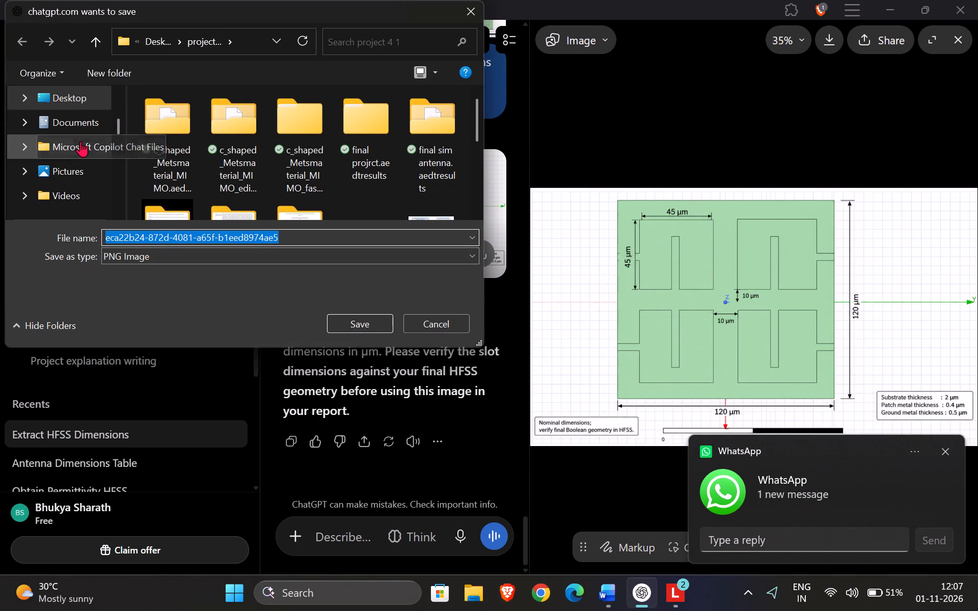
Choose the Documents folder as the save location for the dimensioned antenna picture.
{"action": "double_click", "coordinate": [89, 127]}
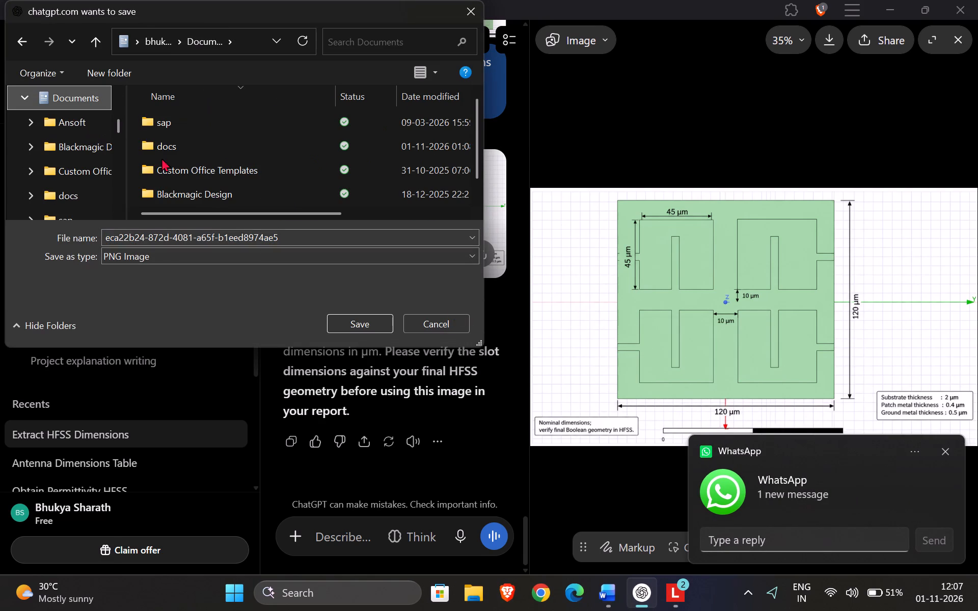
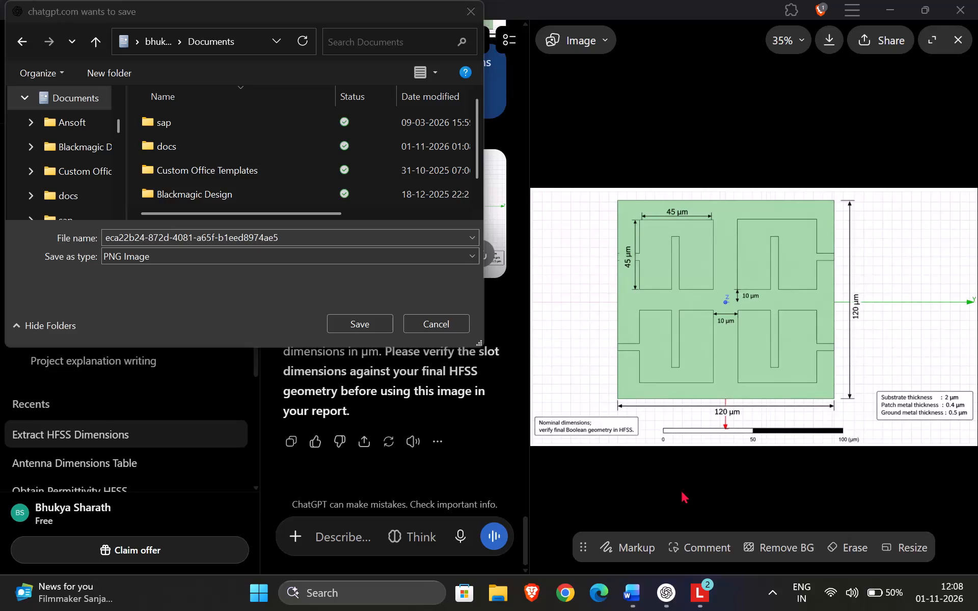
Save the dimensioned antenna picture as a PNG image named dimensions in the docs folder inside Documents.
{"action": "left_click", "coordinate": [681, 490]}
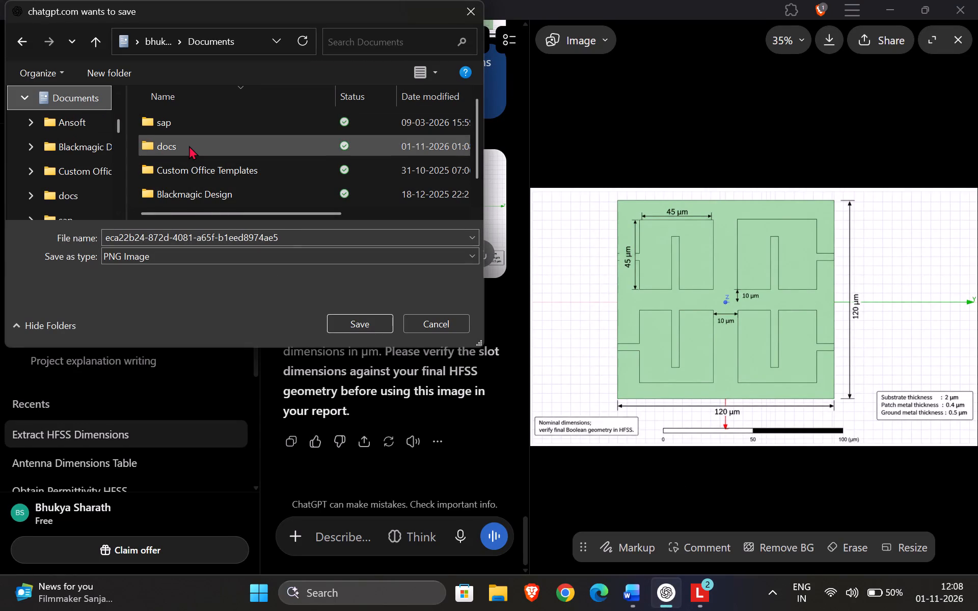
{"action": "double_click", "coordinate": [189, 146]}
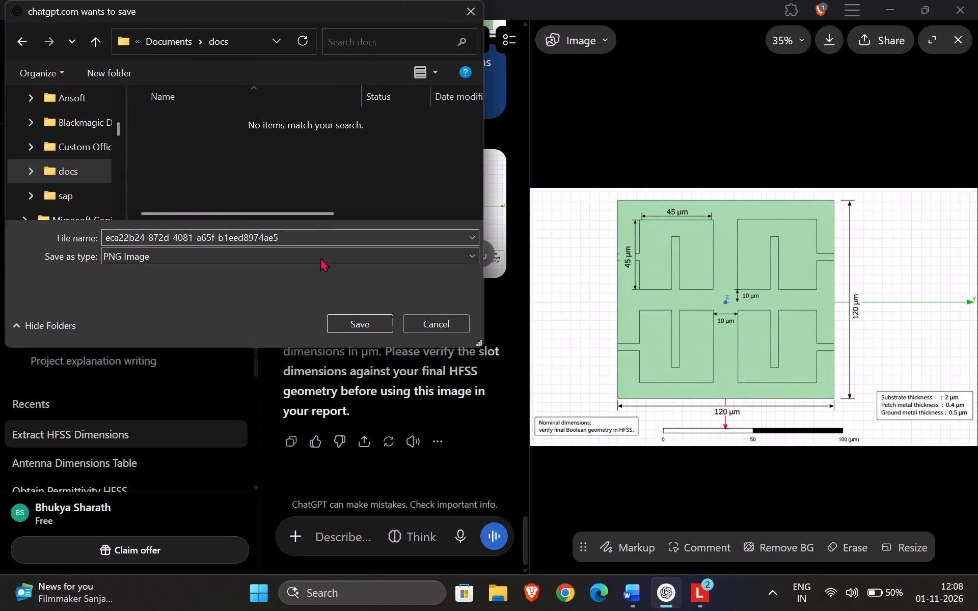
{"action": "left_click", "coordinate": [320, 235]}
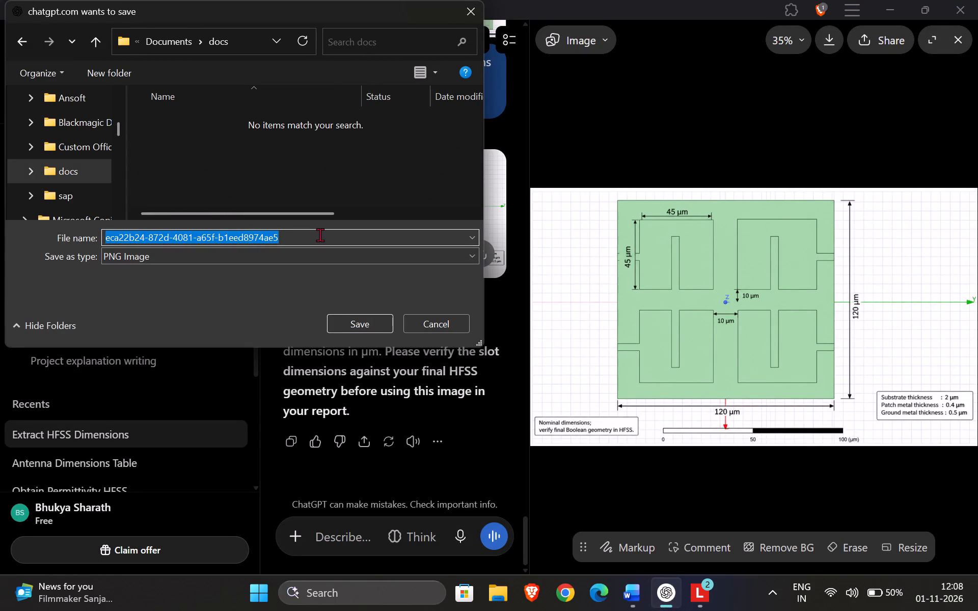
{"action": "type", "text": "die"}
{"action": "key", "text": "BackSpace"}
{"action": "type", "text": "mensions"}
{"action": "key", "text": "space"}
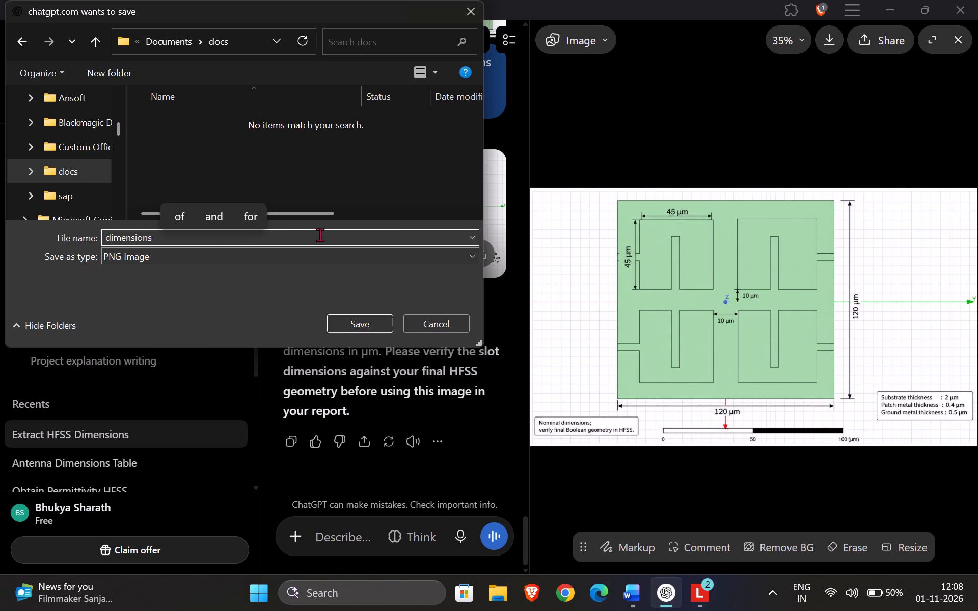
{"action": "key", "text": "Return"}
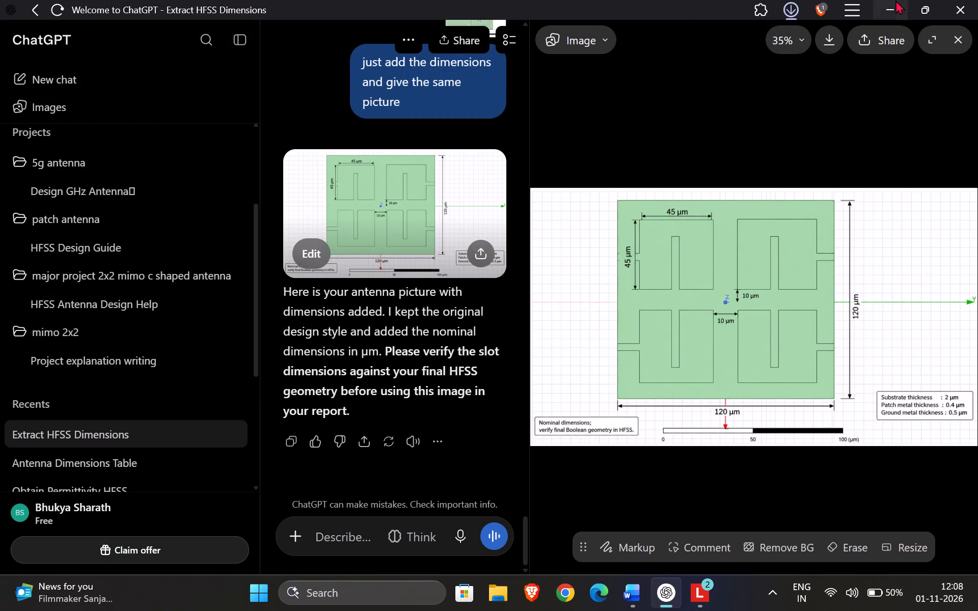
Switch to the IEEE conference paper in Word and replace the Fig. 1 antenna picture with the "dimensions" image from the docs folder.
{"action": "left_click", "coordinate": [893, 7]}
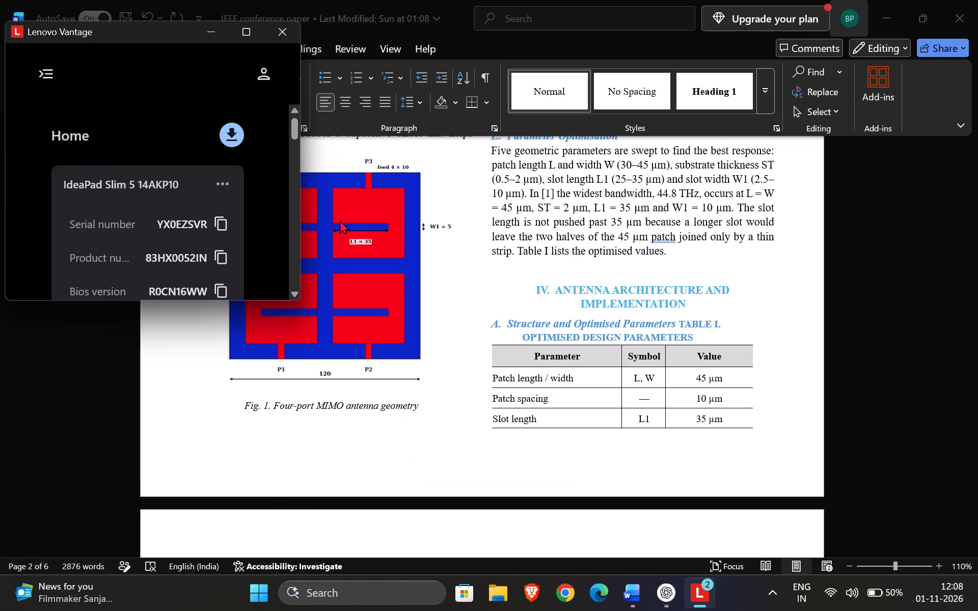
{"action": "left_click", "coordinate": [340, 222]}
{"action": "left_click", "coordinate": [325, 262]}
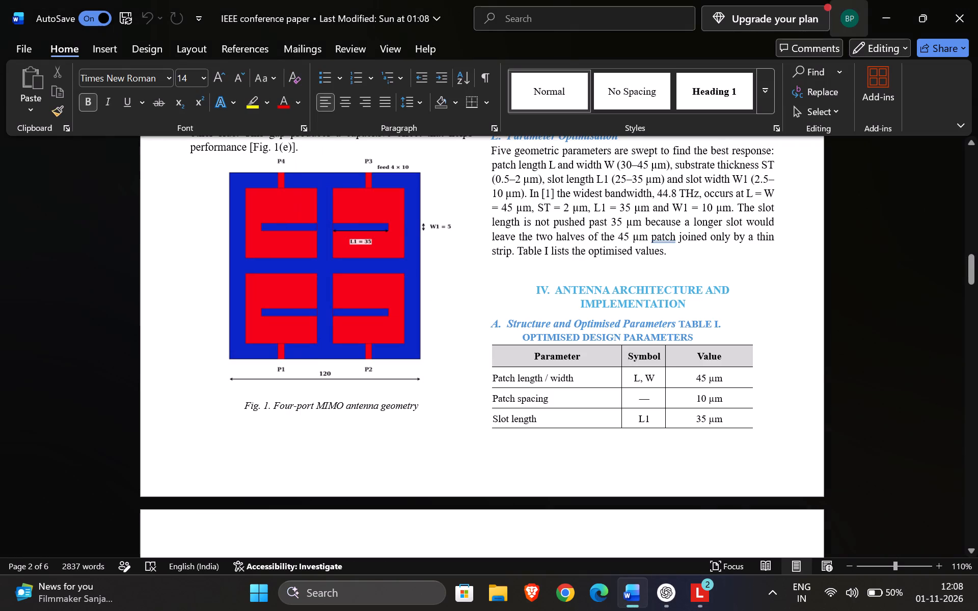
{"action": "right_click", "coordinate": [325, 262]}
{"action": "left_click", "coordinate": [309, 275]}
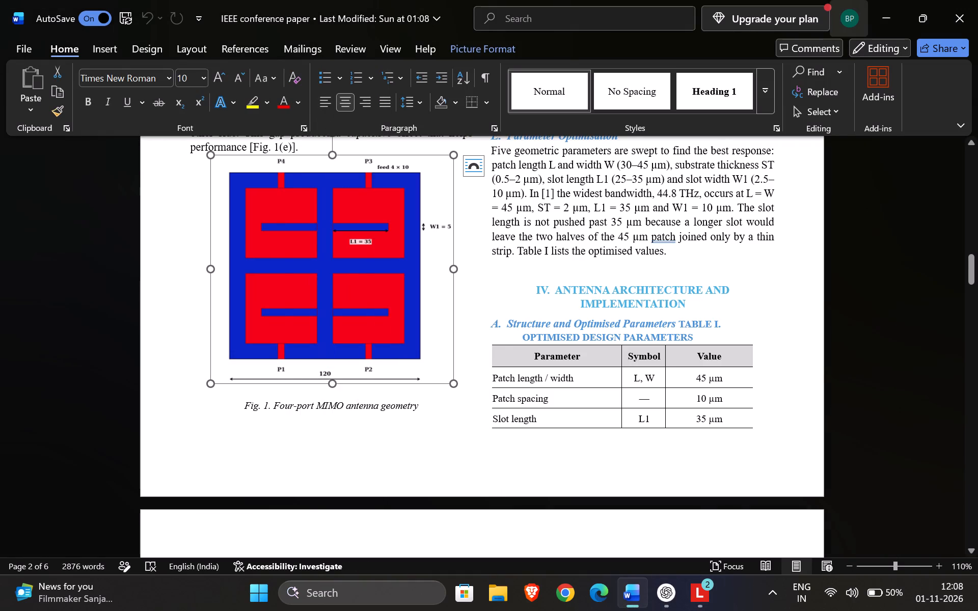
{"action": "right_click", "coordinate": [309, 275]}
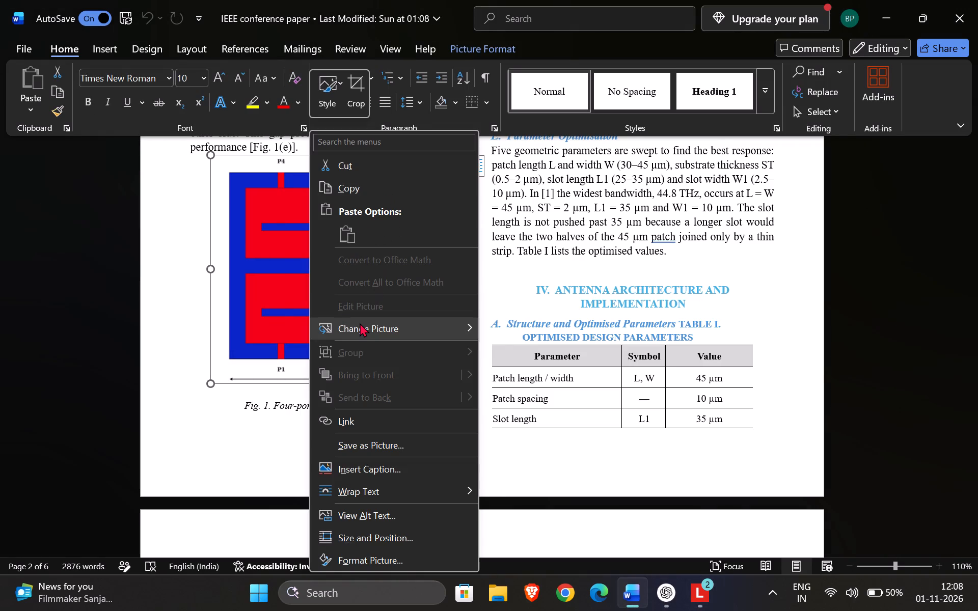
{"action": "left_click", "coordinate": [360, 323]}
{"action": "left_click", "coordinate": [552, 321]}
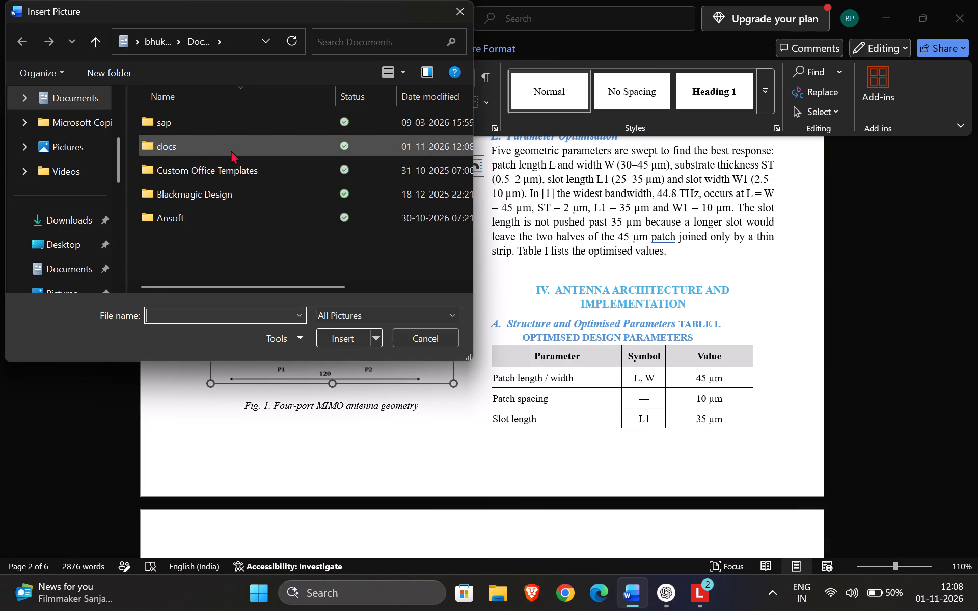
{"action": "double_click", "coordinate": [225, 140]}
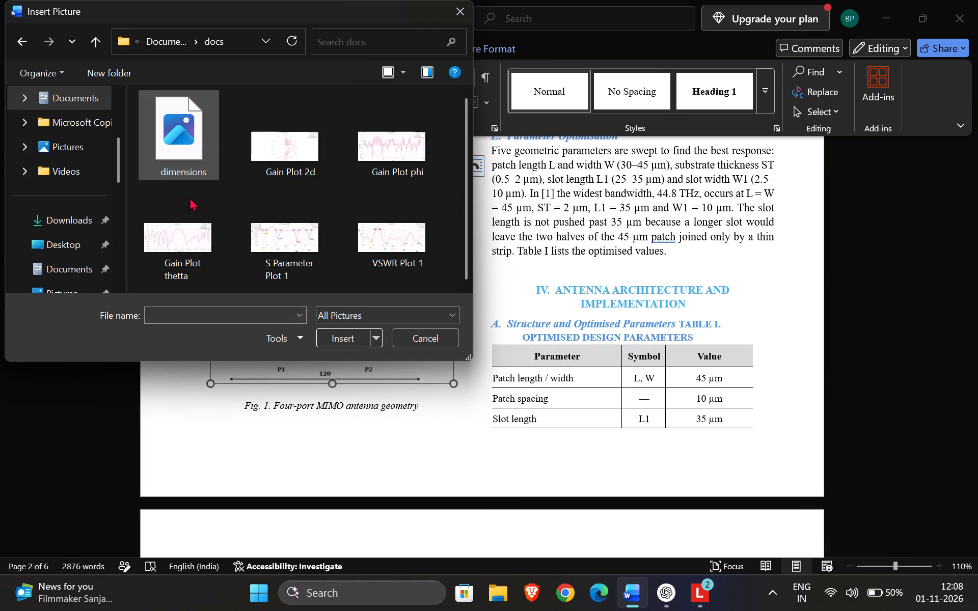
{"action": "left_click", "coordinate": [206, 165]}
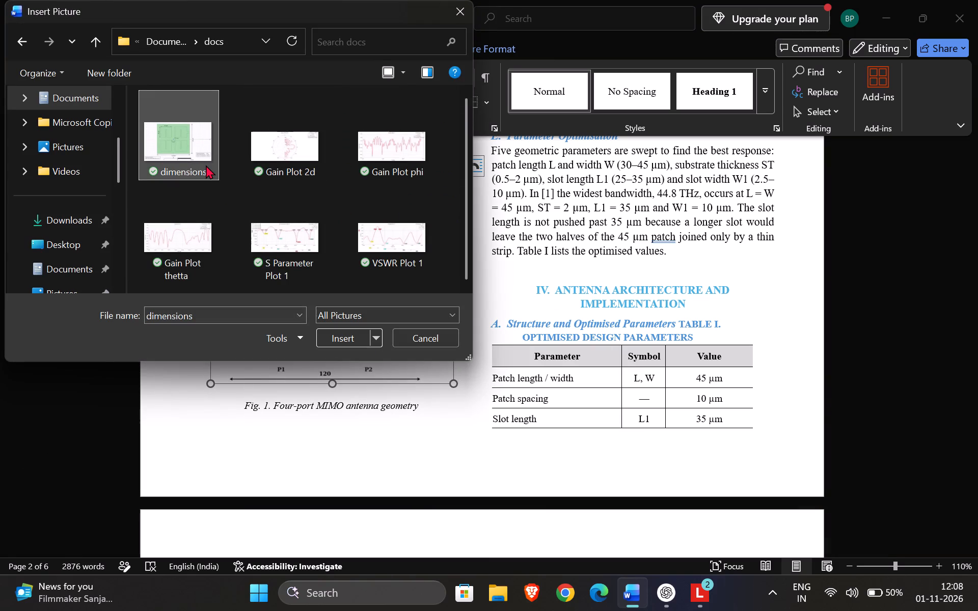
{"action": "left_click", "coordinate": [350, 343]}
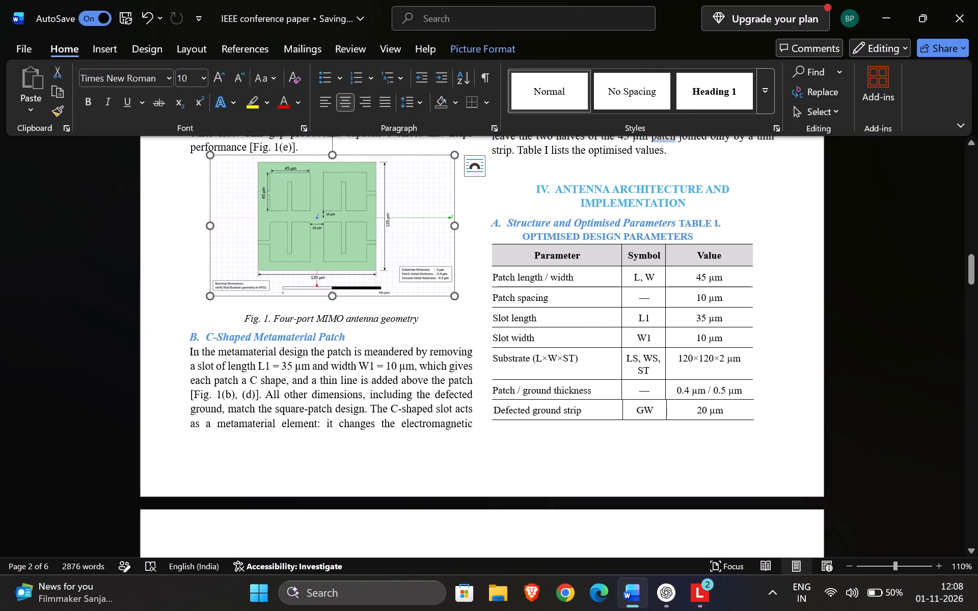
Stretch the Fig. 1 picture vertically to about 5.66 cm tall, keeping its 7.7 cm width.
{"action": "left_click", "coordinate": [332, 301]}
{"action": "left_click_drag", "start_coordinate": [330, 293], "coordinate": [328, 335]}
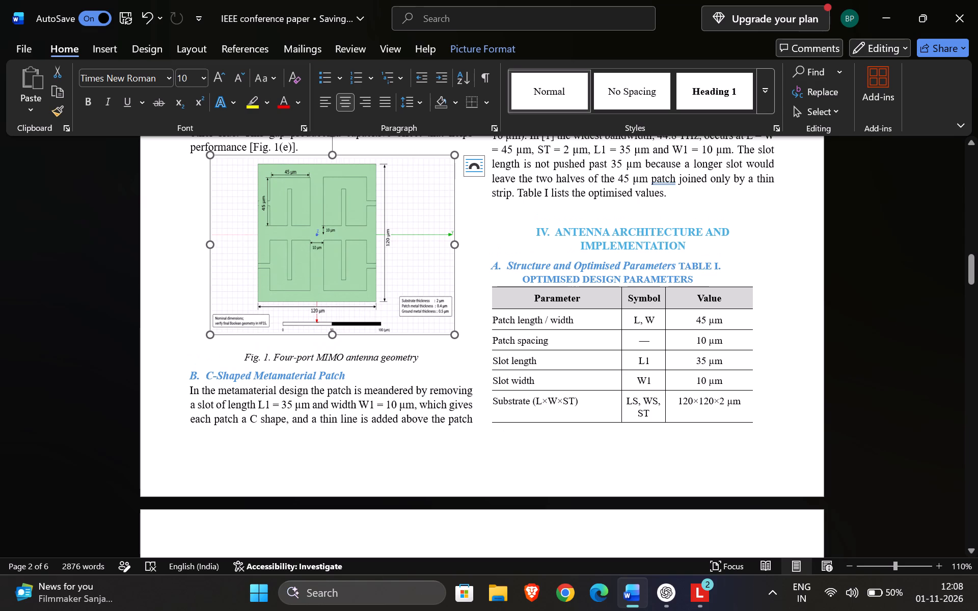
{"action": "left_click", "coordinate": [457, 296]}
{"action": "left_click", "coordinate": [361, 302]}
{"action": "left_click", "coordinate": [475, 276]}
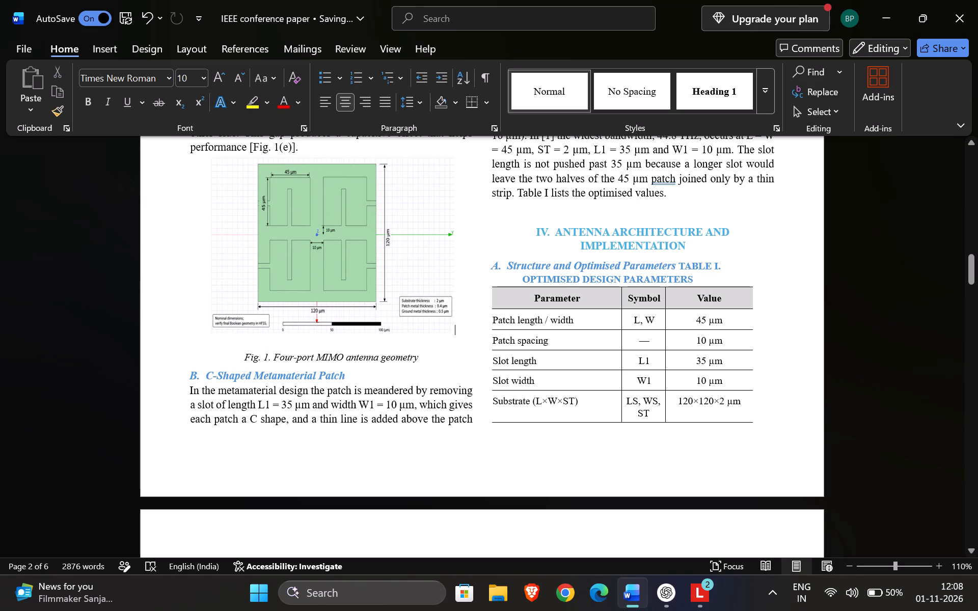
Check the position, text wrapping and size settings in the Fig. 1 picture's layout options.
{"action": "scroll", "coordinate": [325, 267], "scroll_direction": "up", "scroll_amount": 8, "text": "ctrl"}
{"action": "scroll", "coordinate": [325, 267], "scroll_direction": "up", "scroll_amount": 1}
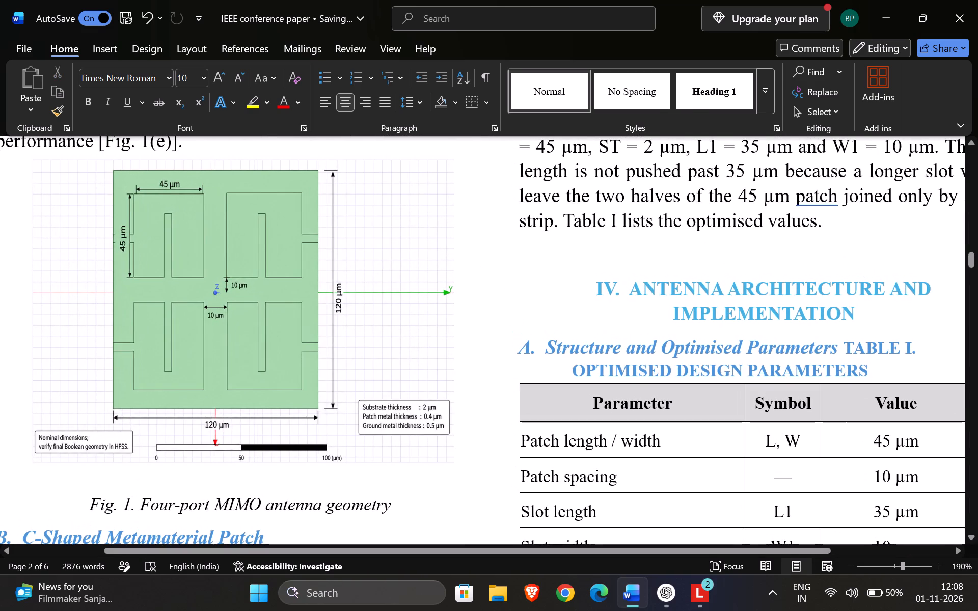
{"action": "scroll", "coordinate": [360, 224], "scroll_direction": "down", "scroll_amount": 9}
{"action": "left_click", "coordinate": [349, 225]}
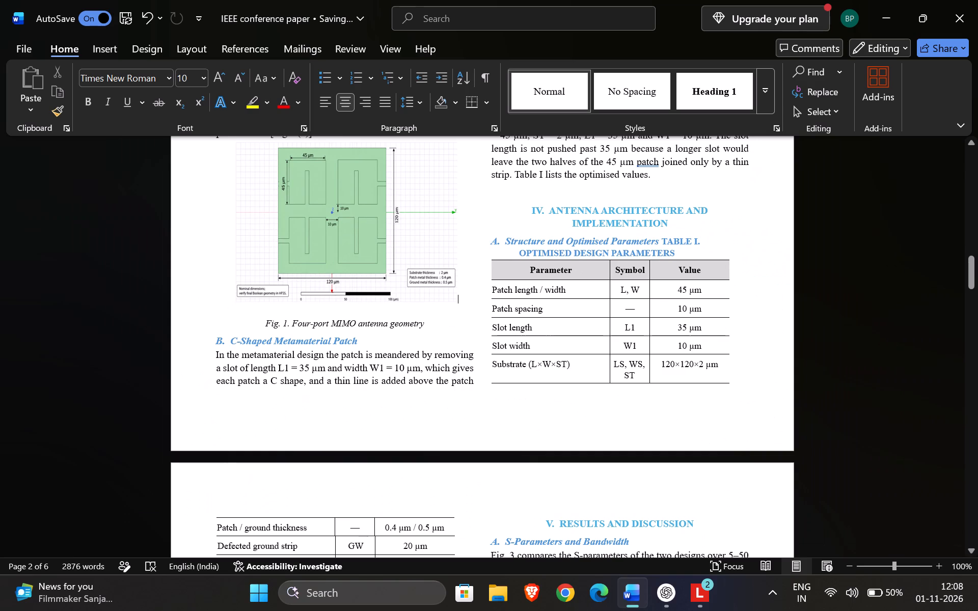
{"action": "right_click", "coordinate": [383, 252]}
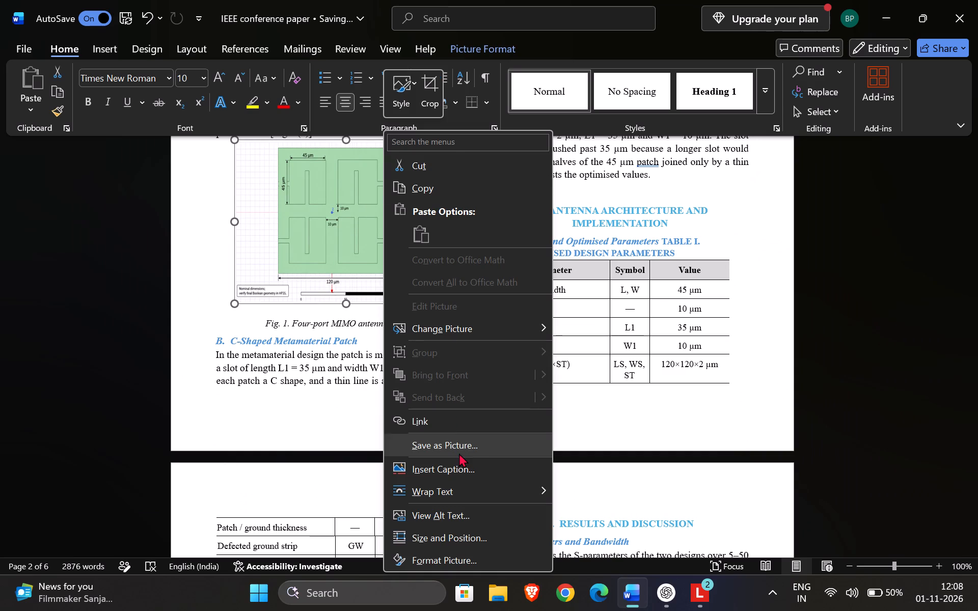
{"action": "left_click", "coordinate": [449, 547]}
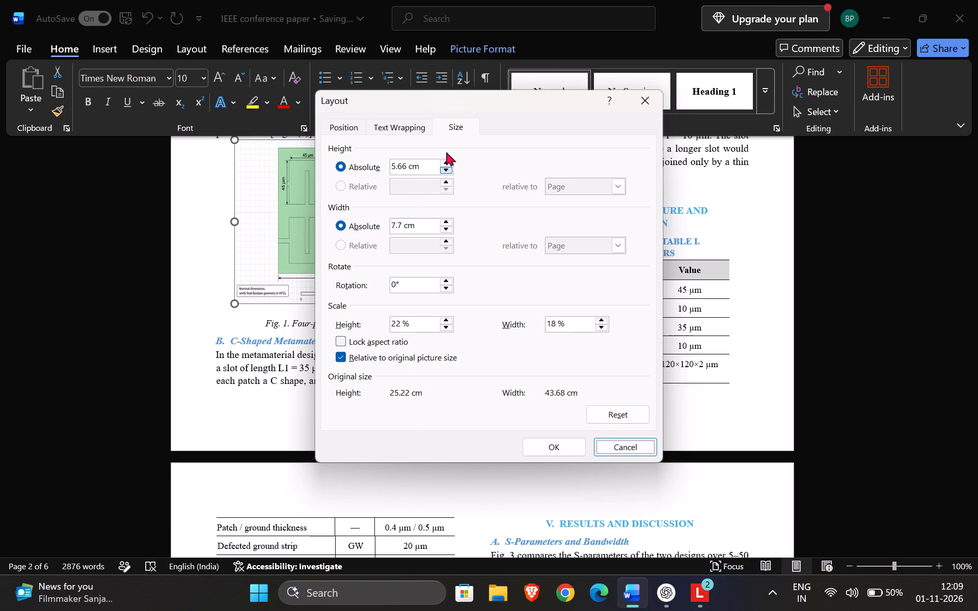
{"action": "left_click", "coordinate": [345, 128]}
{"action": "left_click", "coordinate": [378, 119]}
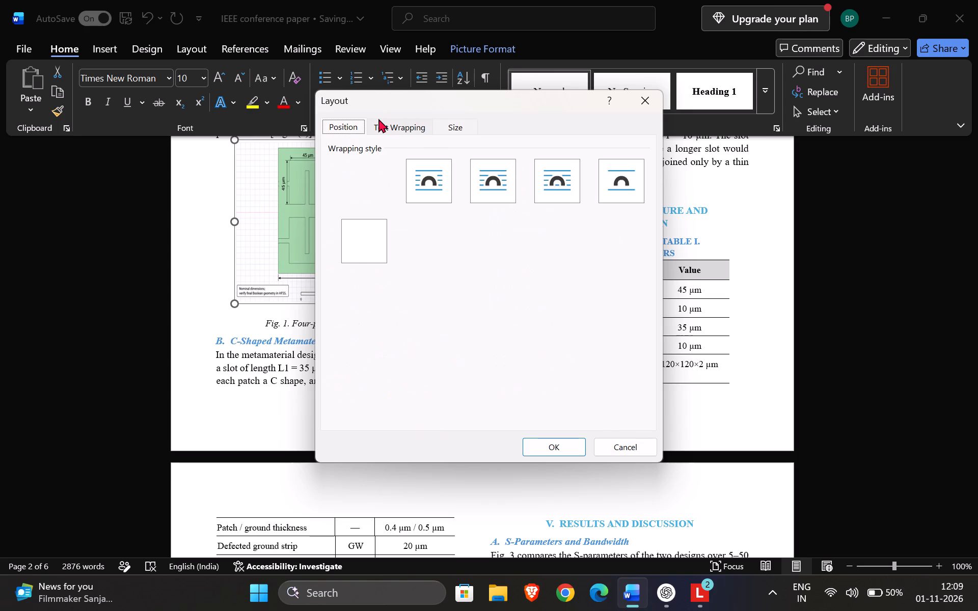
{"action": "left_click", "coordinate": [459, 129]}
{"action": "left_click", "coordinate": [449, 121]}
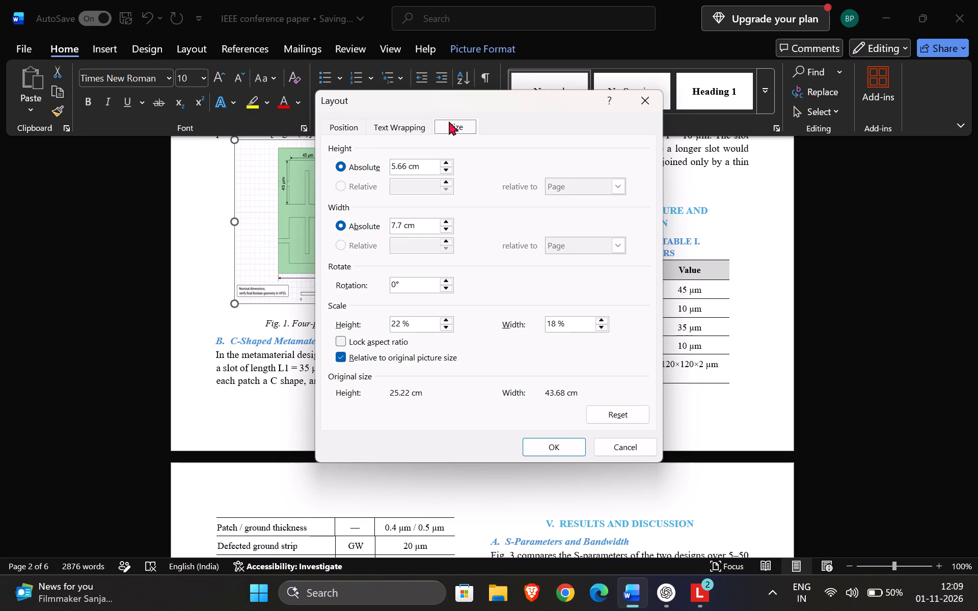
{"action": "left_click", "coordinate": [570, 450]}
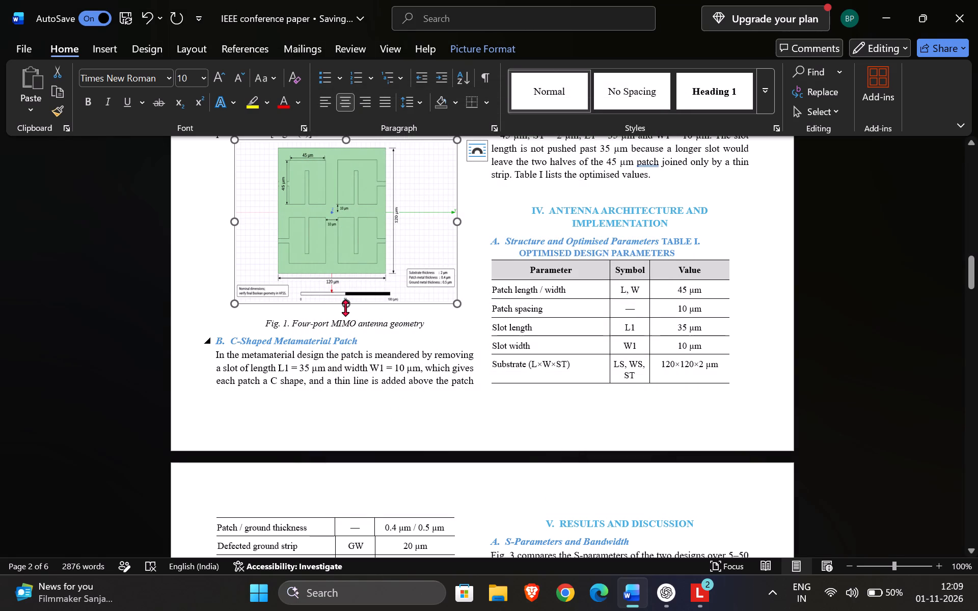
Stretch the Fig. 1 picture's bottom edge further down, then trim it back slightly so the figure ends up moderately taller.
{"action": "left_click_drag", "start_coordinate": [345, 308], "coordinate": [345, 336]}
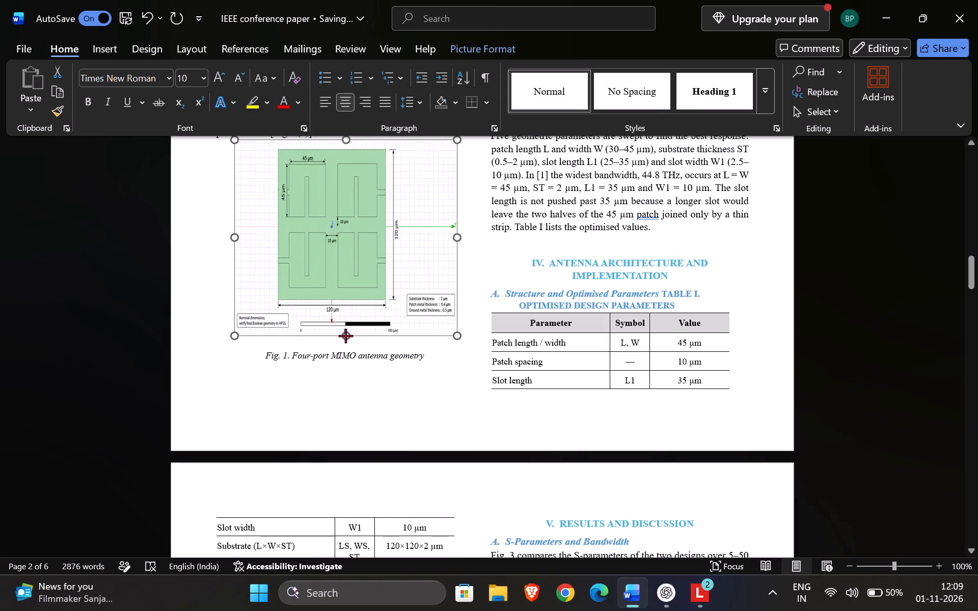
{"action": "left_click_drag", "start_coordinate": [345, 336], "coordinate": [349, 320]}
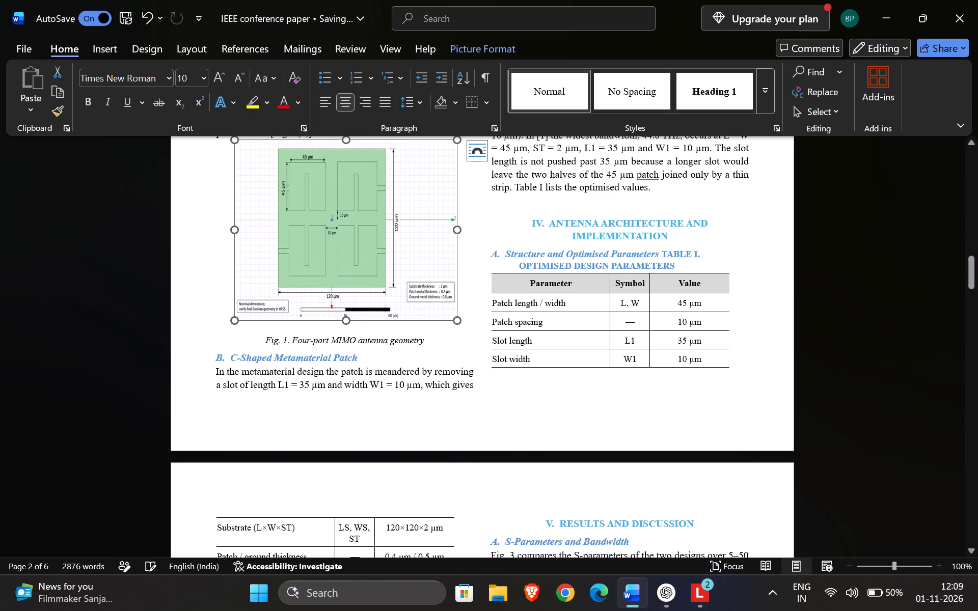
{"action": "left_click", "coordinate": [319, 223]}
{"action": "left_click", "coordinate": [319, 223]}
{"action": "left_click", "coordinate": [215, 242]}
Examine the resized Fig. 1 up close and review how the text, Table I and figures flow on pages 2 and 3.
{"action": "scroll", "coordinate": [215, 242], "scroll_direction": "up", "scroll_amount": 4, "text": "ctrl"}
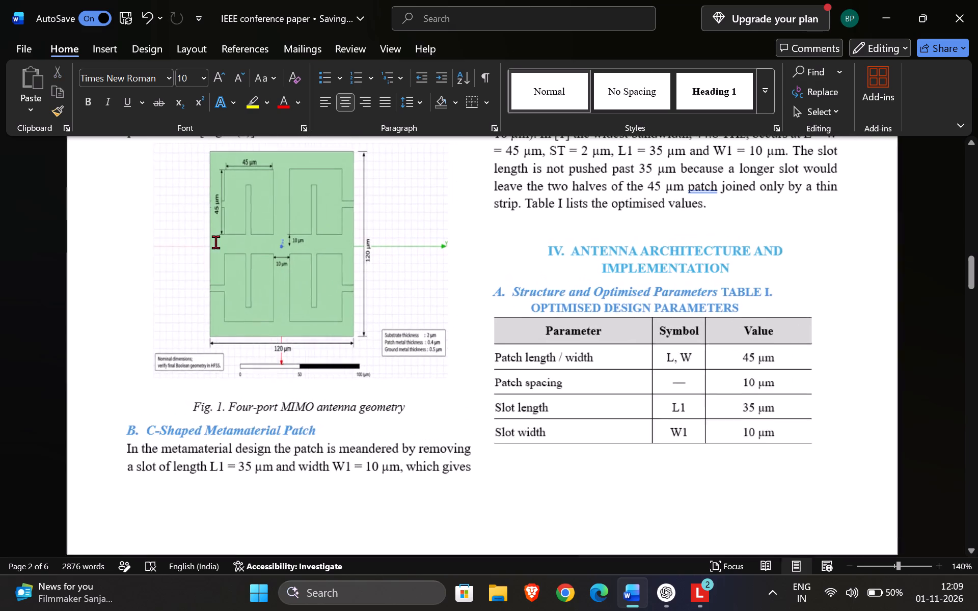
{"action": "scroll", "coordinate": [215, 242], "scroll_direction": "up", "scroll_amount": 3, "text": "ctrl"}
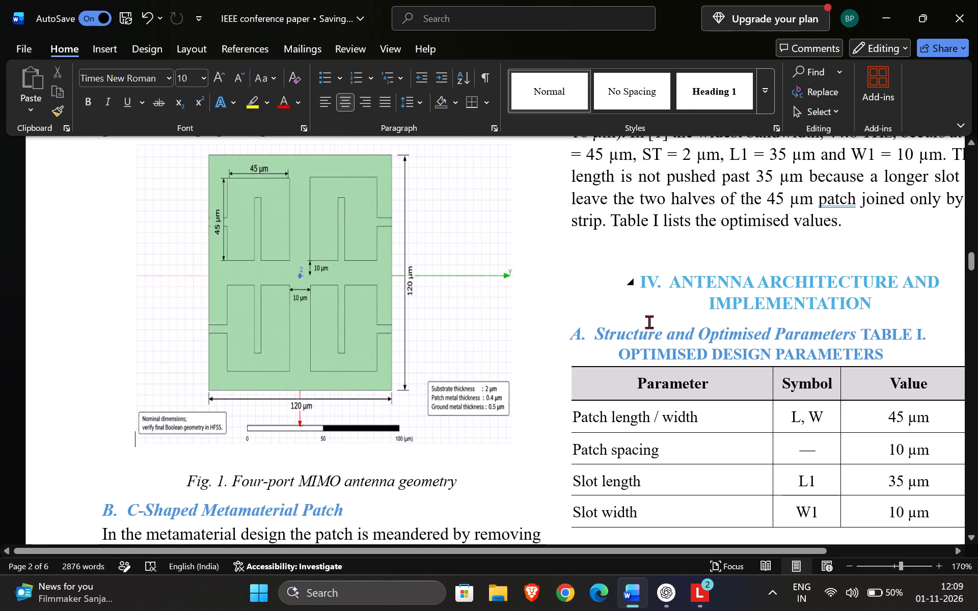
{"action": "left_click", "coordinate": [529, 312]}
{"action": "scroll", "coordinate": [510, 319], "scroll_direction": "down", "scroll_amount": 3, "text": "ctrl"}
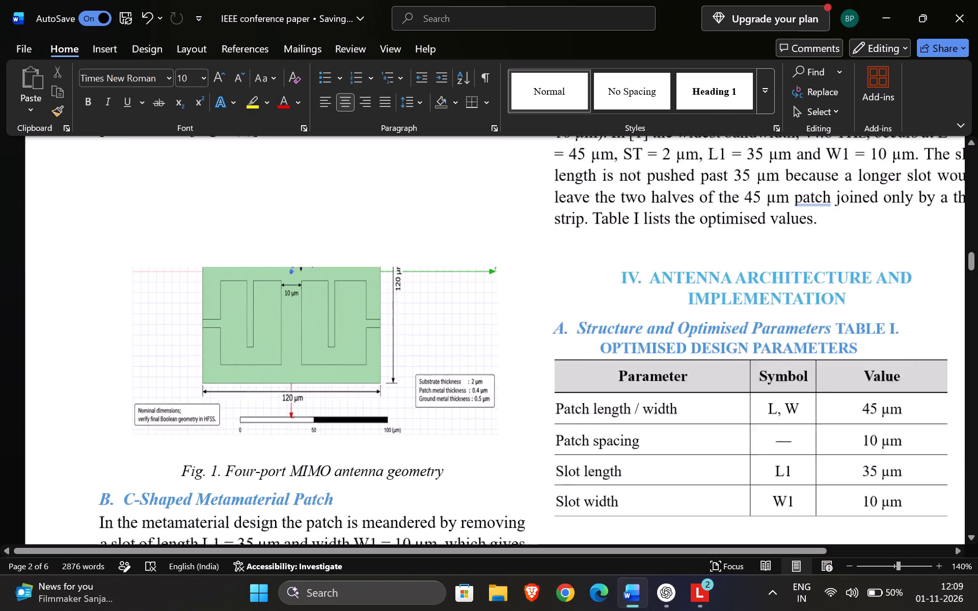
{"action": "scroll", "coordinate": [510, 319], "scroll_direction": "down", "scroll_amount": 3, "text": "ctrl"}
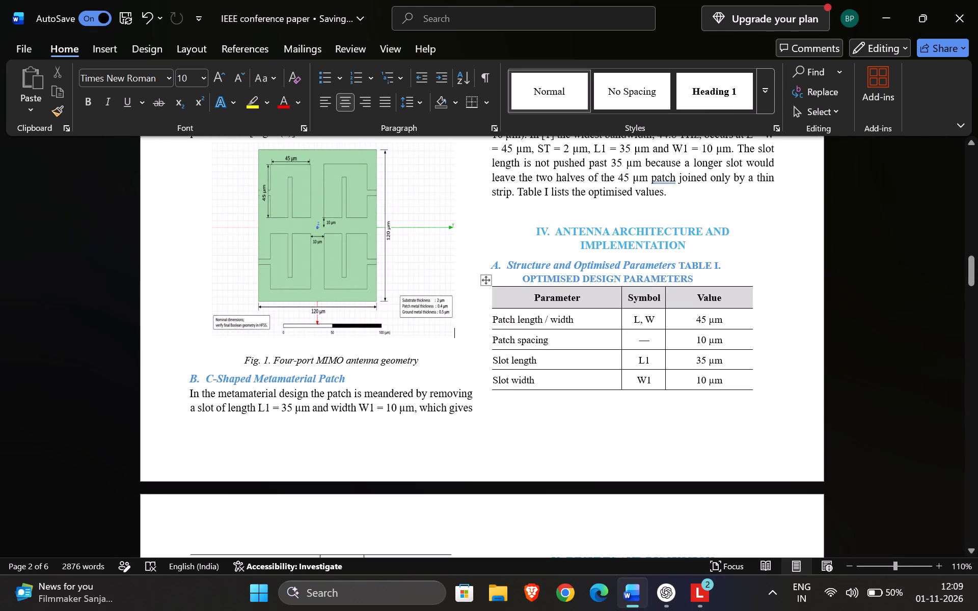
{"action": "scroll", "coordinate": [470, 369], "scroll_direction": "down", "scroll_amount": 2, "text": "ctrl"}
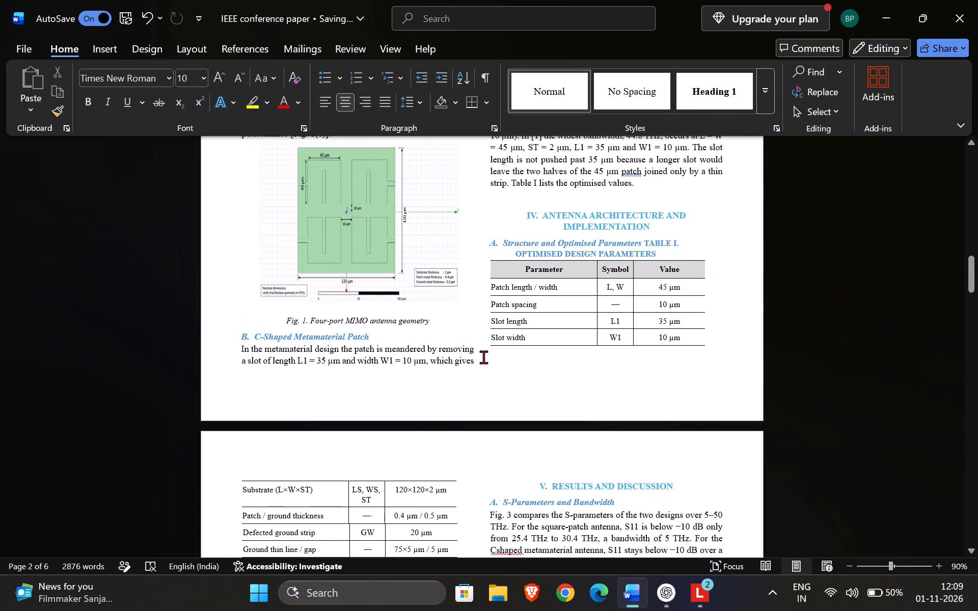
{"action": "scroll", "coordinate": [445, 347], "scroll_direction": "up", "scroll_amount": 7, "text": "ctrl"}
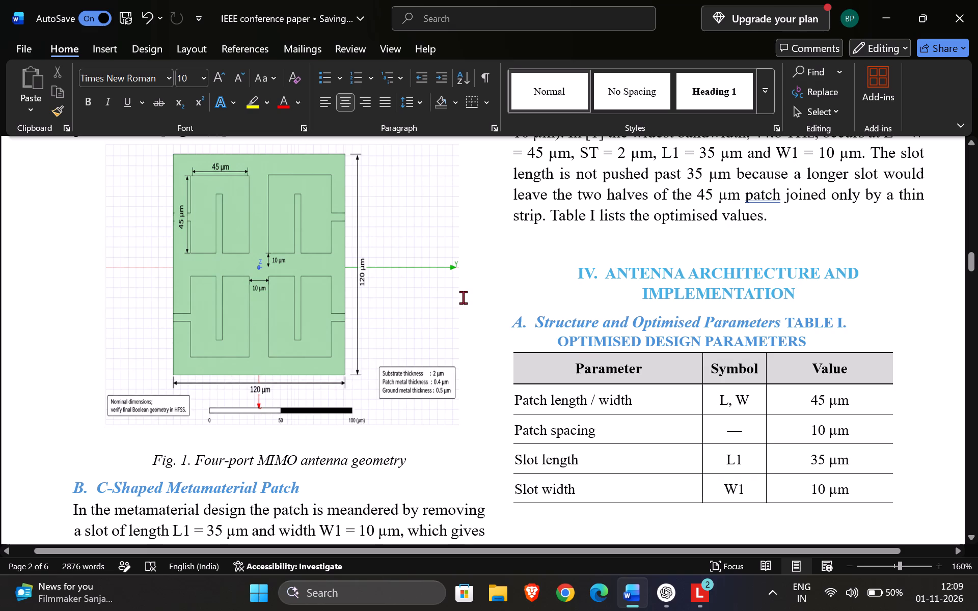
{"action": "scroll", "coordinate": [463, 297], "scroll_direction": "down", "scroll_amount": 2, "text": "ctrl"}
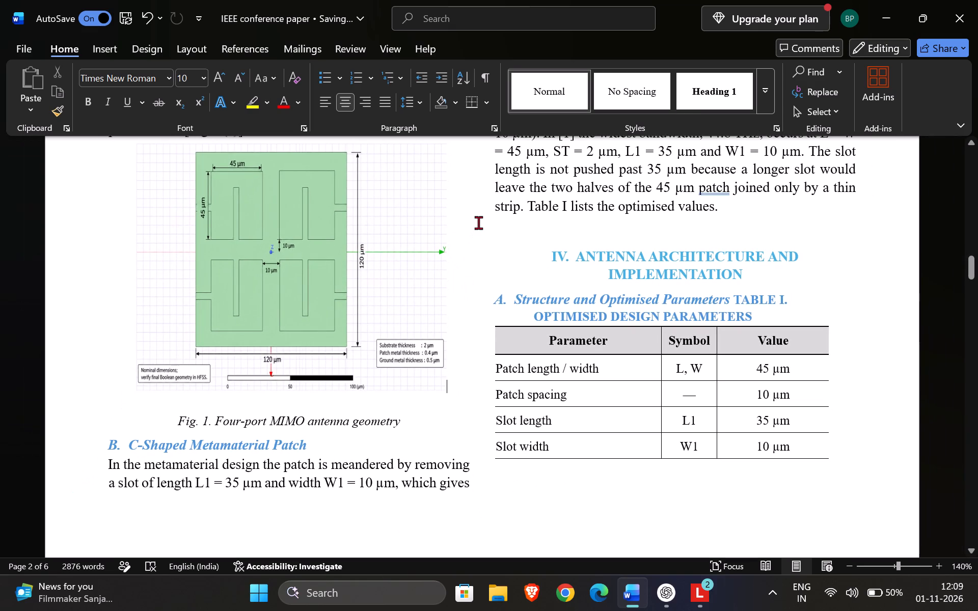
{"action": "scroll", "coordinate": [479, 218], "scroll_direction": "down", "scroll_amount": 6, "text": "ctrl"}
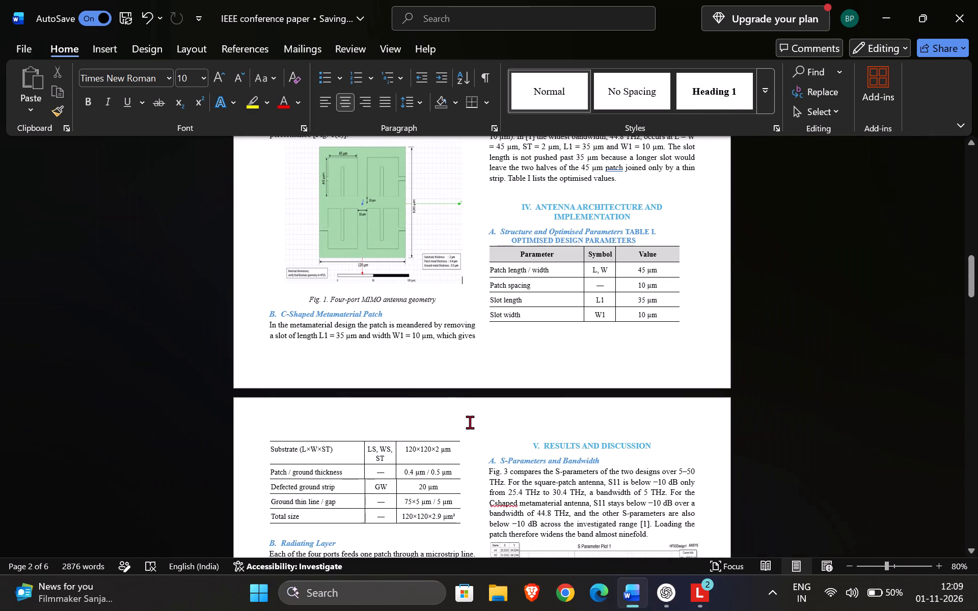
{"action": "scroll", "coordinate": [470, 422], "scroll_direction": "down", "scroll_amount": 1}
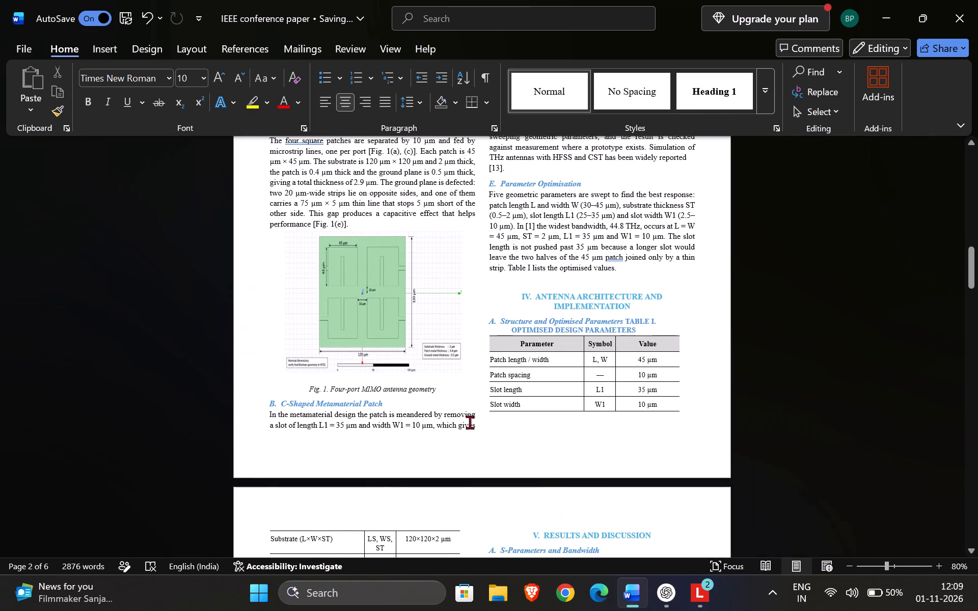
{"action": "scroll", "coordinate": [470, 422], "scroll_direction": "down", "scroll_amount": 1}
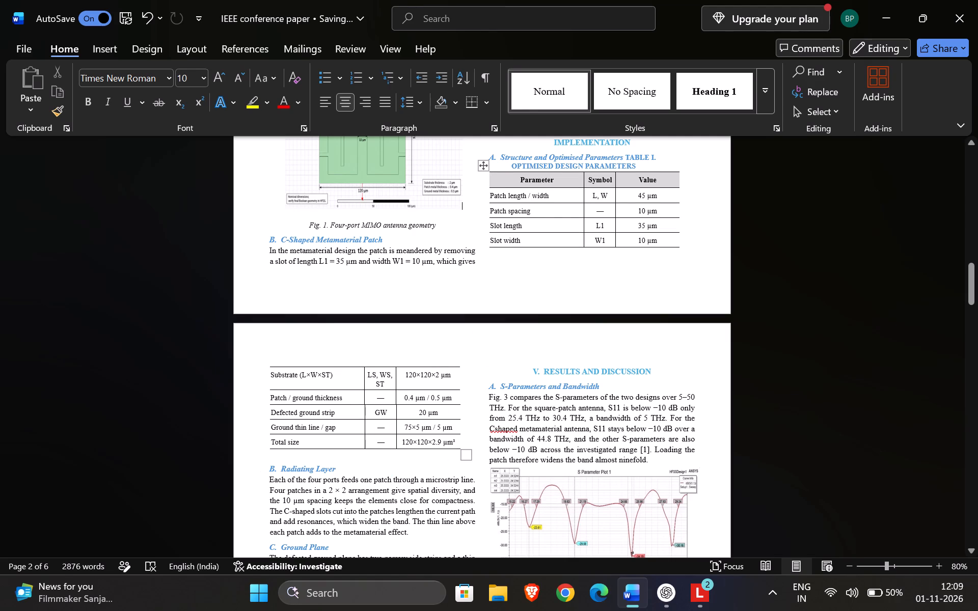
{"action": "scroll", "coordinate": [545, 457], "scroll_direction": "down", "scroll_amount": 2}
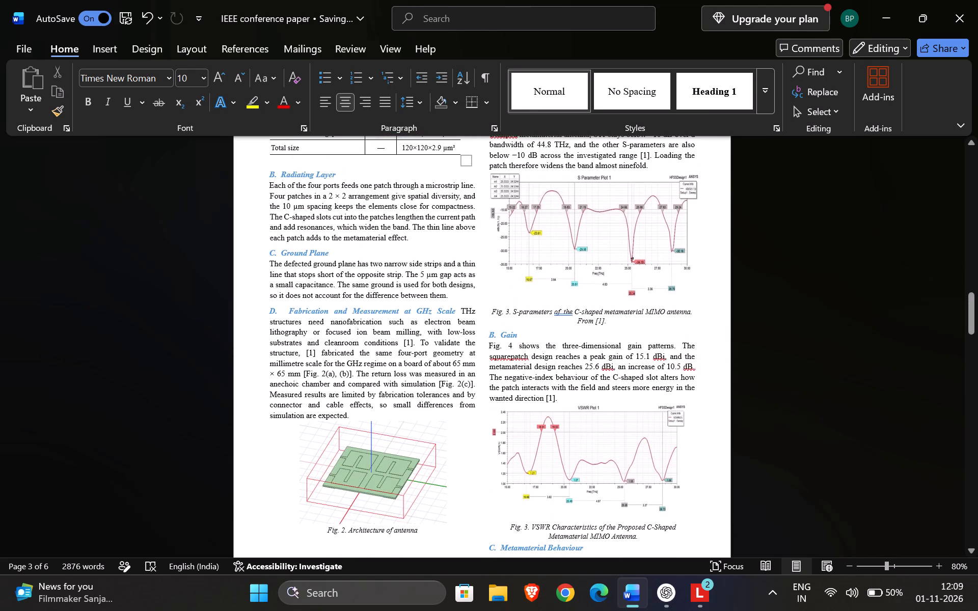
{"action": "scroll", "coordinate": [344, 365], "scroll_direction": "up", "scroll_amount": 1}
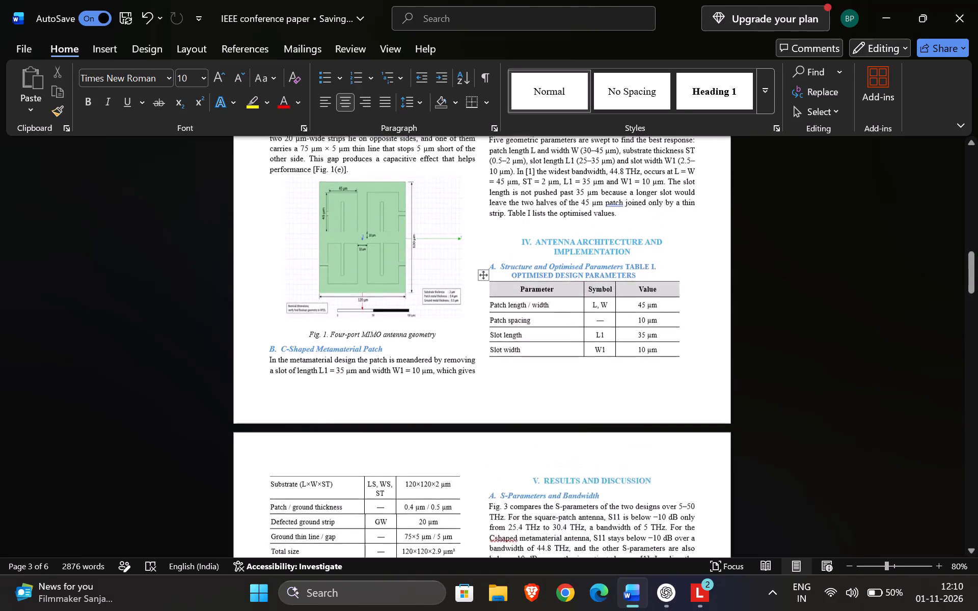
{"action": "scroll", "coordinate": [344, 365], "scroll_direction": "up", "scroll_amount": 2}
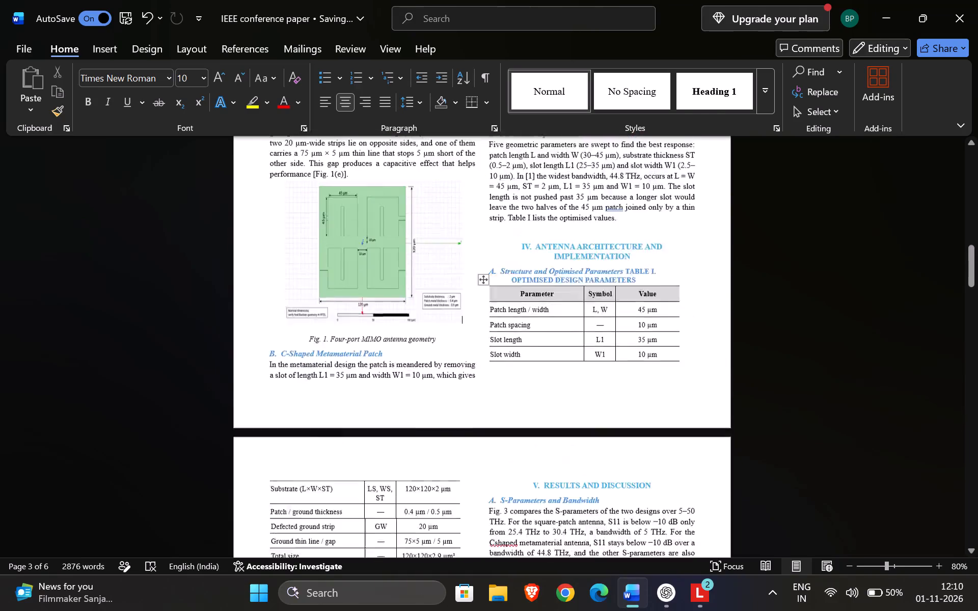
Skim the paper's pages from the author block and abstract through Fig. 5 and Fig. 6 to check the overall layout.
{"action": "scroll", "coordinate": [344, 365], "scroll_direction": "up", "scroll_amount": 3}
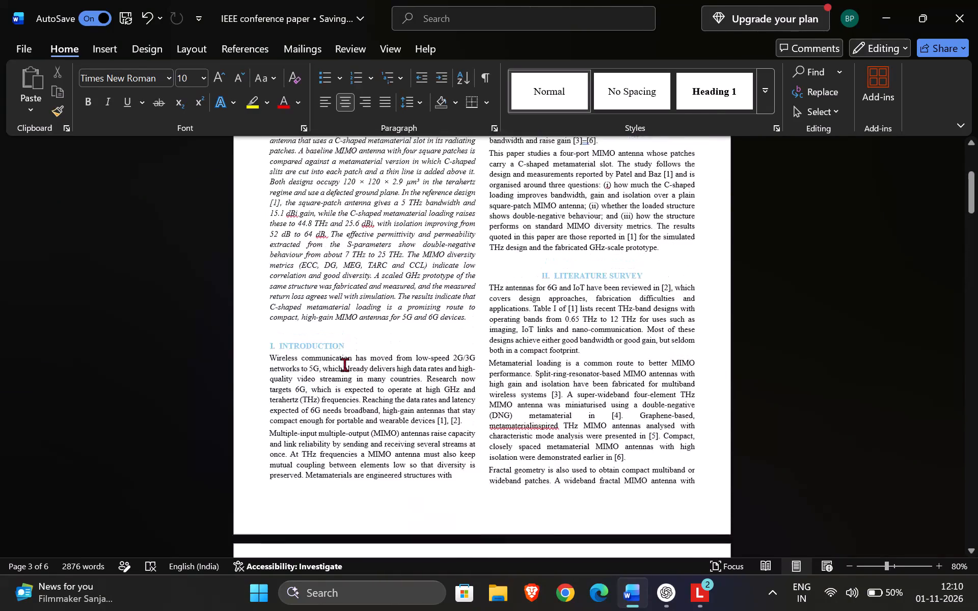
{"action": "scroll", "coordinate": [344, 365], "scroll_direction": "down", "scroll_amount": 2}
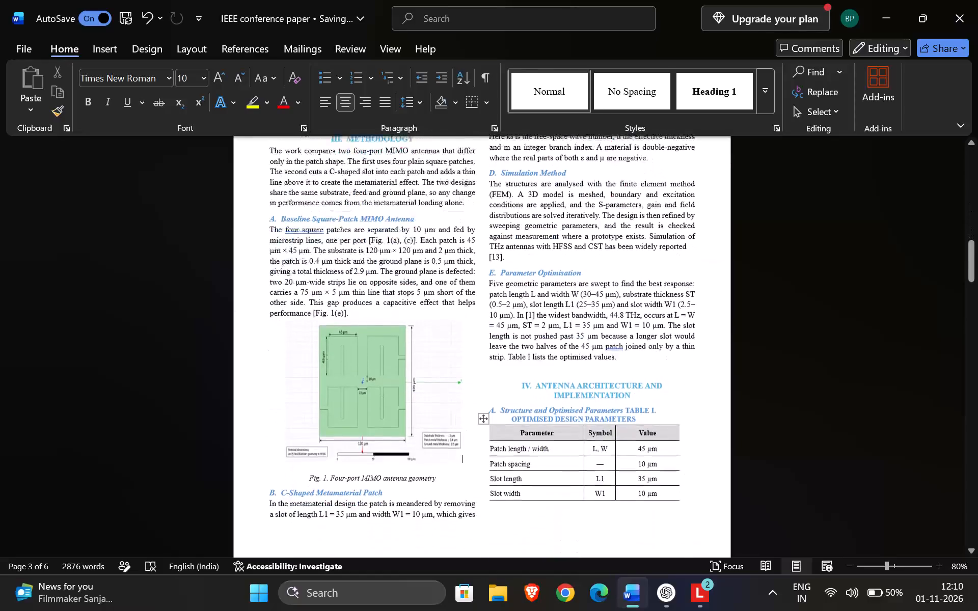
{"action": "scroll", "coordinate": [344, 365], "scroll_direction": "down", "scroll_amount": 2}
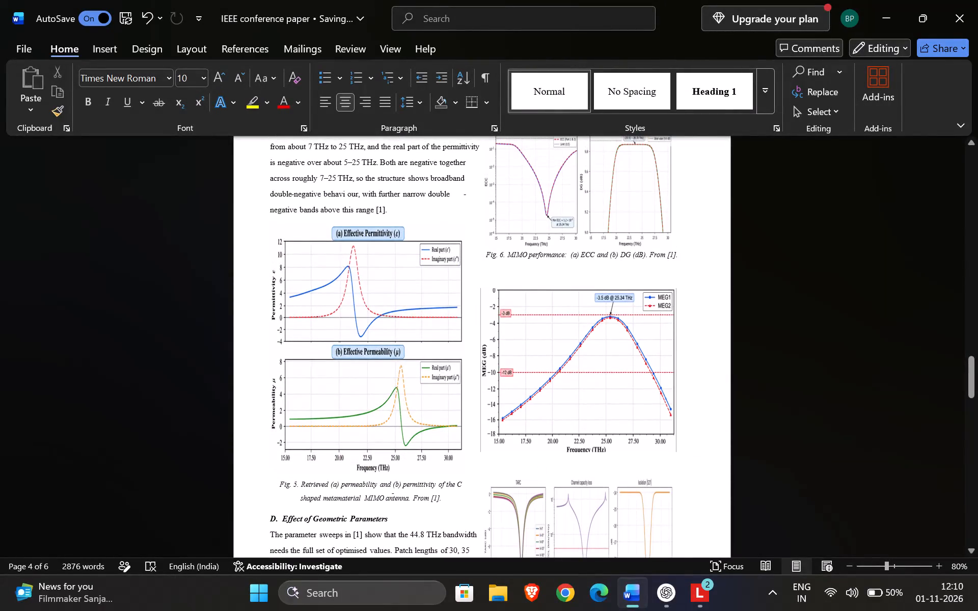
{"action": "left_click", "coordinate": [367, 381]}
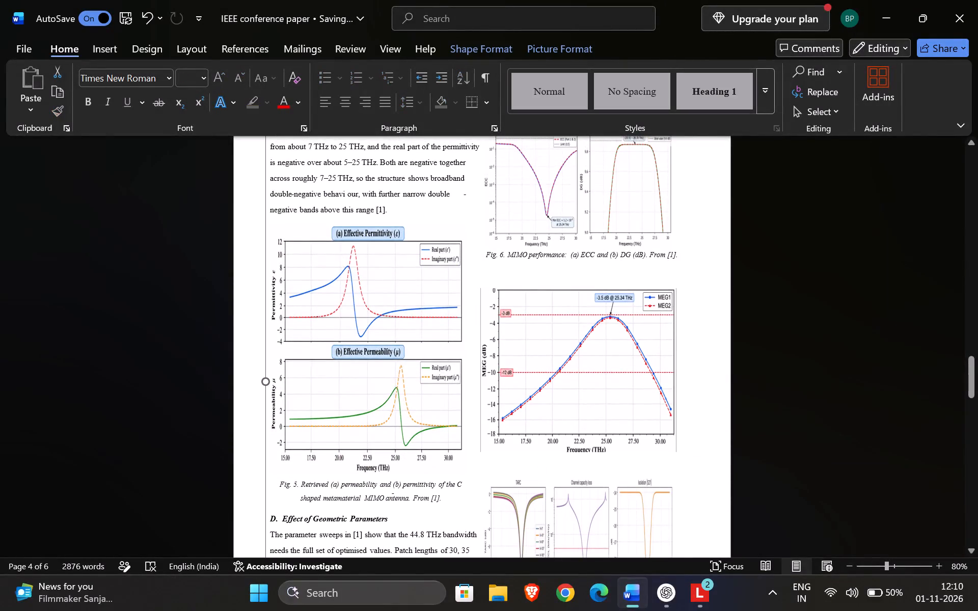
{"action": "scroll", "coordinate": [354, 385], "scroll_direction": "down", "scroll_amount": 5, "text": "ctrl"}
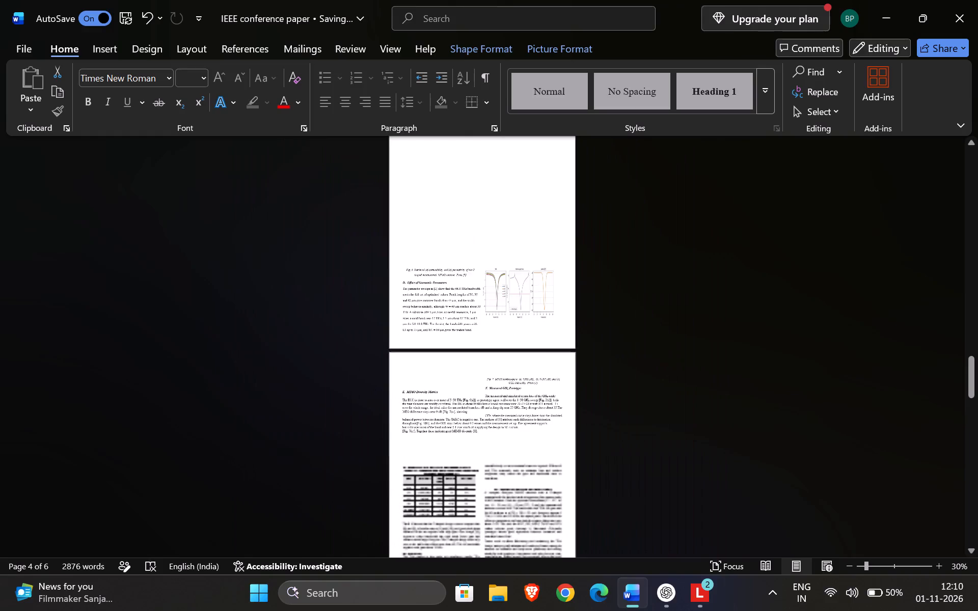
{"action": "scroll", "coordinate": [354, 385], "scroll_direction": "up", "scroll_amount": 7, "text": "ctrl"}
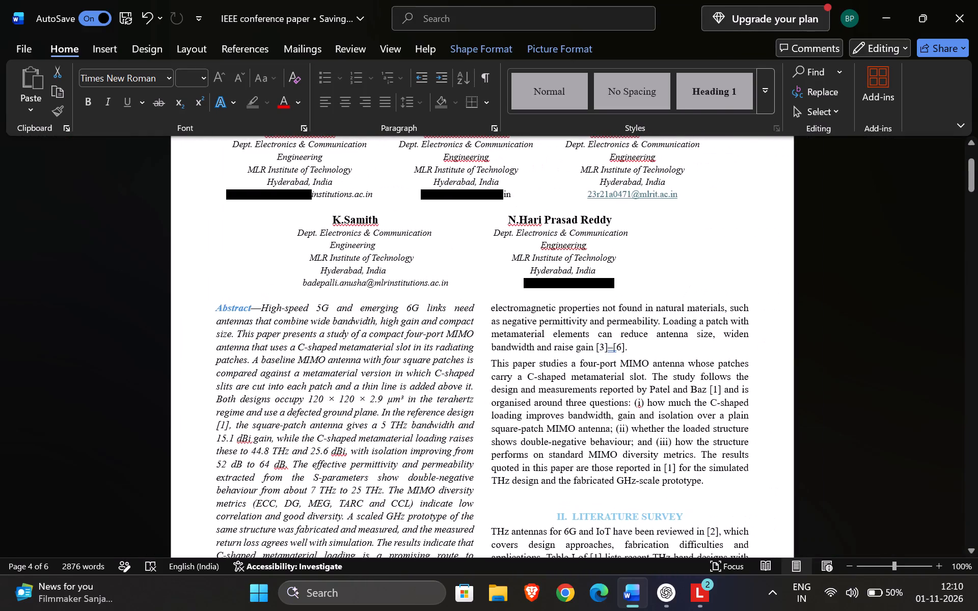
{"action": "left_click", "coordinate": [393, 241]}
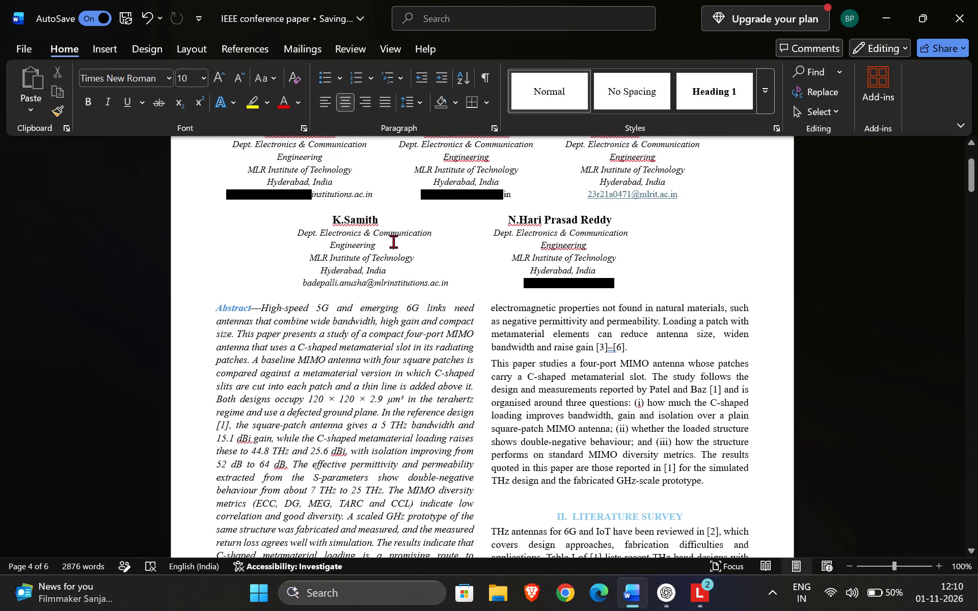
Review Fig. 1, Table I and the results figures across pages 2 to 4, ending at the S-Parameters and Bandwidth section.
{"action": "scroll", "coordinate": [429, 282], "scroll_direction": "down", "scroll_amount": 1}
{"action": "scroll", "coordinate": [436, 204], "scroll_direction": "down", "scroll_amount": 1}
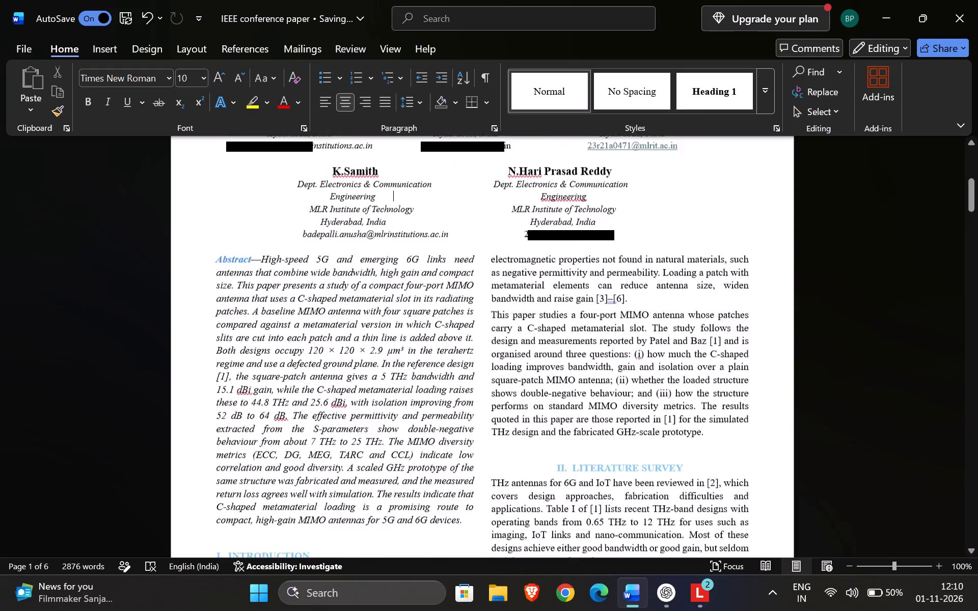
{"action": "scroll", "coordinate": [436, 204], "scroll_direction": "down", "scroll_amount": 3}
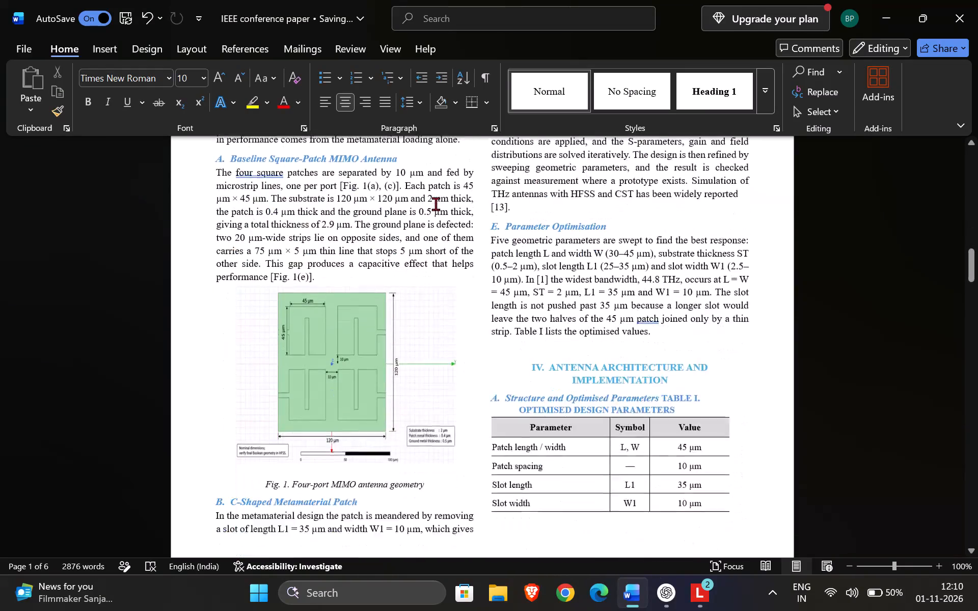
{"action": "scroll", "coordinate": [436, 204], "scroll_direction": "down", "scroll_amount": 1}
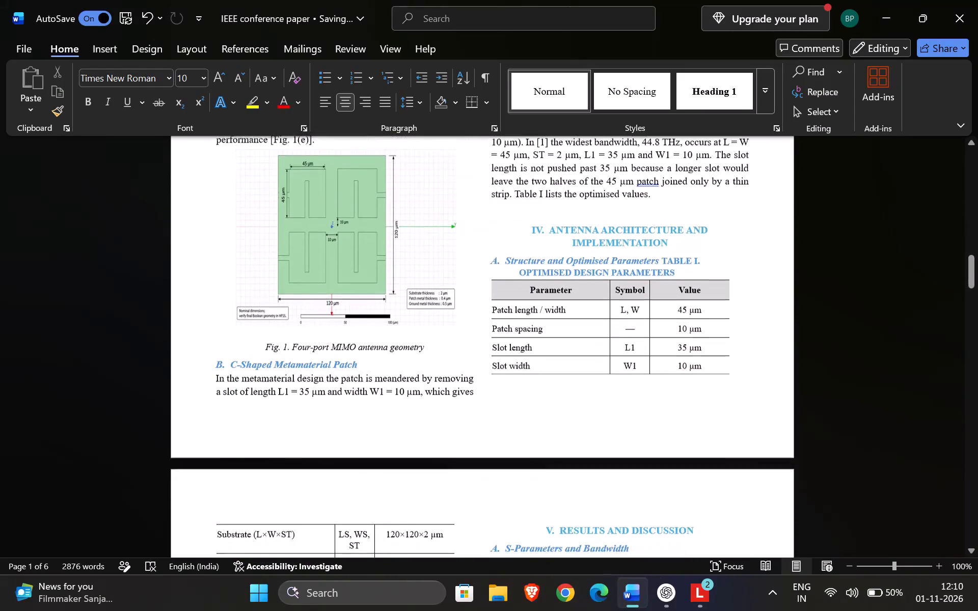
{"action": "scroll", "coordinate": [436, 204], "scroll_direction": "down", "scroll_amount": 3}
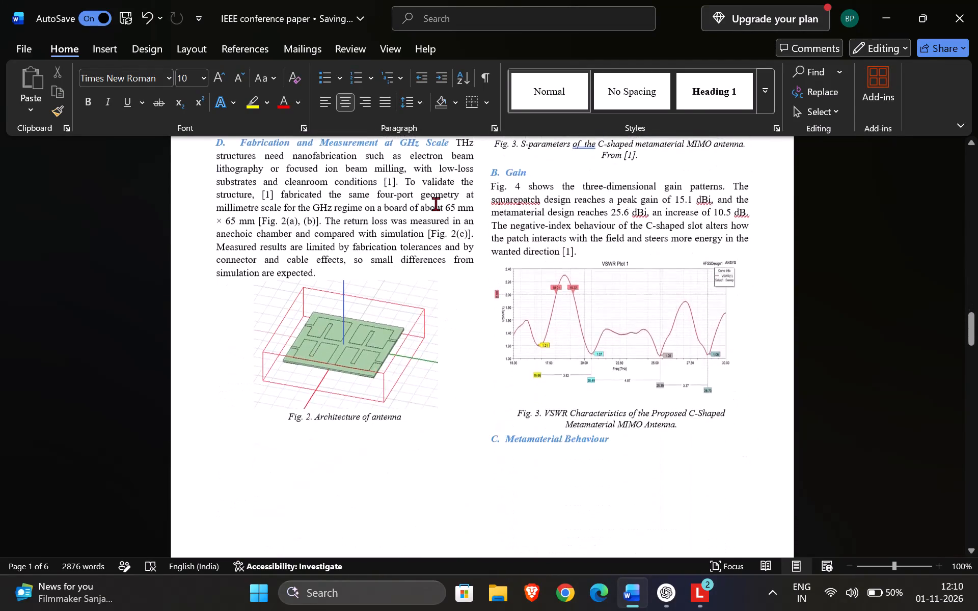
{"action": "scroll", "coordinate": [436, 204], "scroll_direction": "down", "scroll_amount": 2}
{"action": "scroll", "coordinate": [436, 204], "scroll_direction": "up", "scroll_amount": 1}
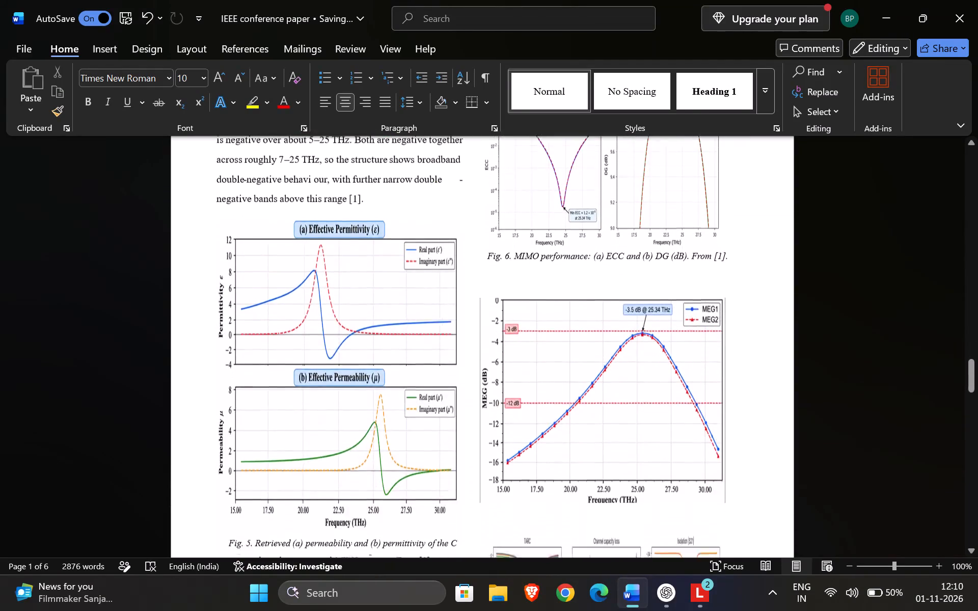
{"action": "scroll", "coordinate": [436, 204], "scroll_direction": "up", "scroll_amount": 1}
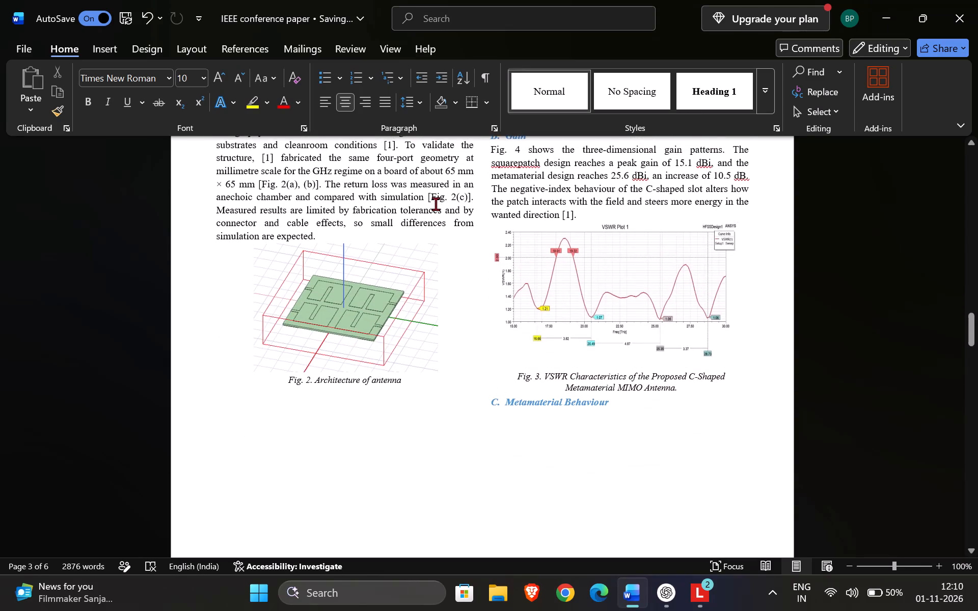
{"action": "scroll", "coordinate": [436, 204], "scroll_direction": "up", "scroll_amount": 2}
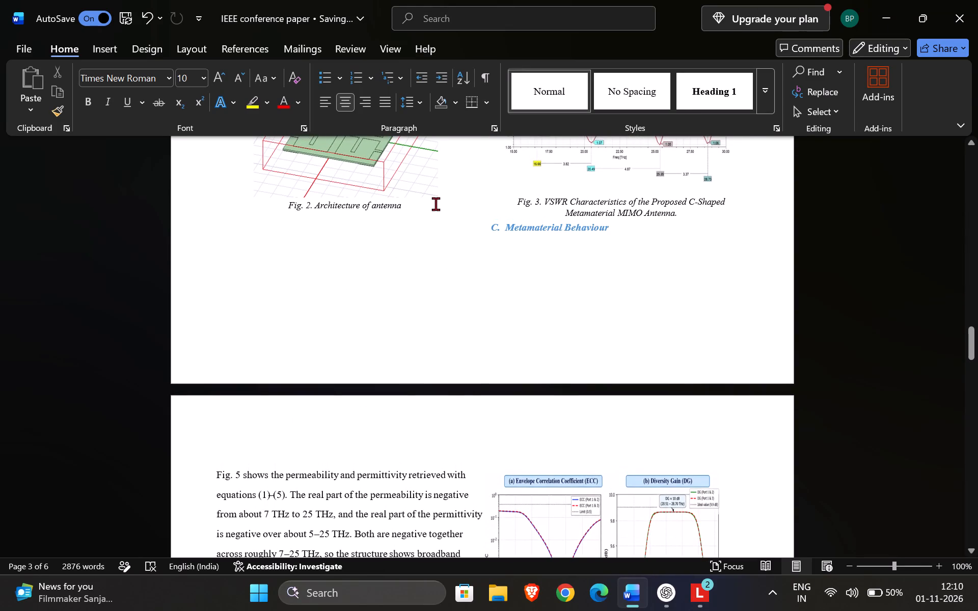
{"action": "scroll", "coordinate": [436, 204], "scroll_direction": "up", "scroll_amount": 1}
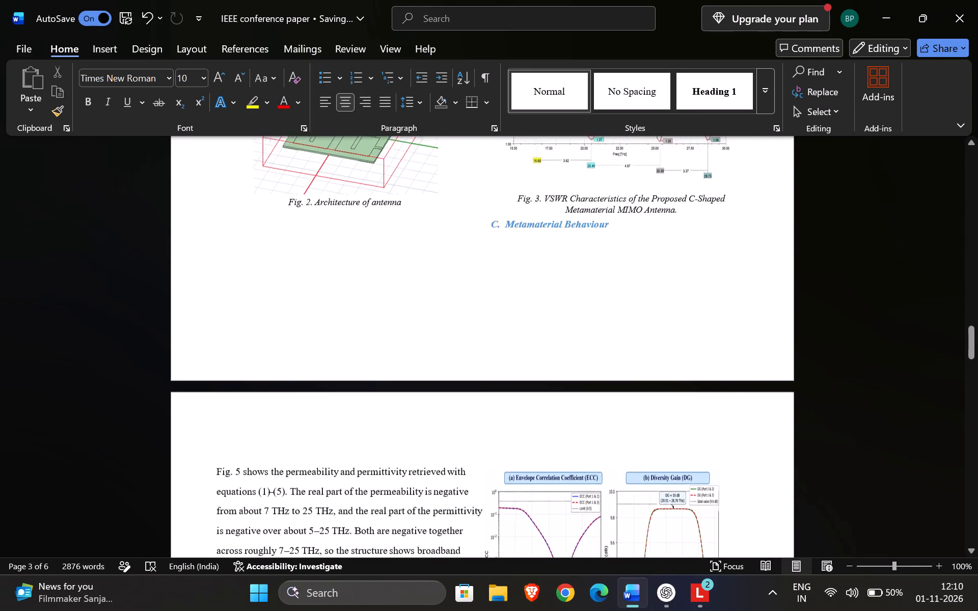
{"action": "scroll", "coordinate": [436, 204], "scroll_direction": "up", "scroll_amount": 1}
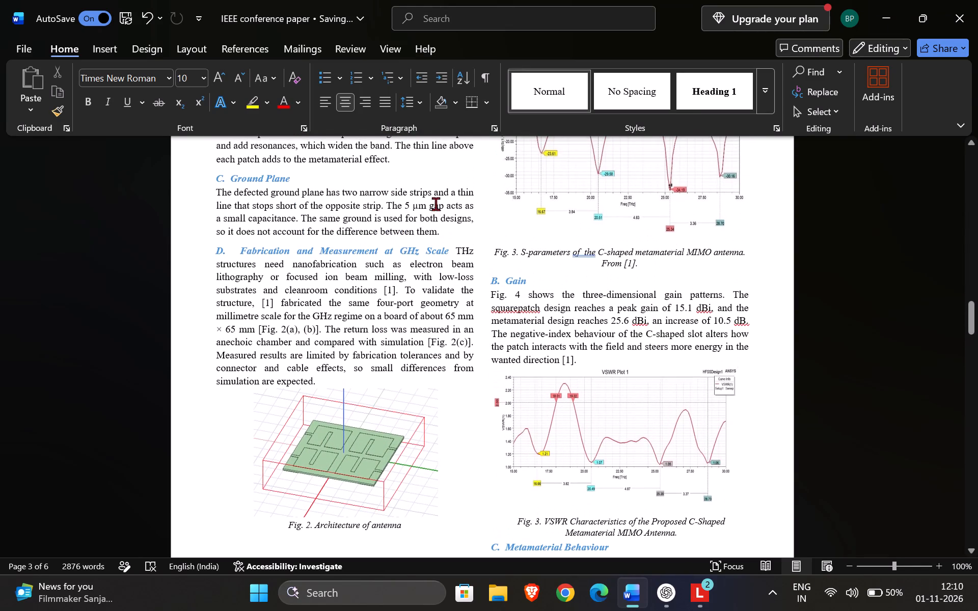
{"action": "scroll", "coordinate": [436, 204], "scroll_direction": "up", "scroll_amount": 1}
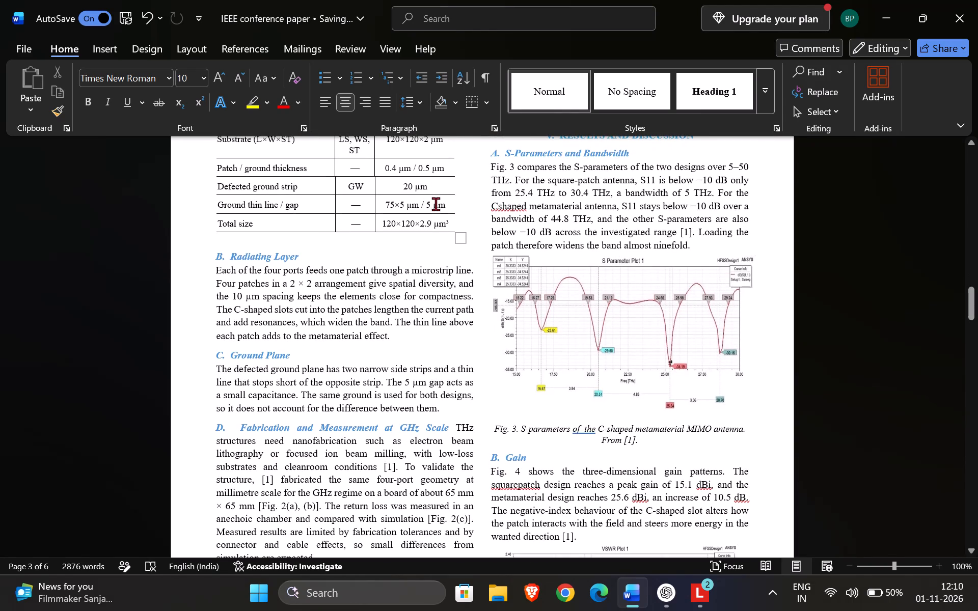
{"action": "scroll", "coordinate": [692, 324], "scroll_direction": "up", "scroll_amount": 7, "text": "ctrl"}
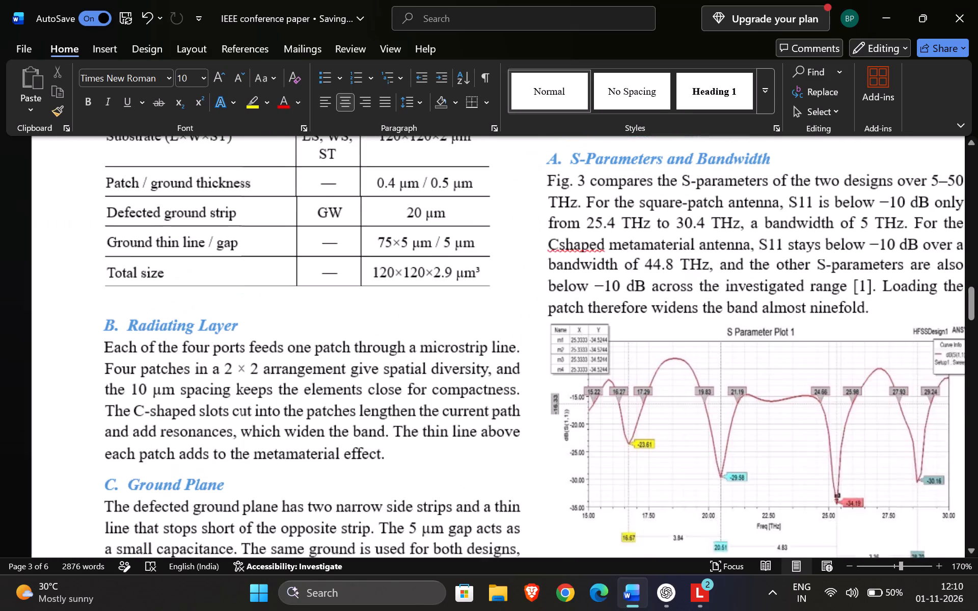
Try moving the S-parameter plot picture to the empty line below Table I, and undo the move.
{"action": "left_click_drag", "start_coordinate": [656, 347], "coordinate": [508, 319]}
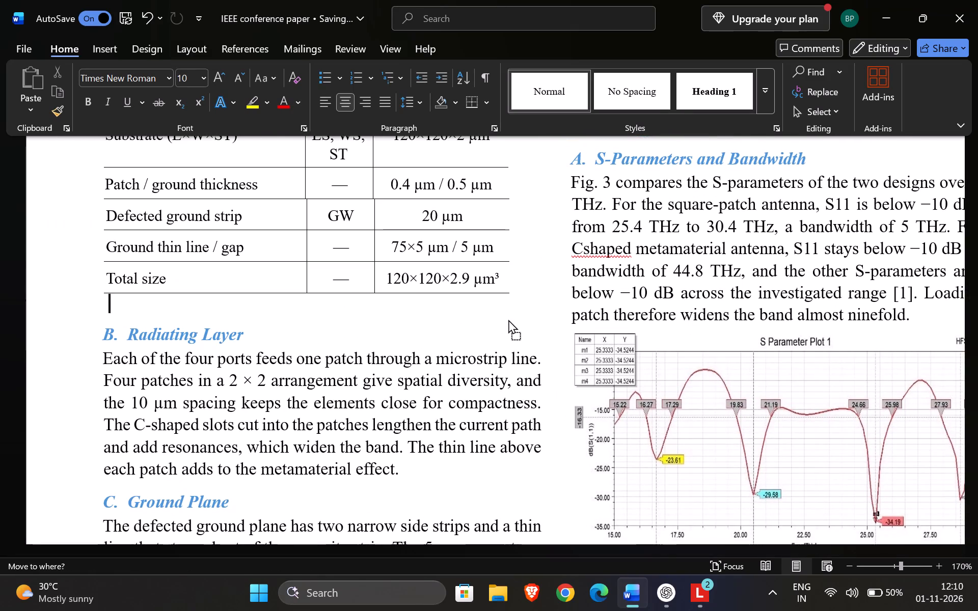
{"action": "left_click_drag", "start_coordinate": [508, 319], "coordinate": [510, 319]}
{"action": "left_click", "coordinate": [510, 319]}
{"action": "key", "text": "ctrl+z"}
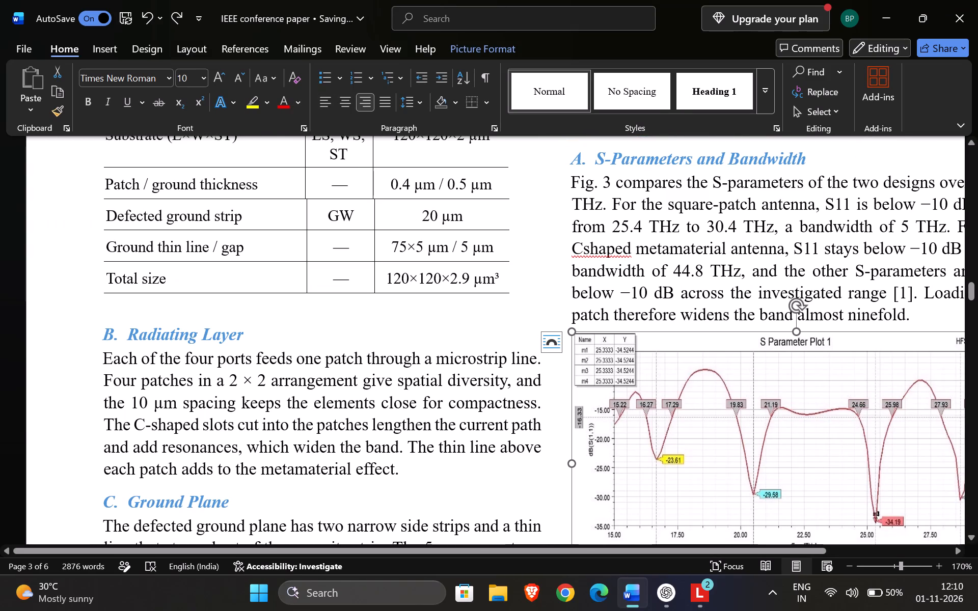
{"action": "scroll", "coordinate": [539, 198], "scroll_direction": "down", "scroll_amount": 5, "text": "ctrl"}
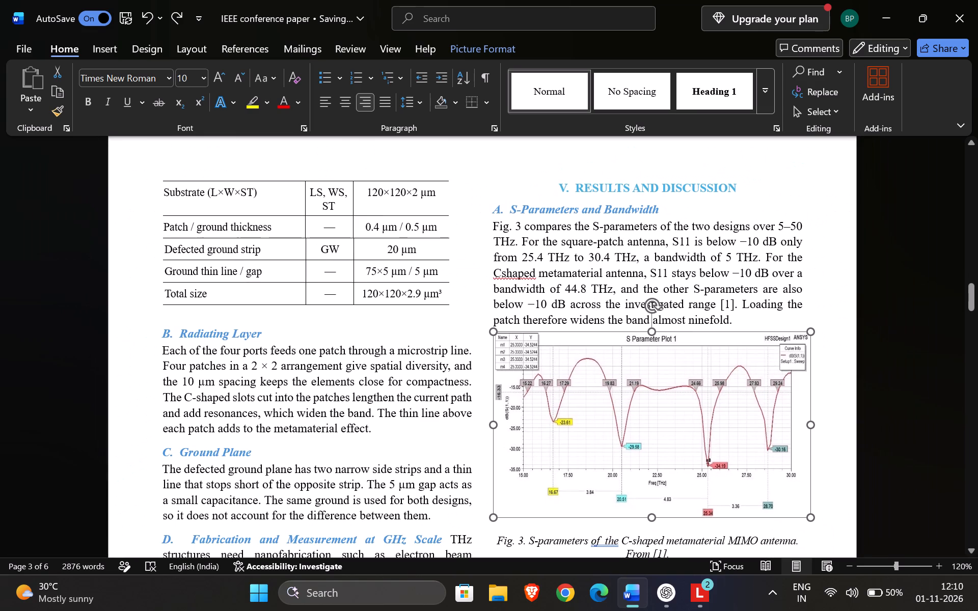
{"action": "scroll", "coordinate": [725, 433], "scroll_direction": "up", "scroll_amount": 5, "text": "ctrl"}
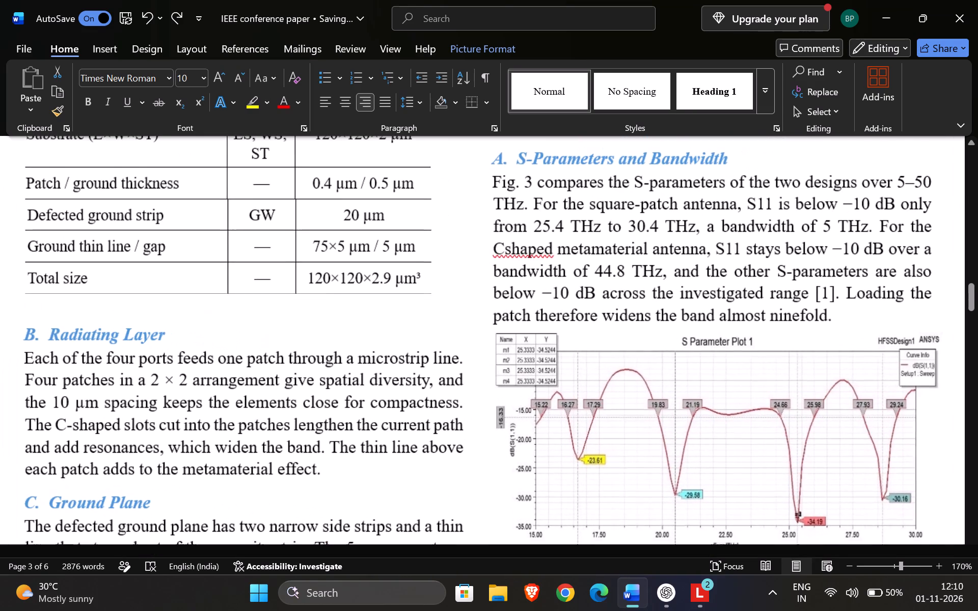
{"action": "scroll", "coordinate": [725, 433], "scroll_direction": "down", "scroll_amount": 8, "text": "ctrl"}
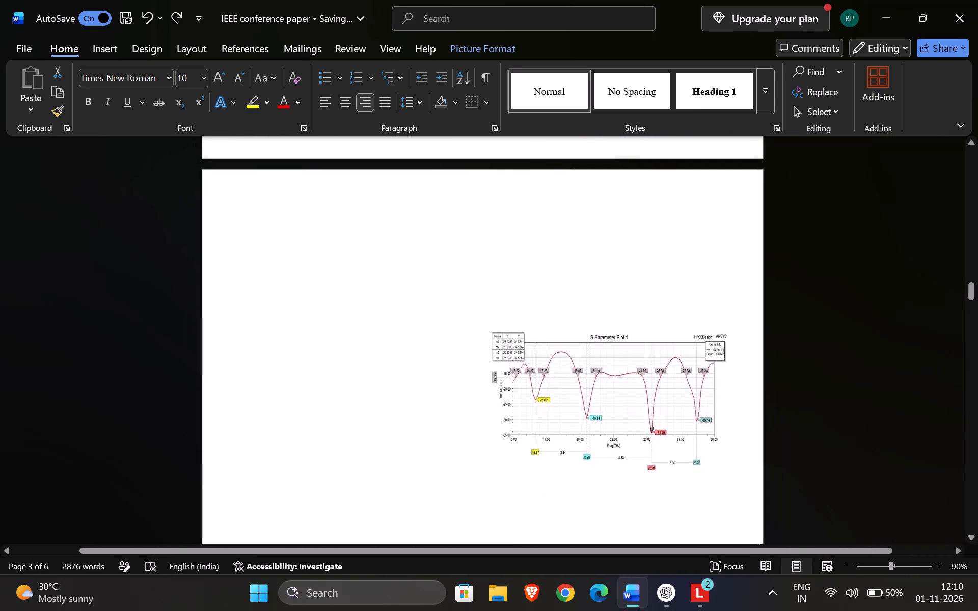
{"action": "scroll", "coordinate": [725, 433], "scroll_direction": "up", "scroll_amount": 2, "text": "ctrl"}
{"action": "scroll", "coordinate": [319, 432], "scroll_direction": "down", "scroll_amount": 1}
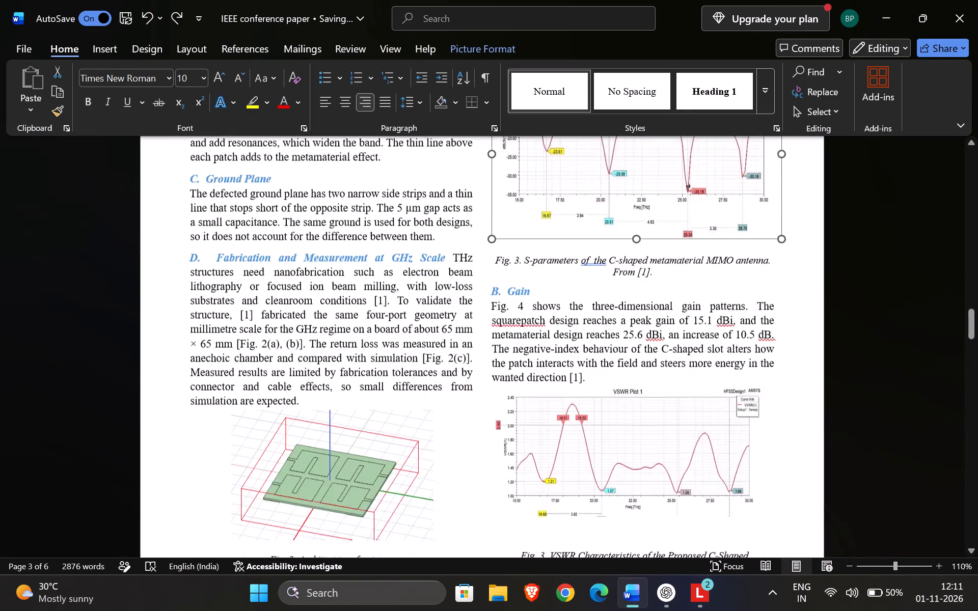
{"action": "scroll", "coordinate": [319, 432], "scroll_direction": "down", "scroll_amount": 1}
{"action": "scroll", "coordinate": [319, 432], "scroll_direction": "up", "scroll_amount": 1}
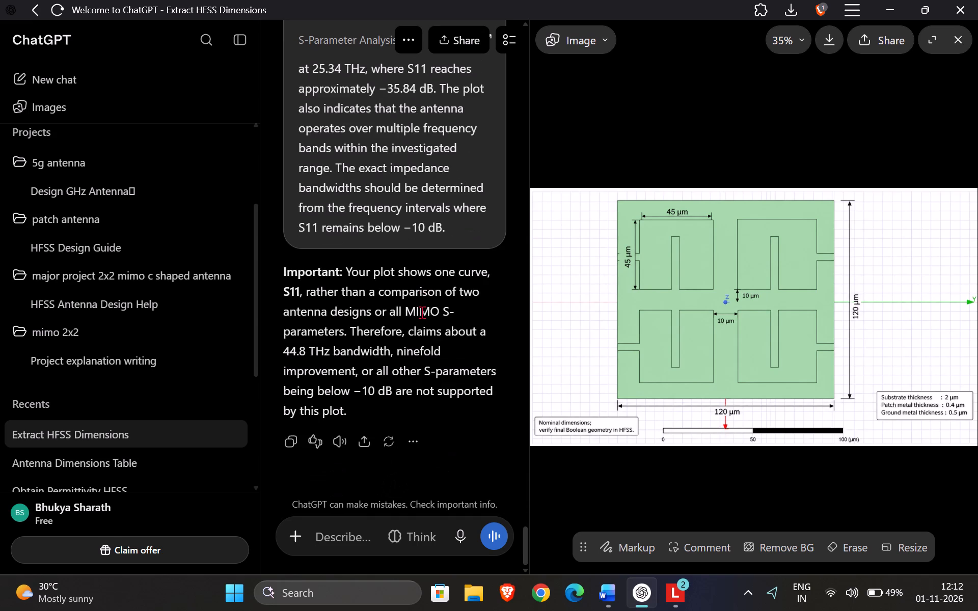
{"action": "scroll", "coordinate": [422, 312], "scroll_direction": "up", "scroll_amount": 4}
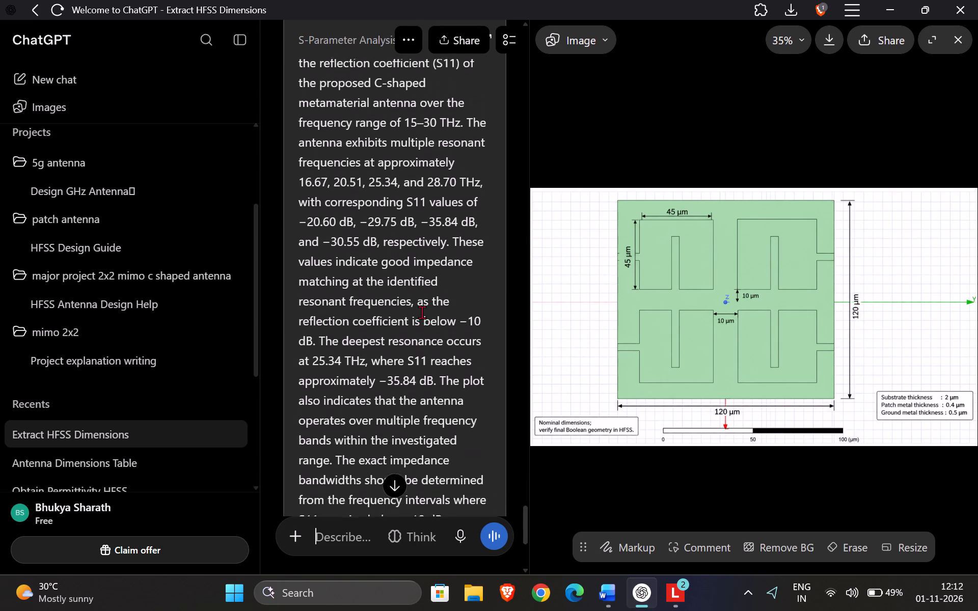
{"action": "scroll", "coordinate": [422, 312], "scroll_direction": "up", "scroll_amount": 4}
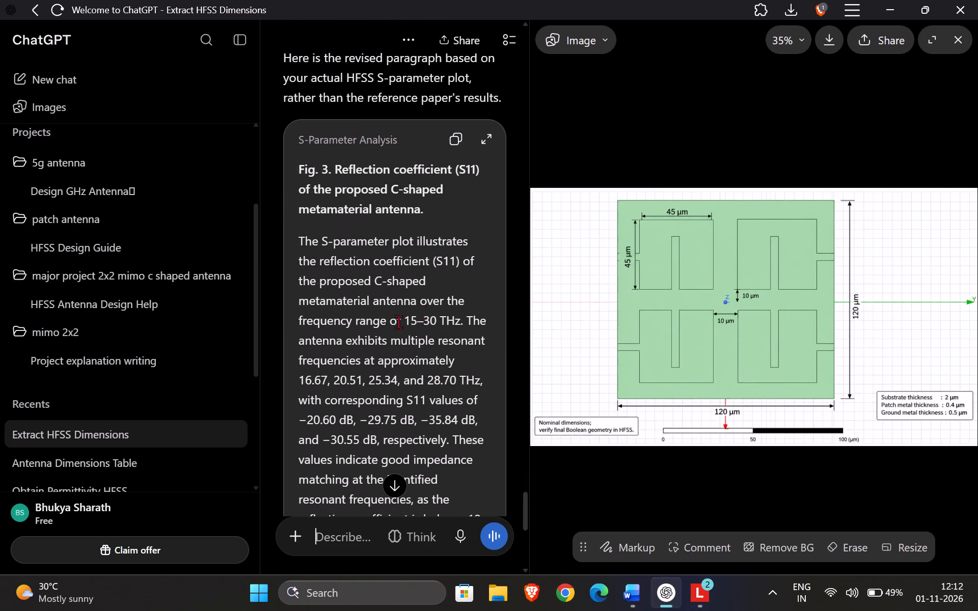
{"action": "left_click_drag", "start_coordinate": [300, 237], "coordinate": [392, 267]}
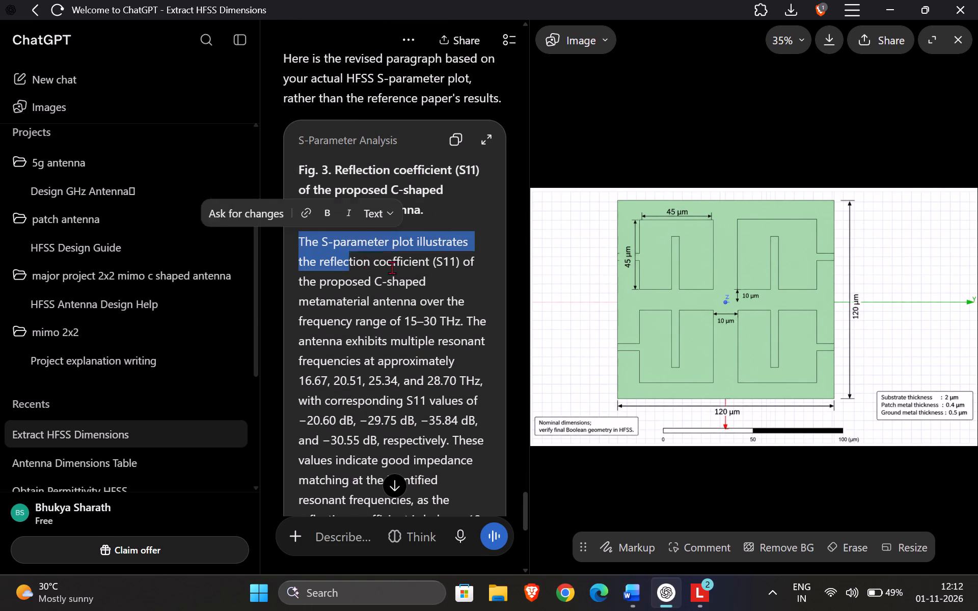
{"action": "left_click_drag", "start_coordinate": [392, 267], "coordinate": [451, 253]}
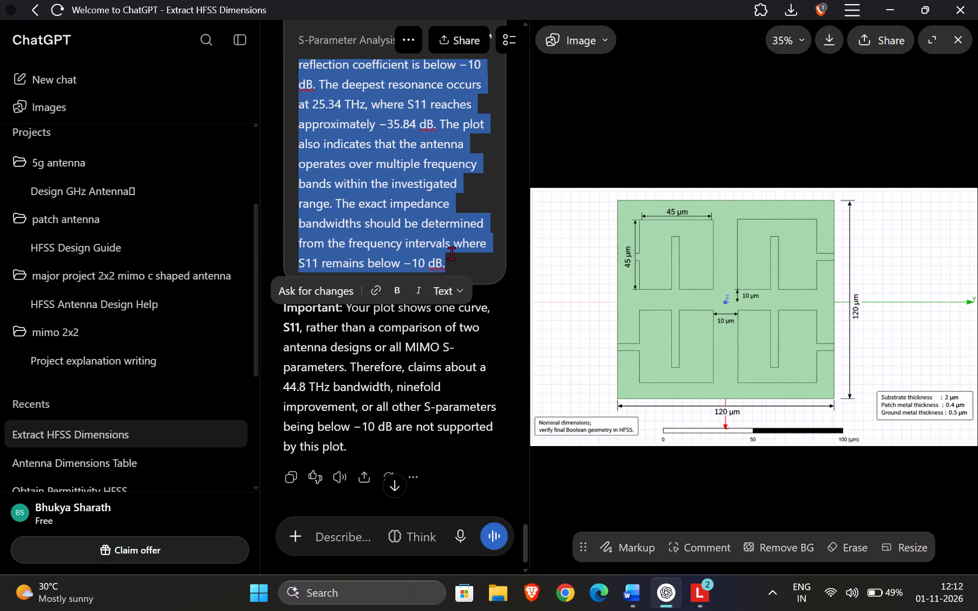
{"action": "key", "text": "ctrl+c"}
Switch to the Word paper and replace the S-Parameters and Bandwidth paragraph after "Fig. 3" with the copied text.
{"action": "left_click", "coordinate": [629, 501]}
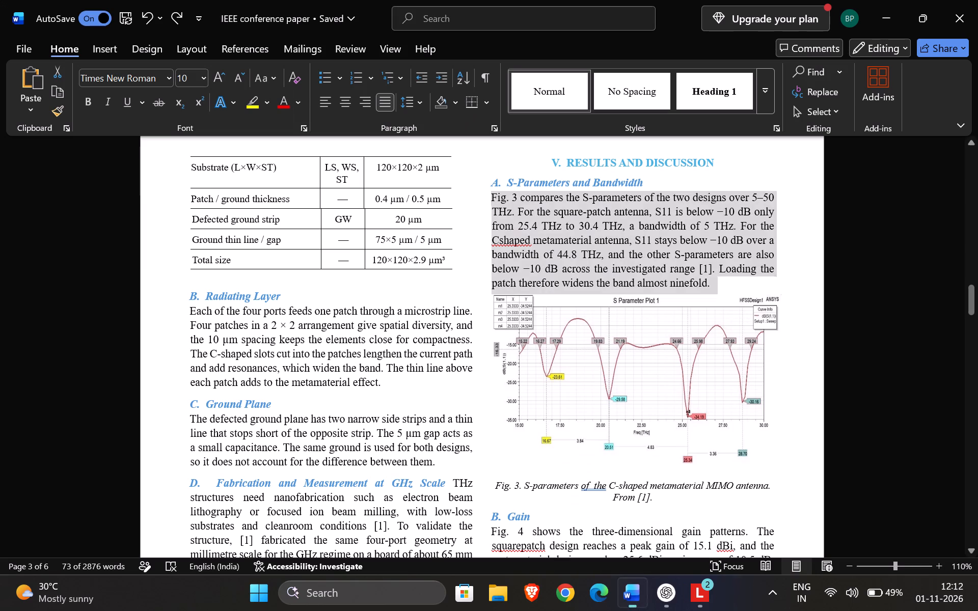
{"action": "left_click", "coordinate": [525, 268]}
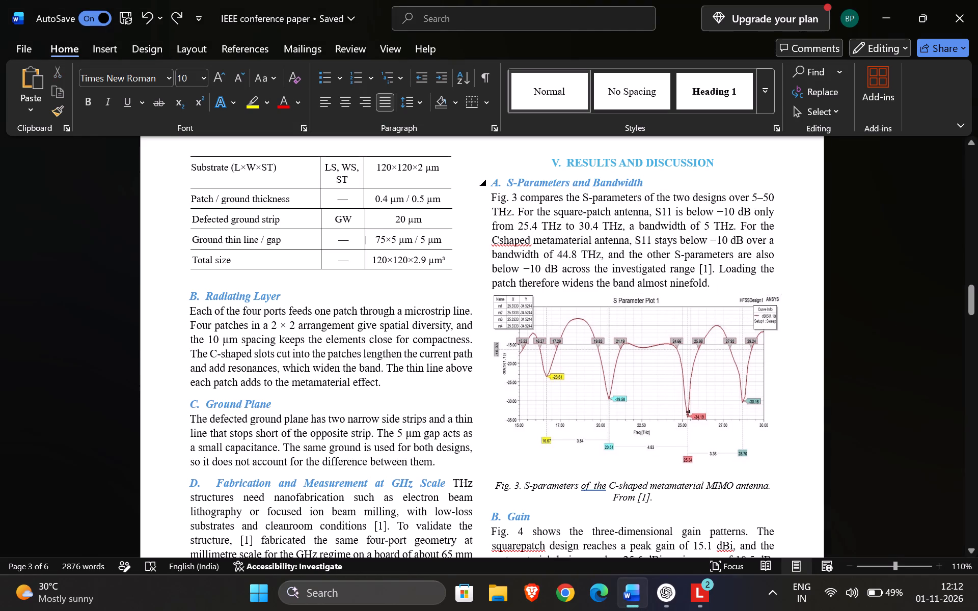
{"action": "left_click_drag", "start_coordinate": [519, 201], "coordinate": [598, 230]}
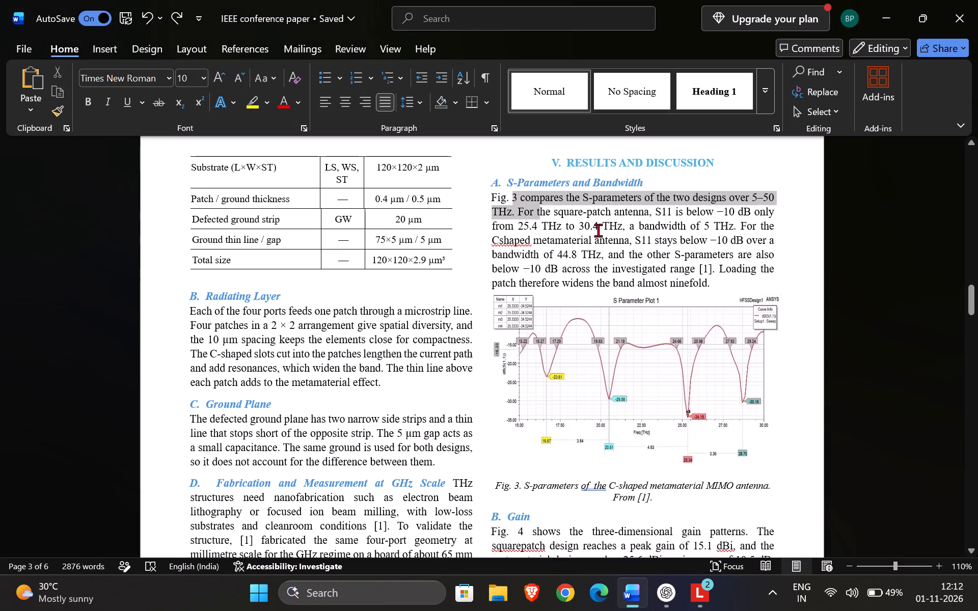
{"action": "left_click_drag", "start_coordinate": [598, 230], "coordinate": [708, 284]}
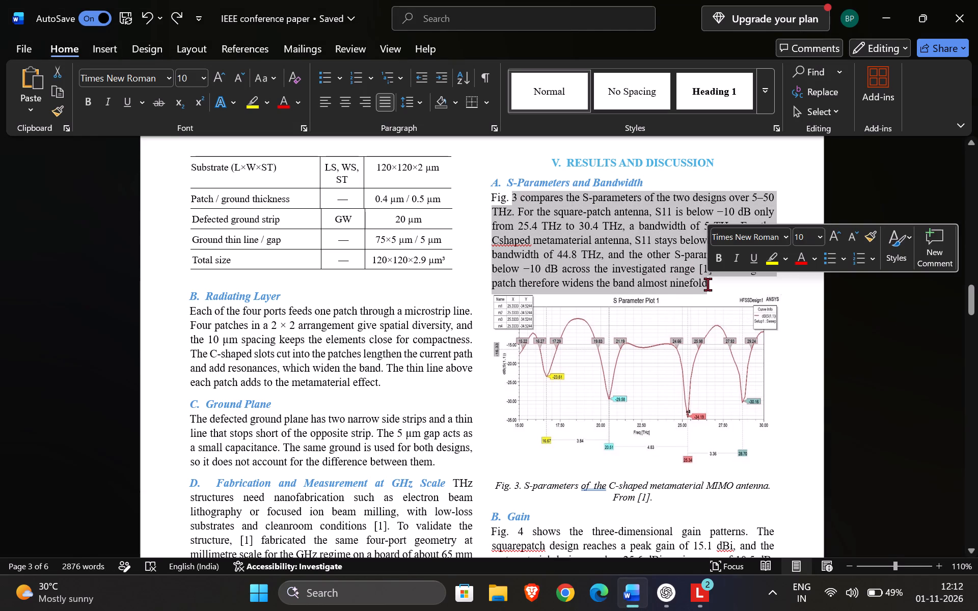
{"action": "left_click_drag", "start_coordinate": [715, 289], "coordinate": [578, 226]}
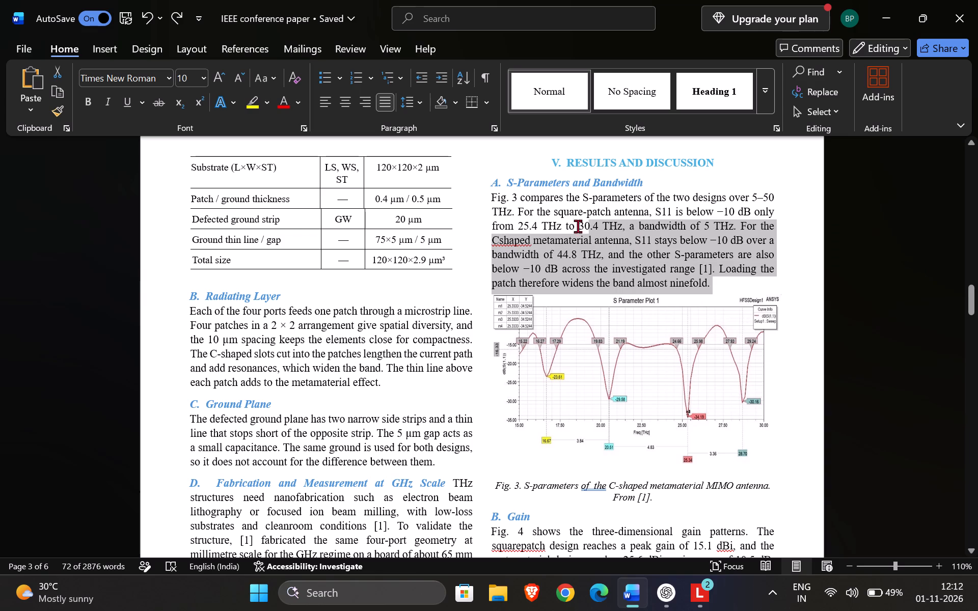
{"action": "left_click_drag", "start_coordinate": [578, 226], "coordinate": [532, 200]}
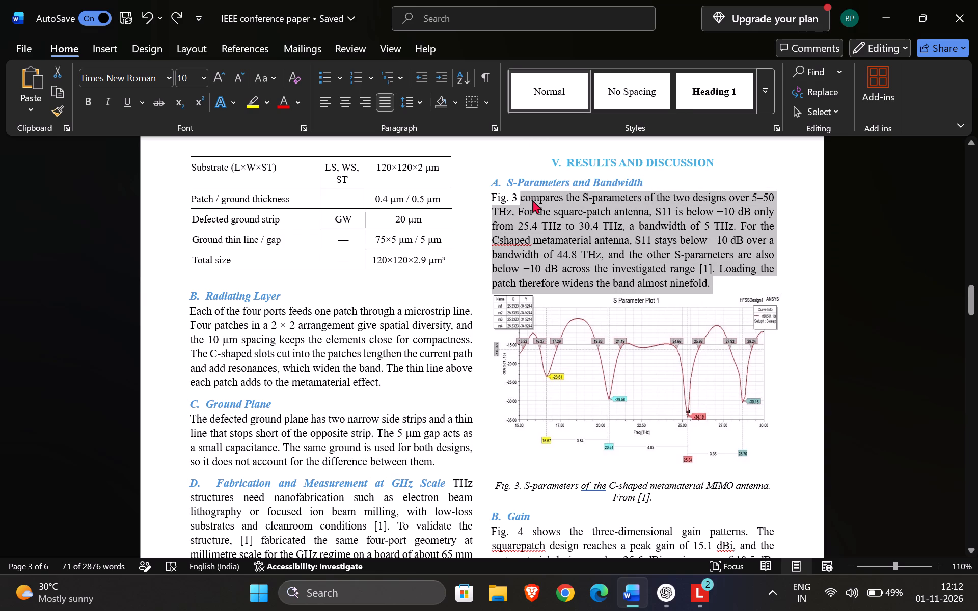
{"action": "key", "text": "ctrl+v"}
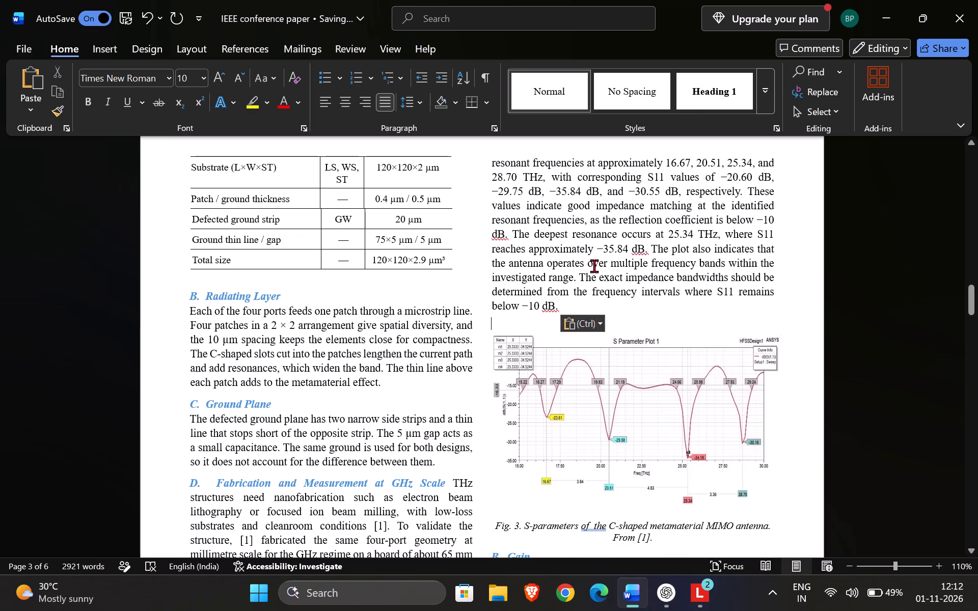
Remove the empty line between the pasted S-parameter paragraph and the S-parameter plot.
{"action": "left_click", "coordinate": [594, 266]}
{"action": "left_click", "coordinate": [608, 312]}
{"action": "left_click", "coordinate": [519, 321]}
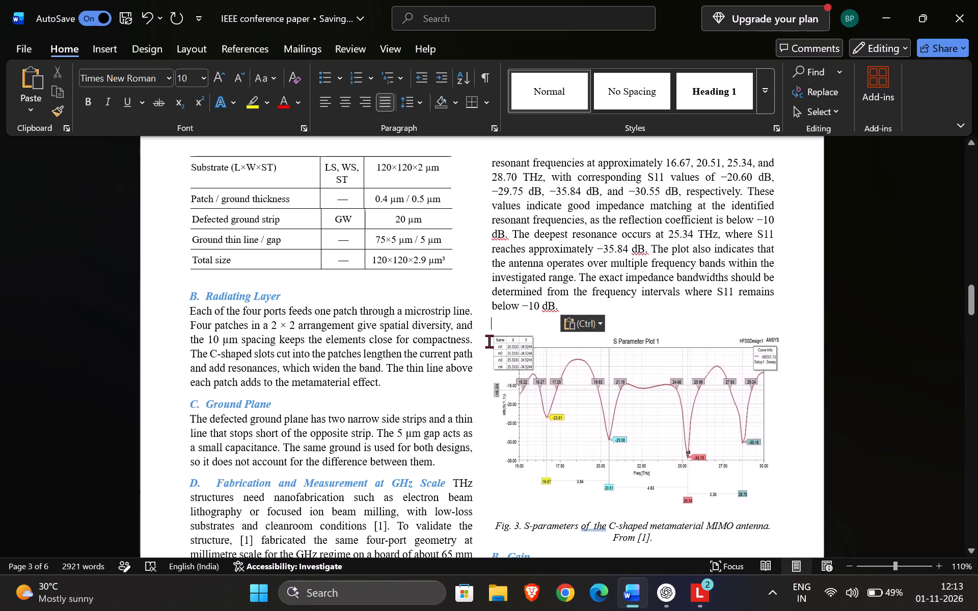
{"action": "key", "text": "BackSpace"}
{"action": "key", "text": "BackSpace"}
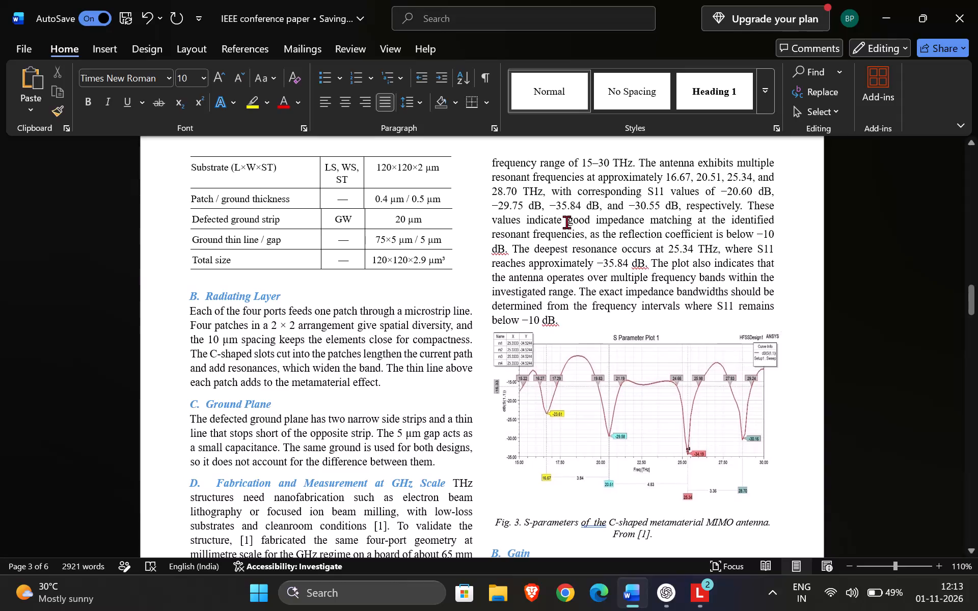
Examine the layout of the text, tables and figures around the revised S-parameter paragraph on pages 2 and 3.
{"action": "scroll", "coordinate": [578, 237], "scroll_direction": "right", "scroll_amount": 1}
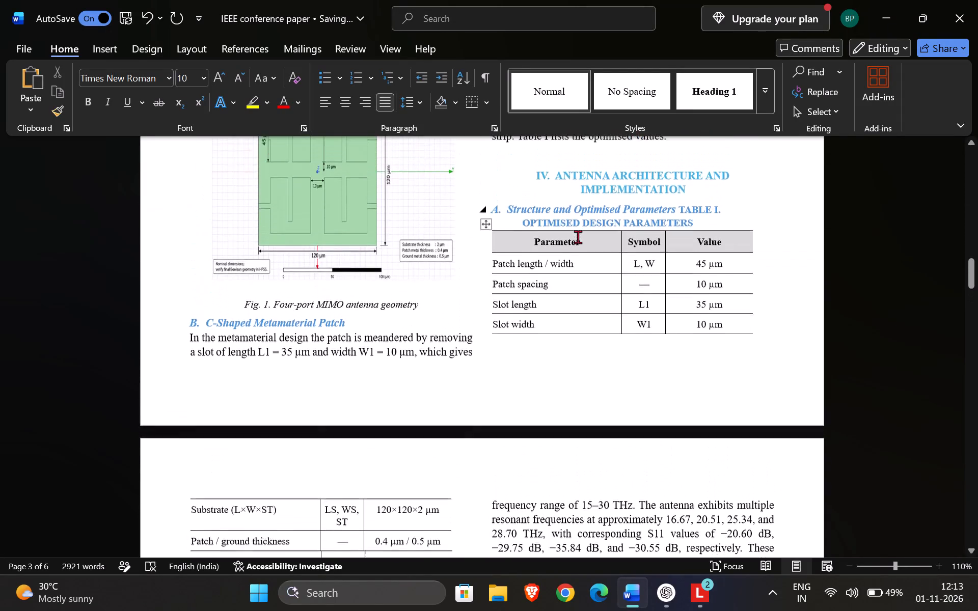
{"action": "scroll", "coordinate": [578, 237], "scroll_direction": "right", "scroll_amount": 2}
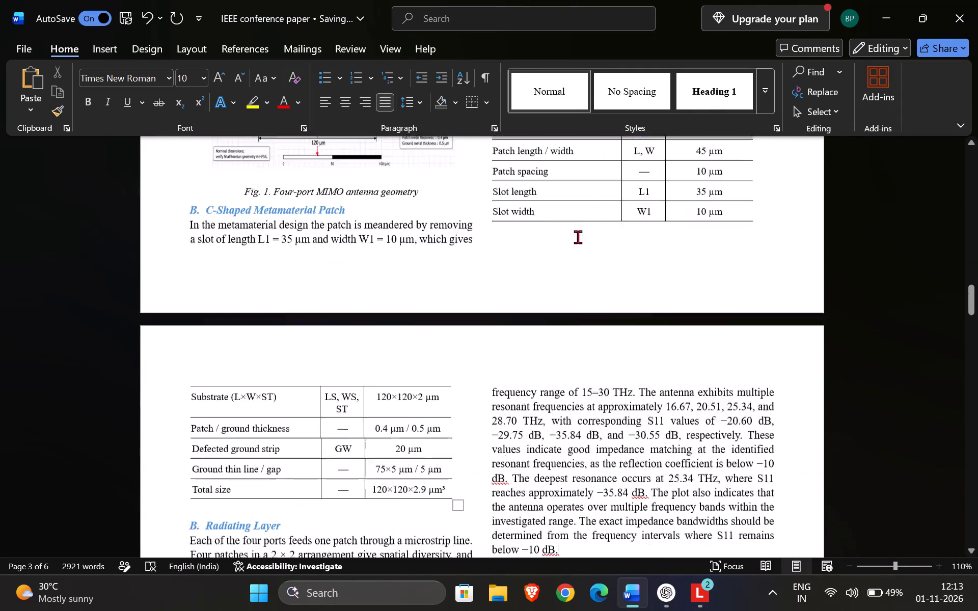
{"action": "scroll", "coordinate": [578, 237], "scroll_direction": "right", "scroll_amount": 1}
{"action": "scroll", "coordinate": [578, 237], "scroll_direction": "up", "scroll_amount": 2}
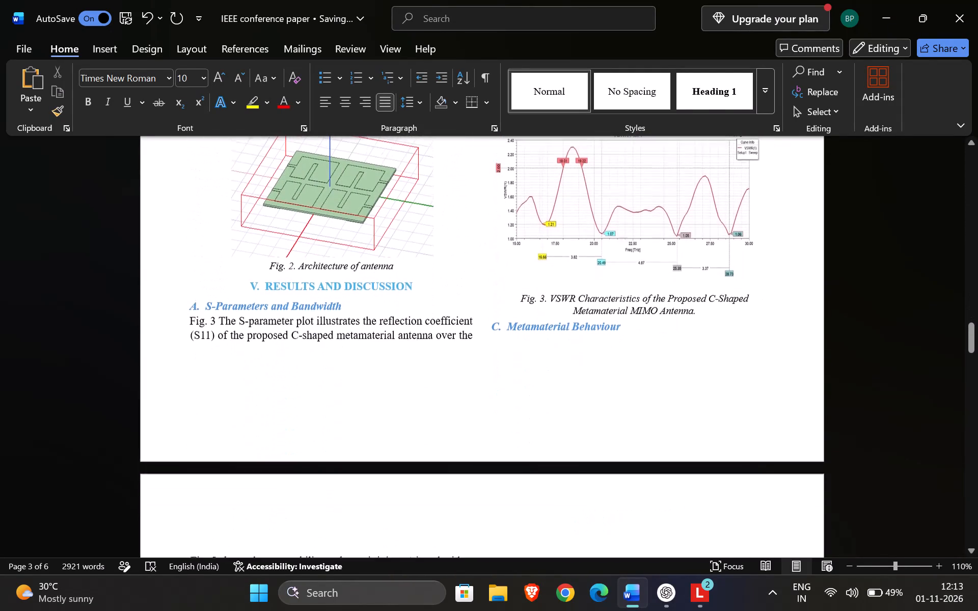
{"action": "scroll", "coordinate": [578, 237], "scroll_direction": "up", "scroll_amount": 1}
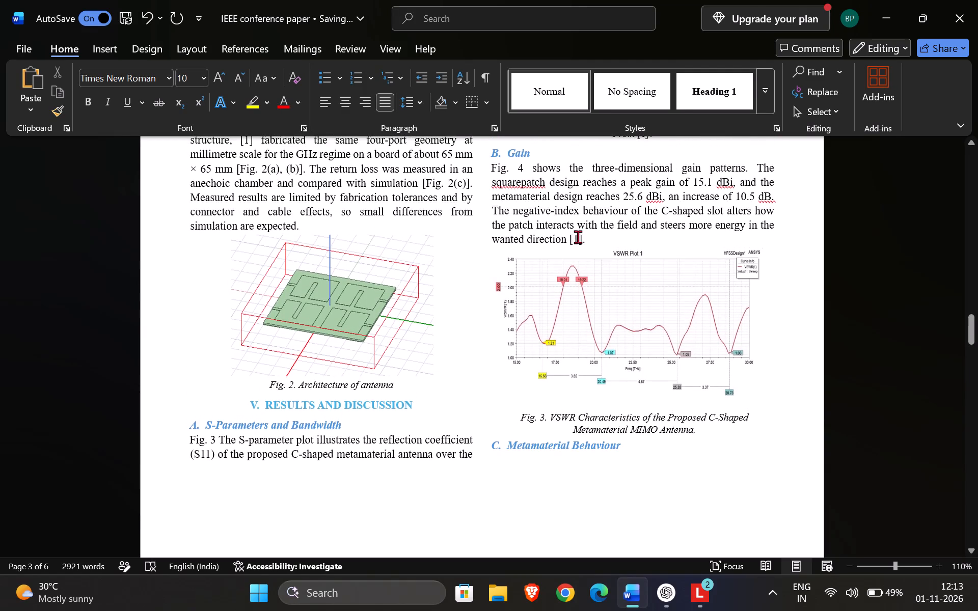
{"action": "scroll", "coordinate": [578, 237], "scroll_direction": "up", "scroll_amount": 1}
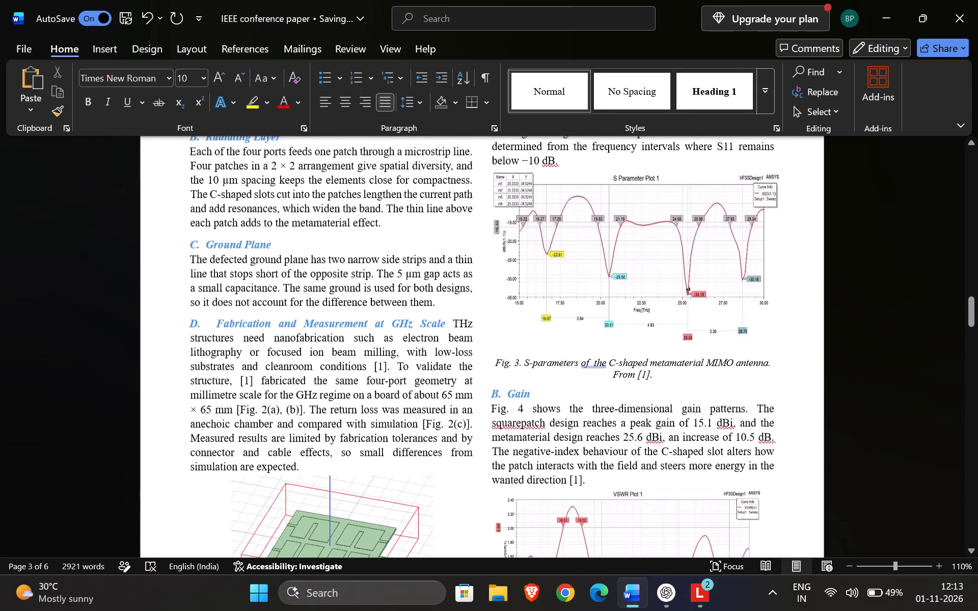
Review the revised S-parameter paragraph and the S-parameter plot with its Fig. 3 caption on page 3.
{"action": "scroll", "coordinate": [578, 237], "scroll_direction": "up", "scroll_amount": 1}
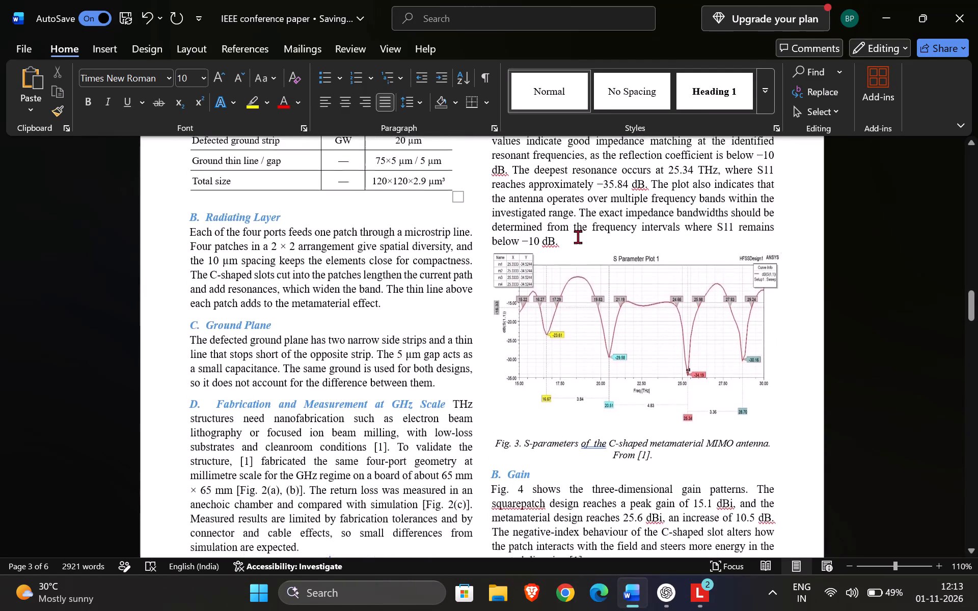
{"action": "scroll", "coordinate": [578, 237], "scroll_direction": "up", "scroll_amount": 2}
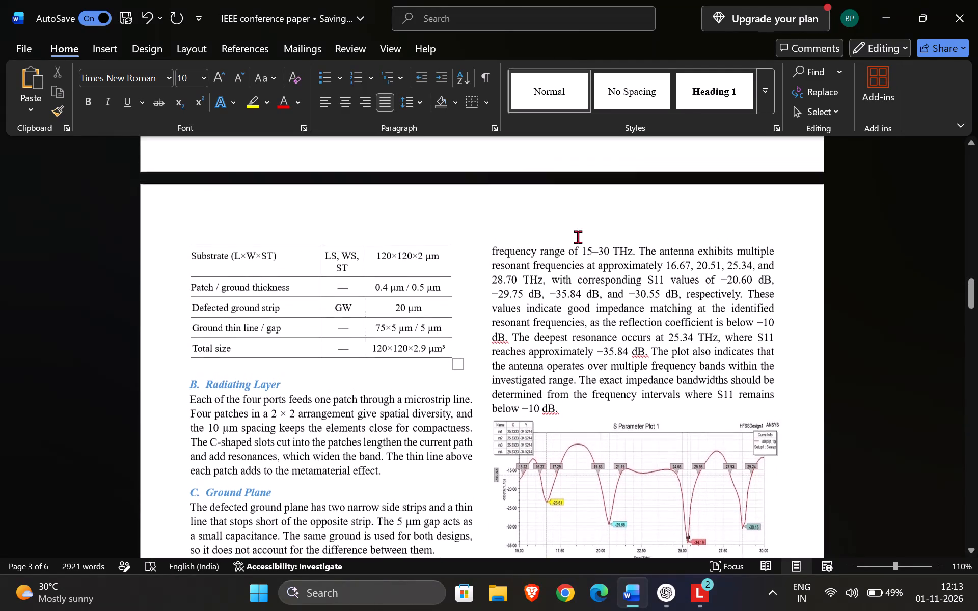
{"action": "scroll", "coordinate": [578, 237], "scroll_direction": "up", "scroll_amount": 1}
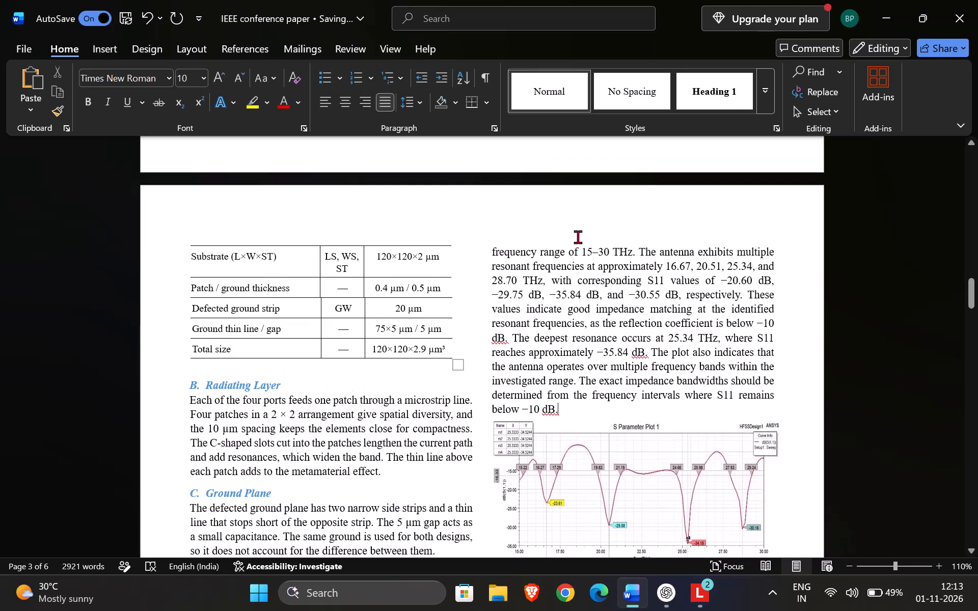
{"action": "scroll", "coordinate": [578, 237], "scroll_direction": "up", "scroll_amount": 1}
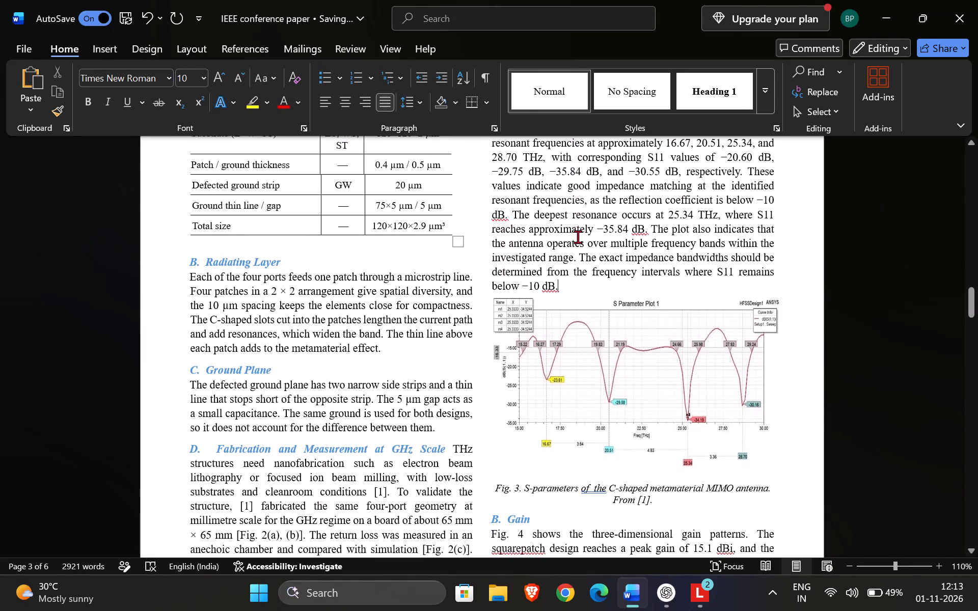
{"action": "left_click", "coordinate": [578, 237]}
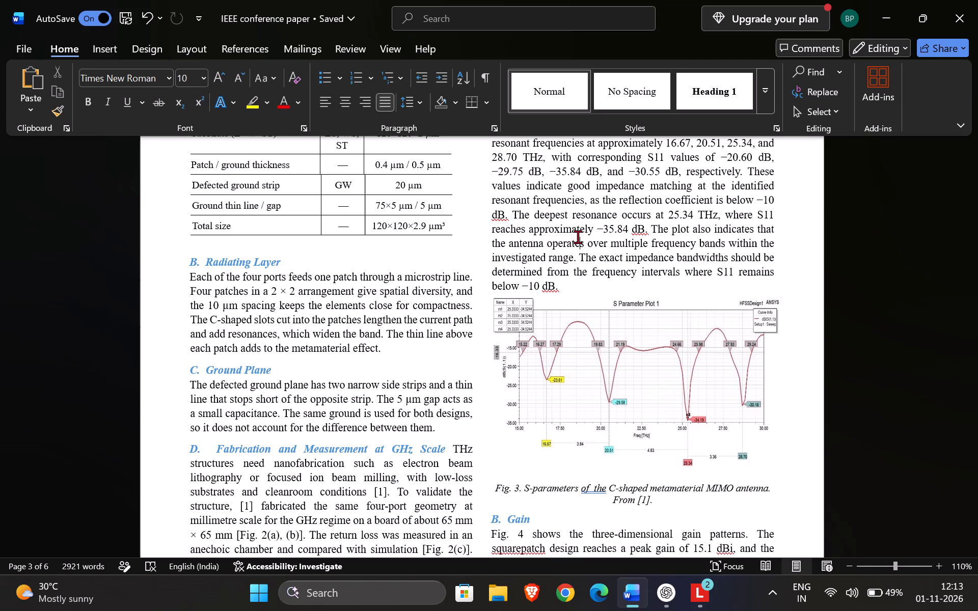
{"action": "left_click", "coordinate": [638, 457]}
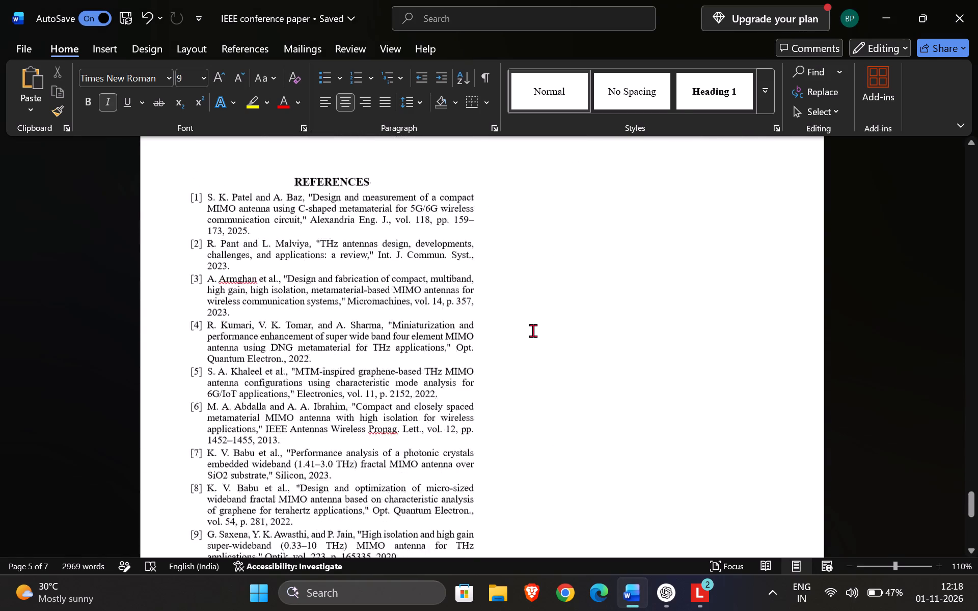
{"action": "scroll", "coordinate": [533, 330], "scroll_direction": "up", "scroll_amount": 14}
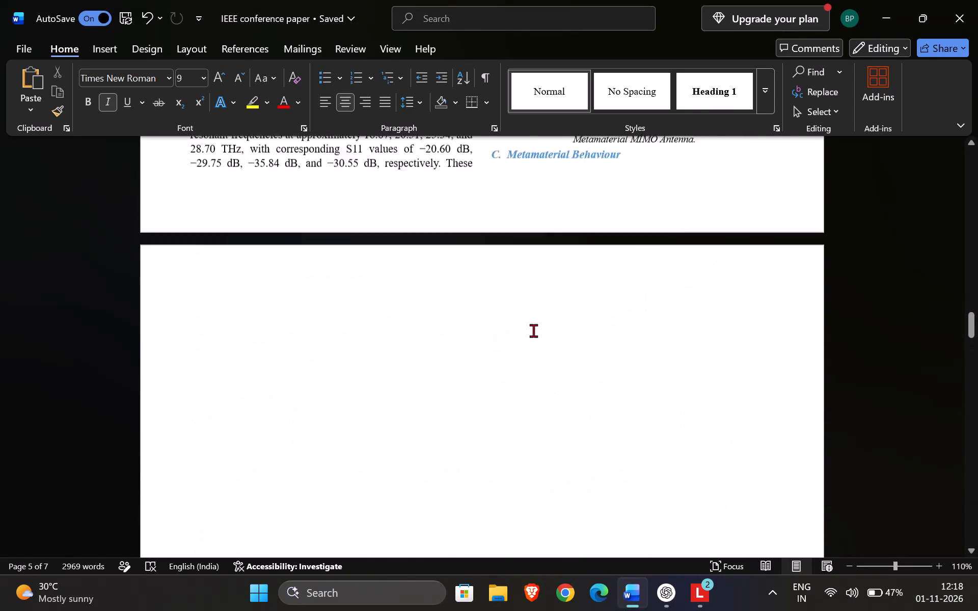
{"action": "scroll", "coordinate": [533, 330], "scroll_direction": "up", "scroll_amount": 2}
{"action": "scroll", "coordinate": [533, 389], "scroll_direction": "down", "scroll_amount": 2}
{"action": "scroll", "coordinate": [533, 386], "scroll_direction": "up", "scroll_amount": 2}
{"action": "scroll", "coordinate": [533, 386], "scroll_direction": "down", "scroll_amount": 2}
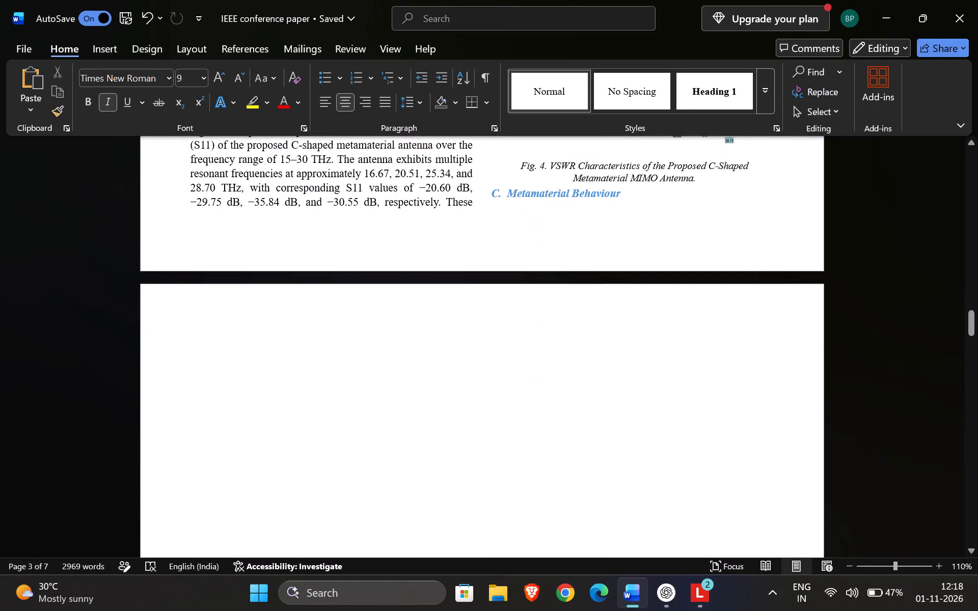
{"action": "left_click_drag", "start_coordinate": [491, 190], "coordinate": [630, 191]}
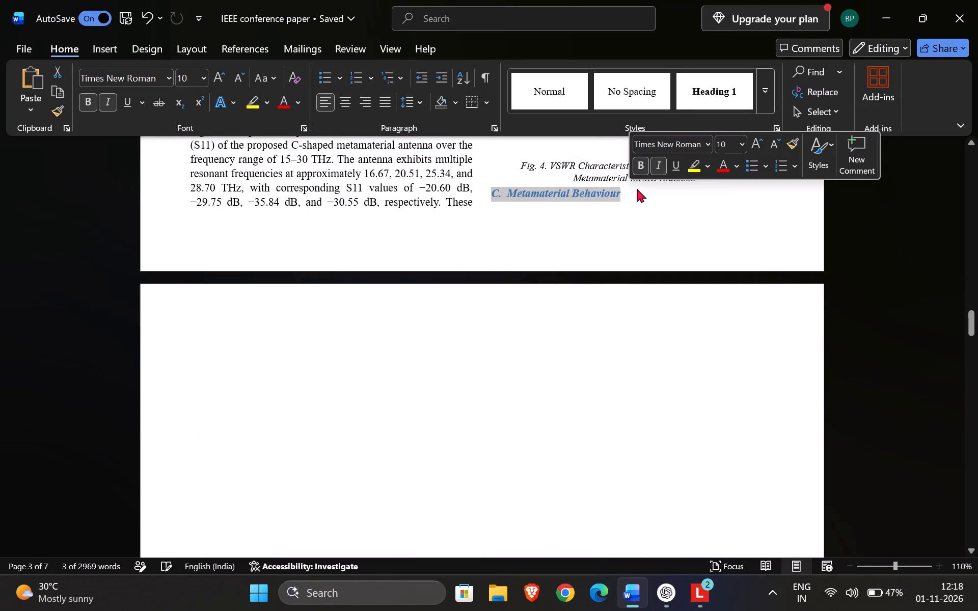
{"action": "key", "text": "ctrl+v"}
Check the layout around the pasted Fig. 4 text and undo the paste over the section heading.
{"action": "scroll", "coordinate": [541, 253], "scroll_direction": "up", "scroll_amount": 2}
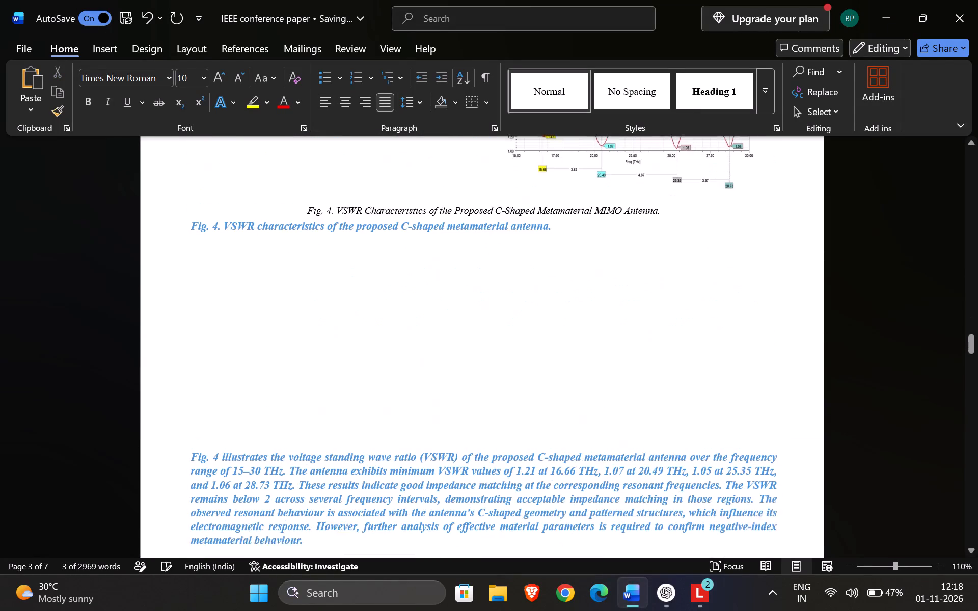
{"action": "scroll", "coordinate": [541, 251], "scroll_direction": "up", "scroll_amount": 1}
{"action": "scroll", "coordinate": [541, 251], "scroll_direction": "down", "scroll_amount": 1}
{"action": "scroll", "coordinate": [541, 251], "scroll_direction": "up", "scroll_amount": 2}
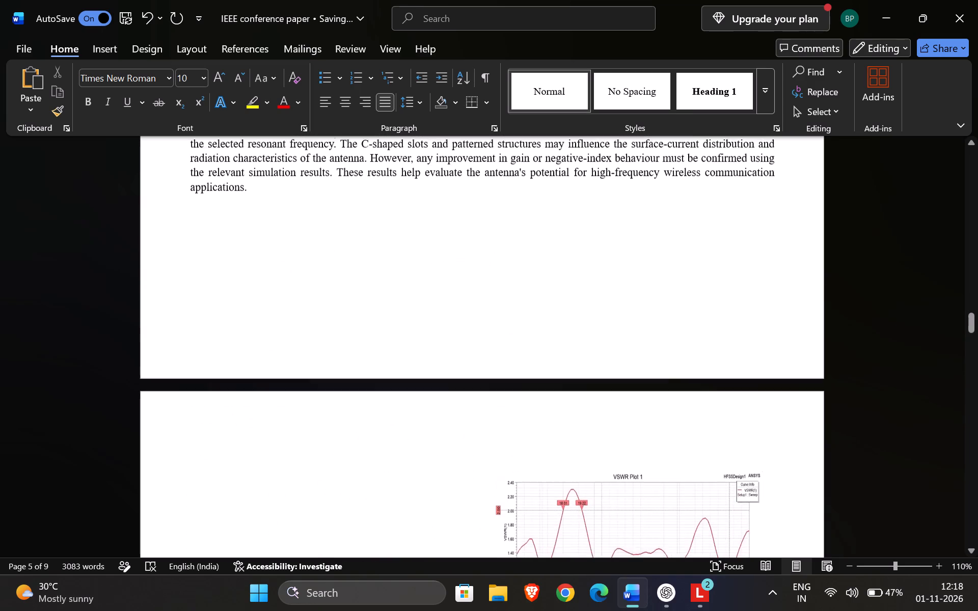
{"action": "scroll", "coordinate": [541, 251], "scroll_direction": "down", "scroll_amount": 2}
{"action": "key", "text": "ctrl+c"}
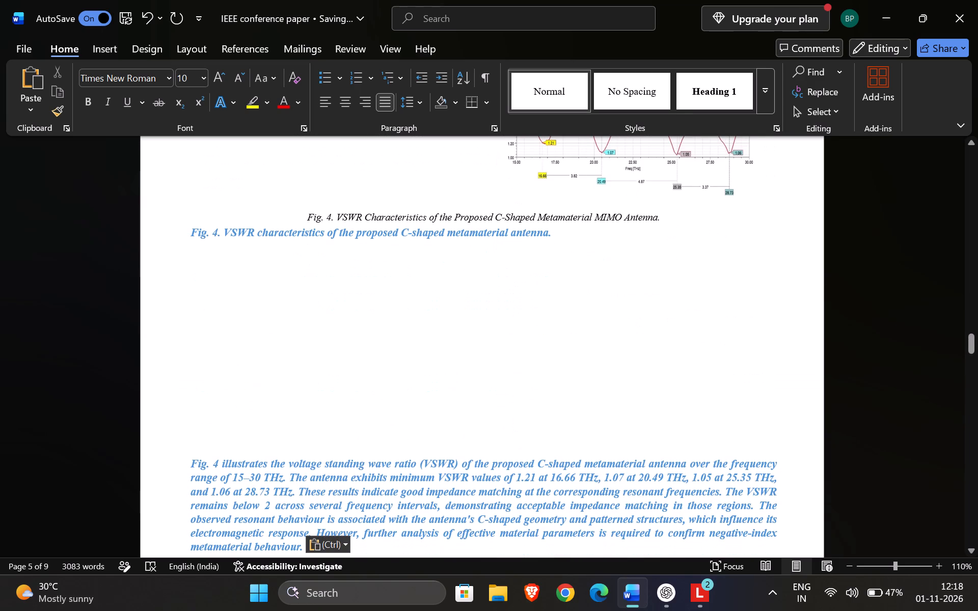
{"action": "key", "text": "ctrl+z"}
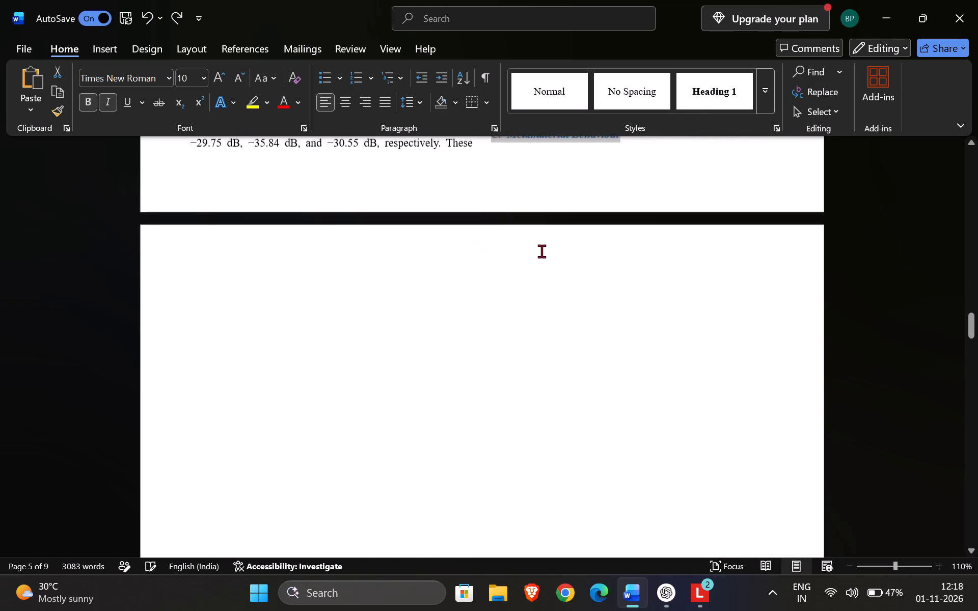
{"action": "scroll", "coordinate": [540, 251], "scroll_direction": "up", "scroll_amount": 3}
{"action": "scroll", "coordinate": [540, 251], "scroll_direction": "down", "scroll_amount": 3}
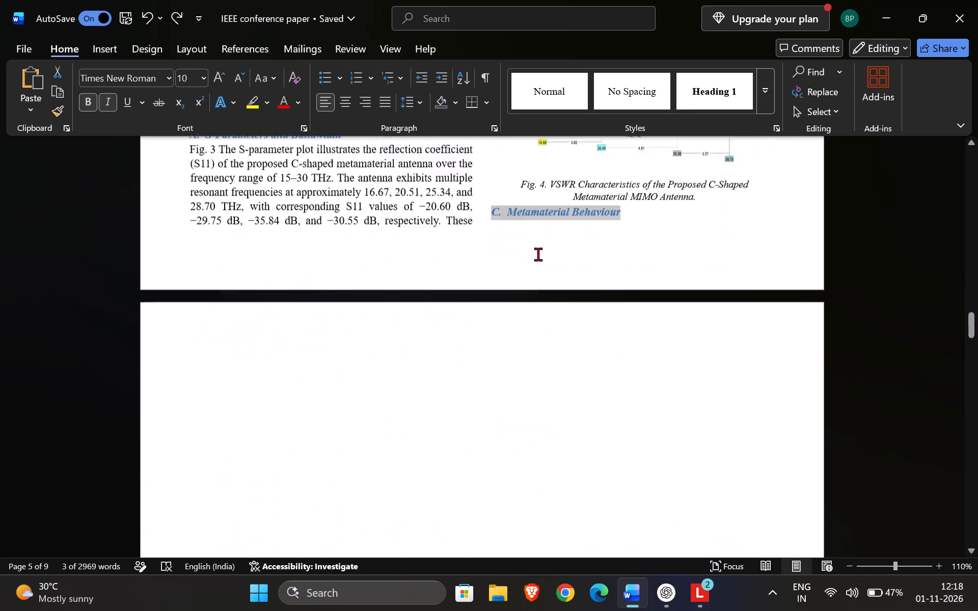
Paste the copied Fig. 4 VSWR text onto the blank page 4 after the Metamaterial Behaviour heading.
{"action": "left_click", "coordinate": [232, 280]}
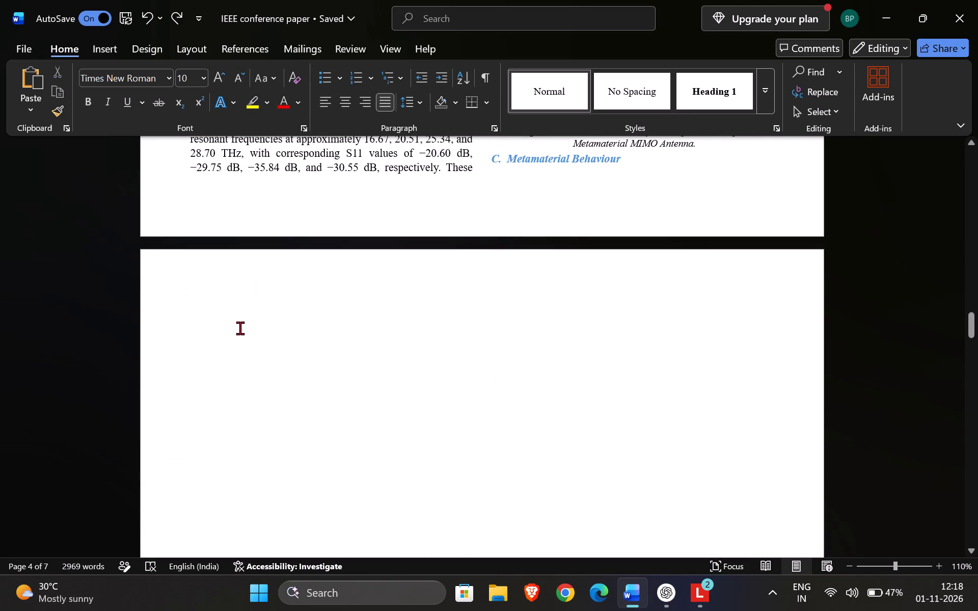
{"action": "key", "text": "ctrl+v"}
{"action": "scroll", "coordinate": [257, 340], "scroll_direction": "up", "scroll_amount": 2}
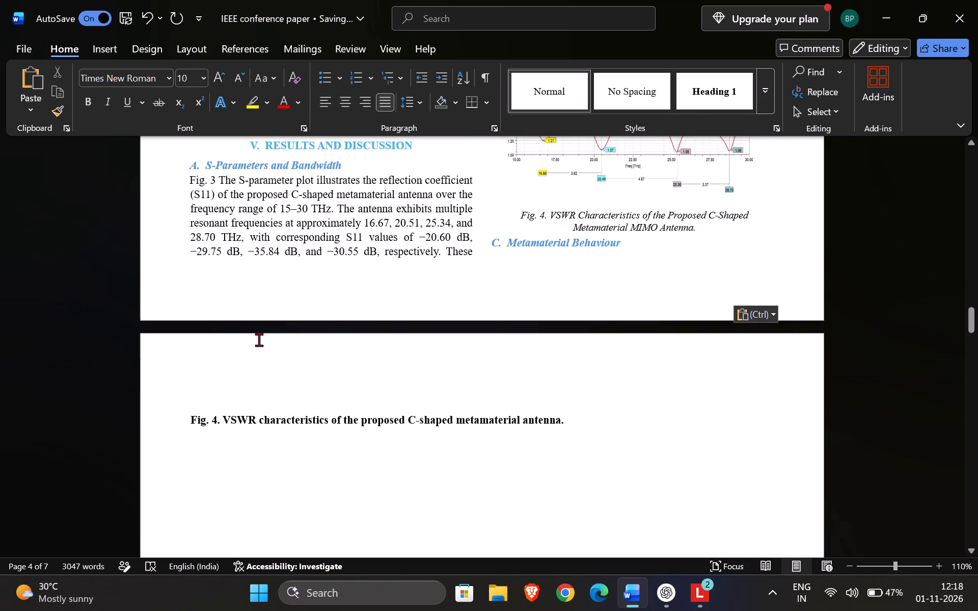
{"action": "scroll", "coordinate": [259, 340], "scroll_direction": "down", "scroll_amount": 1}
Format the pasted Fig. 4 caption and VSWR paragraph on page 4 in two columns.
{"action": "left_click_drag", "start_coordinate": [747, 510], "coordinate": [89, 240]}
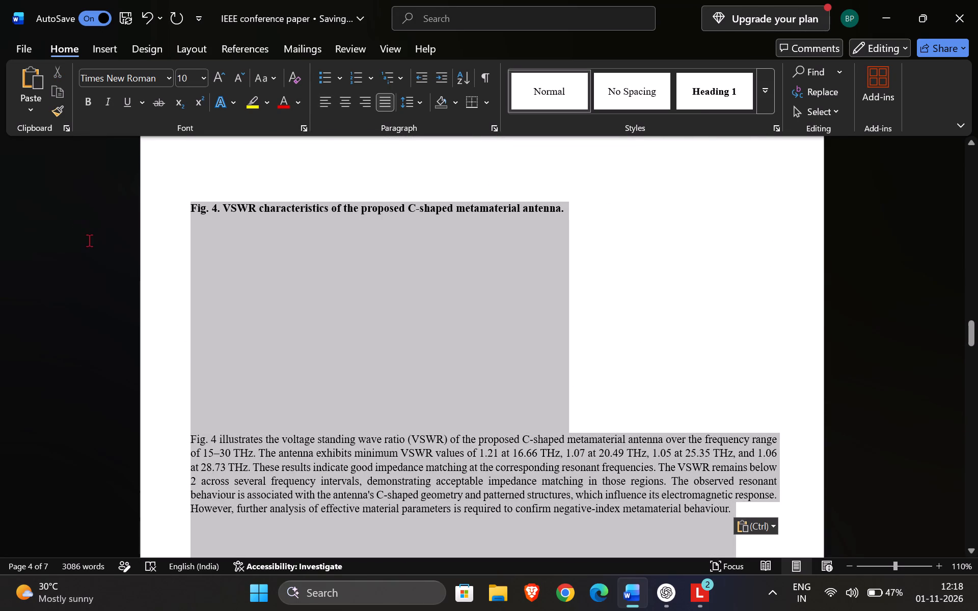
{"action": "left_click_drag", "start_coordinate": [89, 240], "coordinate": [74, 219]}
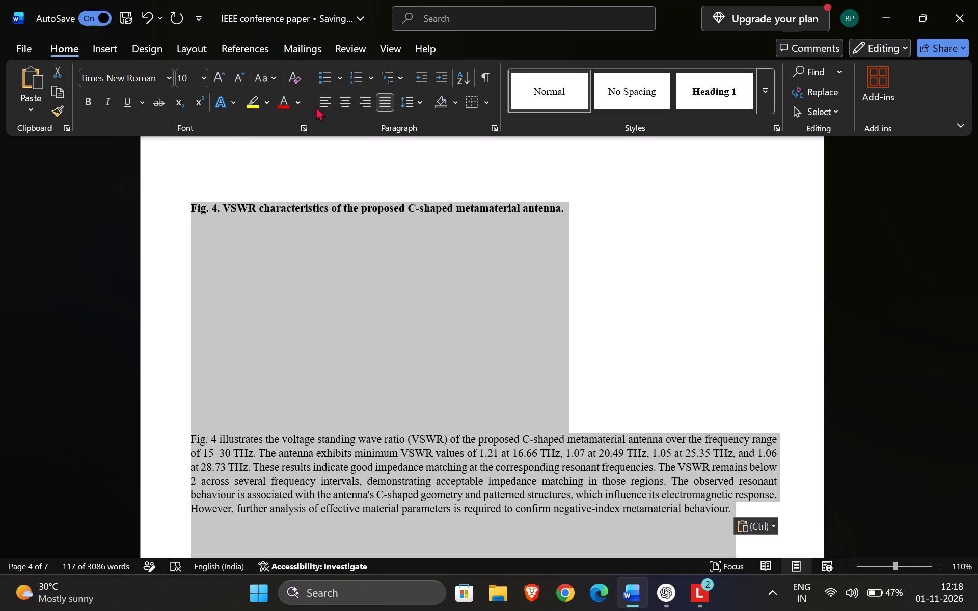
{"action": "left_click", "coordinate": [180, 50]}
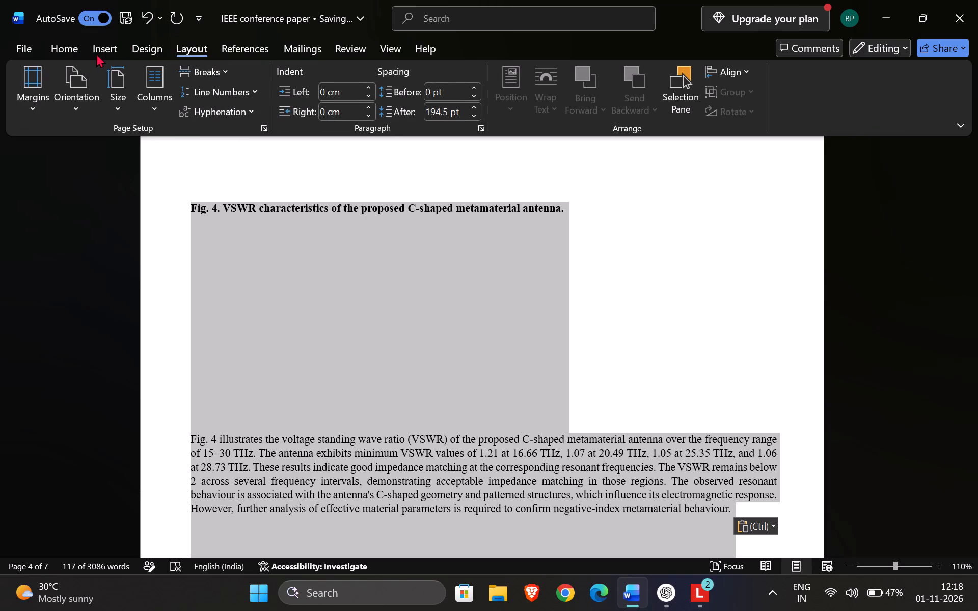
{"action": "left_click", "coordinate": [165, 96]}
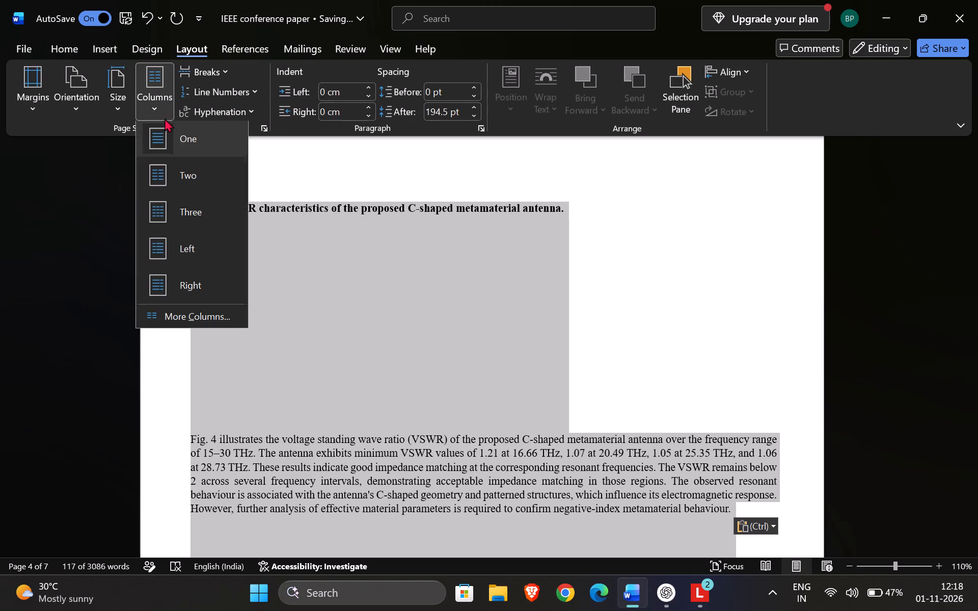
{"action": "left_click", "coordinate": [175, 181]}
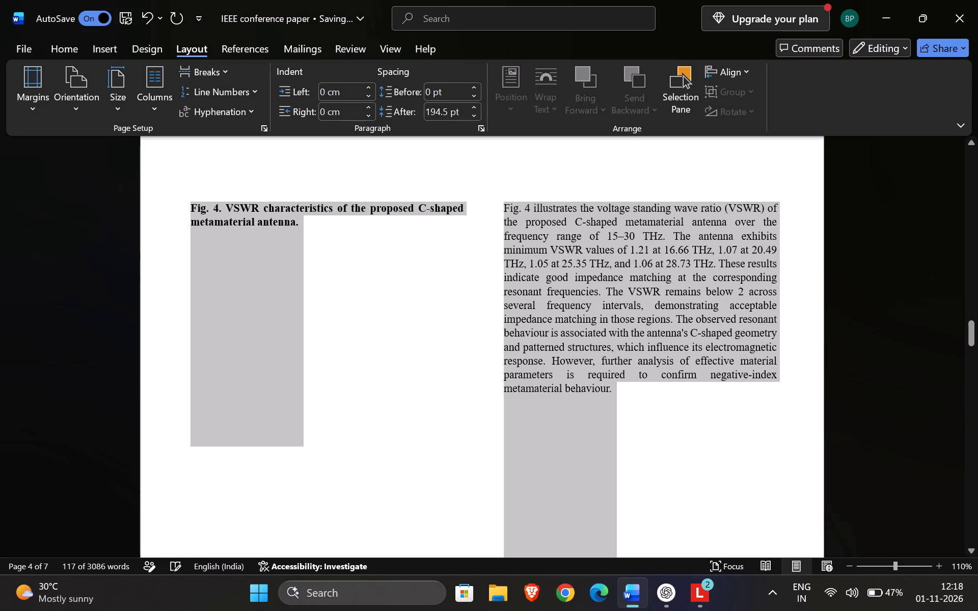
Delete the closing sentence of the pasted Fig. 4 paragraph, "However, further analysis of effective material parameters…", back to "How".
{"action": "left_click", "coordinate": [433, 316]}
{"action": "left_click_drag", "start_coordinate": [628, 390], "coordinate": [470, 185]}
{"action": "left_click", "coordinate": [425, 240]}
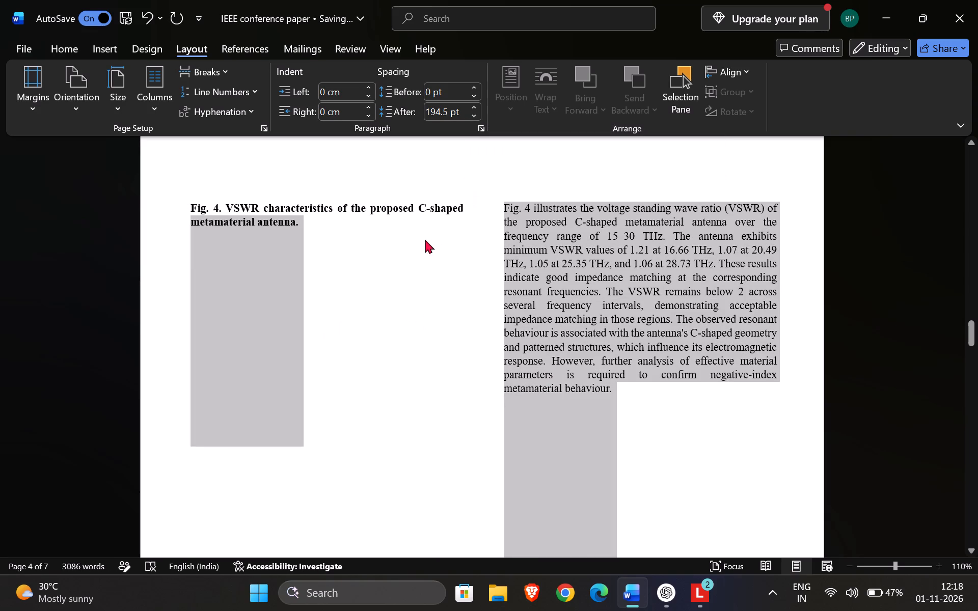
{"action": "left_click_drag", "start_coordinate": [507, 200], "coordinate": [515, 208]}
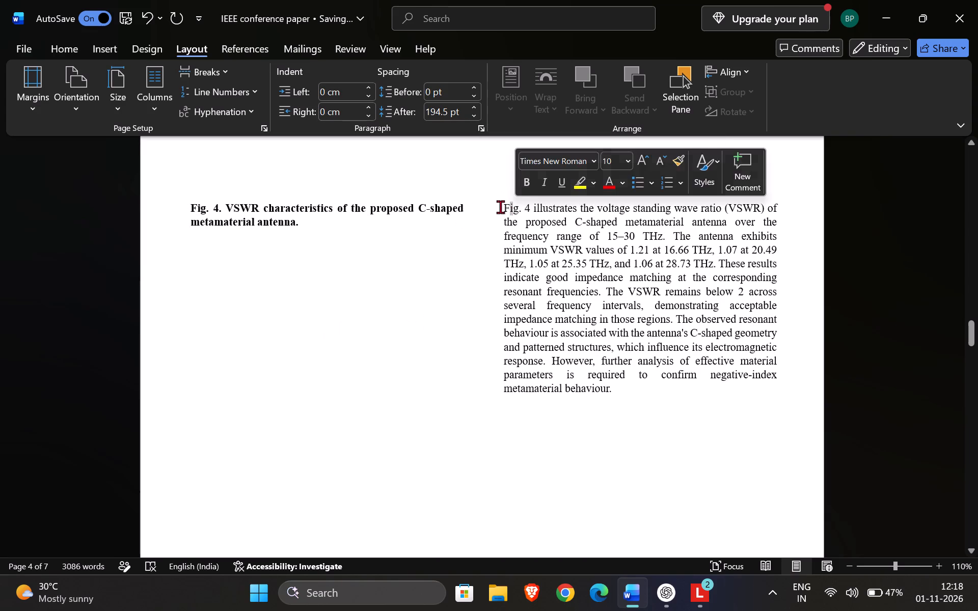
{"action": "left_click_drag", "start_coordinate": [498, 205], "coordinate": [632, 396]}
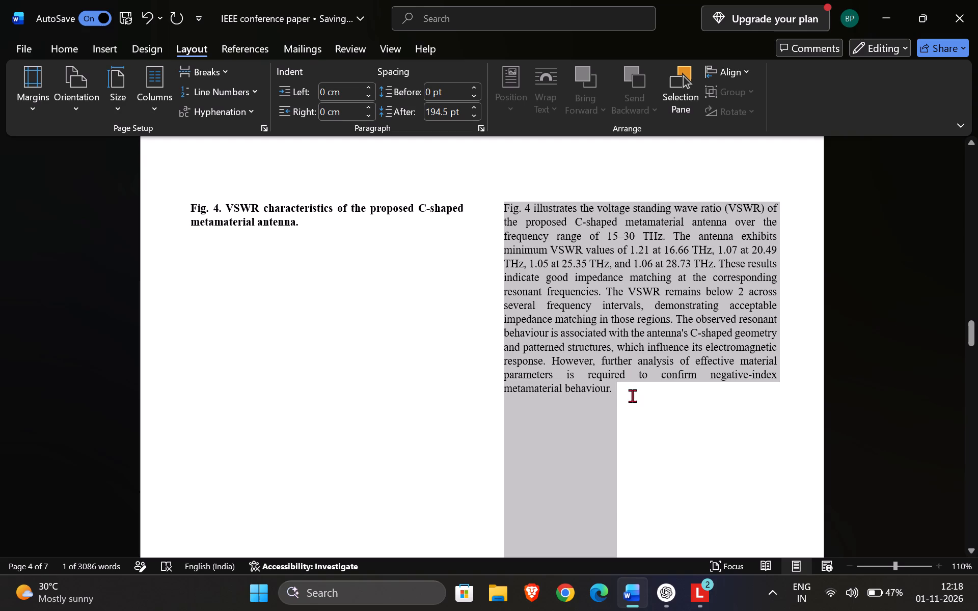
{"action": "left_click_drag", "start_coordinate": [632, 396], "coordinate": [613, 382]}
{"action": "left_click_drag", "start_coordinate": [613, 382], "coordinate": [615, 322]}
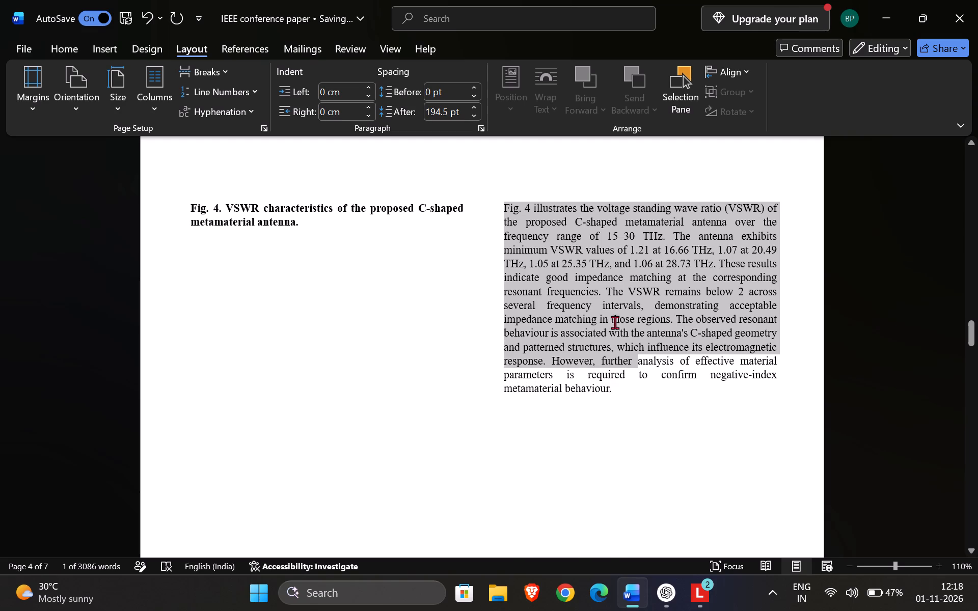
{"action": "left_click_drag", "start_coordinate": [615, 322], "coordinate": [605, 387]}
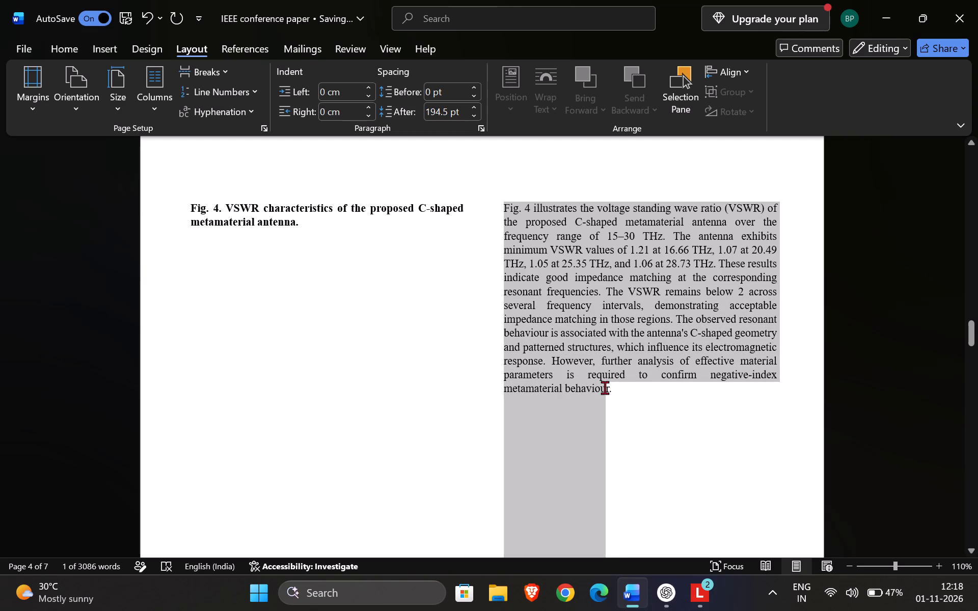
{"action": "left_click_drag", "start_coordinate": [605, 387], "coordinate": [583, 377]}
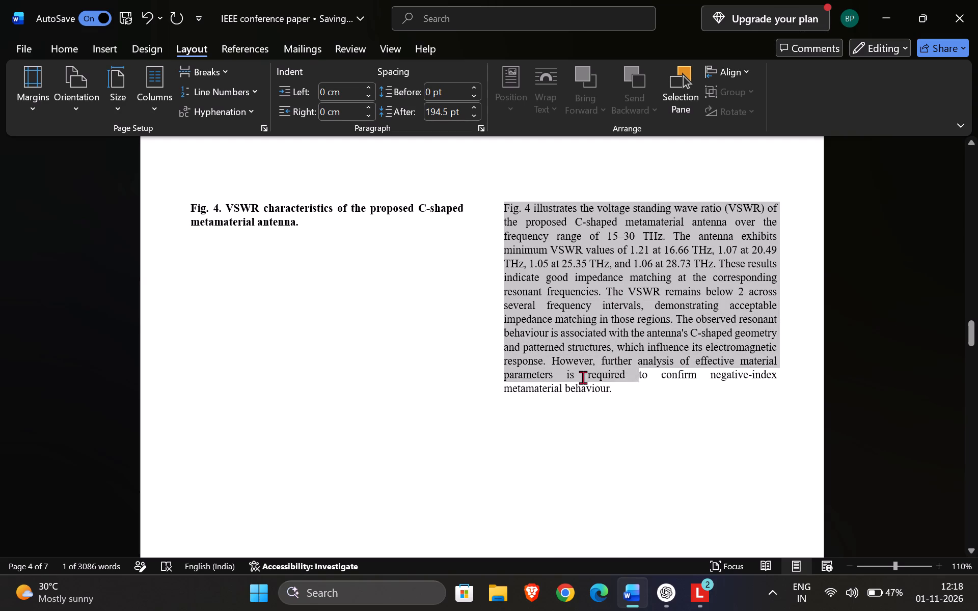
{"action": "left_click_drag", "start_coordinate": [583, 377], "coordinate": [551, 252]}
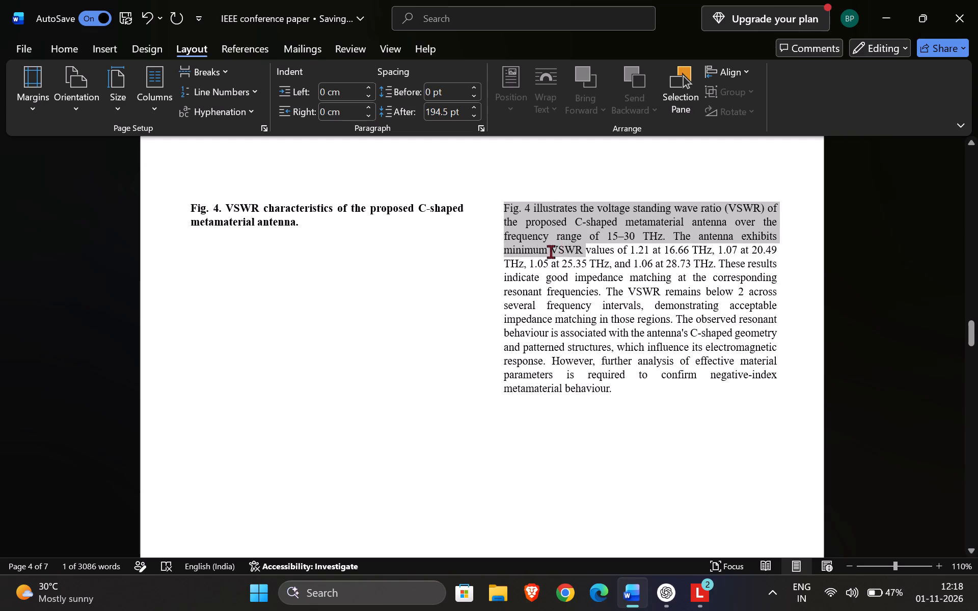
{"action": "left_click_drag", "start_coordinate": [551, 252], "coordinate": [465, 226]}
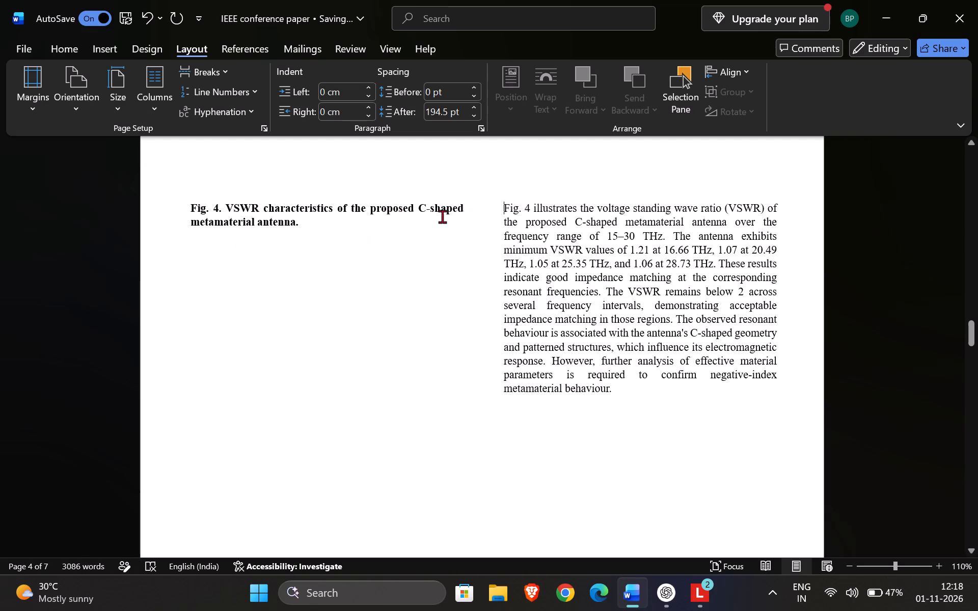
{"action": "left_click", "coordinate": [636, 396]}
{"action": "key", "text": "BackSpace"}
{"action": "key", "text": "BackSpace"}
{"action": "key", "text": "BackSpace"}
{"action": "key", "text": "BackSpace"}
{"action": "key", "text": "BackSpace"}
{"action": "key", "text": "BackSpace"}
{"action": "key", "text": "BackSpace"}
{"action": "key", "text": "BackSpace"}
{"action": "key", "text": "BackSpace"}
{"action": "key", "text": "BackSpace"}
{"action": "key", "text": "BackSpace"}
{"action": "key", "text": "BackSpace"}
{"action": "key", "text": "BackSpace"}
{"action": "key", "text": "BackSpace"}
{"action": "key", "text": "BackSpace"}
{"action": "key", "text": "BackSpace"}
{"action": "key", "text": "BackSpace"}
{"action": "key", "text": "BackSpace"}
{"action": "key", "text": "BackSpace"}
{"action": "key", "text": "BackSpace"}
{"action": "key", "text": "BackSpace"}
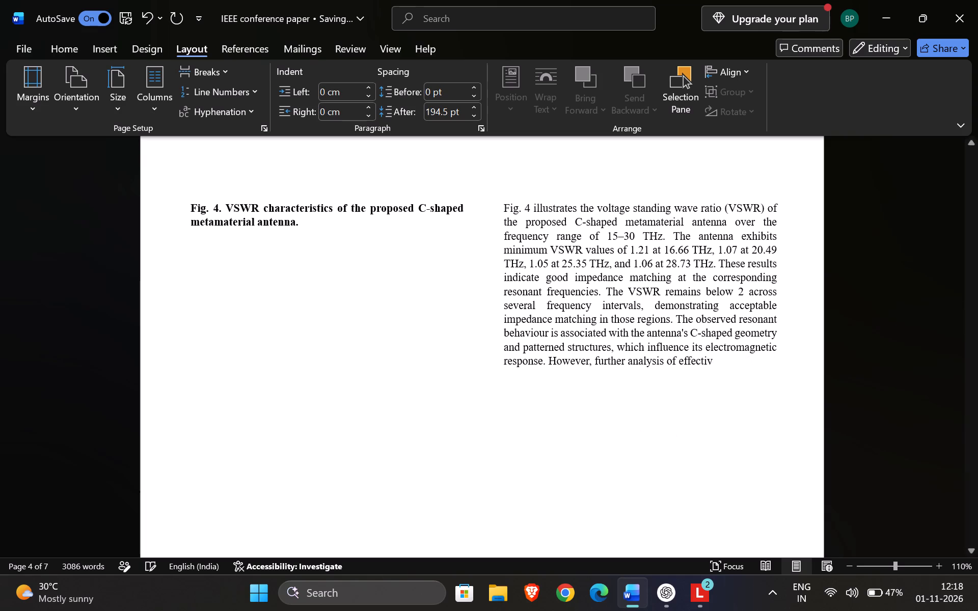
{"action": "left_click_drag", "start_coordinate": [703, 310], "coordinate": [595, 273]}
{"action": "key", "text": "BackSpace"}
{"action": "key", "text": "BackSpace"}
{"action": "key", "text": "BackSpace"}
{"action": "key", "text": "BackSpace"}
{"action": "key", "text": "BackSpace"}
{"action": "key", "text": "BackSpace"}
{"action": "key", "text": "BackSpace"}
{"action": "key", "text": "BackSpace"}
{"action": "key", "text": "BackSpace"}
{"action": "key", "text": "BackSpace"}
{"action": "key", "text": "BackSpace"}
{"action": "key", "text": "BackSpace"}
{"action": "key", "text": "BackSpace"}
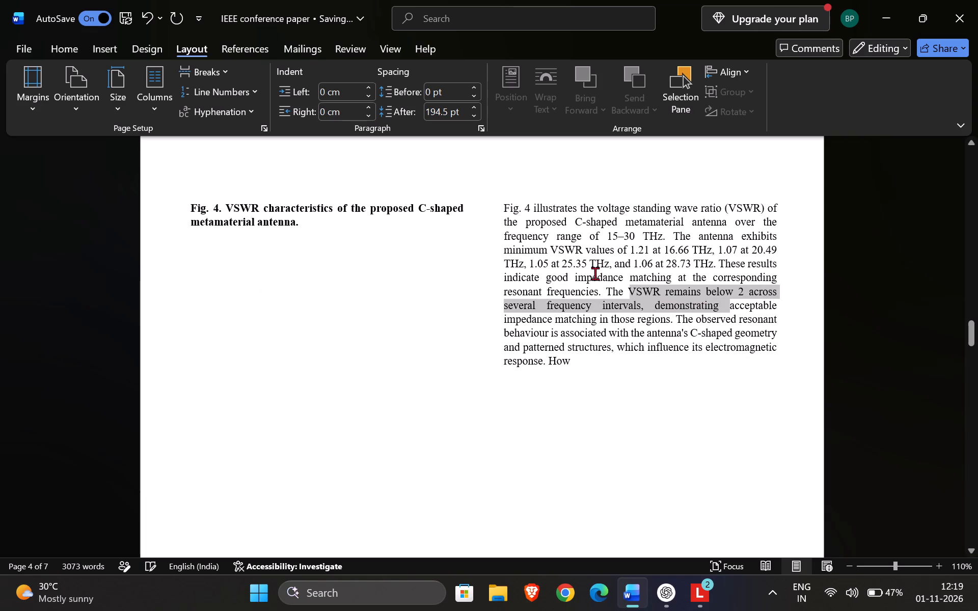
Delete the rest of the pasted "Fig. 4 illustrates the voltage standing wave ratio" paragraph, keeping only the bold caption.
{"action": "left_click_drag", "start_coordinate": [595, 273], "coordinate": [557, 230]}
{"action": "key", "text": "BackSpace"}
{"action": "key", "text": "BackSpace"}
{"action": "left_click_drag", "start_coordinate": [660, 252], "coordinate": [580, 246]}
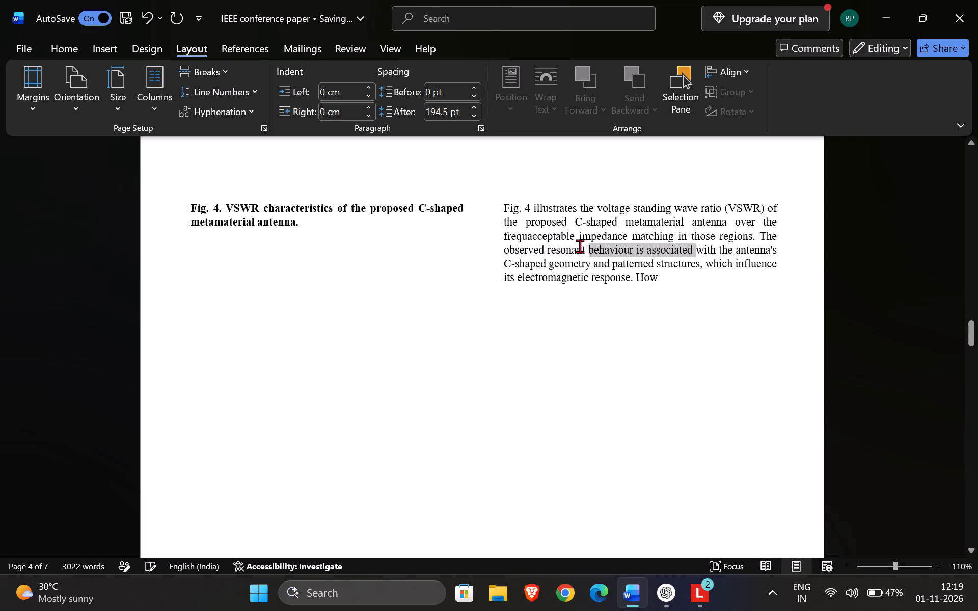
{"action": "left_click_drag", "start_coordinate": [580, 246], "coordinate": [526, 206]}
{"action": "key", "text": "BackSpace"}
{"action": "left_click", "coordinate": [586, 225]}
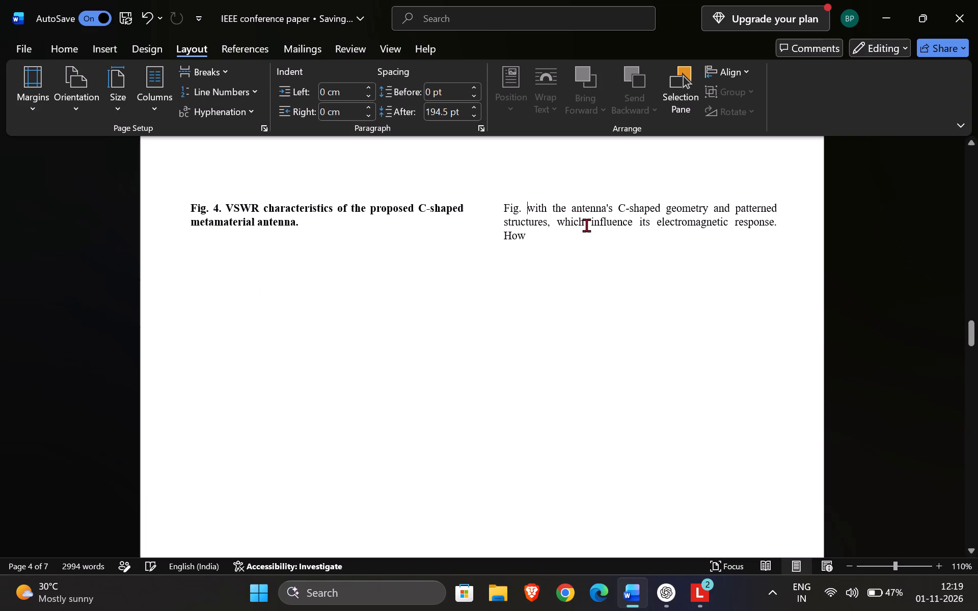
{"action": "left_click", "coordinate": [547, 242]}
{"action": "key", "text": "BackSpace"}
{"action": "key", "text": "BackSpace"}
{"action": "key", "text": "BackSpace"}
{"action": "key", "text": "BackSpace"}
{"action": "key", "text": "BackSpace"}
{"action": "key", "text": "BackSpace"}
{"action": "key", "text": "BackSpace"}
{"action": "key", "text": "BackSpace"}
{"action": "key", "text": "BackSpace"}
{"action": "key", "text": "BackSpace"}
{"action": "key", "text": "BackSpace"}
{"action": "key", "text": "BackSpace"}
{"action": "key", "text": "BackSpace"}
{"action": "key", "text": "BackSpace"}
{"action": "key", "text": "BackSpace"}
{"action": "key", "text": "BackSpace"}
{"action": "key", "text": "BackSpace"}
{"action": "key", "text": "BackSpace"}
{"action": "key", "text": "BackSpace"}
{"action": "key", "text": "BackSpace"}
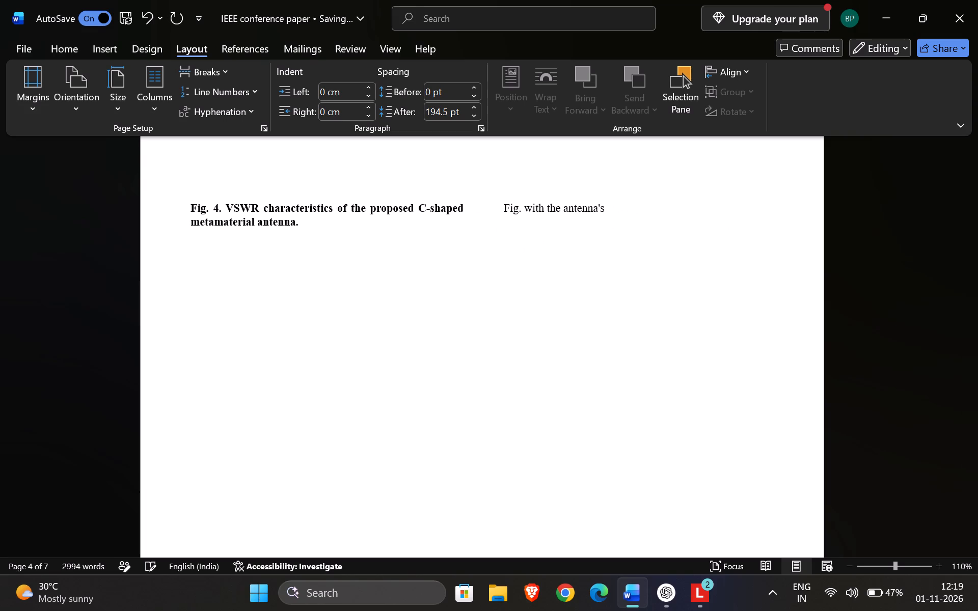
{"action": "key", "text": "BackSpace"}
{"action": "key", "text": "BackSpace"}
{"action": "key", "text": "BackSpace"}
{"action": "key", "text": "BackSpace"}
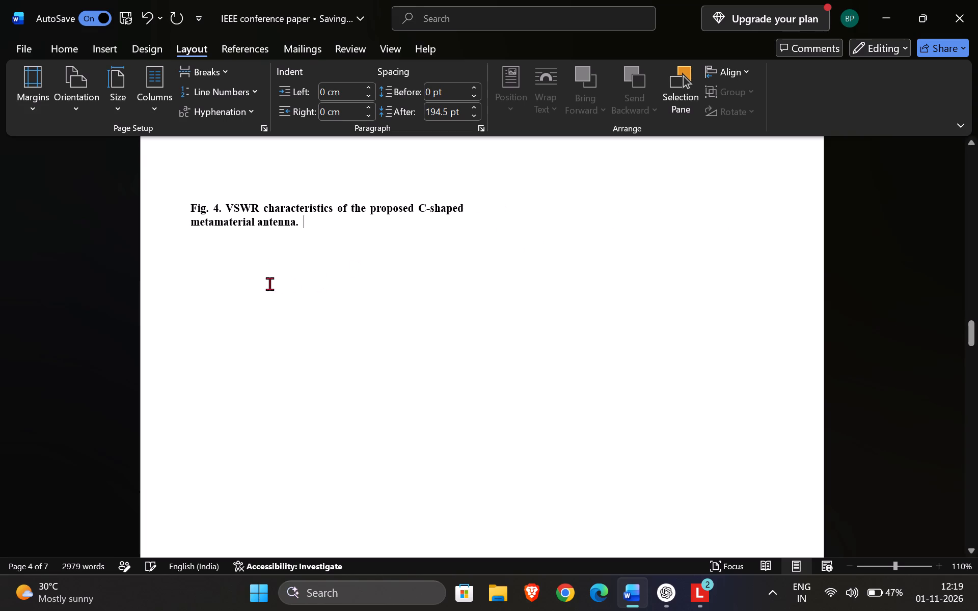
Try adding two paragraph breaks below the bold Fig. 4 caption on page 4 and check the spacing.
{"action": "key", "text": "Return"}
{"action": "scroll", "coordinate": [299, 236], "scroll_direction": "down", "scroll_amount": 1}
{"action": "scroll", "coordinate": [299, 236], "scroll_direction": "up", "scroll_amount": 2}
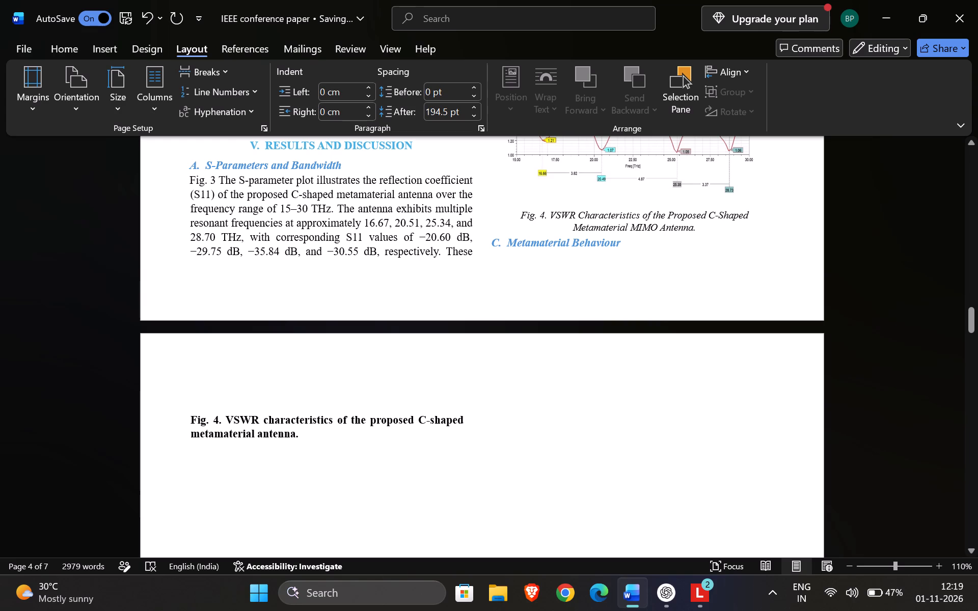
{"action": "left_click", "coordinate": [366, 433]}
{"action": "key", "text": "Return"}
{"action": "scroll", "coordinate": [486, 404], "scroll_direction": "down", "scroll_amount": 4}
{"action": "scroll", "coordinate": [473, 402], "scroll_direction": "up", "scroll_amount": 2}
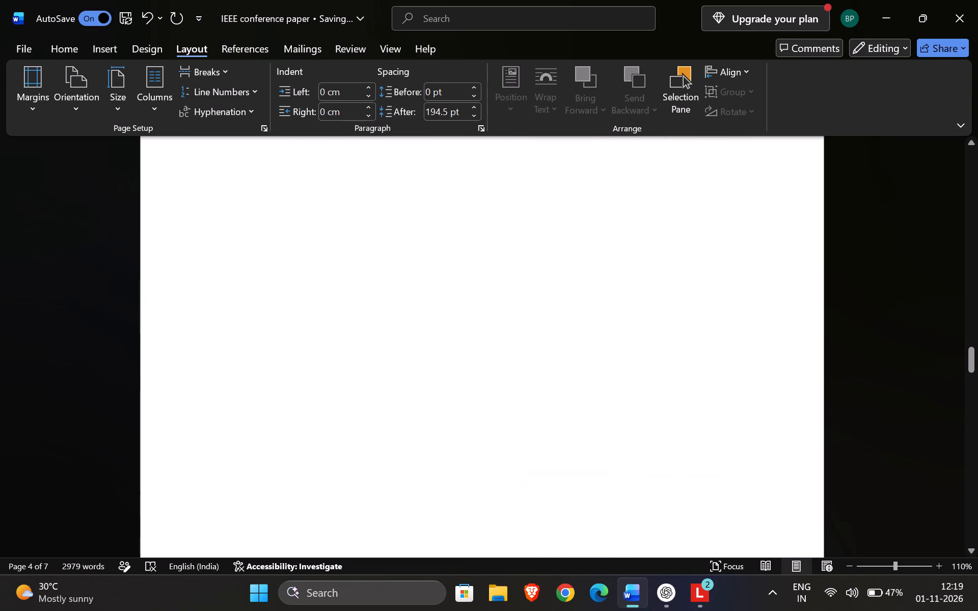
Delete "metamaterial antenna." from the bold Fig. 4 caption together with the empty paragraphs below it, and check the page layout.
{"action": "scroll", "coordinate": [473, 402], "scroll_direction": "up", "scroll_amount": 1}
{"action": "left_click", "coordinate": [237, 367]}
{"action": "double_click", "coordinate": [242, 363]}
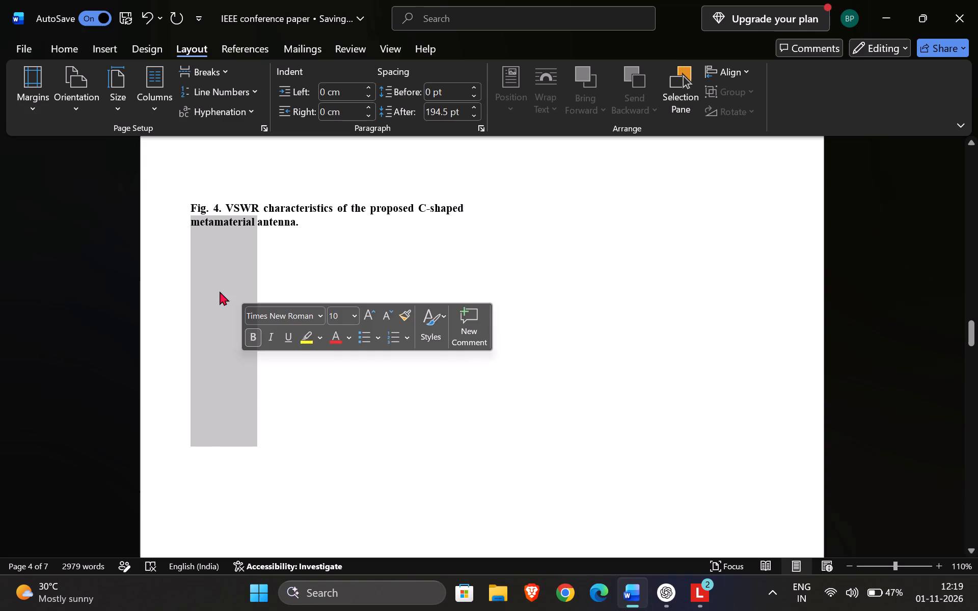
{"action": "left_click", "coordinate": [219, 285]}
{"action": "left_click_drag", "start_coordinate": [186, 219], "coordinate": [449, 524]}
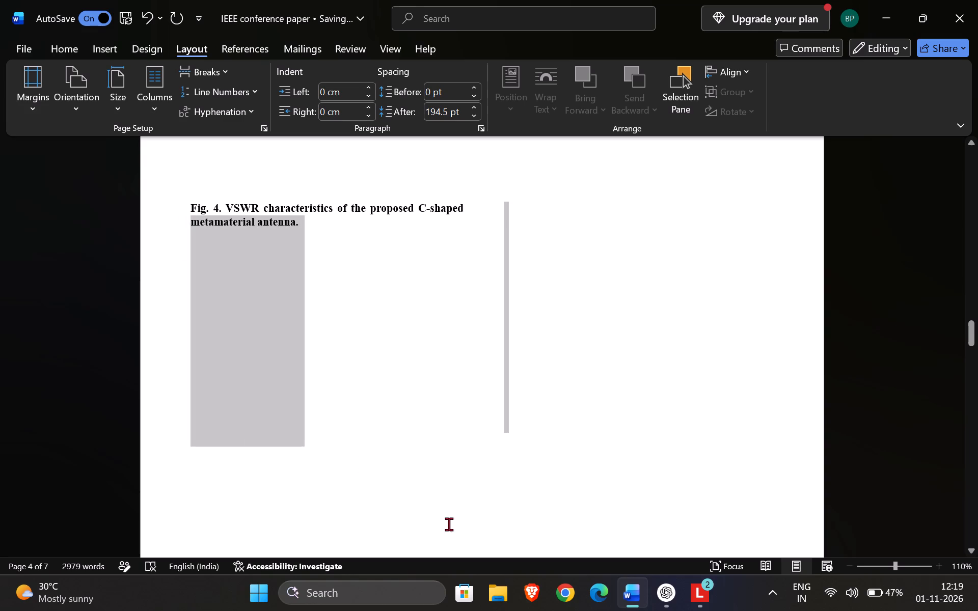
{"action": "left_click_drag", "start_coordinate": [449, 524], "coordinate": [336, 58]}
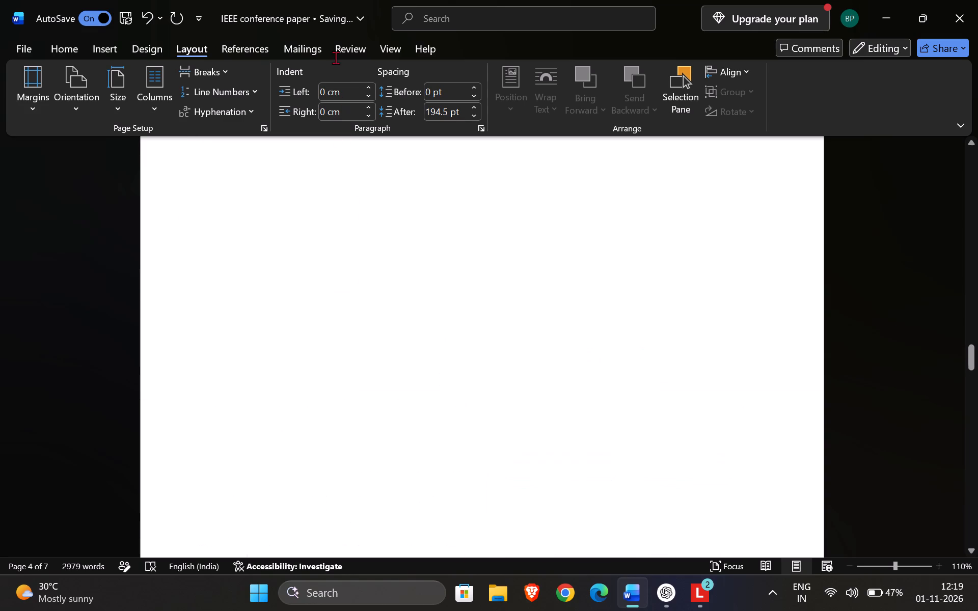
{"action": "left_click_drag", "start_coordinate": [336, 58], "coordinate": [420, 281]}
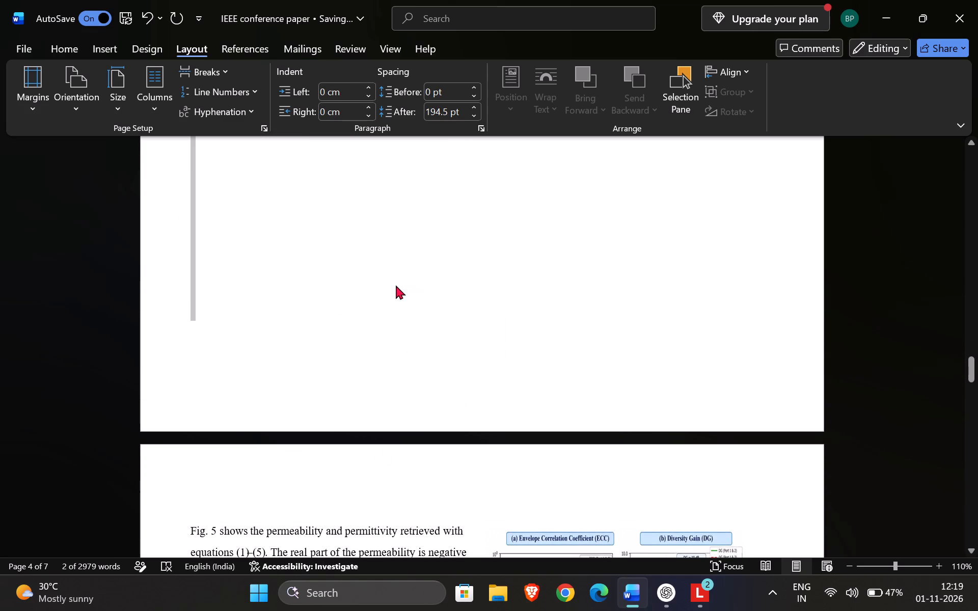
{"action": "scroll", "coordinate": [396, 285], "scroll_direction": "up", "scroll_amount": 3}
{"action": "right_click", "coordinate": [396, 285]}
{"action": "left_click_drag", "start_coordinate": [321, 349], "coordinate": [320, 344]}
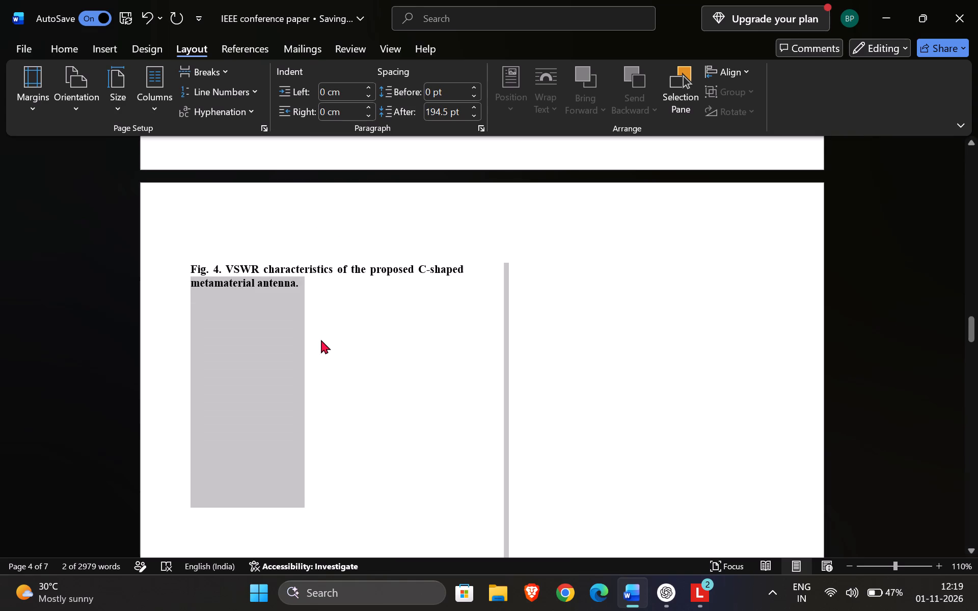
{"action": "left_click_drag", "start_coordinate": [266, 388], "coordinate": [267, 384]}
{"action": "left_click", "coordinate": [267, 384]}
{"action": "left_click_drag", "start_coordinate": [182, 312], "coordinate": [244, 329]}
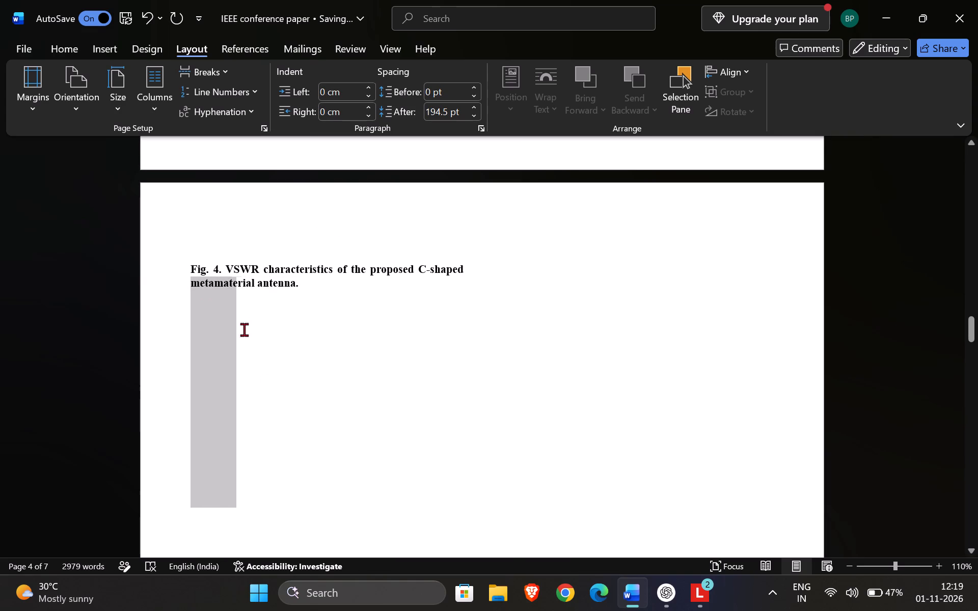
{"action": "left_click_drag", "start_coordinate": [244, 329], "coordinate": [381, 279]}
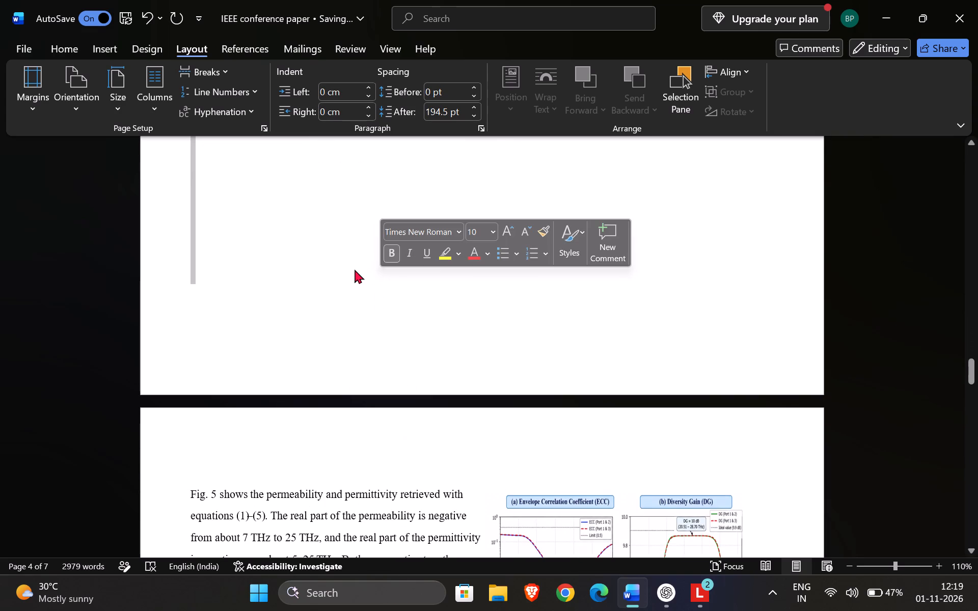
{"action": "key", "text": "Delete"}
{"action": "scroll", "coordinate": [327, 238], "scroll_direction": "up", "scroll_amount": 2}
{"action": "scroll", "coordinate": [327, 245], "scroll_direction": "down", "scroll_amount": 2}
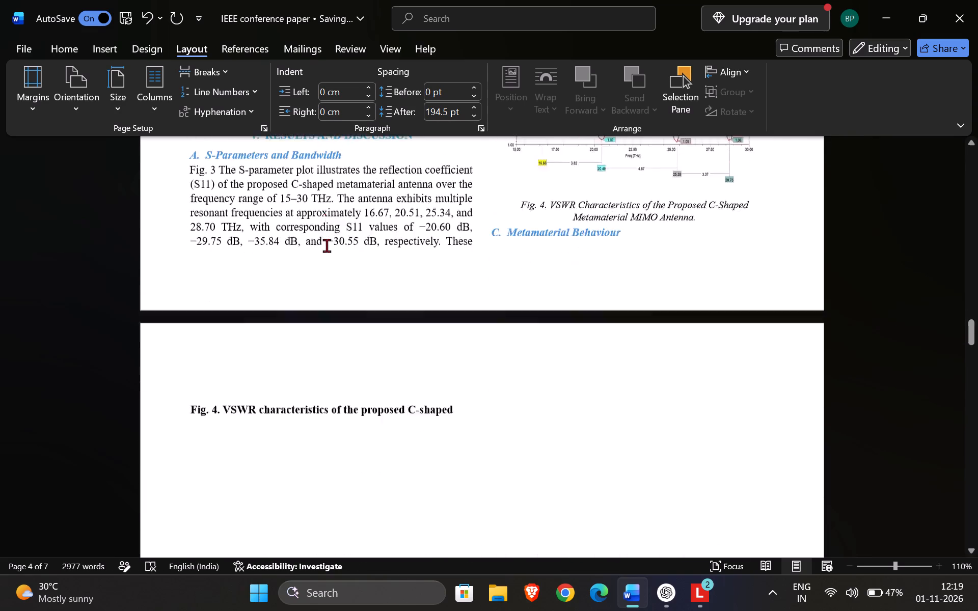
Delete the rest of the bold "Fig. 4. VSWR characteristics of the proposed C-shaped" caption below the Metamaterial Behaviour heading.
{"action": "key", "text": "Return"}
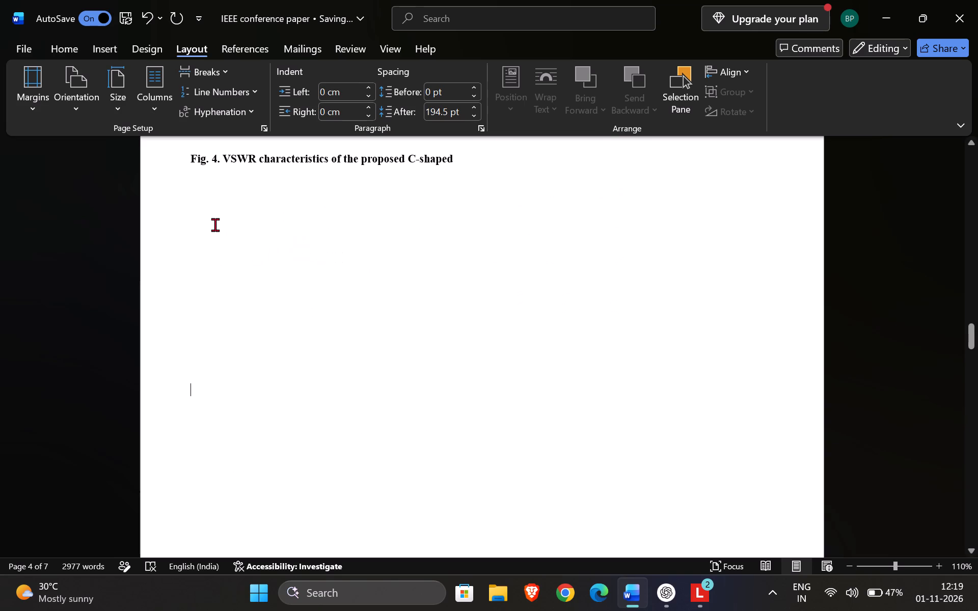
{"action": "double_click", "coordinate": [216, 224]}
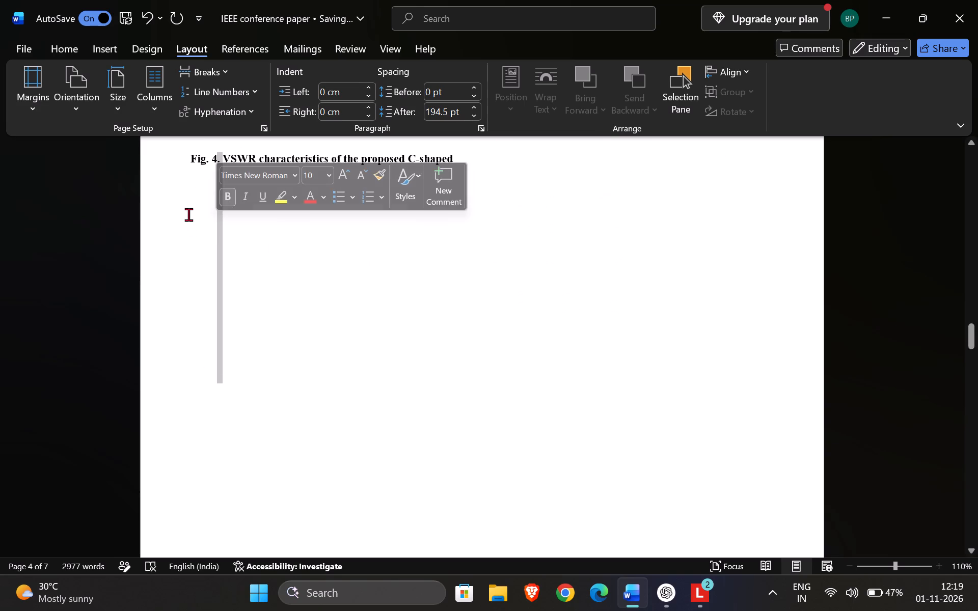
{"action": "key", "text": "Delete"}
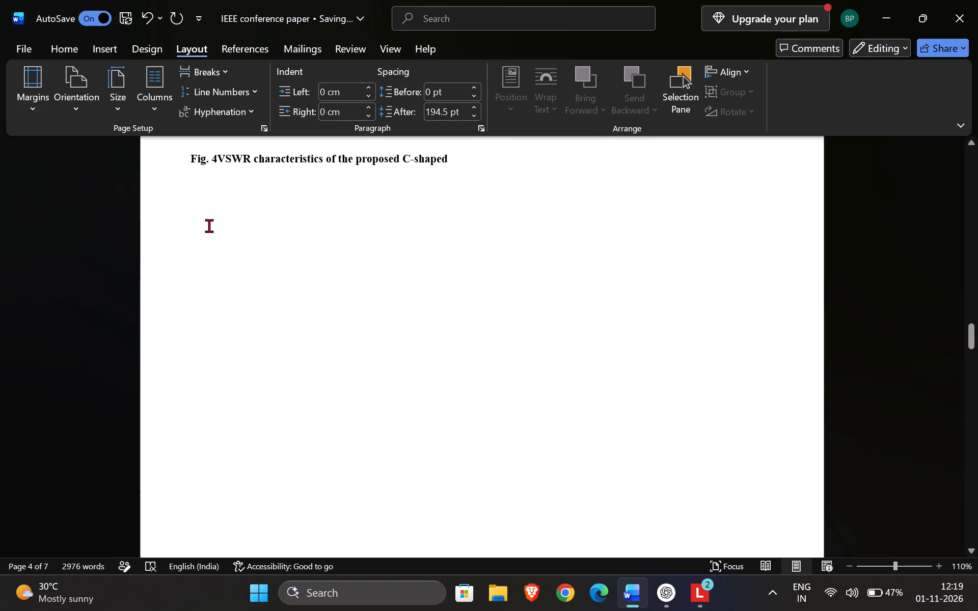
{"action": "double_click", "coordinate": [214, 209]}
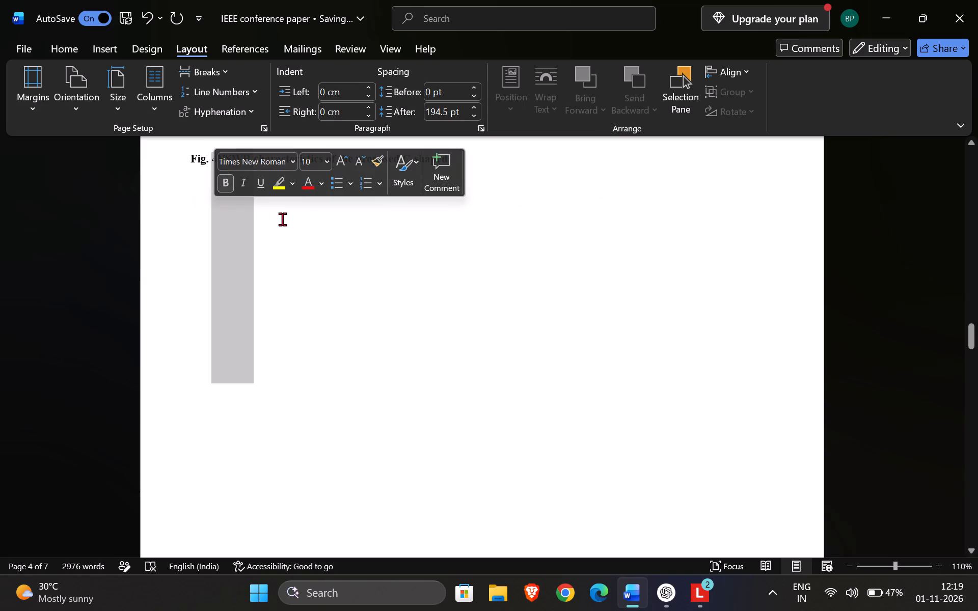
{"action": "key", "text": "Delete"}
{"action": "left_click_drag", "start_coordinate": [177, 154], "coordinate": [394, 175]}
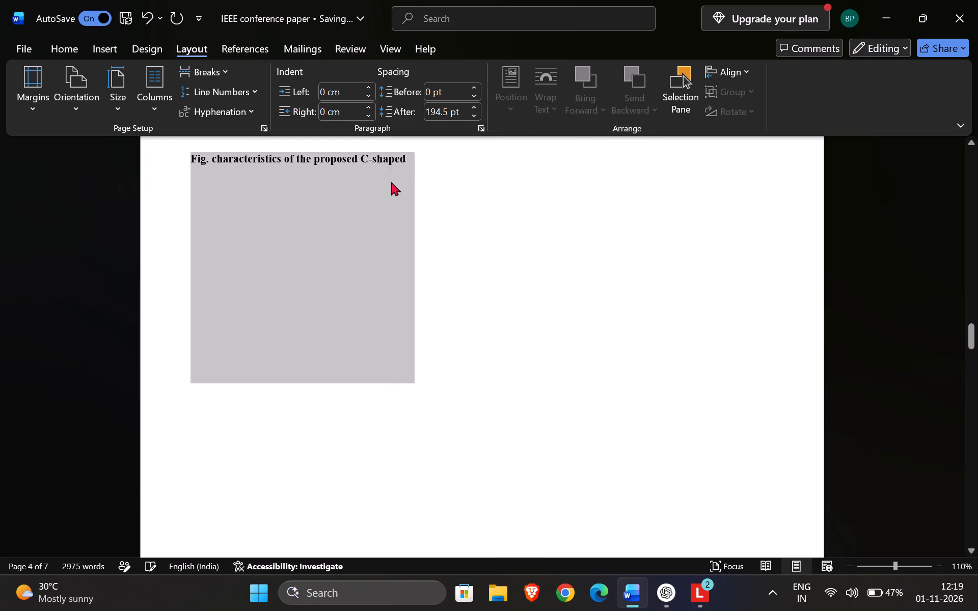
{"action": "key", "text": "Delete"}
Paste the copied Fig. 4 VSWR caption and paragraph again at the start of the emptied page after Metamaterial Behaviour.
{"action": "scroll", "coordinate": [338, 196], "scroll_direction": "down", "scroll_amount": 2}
{"action": "scroll", "coordinate": [332, 196], "scroll_direction": "up", "scroll_amount": 5}
{"action": "scroll", "coordinate": [331, 197], "scroll_direction": "down", "scroll_amount": 2}
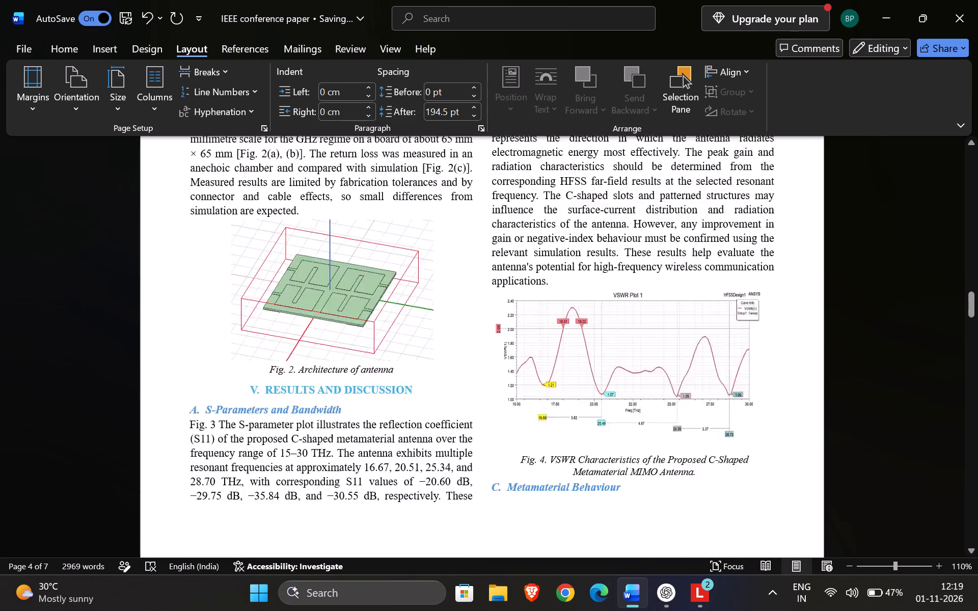
{"action": "scroll", "coordinate": [331, 197], "scroll_direction": "down", "scroll_amount": 1}
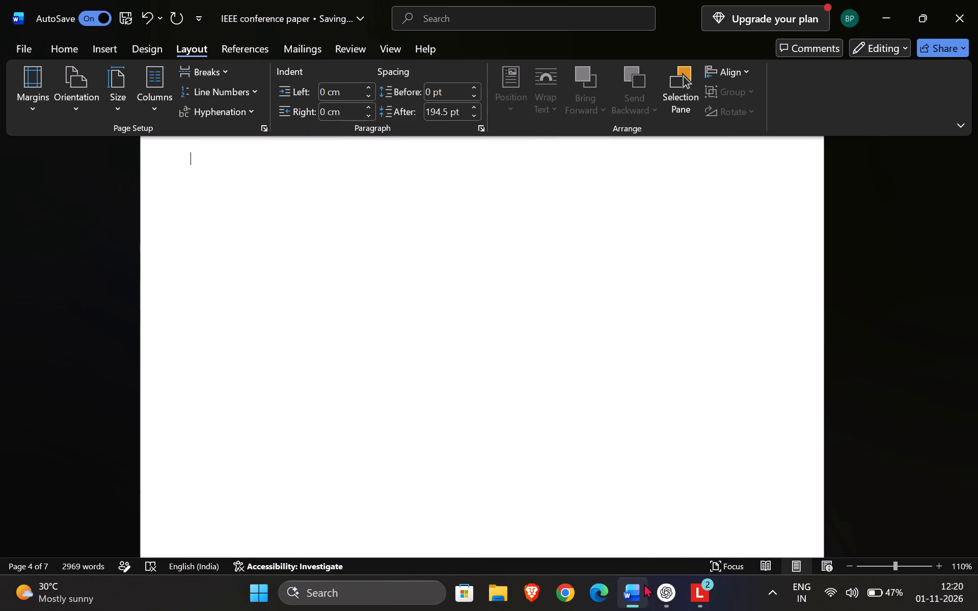
{"action": "scroll", "coordinate": [327, 303], "scroll_direction": "up", "scroll_amount": 2}
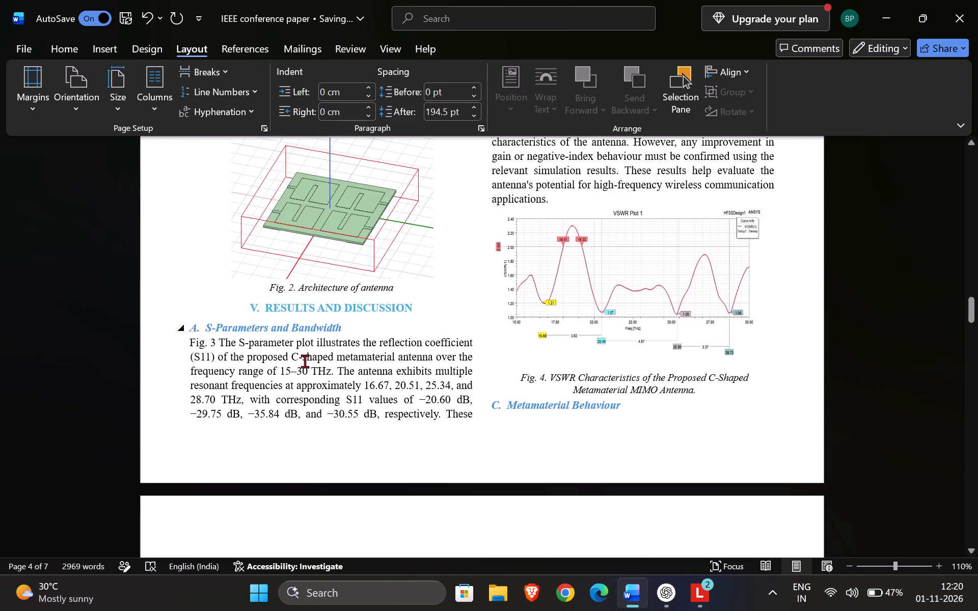
{"action": "scroll", "coordinate": [266, 467], "scroll_direction": "down", "scroll_amount": 1}
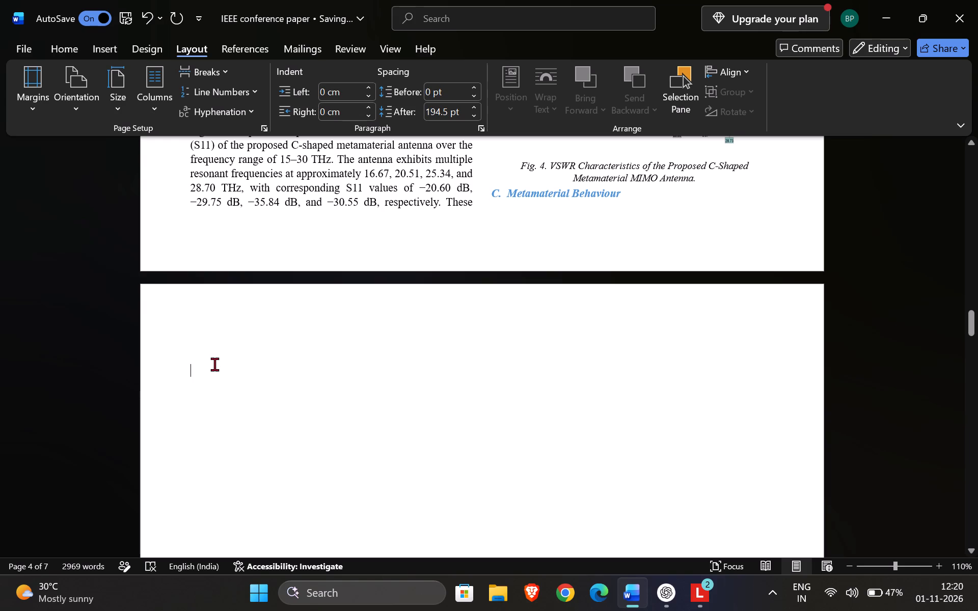
{"action": "key", "text": "ctrl+v"}
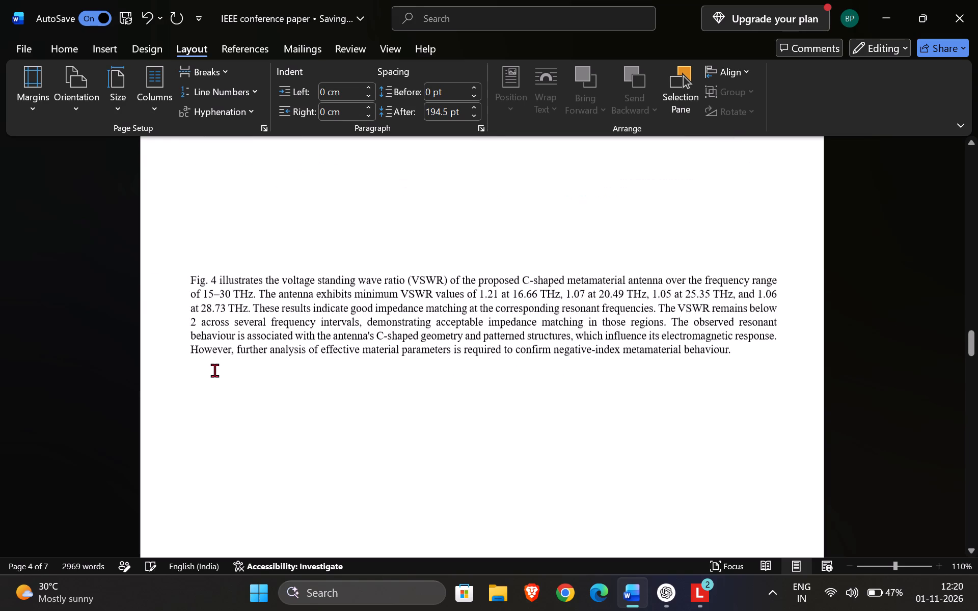
{"action": "scroll", "coordinate": [215, 371], "scroll_direction": "up", "scroll_amount": 1}
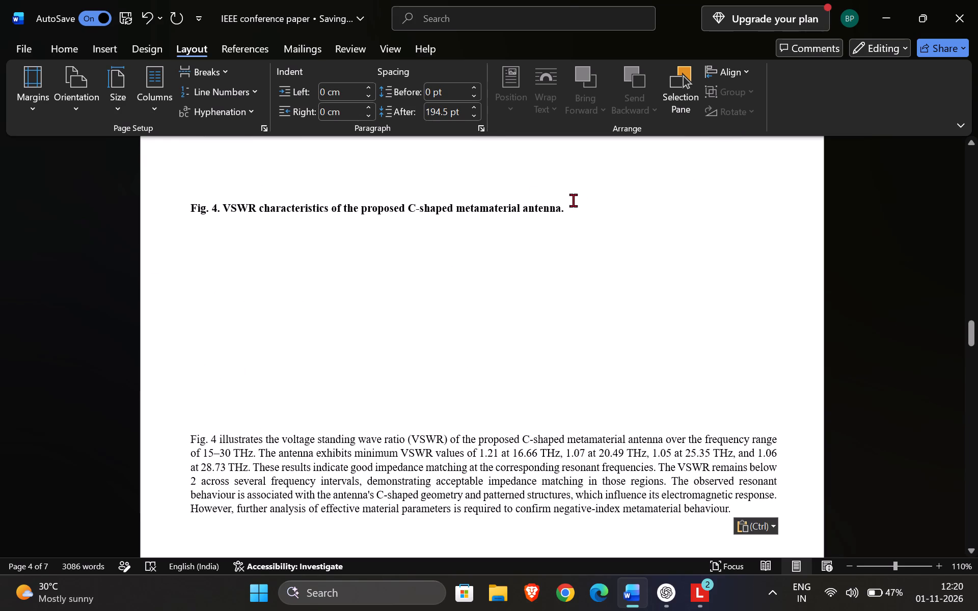
Remove the paragraph break after the bold Fig. 4 caption so "Fig. 4 illustrates the voltage standing wave ratio" follows it directly.
{"action": "left_click_drag", "start_coordinate": [573, 206], "coordinate": [145, 205]}
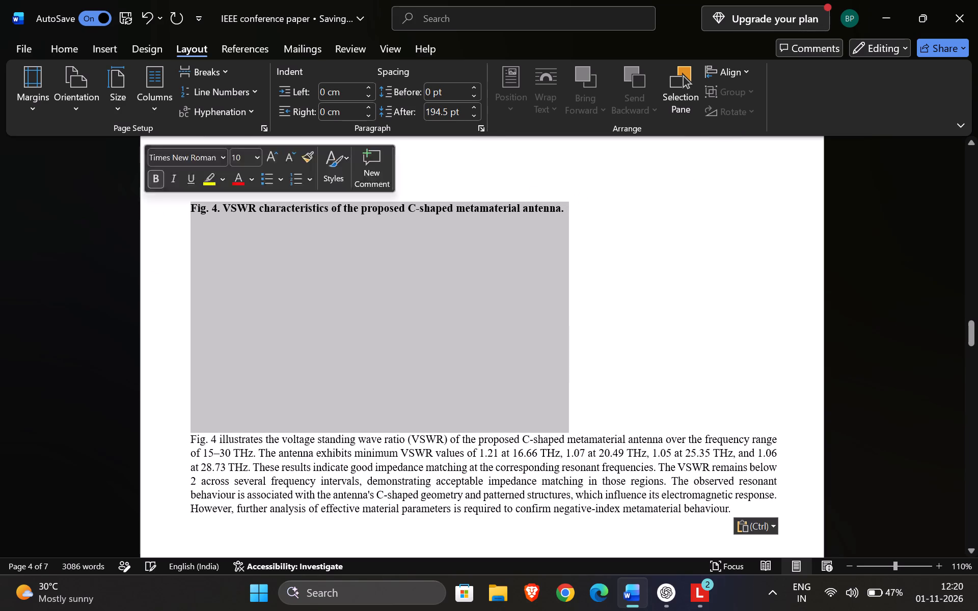
{"action": "left_click", "coordinate": [562, 430]}
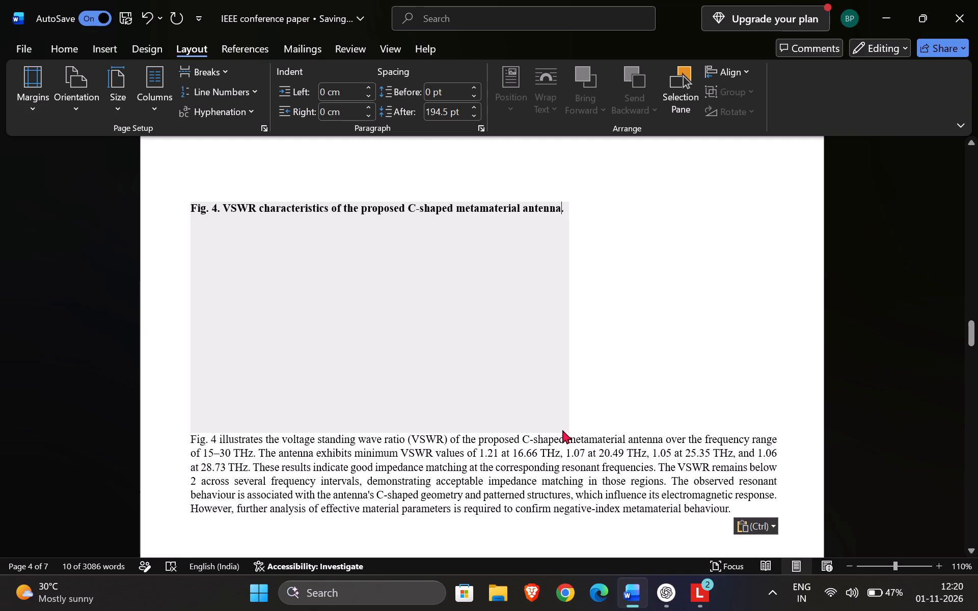
{"action": "left_click", "coordinate": [569, 427]}
{"action": "left_click_drag", "start_coordinate": [572, 205], "coordinate": [355, 220]}
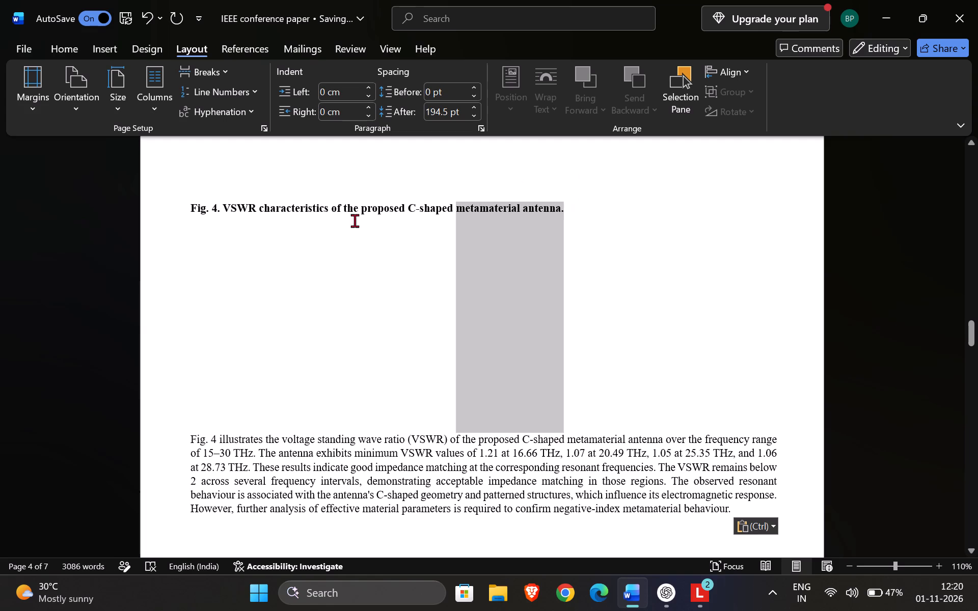
{"action": "left_click_drag", "start_coordinate": [355, 220], "coordinate": [179, 226]}
{"action": "left_click", "coordinate": [322, 366]}
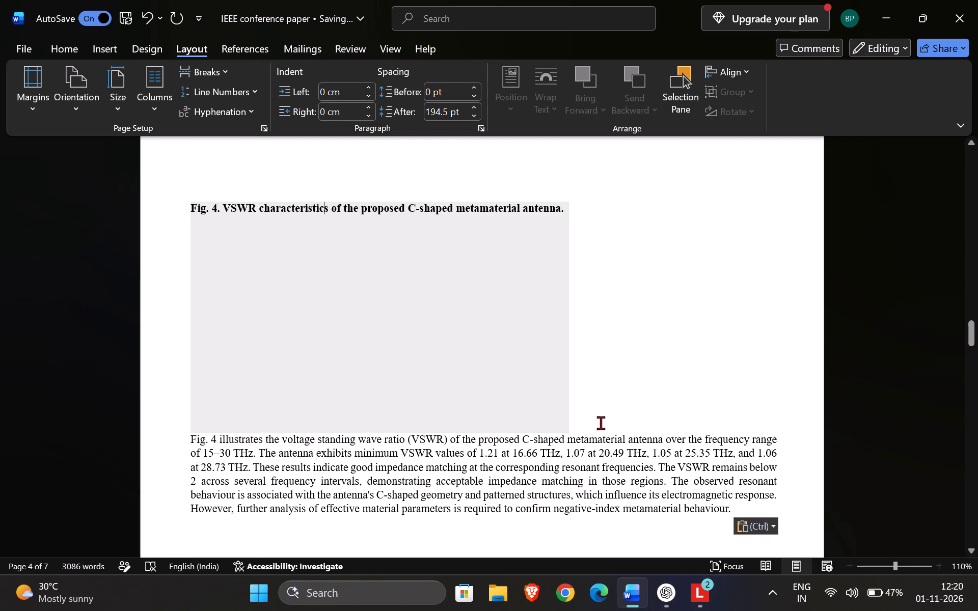
{"action": "left_click_drag", "start_coordinate": [602, 421], "coordinate": [714, 400]}
{"action": "left_click_drag", "start_coordinate": [189, 445], "coordinate": [189, 438]}
{"action": "key", "text": "BackSpace"}
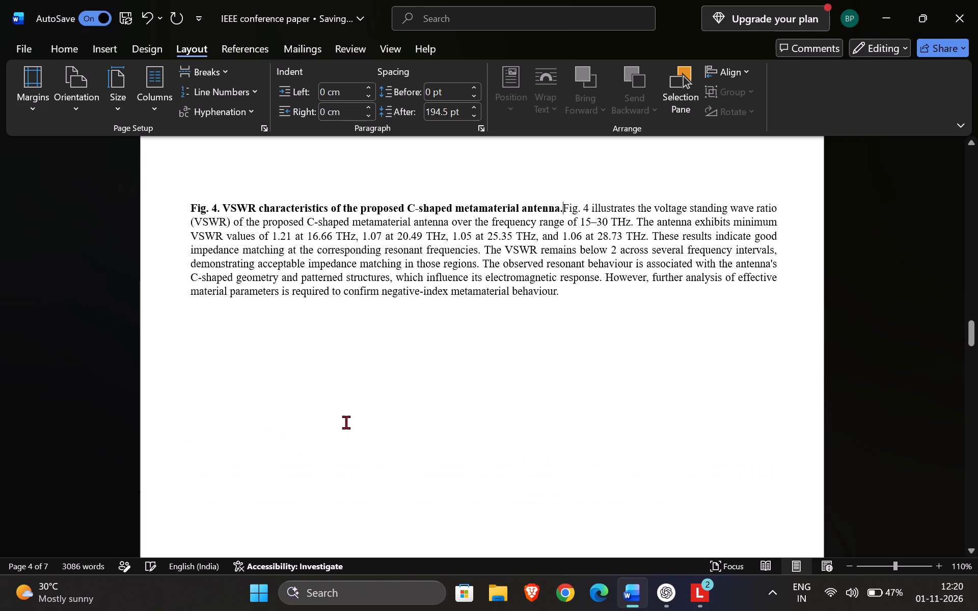
{"action": "scroll", "coordinate": [278, 327], "scroll_direction": "up", "scroll_amount": 1}
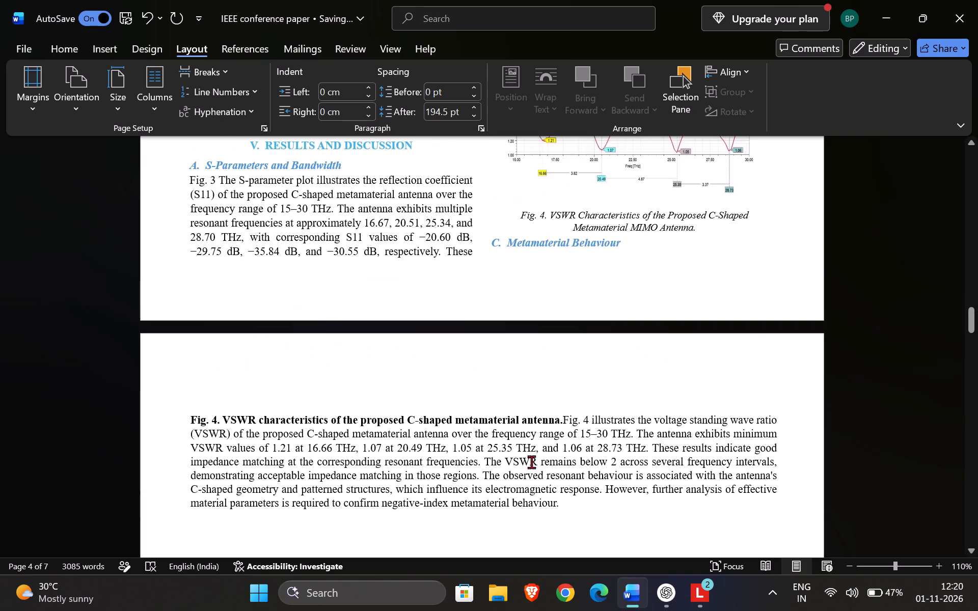
{"action": "key", "text": "Return"}
{"action": "key", "text": "BackSpace"}
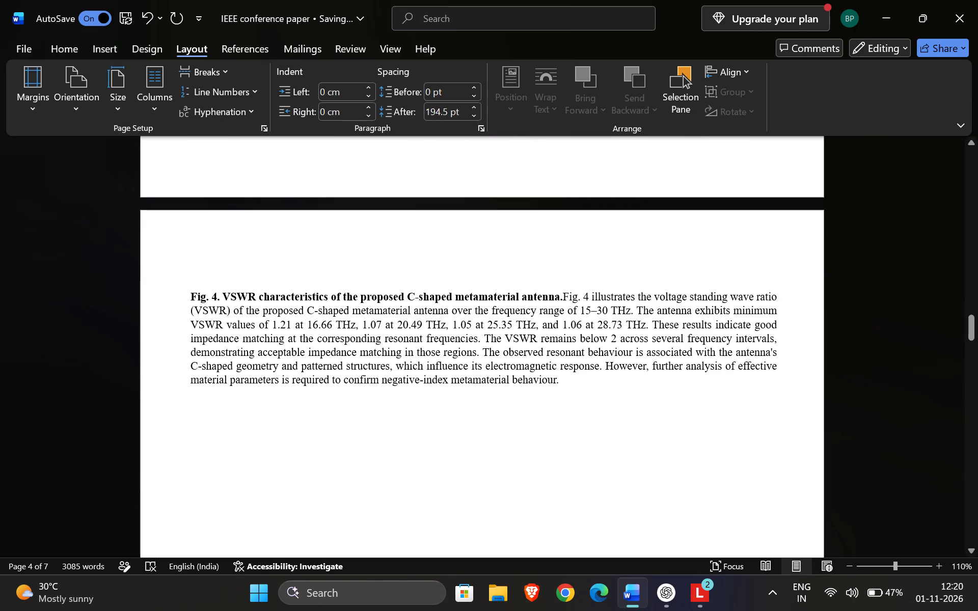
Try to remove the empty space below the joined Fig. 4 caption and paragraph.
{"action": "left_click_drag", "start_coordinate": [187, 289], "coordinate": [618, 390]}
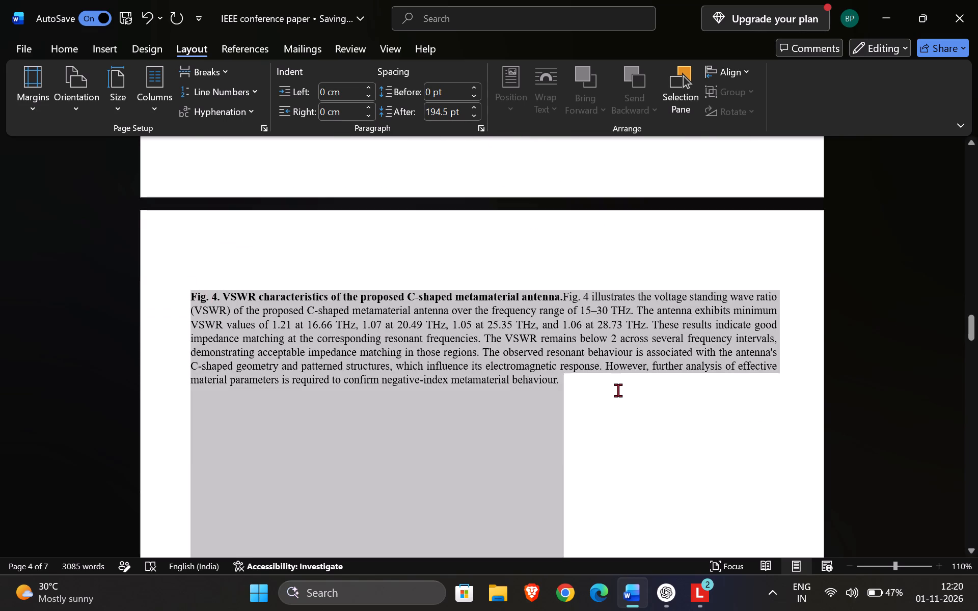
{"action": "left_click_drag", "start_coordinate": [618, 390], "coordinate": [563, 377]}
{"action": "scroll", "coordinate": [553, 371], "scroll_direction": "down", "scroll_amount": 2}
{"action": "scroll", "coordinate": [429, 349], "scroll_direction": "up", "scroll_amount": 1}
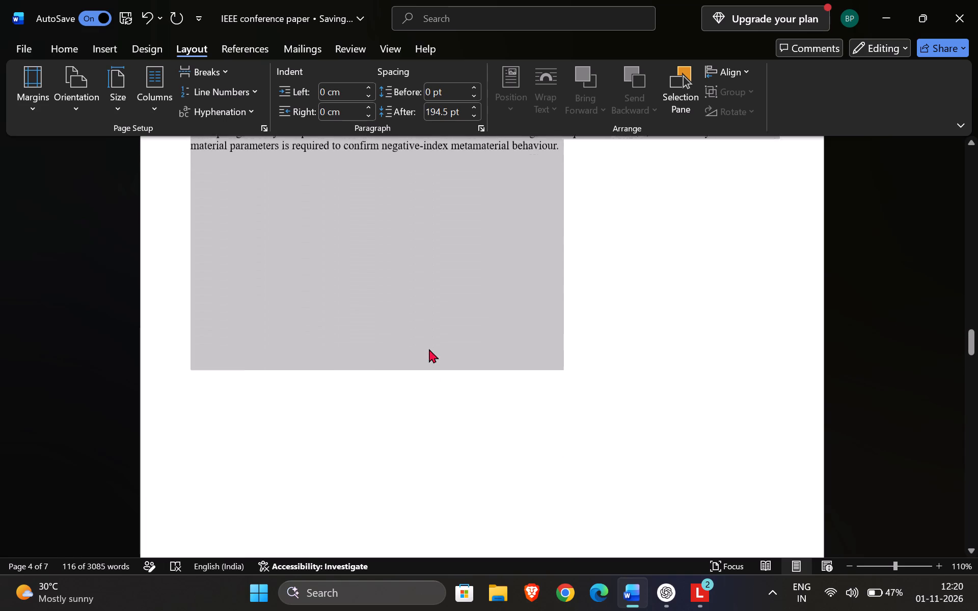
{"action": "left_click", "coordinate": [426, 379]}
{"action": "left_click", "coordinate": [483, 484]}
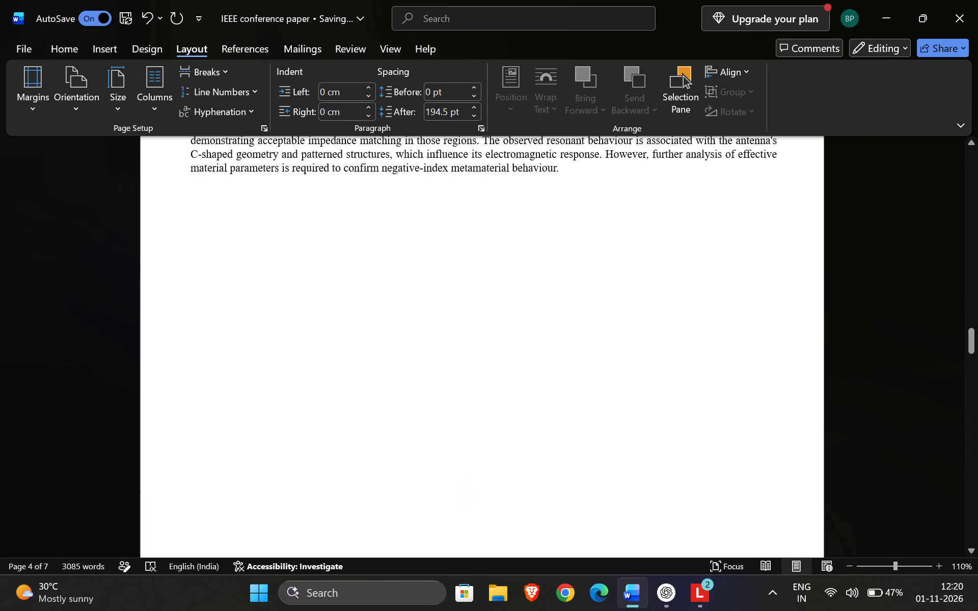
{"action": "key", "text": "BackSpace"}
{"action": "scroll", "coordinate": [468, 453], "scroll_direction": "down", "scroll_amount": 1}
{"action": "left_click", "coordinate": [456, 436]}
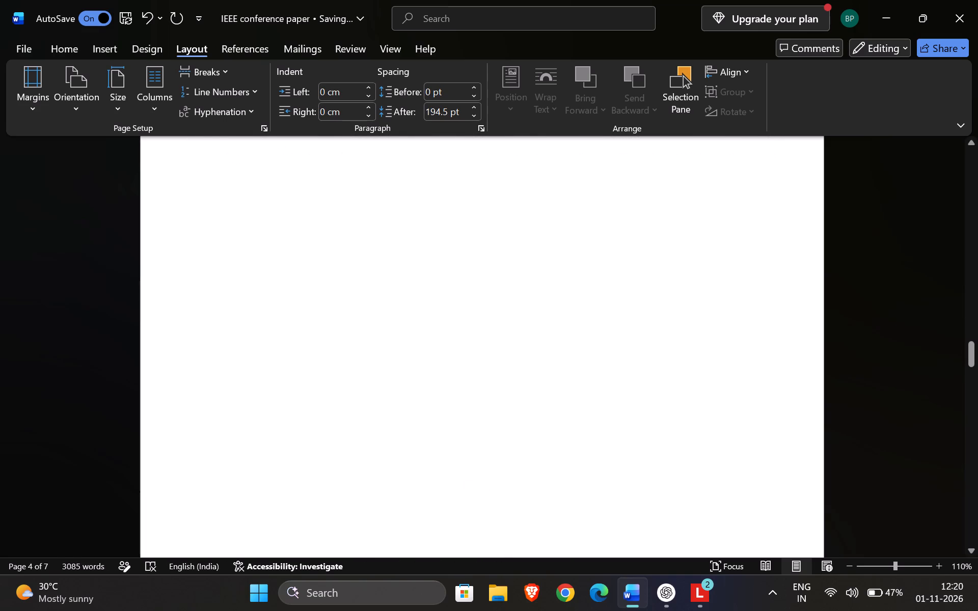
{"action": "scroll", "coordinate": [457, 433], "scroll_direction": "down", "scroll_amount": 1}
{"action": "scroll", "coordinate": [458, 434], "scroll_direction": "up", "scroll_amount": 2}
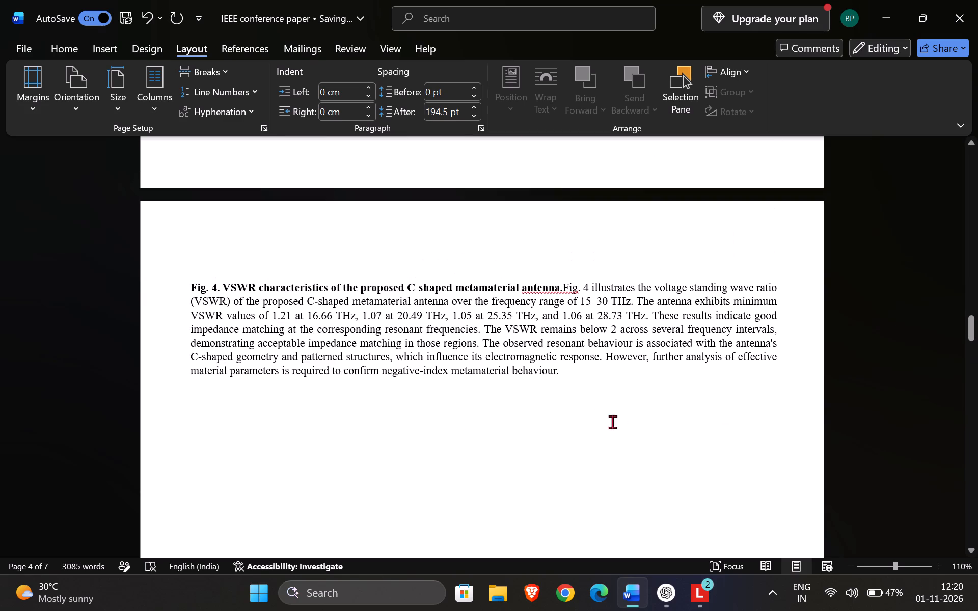
Set the joined Fig. 4 caption and VSWR paragraph in two columns.
{"action": "left_click_drag", "start_coordinate": [567, 386], "coordinate": [215, 285]}
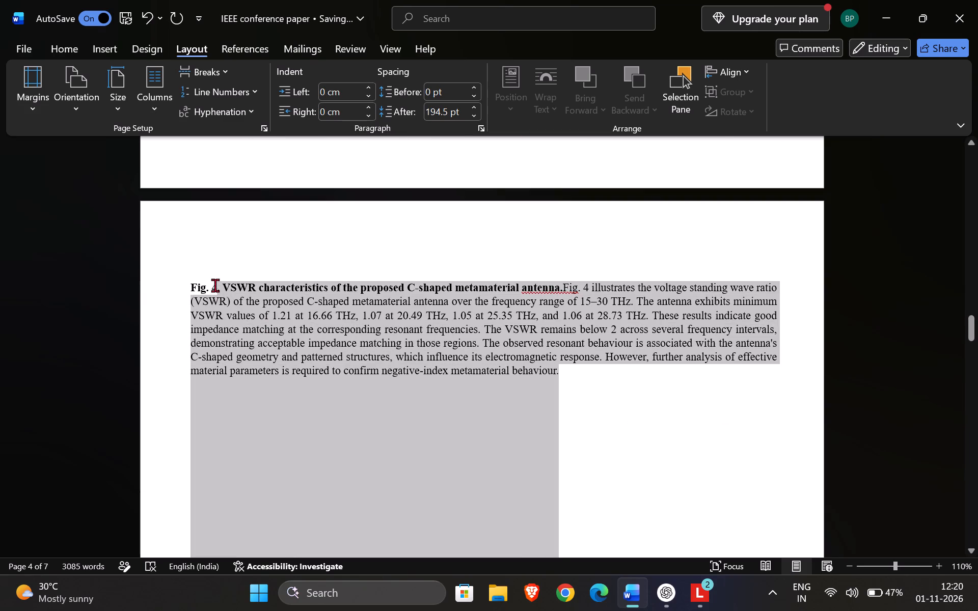
{"action": "left_click_drag", "start_coordinate": [215, 285], "coordinate": [186, 282]}
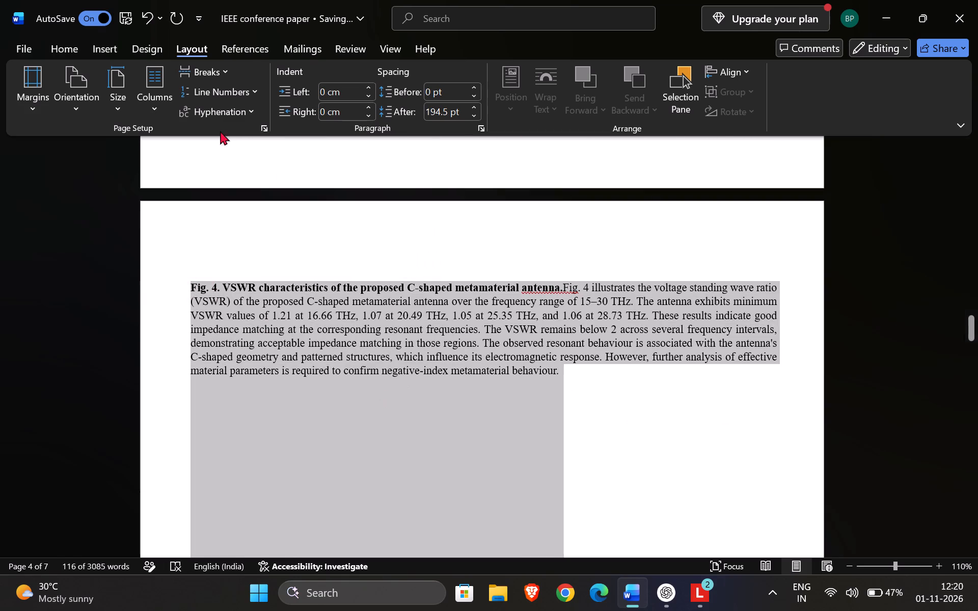
{"action": "left_click", "coordinate": [153, 98]}
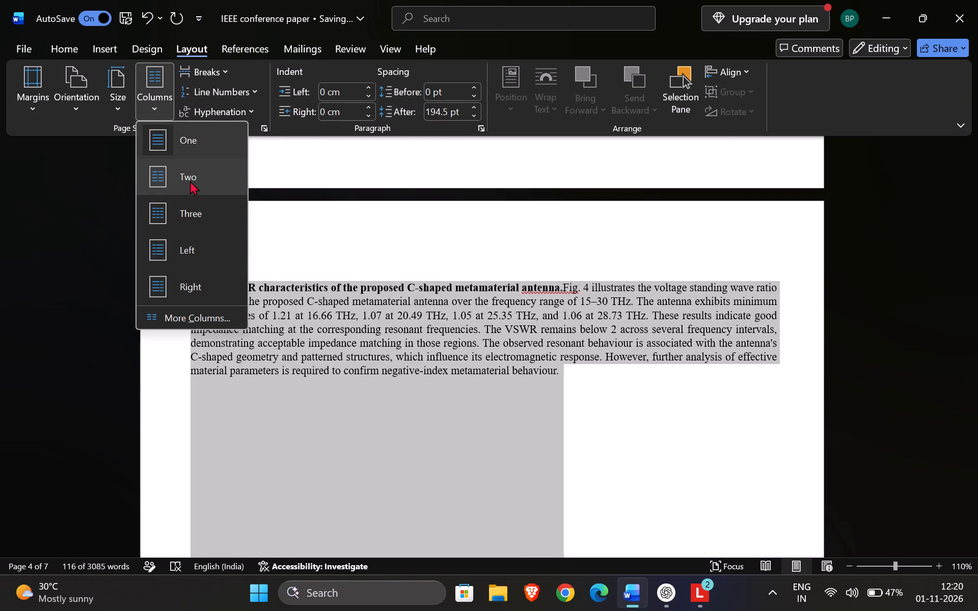
{"action": "left_click", "coordinate": [190, 180]}
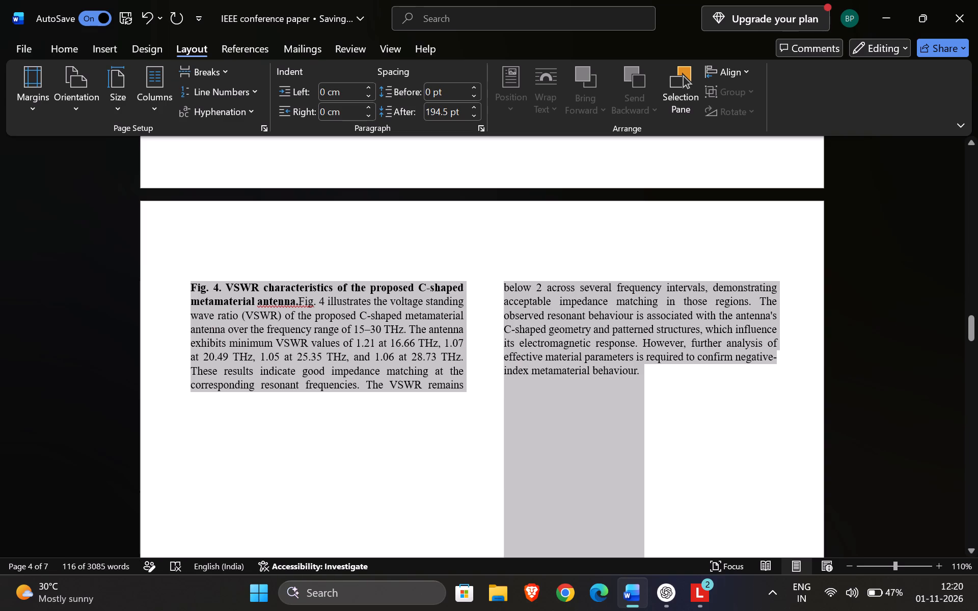
Examine the two-column Fig. 4 text and the blank area below it on the page.
{"action": "left_click", "coordinate": [487, 340]}
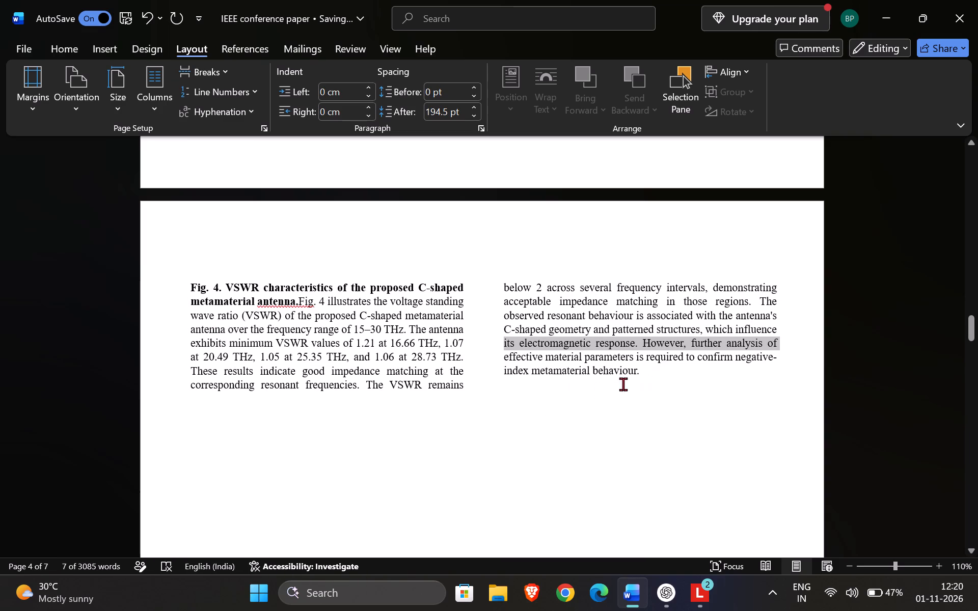
{"action": "scroll", "coordinate": [554, 396], "scroll_direction": "down", "scroll_amount": 2}
{"action": "scroll", "coordinate": [524, 384], "scroll_direction": "up", "scroll_amount": 2}
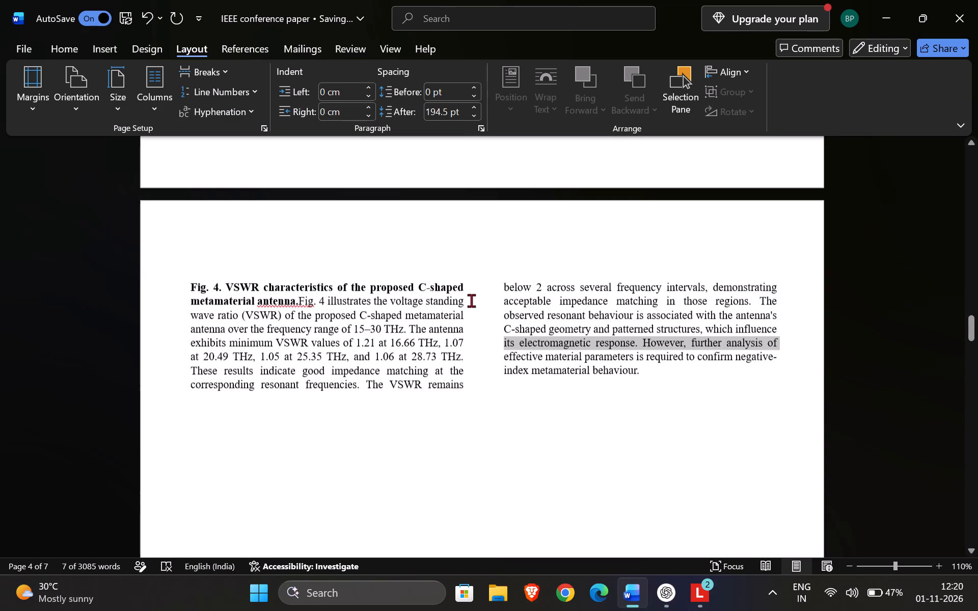
{"action": "left_click", "coordinate": [390, 471]}
{"action": "scroll", "coordinate": [390, 466], "scroll_direction": "down", "scroll_amount": 1}
{"action": "left_click", "coordinate": [384, 446]}
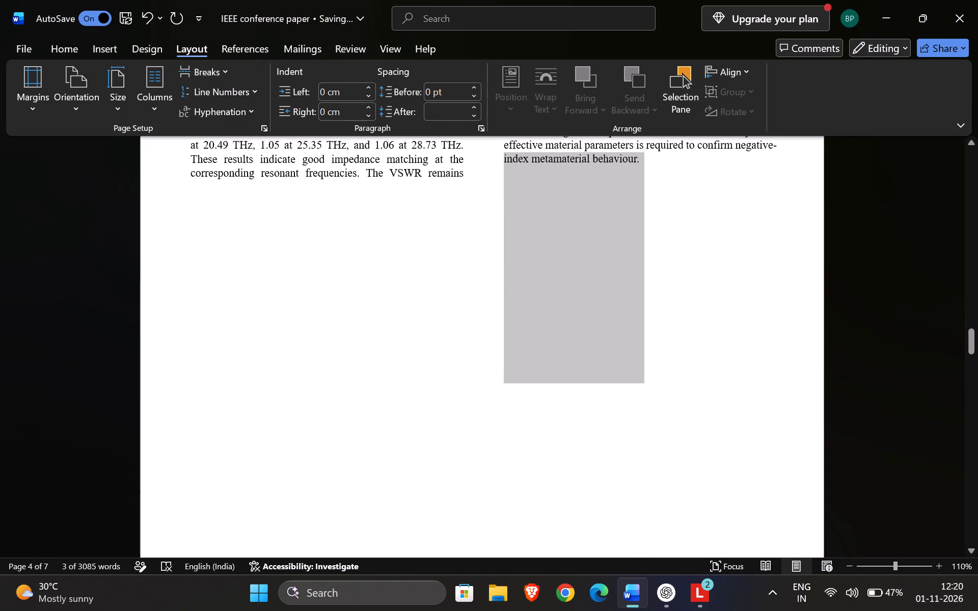
{"action": "left_click", "coordinate": [383, 449]}
{"action": "double_click", "coordinate": [345, 443]}
{"action": "scroll", "coordinate": [348, 429], "scroll_direction": "up", "scroll_amount": 1}
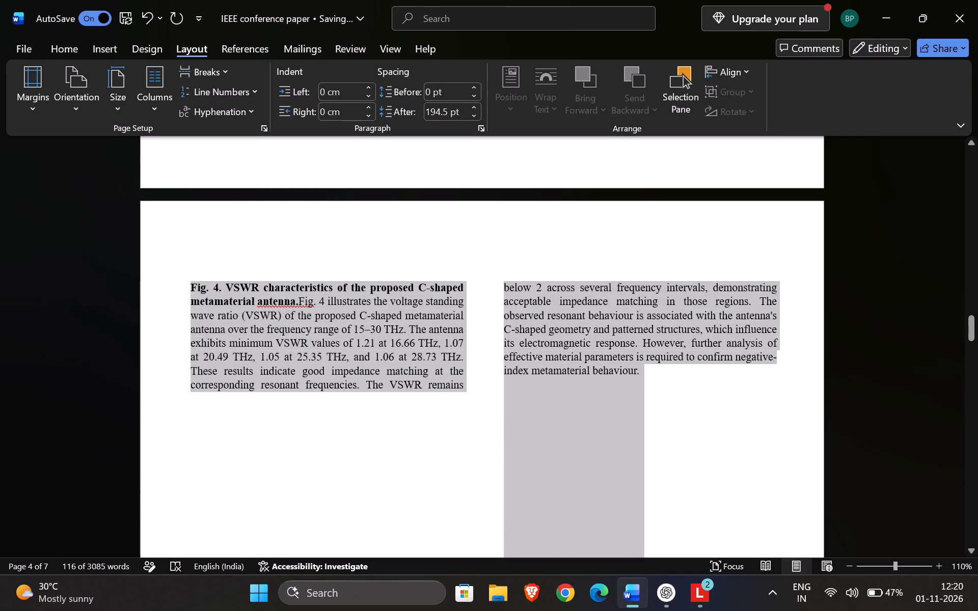
{"action": "scroll", "coordinate": [348, 429], "scroll_direction": "up", "scroll_amount": 1}
{"action": "left_click", "coordinate": [348, 429]}
{"action": "scroll", "coordinate": [345, 429], "scroll_direction": "down", "scroll_amount": 2}
{"action": "double_click", "coordinate": [327, 441]}
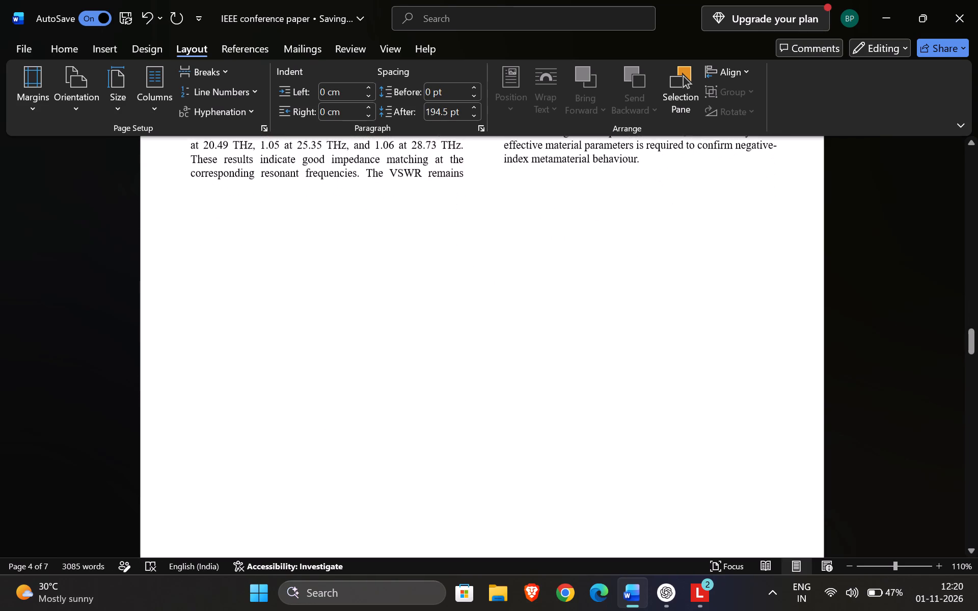
{"action": "left_click", "coordinate": [286, 416]}
{"action": "left_click", "coordinate": [222, 288]}
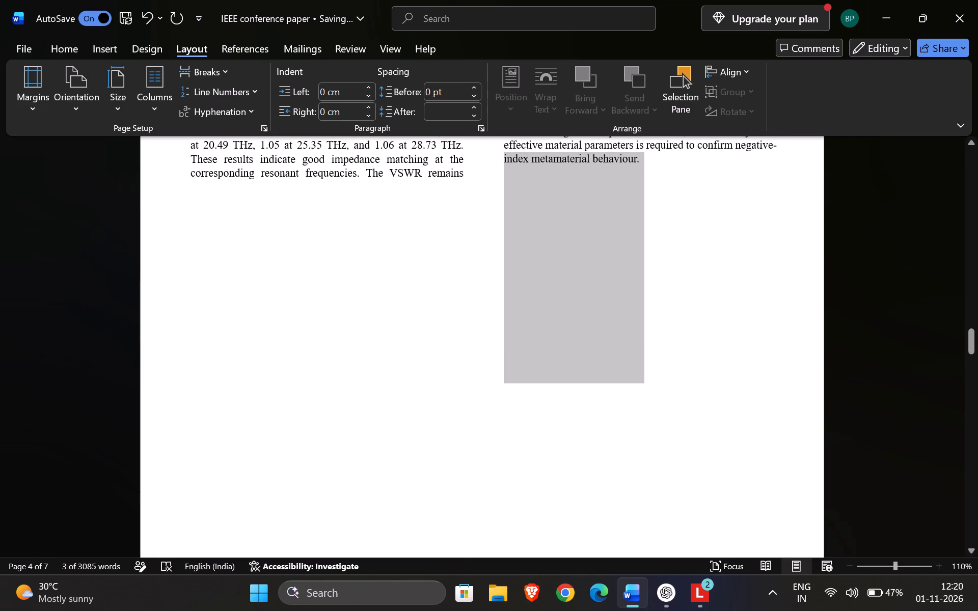
{"action": "double_click", "coordinate": [281, 326]}
{"action": "left_click_drag", "start_coordinate": [165, 364], "coordinate": [174, 360]}
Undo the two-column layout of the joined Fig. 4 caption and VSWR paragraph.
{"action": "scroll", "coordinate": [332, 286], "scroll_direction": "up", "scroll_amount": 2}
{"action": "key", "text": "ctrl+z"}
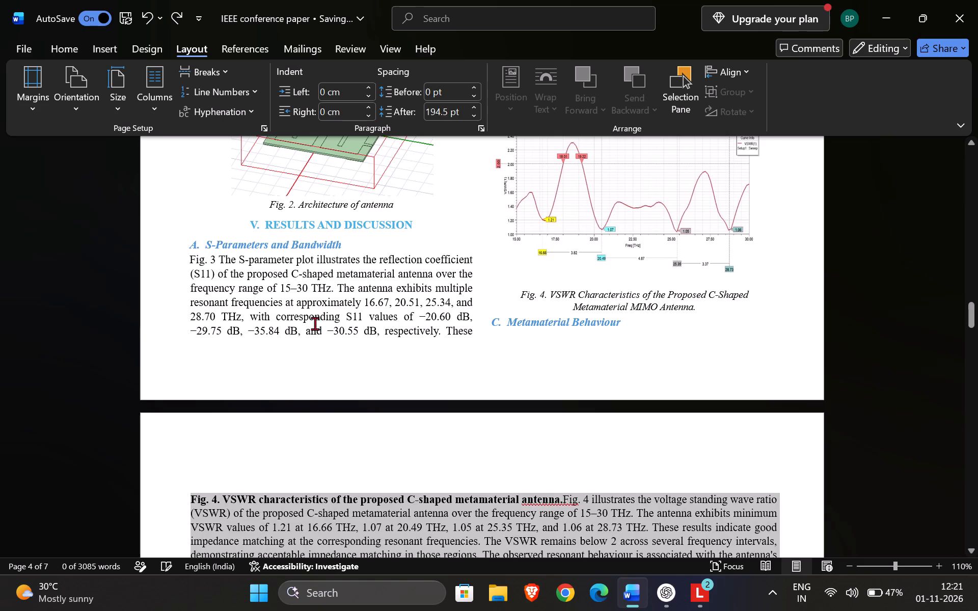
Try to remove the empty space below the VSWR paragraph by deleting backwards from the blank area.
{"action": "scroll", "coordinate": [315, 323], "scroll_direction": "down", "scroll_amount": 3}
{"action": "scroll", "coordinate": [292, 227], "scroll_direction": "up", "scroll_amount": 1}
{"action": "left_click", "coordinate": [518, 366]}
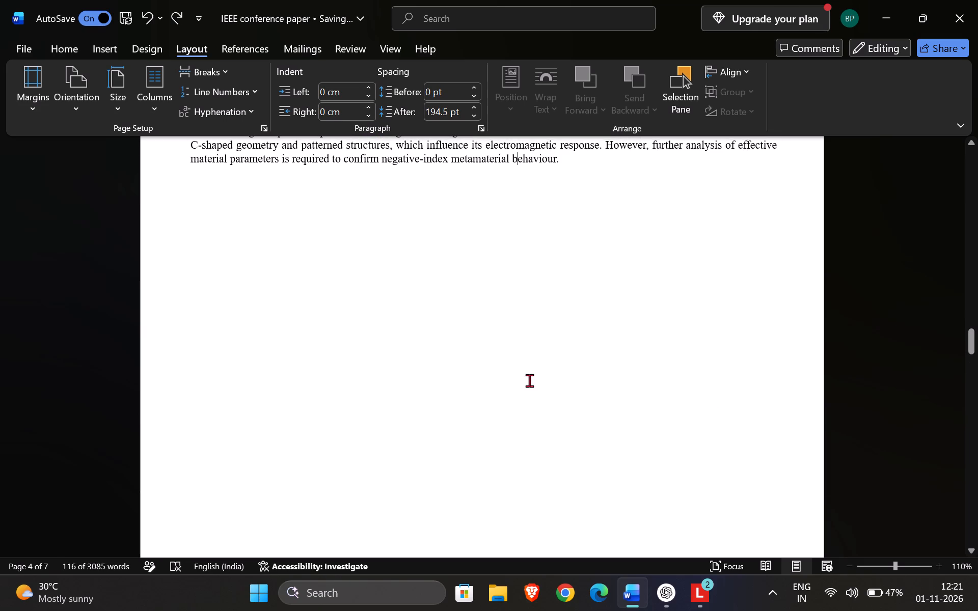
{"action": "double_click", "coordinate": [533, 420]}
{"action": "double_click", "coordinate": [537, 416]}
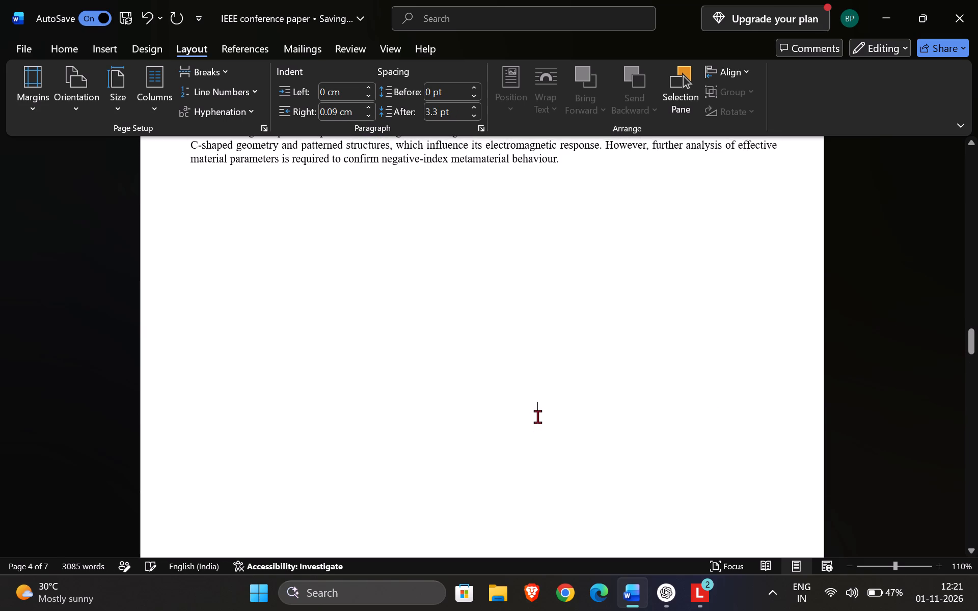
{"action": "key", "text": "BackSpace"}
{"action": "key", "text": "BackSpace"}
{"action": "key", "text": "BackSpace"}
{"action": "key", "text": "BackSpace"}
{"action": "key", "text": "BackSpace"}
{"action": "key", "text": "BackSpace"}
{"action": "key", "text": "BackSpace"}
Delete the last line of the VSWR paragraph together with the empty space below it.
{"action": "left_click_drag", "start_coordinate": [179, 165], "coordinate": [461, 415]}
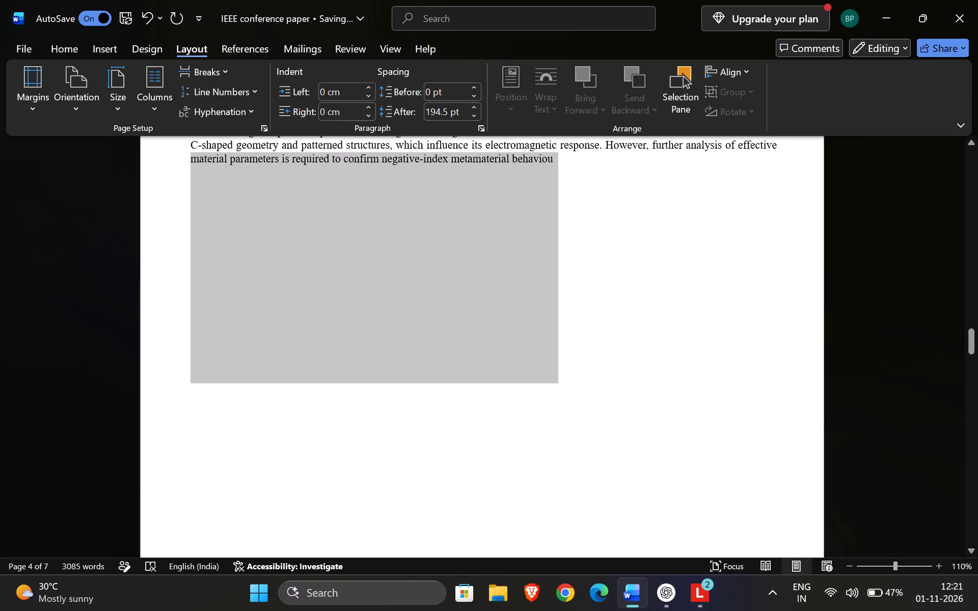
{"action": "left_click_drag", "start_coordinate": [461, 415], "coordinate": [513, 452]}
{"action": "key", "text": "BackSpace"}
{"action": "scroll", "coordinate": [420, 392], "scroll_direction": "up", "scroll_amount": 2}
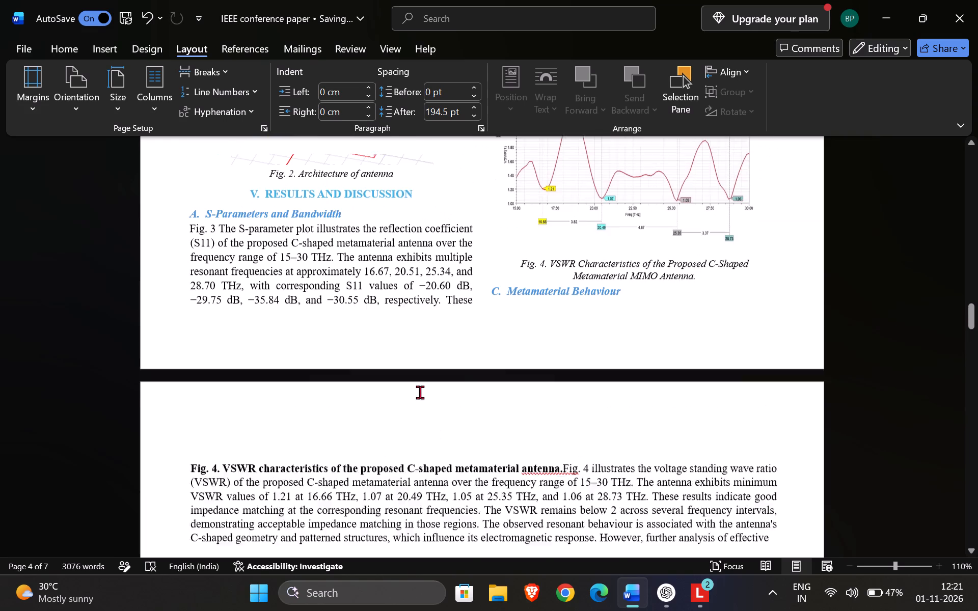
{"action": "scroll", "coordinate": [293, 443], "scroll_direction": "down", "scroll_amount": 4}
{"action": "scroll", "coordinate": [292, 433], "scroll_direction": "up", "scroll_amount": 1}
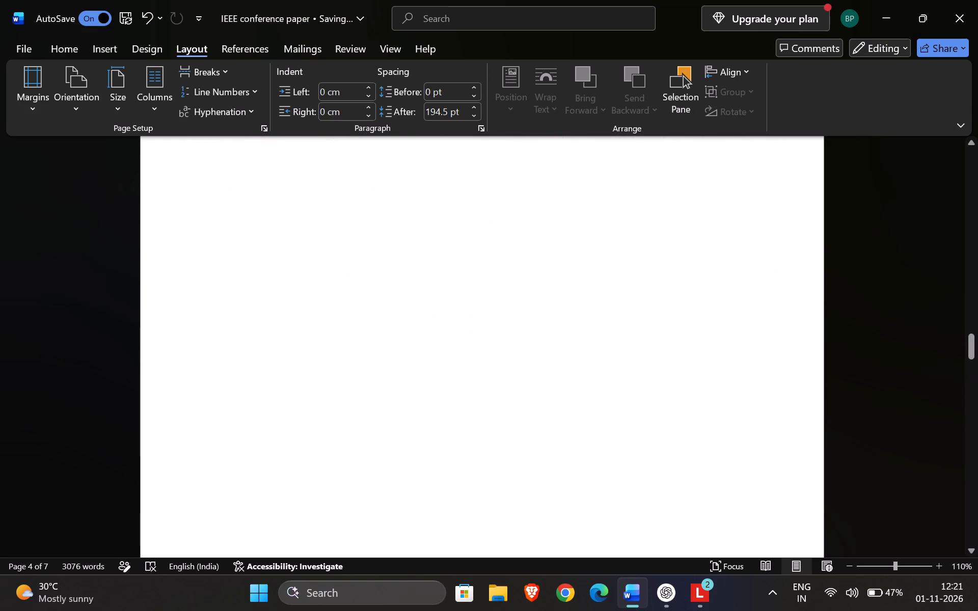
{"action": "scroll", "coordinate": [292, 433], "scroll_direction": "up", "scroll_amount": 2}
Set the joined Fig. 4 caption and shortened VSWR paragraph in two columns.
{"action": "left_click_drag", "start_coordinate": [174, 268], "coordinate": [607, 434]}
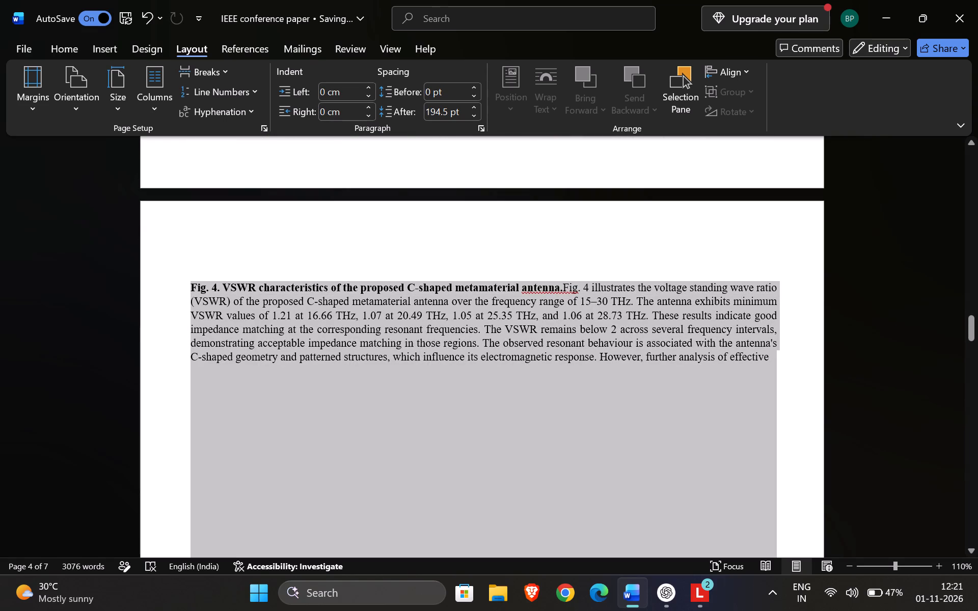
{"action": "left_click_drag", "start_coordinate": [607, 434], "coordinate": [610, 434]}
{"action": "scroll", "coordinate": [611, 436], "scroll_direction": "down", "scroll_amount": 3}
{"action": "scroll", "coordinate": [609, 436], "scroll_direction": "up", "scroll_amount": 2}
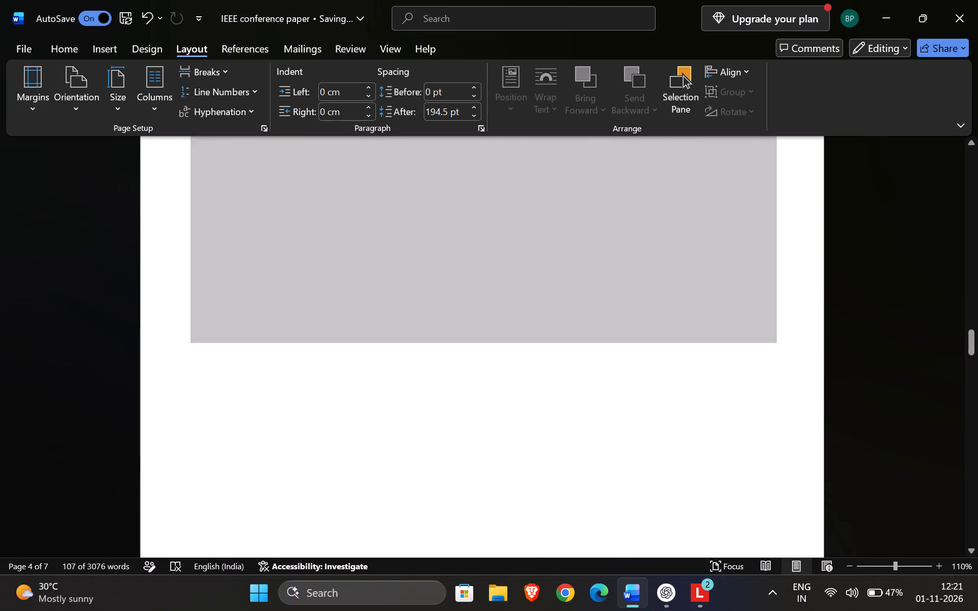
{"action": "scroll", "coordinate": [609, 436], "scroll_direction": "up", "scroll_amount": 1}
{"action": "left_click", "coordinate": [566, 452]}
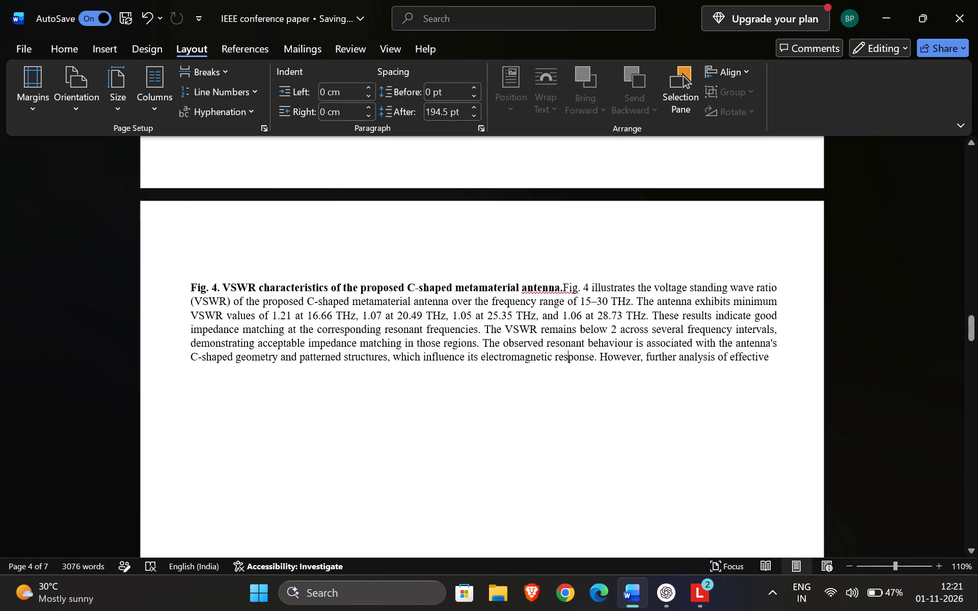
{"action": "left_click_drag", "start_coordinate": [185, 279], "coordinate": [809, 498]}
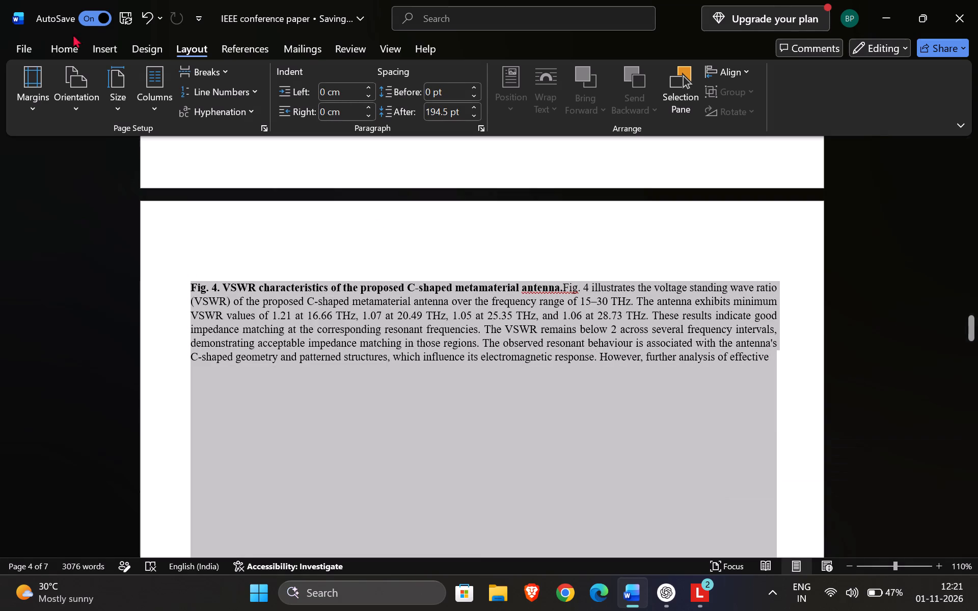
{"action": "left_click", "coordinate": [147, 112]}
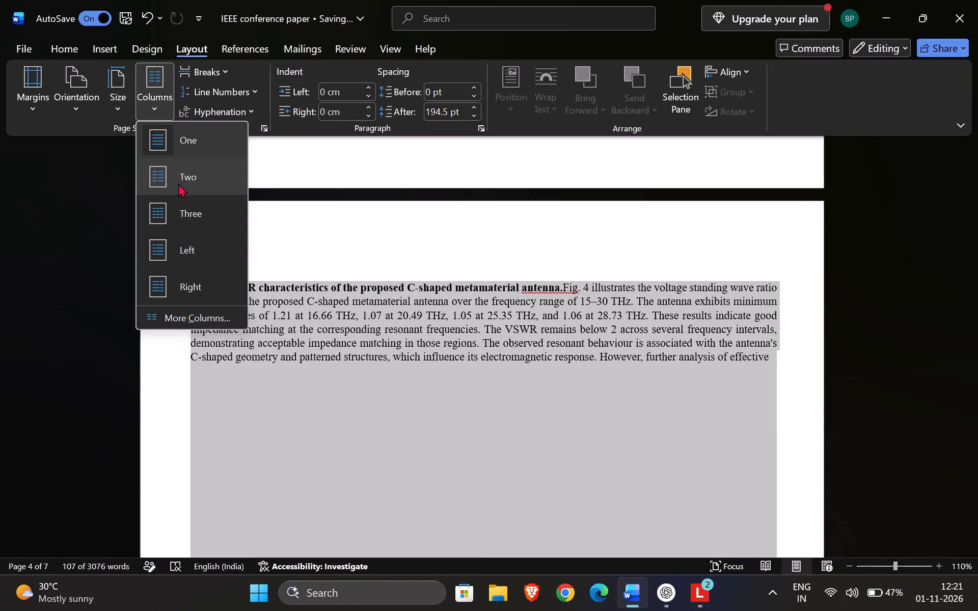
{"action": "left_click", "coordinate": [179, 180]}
Examine the second column of the VSWR paragraph and the blank area below it.
{"action": "left_click", "coordinate": [452, 439]}
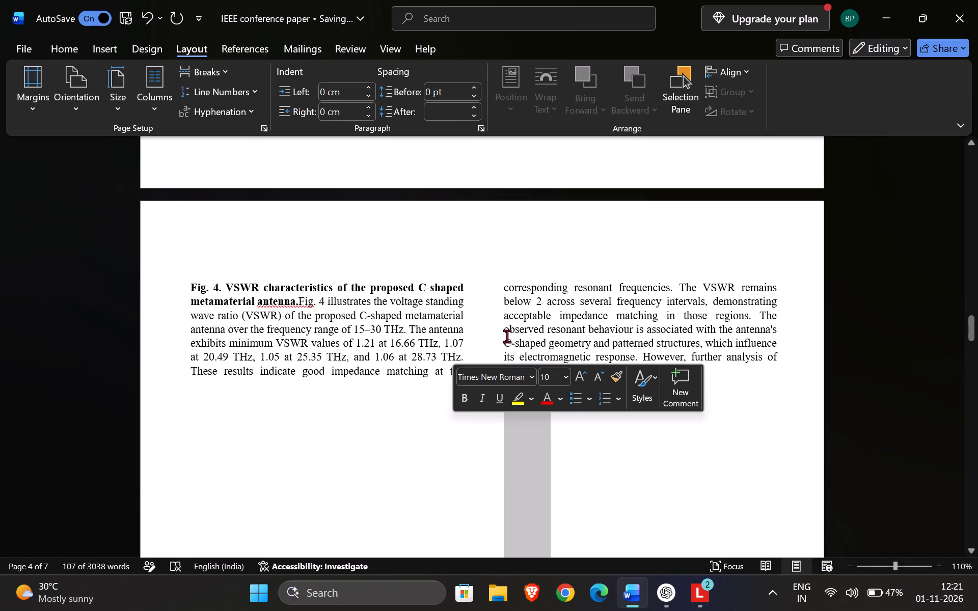
{"action": "left_click_drag", "start_coordinate": [502, 283], "coordinate": [612, 400]}
{"action": "left_click", "coordinate": [563, 378]}
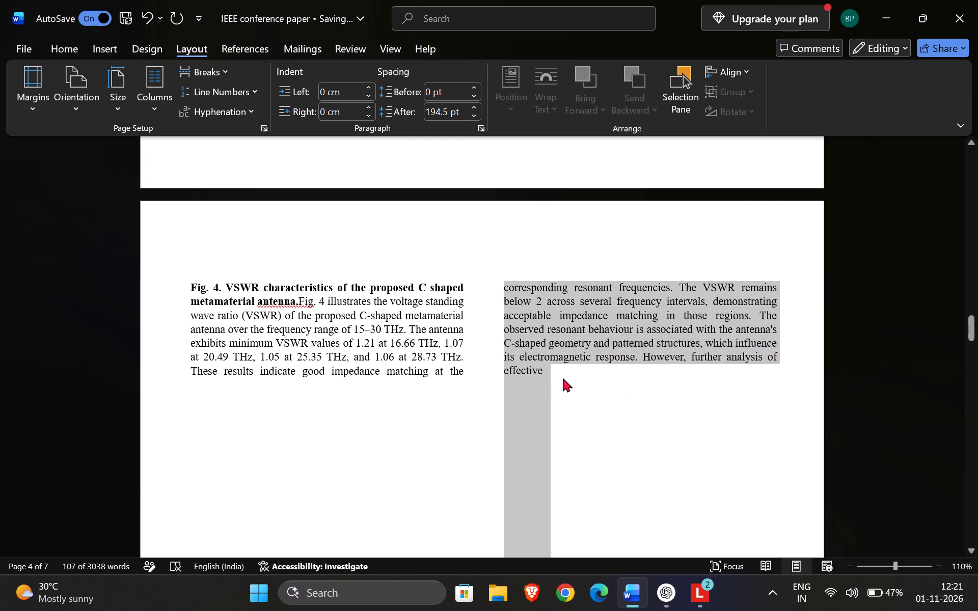
{"action": "left_click_drag", "start_coordinate": [548, 373], "coordinate": [496, 295]}
{"action": "scroll", "coordinate": [497, 310], "scroll_direction": "down", "scroll_amount": 4}
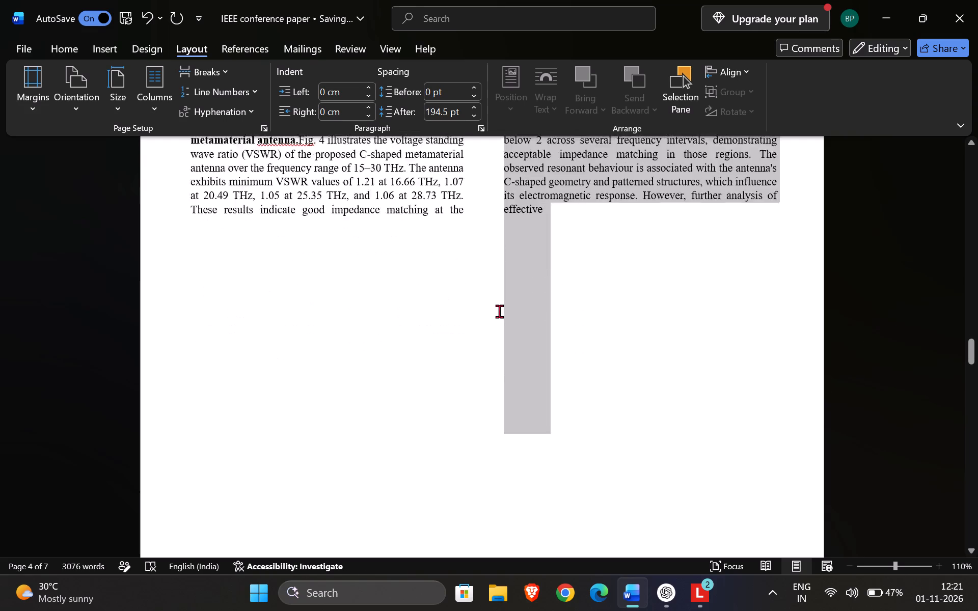
{"action": "scroll", "coordinate": [535, 338], "scroll_direction": "up", "scroll_amount": 2}
{"action": "left_click", "coordinate": [468, 341]}
{"action": "right_click", "coordinate": [351, 244]}
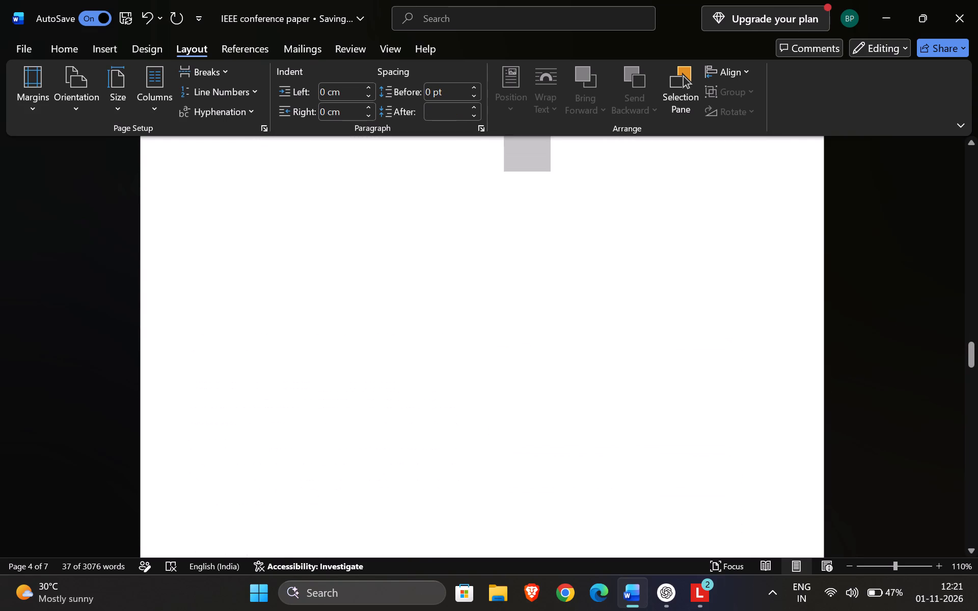
{"action": "left_click", "coordinate": [218, 267]}
Undo the recent edits back to before the Fig. 4 VSWR text was pasted after Metamaterial Behaviour.
{"action": "key", "text": "ctrl+z"}
{"action": "key", "text": "ctrl+z"}
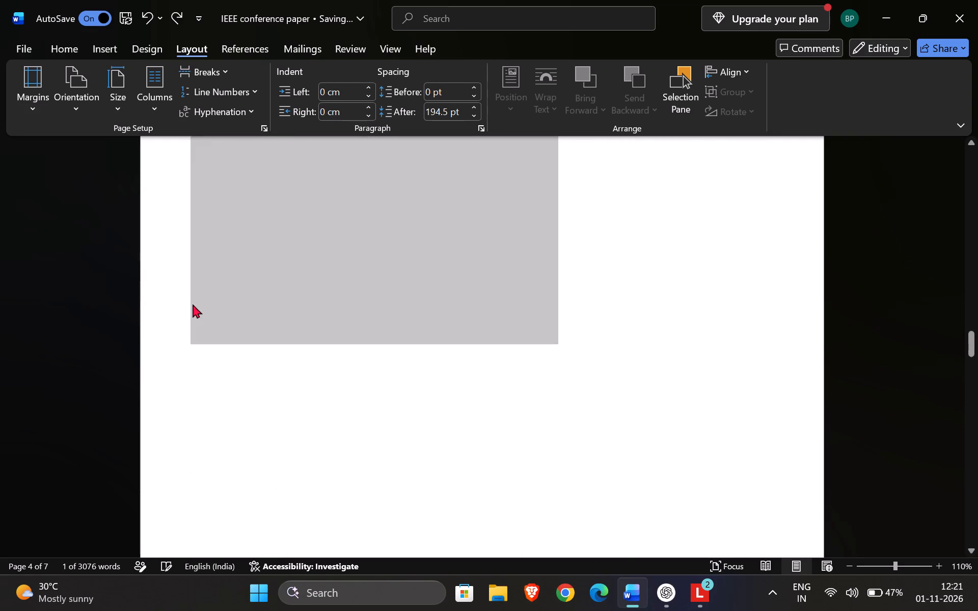
{"action": "scroll", "coordinate": [196, 298], "scroll_direction": "up", "scroll_amount": 2}
{"action": "key", "text": "ctrl+z"}
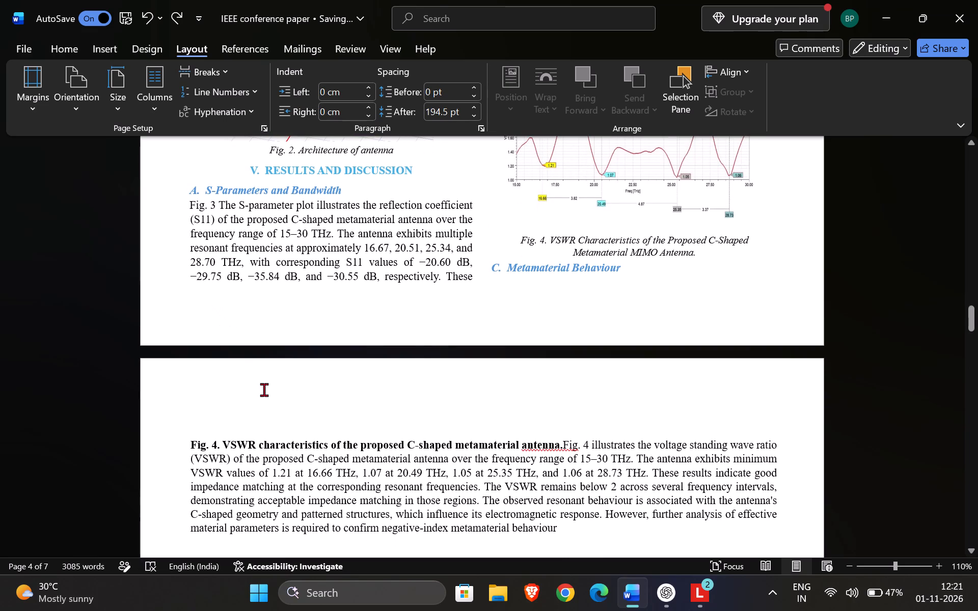
{"action": "key", "text": "ctrl+z"}
{"action": "key", "text": "ctrl+z"}
{"action": "key", "text": "ctrl+z"}
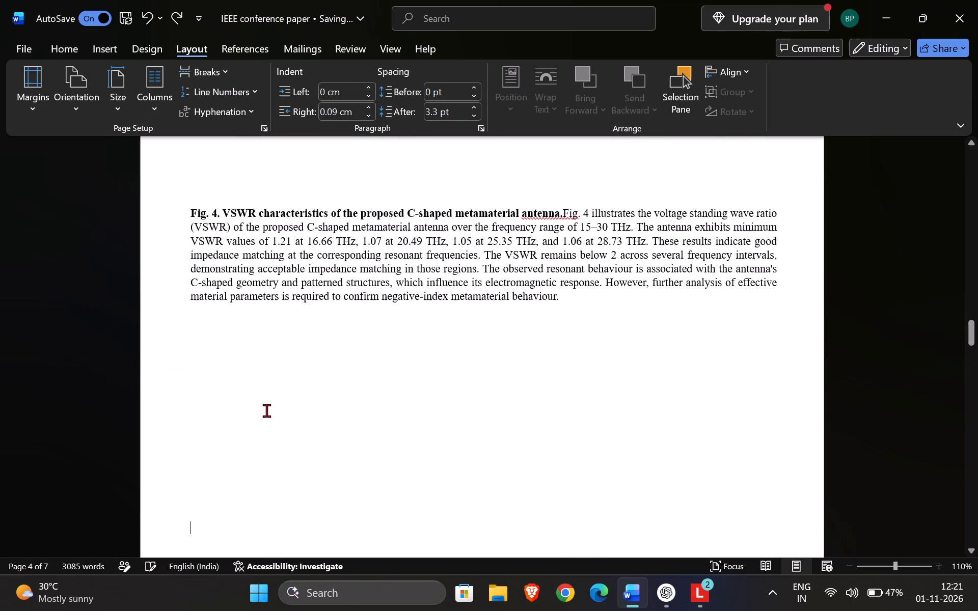
{"action": "key", "text": "ctrl+z"}
{"action": "key", "text": "ctrl+z"}
{"action": "key", "text": "ctrl+z"}
{"action": "key", "text": "ctrl+z"}
{"action": "key", "text": "ctrl+z"}
{"action": "key", "text": "ctrl+z"}
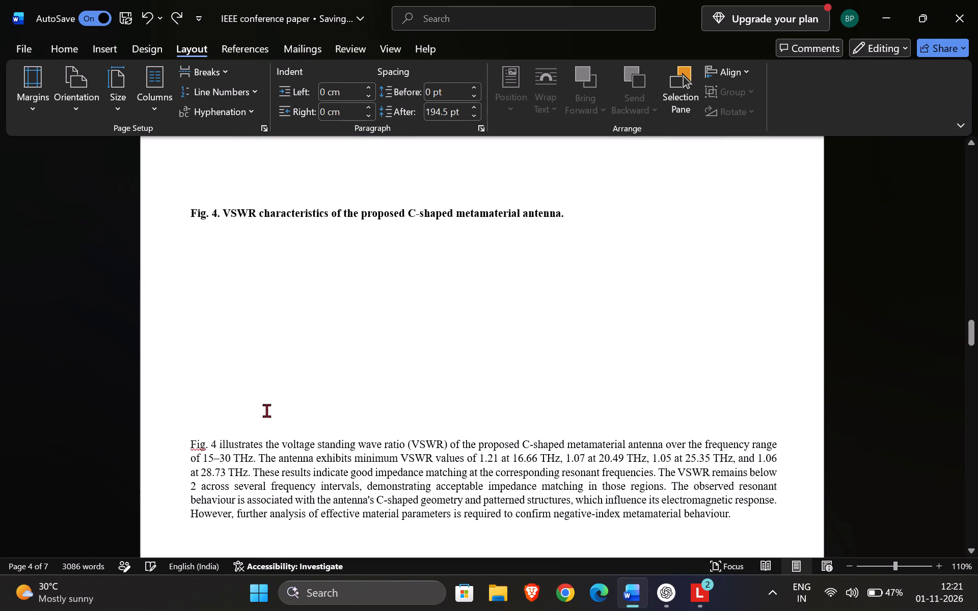
{"action": "key", "text": "ctrl+z"}
{"action": "key", "text": "ctrl+z"}
{"action": "key", "text": "ctrl+z"}
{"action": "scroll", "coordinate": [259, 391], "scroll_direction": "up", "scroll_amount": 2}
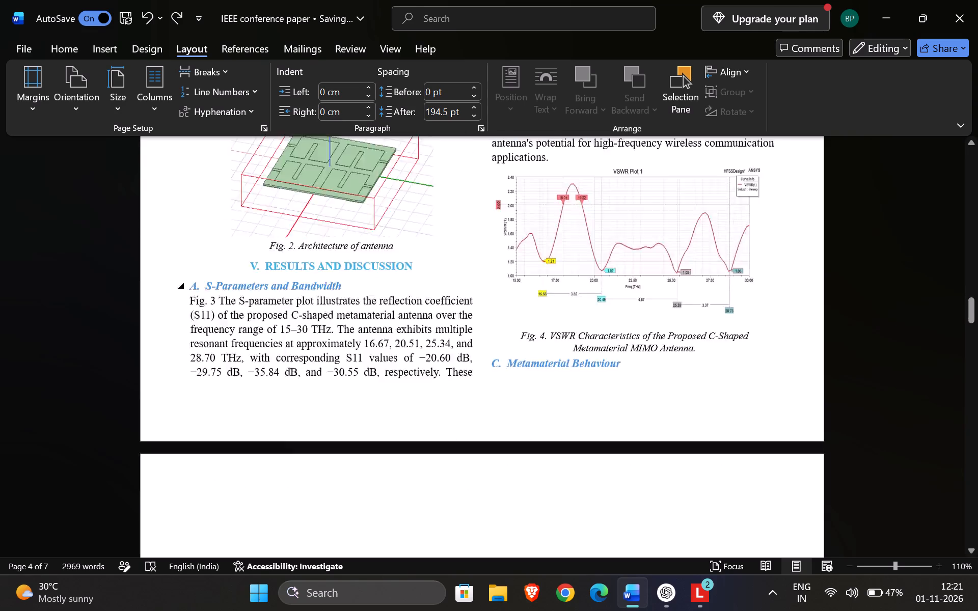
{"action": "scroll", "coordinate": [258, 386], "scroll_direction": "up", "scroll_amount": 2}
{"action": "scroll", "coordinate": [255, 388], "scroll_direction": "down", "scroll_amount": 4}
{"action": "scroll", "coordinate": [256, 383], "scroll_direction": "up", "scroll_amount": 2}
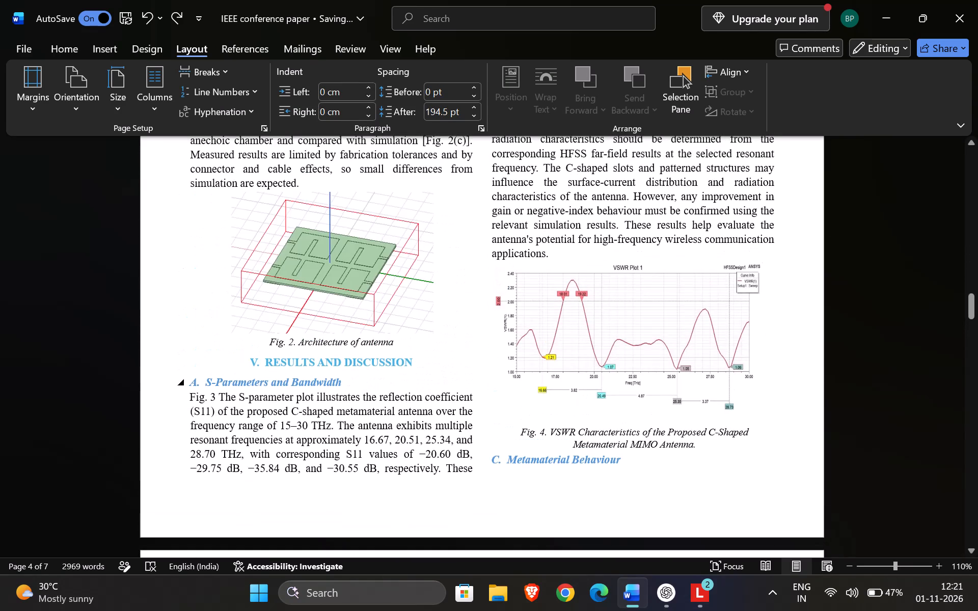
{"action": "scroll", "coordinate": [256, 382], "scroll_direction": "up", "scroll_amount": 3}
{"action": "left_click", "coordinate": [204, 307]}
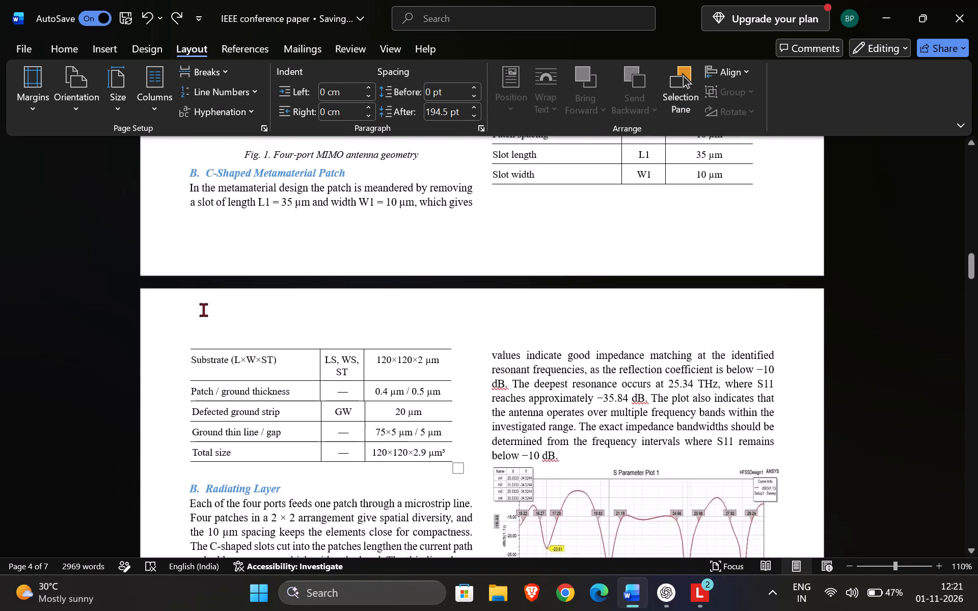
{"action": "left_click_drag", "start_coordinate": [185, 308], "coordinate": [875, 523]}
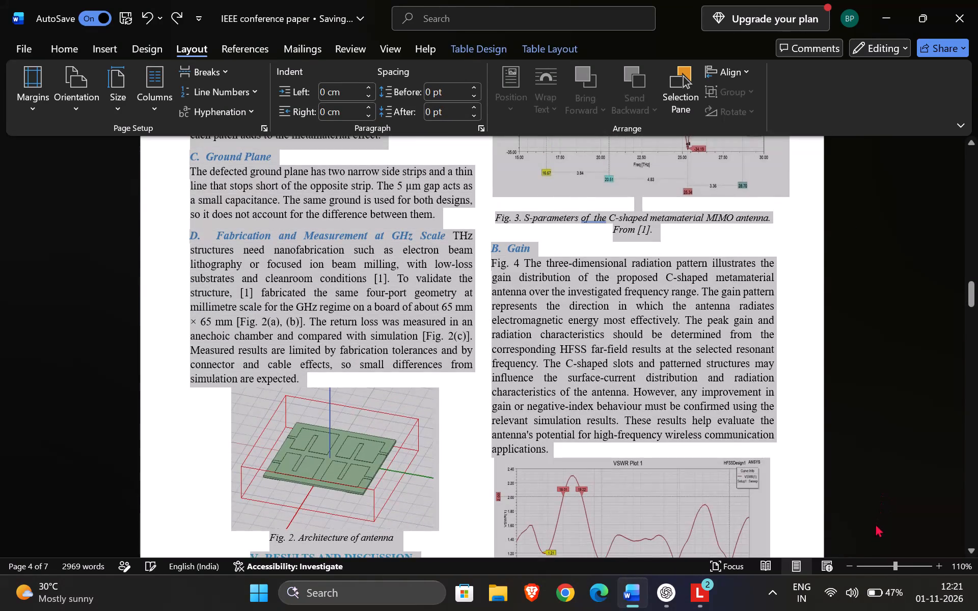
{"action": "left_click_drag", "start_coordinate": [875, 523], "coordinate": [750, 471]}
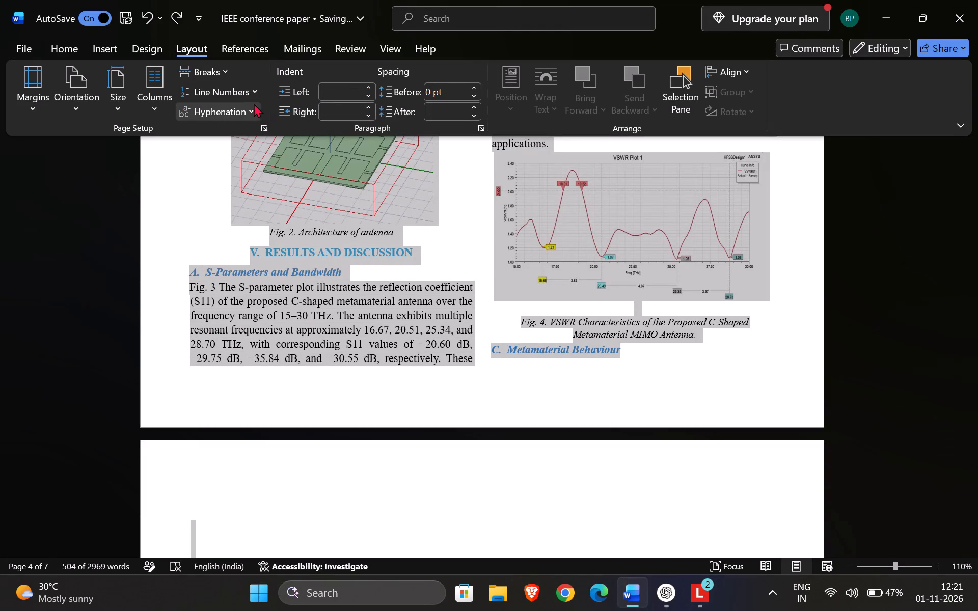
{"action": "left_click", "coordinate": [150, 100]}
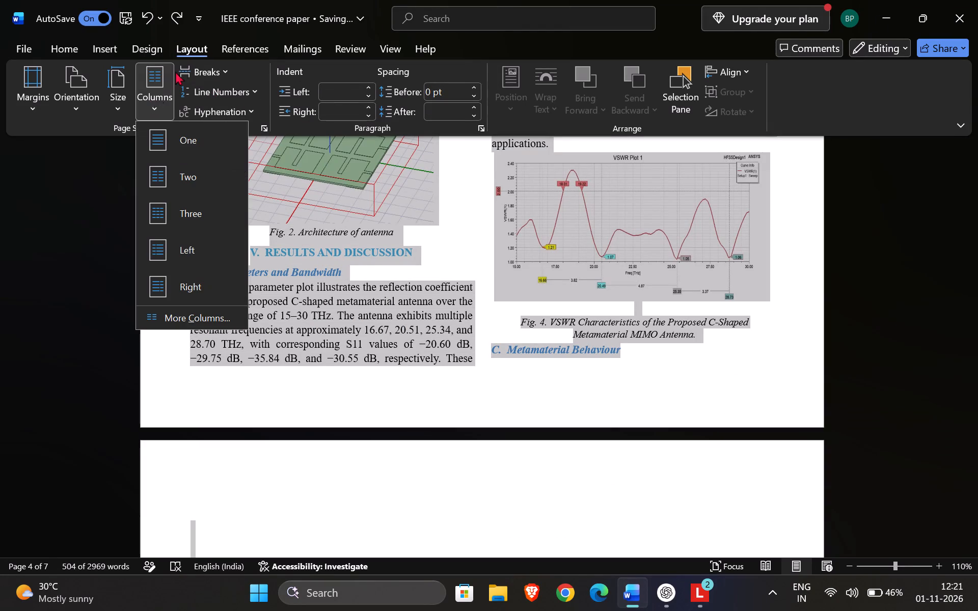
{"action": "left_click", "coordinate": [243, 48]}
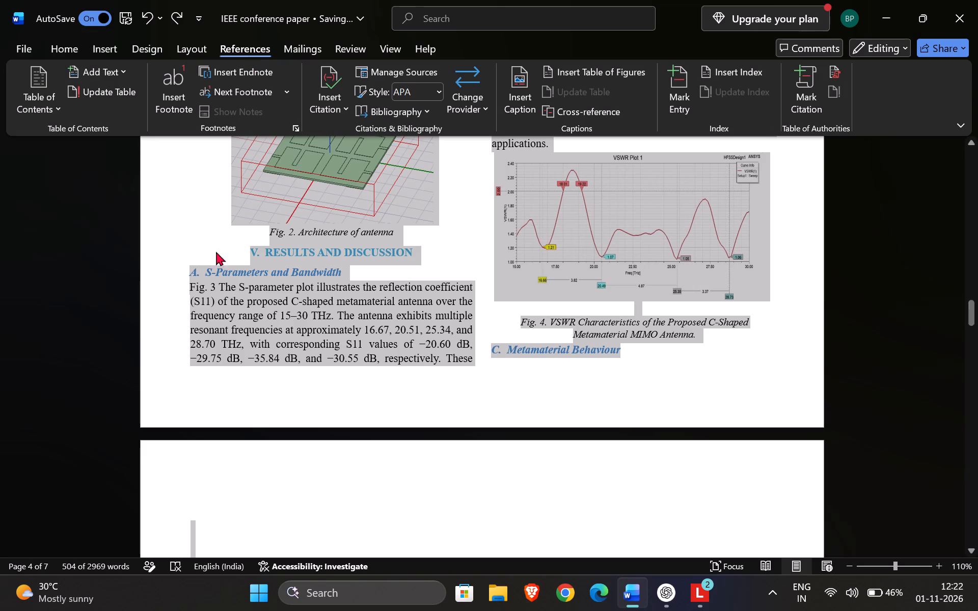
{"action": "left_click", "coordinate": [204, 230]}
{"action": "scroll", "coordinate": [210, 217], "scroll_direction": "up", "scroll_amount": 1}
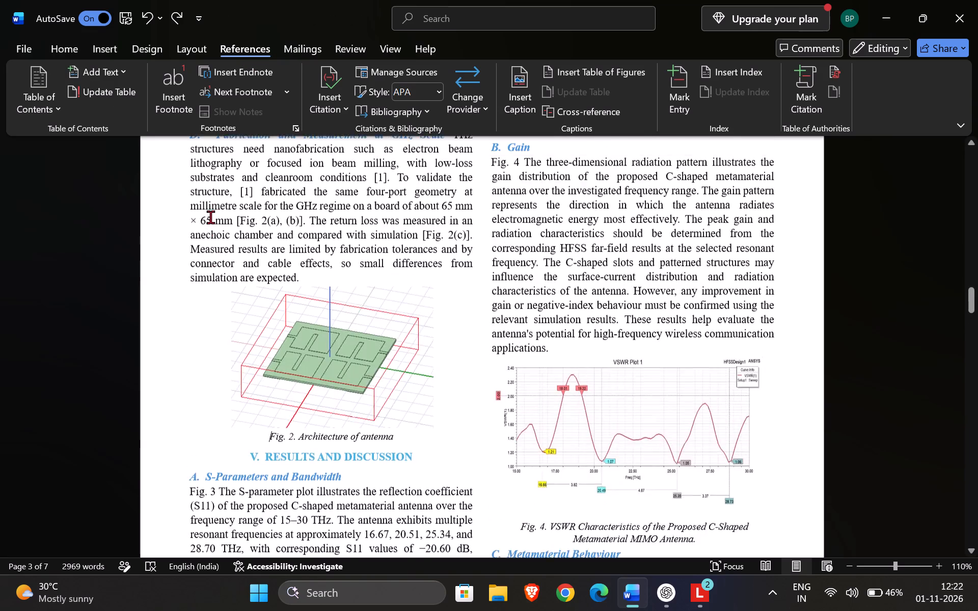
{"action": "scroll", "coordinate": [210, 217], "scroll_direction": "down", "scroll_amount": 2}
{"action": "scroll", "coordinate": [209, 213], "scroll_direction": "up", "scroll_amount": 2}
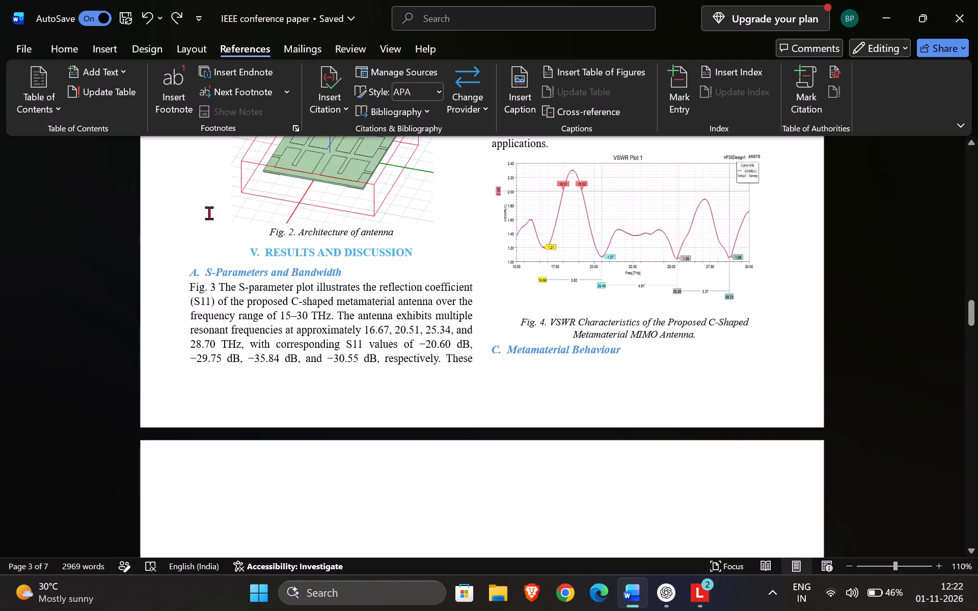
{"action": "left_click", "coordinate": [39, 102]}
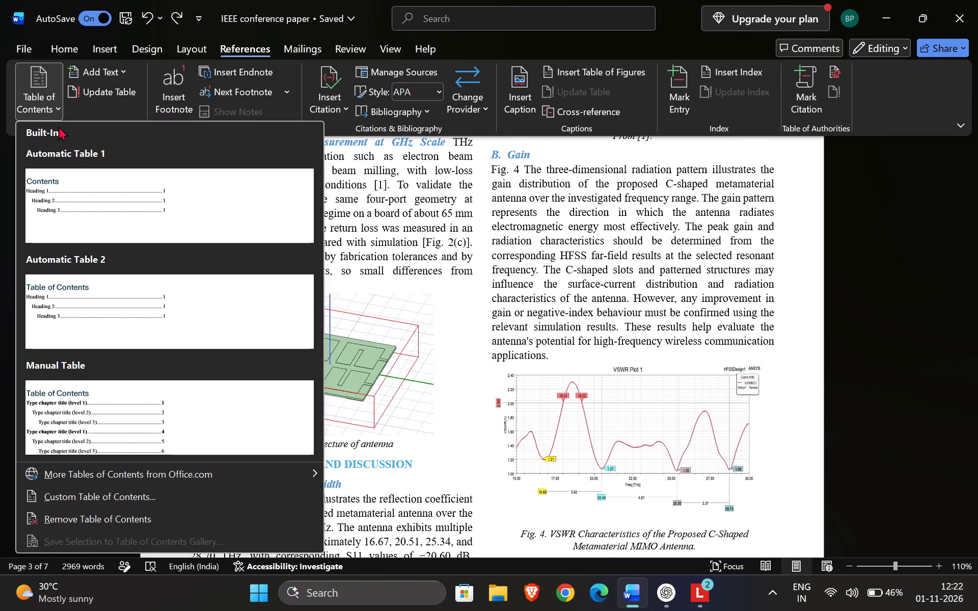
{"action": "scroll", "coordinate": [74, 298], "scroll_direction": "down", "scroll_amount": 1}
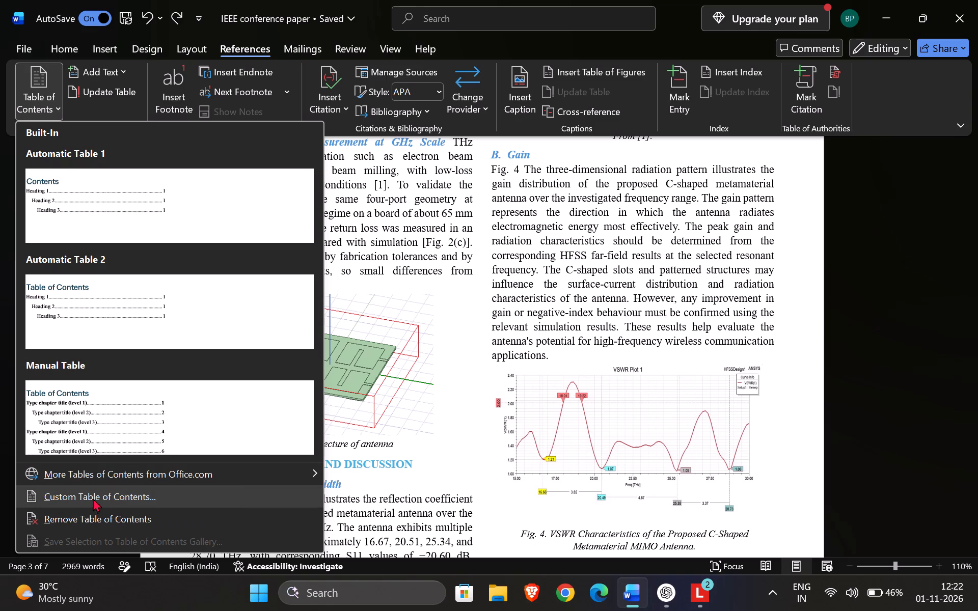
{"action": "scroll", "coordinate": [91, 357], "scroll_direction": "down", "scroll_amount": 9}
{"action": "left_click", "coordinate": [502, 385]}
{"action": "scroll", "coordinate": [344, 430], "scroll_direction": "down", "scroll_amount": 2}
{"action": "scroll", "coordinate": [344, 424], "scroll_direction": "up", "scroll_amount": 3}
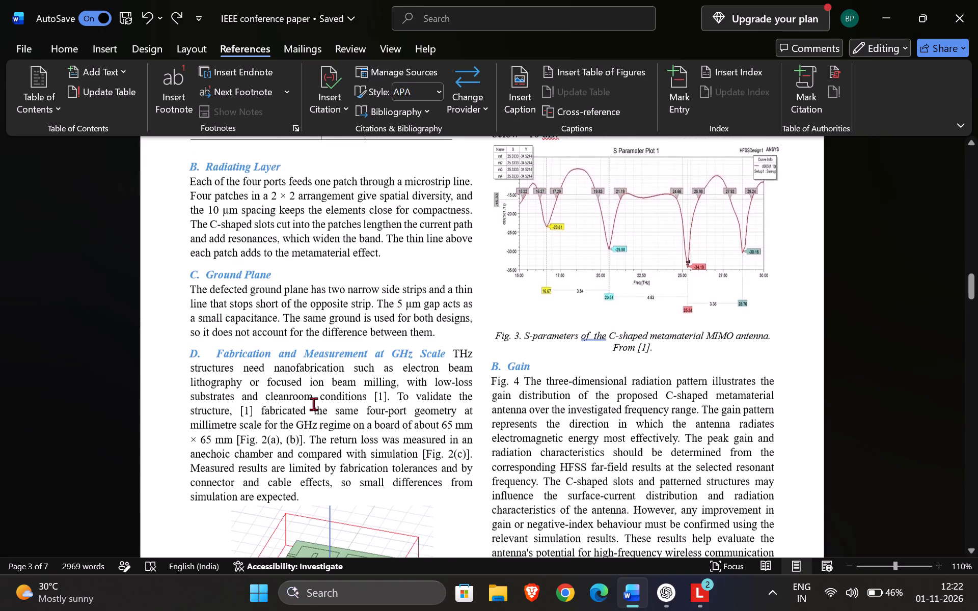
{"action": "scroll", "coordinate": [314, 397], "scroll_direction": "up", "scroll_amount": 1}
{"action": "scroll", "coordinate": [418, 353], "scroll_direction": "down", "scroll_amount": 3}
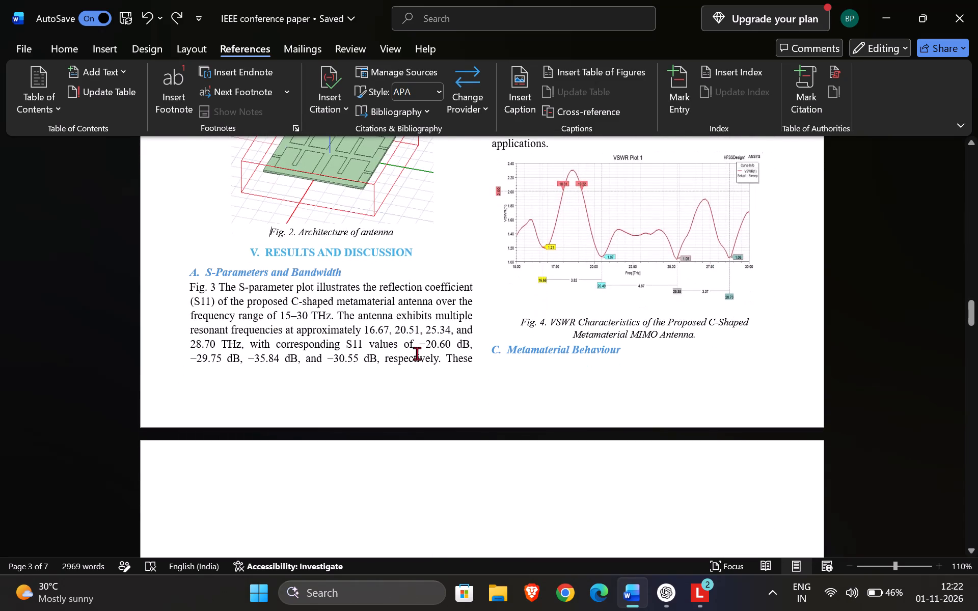
Delete the grouped object on the following page holding the Metamaterial Behaviour text, Geometric Parameters section and the MIMO performance figures.
{"action": "scroll", "coordinate": [610, 377], "scroll_direction": "down", "scroll_amount": 2}
{"action": "scroll", "coordinate": [570, 406], "scroll_direction": "down", "scroll_amount": 1}
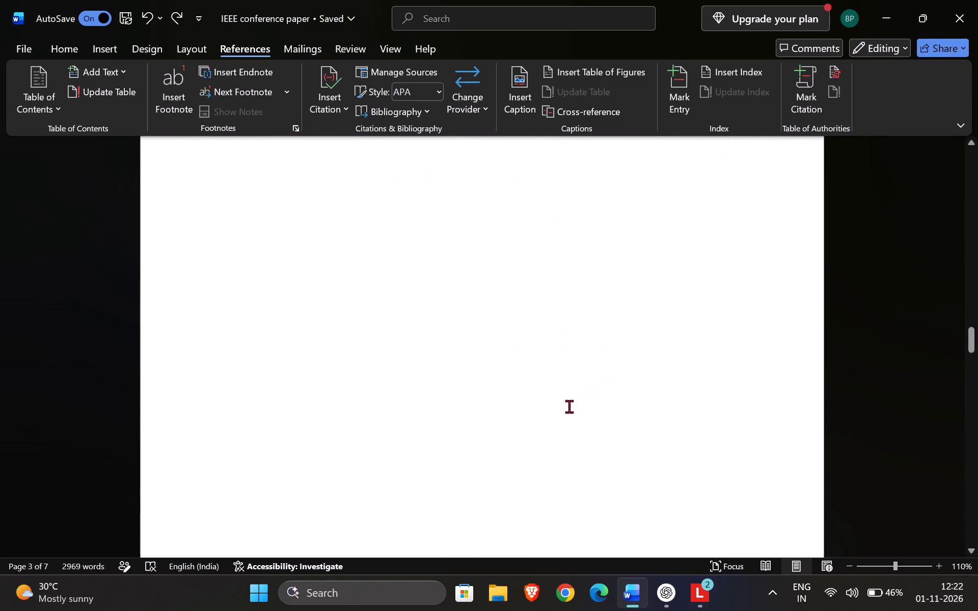
{"action": "scroll", "coordinate": [569, 406], "scroll_direction": "down", "scroll_amount": 5}
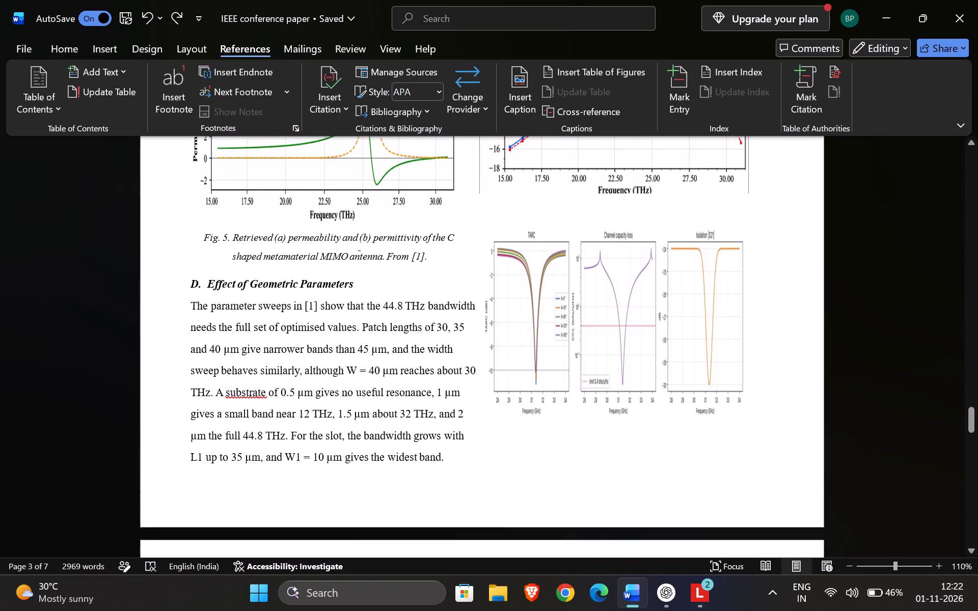
{"action": "scroll", "coordinate": [554, 414], "scroll_direction": "down", "scroll_amount": 1}
{"action": "left_click", "coordinate": [510, 220]}
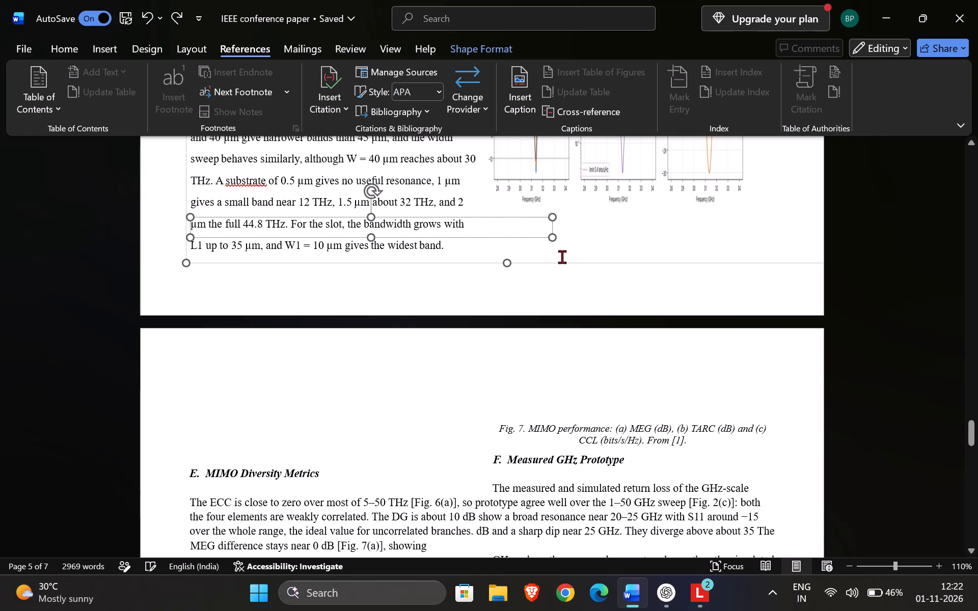
{"action": "scroll", "coordinate": [508, 266], "scroll_direction": "up", "scroll_amount": 4}
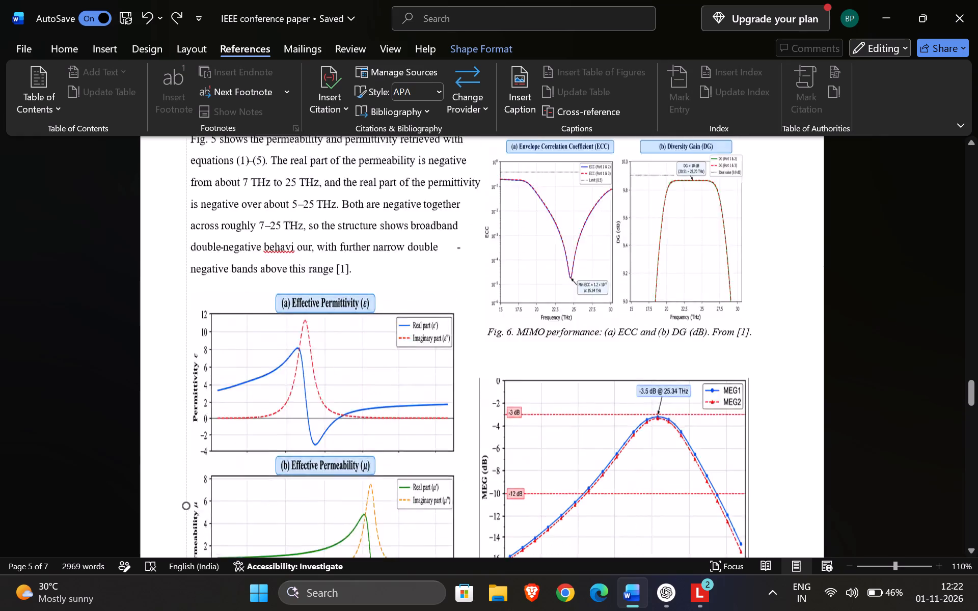
{"action": "left_click", "coordinate": [505, 352]}
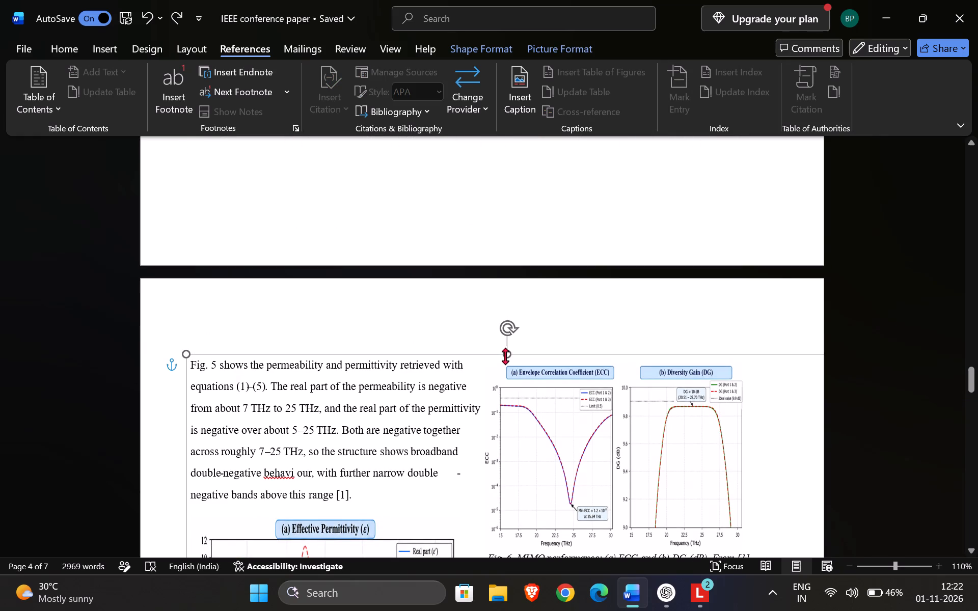
{"action": "left_click", "coordinate": [494, 353]}
{"action": "key", "text": "Delete"}
Delete the MIMO Diversity Metrics and Measured GHz Prototype text, including the second line of the Fig. 7 caption.
{"action": "scroll", "coordinate": [468, 356], "scroll_direction": "up", "scroll_amount": 2}
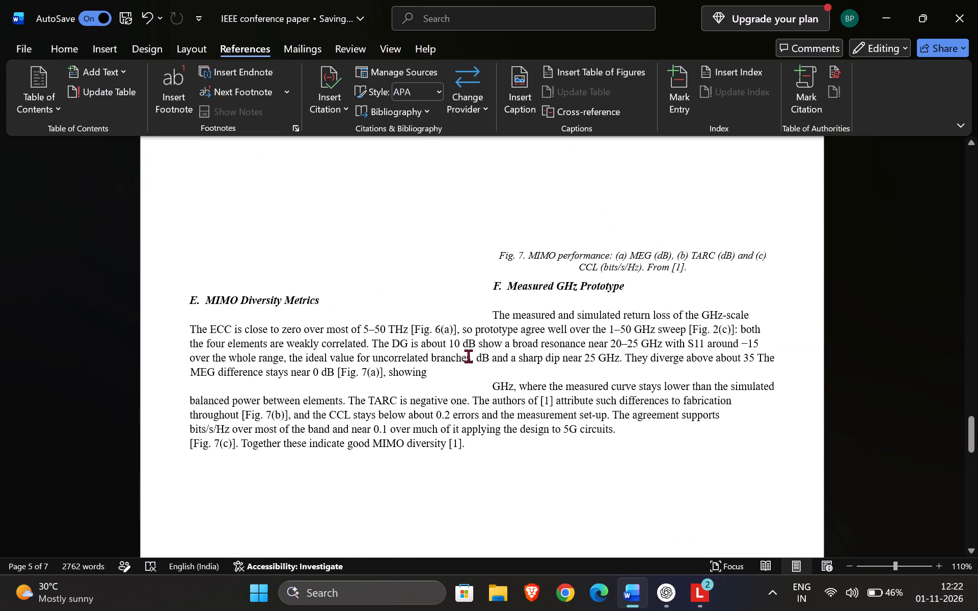
{"action": "left_click", "coordinate": [465, 329]}
{"action": "left_click", "coordinate": [143, 253]}
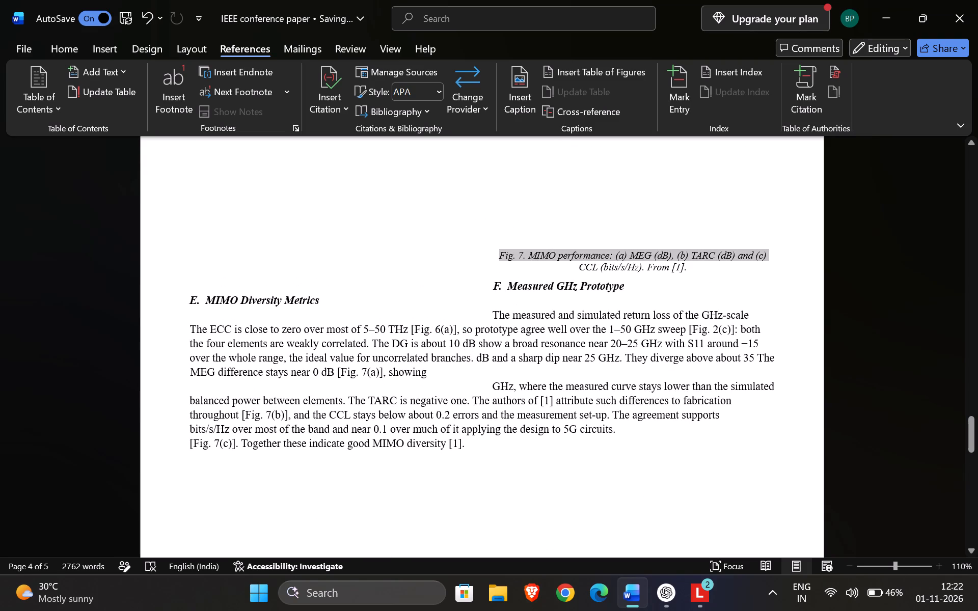
{"action": "left_click_drag", "start_coordinate": [191, 277], "coordinate": [473, 524]}
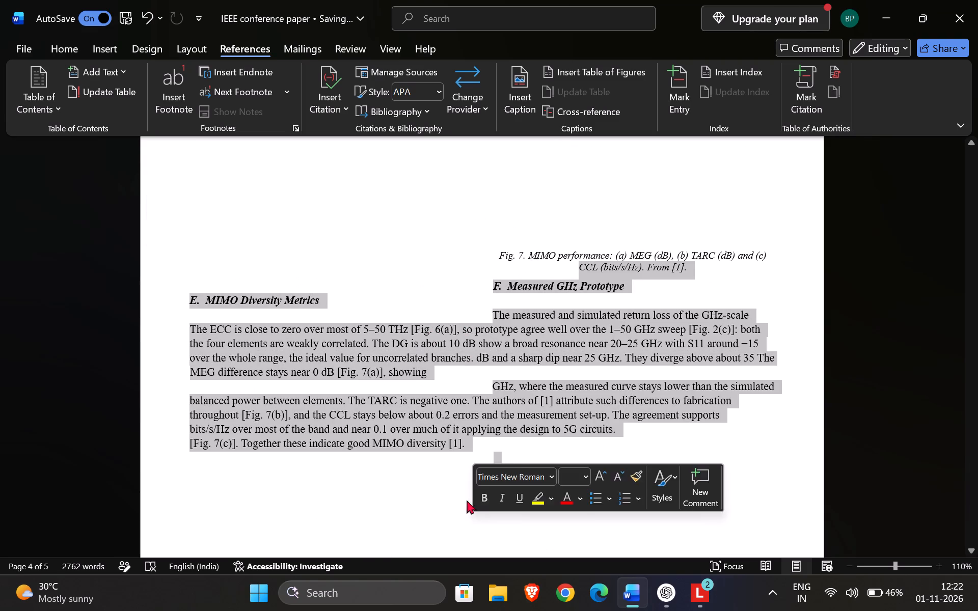
{"action": "key", "text": "Delete"}
Delete the remaining line of the Fig. 7 caption above the Comparison with Published THz MIMO Antennas section.
{"action": "left_click_drag", "start_coordinate": [493, 248], "coordinate": [822, 248]}
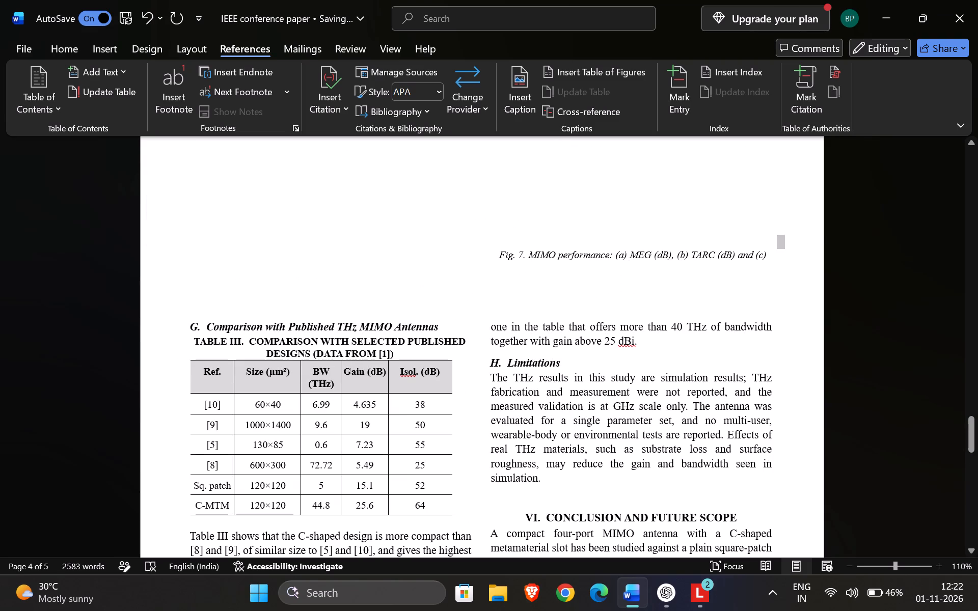
{"action": "left_click_drag", "start_coordinate": [822, 248], "coordinate": [823, 248]}
{"action": "left_click_drag", "start_coordinate": [781, 271], "coordinate": [444, 264]}
{"action": "key", "text": "Delete"}
{"action": "left_click", "coordinate": [427, 268]}
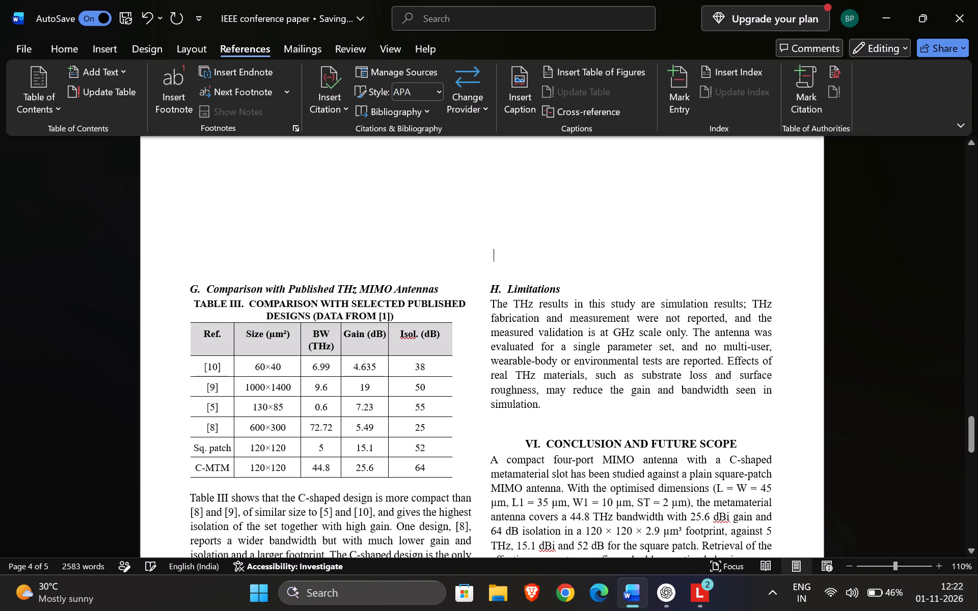
{"action": "left_click", "coordinate": [371, 226]}
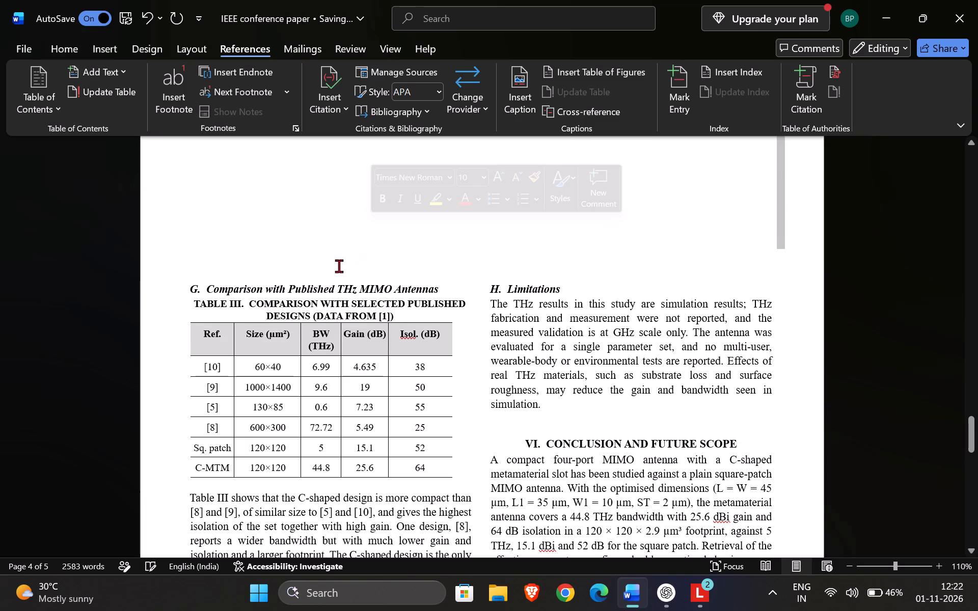
Delete everything from the Comparison with Published THz MIMO Antennas heading and Table III through the Conclusion and Future Scope text before References.
{"action": "scroll", "coordinate": [325, 264], "scroll_direction": "down", "scroll_amount": 2}
{"action": "scroll", "coordinate": [325, 264], "scroll_direction": "up", "scroll_amount": 1}
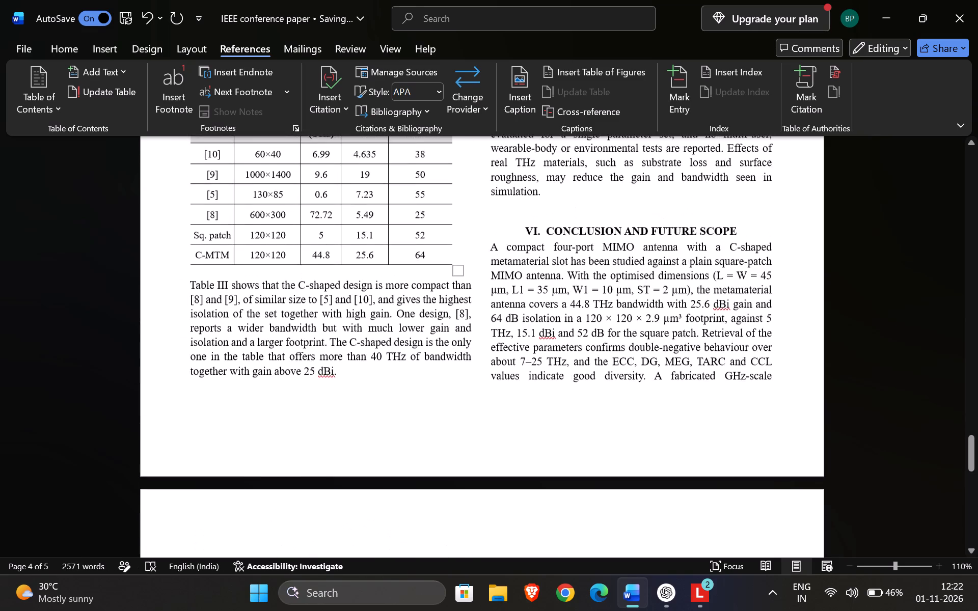
{"action": "scroll", "coordinate": [325, 264], "scroll_direction": "up", "scroll_amount": 1}
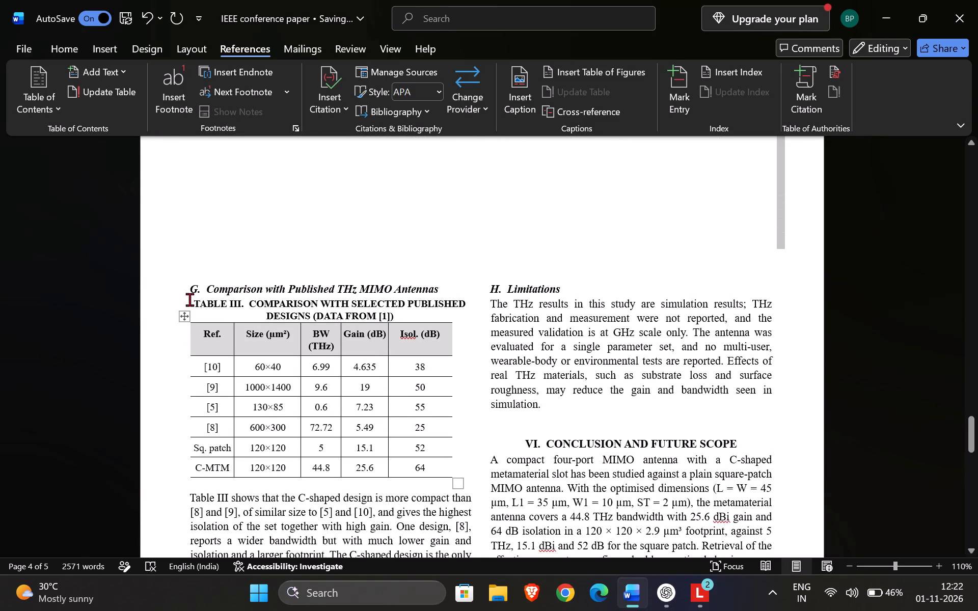
{"action": "left_click_drag", "start_coordinate": [176, 267], "coordinate": [434, 470]}
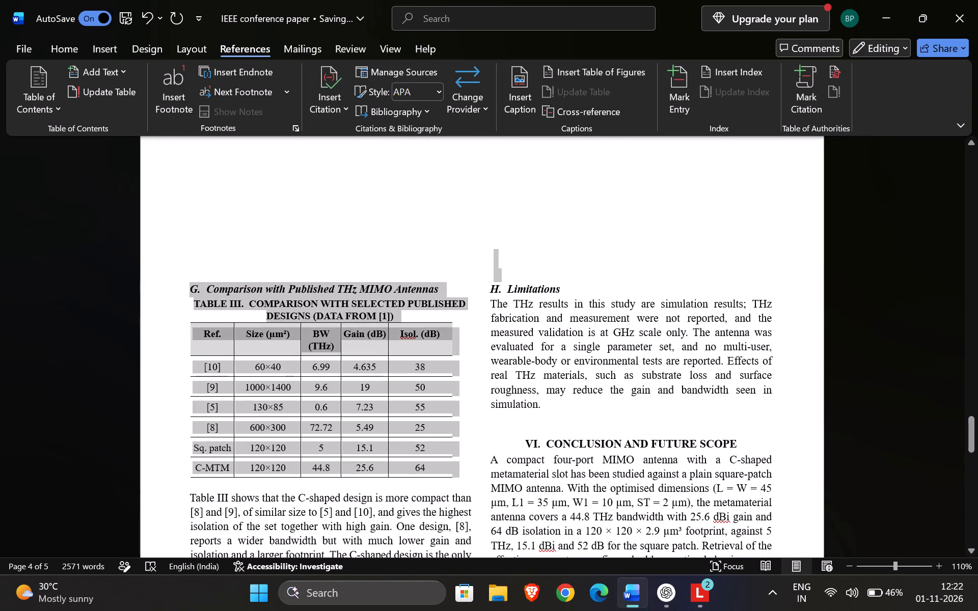
{"action": "left_click_drag", "start_coordinate": [434, 470], "coordinate": [546, 554]}
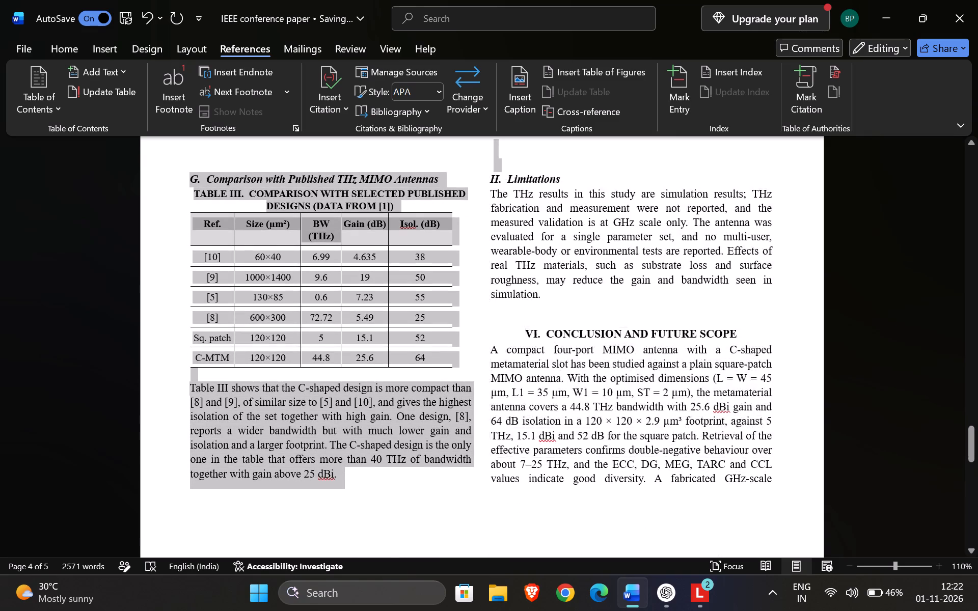
{"action": "left_click_drag", "start_coordinate": [546, 554], "coordinate": [373, 324]}
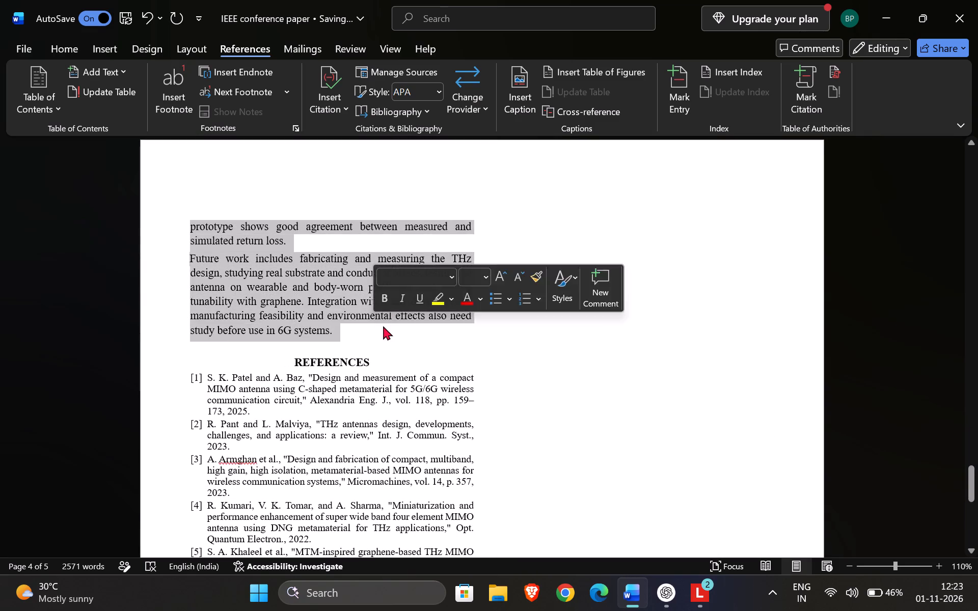
{"action": "key", "text": "Delete"}
{"action": "left_click", "coordinate": [383, 326]}
Paste the copied Fig. 4 VSWR caption and paragraph at the start of the blank page before the references.
{"action": "scroll", "coordinate": [400, 322], "scroll_direction": "up", "scroll_amount": 3}
{"action": "scroll", "coordinate": [399, 322], "scroll_direction": "down", "scroll_amount": 2}
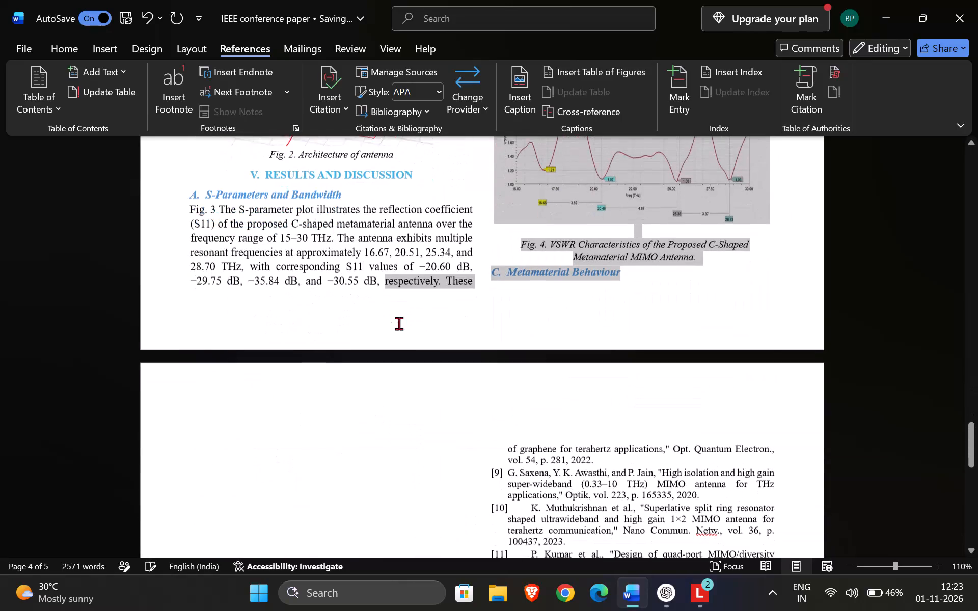
{"action": "left_click", "coordinate": [421, 349]}
{"action": "left_click", "coordinate": [400, 399]}
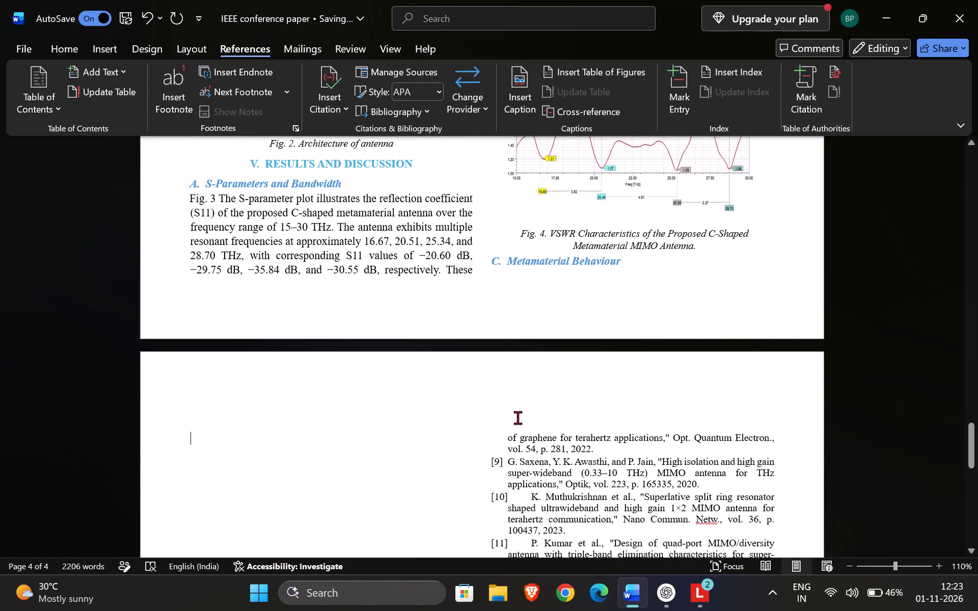
{"action": "scroll", "coordinate": [518, 415], "scroll_direction": "up", "scroll_amount": 1}
{"action": "scroll", "coordinate": [518, 415], "scroll_direction": "down", "scroll_amount": 3}
{"action": "scroll", "coordinate": [507, 407], "scroll_direction": "up", "scroll_amount": 1}
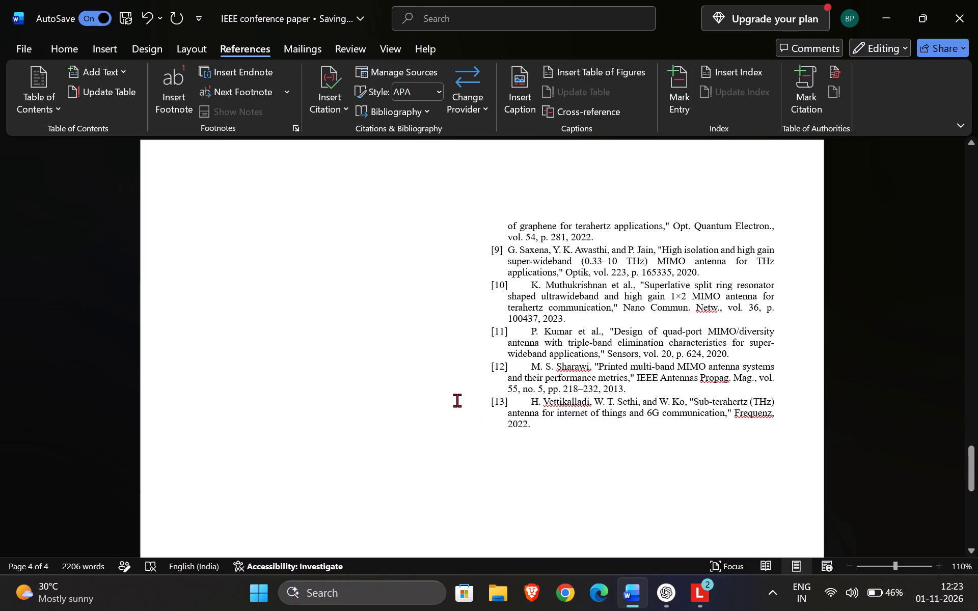
{"action": "key", "text": "ctrl+v"}
{"action": "scroll", "coordinate": [450, 399], "scroll_direction": "up", "scroll_amount": 2}
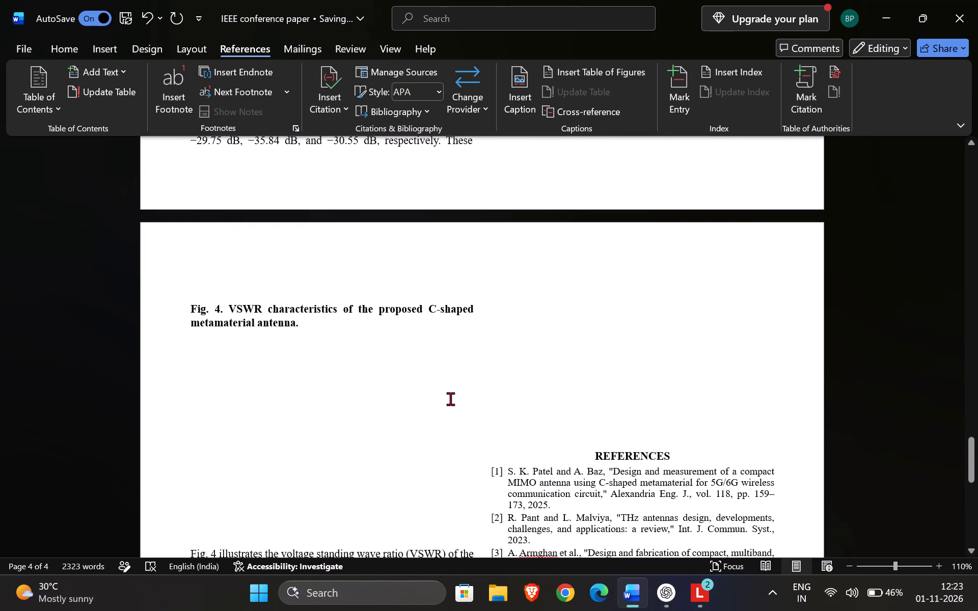
Join the VSWR paragraph to the Fig. 4 caption to remove the large gap between them.
{"action": "left_click", "coordinate": [301, 508]}
{"action": "left_click", "coordinate": [185, 548]}
{"action": "key", "text": "BackSpace"}
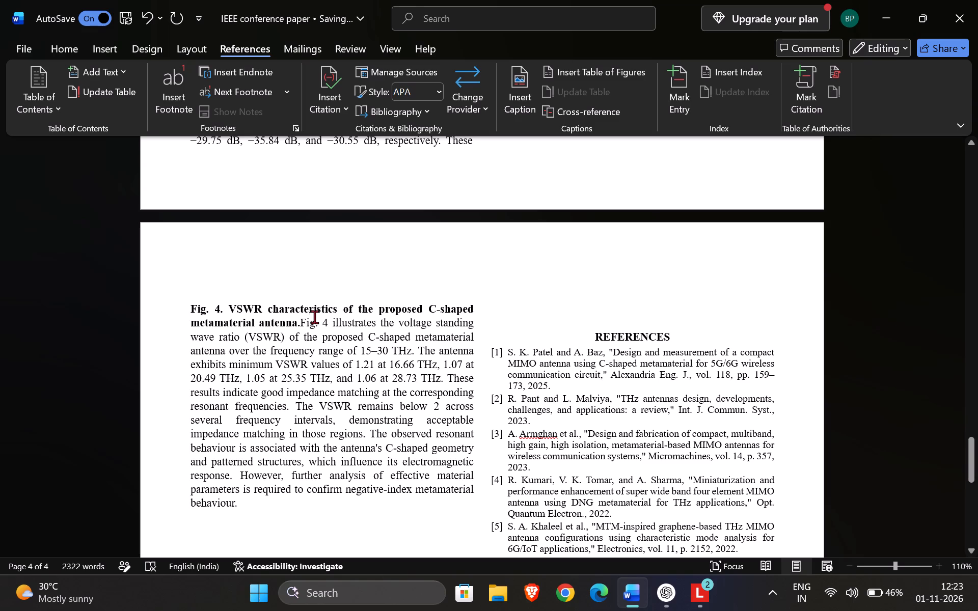
{"action": "key", "text": "Return"}
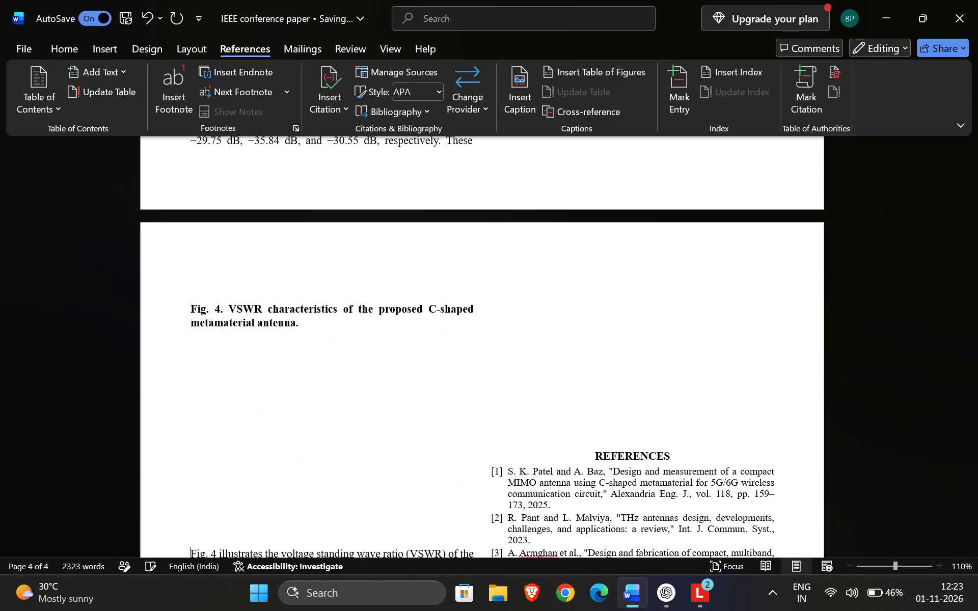
{"action": "key", "text": "BackSpace"}
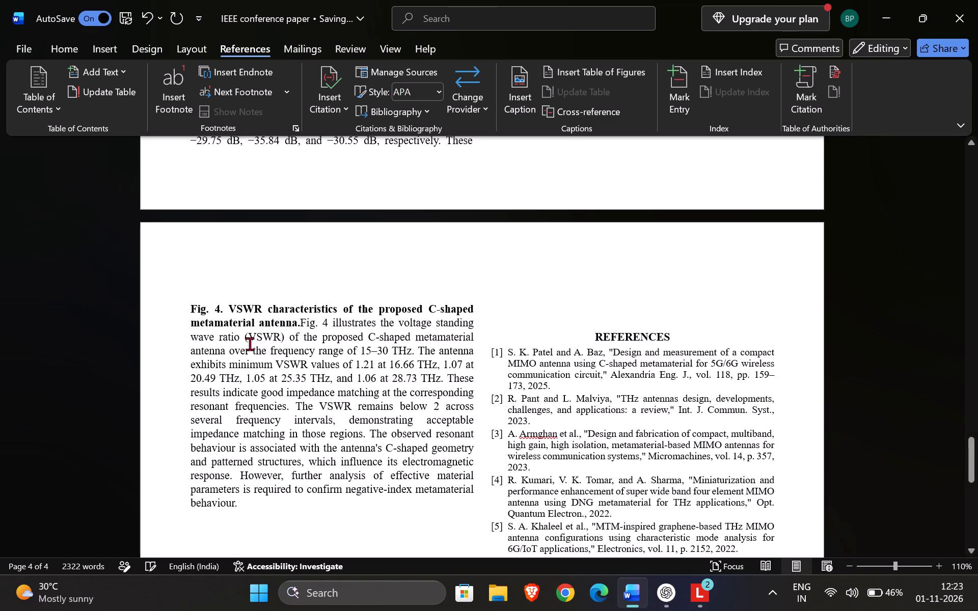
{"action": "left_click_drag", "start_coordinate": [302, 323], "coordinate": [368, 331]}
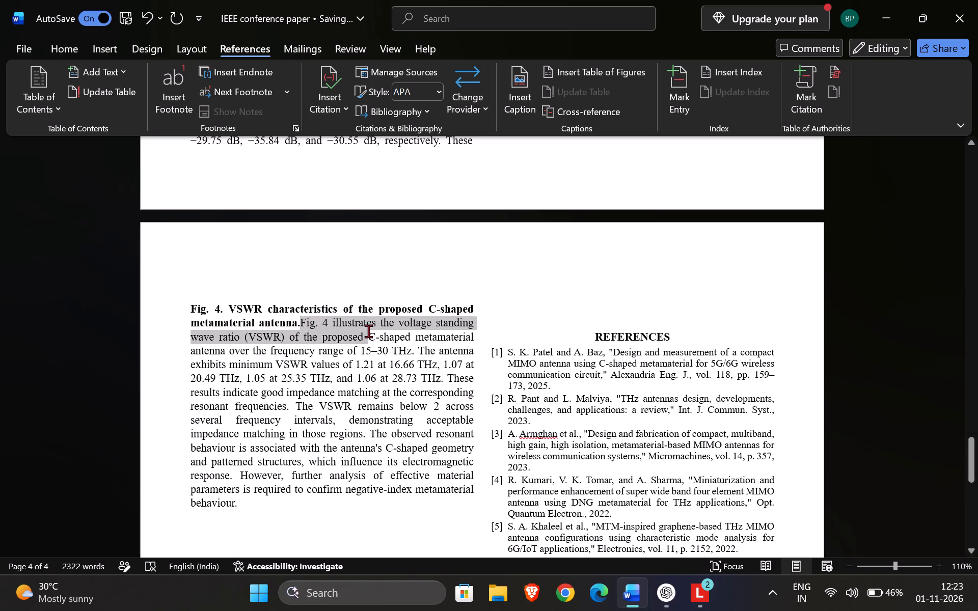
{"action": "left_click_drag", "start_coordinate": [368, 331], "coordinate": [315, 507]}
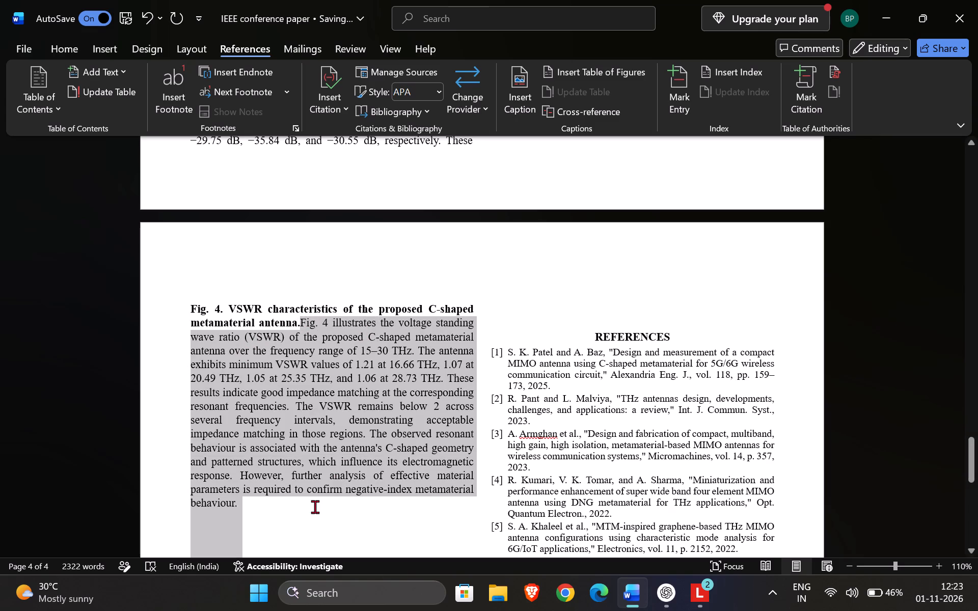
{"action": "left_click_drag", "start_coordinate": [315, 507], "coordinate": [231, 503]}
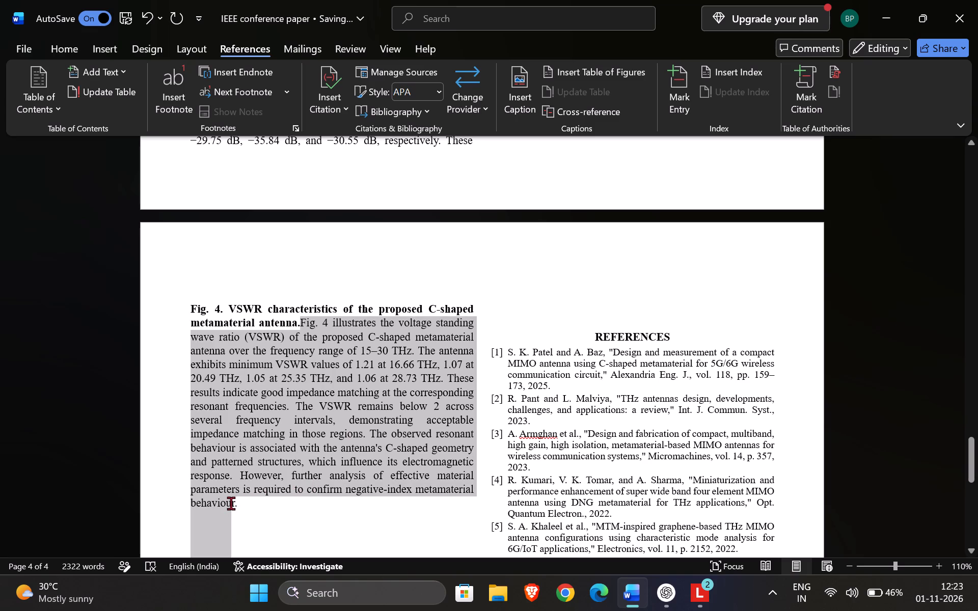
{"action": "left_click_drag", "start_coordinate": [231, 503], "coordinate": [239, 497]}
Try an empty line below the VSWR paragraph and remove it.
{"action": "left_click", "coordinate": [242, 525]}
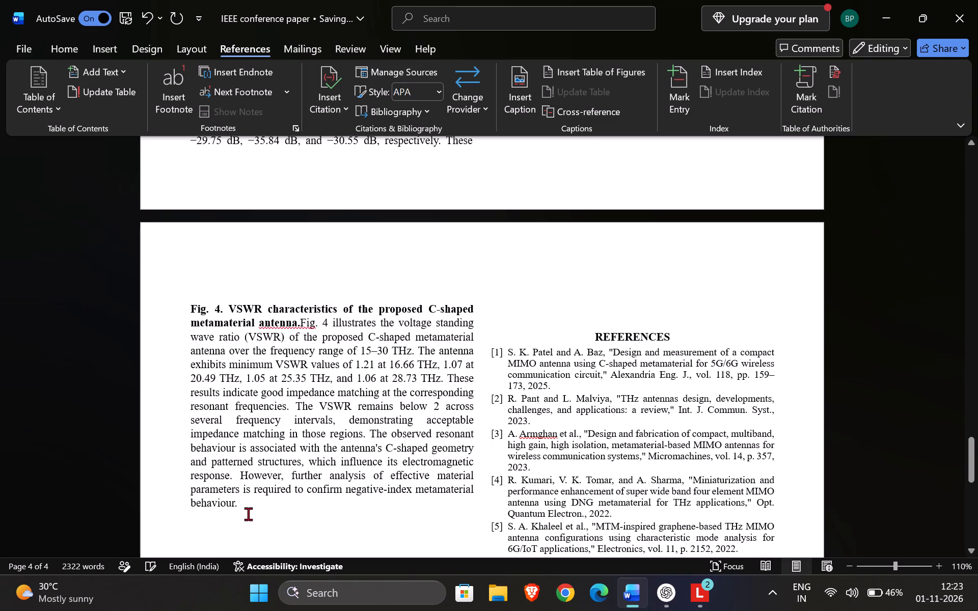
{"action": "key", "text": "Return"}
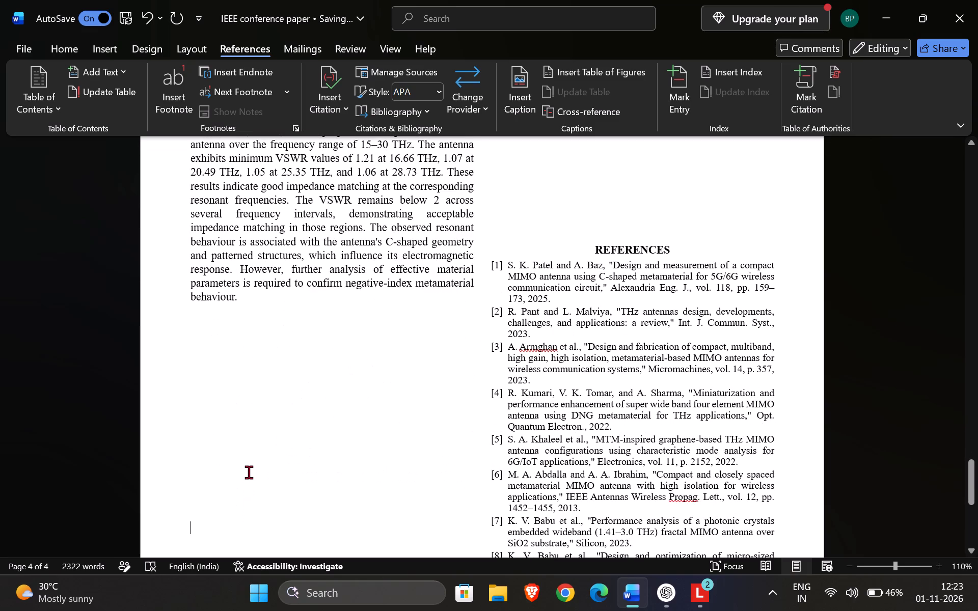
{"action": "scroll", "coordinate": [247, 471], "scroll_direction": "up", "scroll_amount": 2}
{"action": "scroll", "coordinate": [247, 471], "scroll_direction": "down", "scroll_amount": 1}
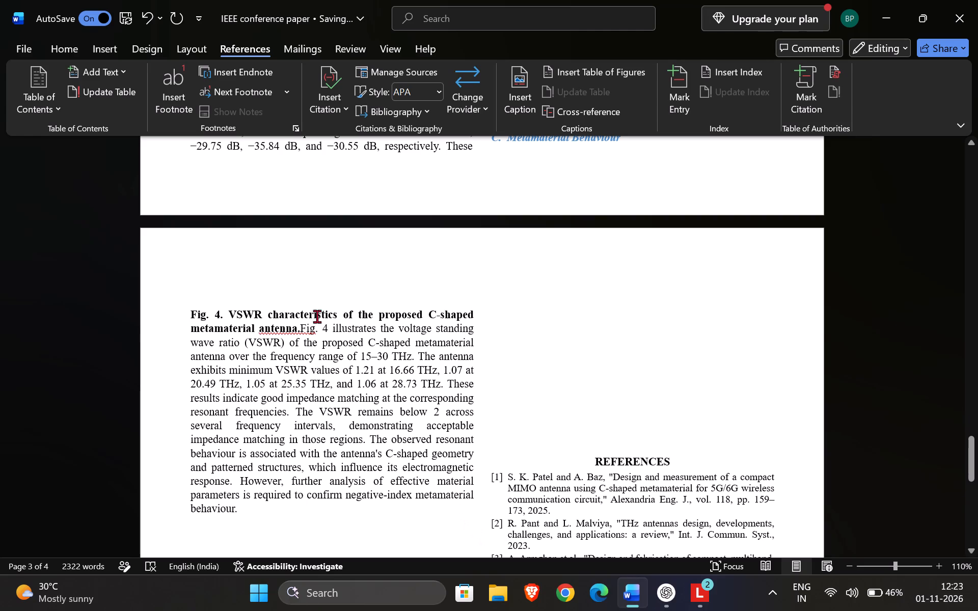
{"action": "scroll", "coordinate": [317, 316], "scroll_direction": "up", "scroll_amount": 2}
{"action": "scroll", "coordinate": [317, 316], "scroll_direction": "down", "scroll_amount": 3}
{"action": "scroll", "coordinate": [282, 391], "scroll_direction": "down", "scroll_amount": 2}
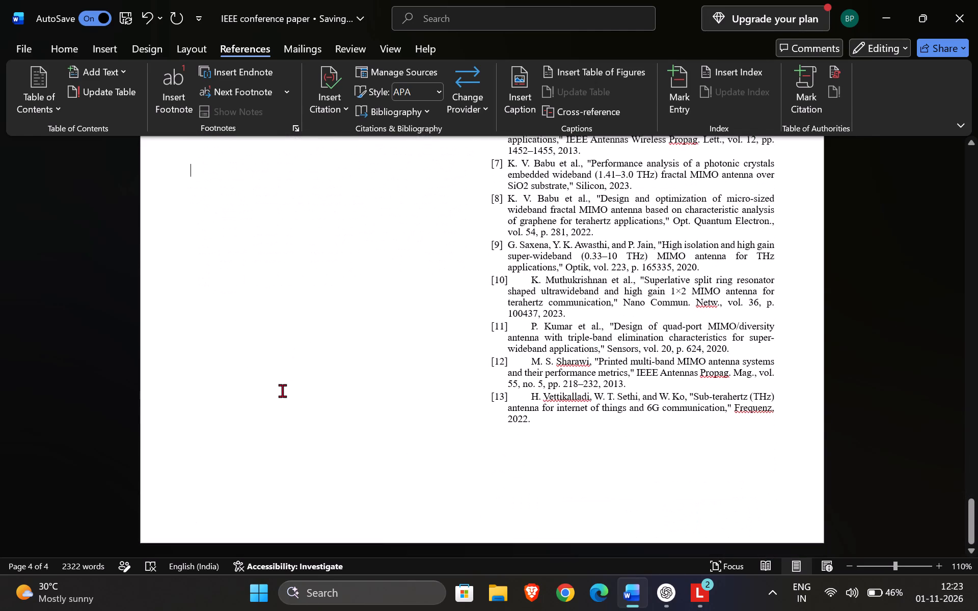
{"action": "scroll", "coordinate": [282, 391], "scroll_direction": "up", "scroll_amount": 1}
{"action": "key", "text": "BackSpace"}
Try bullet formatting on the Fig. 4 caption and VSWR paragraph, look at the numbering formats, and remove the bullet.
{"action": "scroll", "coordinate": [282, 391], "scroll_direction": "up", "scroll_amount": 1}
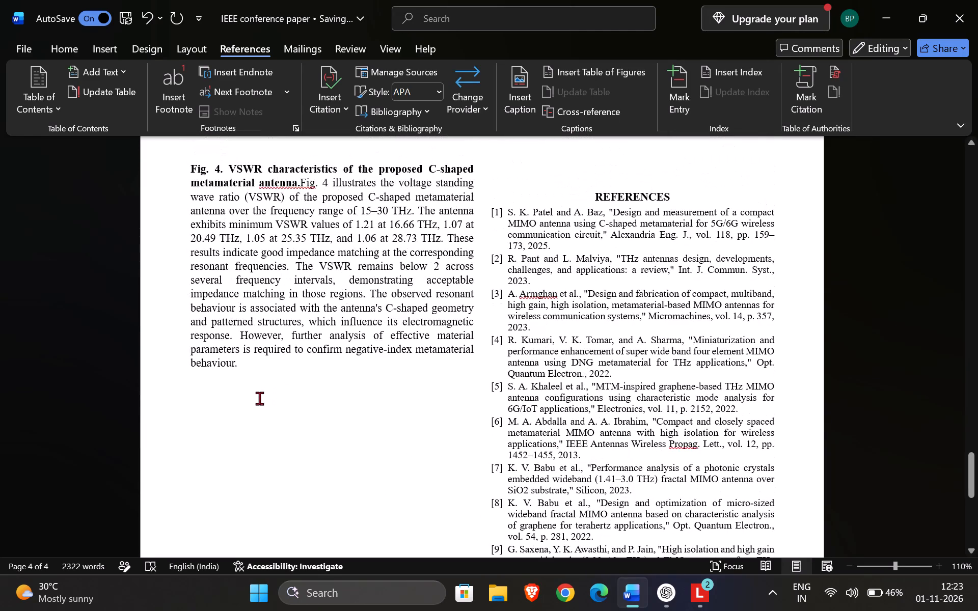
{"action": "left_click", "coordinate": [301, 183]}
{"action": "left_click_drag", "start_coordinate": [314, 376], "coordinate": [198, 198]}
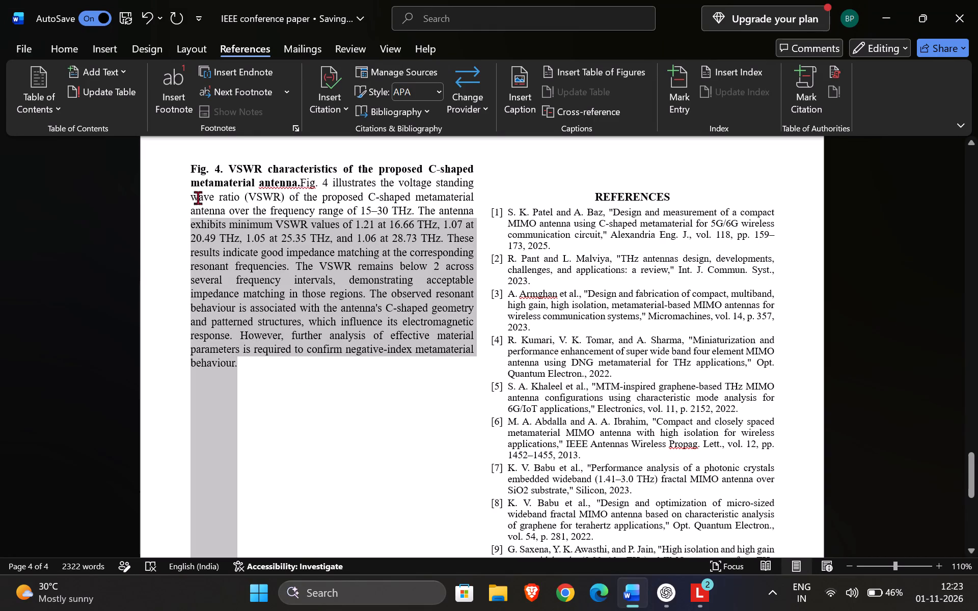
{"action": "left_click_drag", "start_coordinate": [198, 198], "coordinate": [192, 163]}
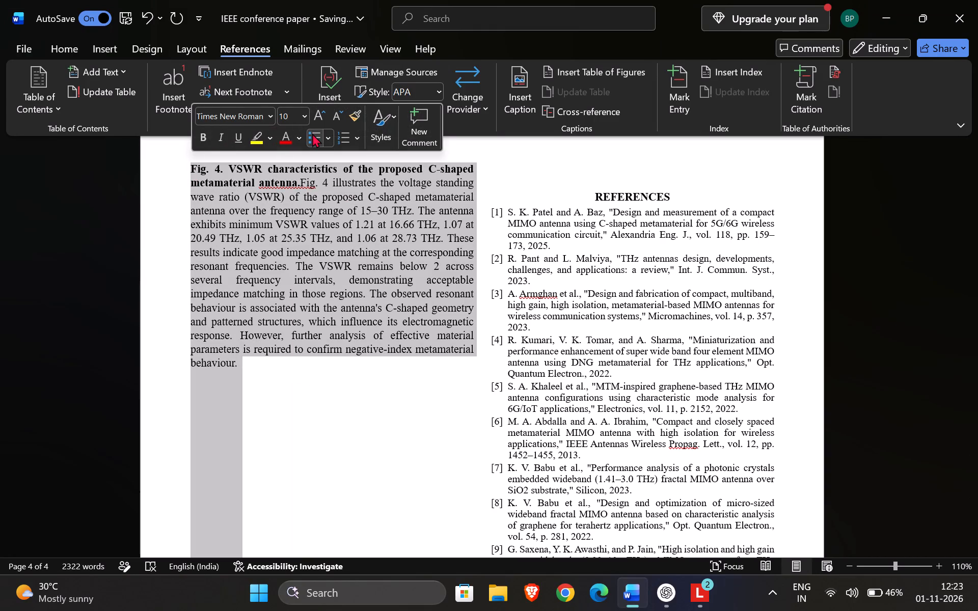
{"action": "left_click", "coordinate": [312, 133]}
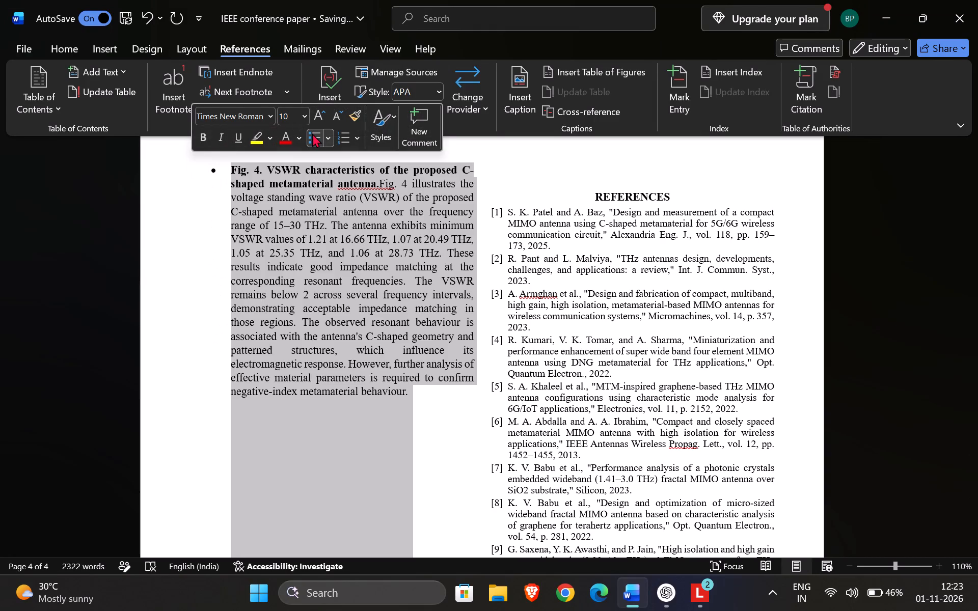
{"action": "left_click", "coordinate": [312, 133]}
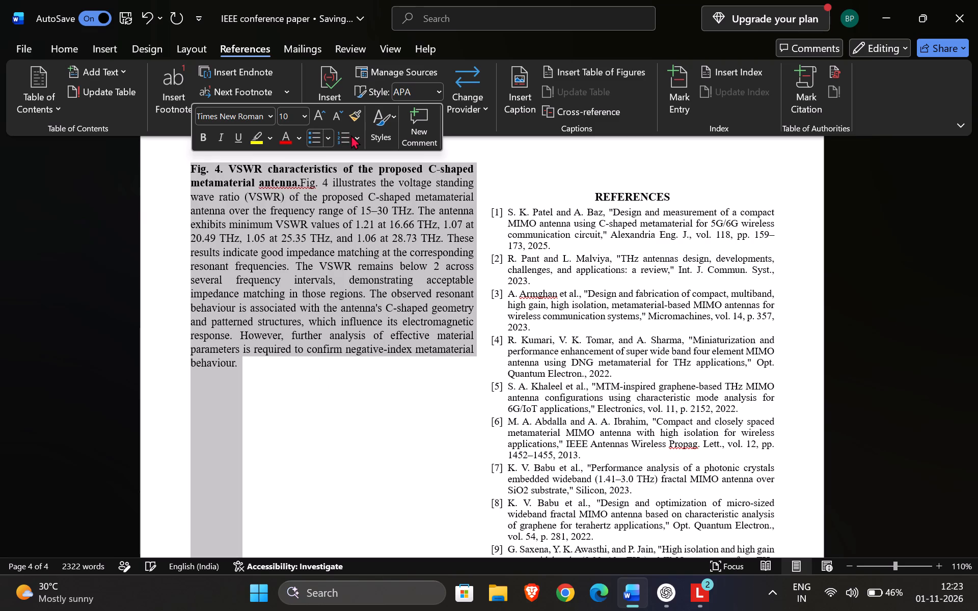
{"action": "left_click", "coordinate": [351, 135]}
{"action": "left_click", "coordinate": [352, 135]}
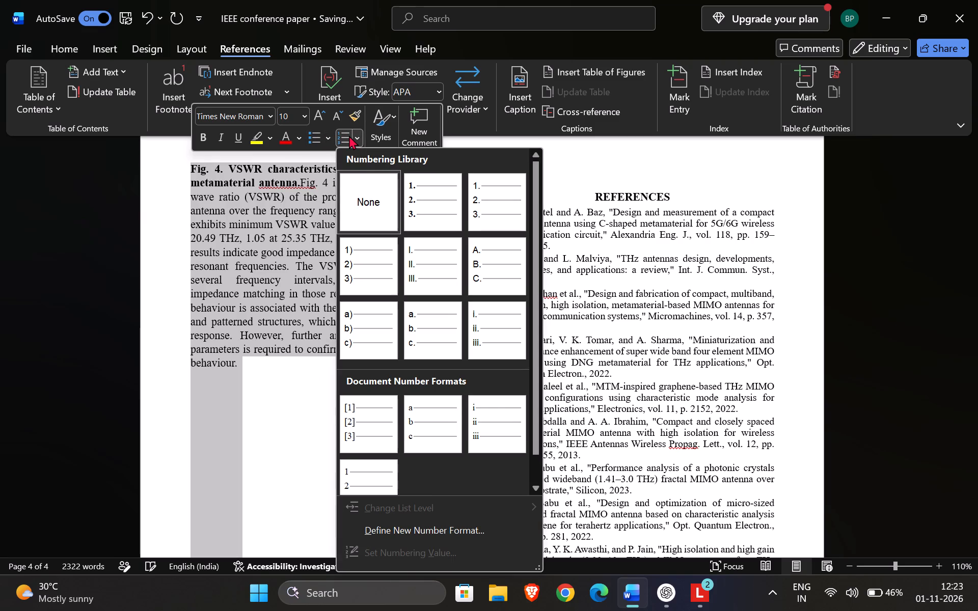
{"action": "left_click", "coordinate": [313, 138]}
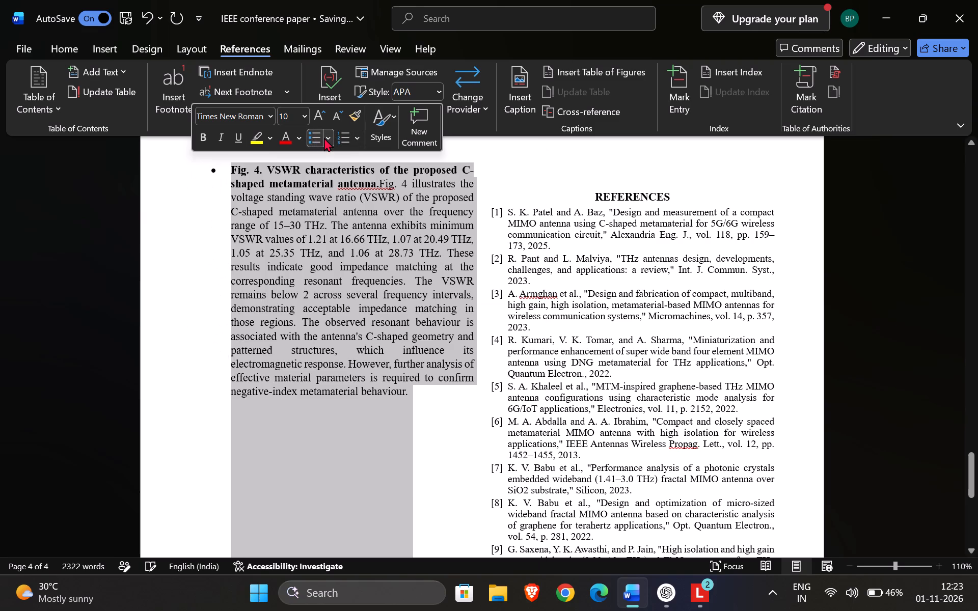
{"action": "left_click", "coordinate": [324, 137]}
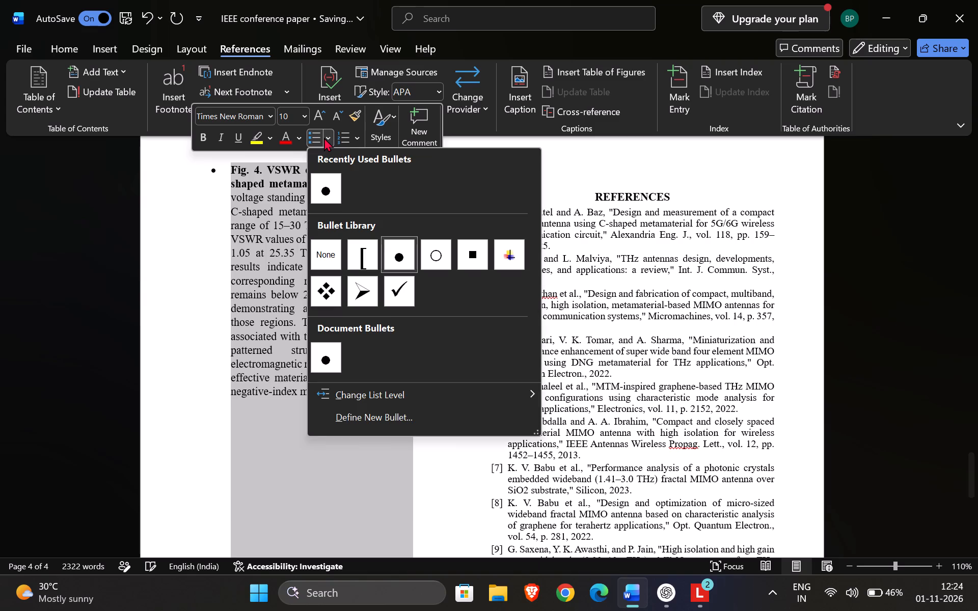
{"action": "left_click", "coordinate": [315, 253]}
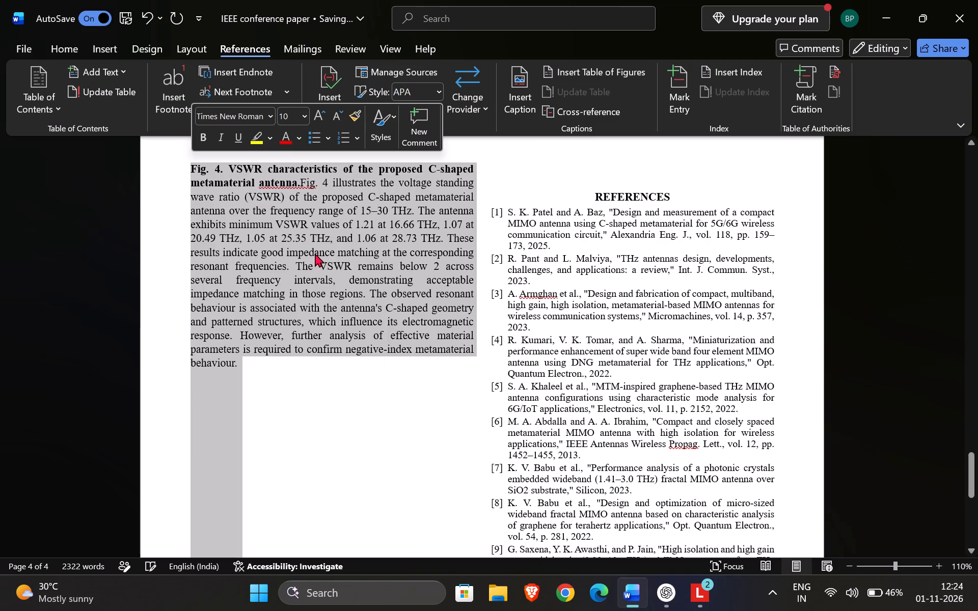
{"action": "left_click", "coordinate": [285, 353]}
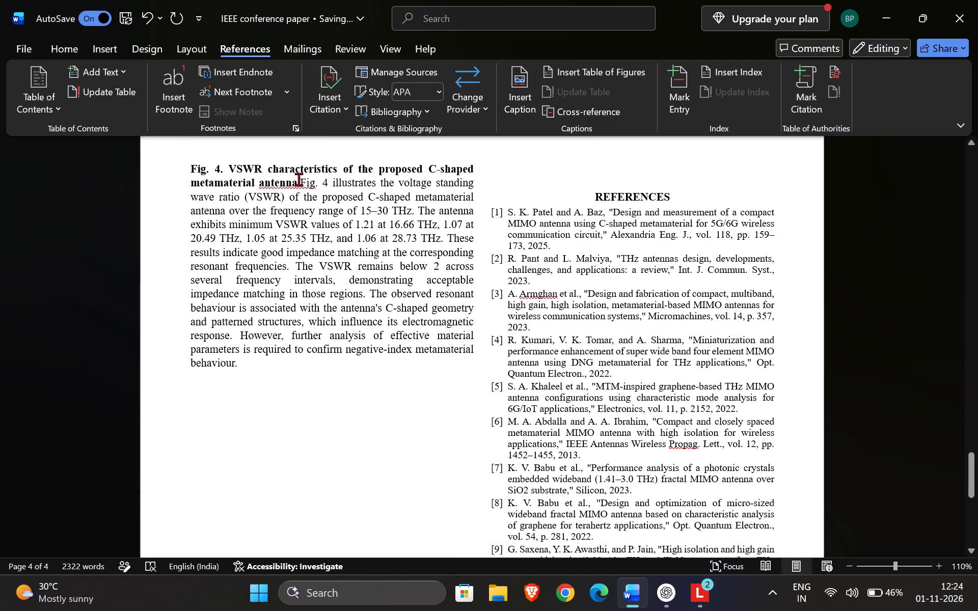
Delete the VSWR paragraph that follows the bold Fig. 4 caption, keeping the caption.
{"action": "left_click_drag", "start_coordinate": [298, 179], "coordinate": [320, 226]}
{"action": "left_click", "coordinate": [298, 189]}
{"action": "left_click_drag", "start_coordinate": [302, 182], "coordinate": [277, 370]}
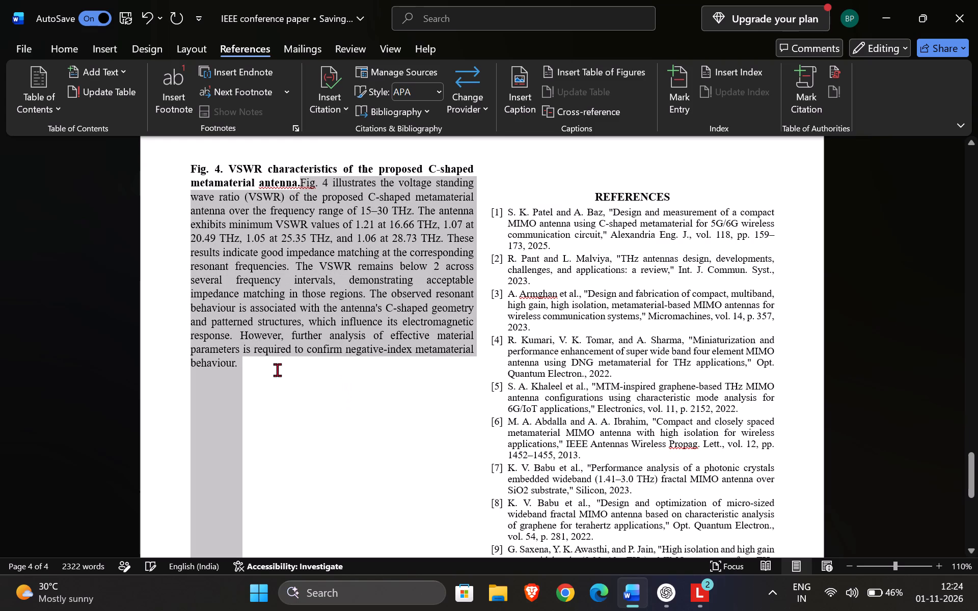
{"action": "left_click_drag", "start_coordinate": [277, 370], "coordinate": [241, 360]}
{"action": "key", "text": "BackSpace"}
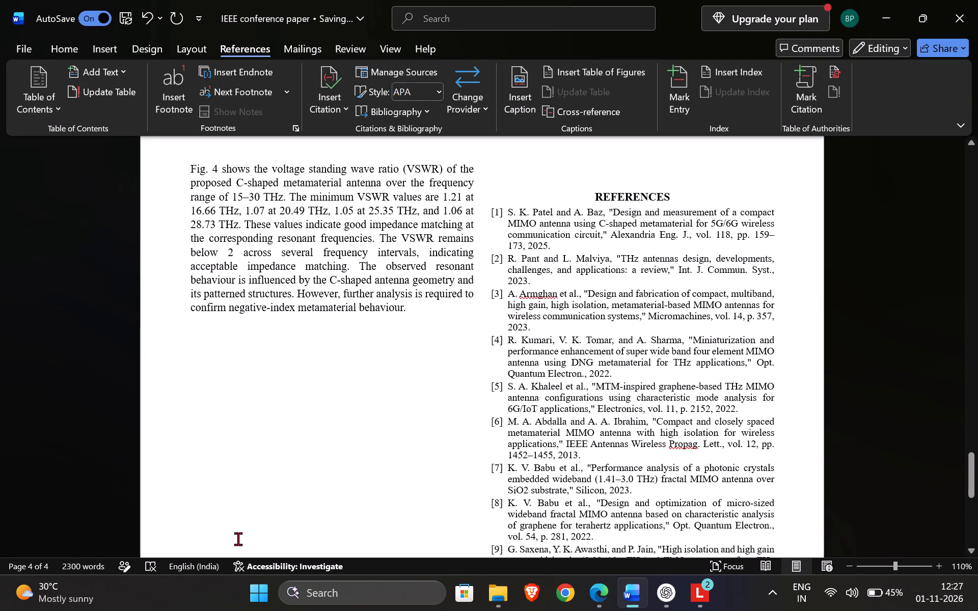
{"action": "left_click_drag", "start_coordinate": [238, 539], "coordinate": [130, 412]}
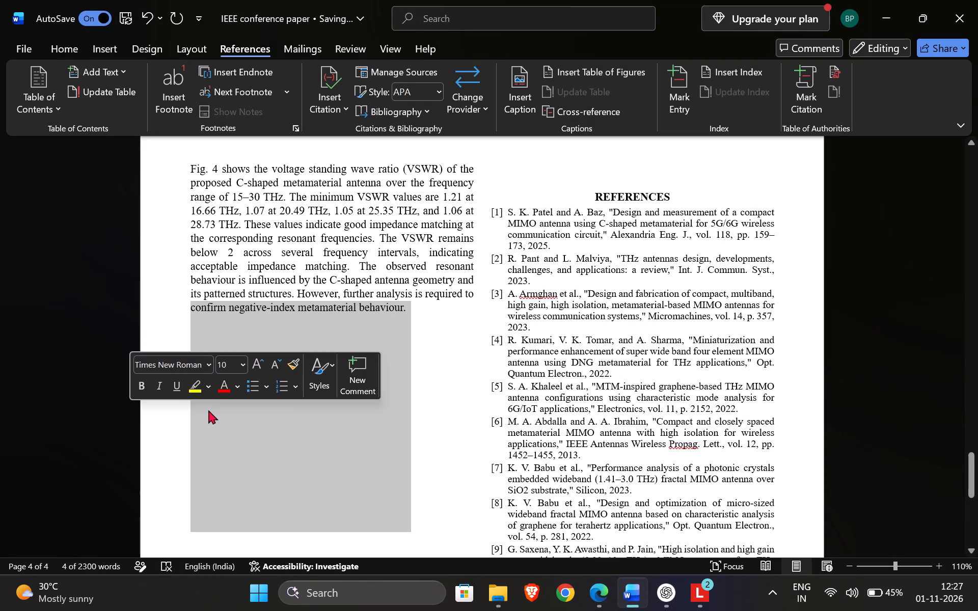
{"action": "key", "text": "Delete"}
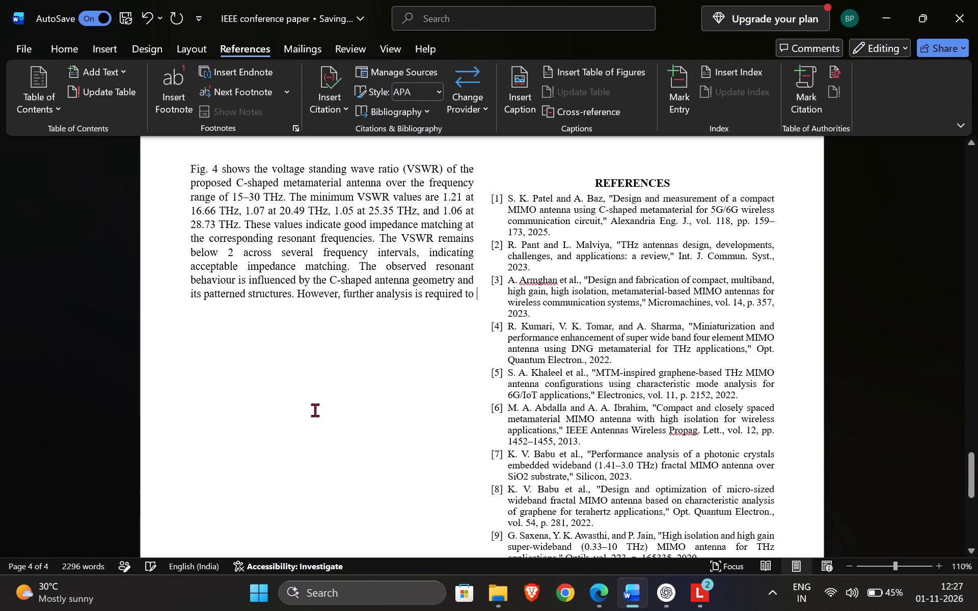
{"action": "key", "text": "BackSpace"}
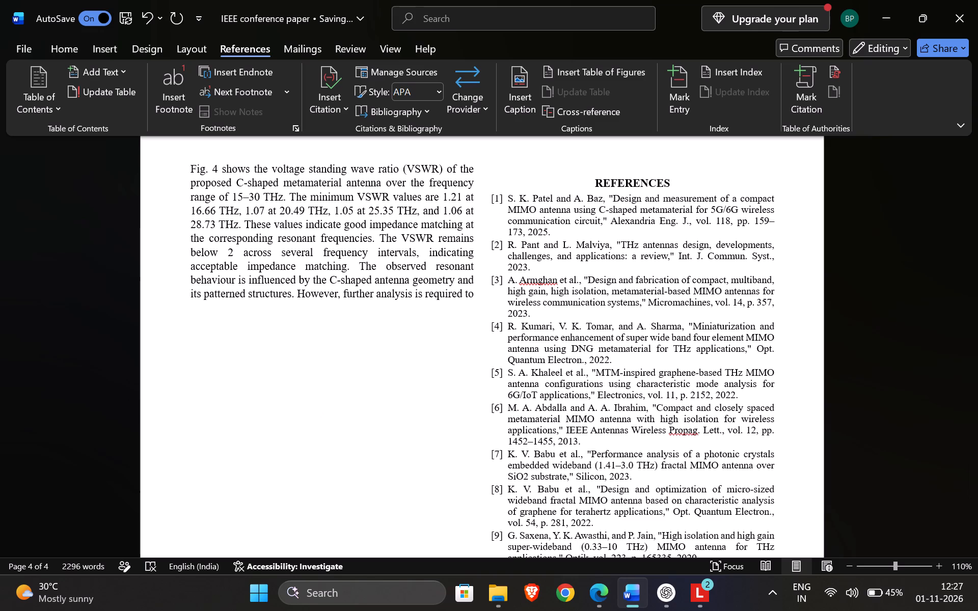
{"action": "key", "text": "BackSpace"}
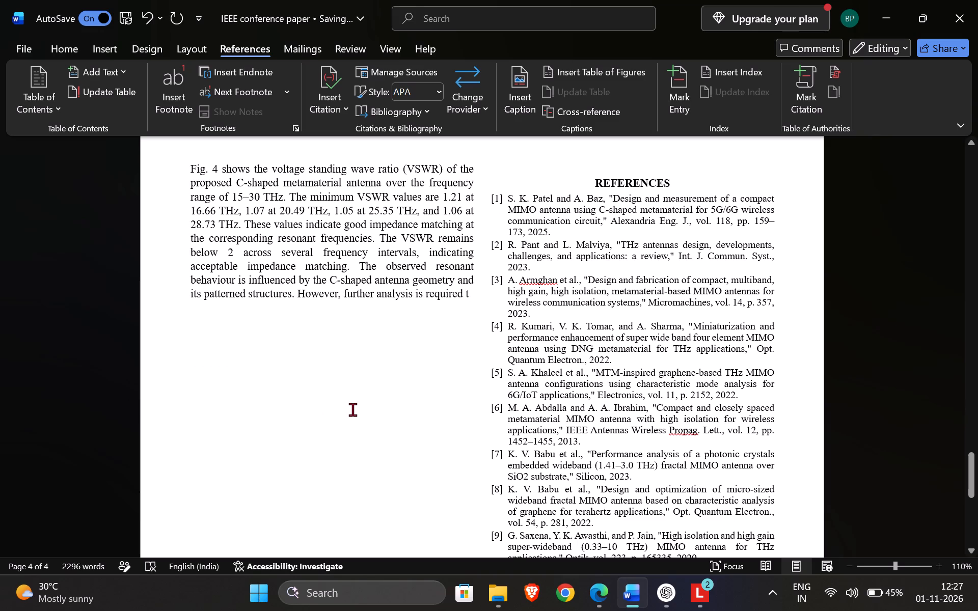
{"action": "key", "text": "ctrl+z"}
Add more blank lines before References and try again to delete the empty gap directly below the Fig. 4 paragraph.
{"action": "key", "text": "Return"}
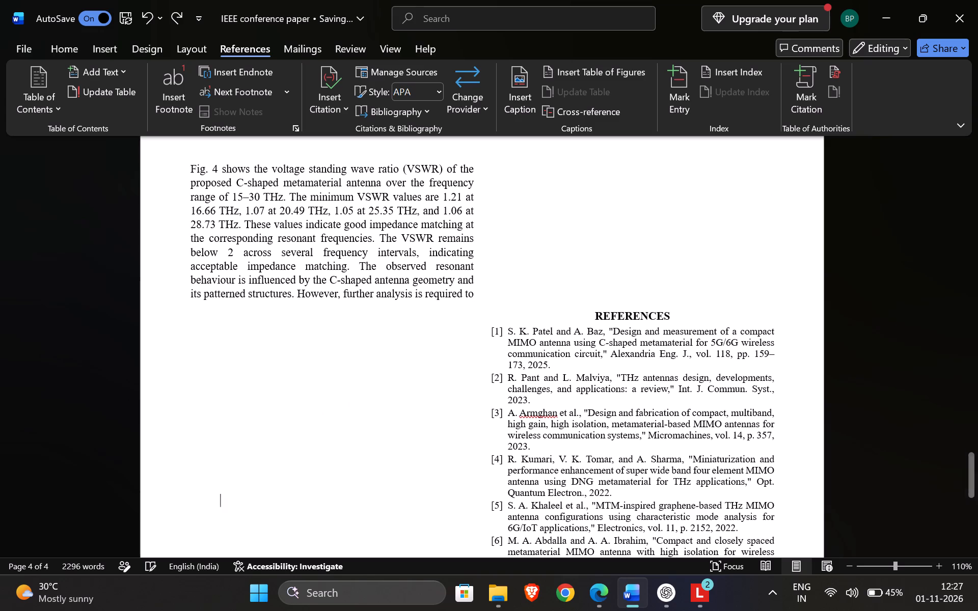
{"action": "left_click_drag", "start_coordinate": [236, 524], "coordinate": [146, 421]}
{"action": "key", "text": "BackSpace"}
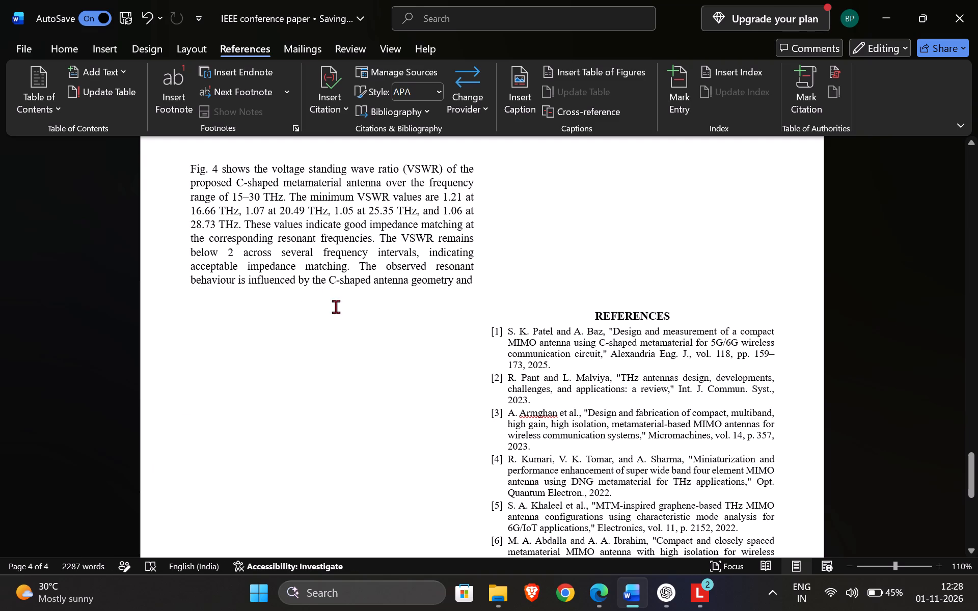
{"action": "key", "text": "Return"}
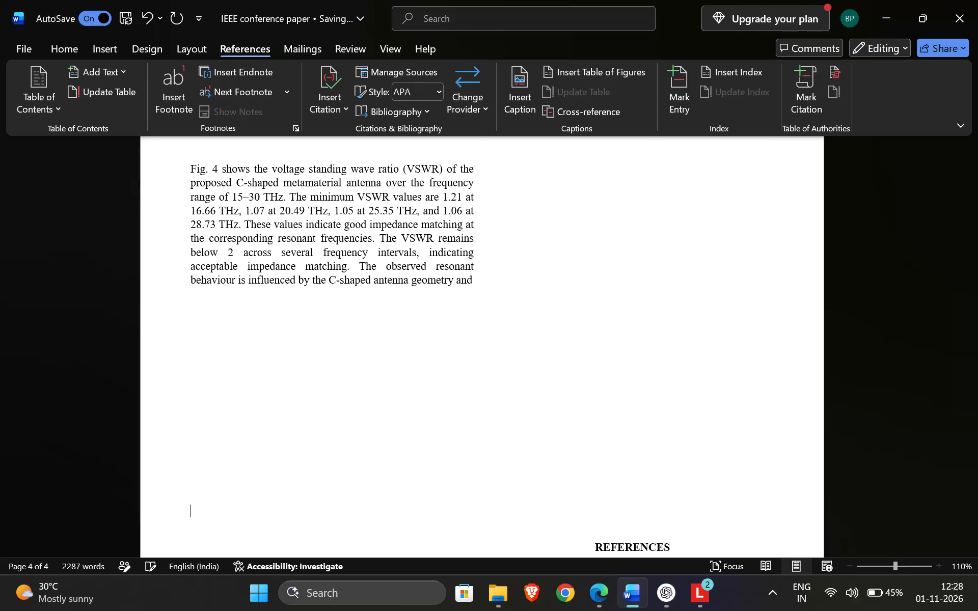
{"action": "left_click_drag", "start_coordinate": [249, 516], "coordinate": [128, 374]}
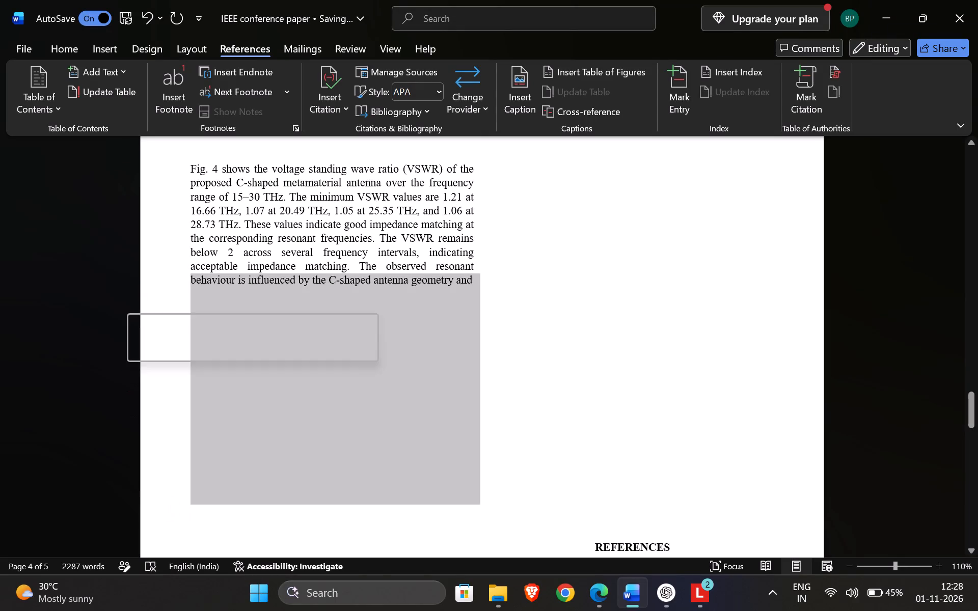
{"action": "key", "text": "BackSpace"}
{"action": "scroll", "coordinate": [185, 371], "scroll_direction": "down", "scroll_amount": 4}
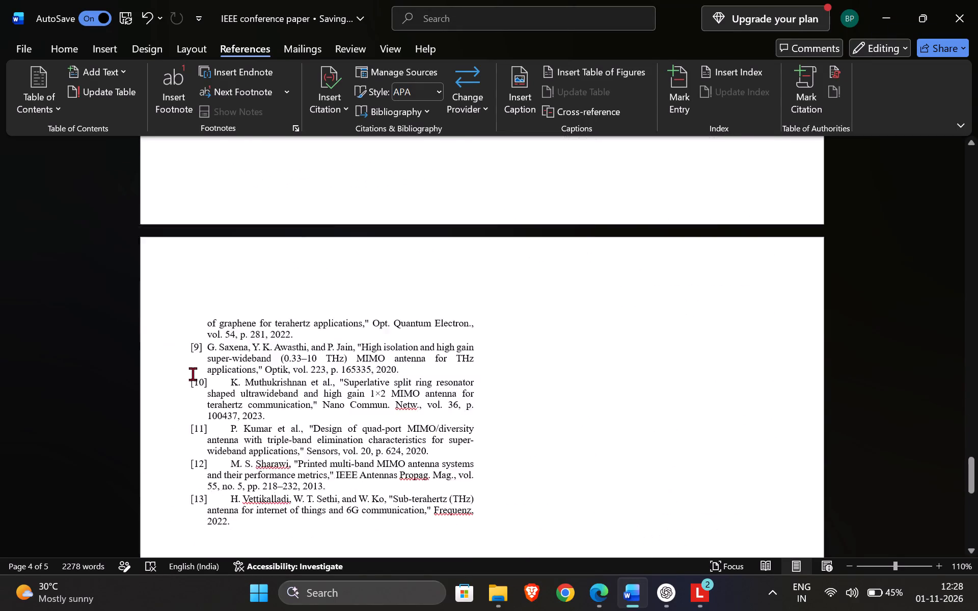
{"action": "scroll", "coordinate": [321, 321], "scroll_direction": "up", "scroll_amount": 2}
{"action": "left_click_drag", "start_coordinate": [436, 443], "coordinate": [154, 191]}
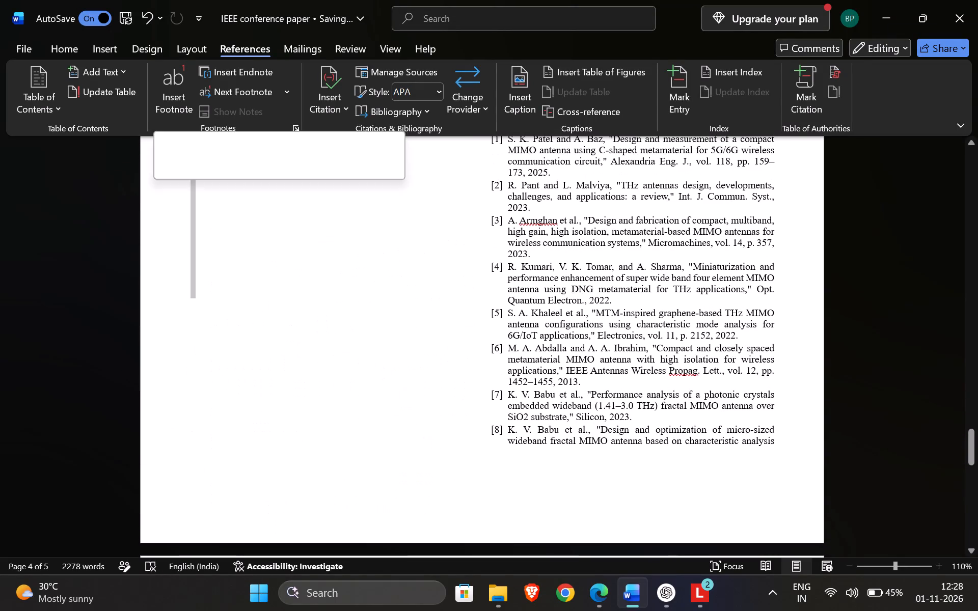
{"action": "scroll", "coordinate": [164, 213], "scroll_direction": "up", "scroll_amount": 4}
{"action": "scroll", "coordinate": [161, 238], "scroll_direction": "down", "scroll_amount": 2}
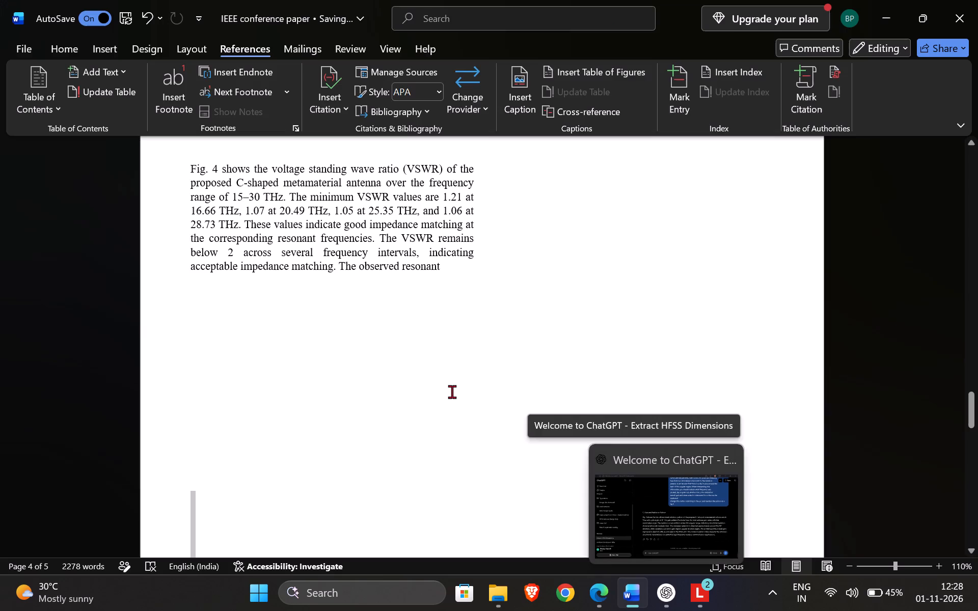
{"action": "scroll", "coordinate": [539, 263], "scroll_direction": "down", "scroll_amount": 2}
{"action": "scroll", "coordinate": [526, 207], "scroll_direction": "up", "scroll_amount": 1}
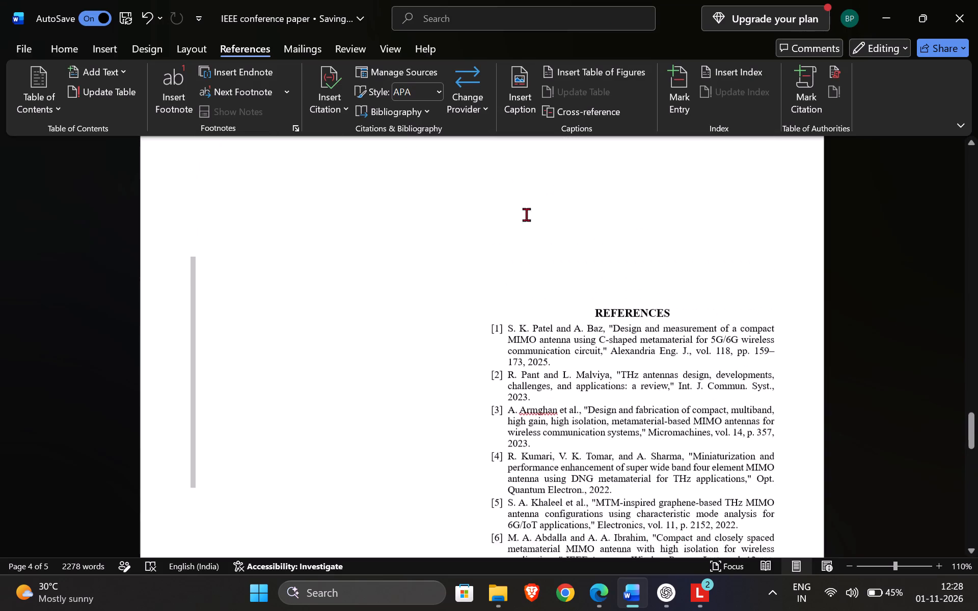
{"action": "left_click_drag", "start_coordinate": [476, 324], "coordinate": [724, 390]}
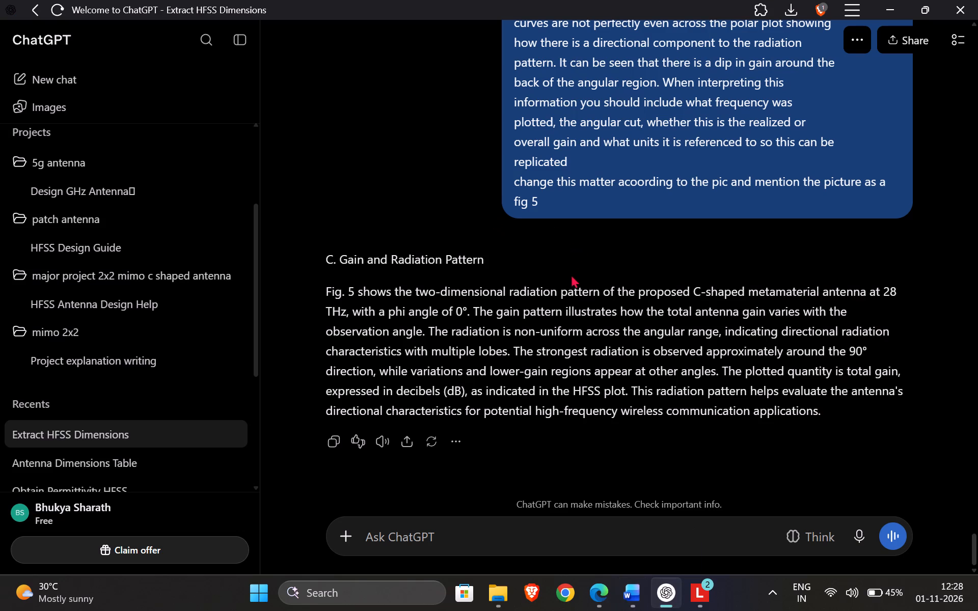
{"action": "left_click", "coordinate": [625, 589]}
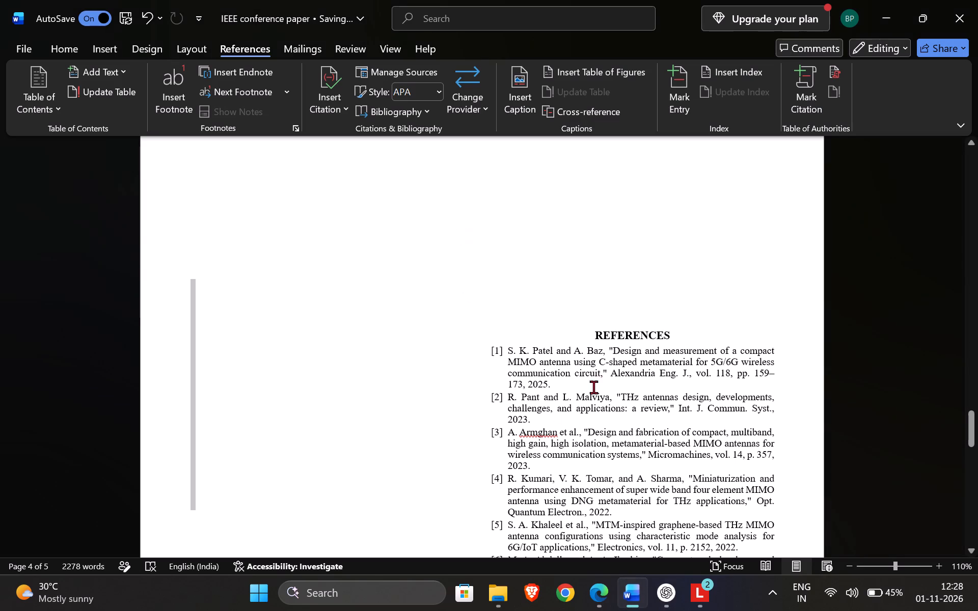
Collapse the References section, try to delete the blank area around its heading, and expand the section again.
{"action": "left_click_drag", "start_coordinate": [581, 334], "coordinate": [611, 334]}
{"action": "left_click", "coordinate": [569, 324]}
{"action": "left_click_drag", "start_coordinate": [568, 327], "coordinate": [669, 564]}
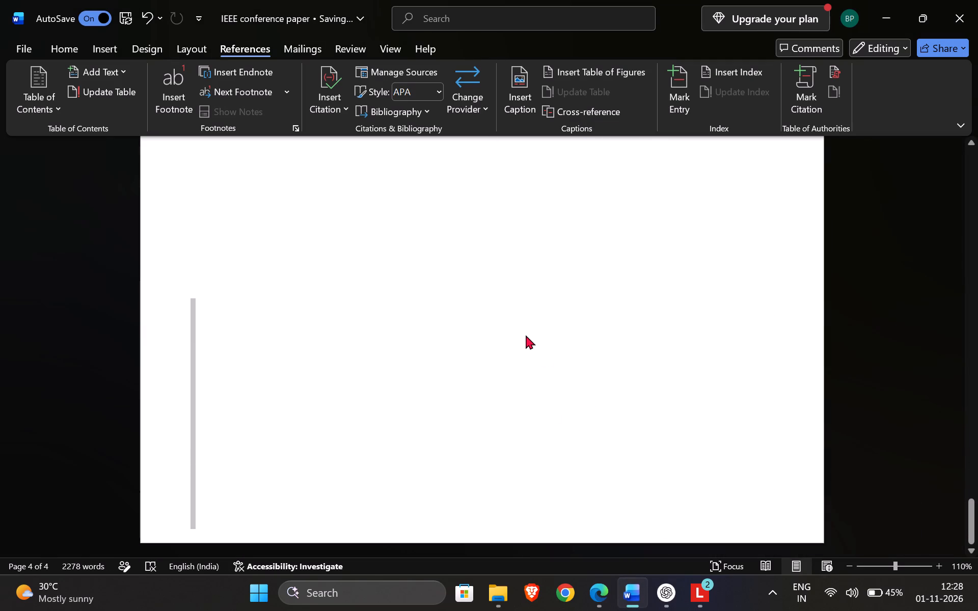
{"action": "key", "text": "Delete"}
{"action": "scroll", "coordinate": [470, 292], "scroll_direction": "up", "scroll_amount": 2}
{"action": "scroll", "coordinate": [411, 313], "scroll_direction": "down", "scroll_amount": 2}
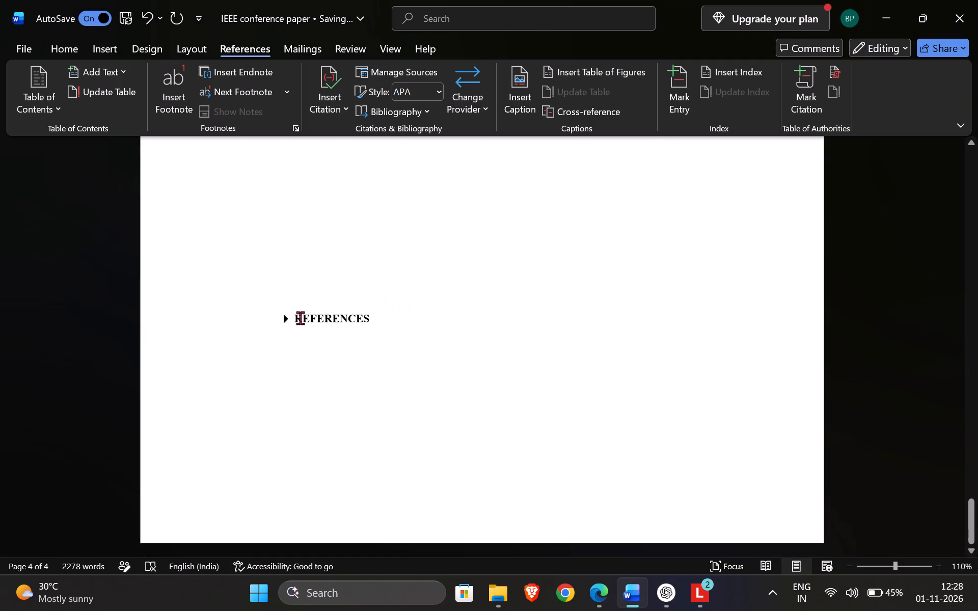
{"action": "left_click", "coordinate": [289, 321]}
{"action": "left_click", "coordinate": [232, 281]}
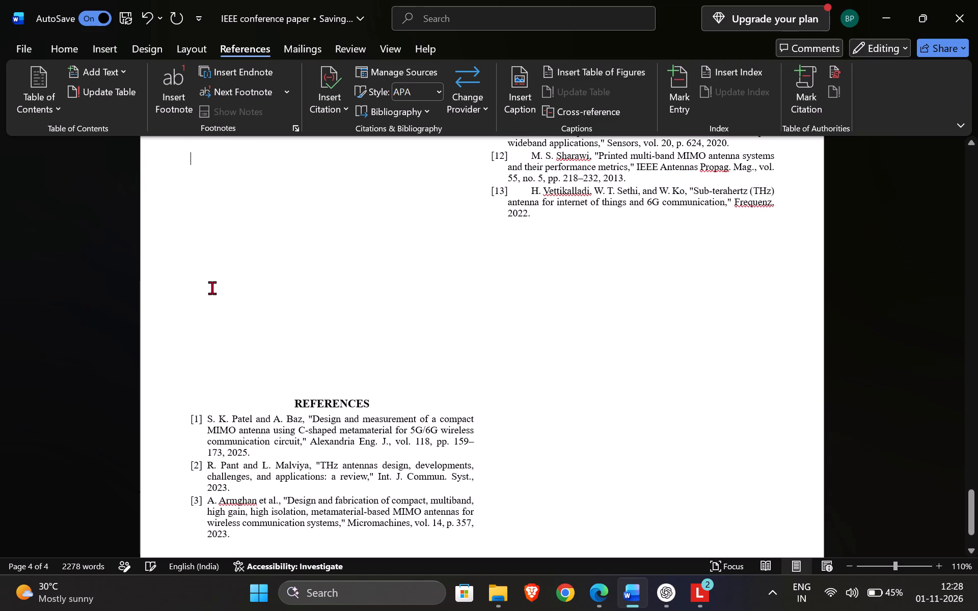
Delete the References heading together with the blank lines above it and all of the reference entries below it.
{"action": "left_click_drag", "start_coordinate": [195, 308], "coordinate": [759, 194]}
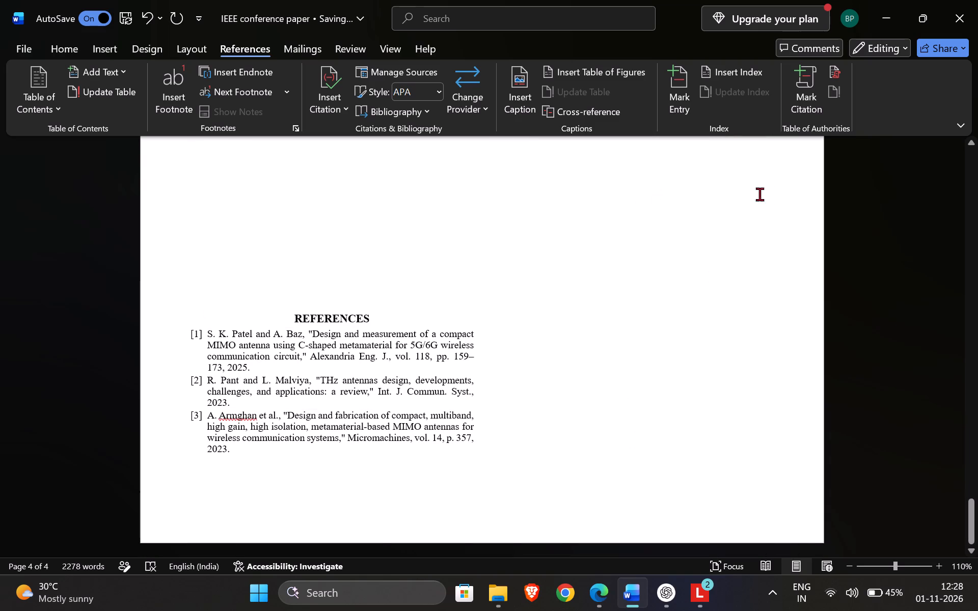
{"action": "left_click_drag", "start_coordinate": [759, 194], "coordinate": [728, 479]}
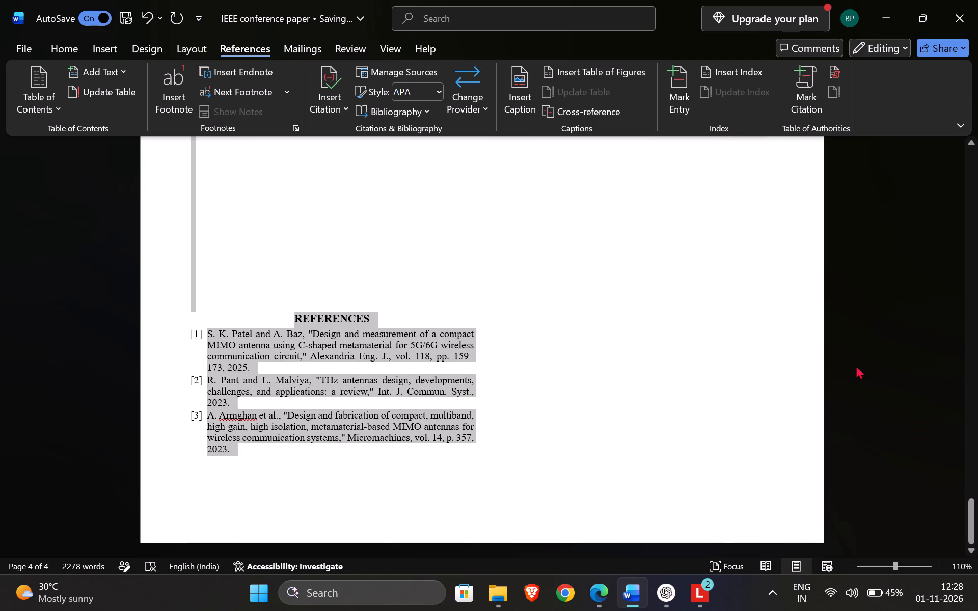
{"action": "key", "text": "Delete"}
{"action": "scroll", "coordinate": [341, 218], "scroll_direction": "up", "scroll_amount": 2}
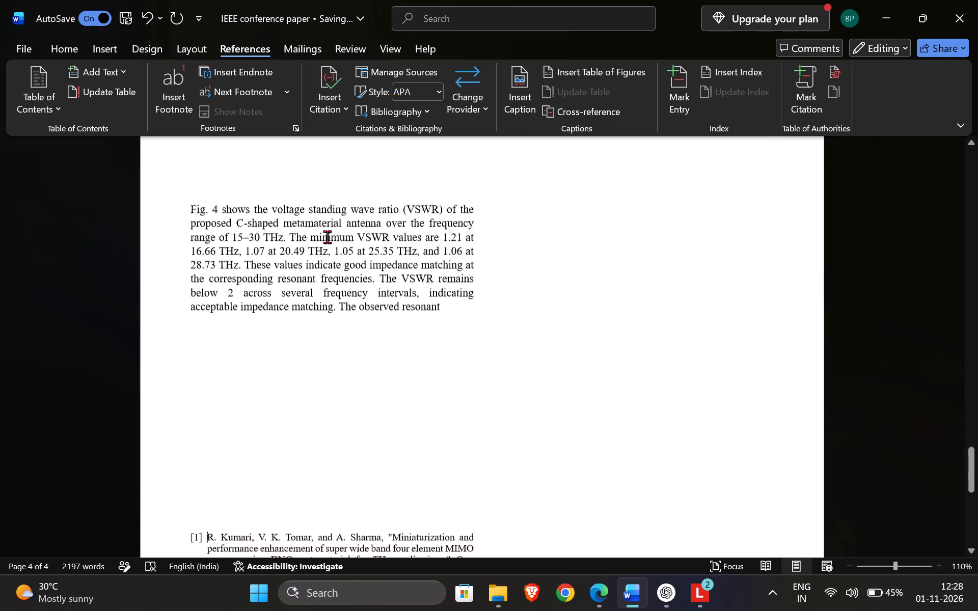
{"action": "scroll", "coordinate": [151, 531], "scroll_direction": "down", "scroll_amount": 2}
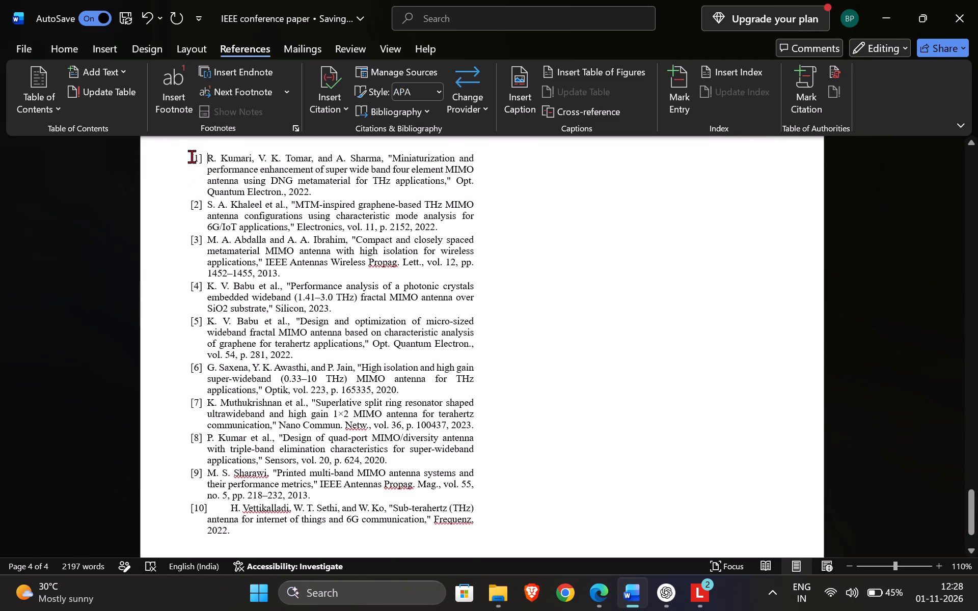
{"action": "left_click_drag", "start_coordinate": [183, 154], "coordinate": [469, 595]}
{"action": "key", "text": "Delete"}
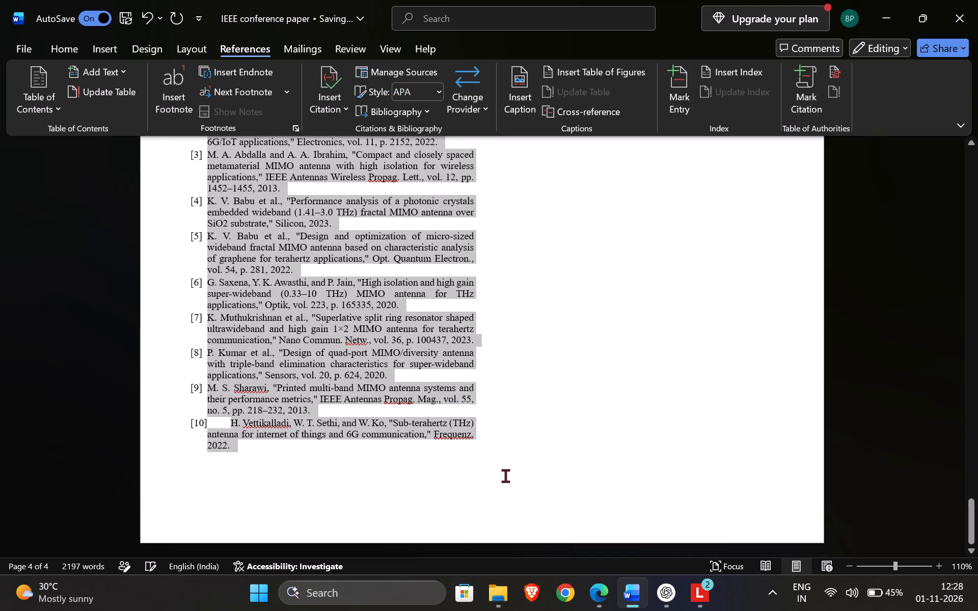
Delete the blank lines below the Fig. 4 paragraph and trim its text back to "The VSWR remains".
{"action": "scroll", "coordinate": [507, 459], "scroll_direction": "up", "scroll_amount": 1}
{"action": "left_click", "coordinate": [468, 388]}
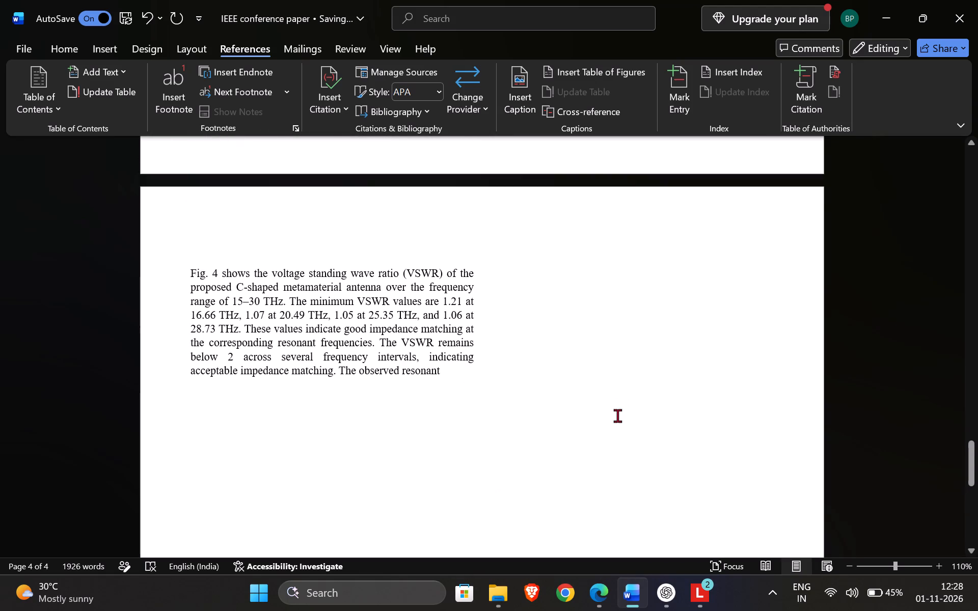
{"action": "key", "text": "BackSpace"}
{"action": "key", "text": "BackSpace"}
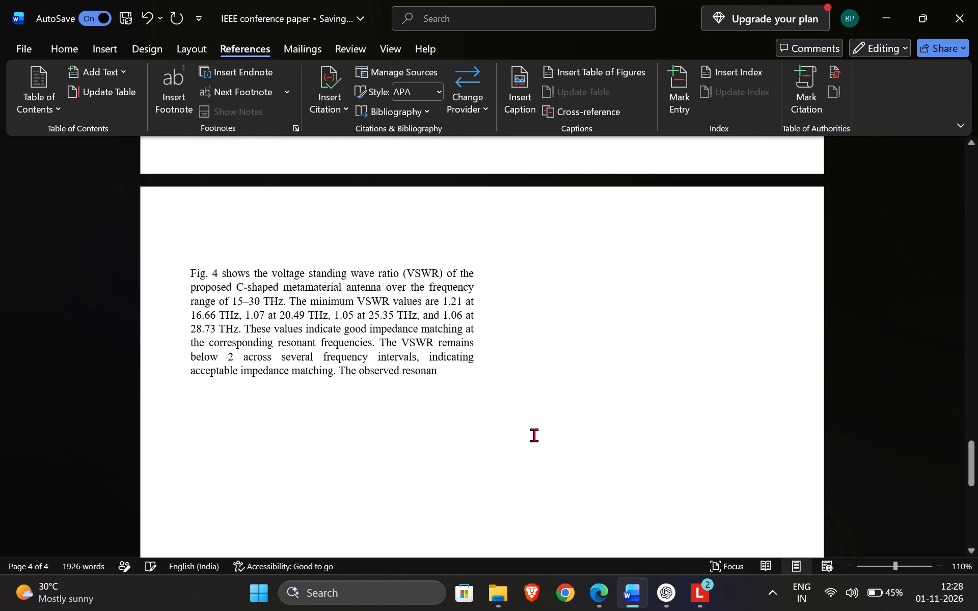
{"action": "key", "text": "Return"}
{"action": "left_click_drag", "start_coordinate": [256, 526], "coordinate": [127, 382]}
{"action": "key", "text": "BackSpace"}
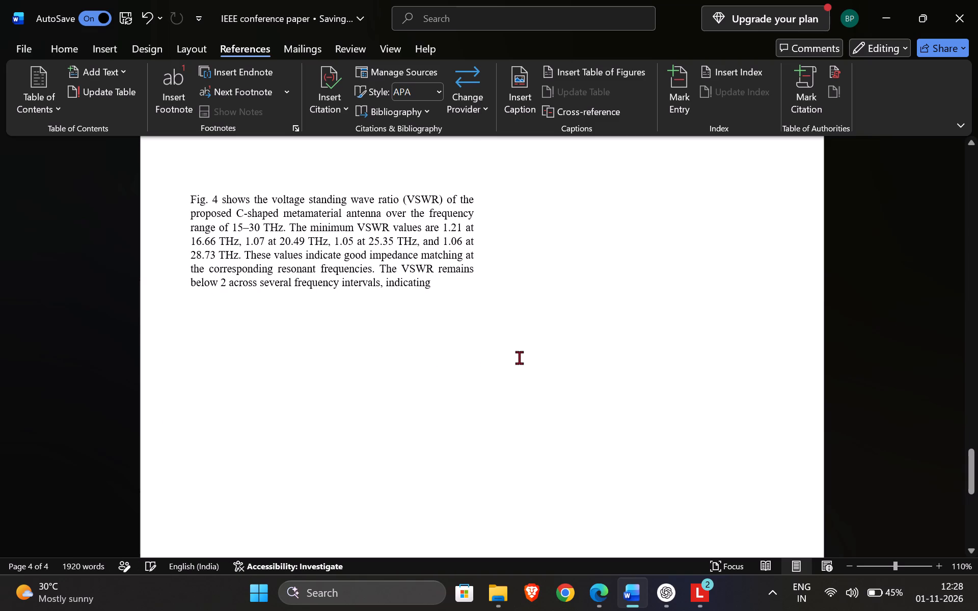
{"action": "scroll", "coordinate": [516, 358], "scroll_direction": "down", "scroll_amount": 4}
{"action": "left_click_drag", "start_coordinate": [458, 489], "coordinate": [257, 332]}
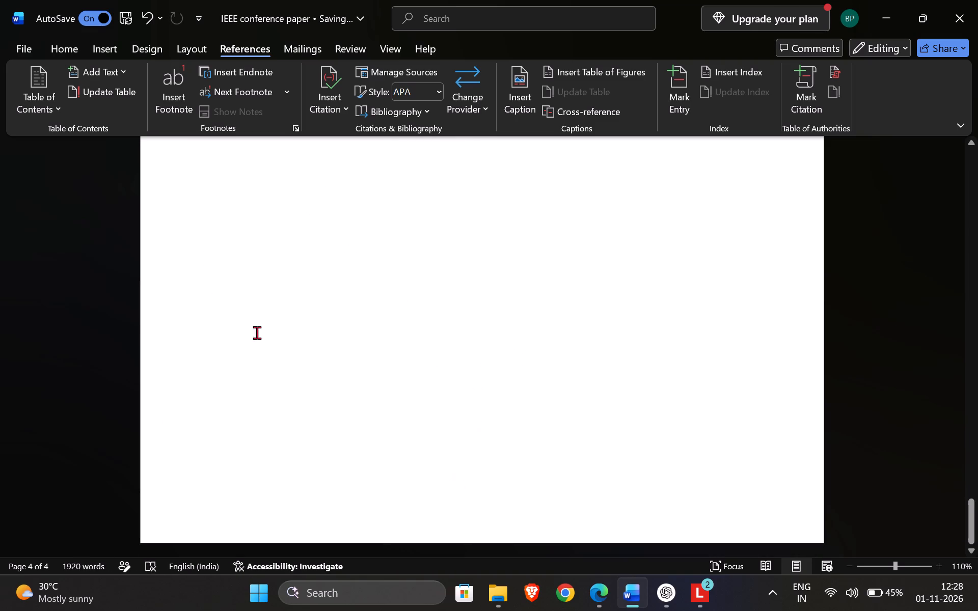
{"action": "left_click_drag", "start_coordinate": [257, 332], "coordinate": [112, 144]}
{"action": "scroll", "coordinate": [457, 399], "scroll_direction": "up", "scroll_amount": 2}
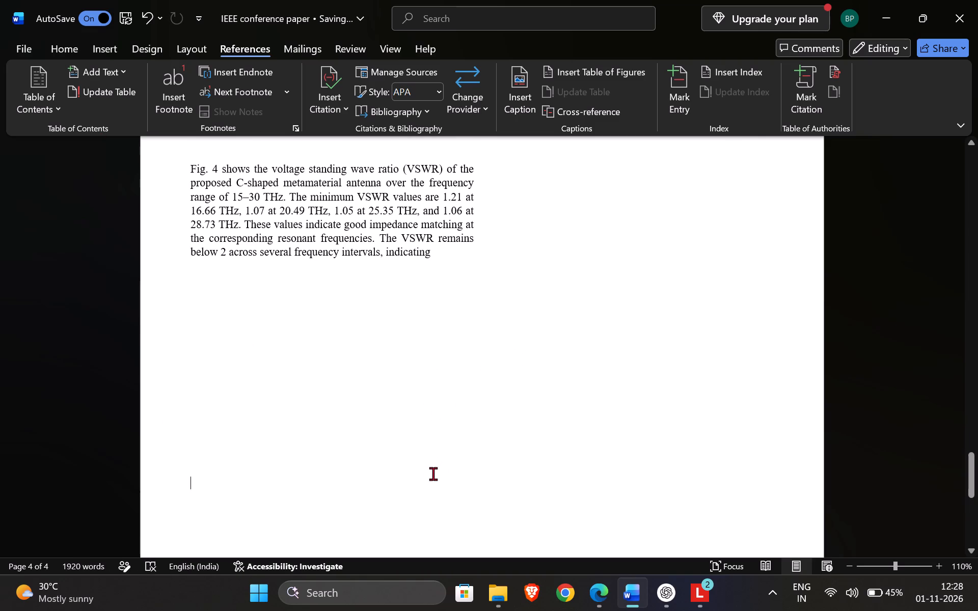
{"action": "left_click_drag", "start_coordinate": [428, 484], "coordinate": [175, 329]}
{"action": "key", "text": "BackSpace"}
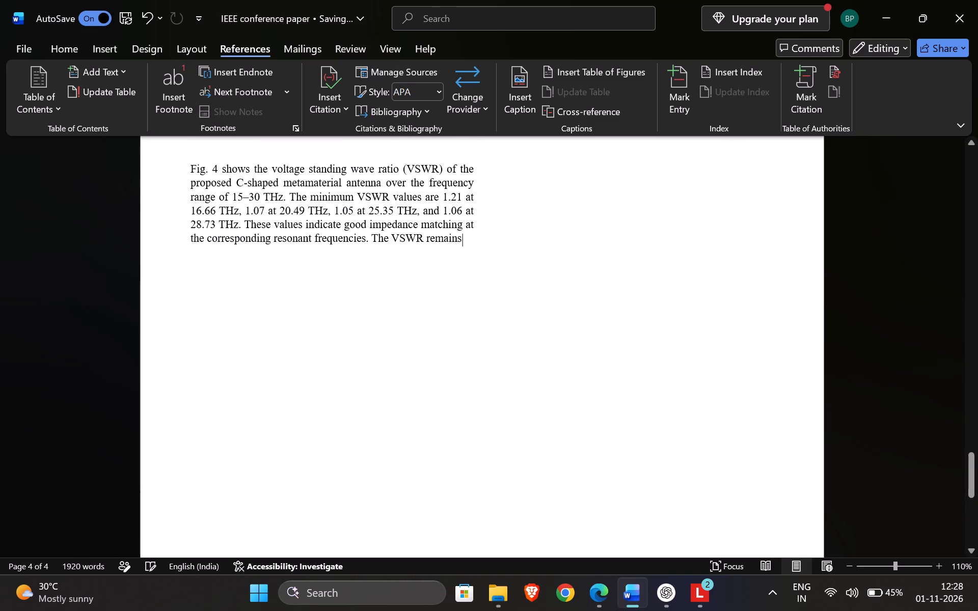
Delete the rest of the Fig. 4 VSWR paragraph and the empty space below it, back to its opening words.
{"action": "left_click_drag", "start_coordinate": [569, 471], "coordinate": [138, 298]}
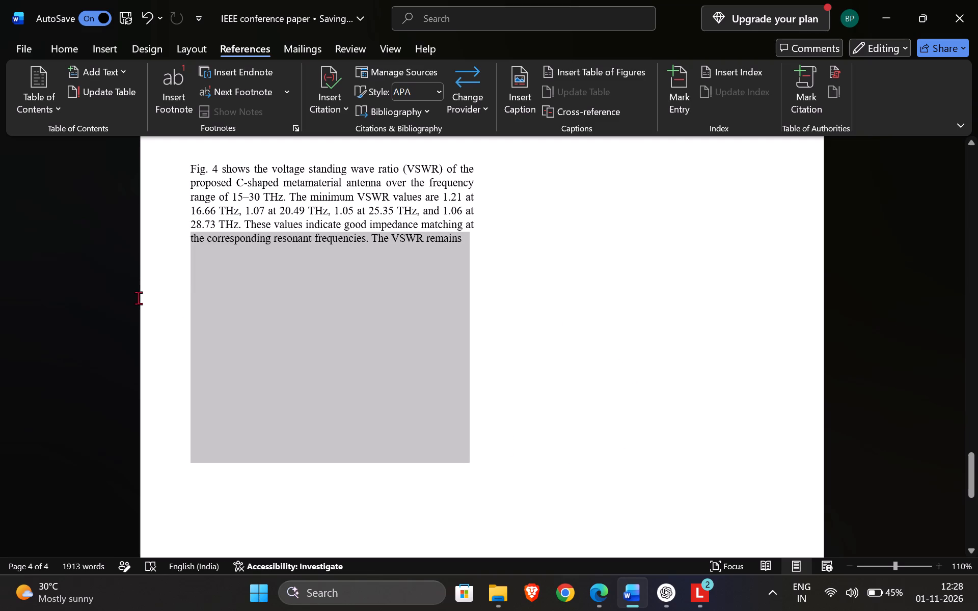
{"action": "left_click_drag", "start_coordinate": [138, 298], "coordinate": [137, 298]}
{"action": "key", "text": "BackSpace"}
{"action": "left_click_drag", "start_coordinate": [482, 424], "coordinate": [144, 266]}
{"action": "key", "text": "BackSpace"}
{"action": "left_click_drag", "start_coordinate": [746, 476], "coordinate": [139, 307]}
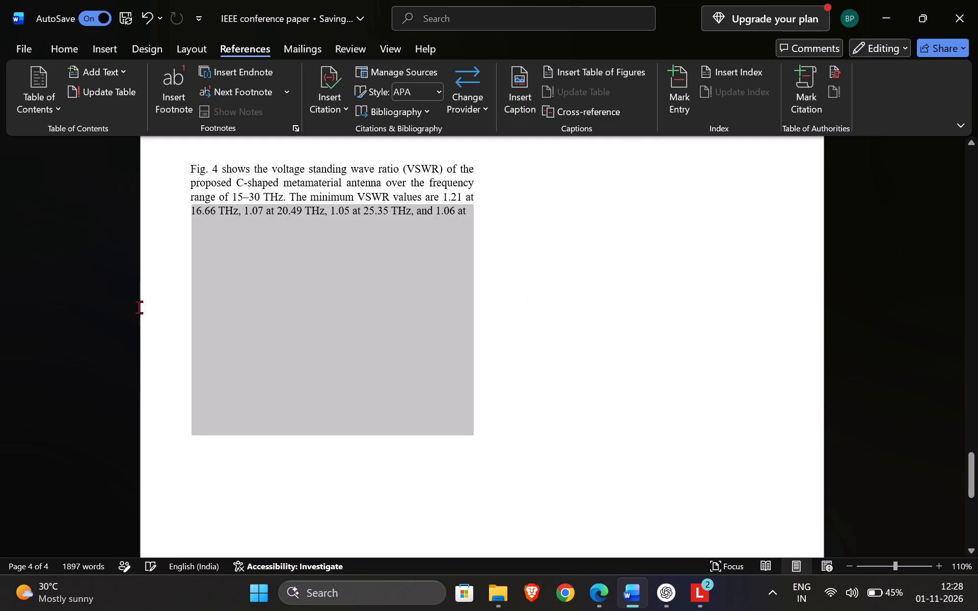
{"action": "left_click_drag", "start_coordinate": [139, 307], "coordinate": [138, 302]}
{"action": "key", "text": "BackSpace"}
{"action": "left_click_drag", "start_coordinate": [460, 390], "coordinate": [121, 266]}
{"action": "key", "text": "BackSpace"}
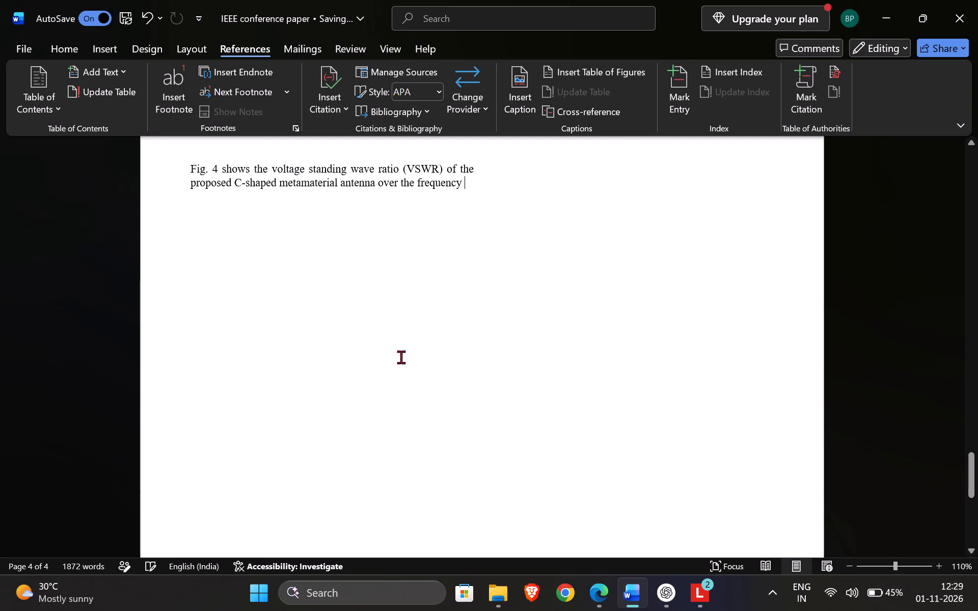
{"action": "left_click_drag", "start_coordinate": [404, 360], "coordinate": [72, 313]}
{"action": "key", "text": "BackSpace"}
{"action": "left_click_drag", "start_coordinate": [467, 341], "coordinate": [141, 232]}
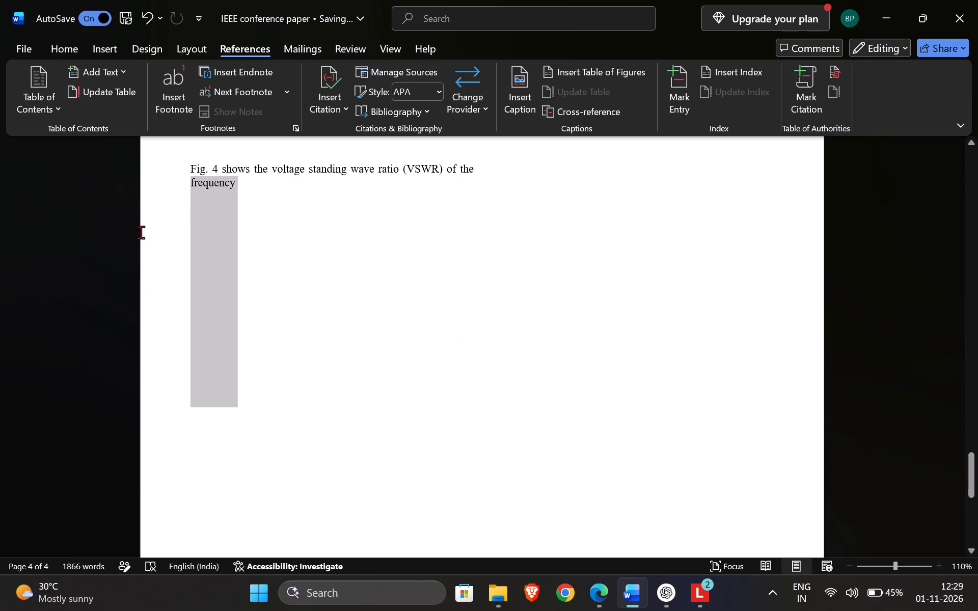
{"action": "left_click_drag", "start_coordinate": [141, 232], "coordinate": [140, 201]}
{"action": "key", "text": "BackSpace"}
{"action": "left_click_drag", "start_coordinate": [395, 288], "coordinate": [121, 230]}
{"action": "key", "text": "BackSpace"}
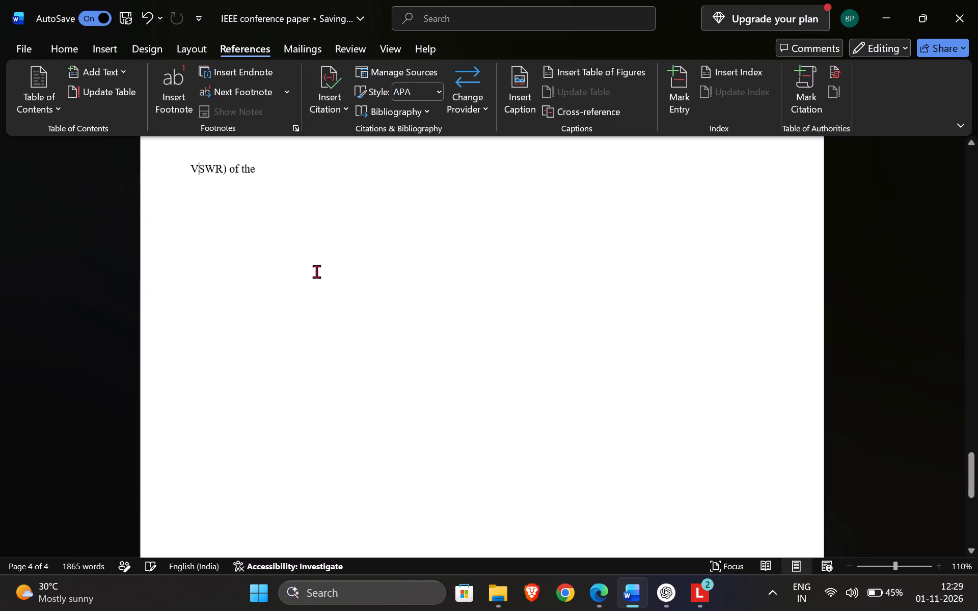
{"action": "left_click_drag", "start_coordinate": [640, 328], "coordinate": [141, 267]}
{"action": "key", "text": "BackSpace"}
Add blank lines under the "C. Metamaterial Behaviour" heading and paste the copied "C. Gain and Radiation Pattern" section there.
{"action": "scroll", "coordinate": [547, 329], "scroll_direction": "up", "scroll_amount": 2}
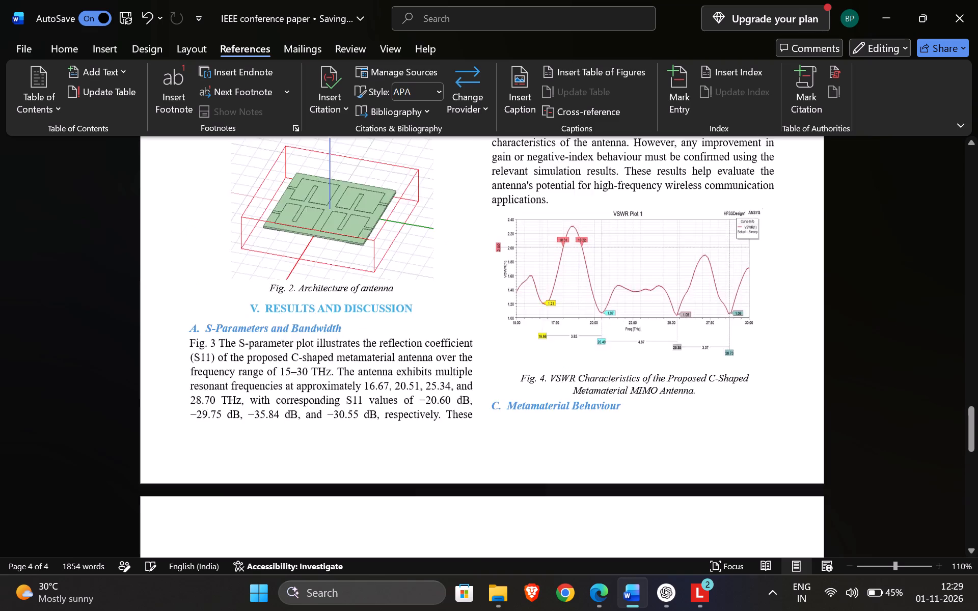
{"action": "scroll", "coordinate": [547, 332], "scroll_direction": "up", "scroll_amount": 1}
{"action": "scroll", "coordinate": [547, 332], "scroll_direction": "down", "scroll_amount": 3}
{"action": "scroll", "coordinate": [547, 337], "scroll_direction": "up", "scroll_amount": 2}
{"action": "left_click", "coordinate": [683, 435]}
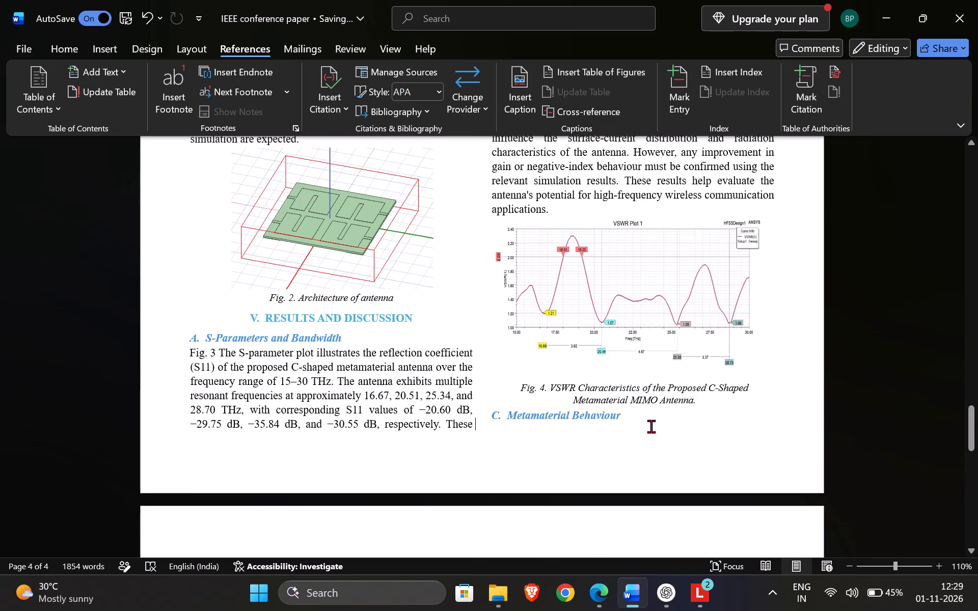
{"action": "left_click", "coordinate": [650, 422]}
{"action": "key", "text": "Return"}
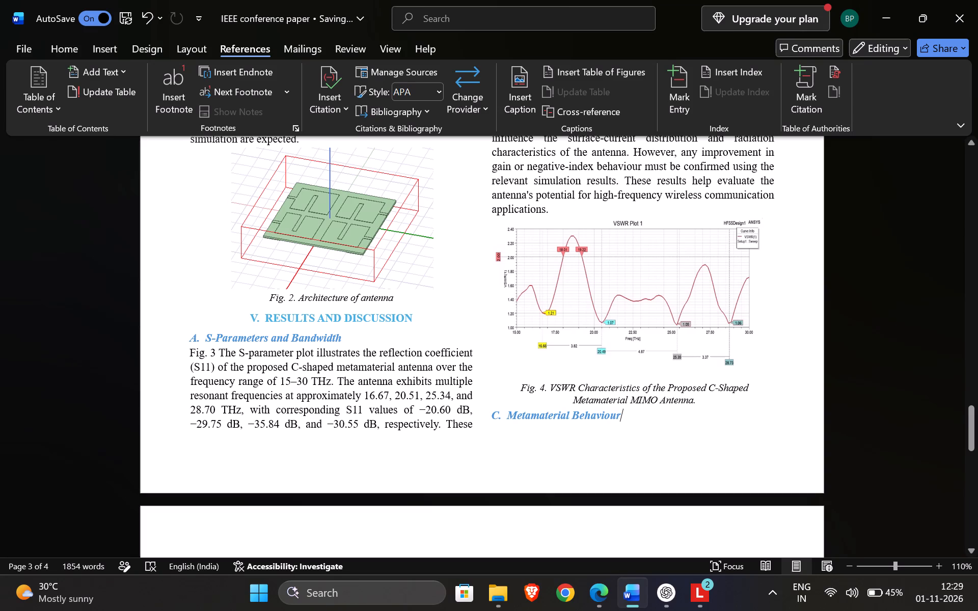
{"action": "key", "text": "Return"}
{"action": "scroll", "coordinate": [684, 396], "scroll_direction": "down", "scroll_amount": 1}
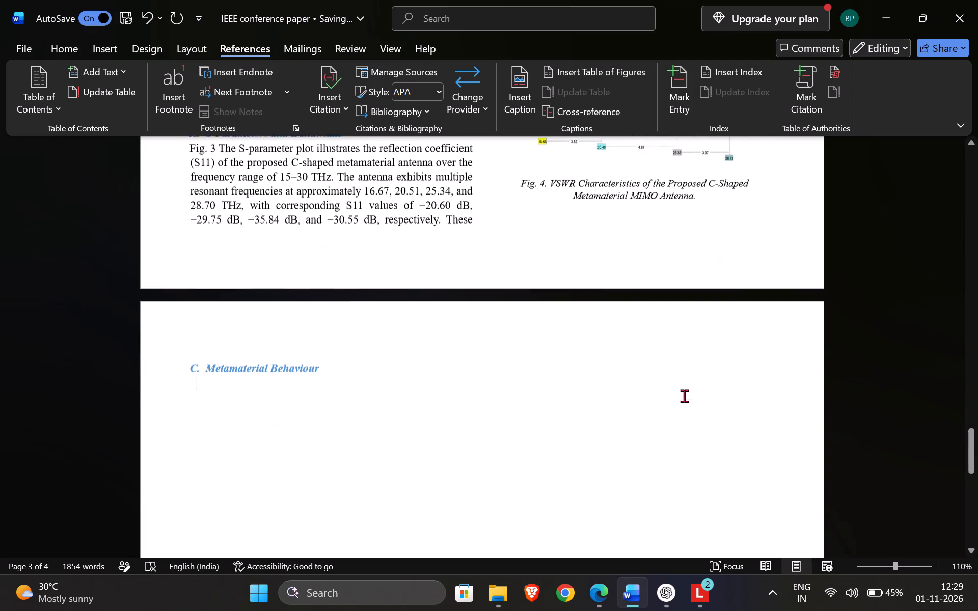
{"action": "key", "text": "ctrl+v"}
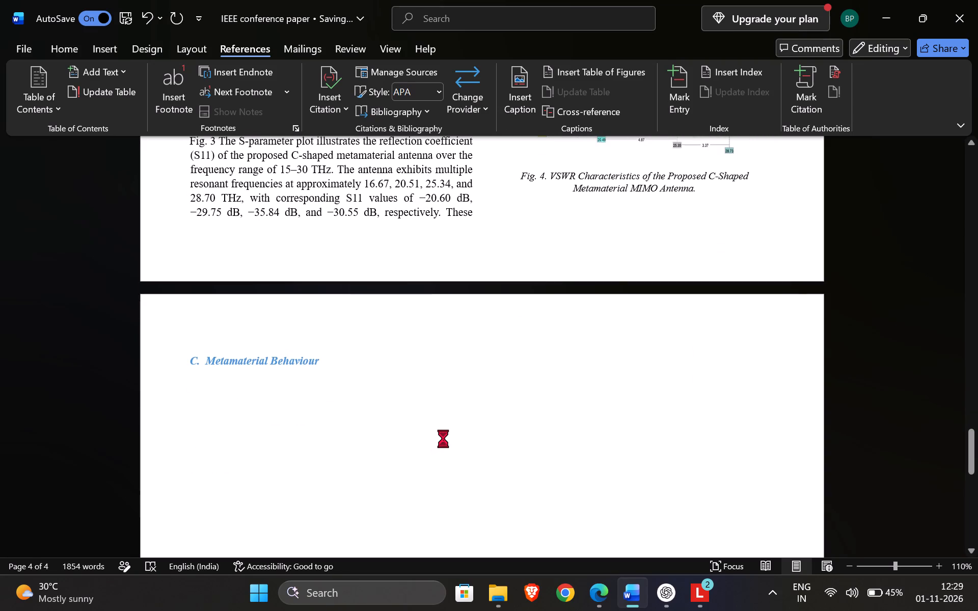
{"action": "scroll", "coordinate": [485, 410], "scroll_direction": "down", "scroll_amount": 1}
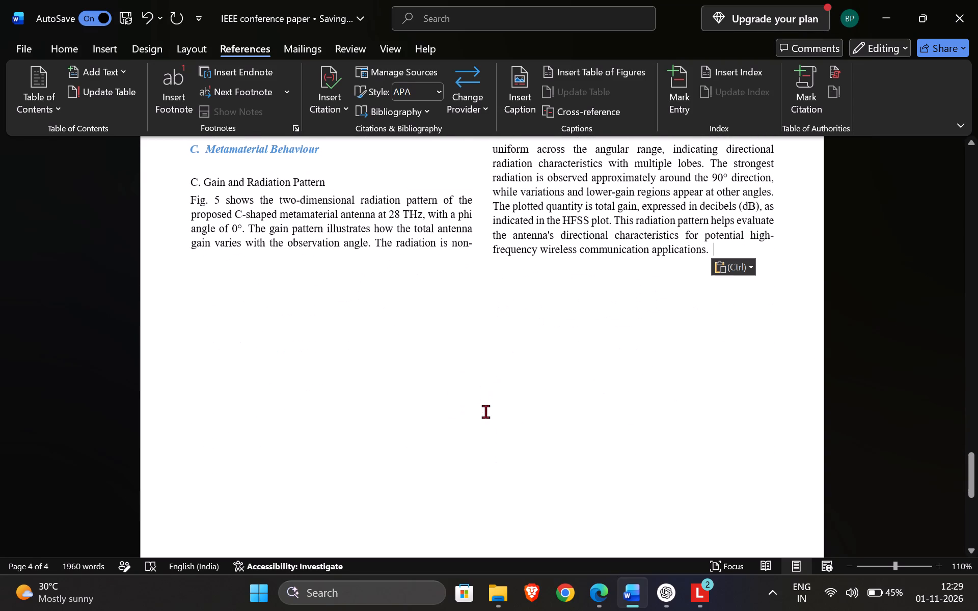
Apply a two-column layout to the pasted Gain and Radiation Pattern section.
{"action": "left_click", "coordinate": [564, 215]}
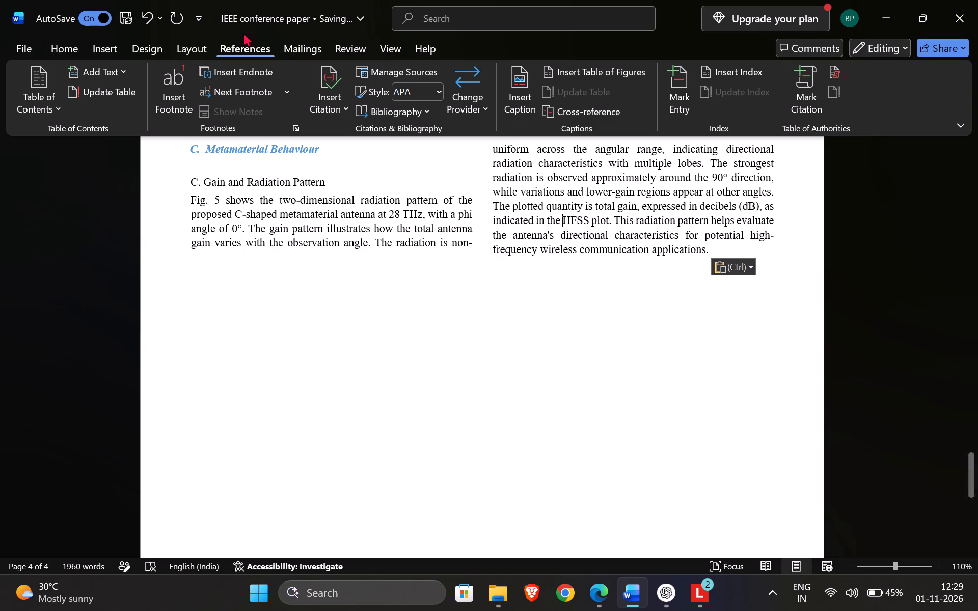
{"action": "left_click", "coordinate": [202, 47]}
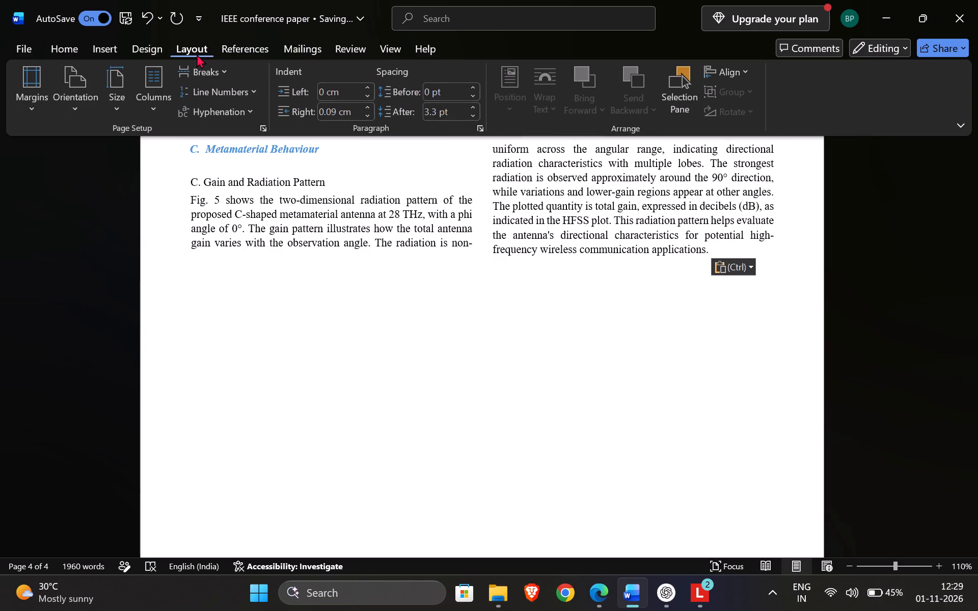
{"action": "left_click", "coordinate": [153, 91]}
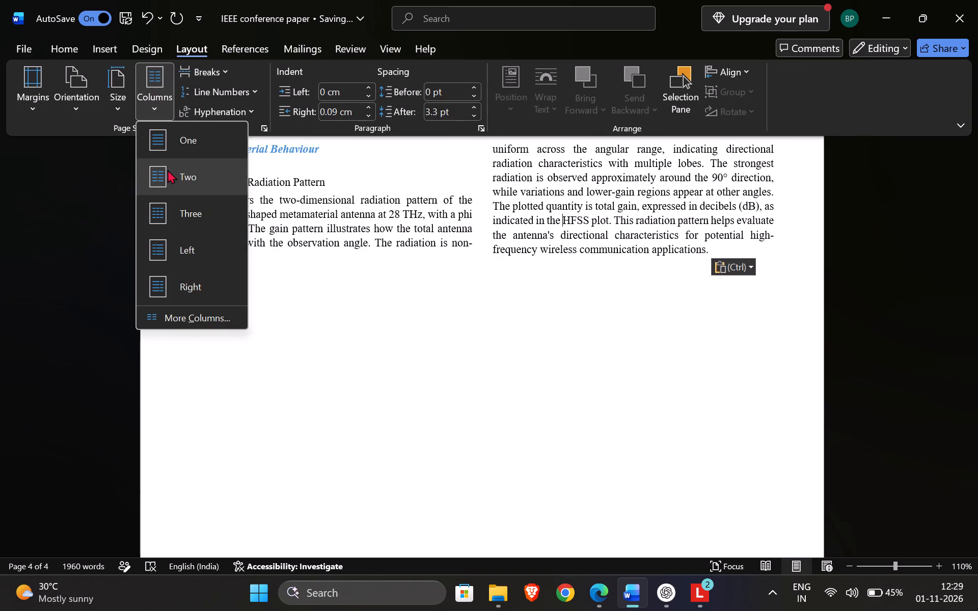
{"action": "left_click", "coordinate": [169, 167]}
{"action": "left_click", "coordinate": [245, 251]}
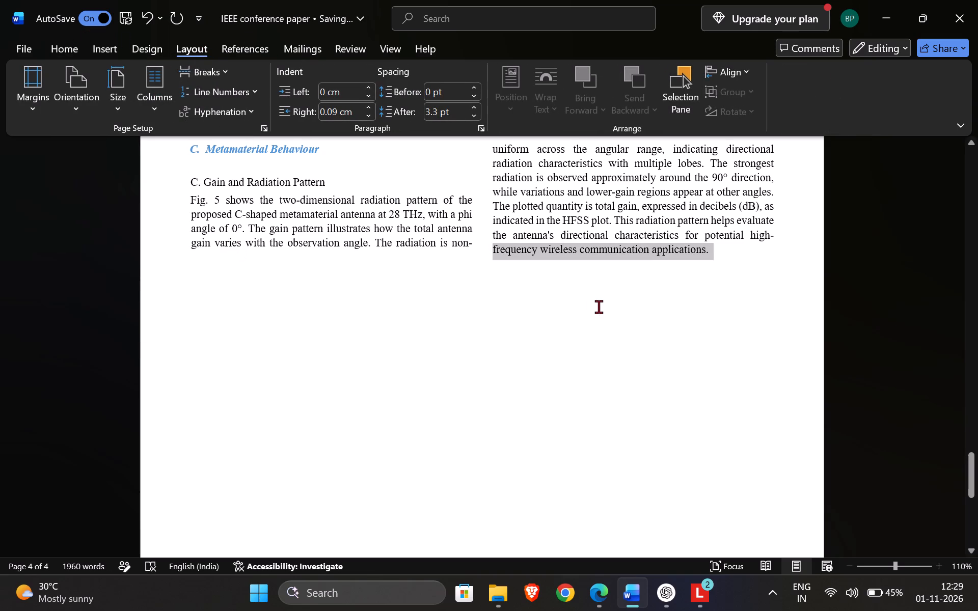
Undo the two-column formatting and the paste of the Gain and Radiation Pattern section under the "C. Metamaterial Behaviour" heading.
{"action": "left_click", "coordinate": [600, 307]}
{"action": "key", "text": "ctrl+z"}
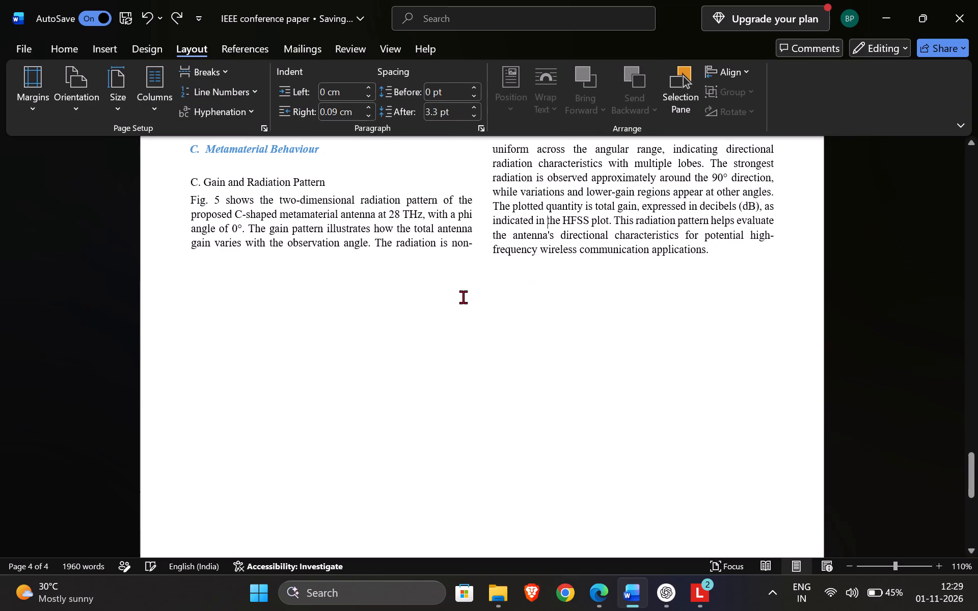
{"action": "key", "text": "ctrl+z"}
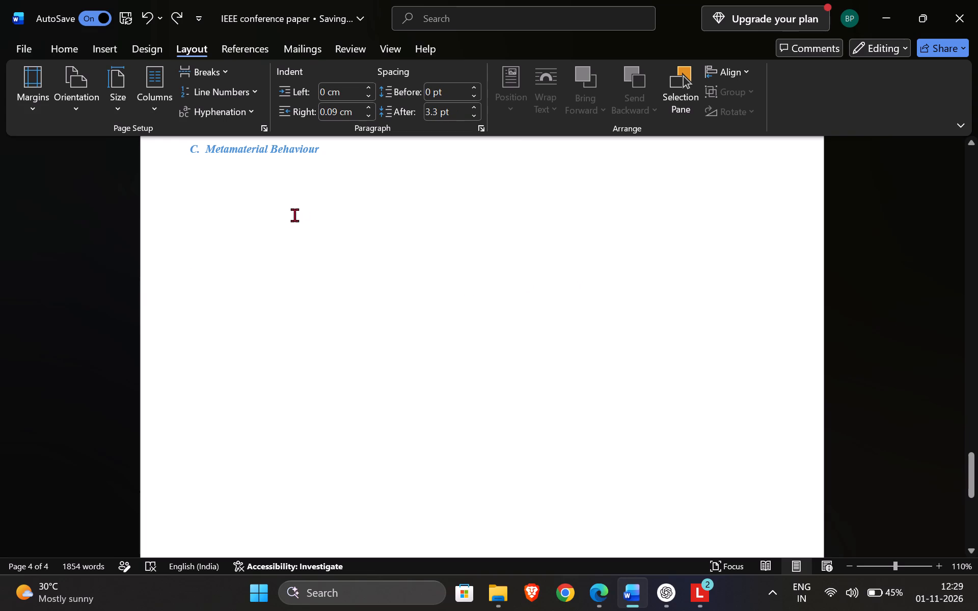
{"action": "scroll", "coordinate": [471, 235], "scroll_direction": "up", "scroll_amount": 3}
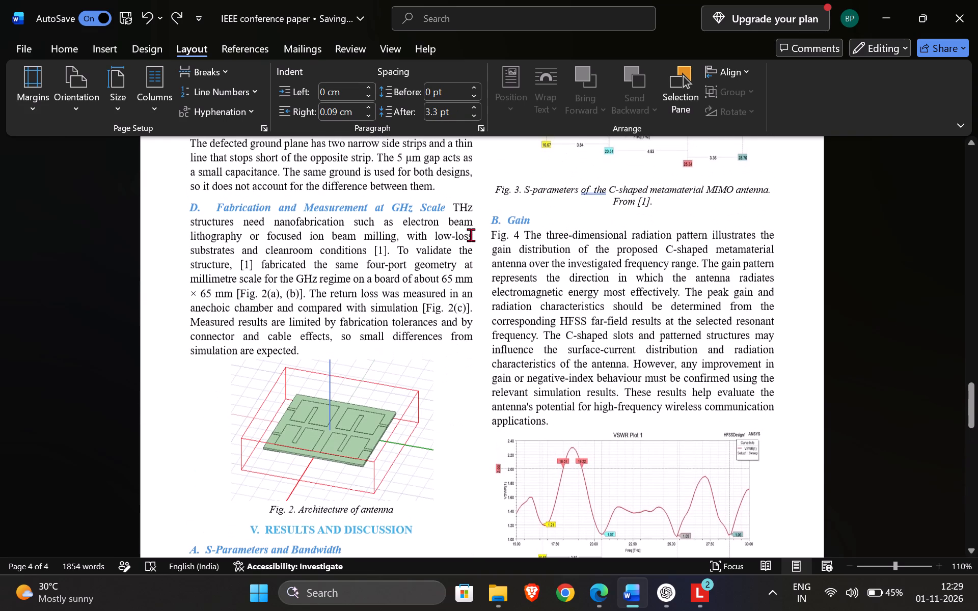
{"action": "scroll", "coordinate": [471, 235], "scroll_direction": "down", "scroll_amount": 1}
{"action": "scroll", "coordinate": [471, 235], "scroll_direction": "up", "scroll_amount": 3}
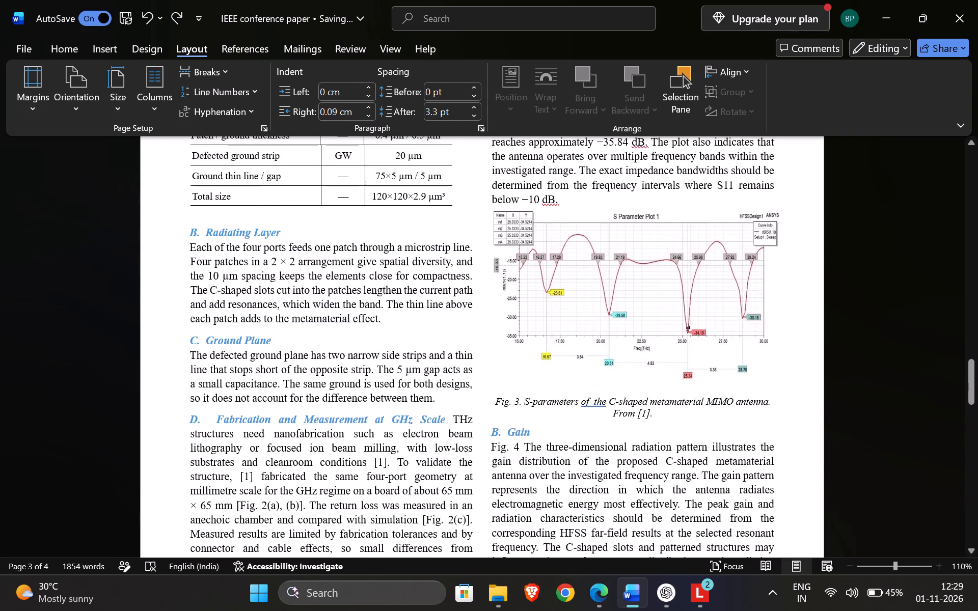
{"action": "left_click", "coordinate": [202, 68]}
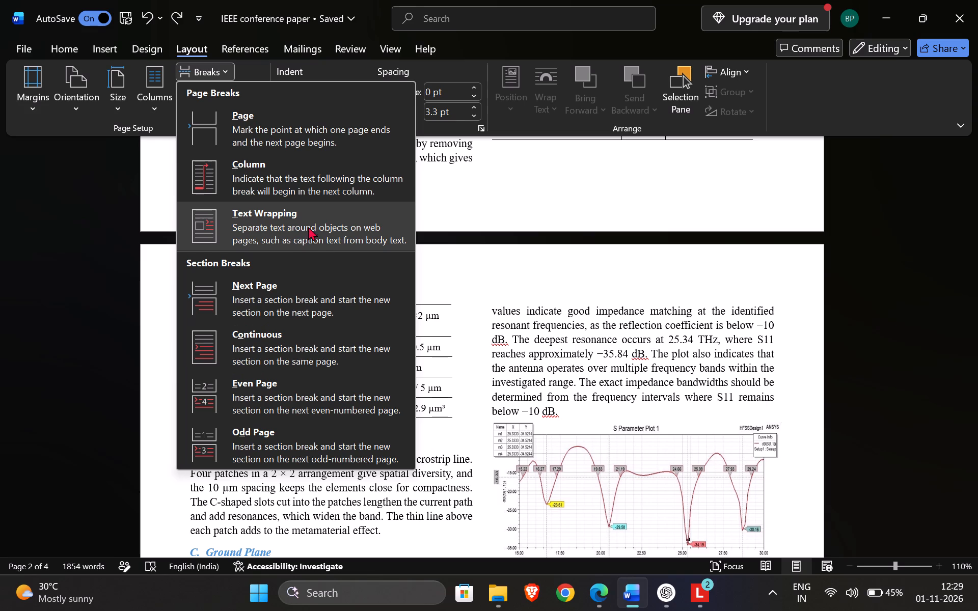
{"action": "left_click", "coordinate": [465, 220]}
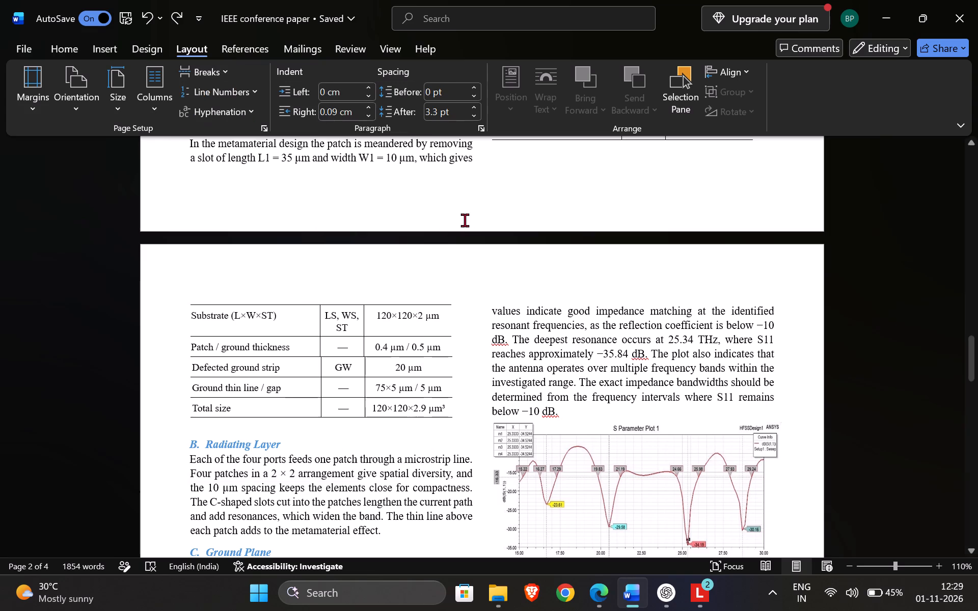
{"action": "scroll", "coordinate": [420, 258], "scroll_direction": "down", "scroll_amount": 7}
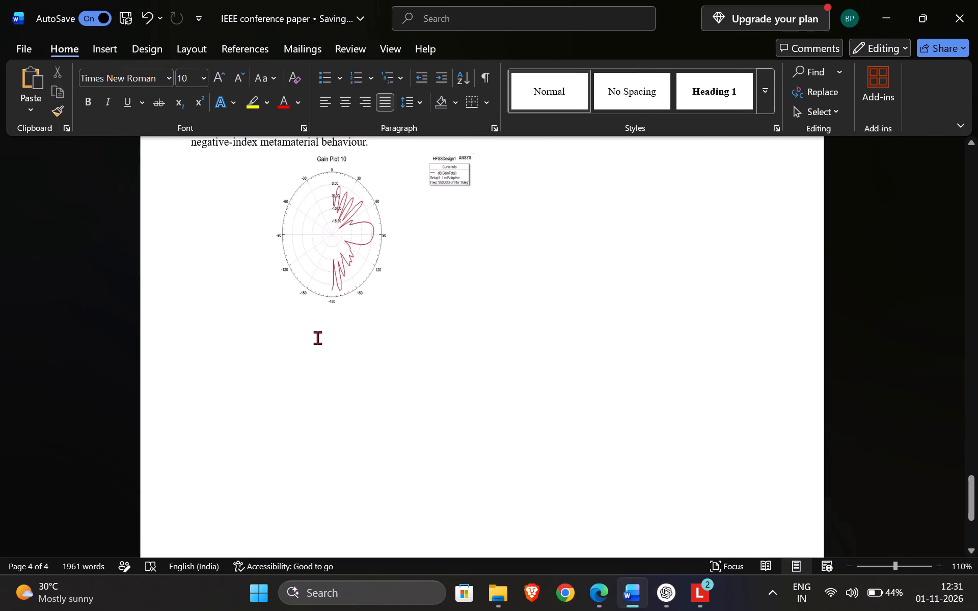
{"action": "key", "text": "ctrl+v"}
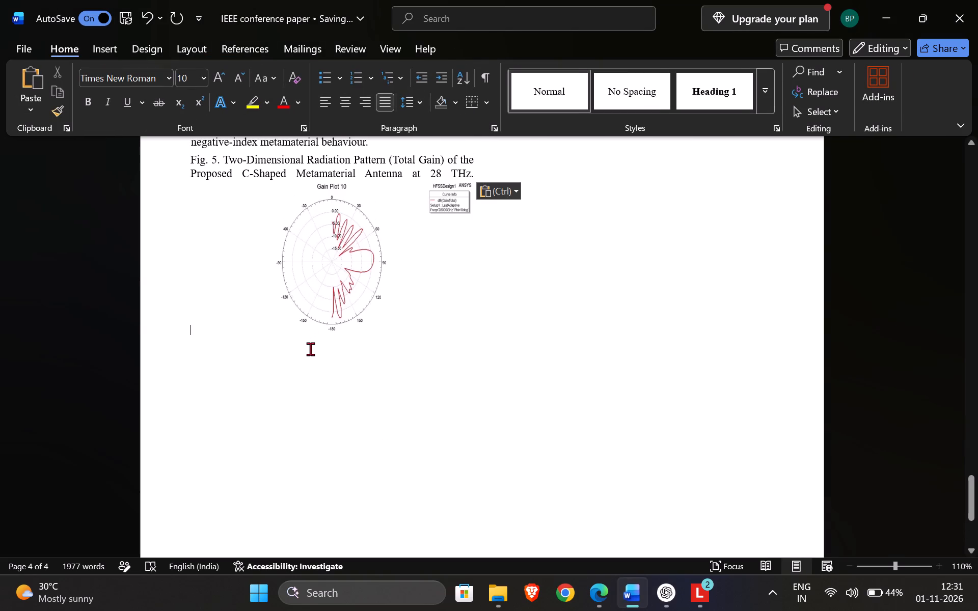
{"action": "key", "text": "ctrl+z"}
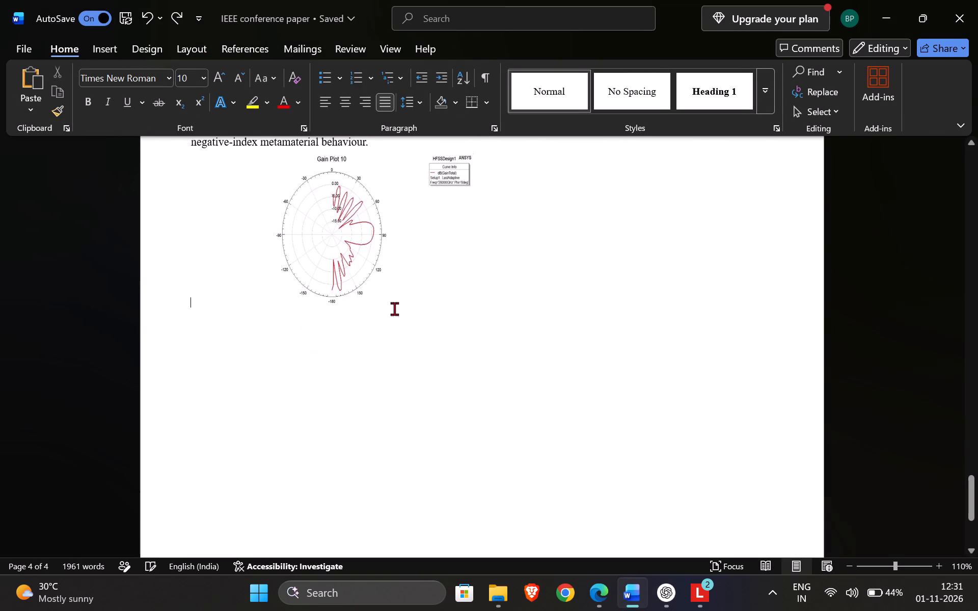
Paste the copied Fig. 5 caption directly after the gain plot so it sits below the picture.
{"action": "left_click", "coordinate": [449, 293]}
{"action": "left_click", "coordinate": [492, 303]}
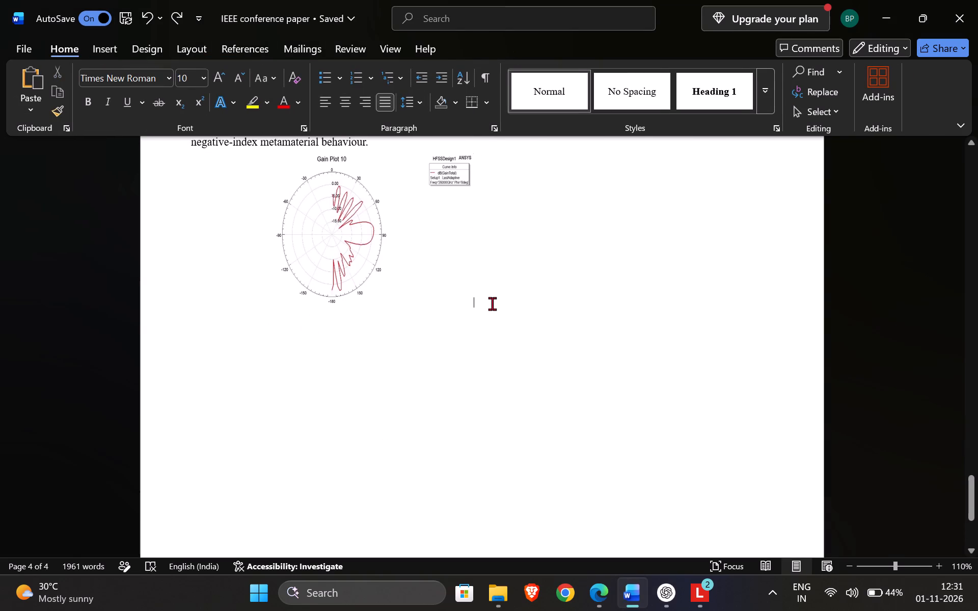
{"action": "key", "text": "Return"}
{"action": "key", "text": "BackSpace"}
{"action": "key", "text": "ctrl+v"}
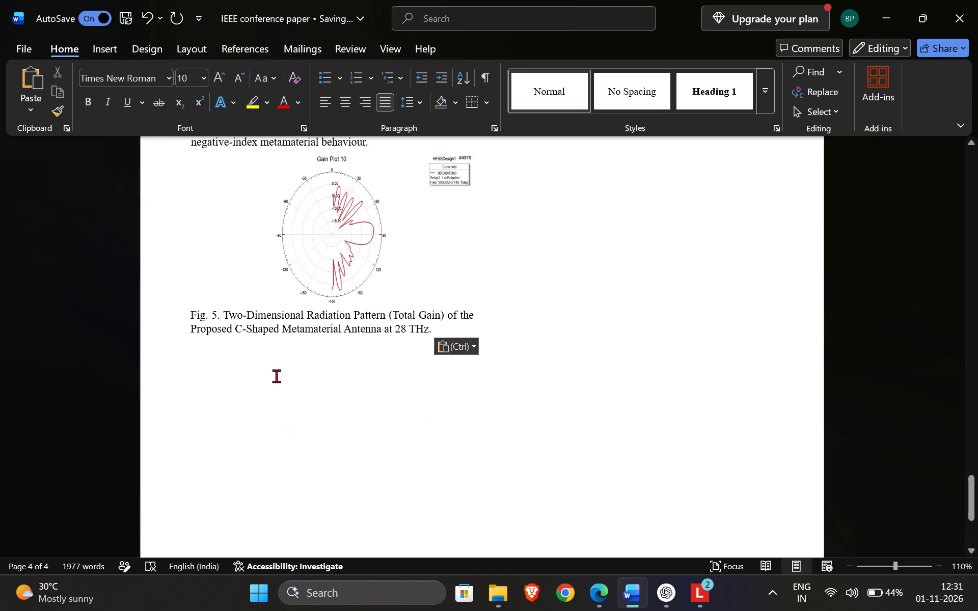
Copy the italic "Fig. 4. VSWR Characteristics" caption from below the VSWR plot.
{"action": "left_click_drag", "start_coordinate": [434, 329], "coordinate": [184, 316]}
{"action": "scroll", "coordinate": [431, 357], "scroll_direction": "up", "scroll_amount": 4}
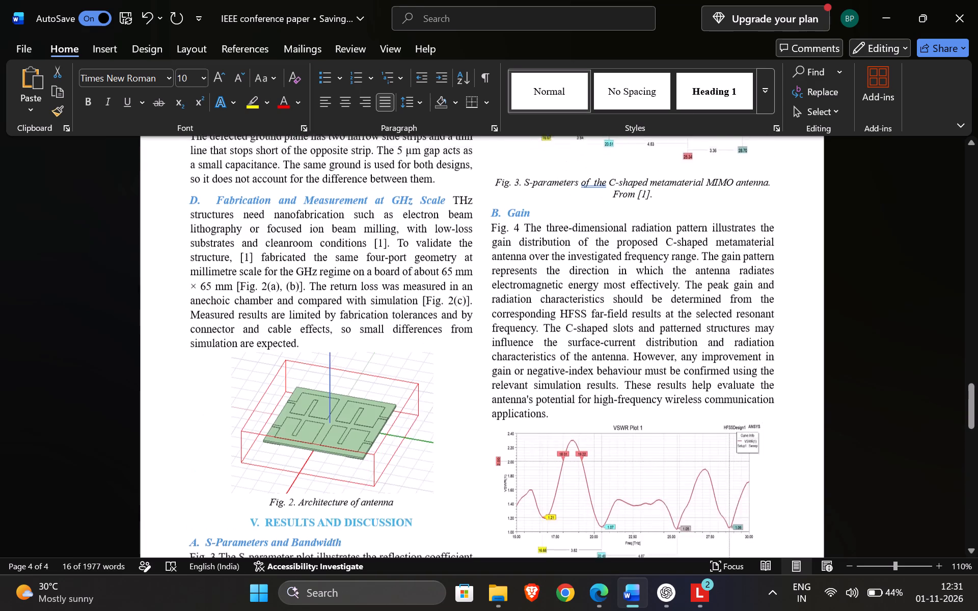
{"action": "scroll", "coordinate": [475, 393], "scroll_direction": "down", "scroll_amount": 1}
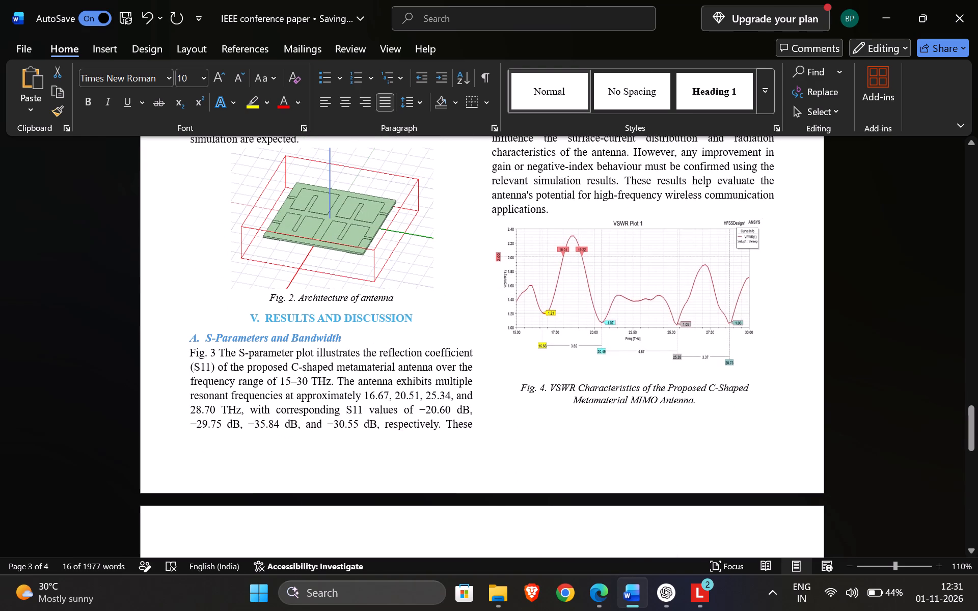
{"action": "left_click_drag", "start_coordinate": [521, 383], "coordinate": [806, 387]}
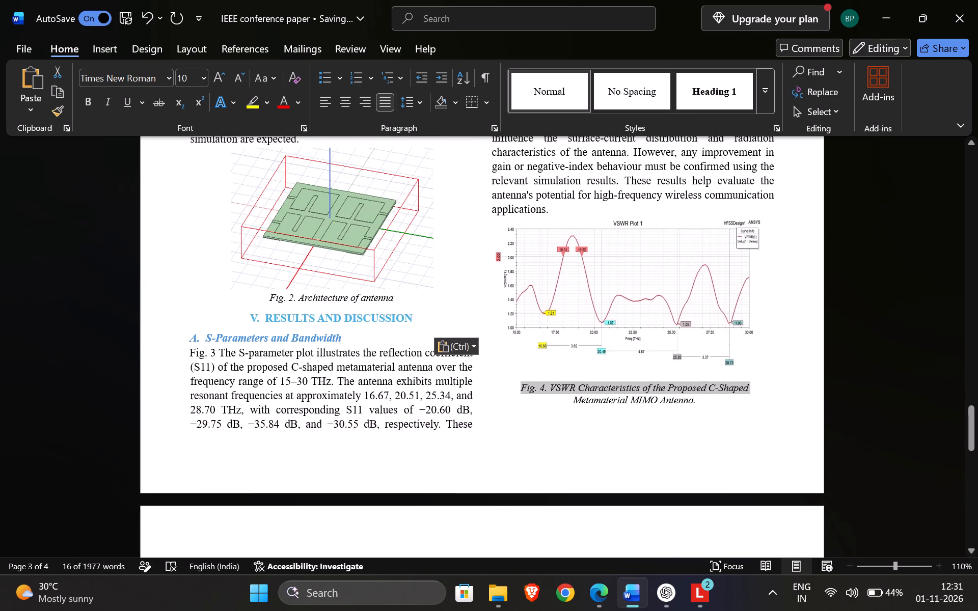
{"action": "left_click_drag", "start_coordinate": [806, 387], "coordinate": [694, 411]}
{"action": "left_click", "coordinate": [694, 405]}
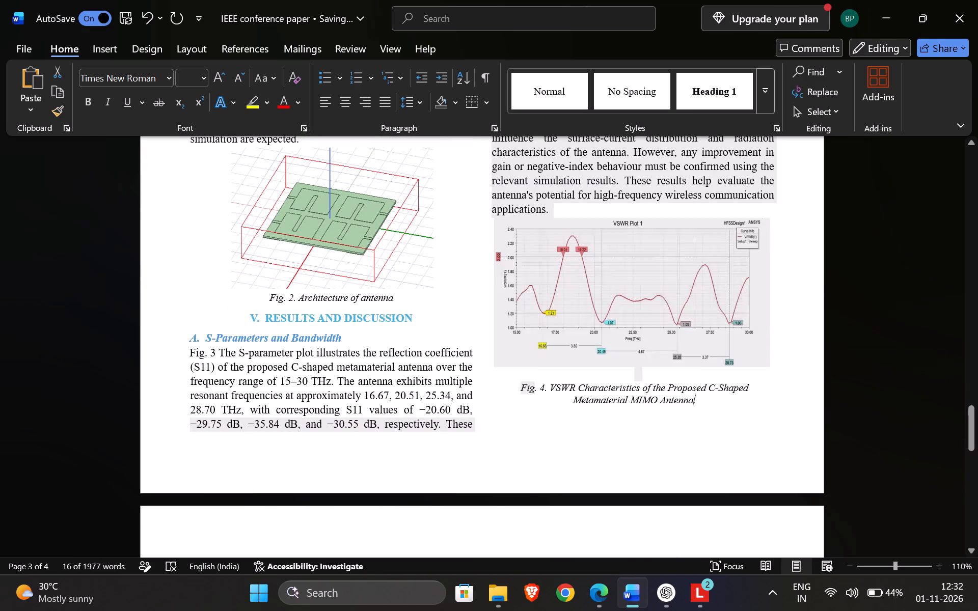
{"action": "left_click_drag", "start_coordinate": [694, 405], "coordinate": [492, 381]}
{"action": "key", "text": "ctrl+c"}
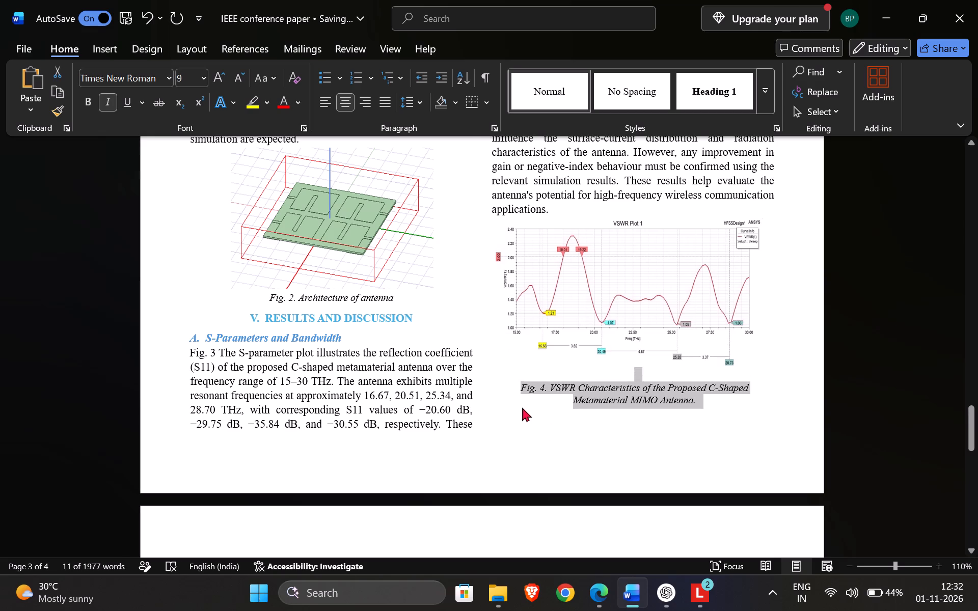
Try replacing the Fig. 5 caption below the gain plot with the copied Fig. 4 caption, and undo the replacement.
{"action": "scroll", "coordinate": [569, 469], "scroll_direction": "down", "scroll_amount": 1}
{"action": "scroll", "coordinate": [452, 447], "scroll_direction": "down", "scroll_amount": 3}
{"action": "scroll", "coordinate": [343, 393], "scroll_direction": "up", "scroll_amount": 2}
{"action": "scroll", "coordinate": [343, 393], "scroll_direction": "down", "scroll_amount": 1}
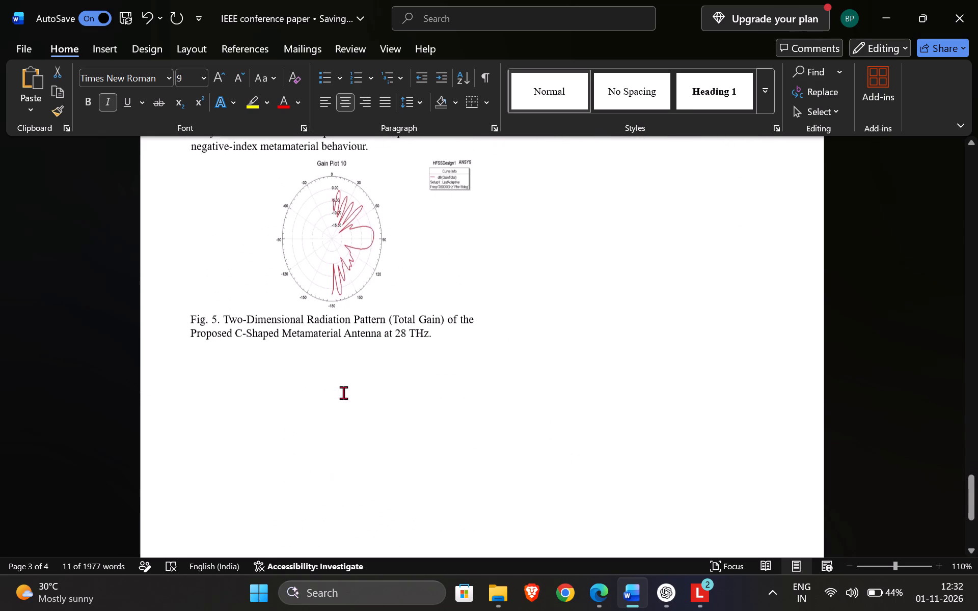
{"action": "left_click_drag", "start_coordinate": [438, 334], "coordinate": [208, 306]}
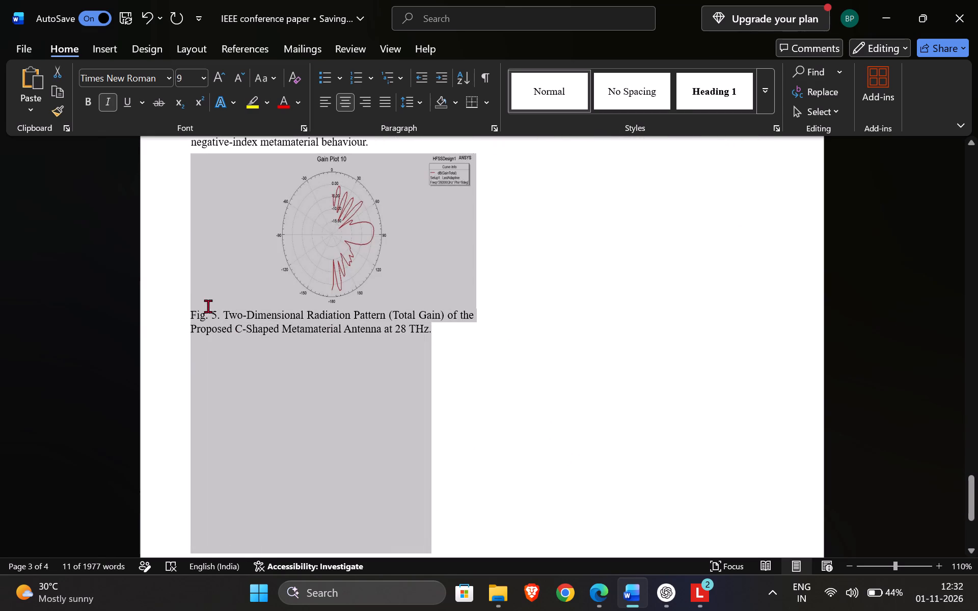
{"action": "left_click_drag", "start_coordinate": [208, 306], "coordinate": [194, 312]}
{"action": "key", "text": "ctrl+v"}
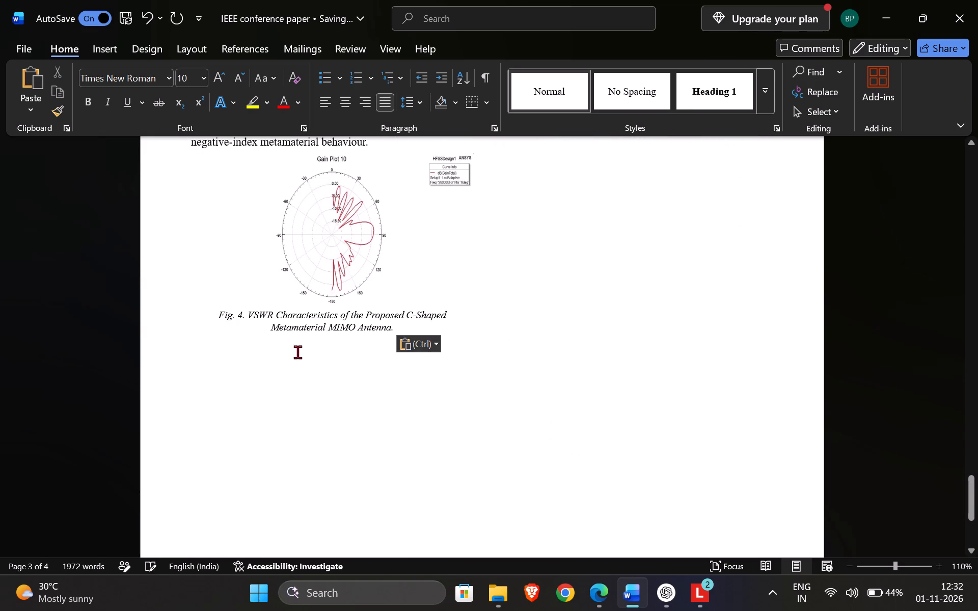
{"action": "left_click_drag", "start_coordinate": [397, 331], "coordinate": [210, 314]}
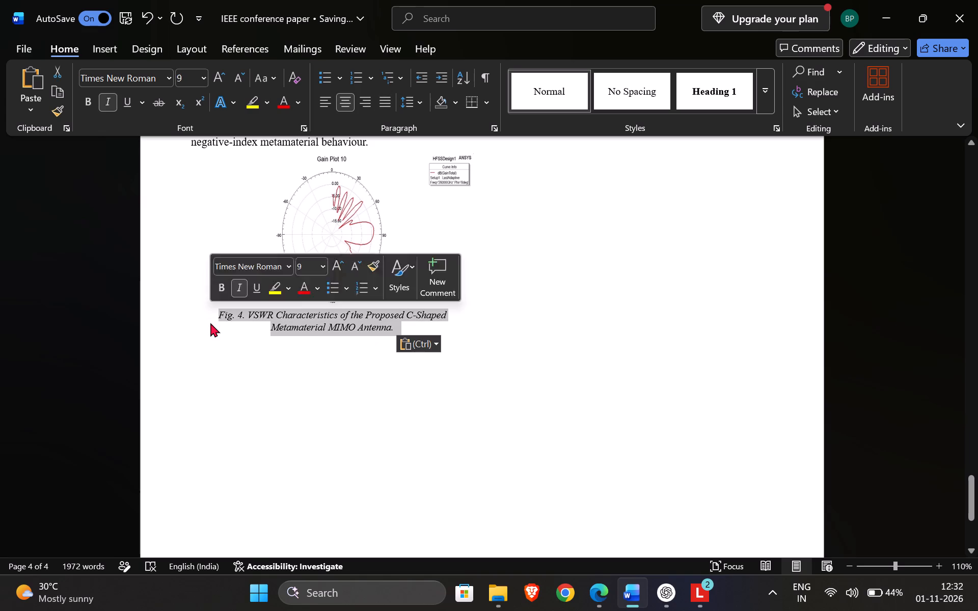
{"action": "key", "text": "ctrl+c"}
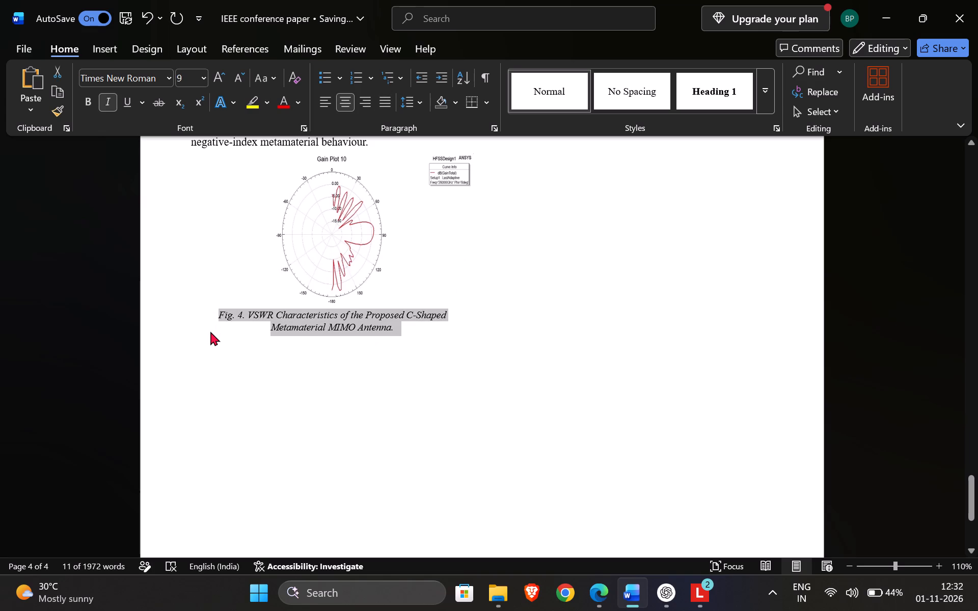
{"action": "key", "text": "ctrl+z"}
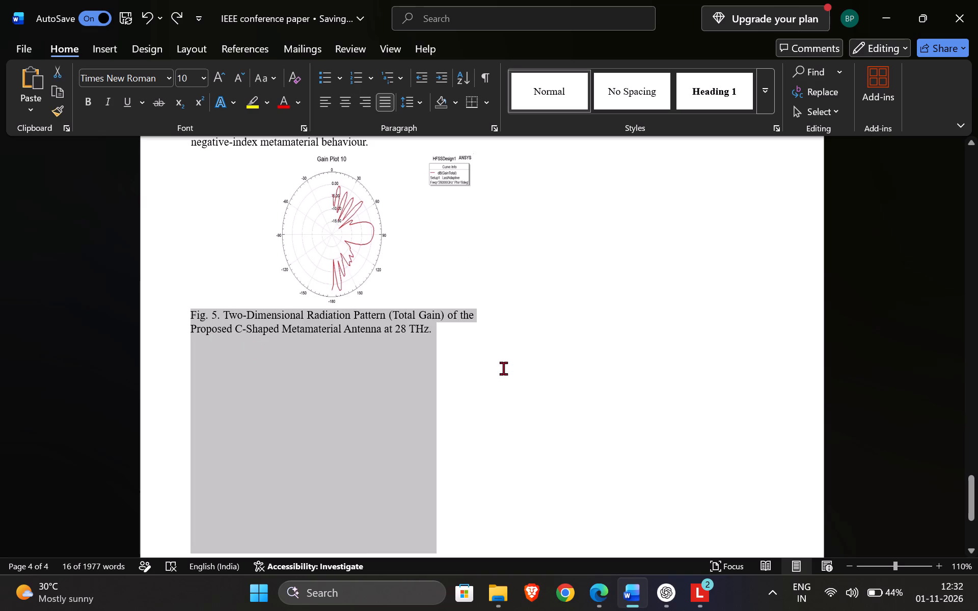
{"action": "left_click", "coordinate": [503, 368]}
Make the whole Fig. 5 caption below the gain plot italic.
{"action": "left_click_drag", "start_coordinate": [436, 331], "coordinate": [172, 301]}
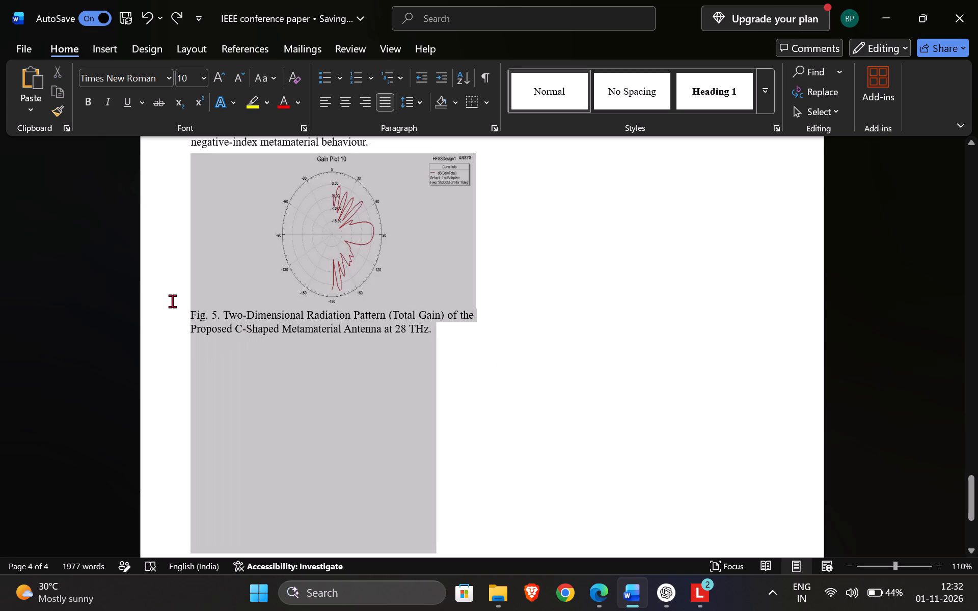
{"action": "left_click_drag", "start_coordinate": [172, 301], "coordinate": [169, 321]}
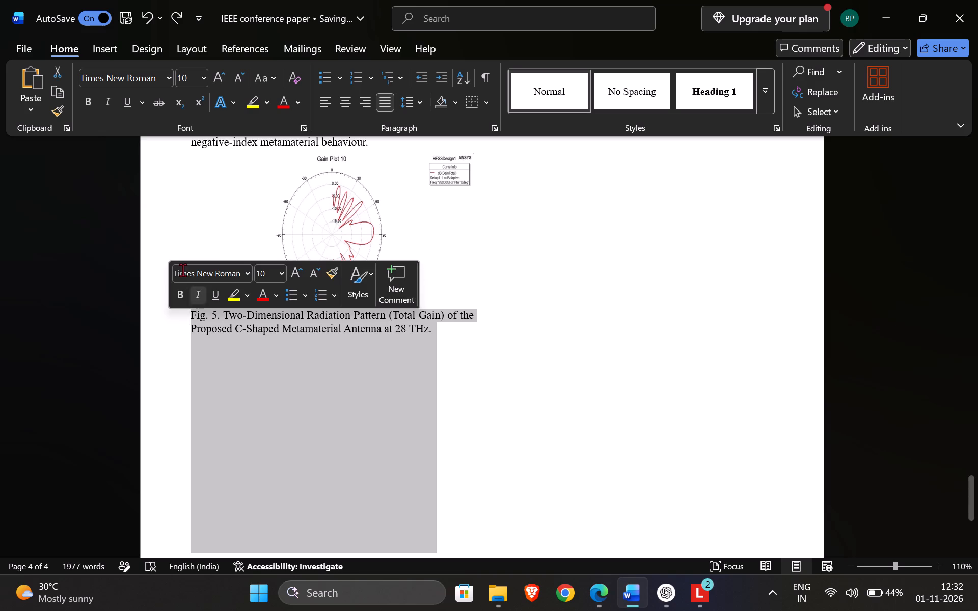
{"action": "left_click", "coordinate": [102, 106]}
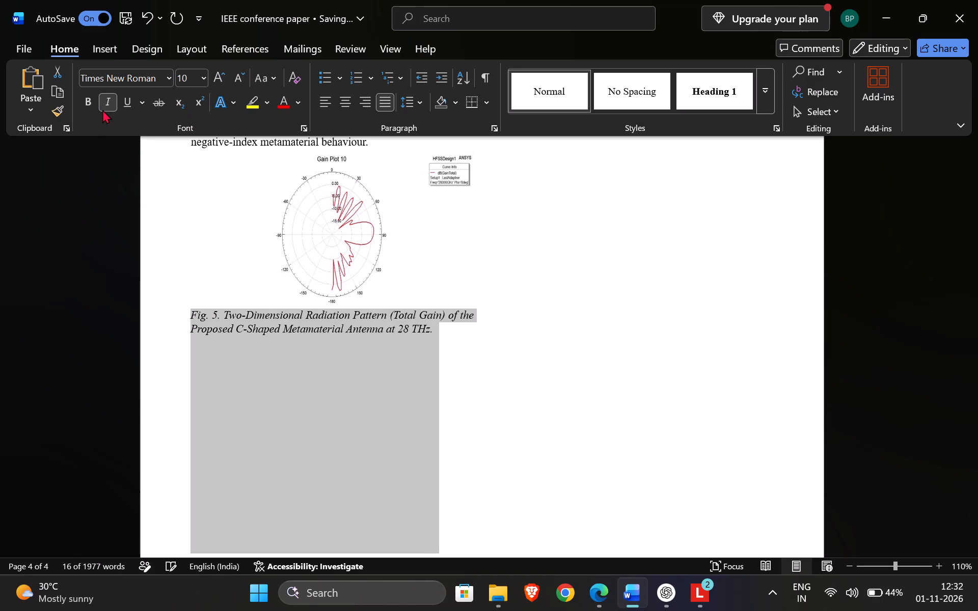
Set the font size of the whole Fig. 5 caption below the gain plot to 9, matching the Fig. 4 caption.
{"action": "scroll", "coordinate": [495, 245], "scroll_direction": "up", "scroll_amount": 1}
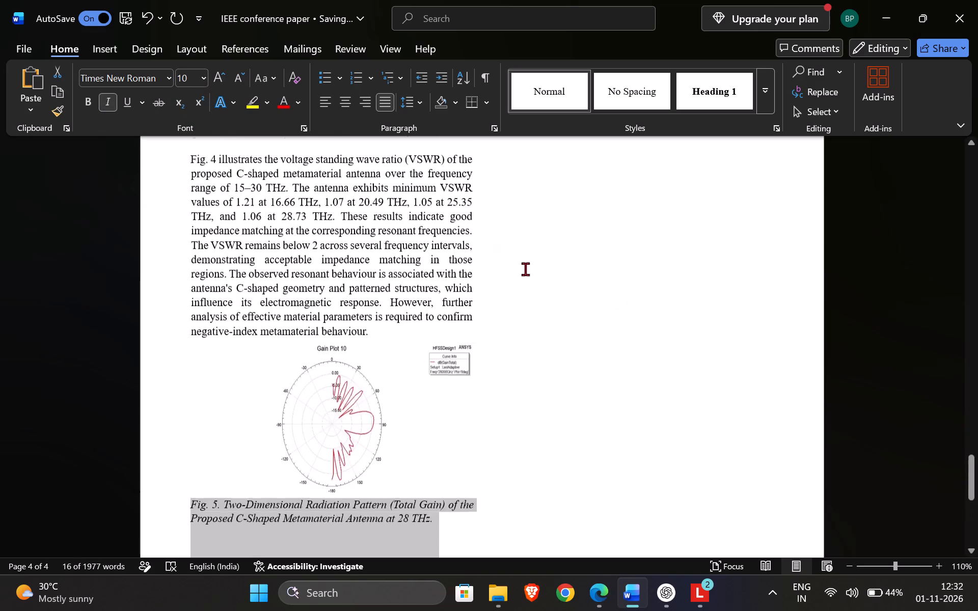
{"action": "scroll", "coordinate": [631, 187], "scroll_direction": "up", "scroll_amount": 1}
{"action": "left_click", "coordinate": [618, 171]}
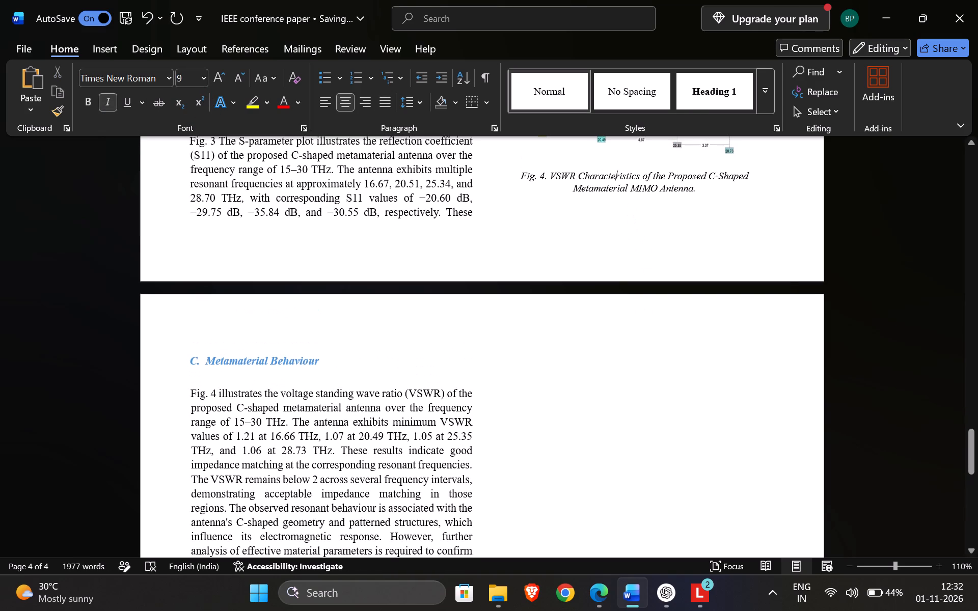
{"action": "scroll", "coordinate": [428, 335], "scroll_direction": "down", "scroll_amount": 1}
{"action": "scroll", "coordinate": [397, 399], "scroll_direction": "down", "scroll_amount": 1}
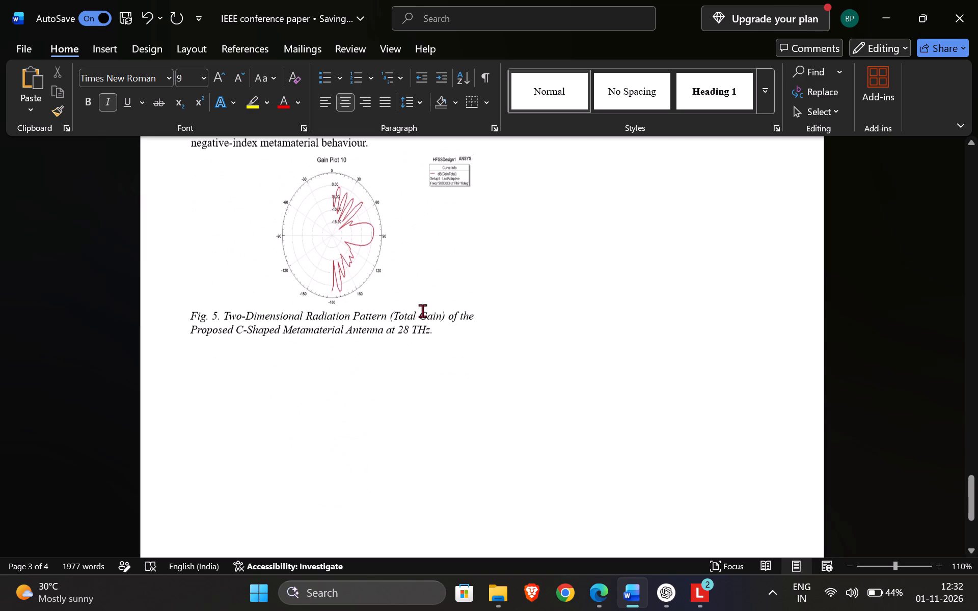
{"action": "left_click_drag", "start_coordinate": [436, 335], "coordinate": [164, 325]}
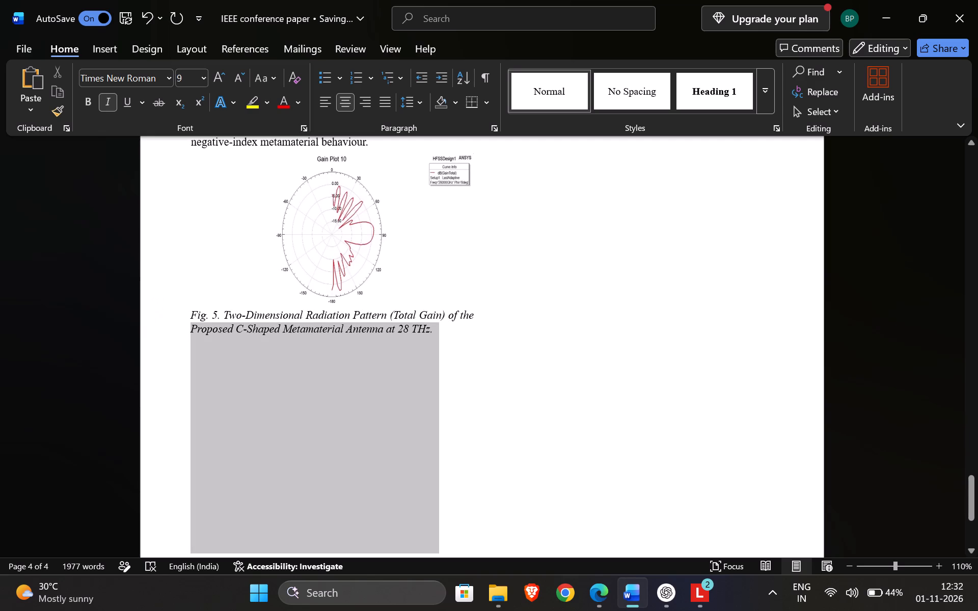
{"action": "left_click_drag", "start_coordinate": [164, 325], "coordinate": [167, 316]}
{"action": "left_click", "coordinate": [202, 85]}
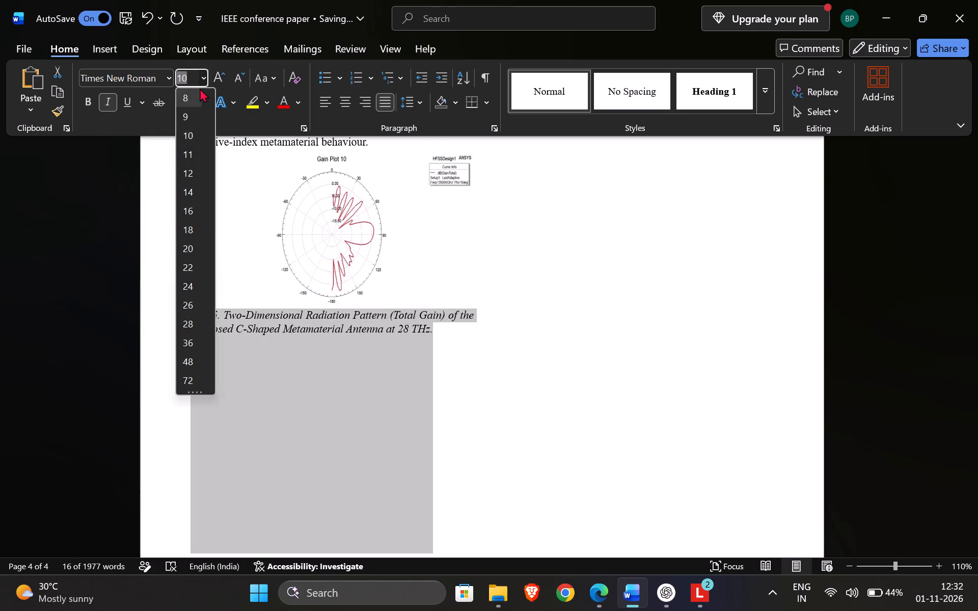
{"action": "left_click", "coordinate": [193, 124]}
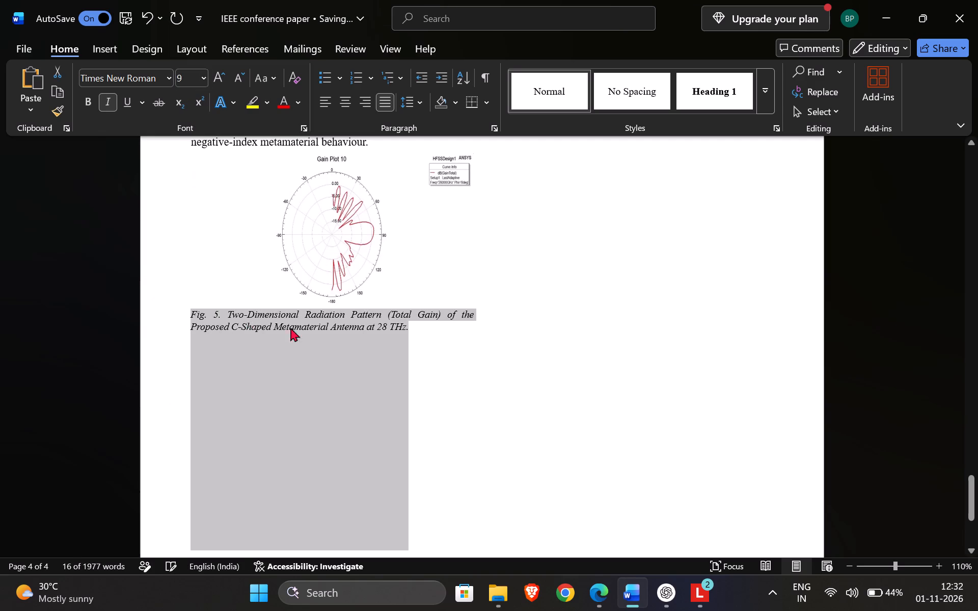
{"action": "left_click", "coordinate": [485, 390]}
{"action": "scroll", "coordinate": [336, 412], "scroll_direction": "down", "scroll_amount": 1}
{"action": "scroll", "coordinate": [336, 411], "scroll_direction": "up", "scroll_amount": 1}
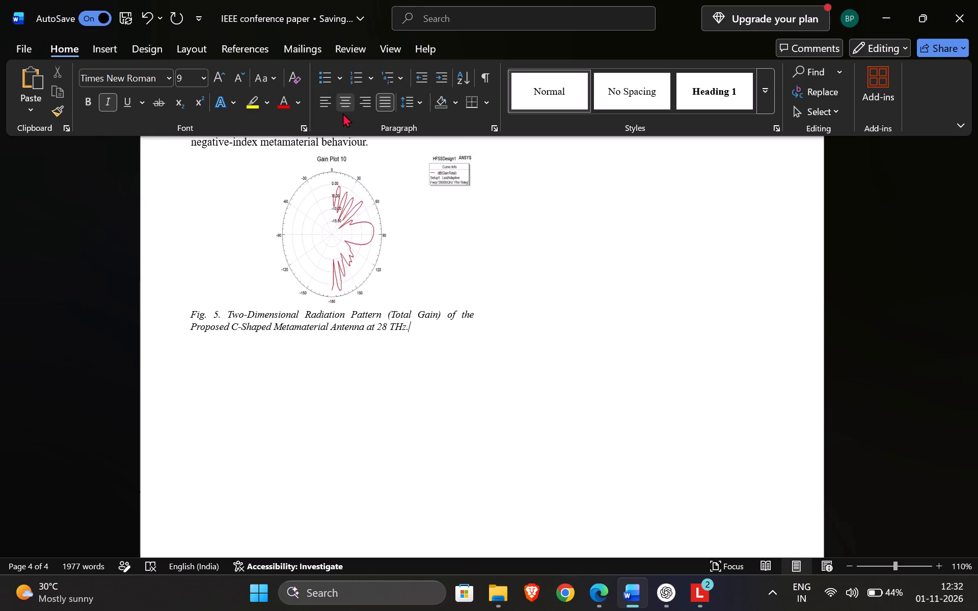
Centre both lines of the Fig. 5 caption below the gain plot.
{"action": "left_click_drag", "start_coordinate": [413, 335], "coordinate": [192, 305]}
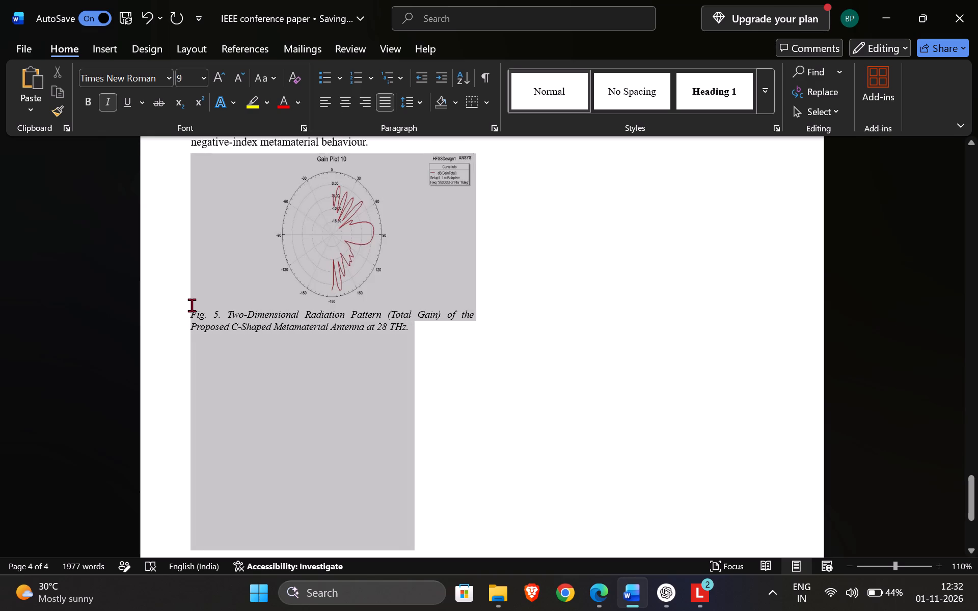
{"action": "left_click_drag", "start_coordinate": [192, 305], "coordinate": [187, 320]}
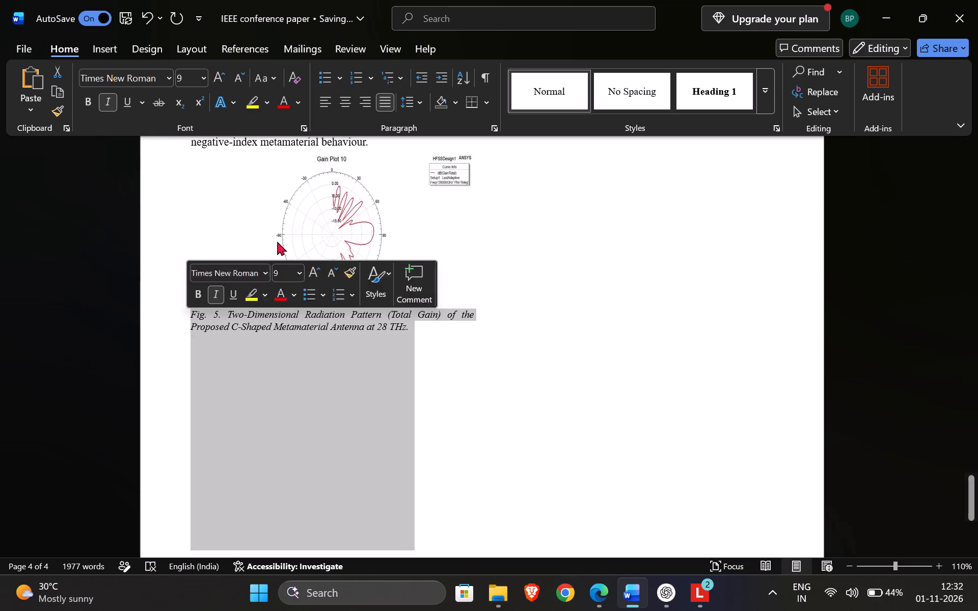
{"action": "left_click", "coordinate": [342, 108]}
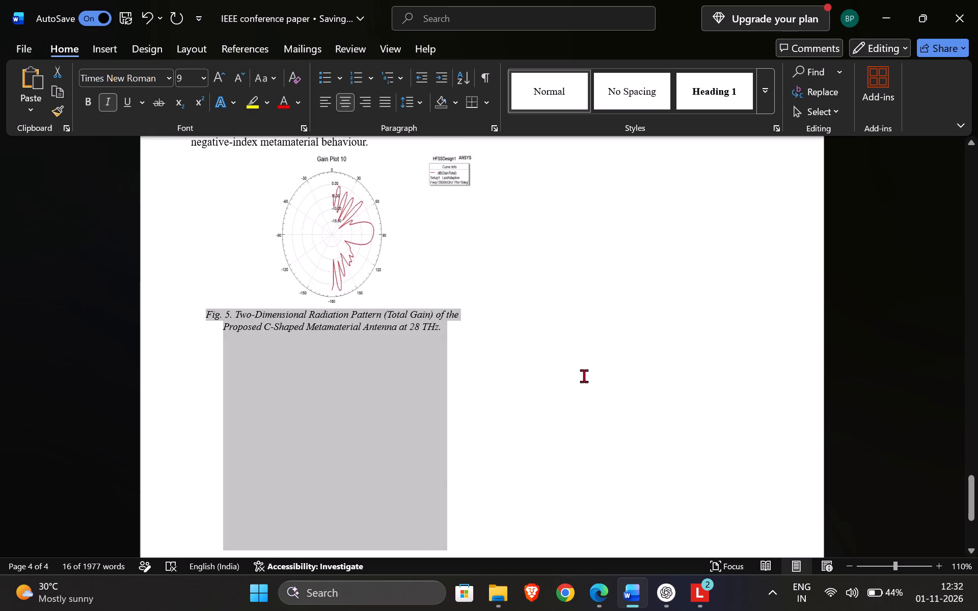
{"action": "left_click", "coordinate": [583, 375]}
{"action": "scroll", "coordinate": [437, 430], "scroll_direction": "down", "scroll_amount": 1}
{"action": "scroll", "coordinate": [402, 378], "scroll_direction": "up", "scroll_amount": 1}
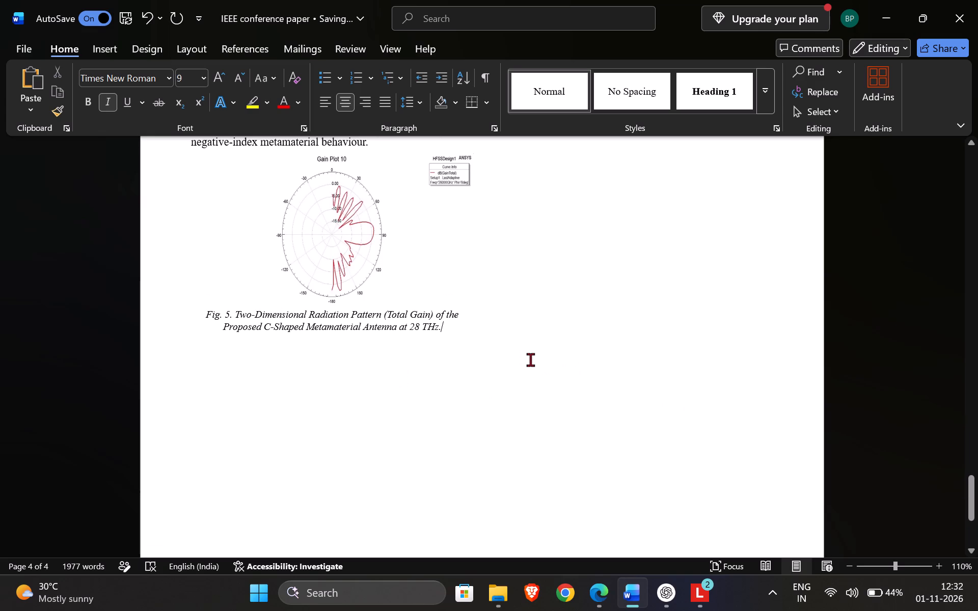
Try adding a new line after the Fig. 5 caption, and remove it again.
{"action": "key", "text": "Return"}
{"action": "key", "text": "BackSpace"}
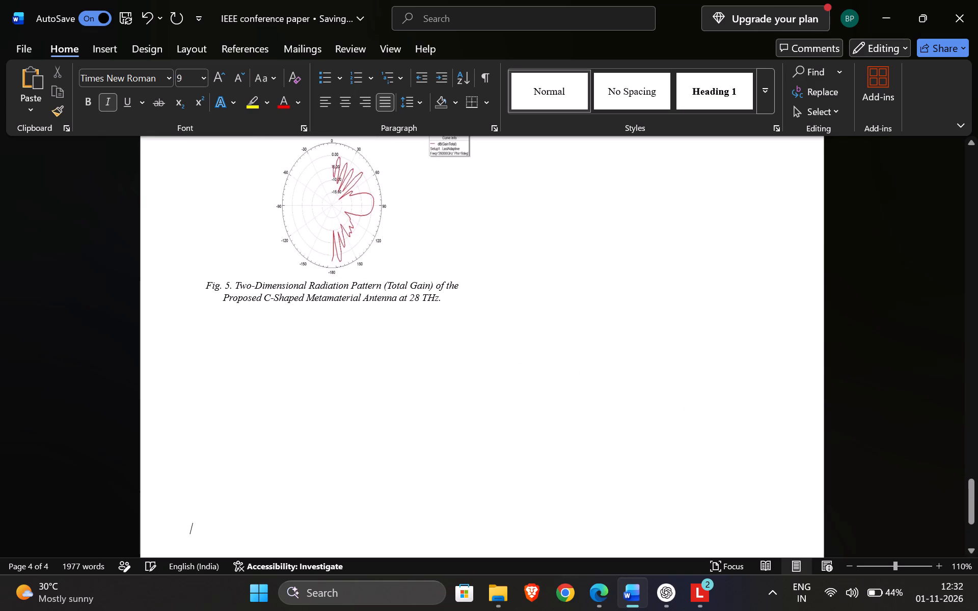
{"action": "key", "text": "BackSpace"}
Delete the surplus empty lines in the second column of the Metamaterial Behaviour page, up to the end of the VSWR paragraph.
{"action": "scroll", "coordinate": [455, 346], "scroll_direction": "up", "scroll_amount": 1}
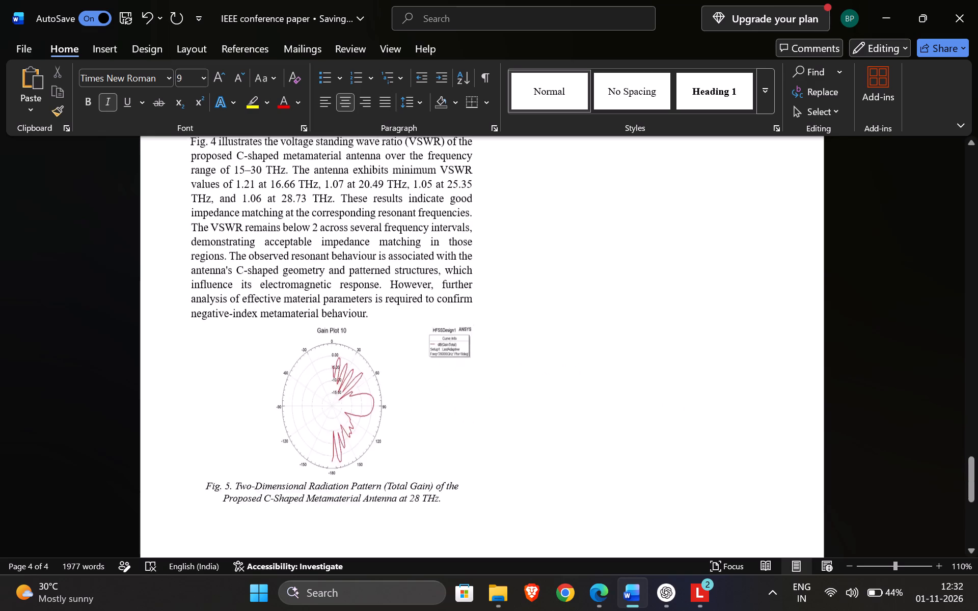
{"action": "left_click", "coordinate": [615, 296]}
{"action": "key", "text": "BackSpace"}
{"action": "key", "text": "BackSpace"}
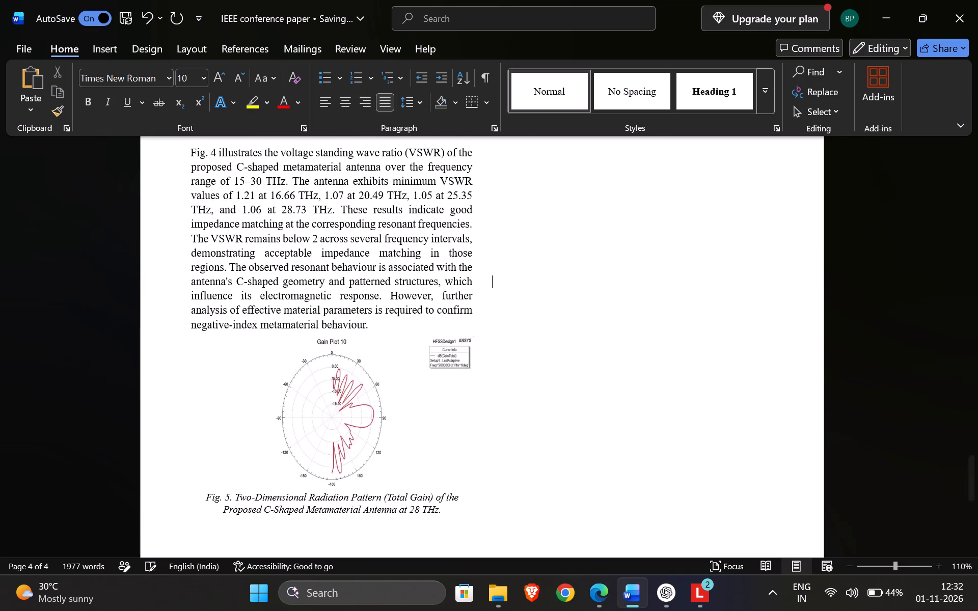
{"action": "key", "text": "BackSpace"}
{"action": "scroll", "coordinate": [572, 358], "scroll_direction": "down", "scroll_amount": 1}
{"action": "scroll", "coordinate": [521, 406], "scroll_direction": "up", "scroll_amount": 2}
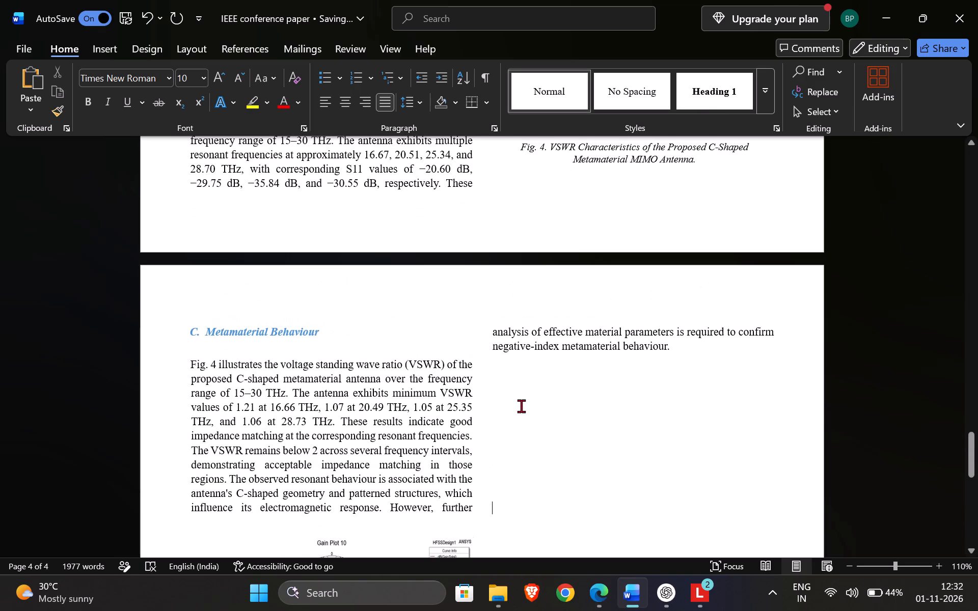
{"action": "key", "text": "BackSpace"}
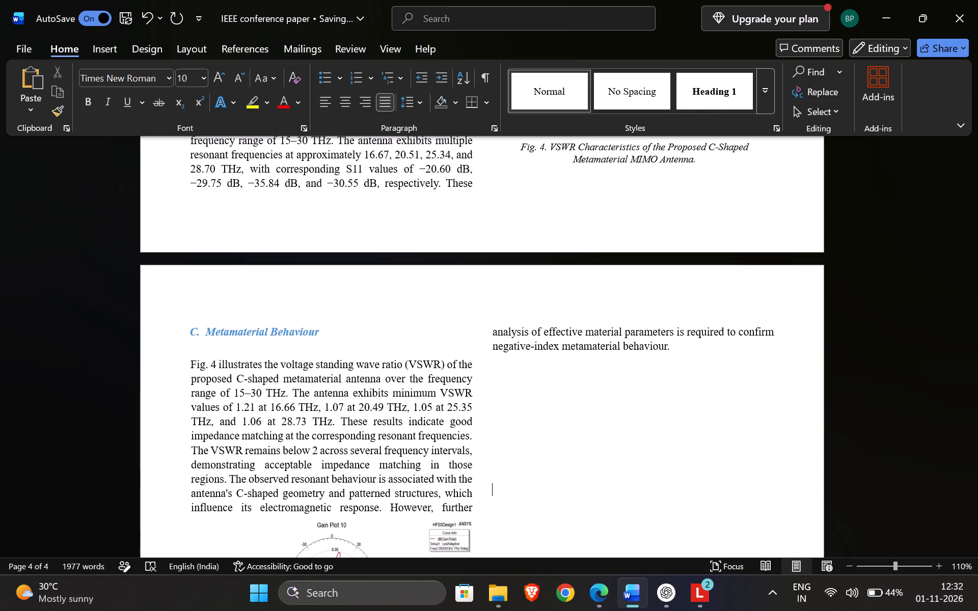
{"action": "key", "text": "BackSpace"}
{"action": "key", "text": "BackSpace"}
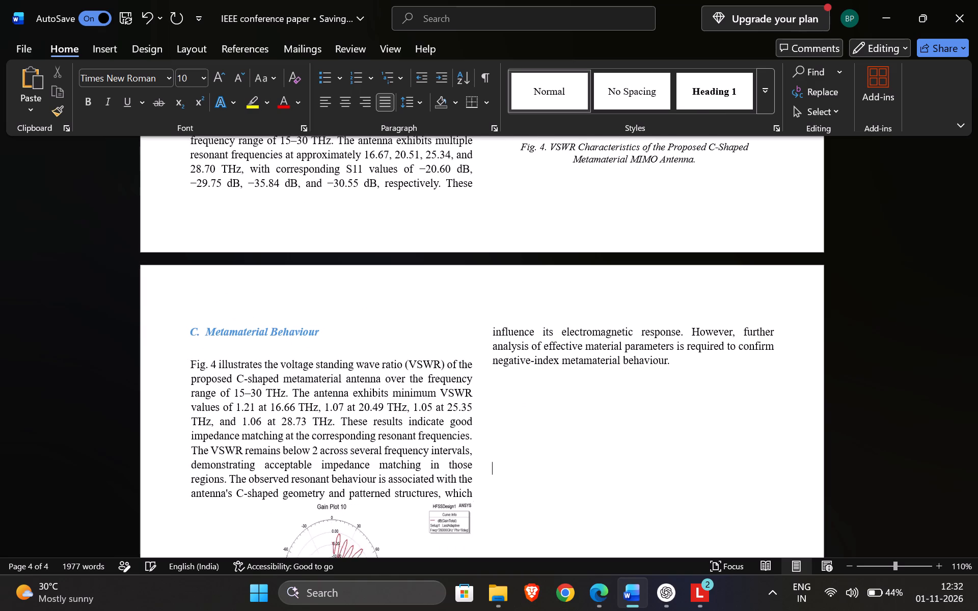
{"action": "key", "text": "BackSpace"}
{"action": "key", "text": "BackSpace"}
{"action": "key", "text": "BackSpace"}
{"action": "key", "text": "BackSpace"}
{"action": "key", "text": "BackSpace"}
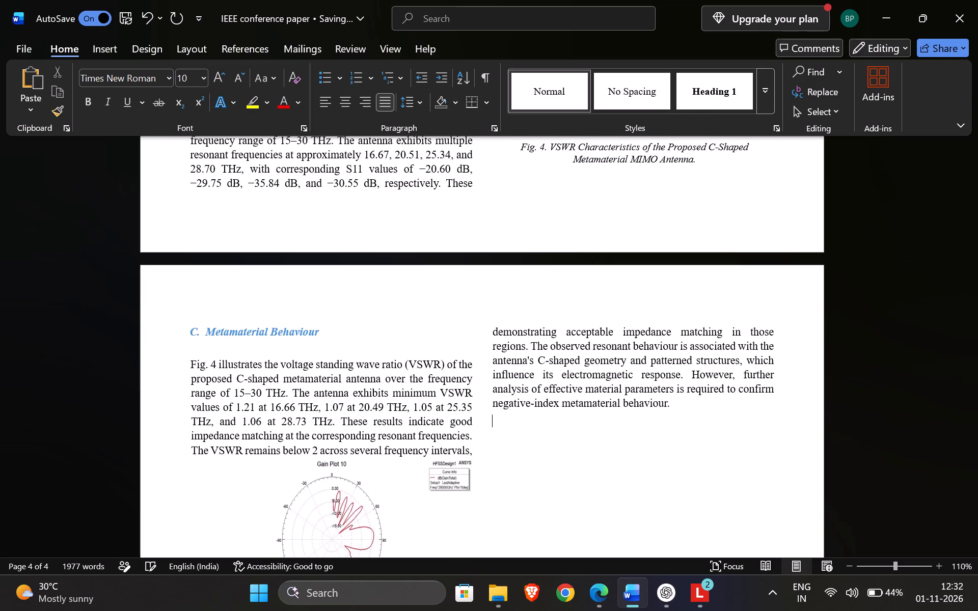
{"action": "scroll", "coordinate": [524, 402], "scroll_direction": "down", "scroll_amount": 1}
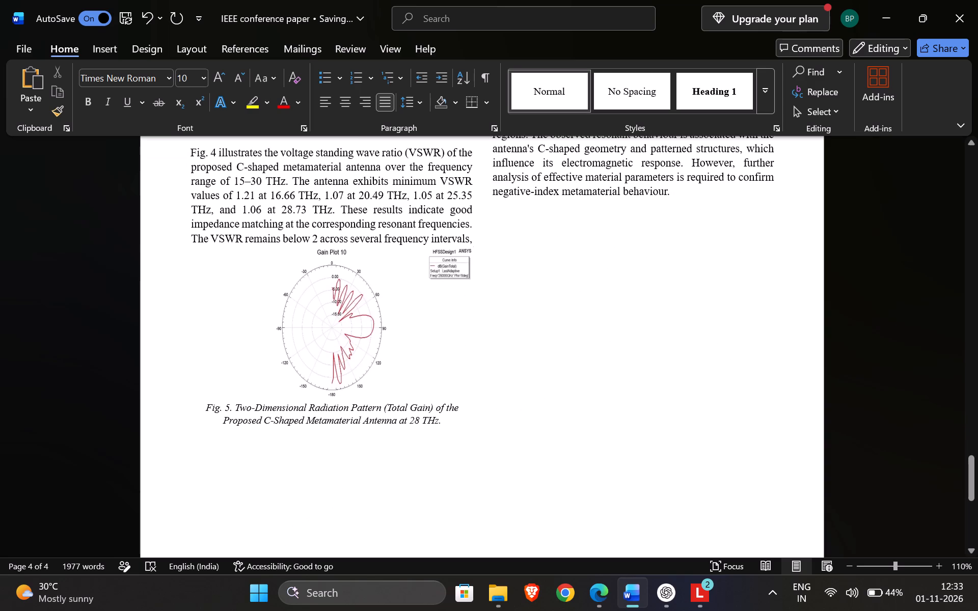
Insert empty lines after the VSWR paragraph until it sits wholly in the first column above the gain plot, undoing the surplus ones.
{"action": "key", "text": "Return"}
{"action": "key", "text": "Return"}
{"action": "key", "text": "Return"}
{"action": "key", "text": "Return"}
{"action": "key", "text": "Return"}
{"action": "key", "text": "Return"}
{"action": "key", "text": "Return"}
{"action": "key", "text": "Return"}
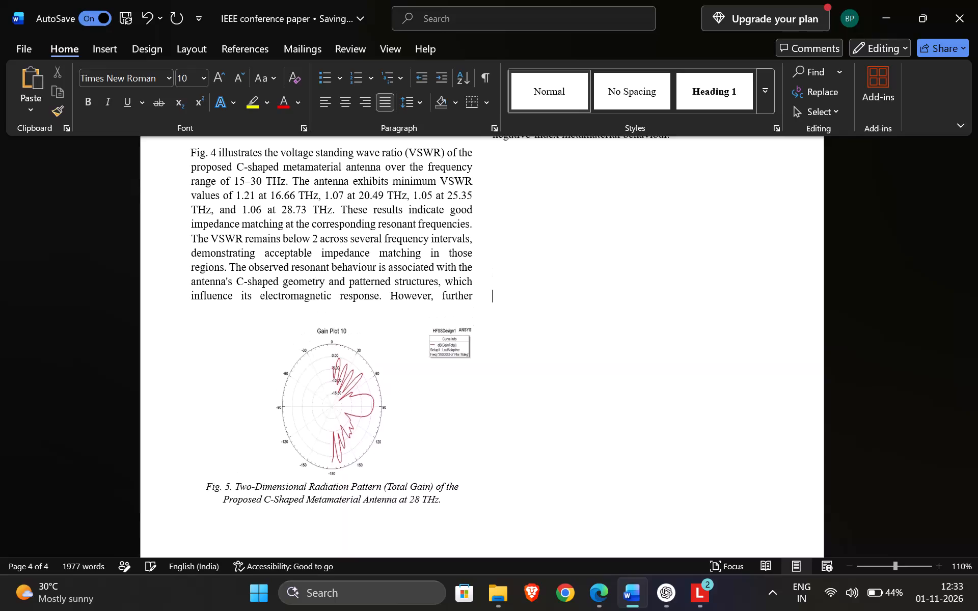
{"action": "key", "text": "Return"}
{"action": "key", "text": "Return"}
{"action": "key", "text": "Return"}
{"action": "key", "text": "Return"}
{"action": "key", "text": "Return"}
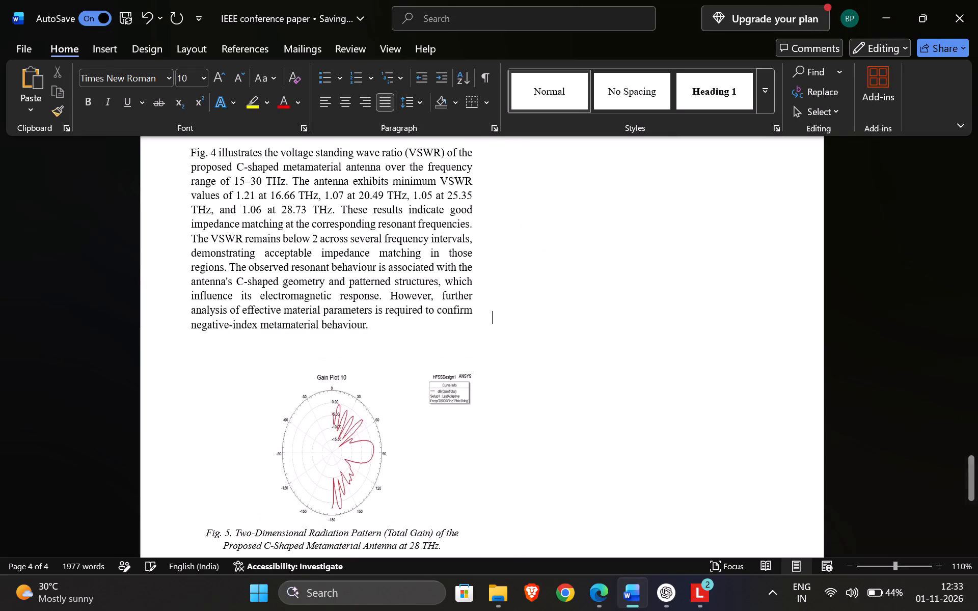
{"action": "key", "text": "ctrl+z"}
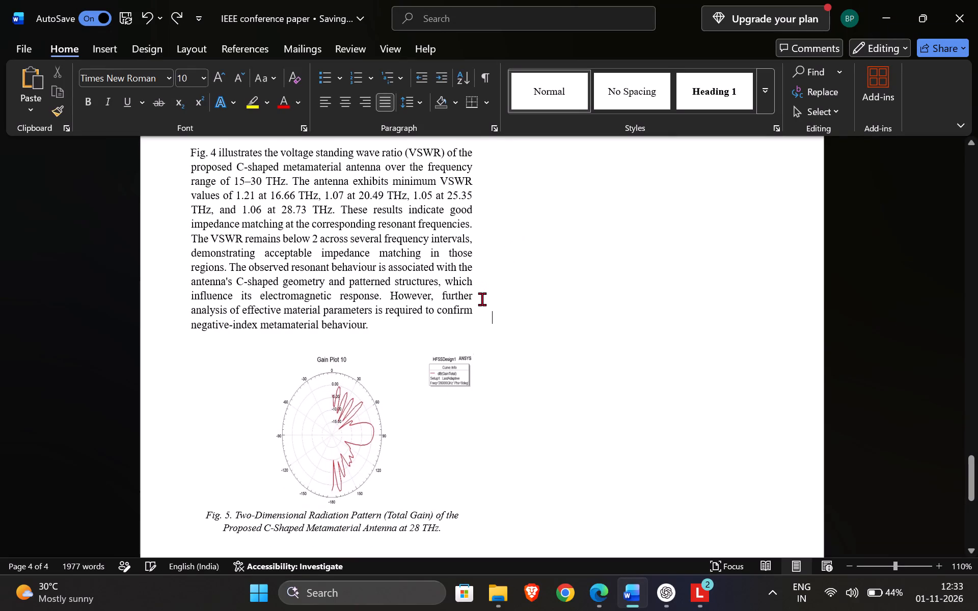
{"action": "key", "text": "ctrl+z"}
{"action": "scroll", "coordinate": [471, 476], "scroll_direction": "down", "scroll_amount": 1}
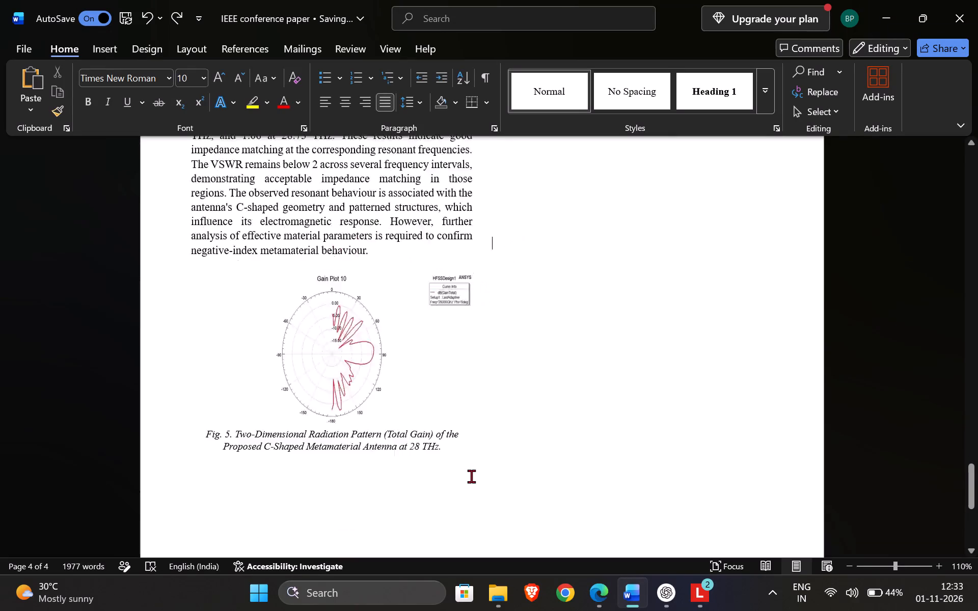
{"action": "left_click", "coordinate": [316, 371]}
{"action": "left_click", "coordinate": [312, 356]}
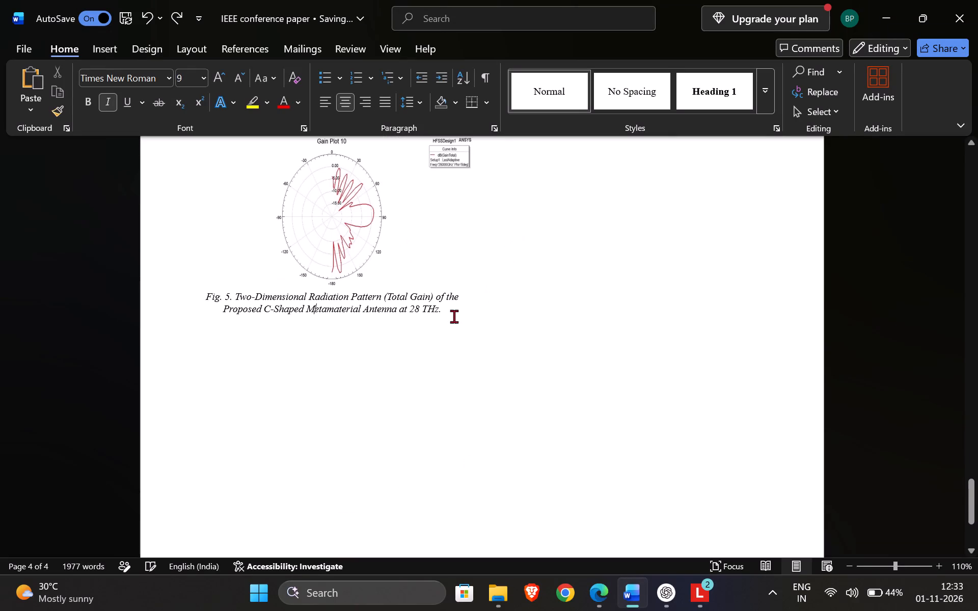
{"action": "left_click", "coordinate": [470, 314]}
{"action": "key", "text": "Return"}
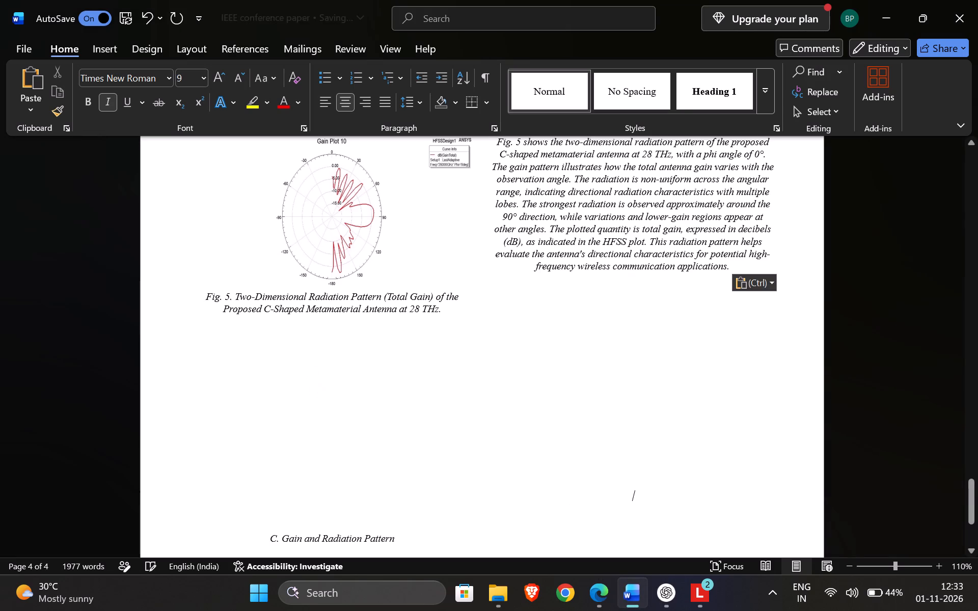
Try adding empty lines after the pasted Fig. 5 paragraph, and delete back through them and the paragraph's final "s.".
{"action": "scroll", "coordinate": [346, 428], "scroll_direction": "down", "scroll_amount": 2}
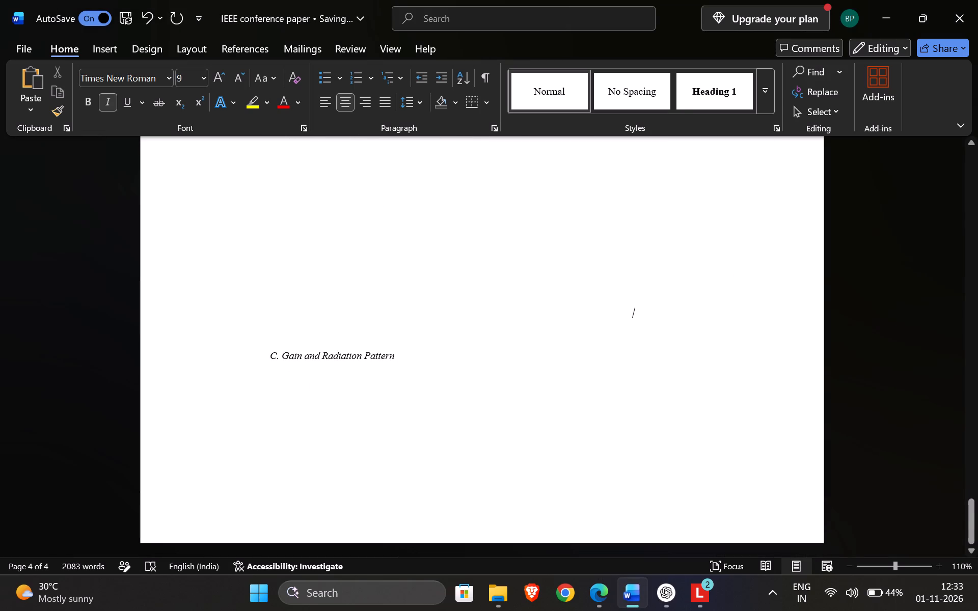
{"action": "key", "text": "BackSpace"}
{"action": "key", "text": "Return"}
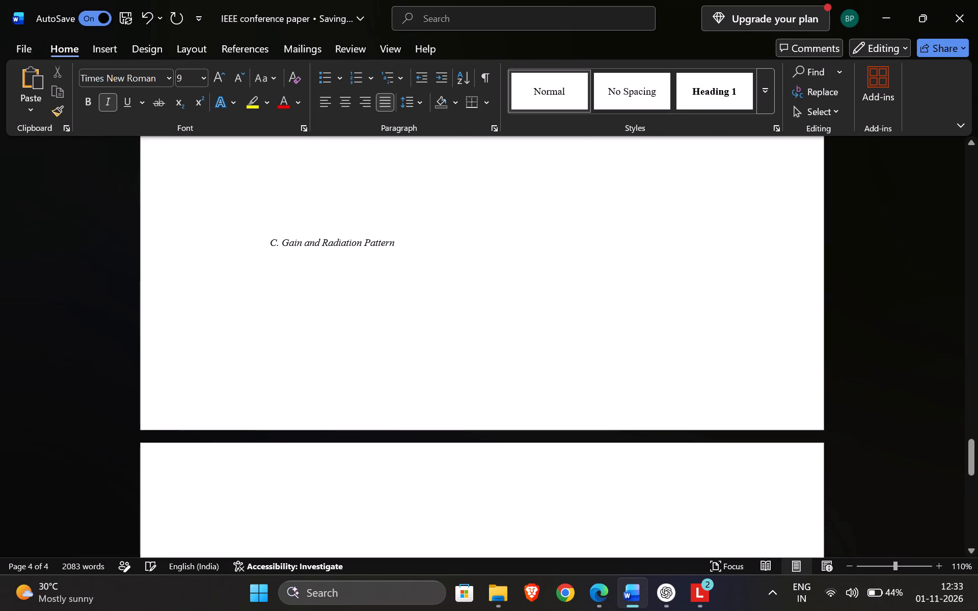
{"action": "key", "text": "Return"}
{"action": "key", "text": "Return"}
{"action": "scroll", "coordinate": [595, 308], "scroll_direction": "up", "scroll_amount": 2}
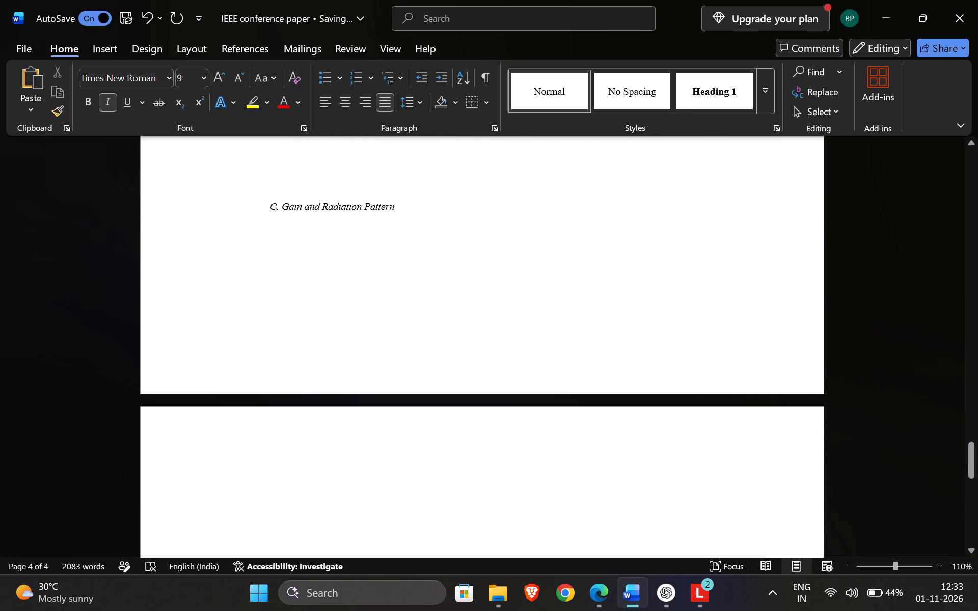
{"action": "key", "text": "BackSpace"}
{"action": "key", "text": "BackSpace"}
{"action": "key", "text": "BackSpace"}
{"action": "key", "text": "BackSpace"}
{"action": "key", "text": "BackSpace"}
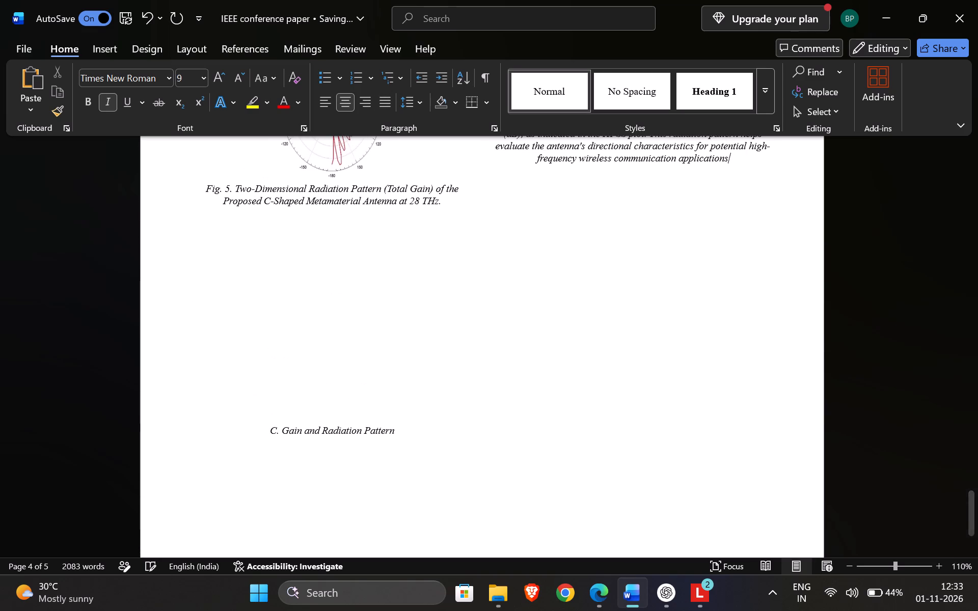
{"action": "key", "text": "BackSpace"}
Set the pasted Fig. 5 paragraph in the second column to font size 10 and remove its italics.
{"action": "scroll", "coordinate": [566, 352], "scroll_direction": "up", "scroll_amount": 2}
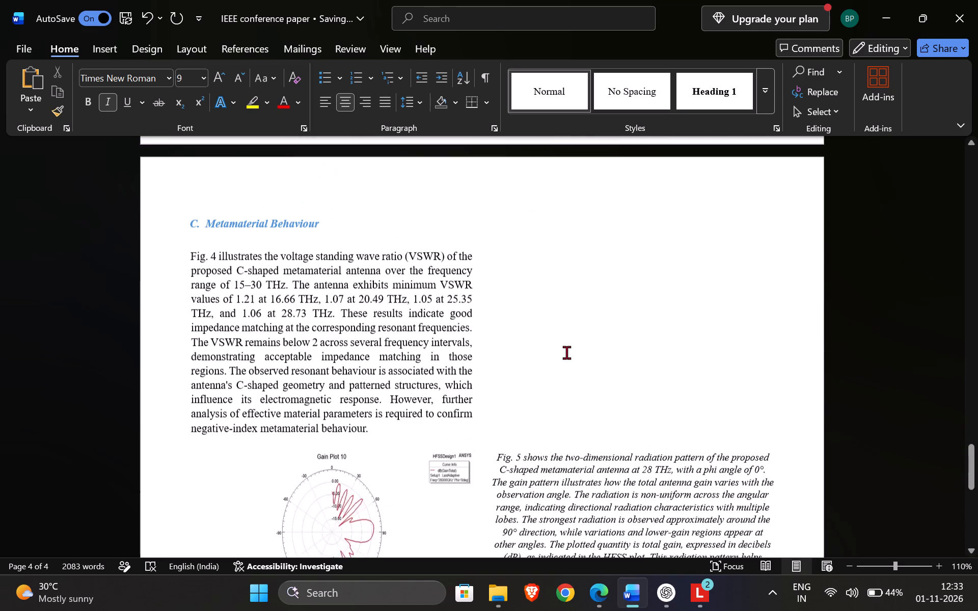
{"action": "scroll", "coordinate": [566, 352], "scroll_direction": "down", "scroll_amount": 1}
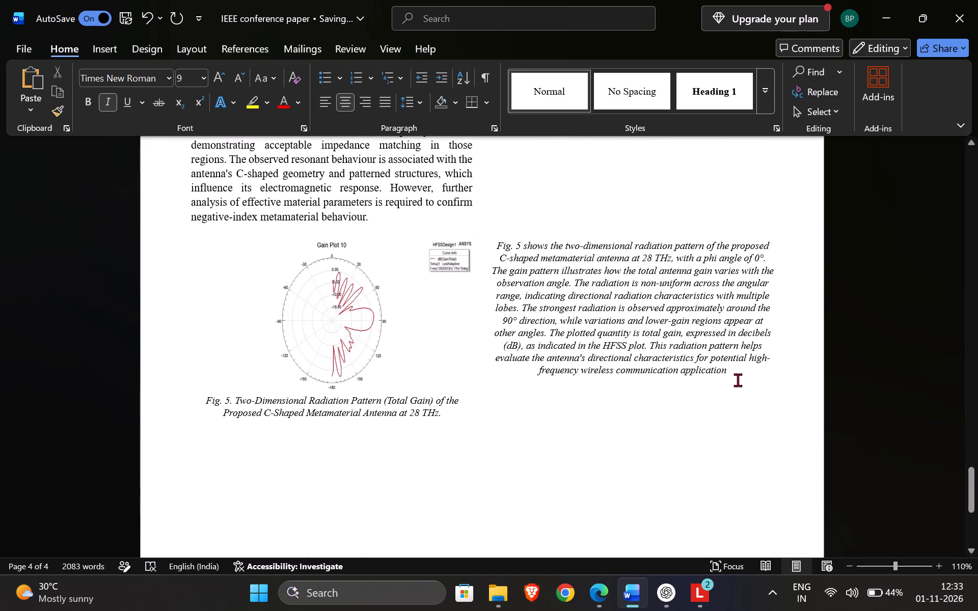
{"action": "left_click", "coordinate": [738, 379]}
{"action": "left_click_drag", "start_coordinate": [739, 377], "coordinate": [517, 258]}
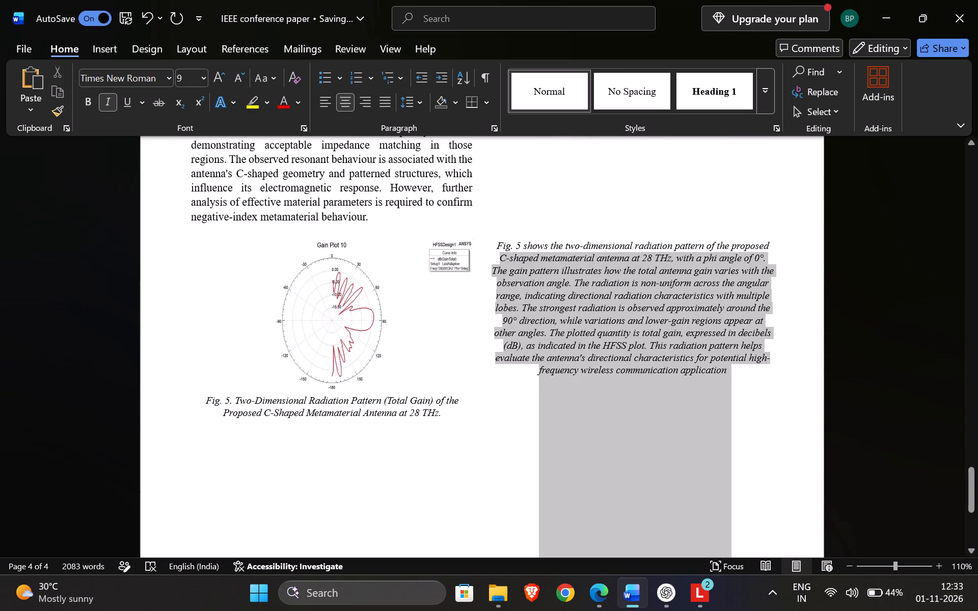
{"action": "left_click_drag", "start_coordinate": [517, 258], "coordinate": [495, 248]}
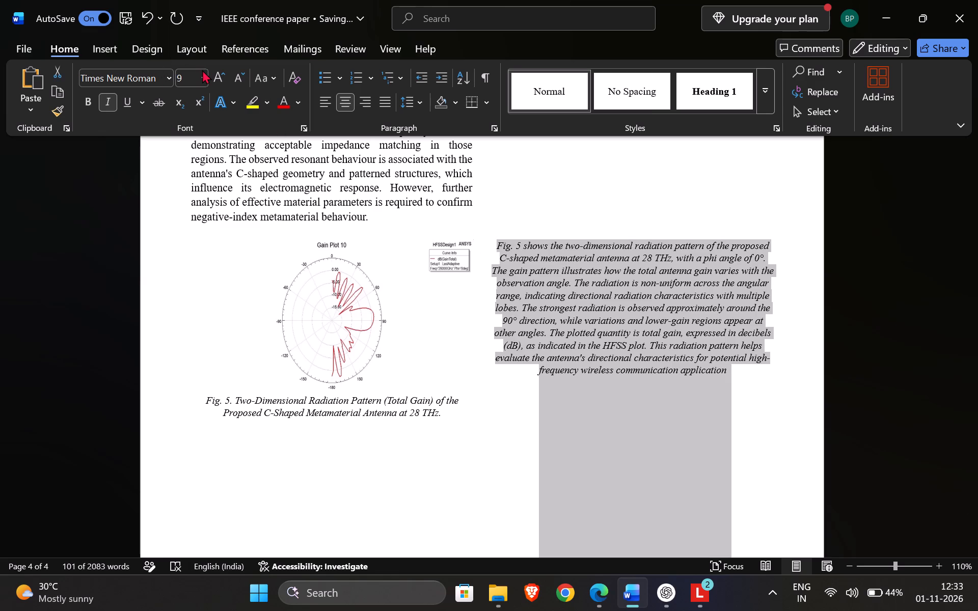
{"action": "left_click", "coordinate": [203, 70]}
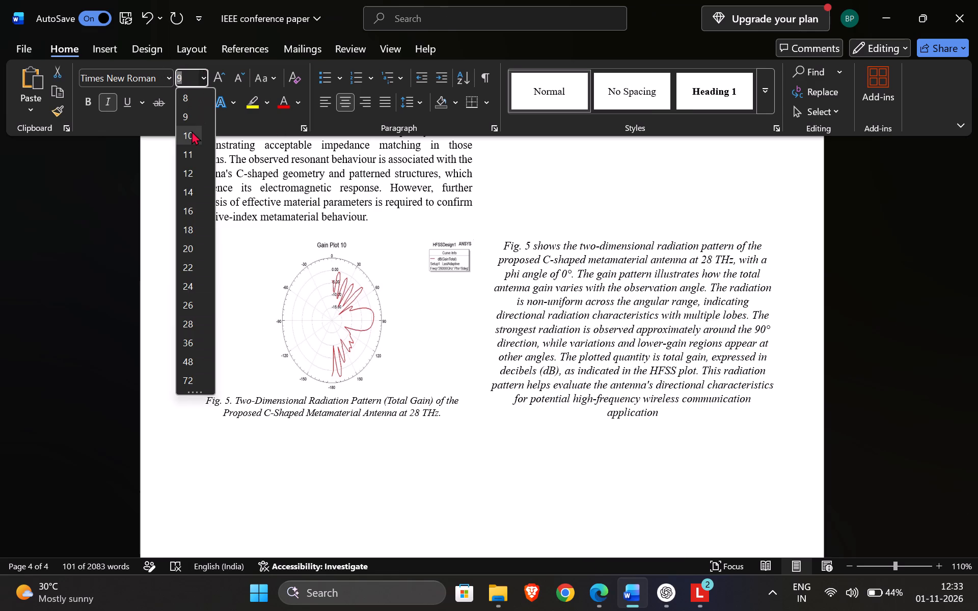
{"action": "left_click", "coordinate": [192, 131]}
{"action": "left_click", "coordinate": [101, 102]}
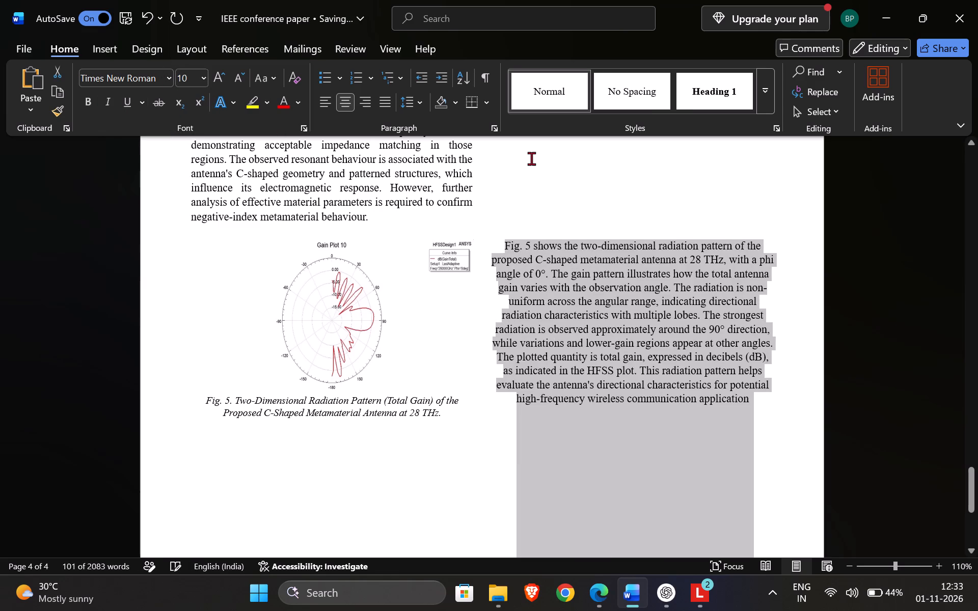
Justify the pasted Fig. 5 paragraph in the second column.
{"action": "left_click", "coordinate": [534, 159]}
{"action": "left_click_drag", "start_coordinate": [501, 242], "coordinate": [692, 362]}
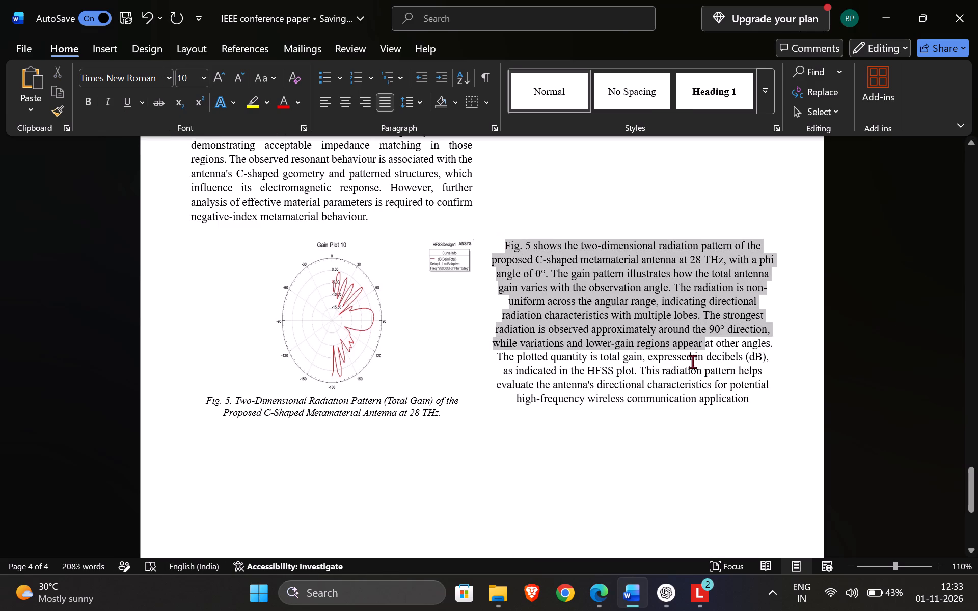
{"action": "left_click_drag", "start_coordinate": [692, 362], "coordinate": [760, 396]}
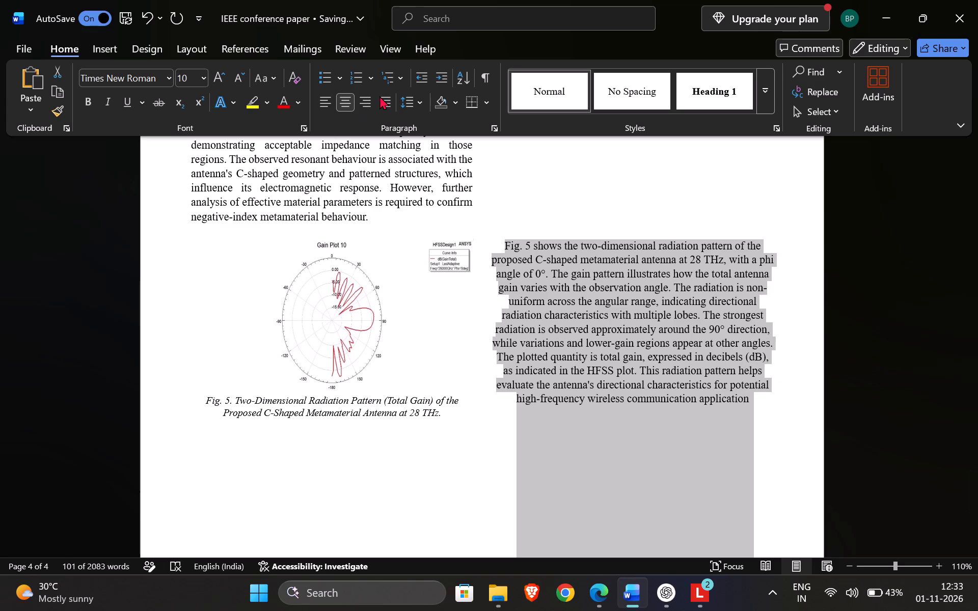
{"action": "left_click", "coordinate": [380, 96]}
{"action": "left_click", "coordinate": [632, 190]}
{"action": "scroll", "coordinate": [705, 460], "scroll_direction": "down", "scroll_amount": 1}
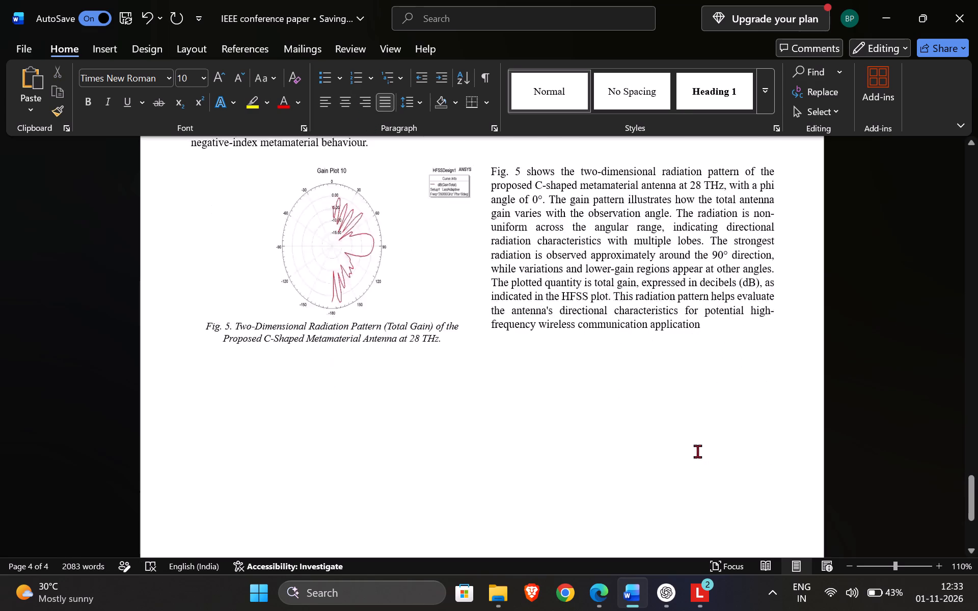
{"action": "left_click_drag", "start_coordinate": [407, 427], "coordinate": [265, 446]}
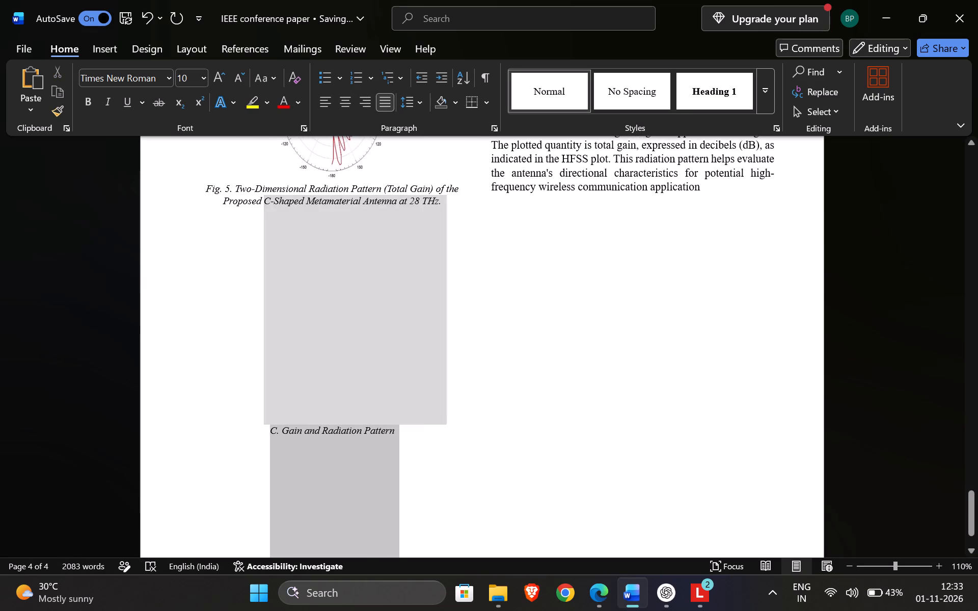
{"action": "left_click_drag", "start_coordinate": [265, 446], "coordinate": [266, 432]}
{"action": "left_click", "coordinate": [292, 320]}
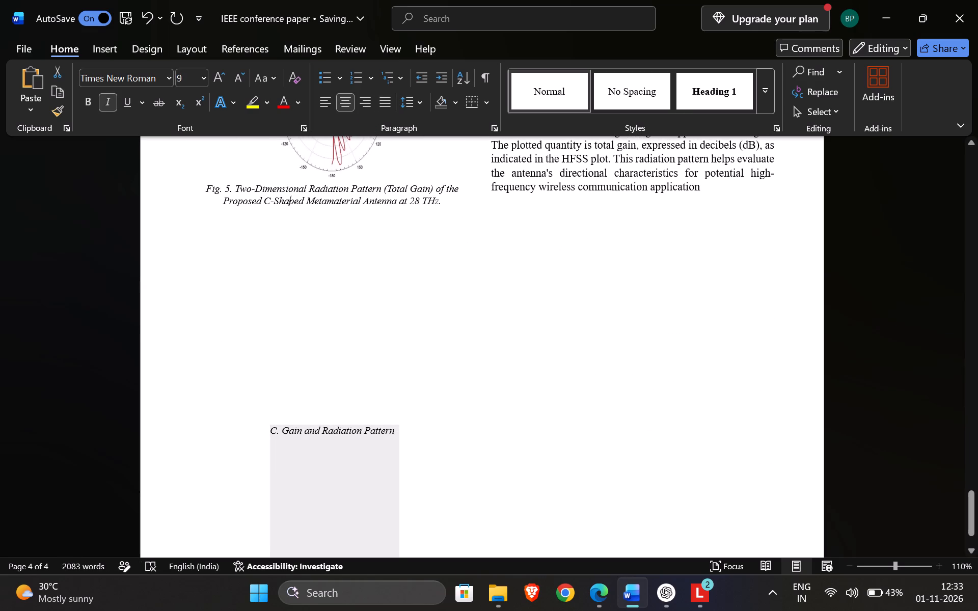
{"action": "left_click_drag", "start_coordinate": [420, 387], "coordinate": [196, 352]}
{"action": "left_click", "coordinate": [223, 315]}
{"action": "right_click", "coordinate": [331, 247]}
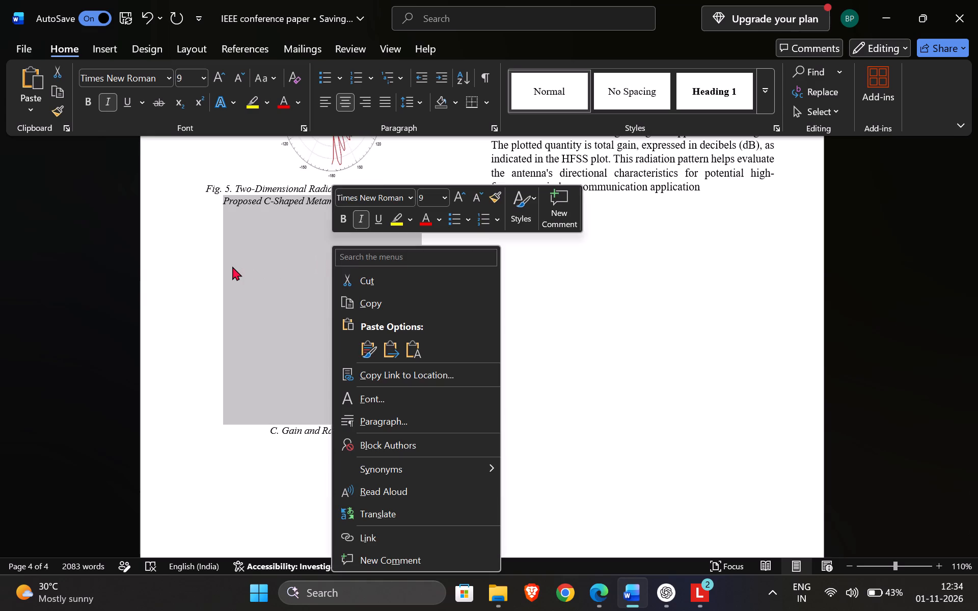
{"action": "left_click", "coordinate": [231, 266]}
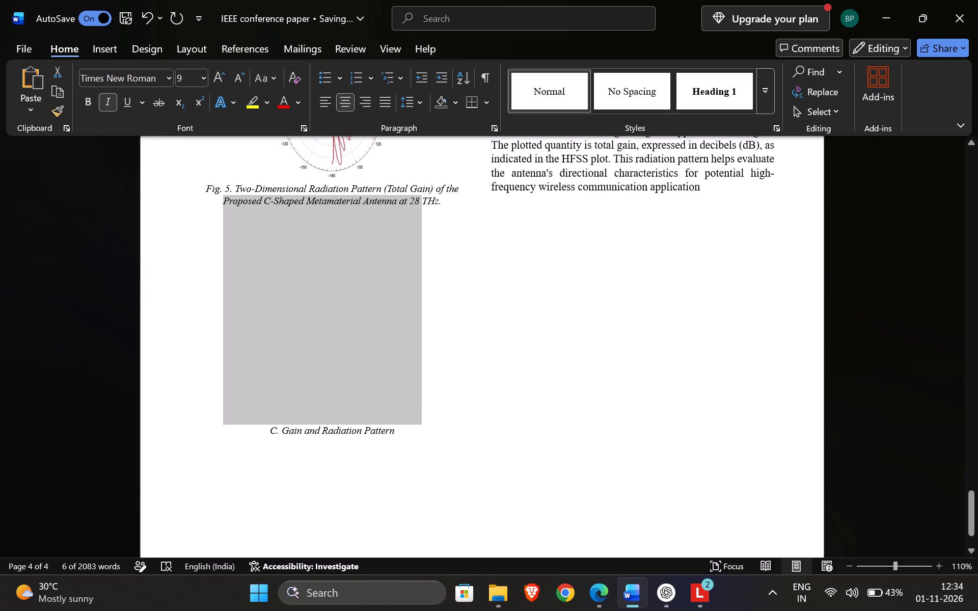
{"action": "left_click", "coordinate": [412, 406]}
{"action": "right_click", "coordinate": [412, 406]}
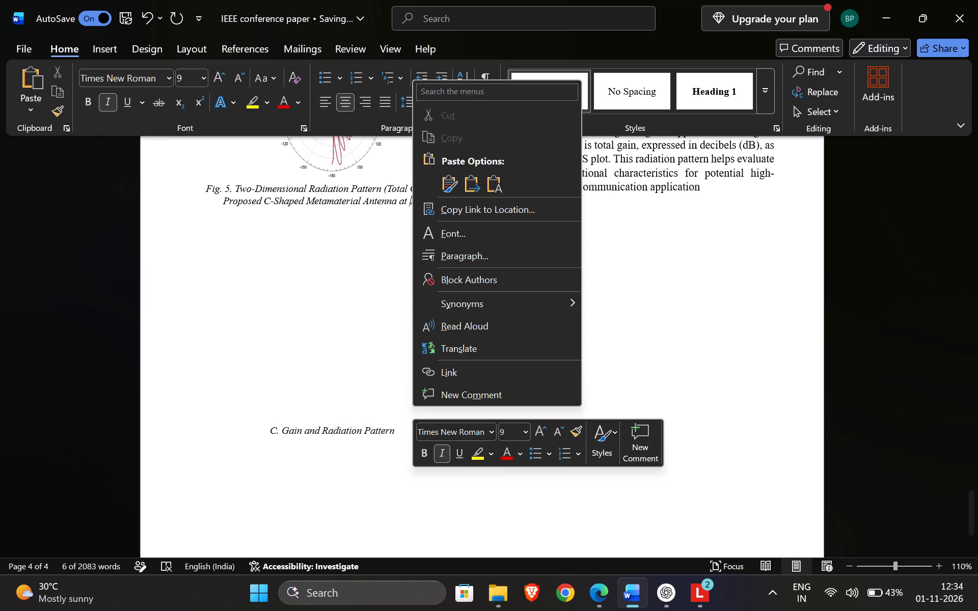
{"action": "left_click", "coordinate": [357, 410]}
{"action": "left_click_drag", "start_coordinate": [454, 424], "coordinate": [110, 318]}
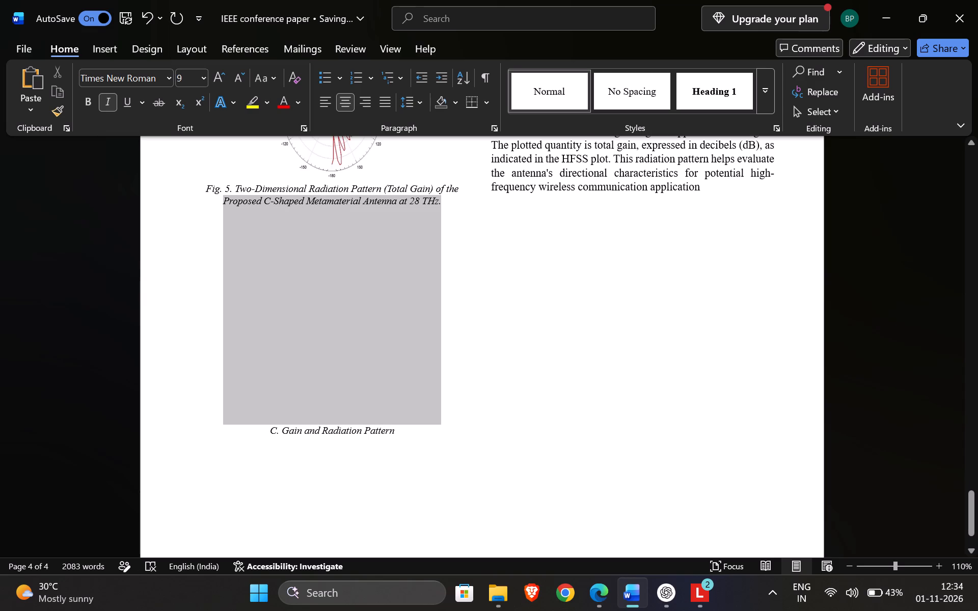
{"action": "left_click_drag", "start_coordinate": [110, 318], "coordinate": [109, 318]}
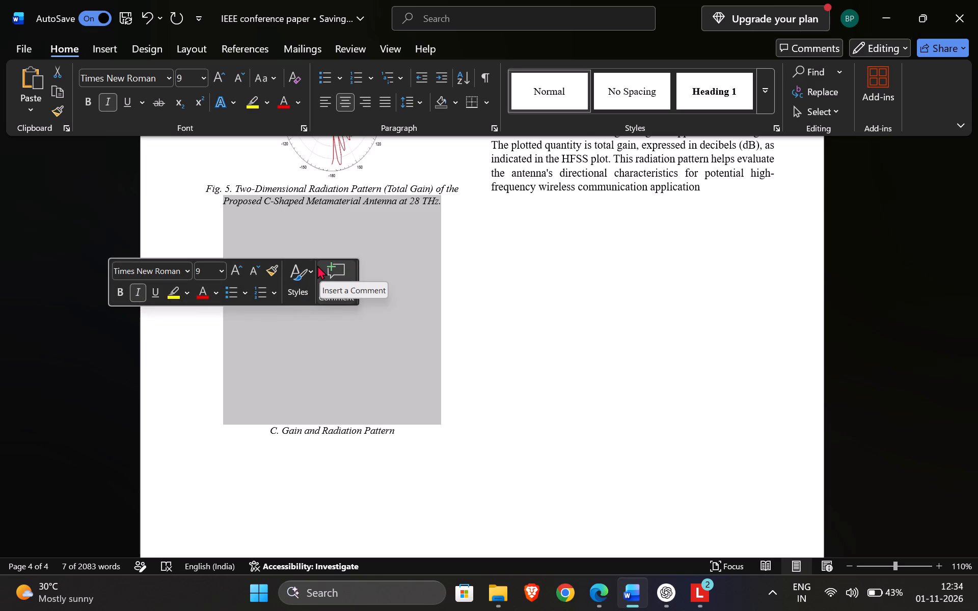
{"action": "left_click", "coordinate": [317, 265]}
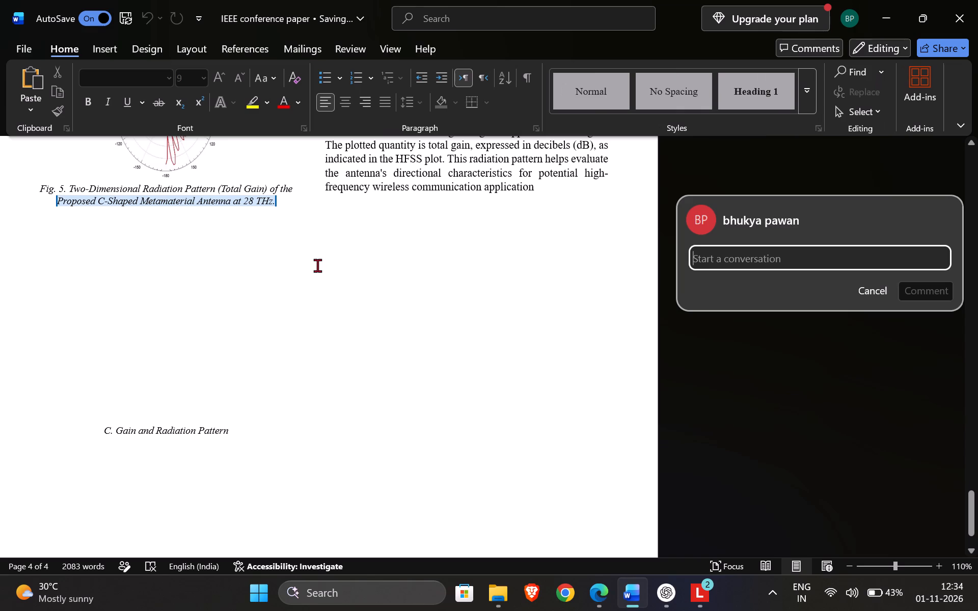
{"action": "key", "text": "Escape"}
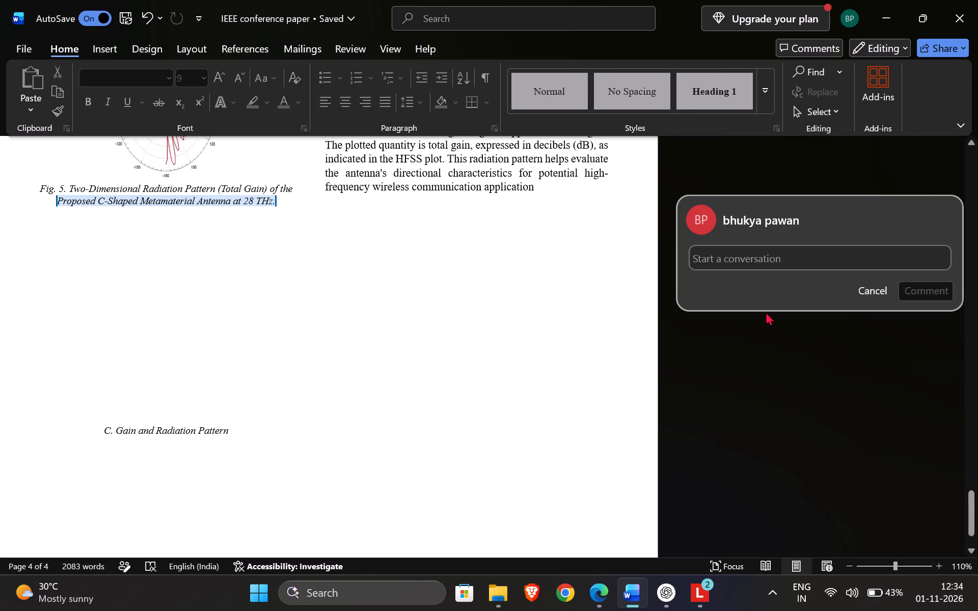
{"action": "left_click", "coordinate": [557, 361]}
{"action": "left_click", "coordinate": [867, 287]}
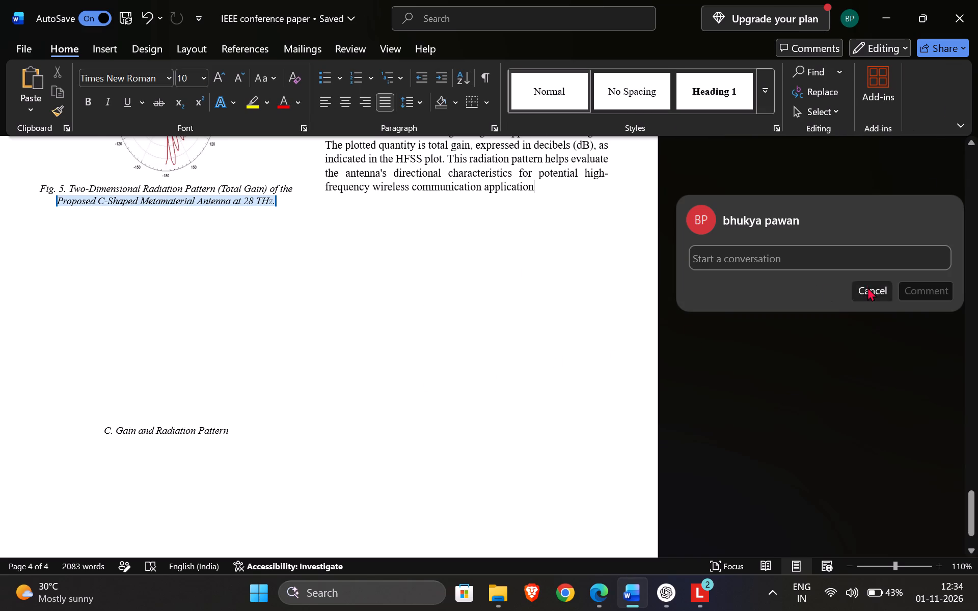
Delete the empty lines after the Fig. 4 paragraph and its final period, undoing the extra deletion of the last letter of "behaviour".
{"action": "scroll", "coordinate": [332, 273], "scroll_direction": "up", "scroll_amount": 1}
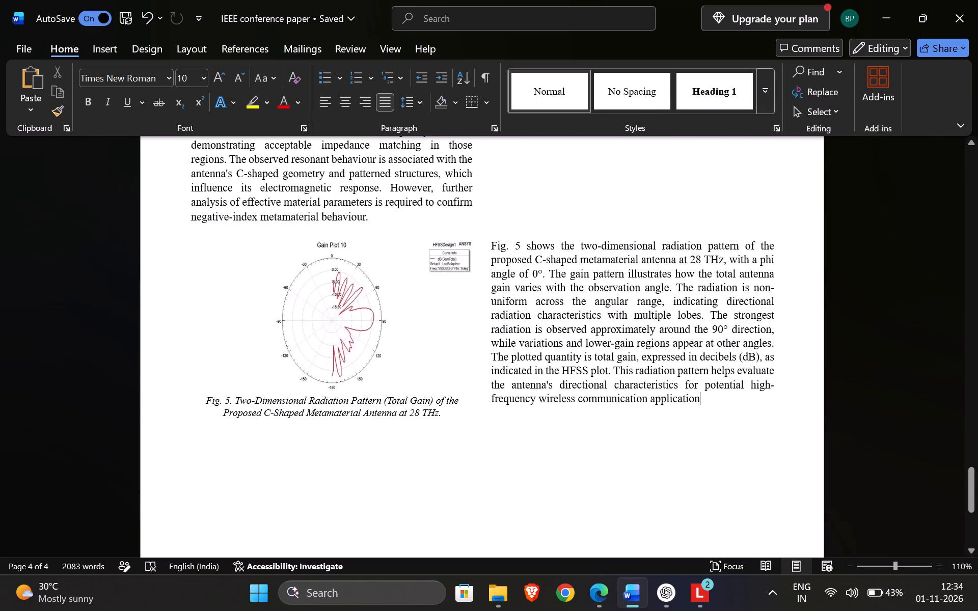
{"action": "scroll", "coordinate": [332, 273], "scroll_direction": "up", "scroll_amount": 2}
{"action": "left_click", "coordinate": [558, 505]}
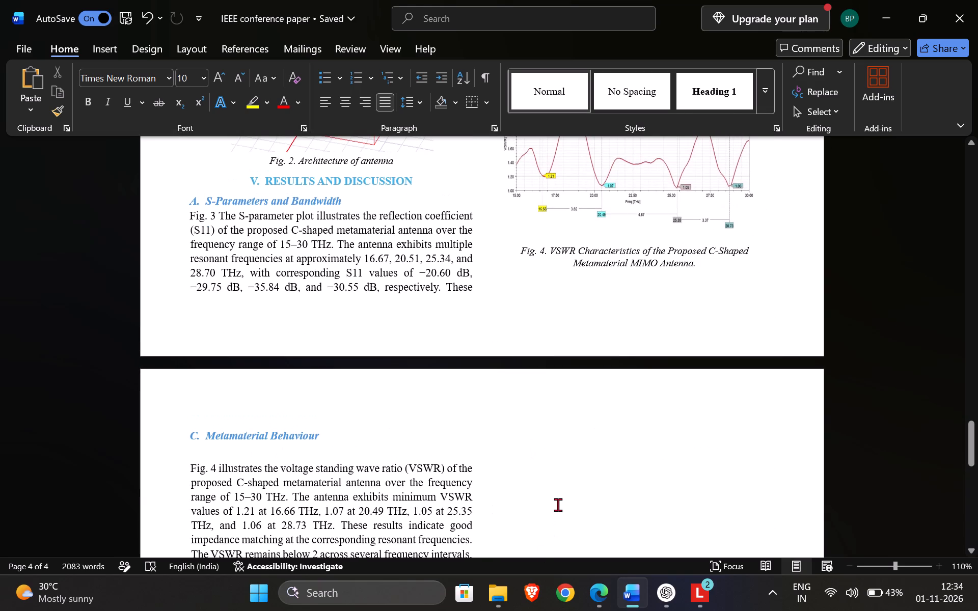
{"action": "key", "text": "BackSpace"}
{"action": "key", "text": "BackSpace"}
{"action": "scroll", "coordinate": [558, 505], "scroll_direction": "down", "scroll_amount": 2}
{"action": "key", "text": "BackSpace"}
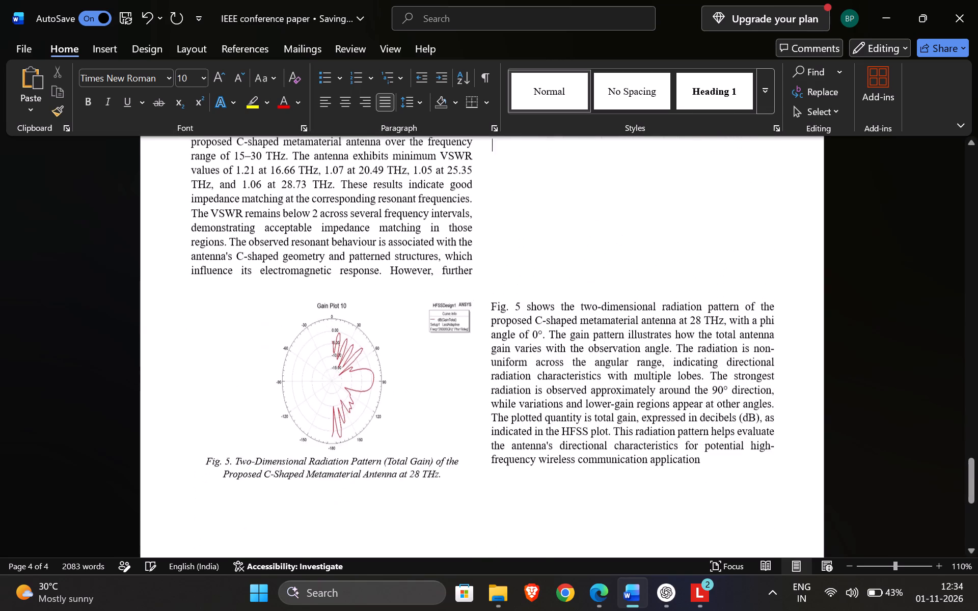
{"action": "key", "text": "BackSpace"}
{"action": "key", "text": "BackSpace"}
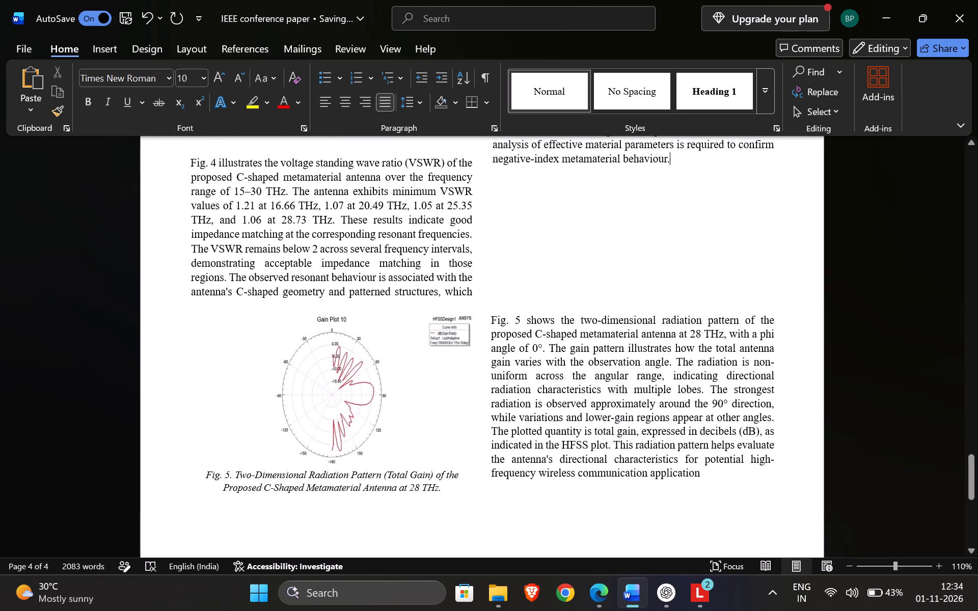
{"action": "key", "text": "BackSpace"}
{"action": "key", "text": "BackSpace"}
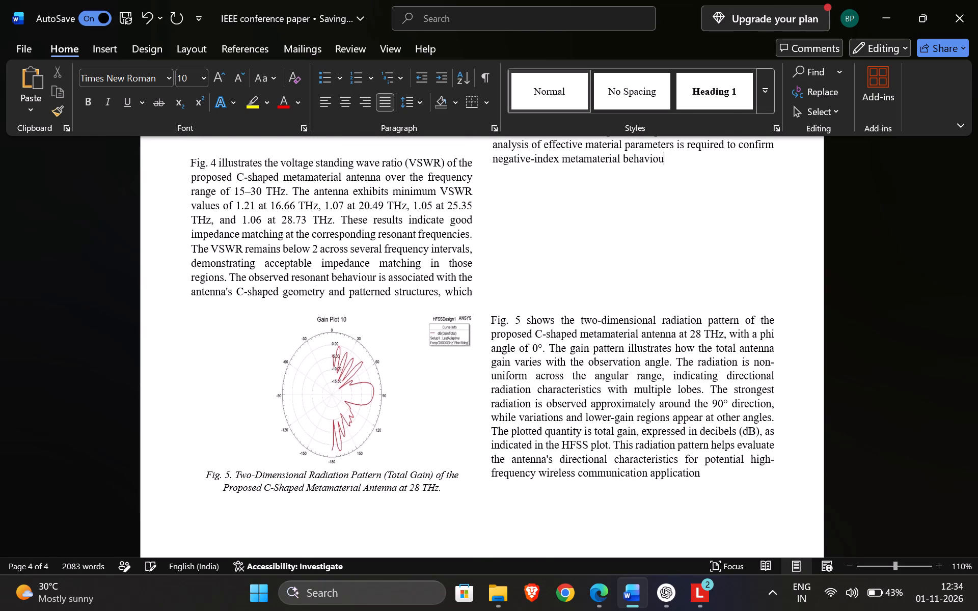
{"action": "key", "text": "ctrl+z"}
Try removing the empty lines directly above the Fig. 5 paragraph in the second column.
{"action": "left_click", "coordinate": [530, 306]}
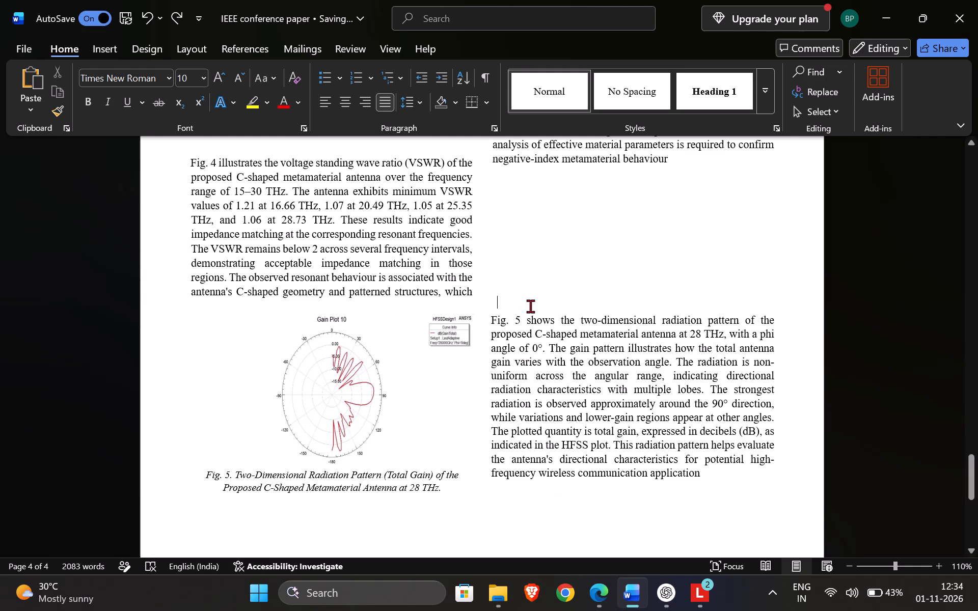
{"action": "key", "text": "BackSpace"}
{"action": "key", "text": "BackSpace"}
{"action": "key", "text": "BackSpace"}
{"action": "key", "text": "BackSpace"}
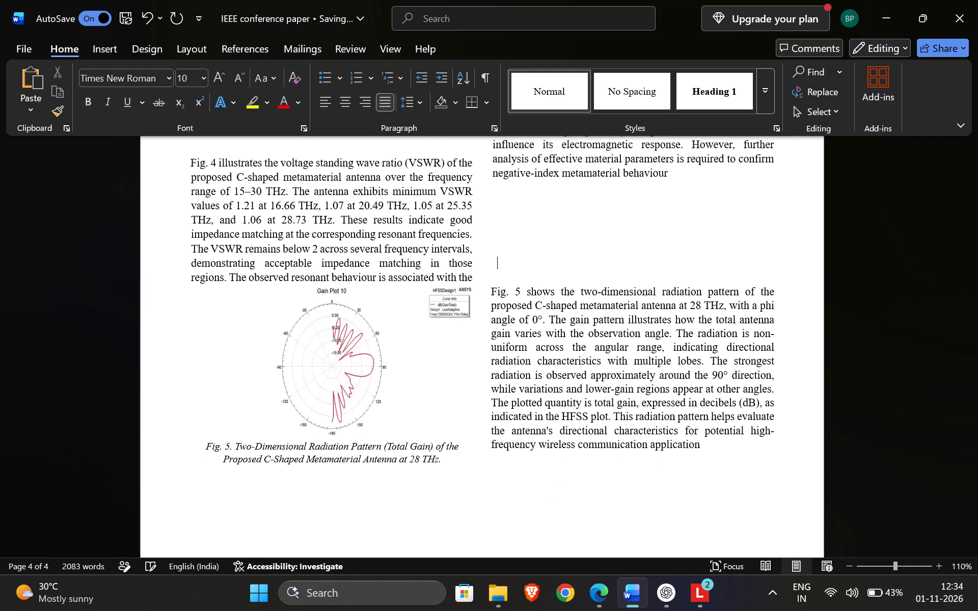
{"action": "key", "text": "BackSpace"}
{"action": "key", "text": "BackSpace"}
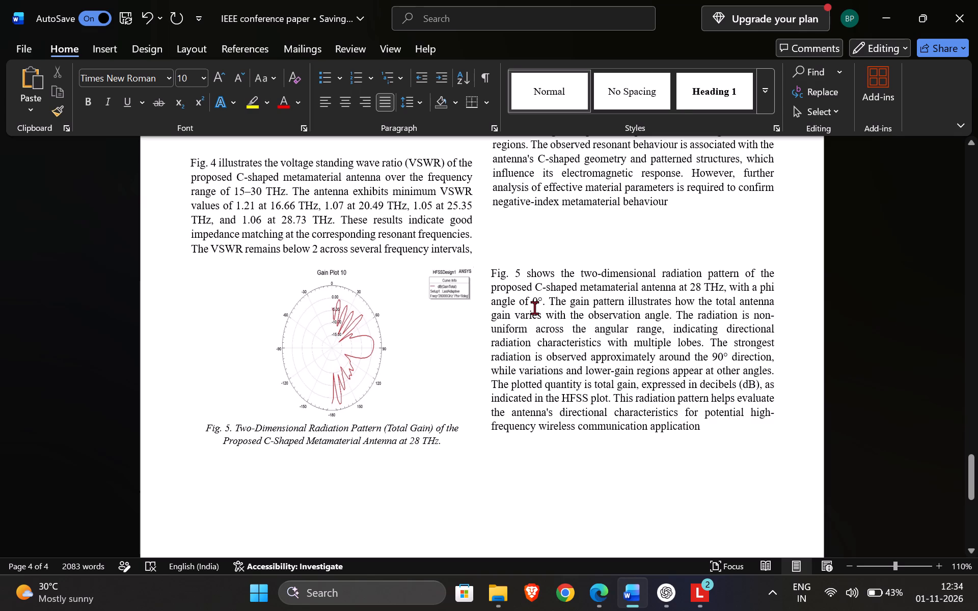
Add eight empty lines above the Fig. 5 paragraph to push the Fig. 4 paragraph fully into the first column.
{"action": "key", "text": "Return"}
{"action": "key", "text": "Return"}
{"action": "key", "text": "Return"}
{"action": "key", "text": "Return"}
{"action": "key", "text": "Return"}
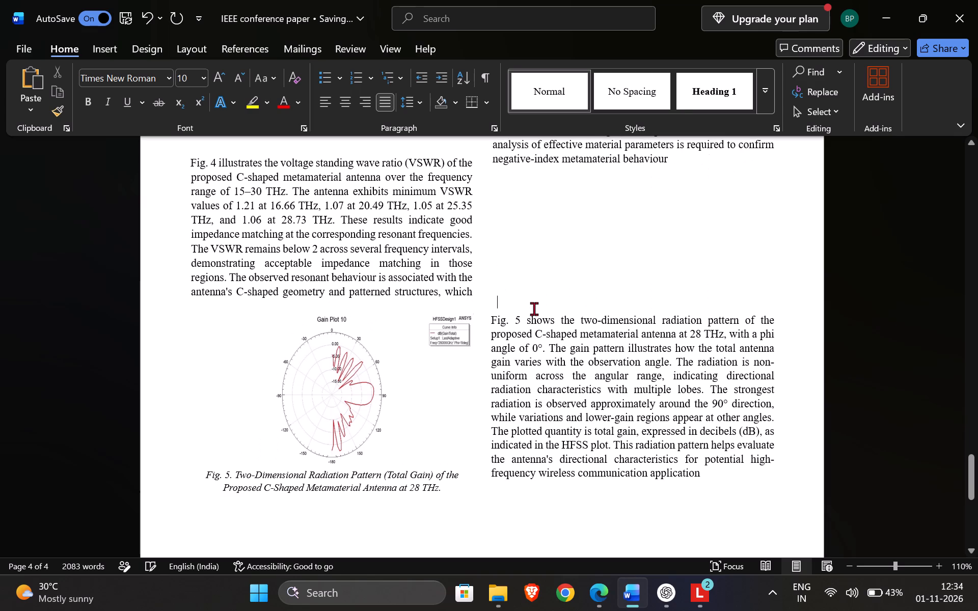
{"action": "key", "text": "Return"}
{"action": "key", "text": "Return"}
{"action": "key", "text": "Return"}
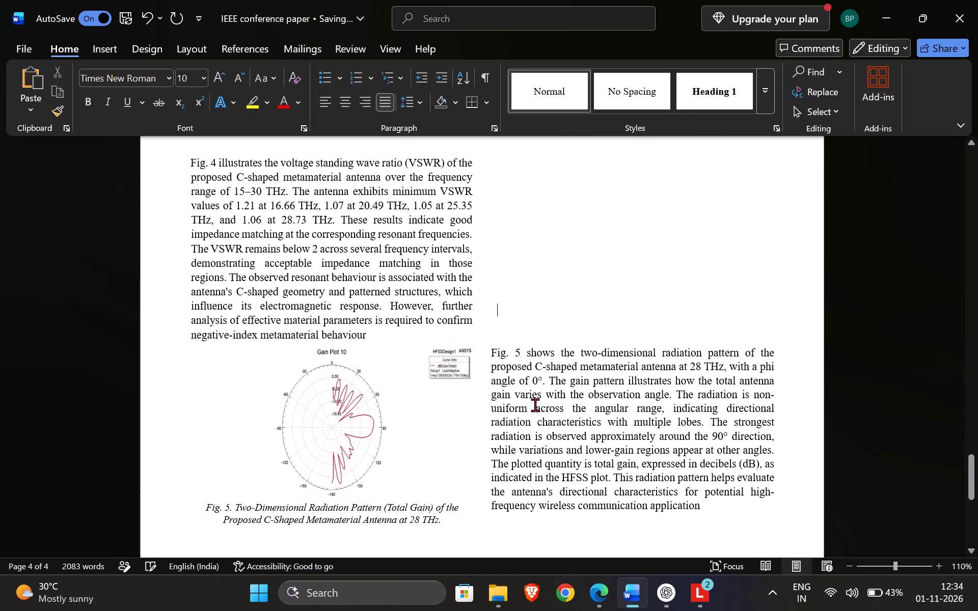
{"action": "scroll", "coordinate": [542, 423], "scroll_direction": "down", "scroll_amount": 2}
{"action": "scroll", "coordinate": [542, 421], "scroll_direction": "up", "scroll_amount": 1}
Add three empty lines after the Fig. 5 paragraph, following "communication application".
{"action": "left_click", "coordinate": [732, 338]}
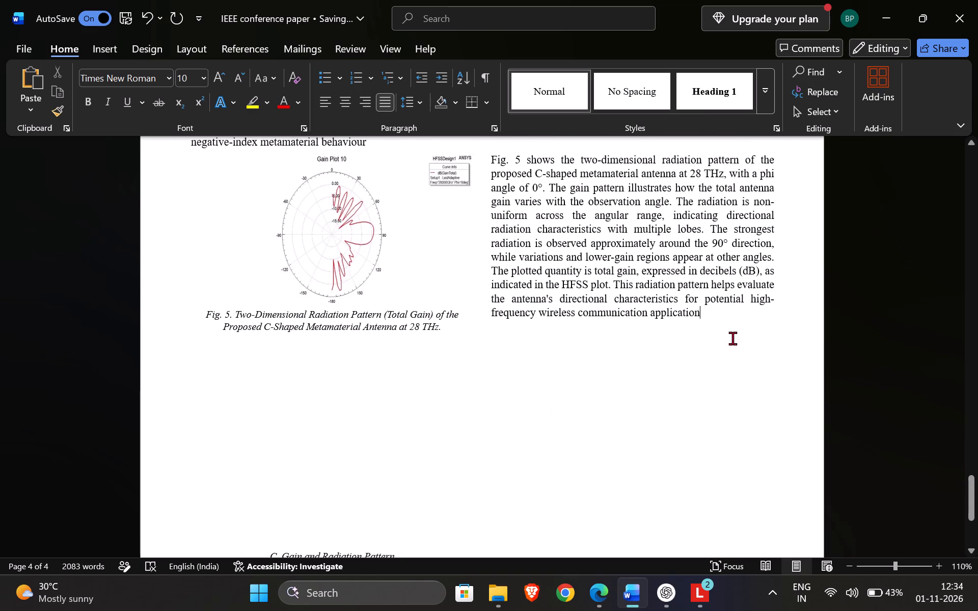
{"action": "left_click", "coordinate": [664, 391]}
{"action": "left_click", "coordinate": [737, 310]}
{"action": "key", "text": "Return"}
{"action": "key", "text": "Return"}
{"action": "key", "text": "Return"}
{"action": "scroll", "coordinate": [729, 318], "scroll_direction": "up", "scroll_amount": 2}
{"action": "scroll", "coordinate": [604, 314], "scroll_direction": "up", "scroll_amount": 2}
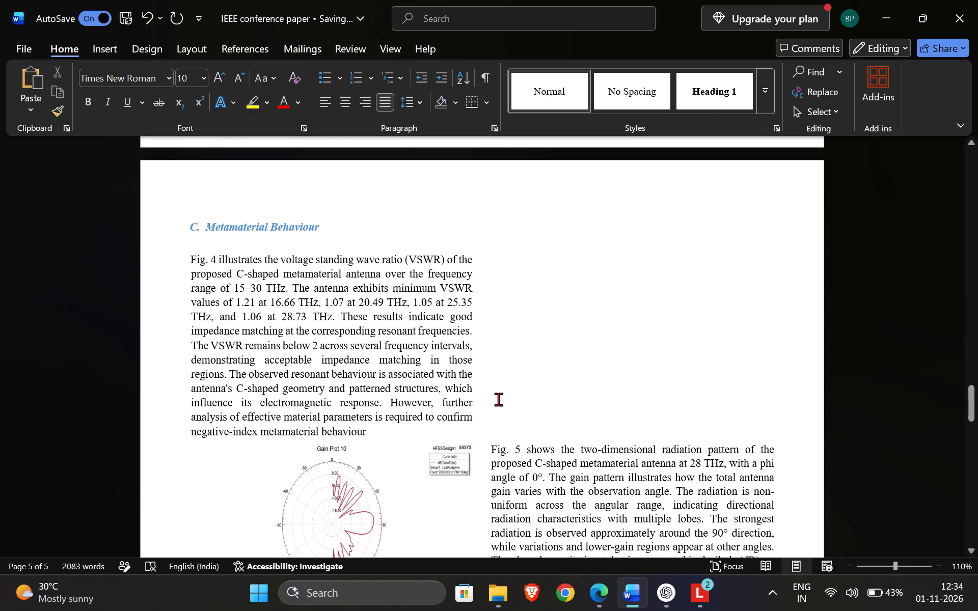
{"action": "scroll", "coordinate": [498, 399], "scroll_direction": "up", "scroll_amount": 1}
{"action": "scroll", "coordinate": [498, 399], "scroll_direction": "down", "scroll_amount": 4}
{"action": "scroll", "coordinate": [374, 319], "scroll_direction": "up", "scroll_amount": 1}
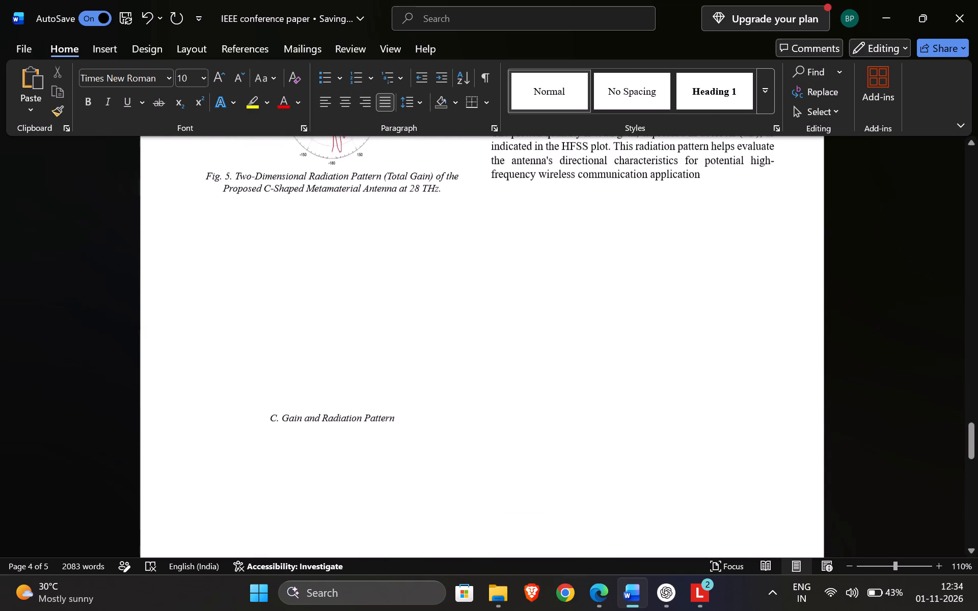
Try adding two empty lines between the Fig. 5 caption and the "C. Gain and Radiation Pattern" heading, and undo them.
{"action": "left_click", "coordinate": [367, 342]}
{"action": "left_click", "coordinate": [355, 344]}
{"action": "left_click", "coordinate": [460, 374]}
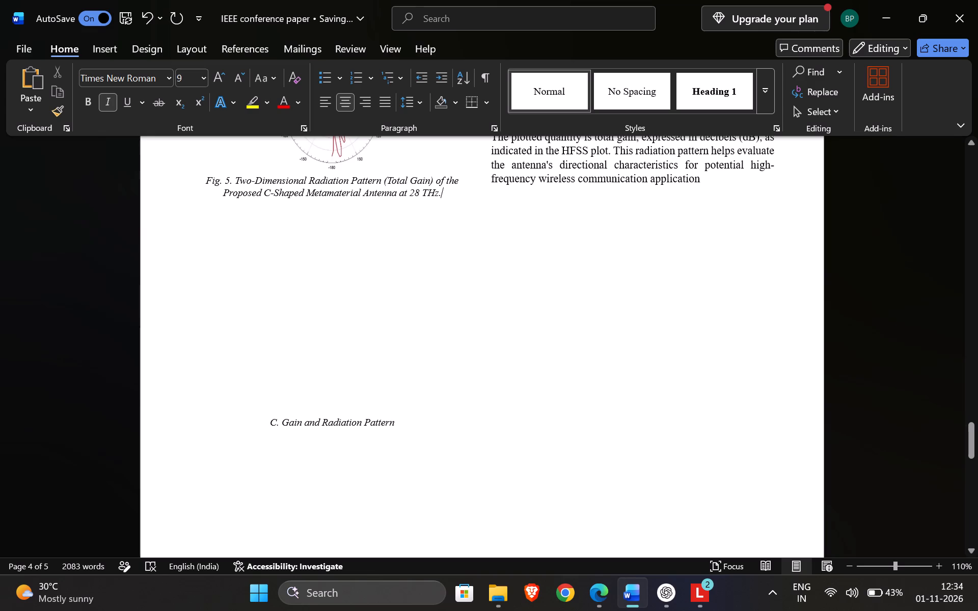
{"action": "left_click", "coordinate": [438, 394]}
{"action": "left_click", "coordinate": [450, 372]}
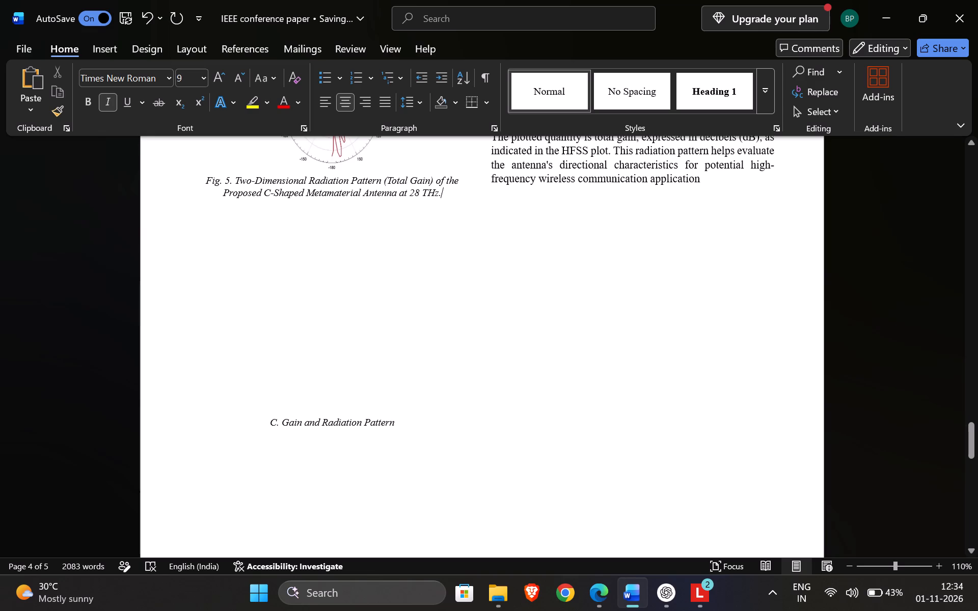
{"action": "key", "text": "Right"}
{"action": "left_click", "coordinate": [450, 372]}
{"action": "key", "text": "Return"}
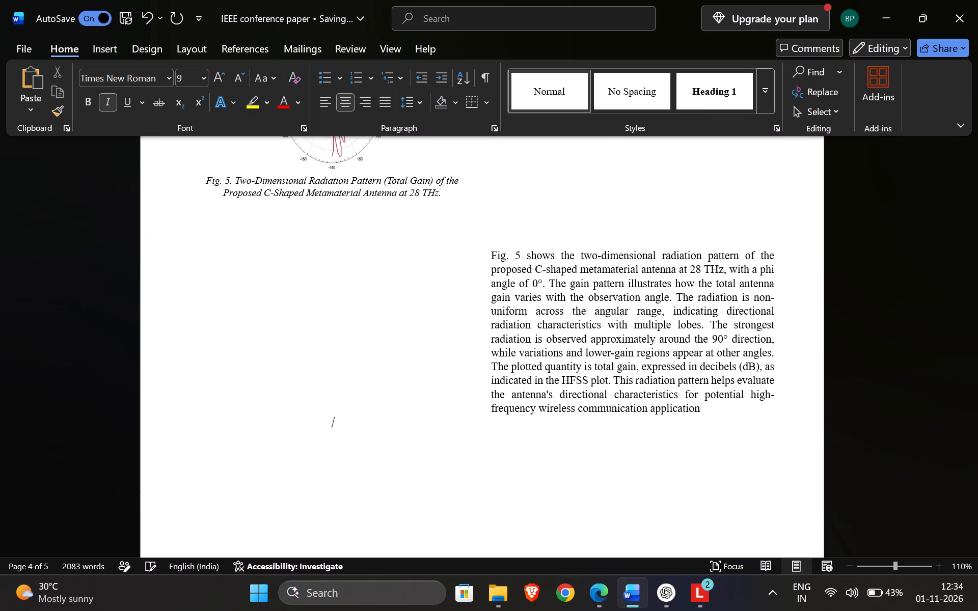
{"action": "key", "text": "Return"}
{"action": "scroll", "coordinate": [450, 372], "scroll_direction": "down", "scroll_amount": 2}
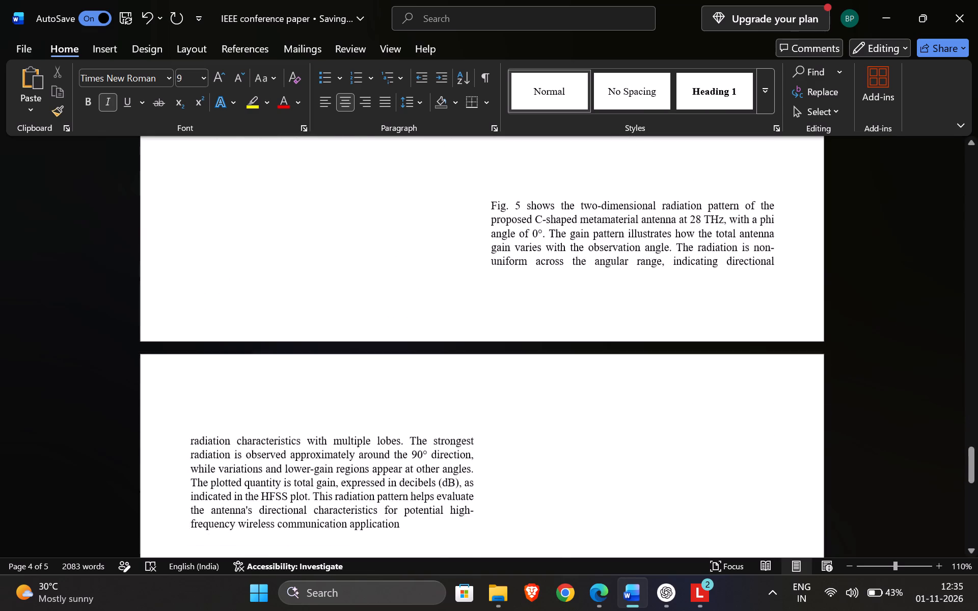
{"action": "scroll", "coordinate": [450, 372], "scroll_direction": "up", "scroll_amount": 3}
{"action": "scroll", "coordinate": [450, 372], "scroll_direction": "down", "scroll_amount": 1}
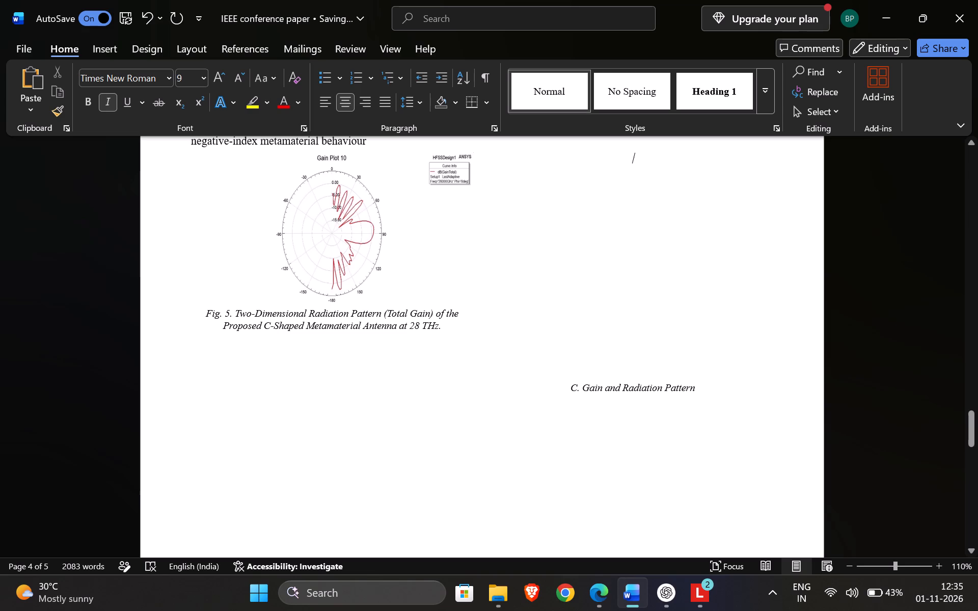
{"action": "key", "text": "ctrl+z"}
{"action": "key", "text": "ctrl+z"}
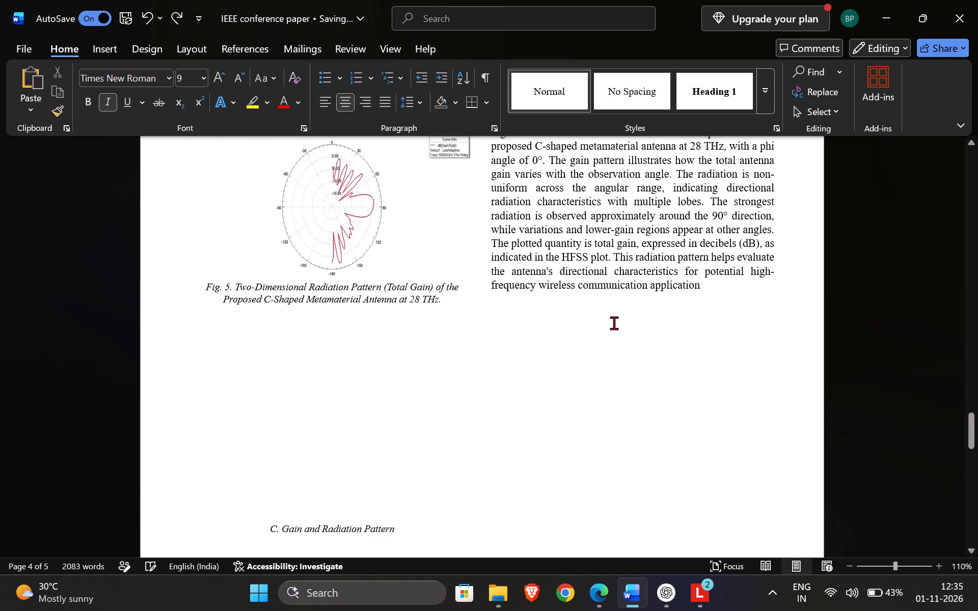
Make the "C. Gain and Radiation Pattern" heading bold and remove its italics.
{"action": "scroll", "coordinate": [564, 334], "scroll_direction": "up", "scroll_amount": 1}
{"action": "scroll", "coordinate": [486, 342], "scroll_direction": "up", "scroll_amount": 1}
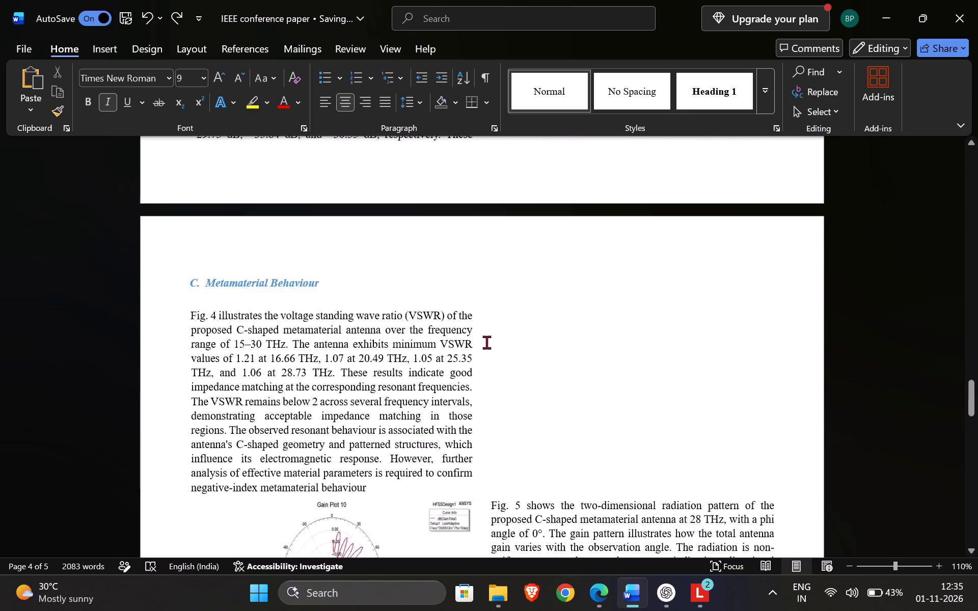
{"action": "scroll", "coordinate": [486, 342], "scroll_direction": "down", "scroll_amount": 1}
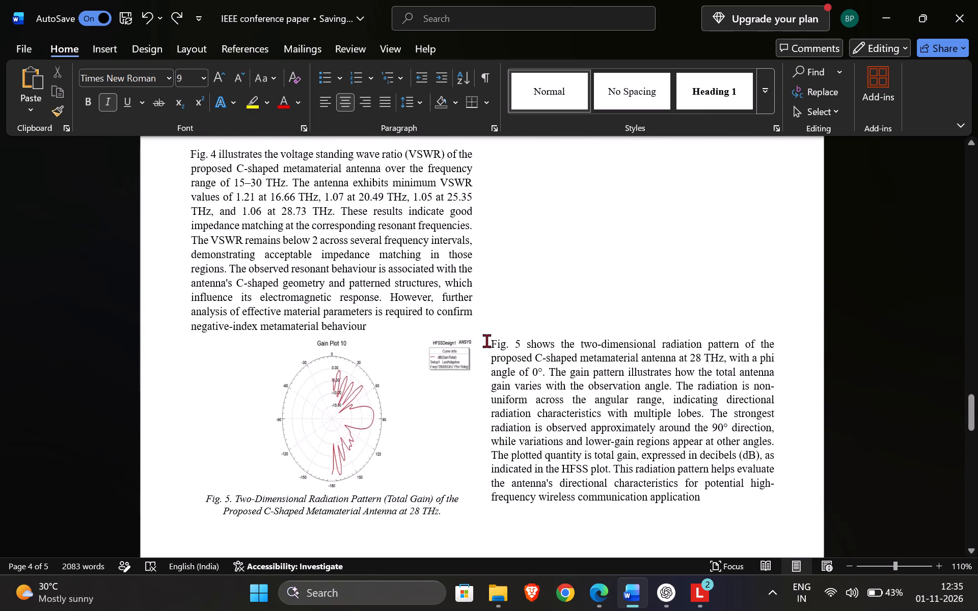
{"action": "scroll", "coordinate": [444, 466], "scroll_direction": "down", "scroll_amount": 1}
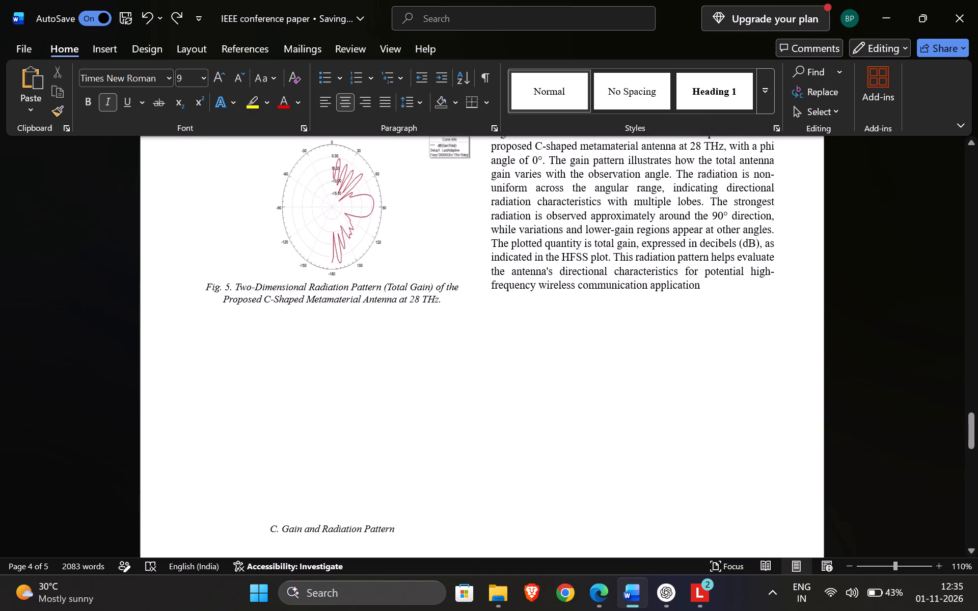
{"action": "scroll", "coordinate": [444, 460], "scroll_direction": "down", "scroll_amount": 1}
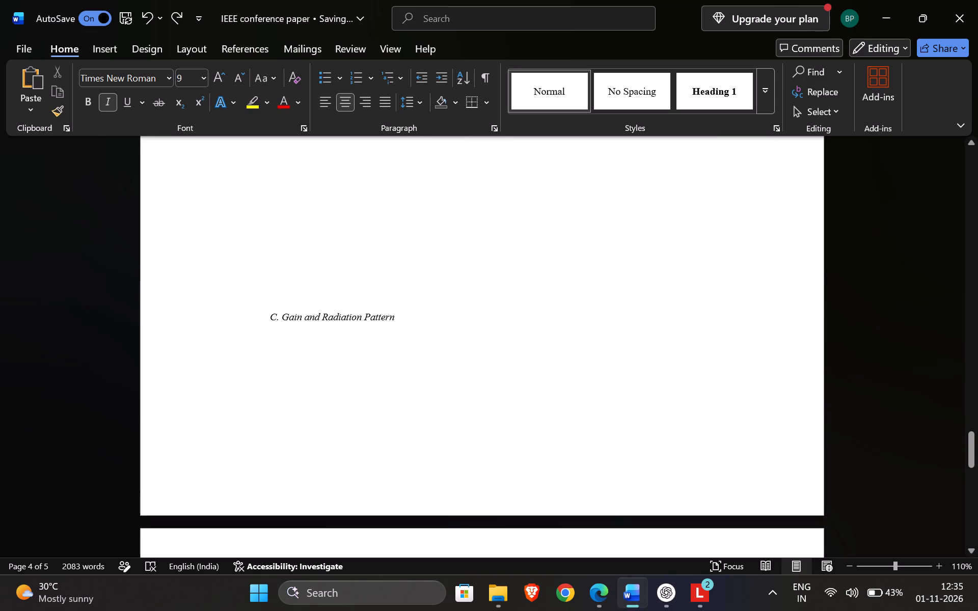
{"action": "left_click_drag", "start_coordinate": [269, 319], "coordinate": [381, 319]}
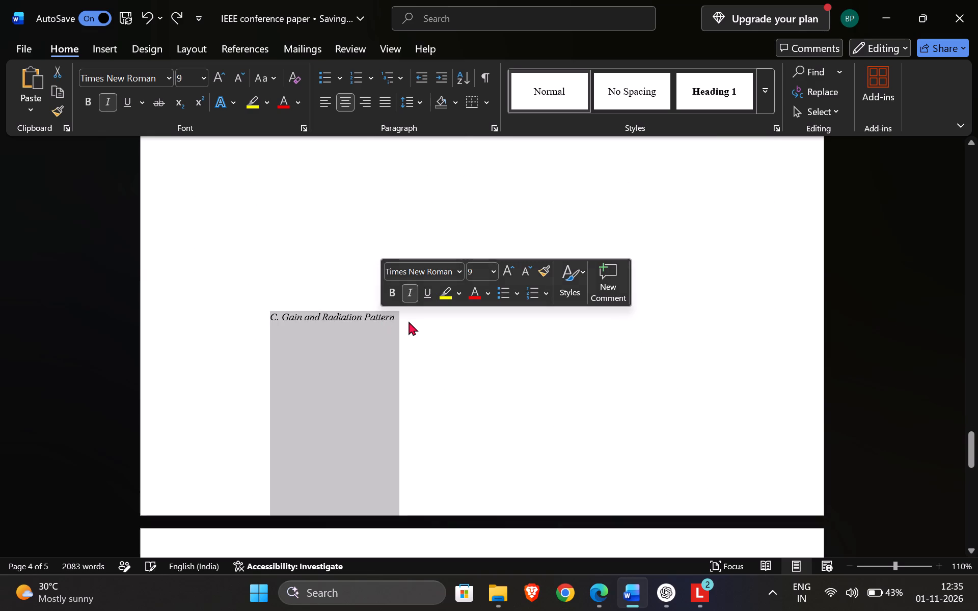
{"action": "left_click", "coordinate": [389, 290]}
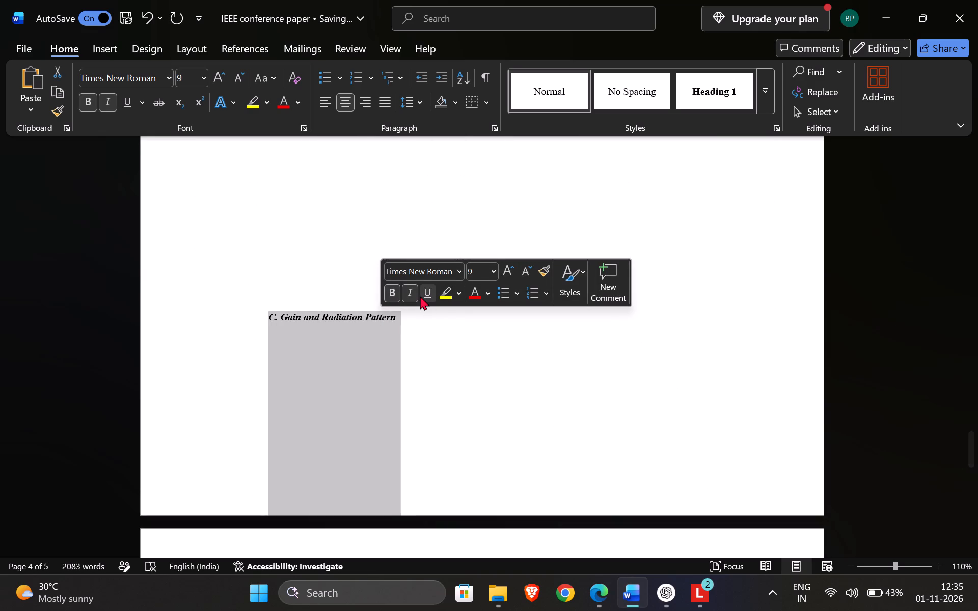
{"action": "left_click", "coordinate": [415, 297]}
{"action": "left_click", "coordinate": [449, 349]}
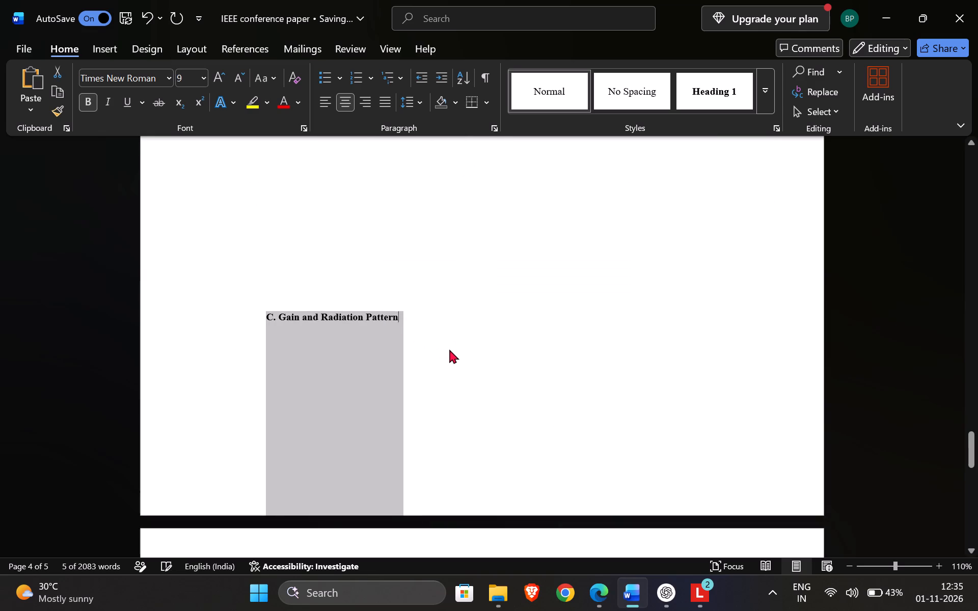
{"action": "left_click", "coordinate": [413, 311]}
Review the paper from the title page through the Results and Discussion pages, examining the heading formatting and column layout.
{"action": "scroll", "coordinate": [398, 322], "scroll_direction": "up", "scroll_amount": 6}
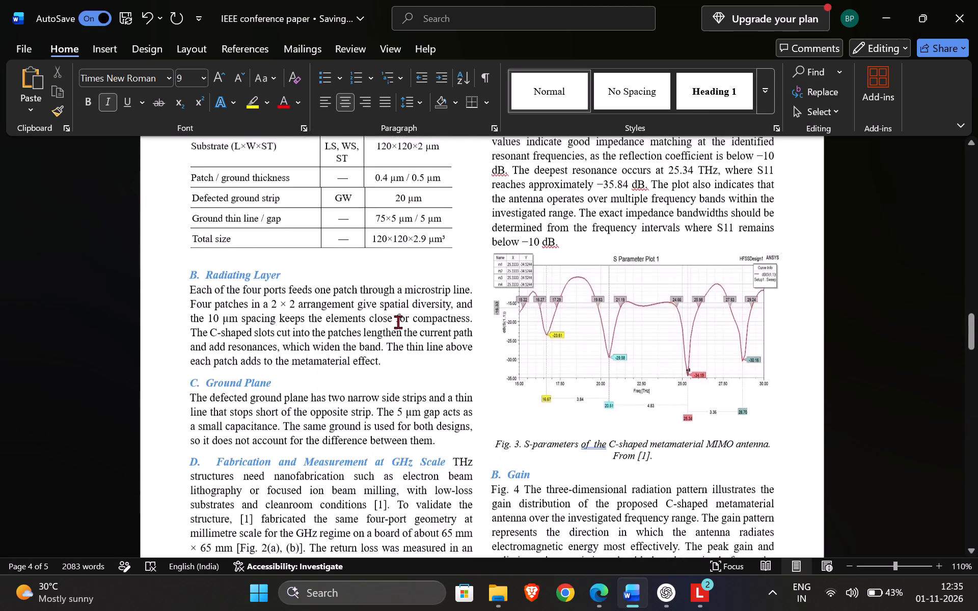
{"action": "scroll", "coordinate": [398, 322], "scroll_direction": "up", "scroll_amount": 10}
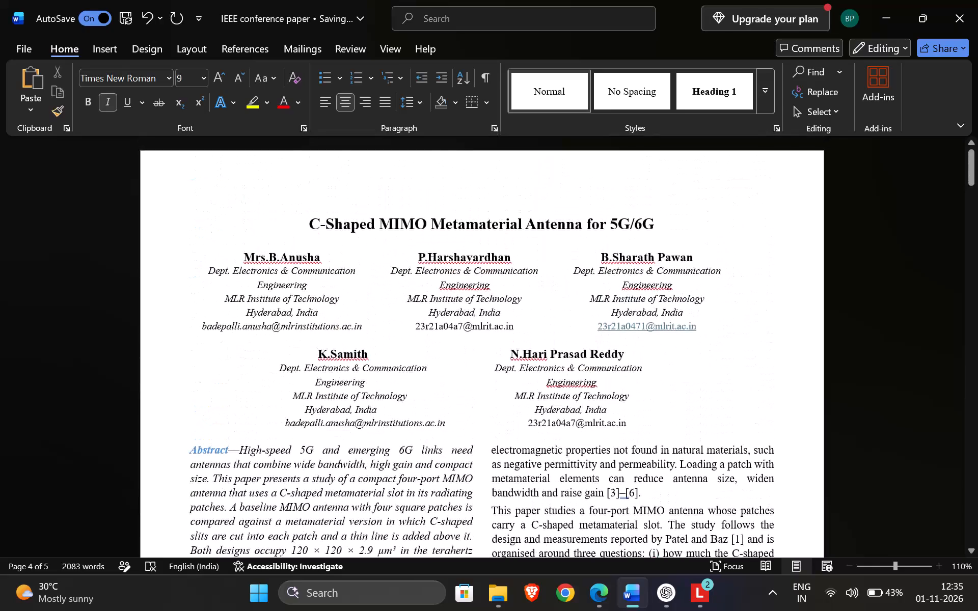
{"action": "scroll", "coordinate": [400, 319], "scroll_direction": "down", "scroll_amount": 8}
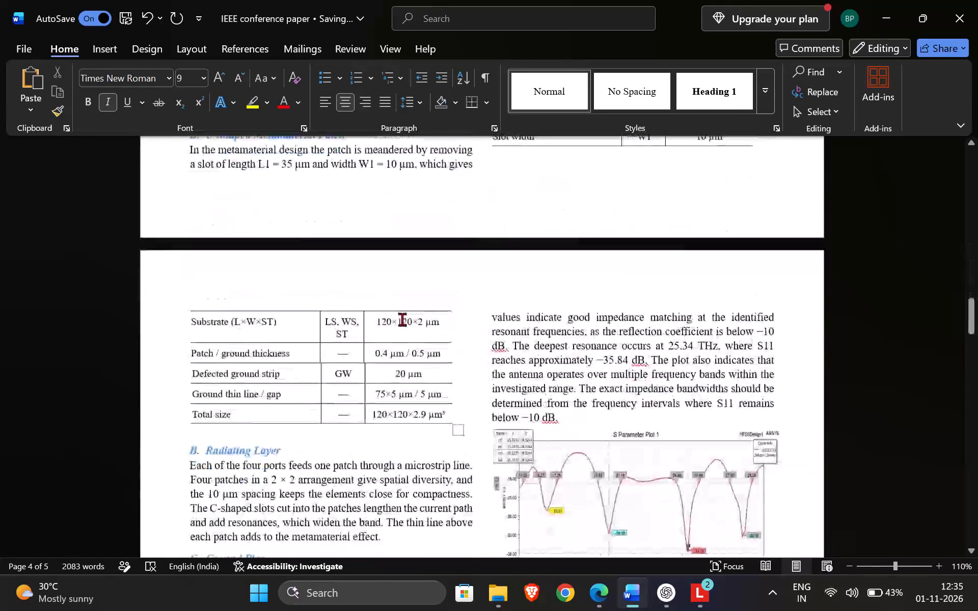
{"action": "scroll", "coordinate": [402, 319], "scroll_direction": "down", "scroll_amount": 5}
{"action": "scroll", "coordinate": [402, 319], "scroll_direction": "up", "scroll_amount": 3}
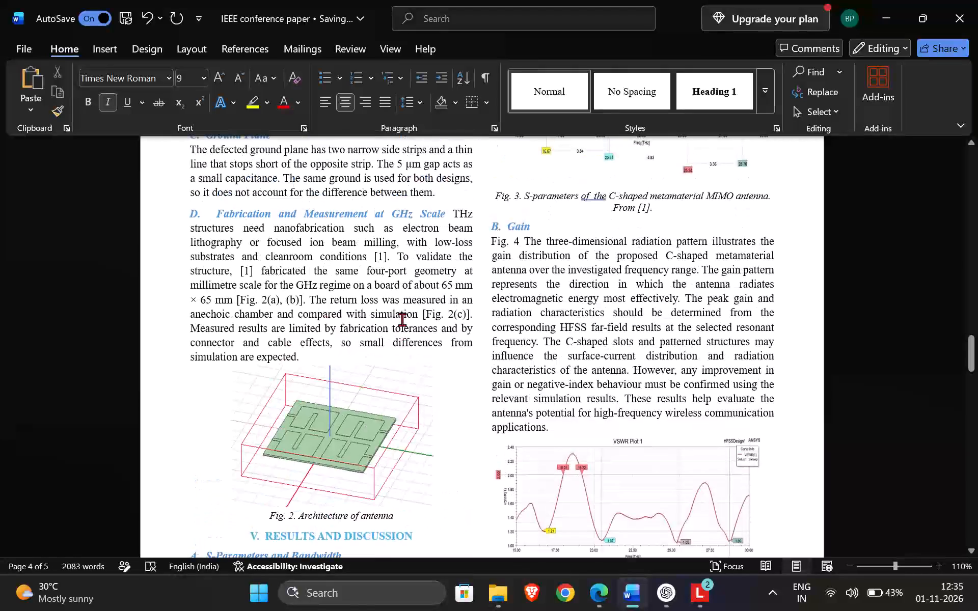
{"action": "scroll", "coordinate": [402, 319], "scroll_direction": "down", "scroll_amount": 3}
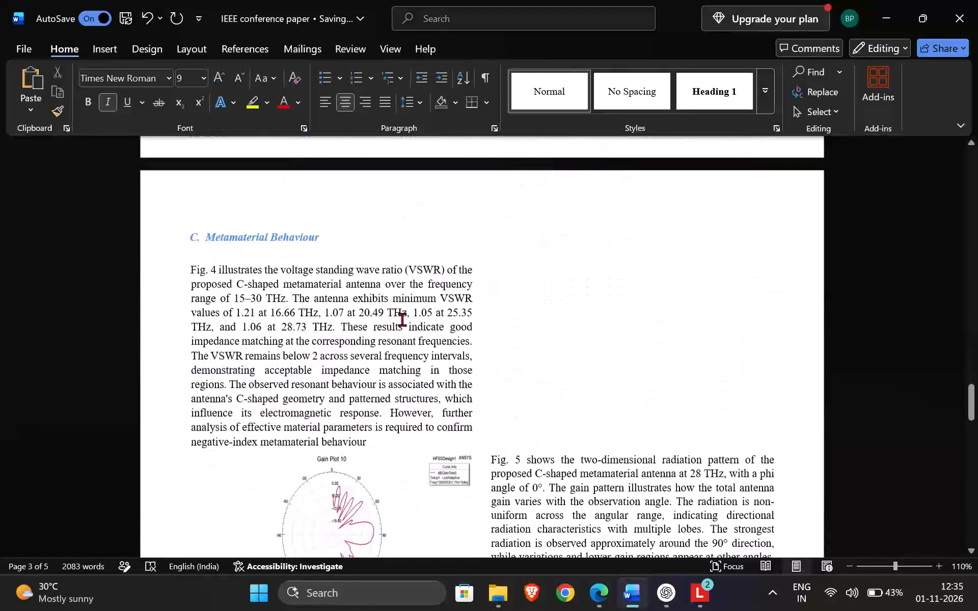
{"action": "scroll", "coordinate": [402, 319], "scroll_direction": "down", "scroll_amount": 1}
{"action": "scroll", "coordinate": [402, 319], "scroll_direction": "up", "scroll_amount": 3}
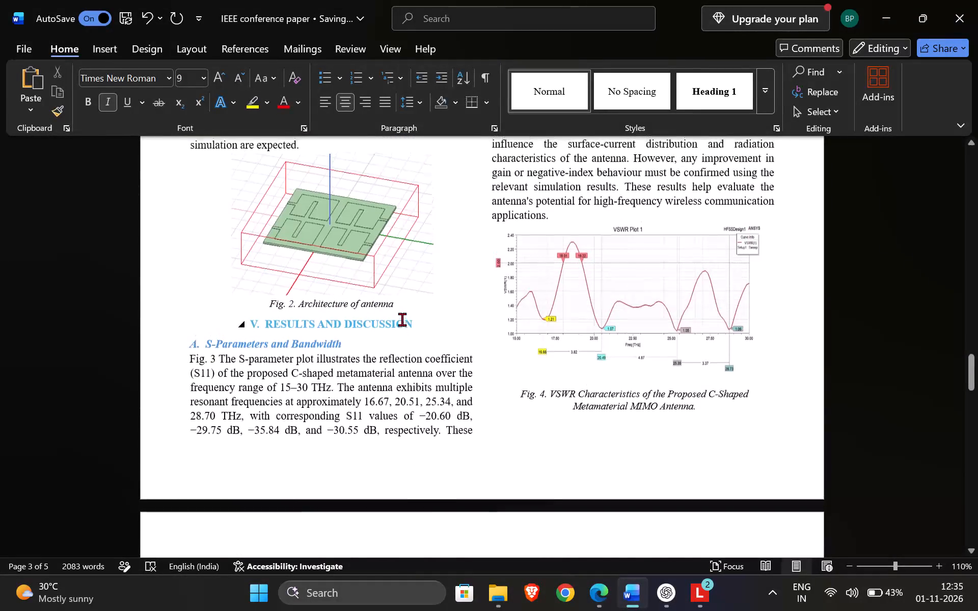
{"action": "scroll", "coordinate": [402, 319], "scroll_direction": "up", "scroll_amount": 1}
{"action": "scroll", "coordinate": [402, 319], "scroll_direction": "down", "scroll_amount": 1}
{"action": "scroll", "coordinate": [402, 319], "scroll_direction": "up", "scroll_amount": 1}
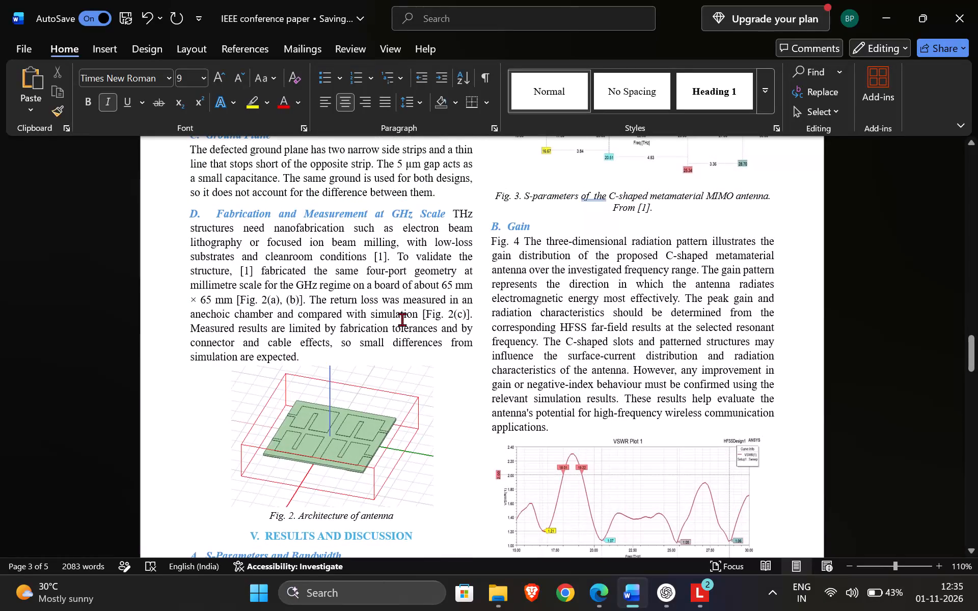
Remove the "(c)" sub-label from the Fig. 2 citation after "compared with simulation" in the Fabrication and Measurement paragraph.
{"action": "scroll", "coordinate": [402, 319], "scroll_direction": "up", "scroll_amount": 1}
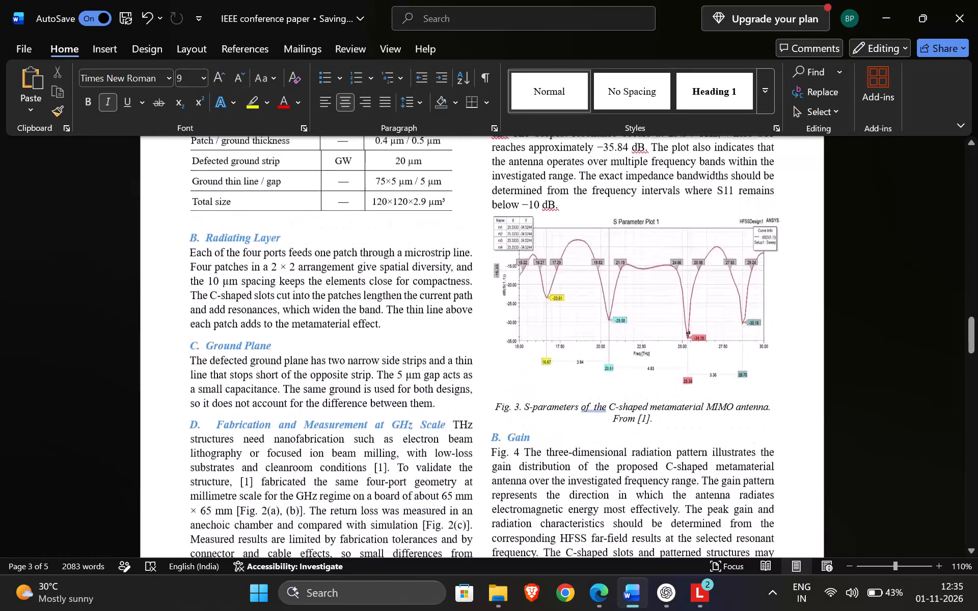
{"action": "scroll", "coordinate": [402, 319], "scroll_direction": "down", "scroll_amount": 2}
{"action": "scroll", "coordinate": [402, 319], "scroll_direction": "up", "scroll_amount": 1}
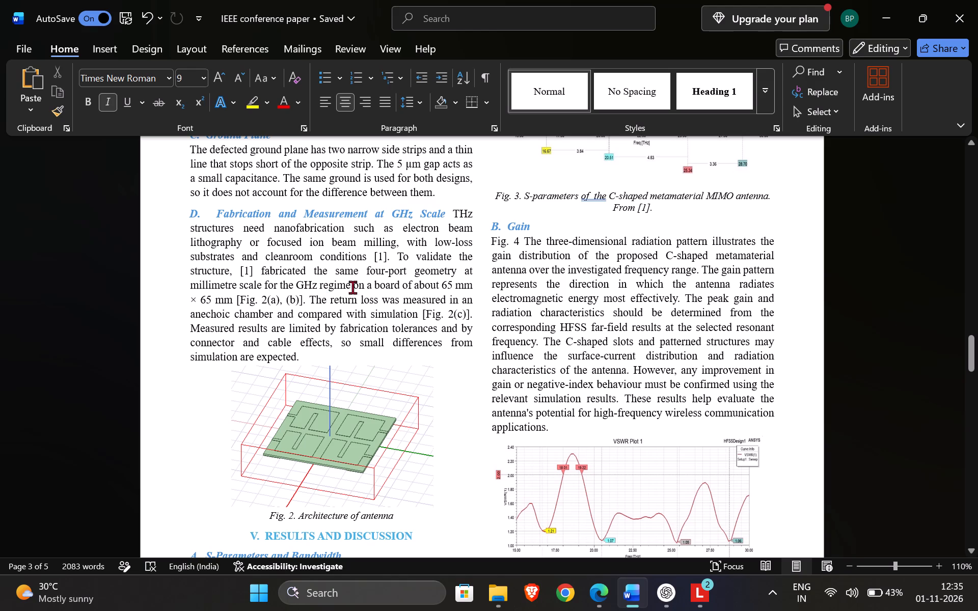
{"action": "left_click", "coordinate": [467, 320]}
{"action": "key", "text": "BackSpace"}
{"action": "key", "text": "BackSpace"}
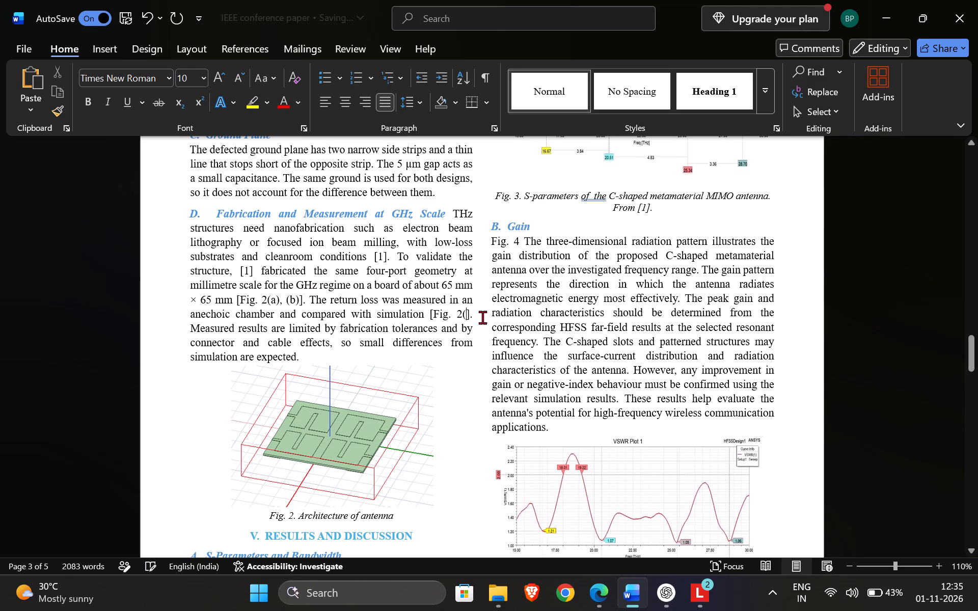
{"action": "key", "text": "BackSpace"}
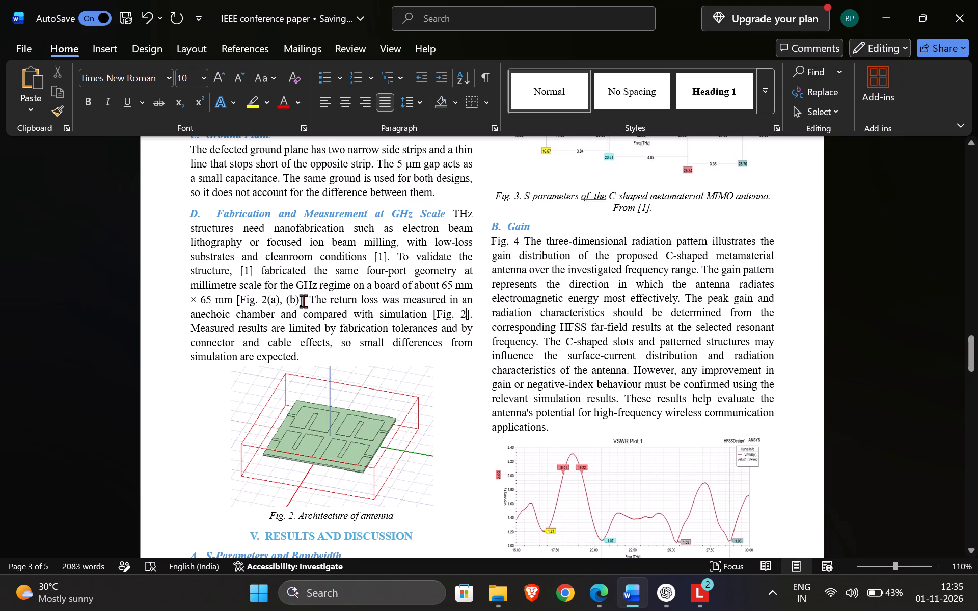
Remove the "(a), (b)" sub-labels from the Fig. 2 citation after "65 mm × 65 mm", leaving "[Fig. 2]".
{"action": "left_click", "coordinate": [302, 299]}
{"action": "left_click", "coordinate": [298, 298]}
{"action": "key", "text": "BackSpace"}
{"action": "key", "text": "BackSpace"}
{"action": "key", "text": "BackSpace"}
{"action": "key", "text": "BackSpace"}
{"action": "key", "text": "BackSpace"}
{"action": "key", "text": "BackSpace"}
{"action": "key", "text": "BackSpace"}
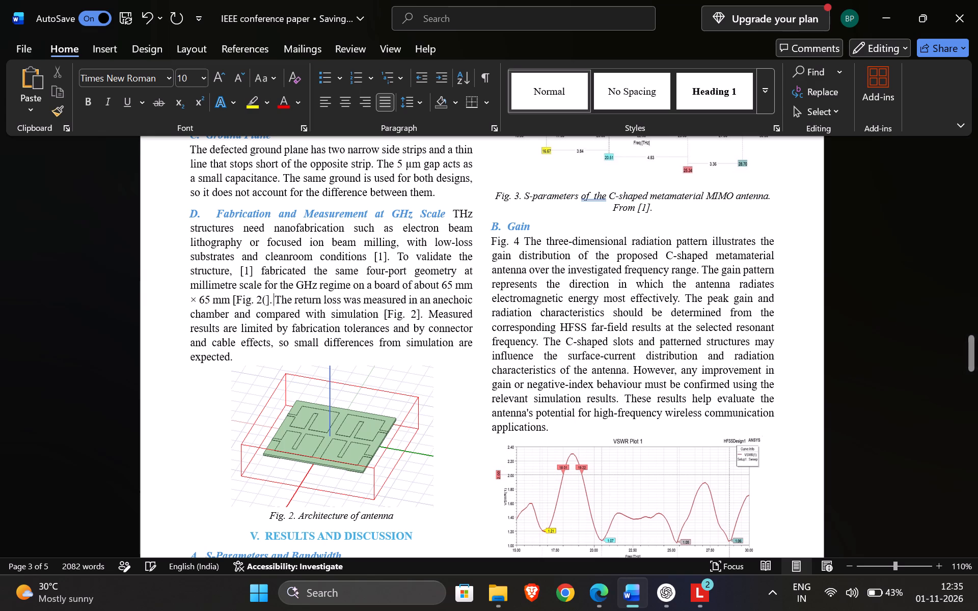
{"action": "key", "text": "BackSpace"}
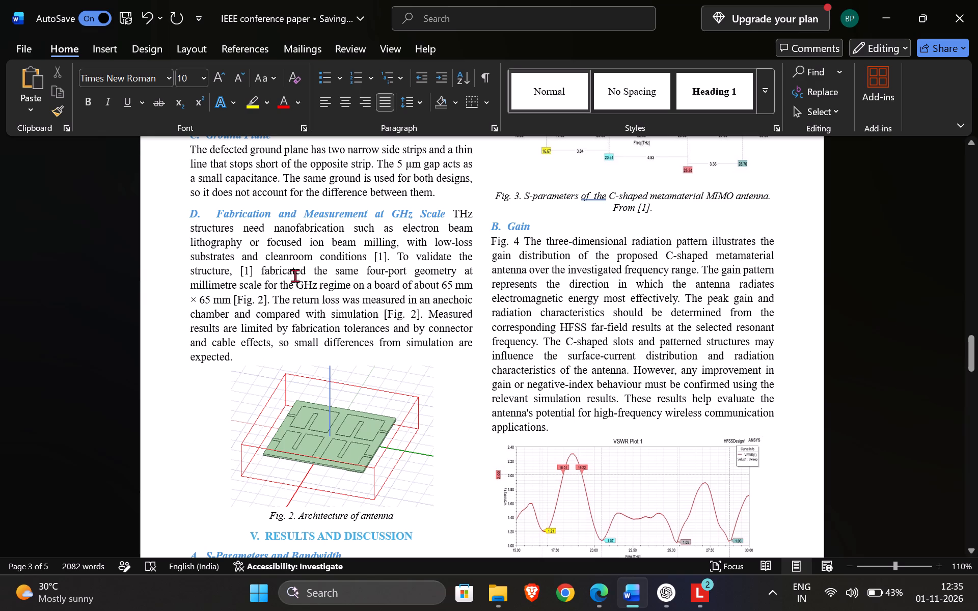
Review the paper from the Fabrication section back to Methodology and forward to the Fig. 5 page, examining figure citations and layout.
{"action": "scroll", "coordinate": [295, 360], "scroll_direction": "up", "scroll_amount": 1}
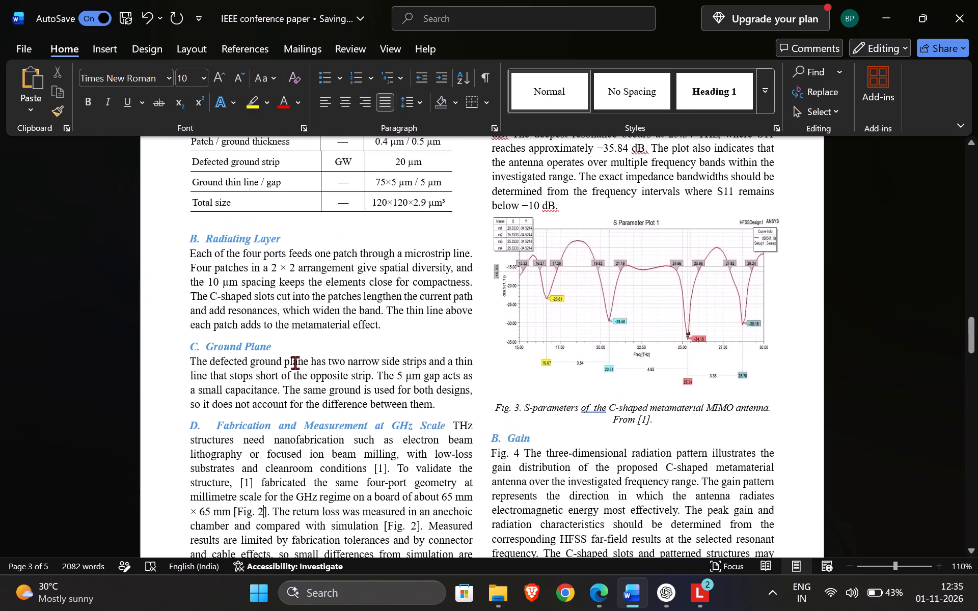
{"action": "scroll", "coordinate": [352, 361], "scroll_direction": "up", "scroll_amount": 2}
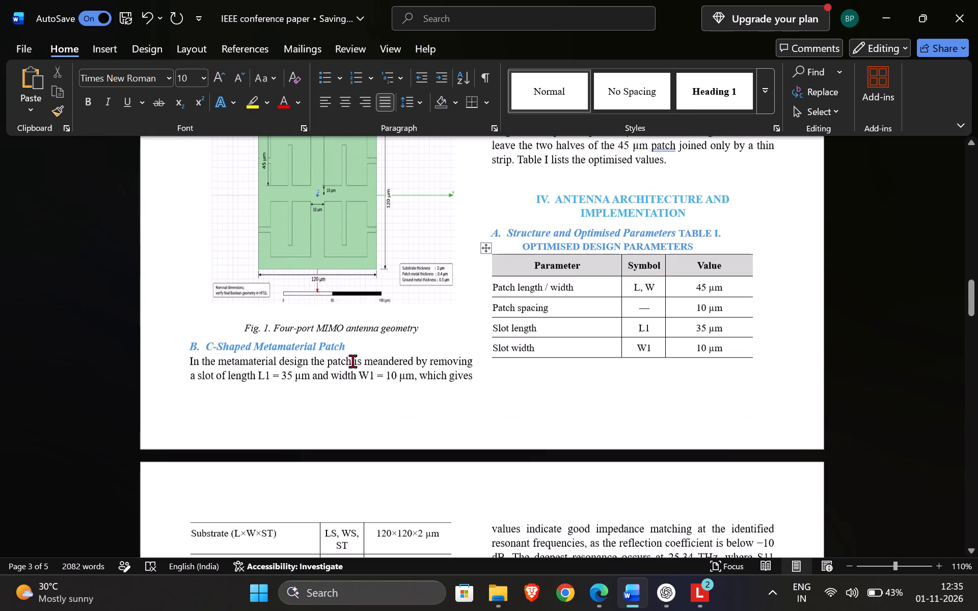
{"action": "scroll", "coordinate": [411, 359], "scroll_direction": "up", "scroll_amount": 1}
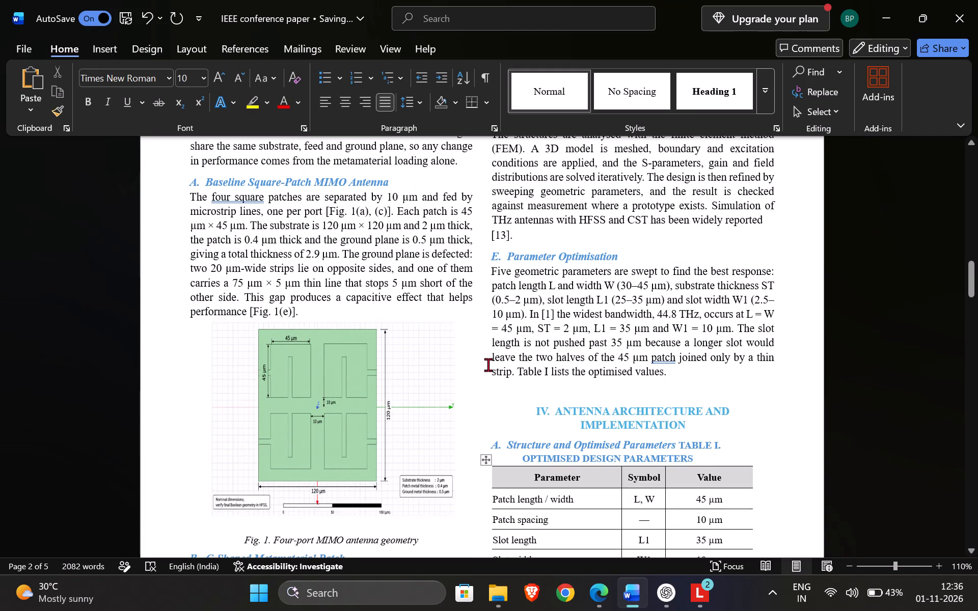
{"action": "scroll", "coordinate": [545, 342], "scroll_direction": "up", "scroll_amount": 1}
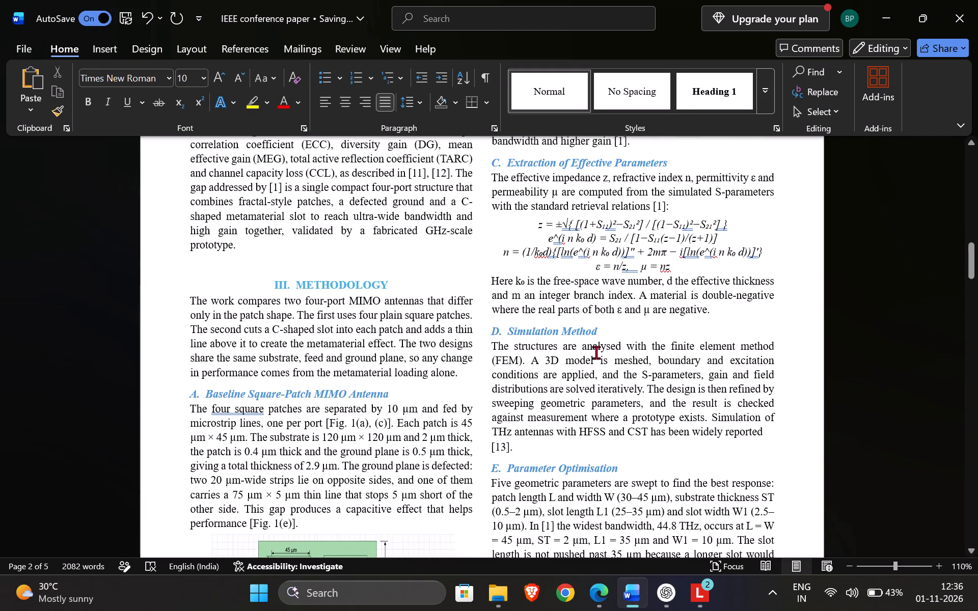
{"action": "scroll", "coordinate": [581, 359], "scroll_direction": "up", "scroll_amount": 1}
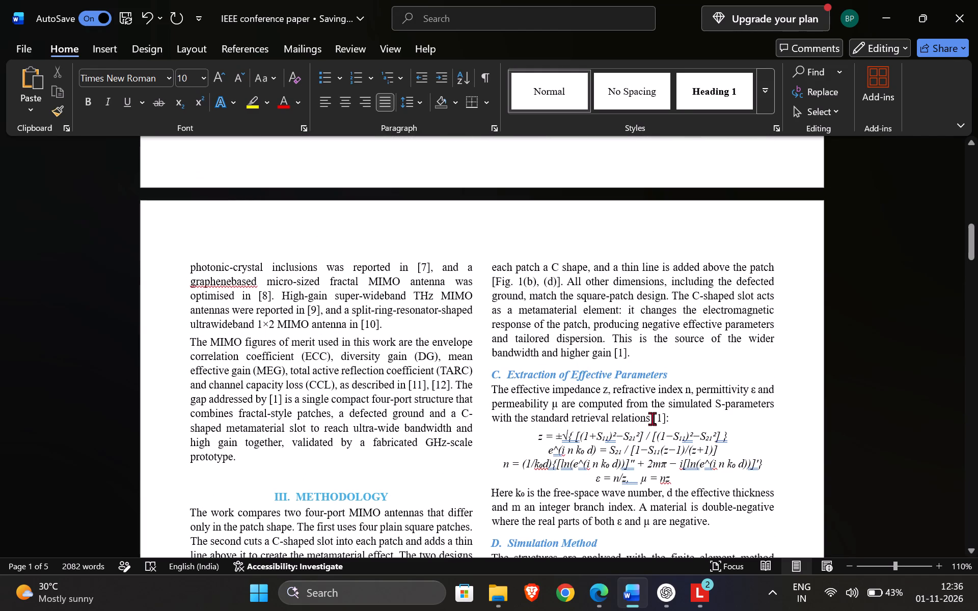
{"action": "scroll", "coordinate": [652, 419], "scroll_direction": "down", "scroll_amount": 5}
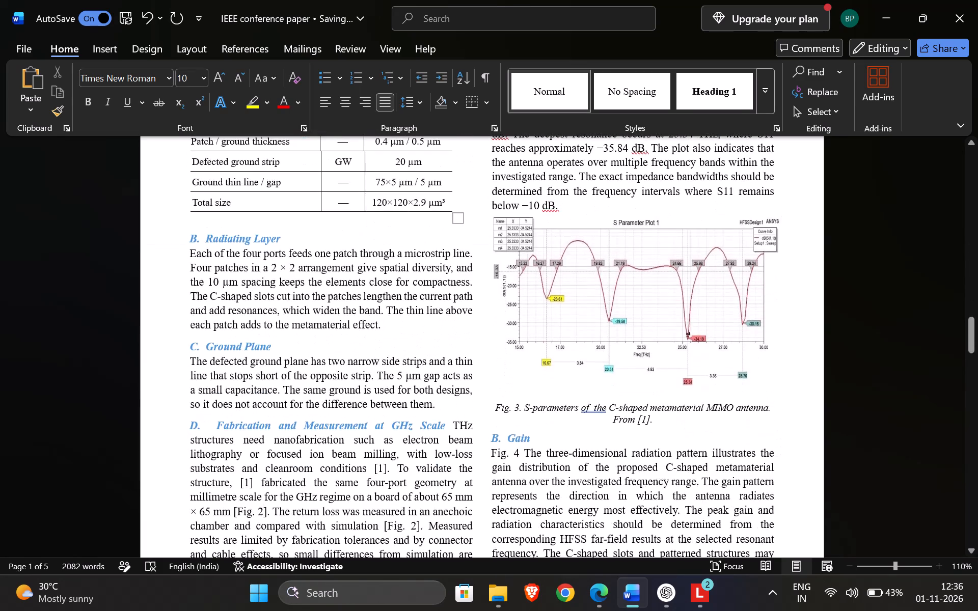
{"action": "scroll", "coordinate": [652, 419], "scroll_direction": "down", "scroll_amount": 4}
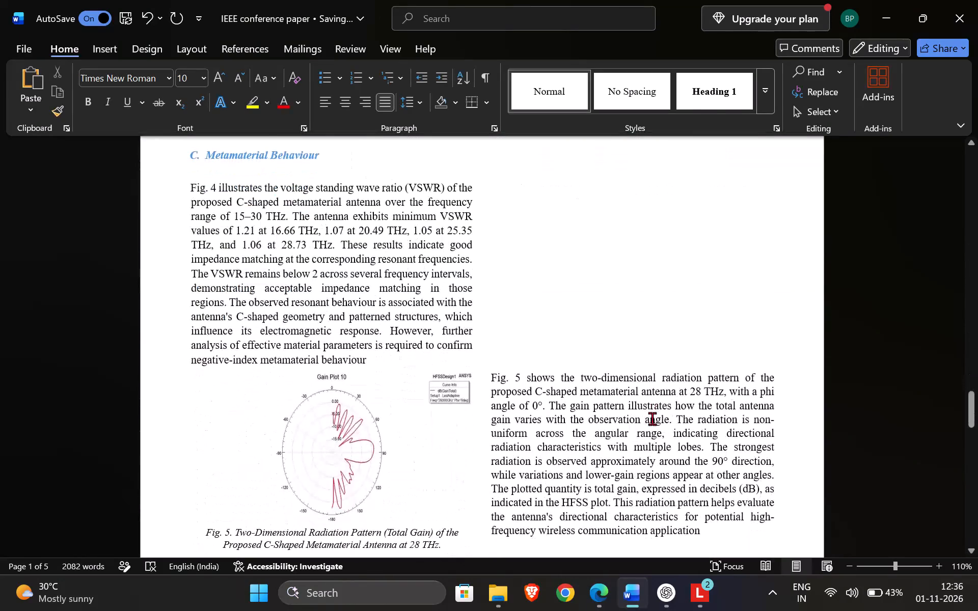
{"action": "scroll", "coordinate": [652, 419], "scroll_direction": "down", "scroll_amount": 1}
{"action": "scroll", "coordinate": [635, 398], "scroll_direction": "up", "scroll_amount": 1}
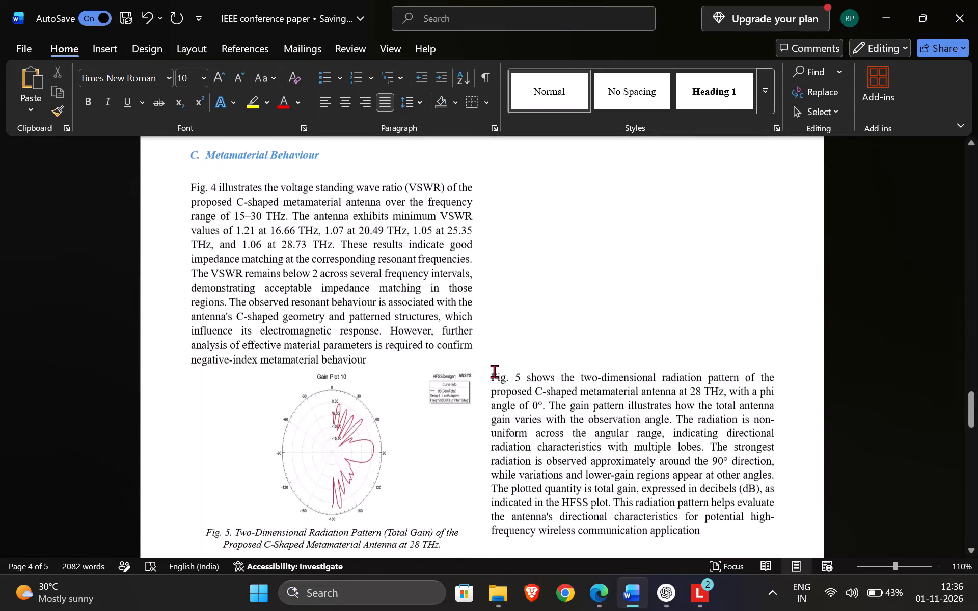
Delete the paragraph beginning "Fig. 5 shows the two-dimensional radiation pattern".
{"action": "left_click_drag", "start_coordinate": [494, 371], "coordinate": [737, 554]}
{"action": "key", "text": "BackSpace"}
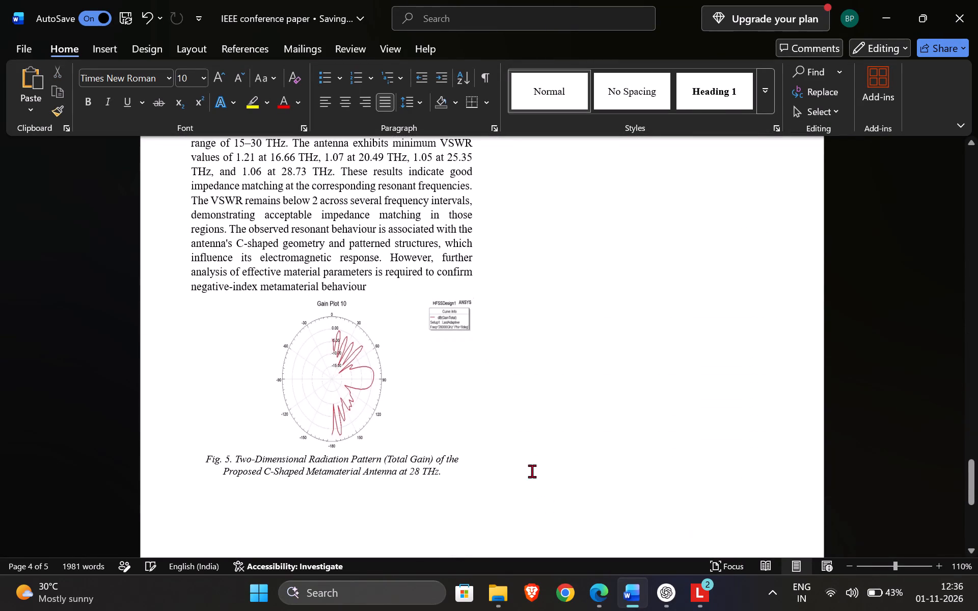
Delete the "C. Gain and Radiation Pattern" heading and the break separating it from the Fig. 5 caption.
{"action": "key", "text": "BackSpace"}
{"action": "key", "text": "BackSpace"}
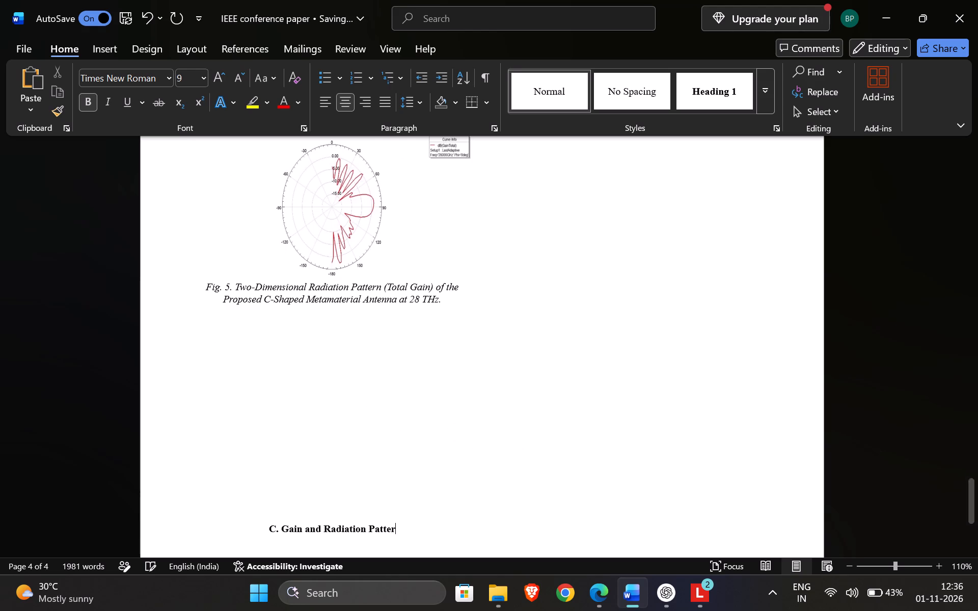
{"action": "key", "text": "BackSpace"}
{"action": "key", "text": "BackSpace"}
{"action": "key", "text": "BackSpace"}
{"action": "key", "text": "BackSpace"}
{"action": "key", "text": "BackSpace"}
{"action": "key", "text": "BackSpace"}
{"action": "key", "text": "BackSpace"}
{"action": "key", "text": "BackSpace"}
{"action": "key", "text": "BackSpace"}
{"action": "key", "text": "BackSpace"}
{"action": "key", "text": "BackSpace"}
{"action": "key", "text": "BackSpace"}
{"action": "key", "text": "BackSpace"}
{"action": "key", "text": "BackSpace"}
{"action": "key", "text": "BackSpace"}
{"action": "key", "text": "BackSpace"}
{"action": "key", "text": "BackSpace"}
{"action": "key", "text": "BackSpace"}
{"action": "key", "text": "BackSpace"}
{"action": "key", "text": "BackSpace"}
{"action": "key", "text": "BackSpace"}
{"action": "key", "text": "BackSpace"}
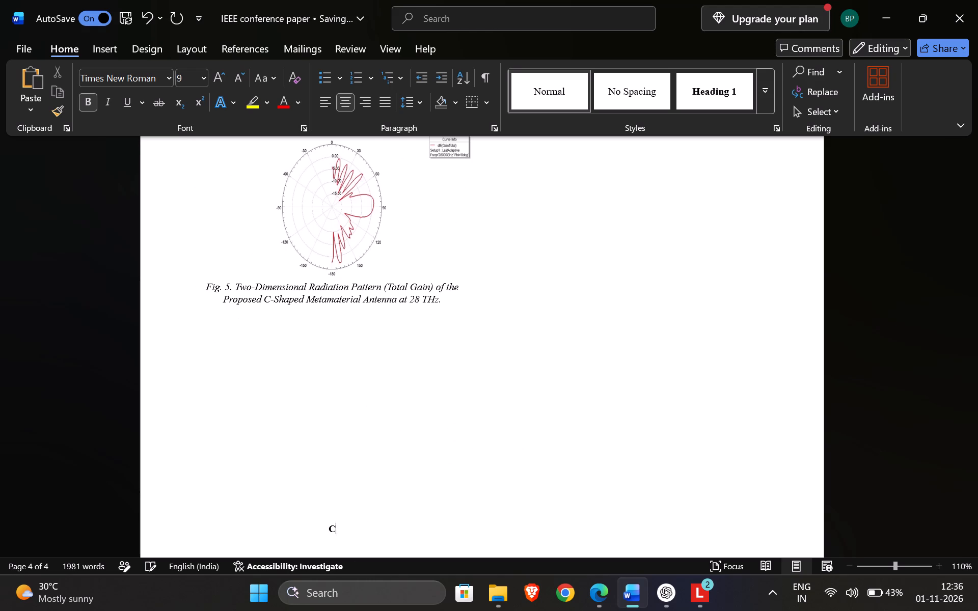
{"action": "key", "text": "BackSpace"}
{"action": "key", "text": "BackSpace"}
{"action": "key", "text": "BackSpace"}
Paste the "C. Gain and Radiation Pattern" heading and Fig. 5 description after the Fig. 5 caption, joining the description directly to the heading.
{"action": "key", "text": "ctrl+v"}
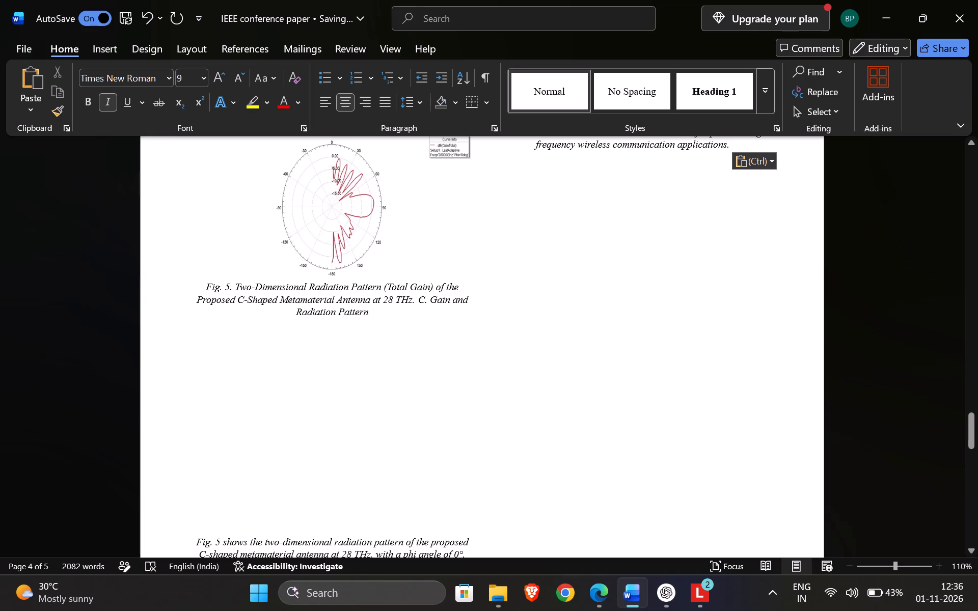
{"action": "left_click", "coordinate": [412, 455]}
{"action": "left_click", "coordinate": [194, 537]}
{"action": "key", "text": "BackSpace"}
{"action": "key", "text": "BackSpace"}
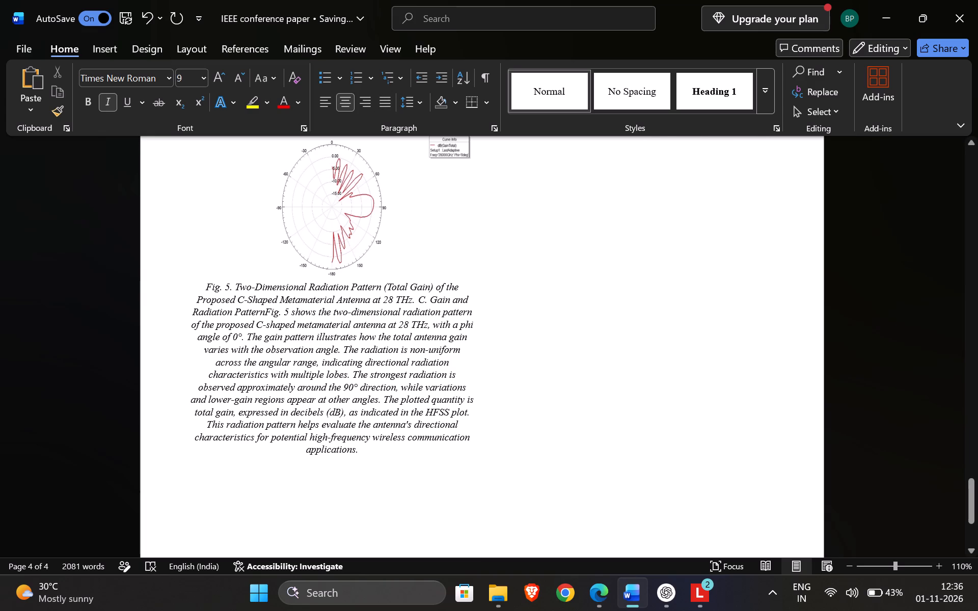
Insert spacing after "28 THz." in the Fig. 5 caption so that "C. Gain and Radiation Pattern" starts on its own line.
{"action": "left_click", "coordinate": [416, 297]}
{"action": "key", "text": "space"}
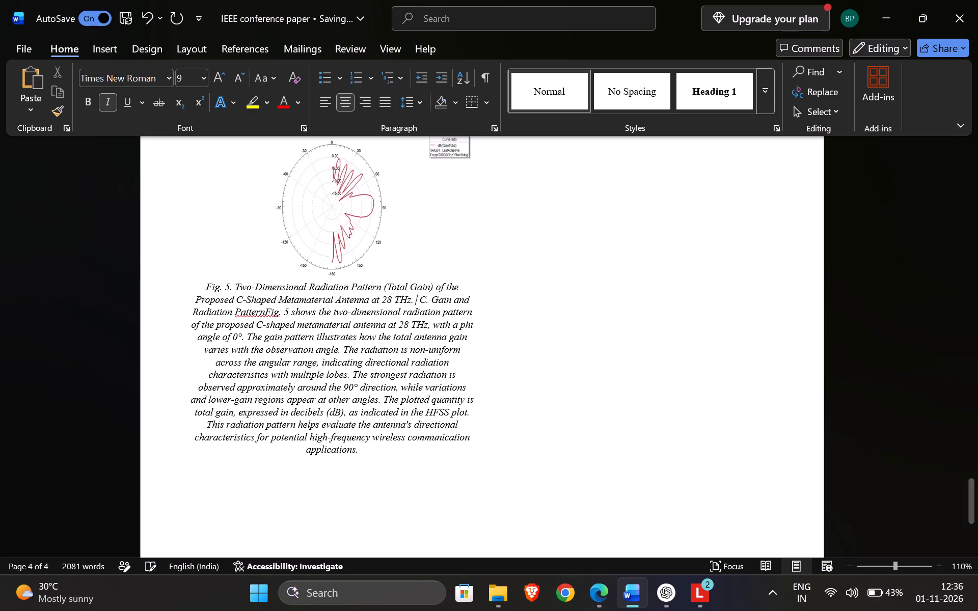
{"action": "key", "text": "space"}
{"action": "key", "text": "space"}
{"action": "key", "text": "space"}
{"action": "key", "text": "space"}
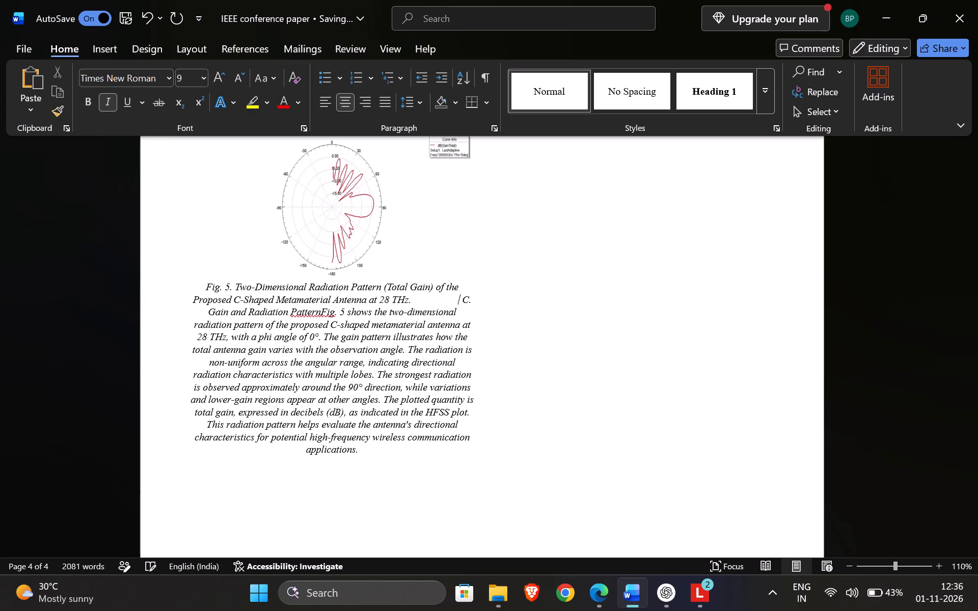
{"action": "key", "text": "space"}
{"action": "key", "text": "space"}
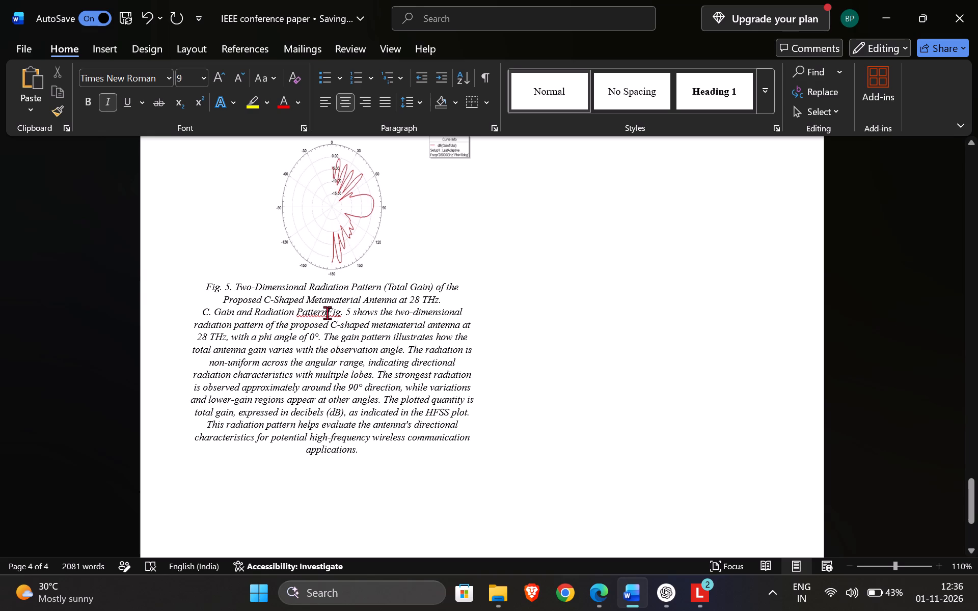
Remove the italics from "C. Gain and Radiation PatternFig" below the Fig. 5 caption and make it bold.
{"action": "left_click_drag", "start_coordinate": [327, 310], "coordinate": [208, 315]}
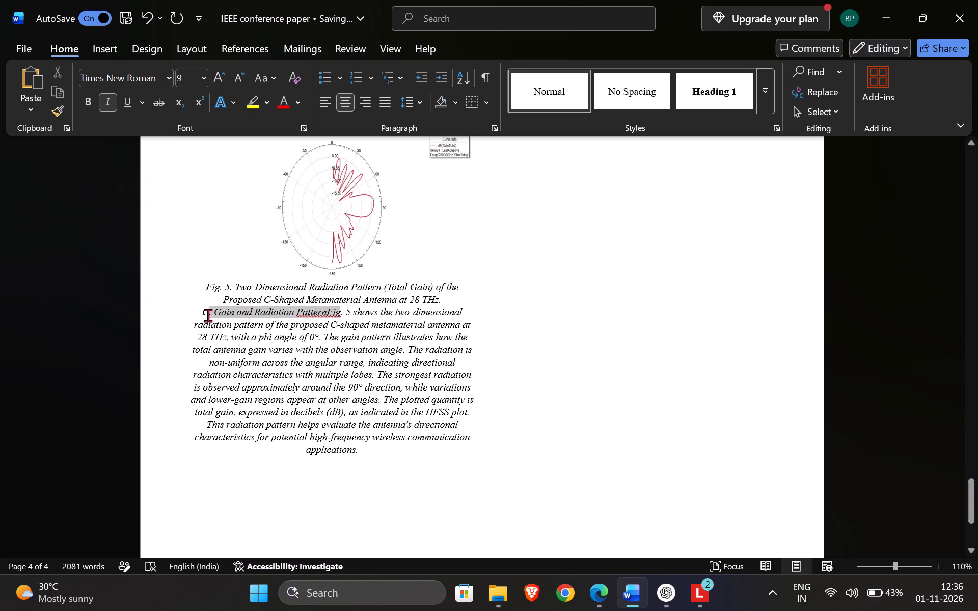
{"action": "left_click_drag", "start_coordinate": [208, 315], "coordinate": [199, 317]}
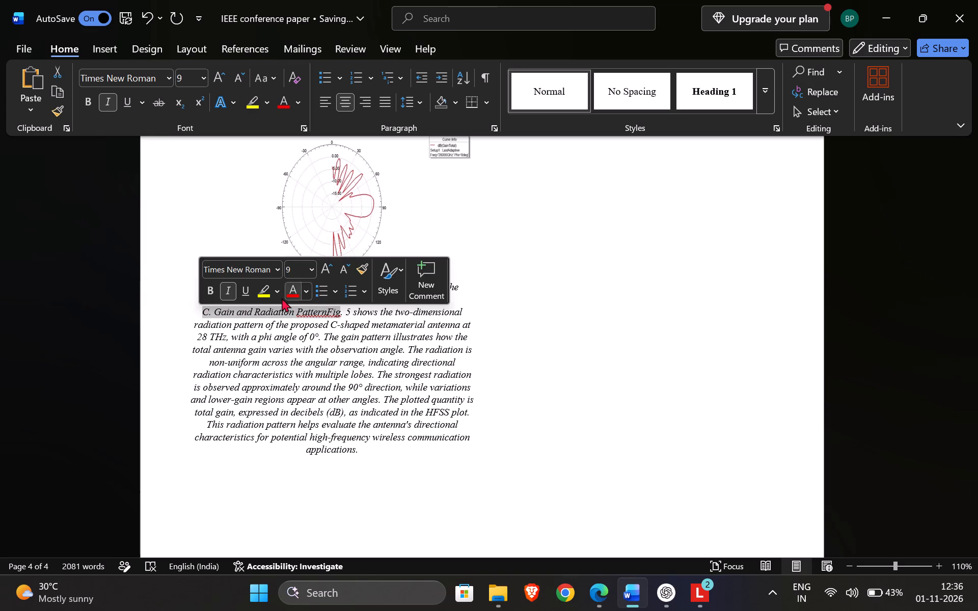
{"action": "left_click", "coordinate": [226, 290]}
{"action": "left_click", "coordinate": [204, 290]}
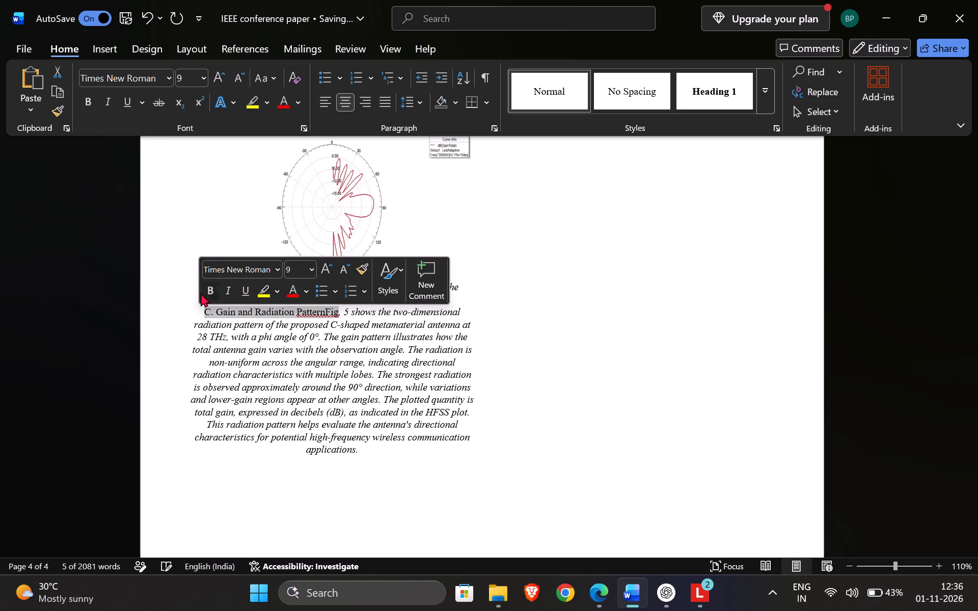
{"action": "left_click", "coordinate": [206, 285]}
{"action": "left_click", "coordinate": [358, 311]}
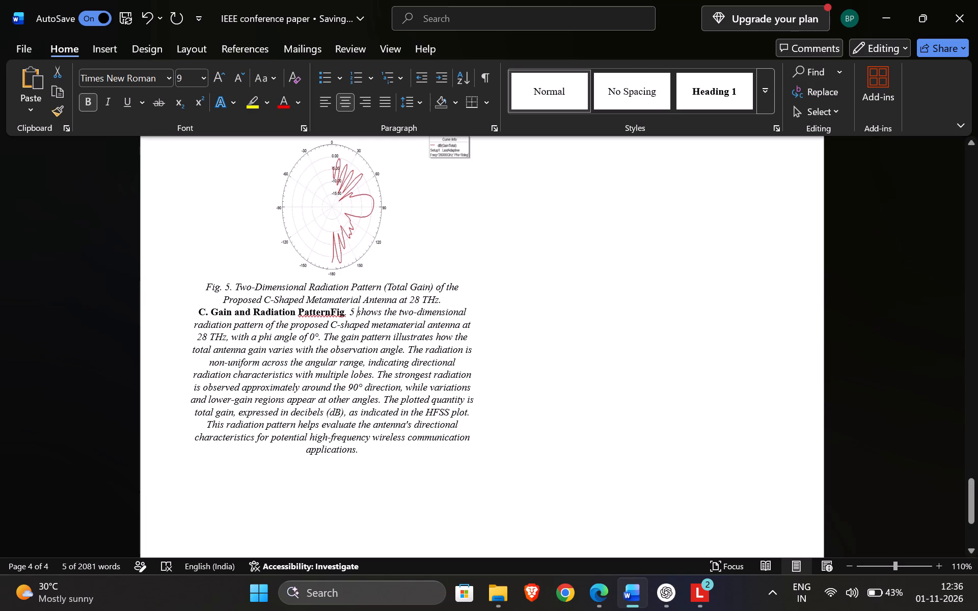
Insert spacing between "Pattern" and "Fig" so that the Fig. 5 description starts on its own line below the "C. Gain and Radiation Pattern" heading.
{"action": "left_click", "coordinate": [329, 308]}
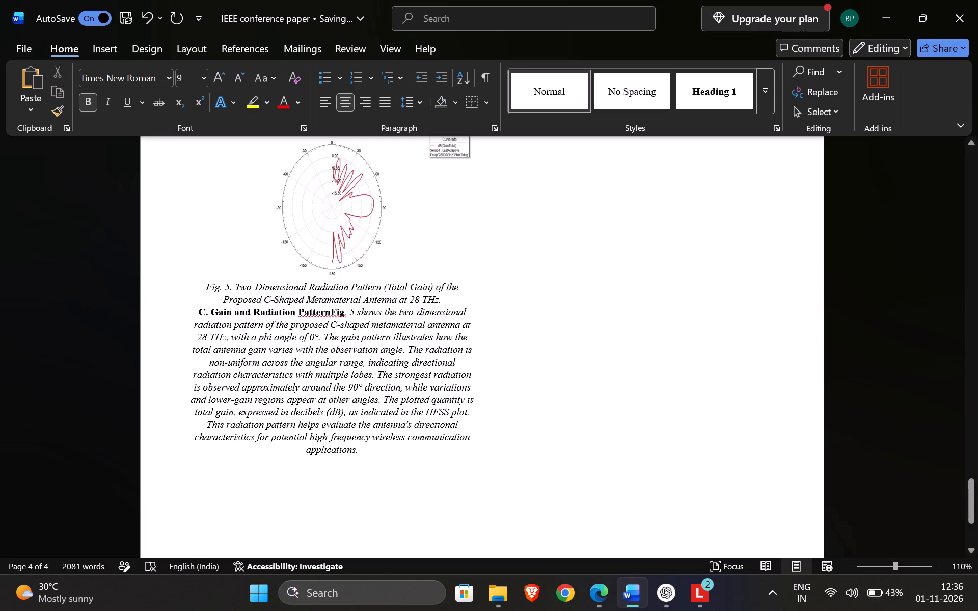
{"action": "key", "text": "space"}
{"action": "key", "text": "space"}
{"action": "key", "text": "space"}
{"action": "key", "text": "space"}
{"action": "key", "text": "space"}
{"action": "key", "text": "space"}
{"action": "key", "text": "space"}
{"action": "key", "text": "space"}
{"action": "key", "text": "space"}
{"action": "key", "text": "space"}
{"action": "key", "text": "space"}
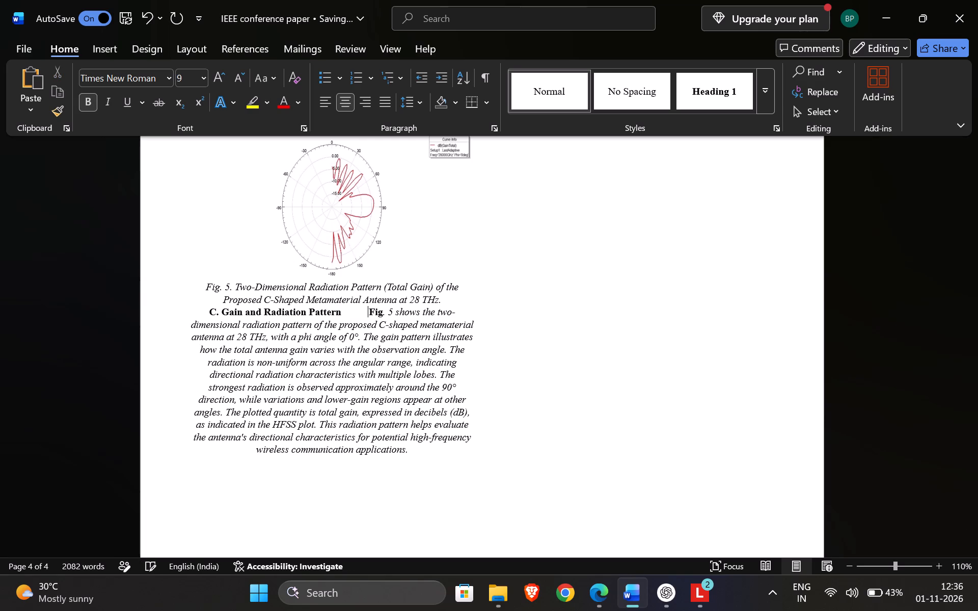
{"action": "key", "text": "space"}
{"action": "key", "text": "space"}
{"action": "key", "text": "space"}
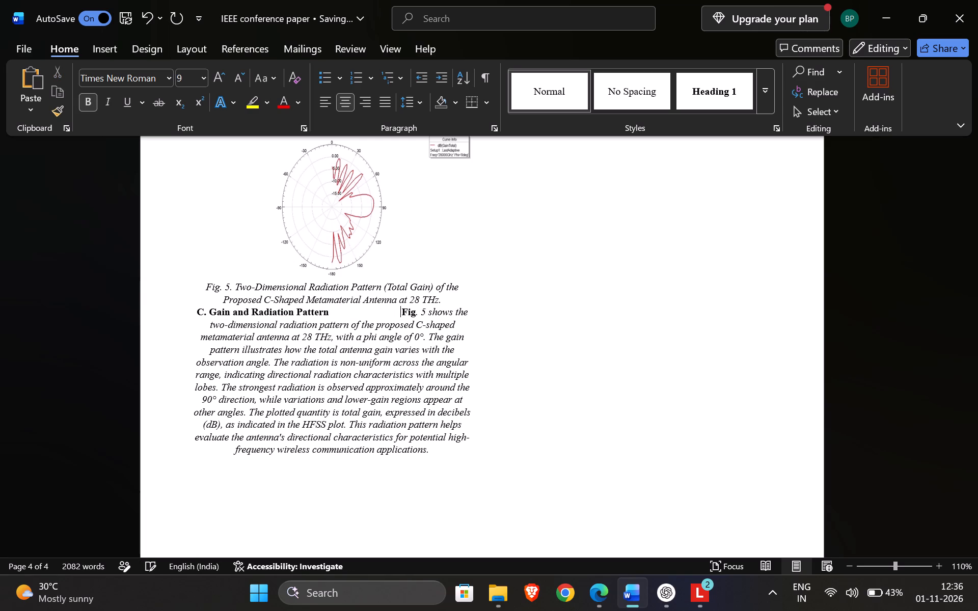
{"action": "key", "text": "space"}
{"action": "key", "text": "space"}
{"action": "key", "text": "space"}
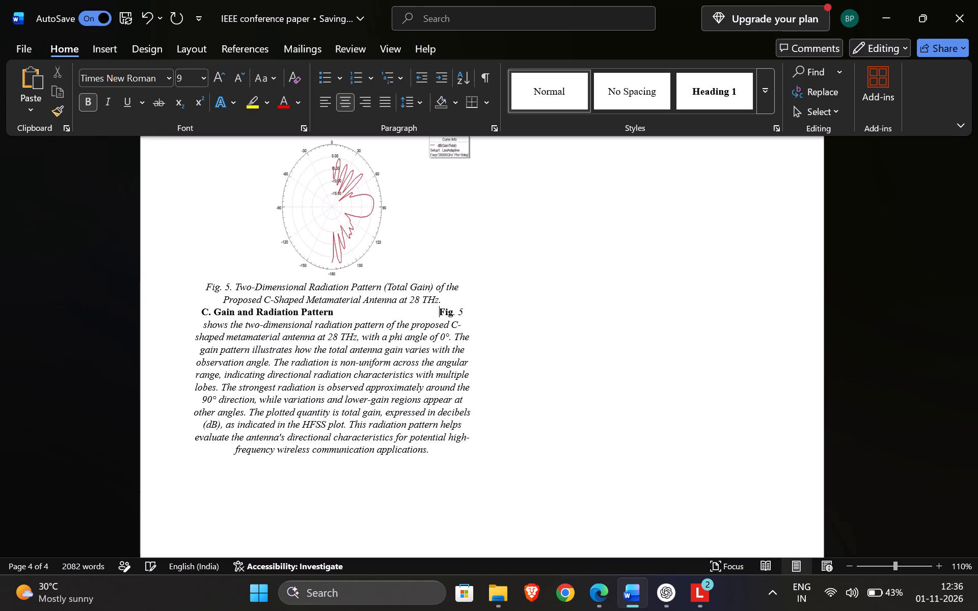
{"action": "key", "text": "space"}
{"action": "key", "text": "space"}
{"action": "key", "text": "space"}
{"action": "key", "text": "space"}
{"action": "key", "text": "space"}
{"action": "key", "text": "space"}
{"action": "key", "text": "space"}
{"action": "key", "text": "space"}
{"action": "key", "text": "space"}
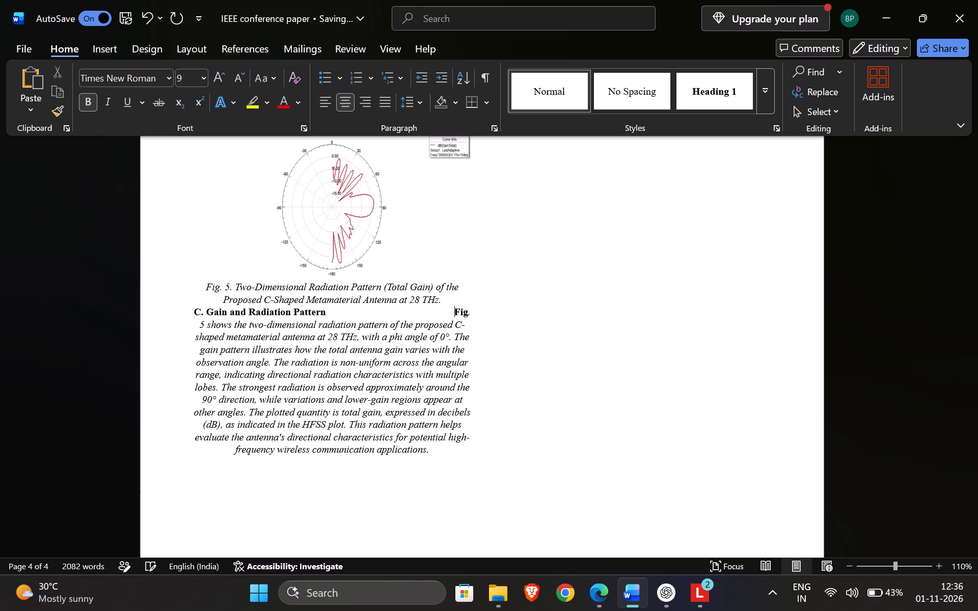
{"action": "key", "text": "space"}
{"action": "key", "text": "space"}
{"action": "key", "text": "space"}
{"action": "key", "text": "space"}
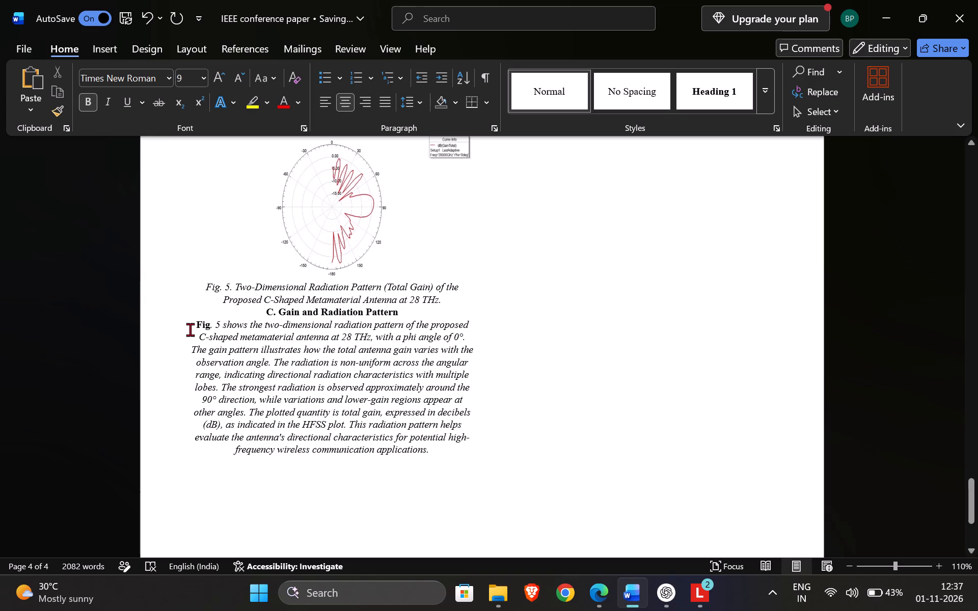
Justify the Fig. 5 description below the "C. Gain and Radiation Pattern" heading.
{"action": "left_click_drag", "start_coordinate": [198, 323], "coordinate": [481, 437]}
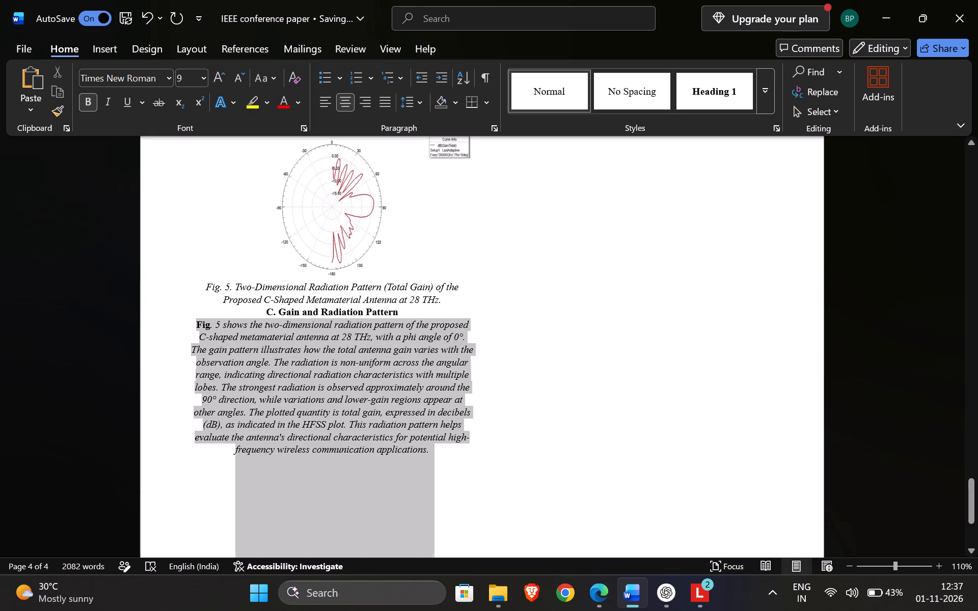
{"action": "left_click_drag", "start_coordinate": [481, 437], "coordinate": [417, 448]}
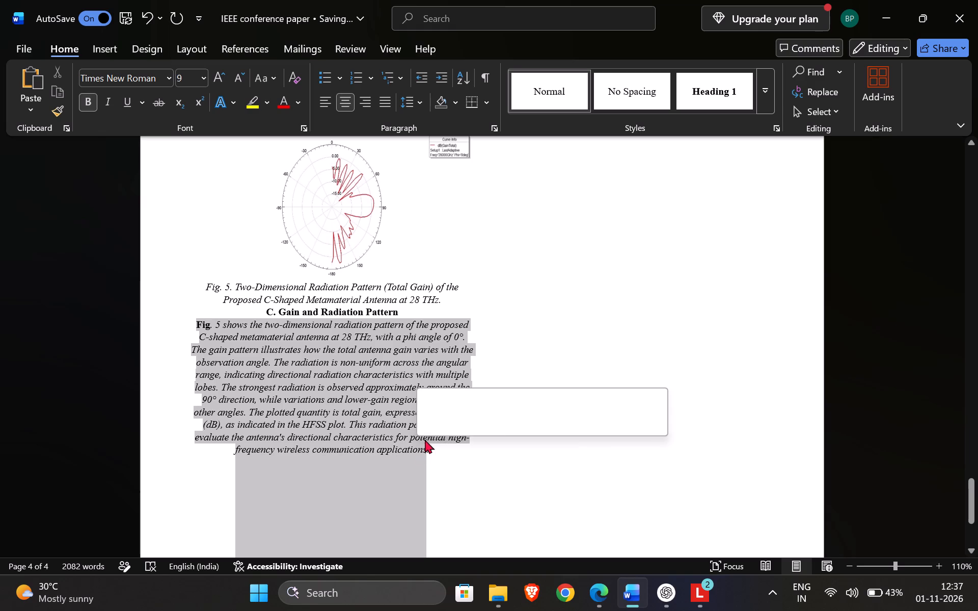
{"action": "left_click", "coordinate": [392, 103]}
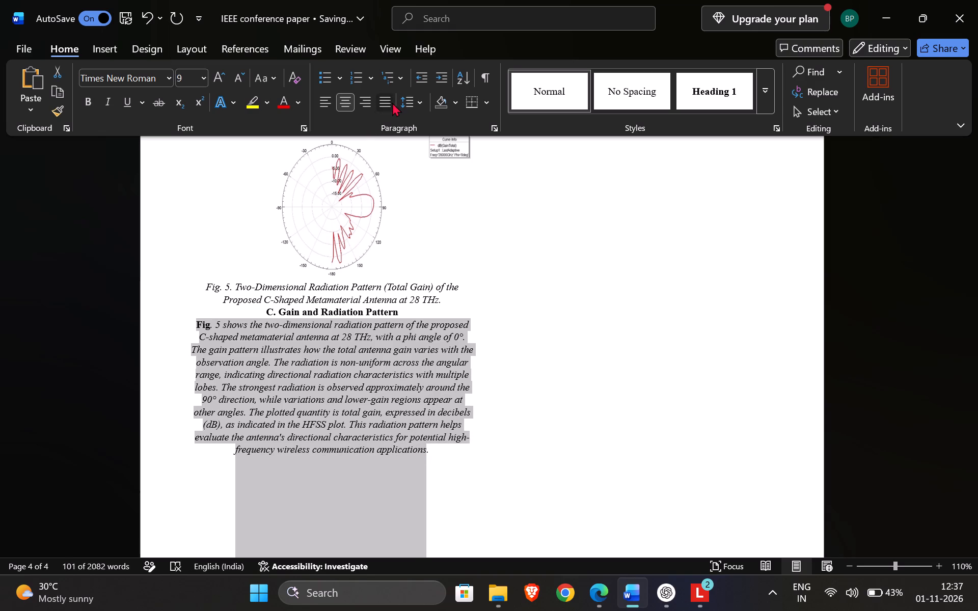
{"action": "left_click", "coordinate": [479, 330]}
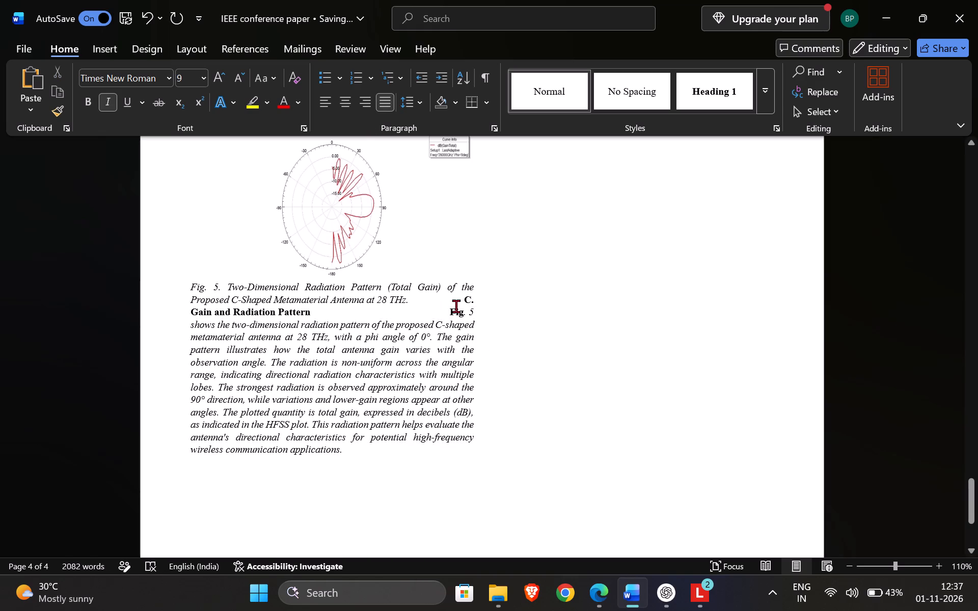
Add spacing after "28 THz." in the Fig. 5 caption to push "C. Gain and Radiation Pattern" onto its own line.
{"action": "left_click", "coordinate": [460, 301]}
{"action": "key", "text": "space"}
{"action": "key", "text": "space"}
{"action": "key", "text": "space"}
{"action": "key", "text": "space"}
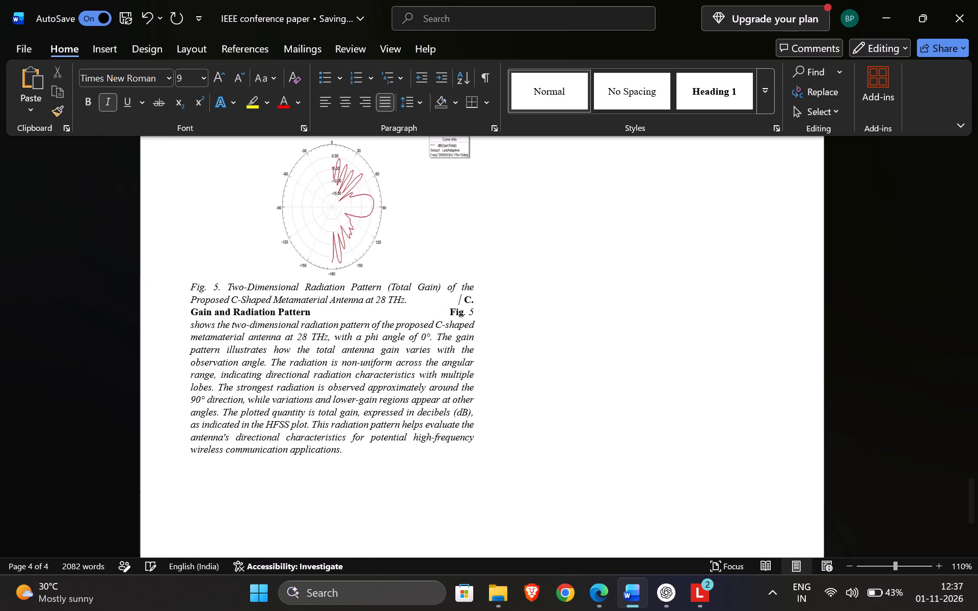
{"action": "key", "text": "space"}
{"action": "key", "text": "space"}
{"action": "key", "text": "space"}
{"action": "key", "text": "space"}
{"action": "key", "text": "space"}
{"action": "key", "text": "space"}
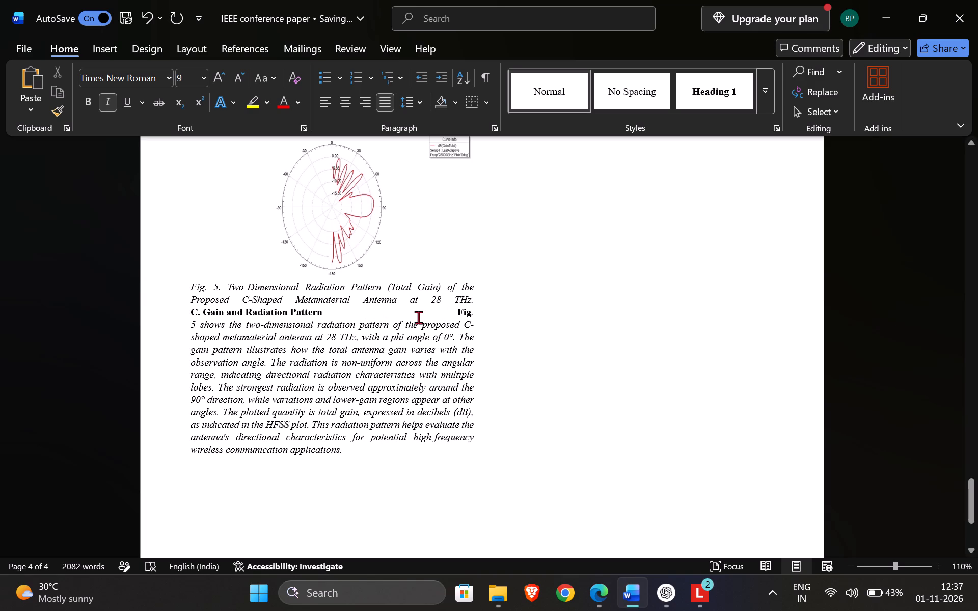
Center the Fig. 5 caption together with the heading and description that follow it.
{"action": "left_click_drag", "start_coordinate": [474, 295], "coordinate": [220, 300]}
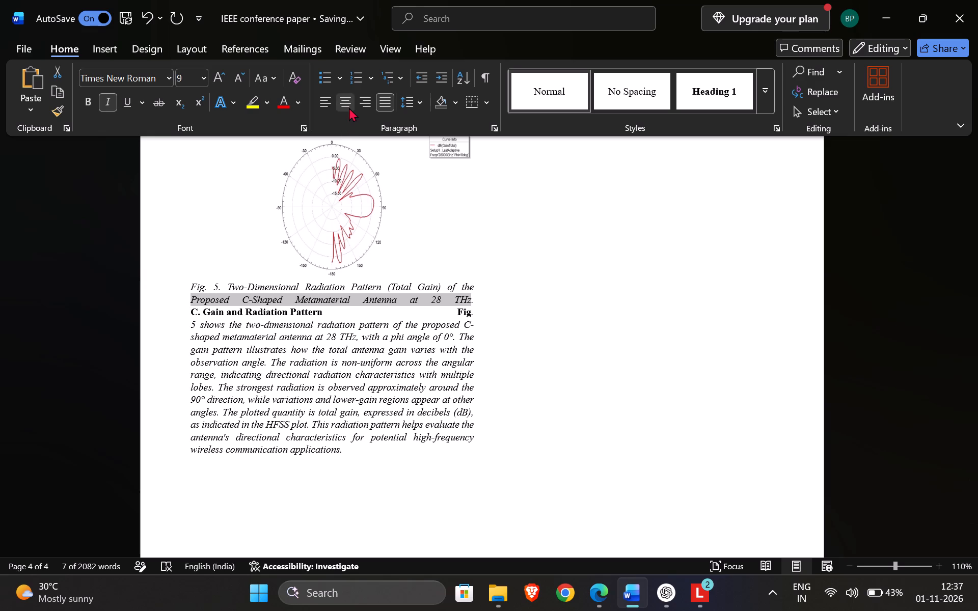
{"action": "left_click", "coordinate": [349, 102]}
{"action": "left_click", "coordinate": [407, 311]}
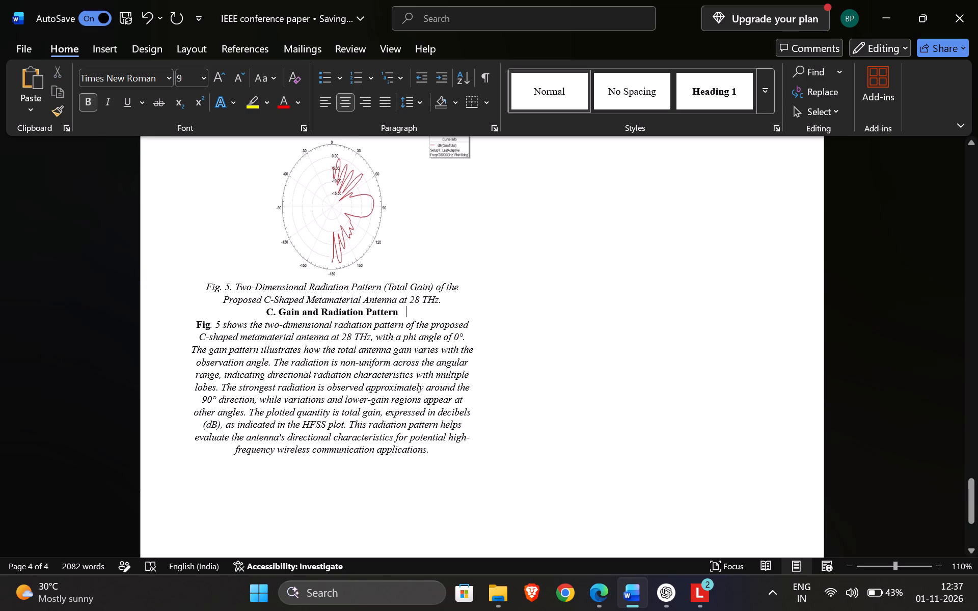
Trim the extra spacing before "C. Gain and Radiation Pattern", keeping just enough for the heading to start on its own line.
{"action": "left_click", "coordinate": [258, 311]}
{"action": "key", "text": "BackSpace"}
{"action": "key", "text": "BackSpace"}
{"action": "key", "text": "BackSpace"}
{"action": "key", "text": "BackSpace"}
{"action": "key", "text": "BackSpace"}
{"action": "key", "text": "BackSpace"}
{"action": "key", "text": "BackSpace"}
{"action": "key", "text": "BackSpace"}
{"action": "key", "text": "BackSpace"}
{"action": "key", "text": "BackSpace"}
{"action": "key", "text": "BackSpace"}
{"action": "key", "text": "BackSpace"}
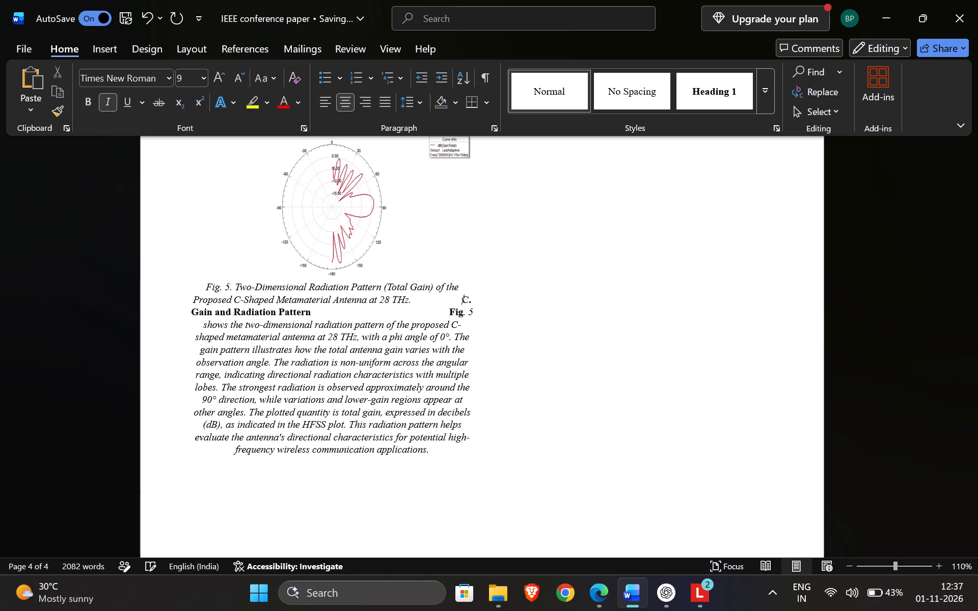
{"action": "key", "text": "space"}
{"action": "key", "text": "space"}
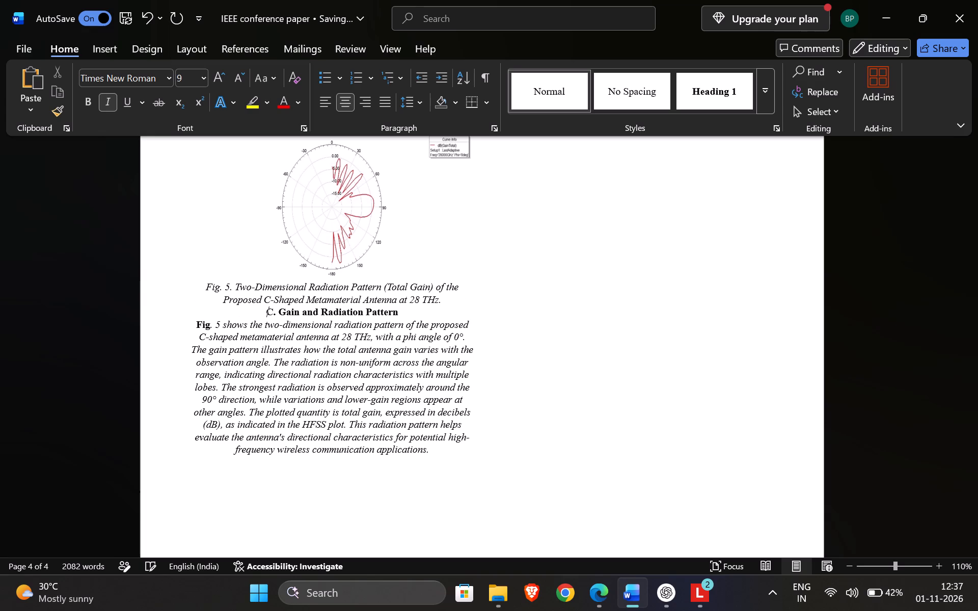
Left-align the "C. Gain and Radiation Pattern" heading along with the Fig. 5 caption and description.
{"action": "left_click_drag", "start_coordinate": [399, 314], "coordinate": [378, 320]}
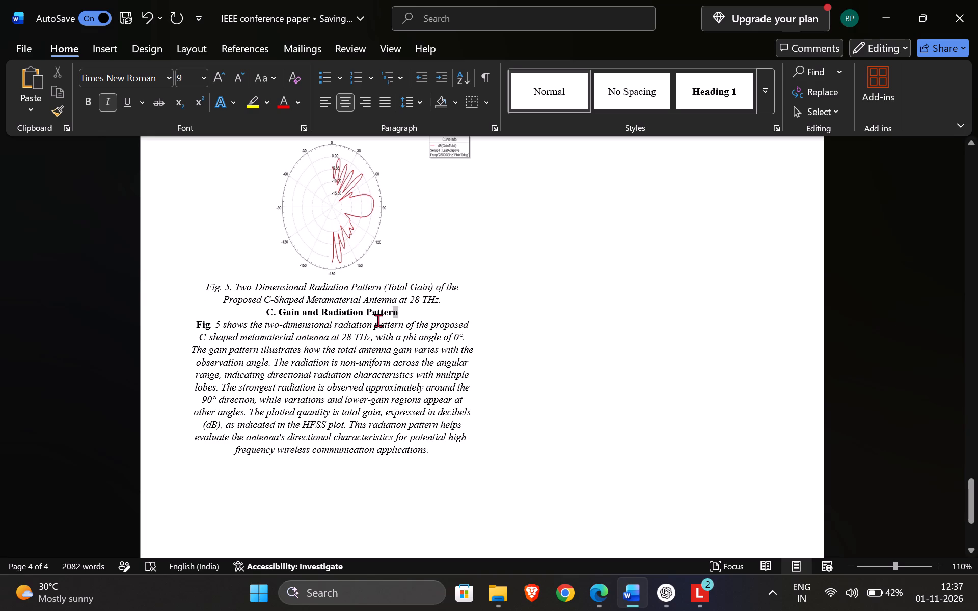
{"action": "left_click_drag", "start_coordinate": [378, 320], "coordinate": [235, 312]}
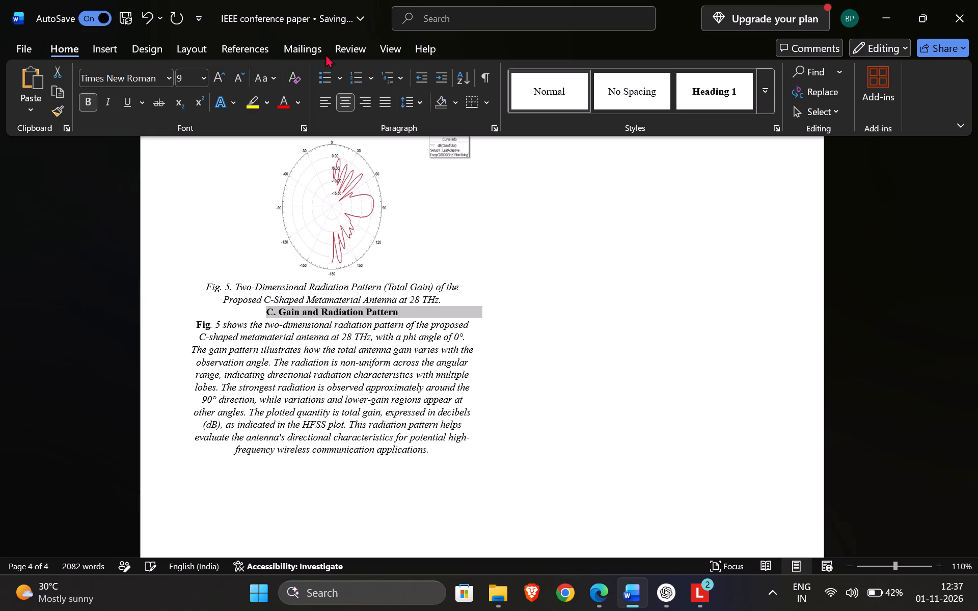
{"action": "left_click", "coordinate": [332, 102]}
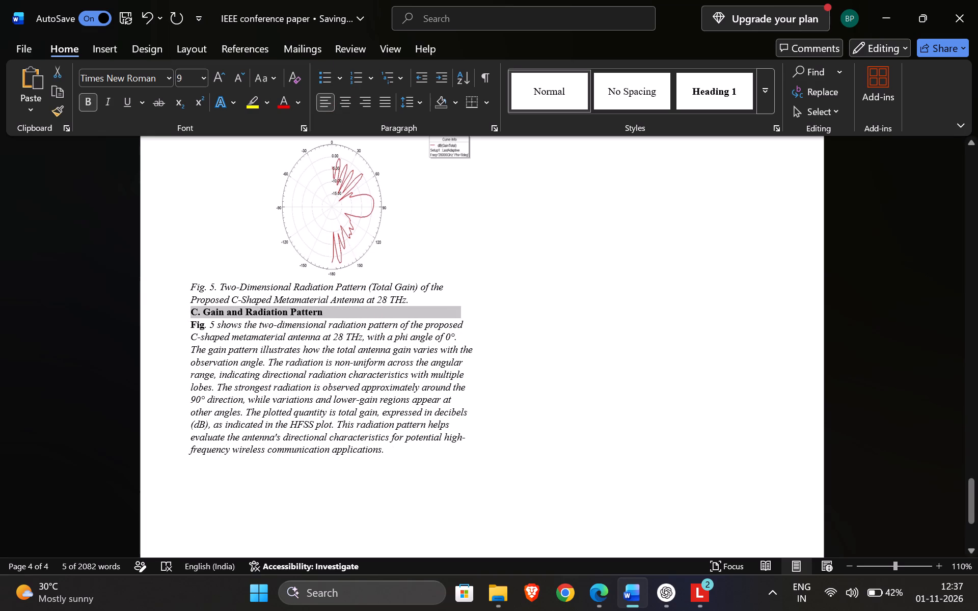
{"action": "left_click", "coordinate": [252, 341]}
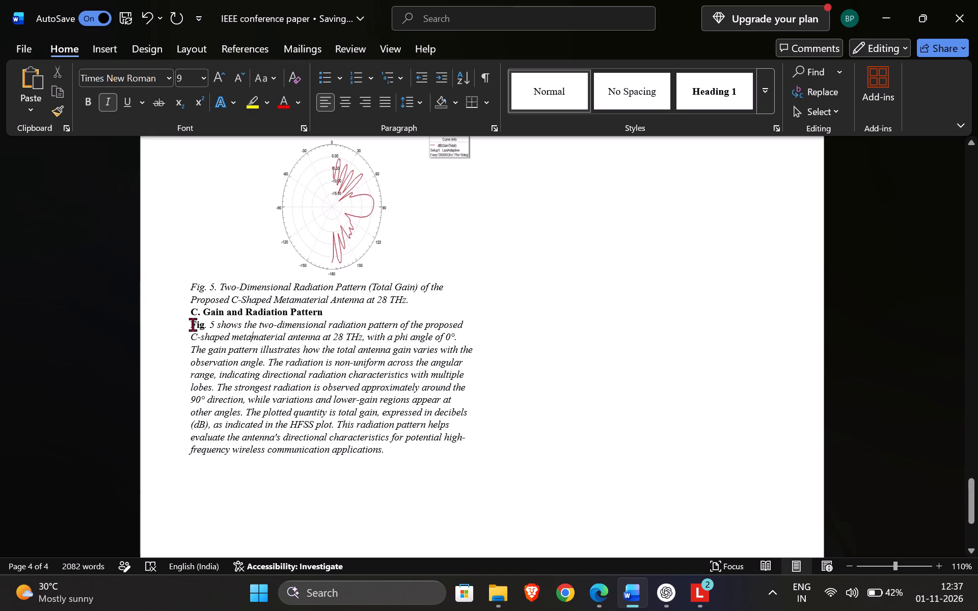
Remove the italics from the Fig. 5 description below the "C. Gain and Radiation Pattern" heading.
{"action": "left_click_drag", "start_coordinate": [189, 322], "coordinate": [401, 454]}
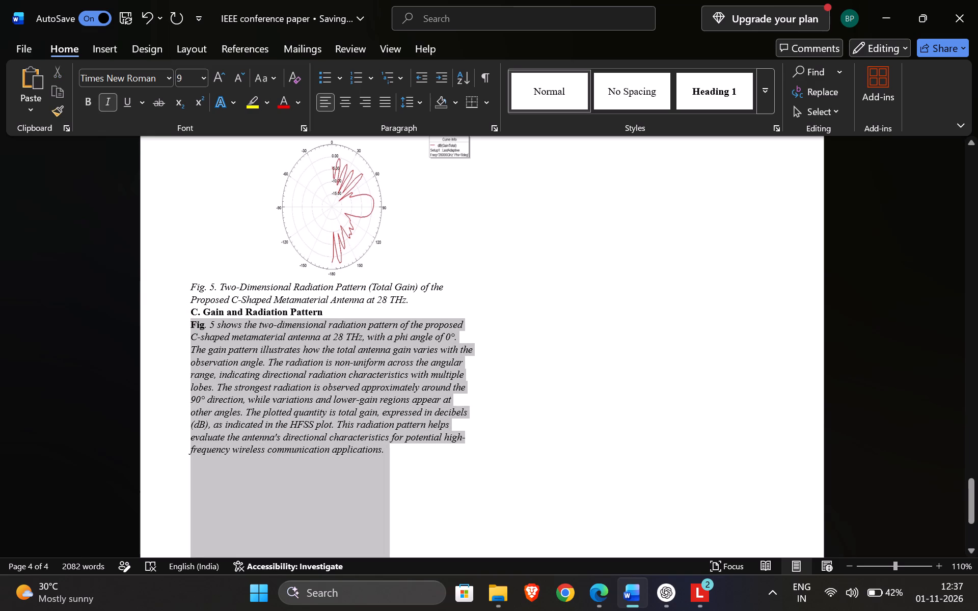
{"action": "left_click_drag", "start_coordinate": [401, 454], "coordinate": [393, 451]}
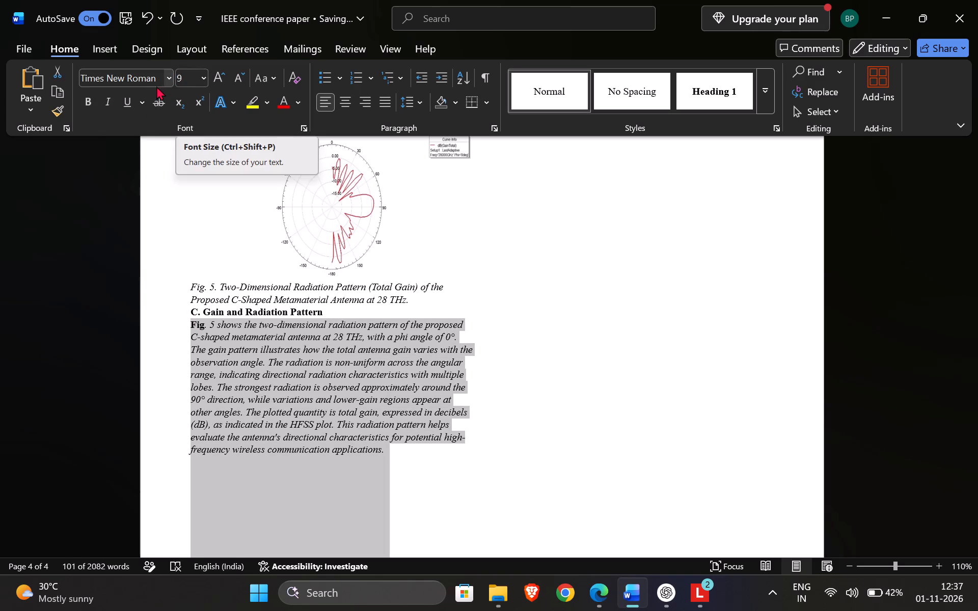
{"action": "left_click", "coordinate": [99, 100]}
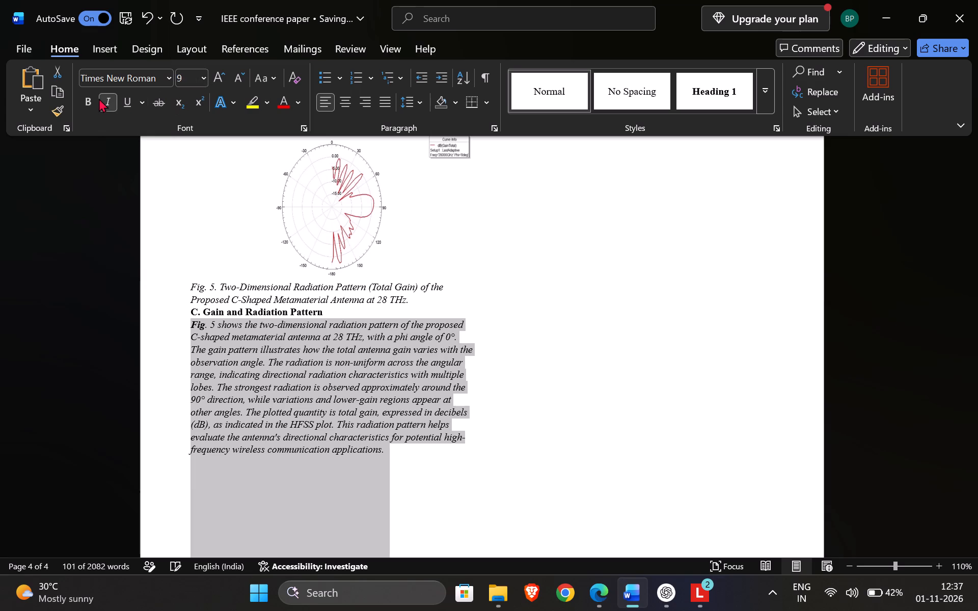
{"action": "left_click", "coordinate": [105, 99]}
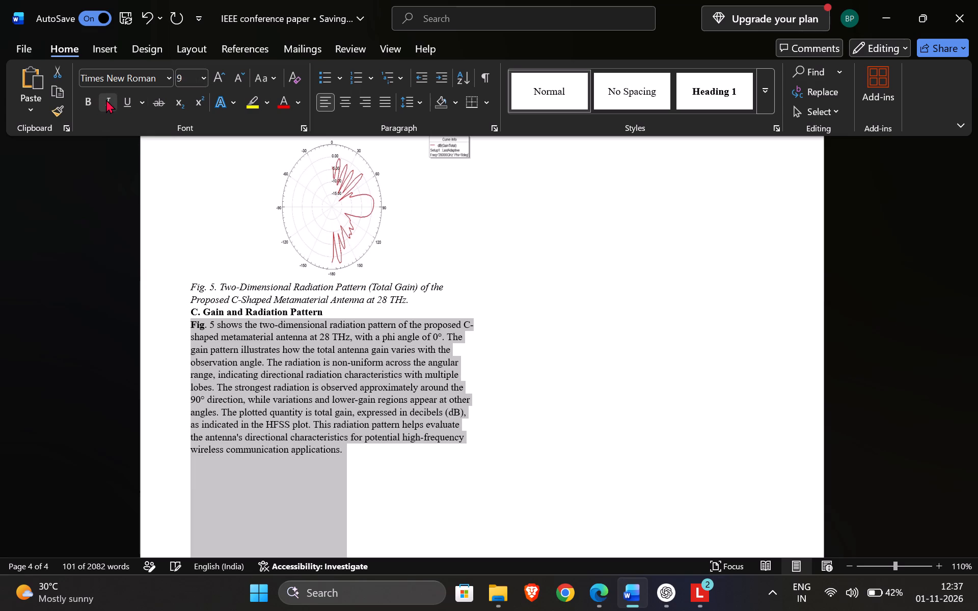
{"action": "left_click", "coordinate": [444, 281]}
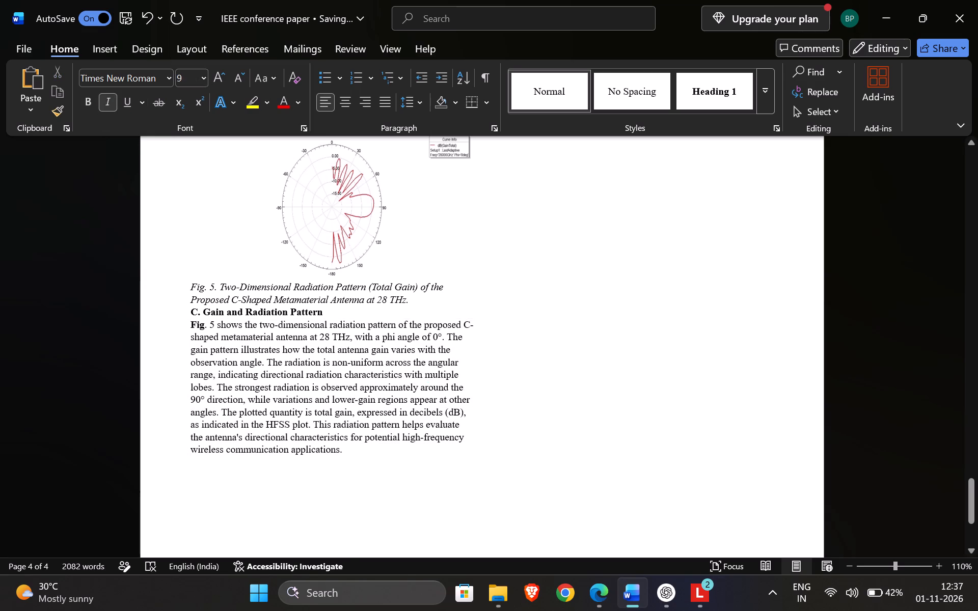
Set the font size of the whole Fig. 5 description to 10.
{"action": "left_click", "coordinate": [206, 80]}
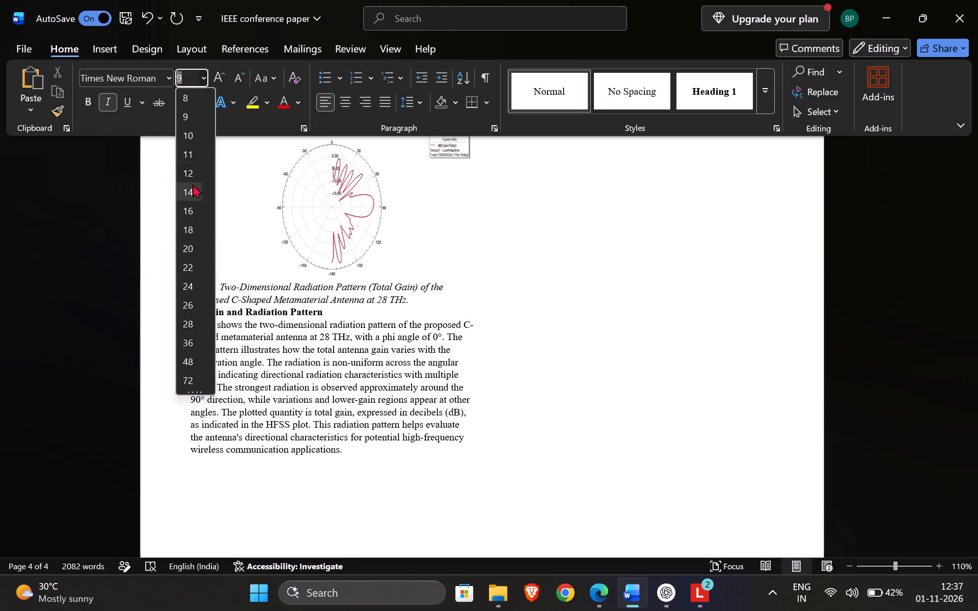
{"action": "left_click", "coordinate": [198, 132]}
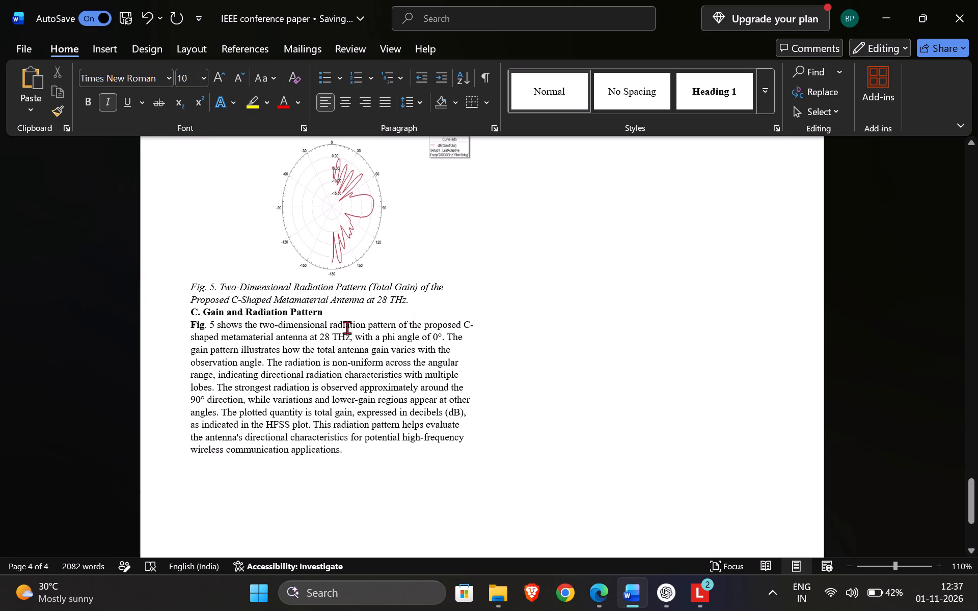
{"action": "left_click", "coordinate": [347, 327]}
{"action": "left_click_drag", "start_coordinate": [354, 455], "coordinate": [223, 379]}
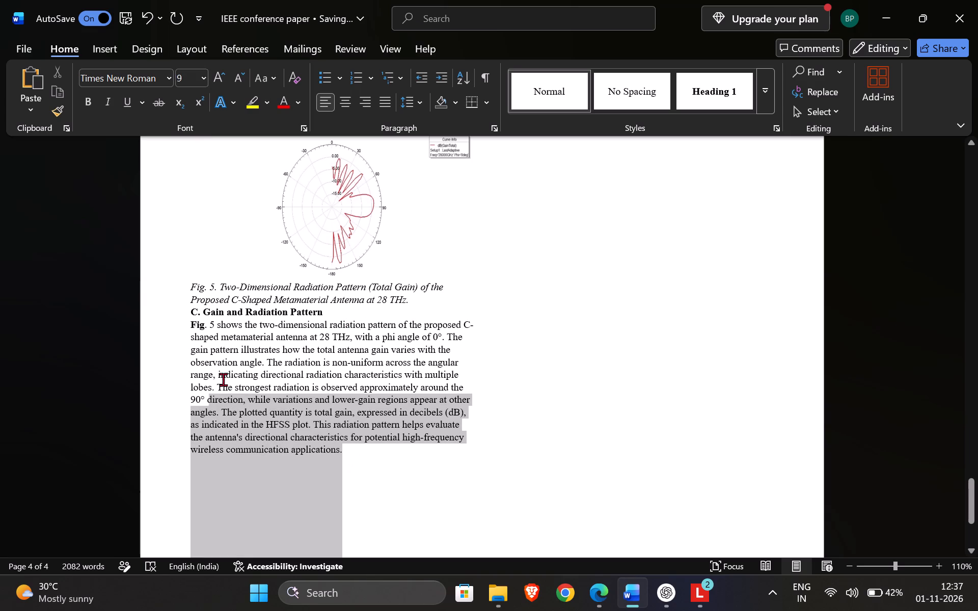
{"action": "left_click_drag", "start_coordinate": [223, 379], "coordinate": [186, 323]}
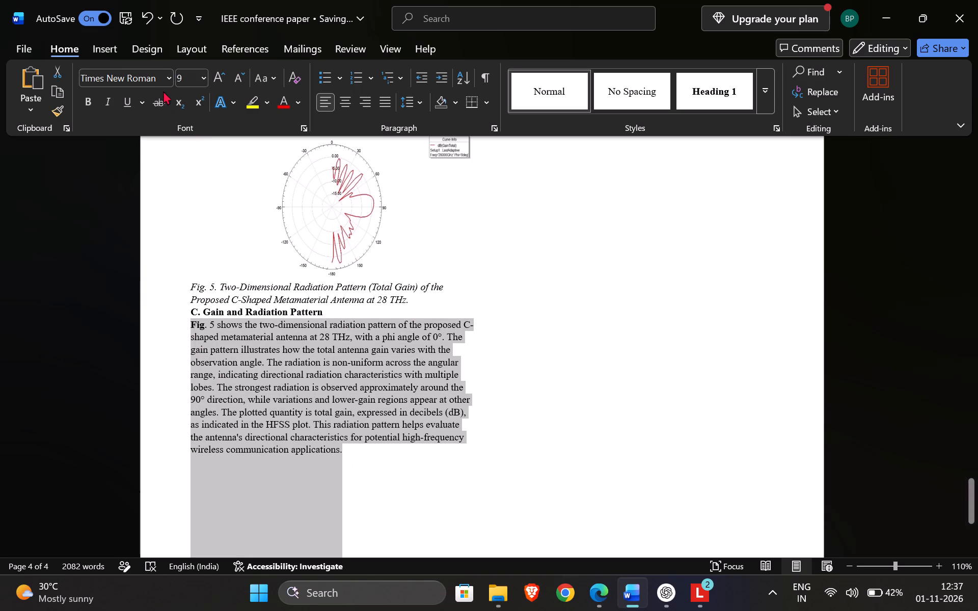
{"action": "left_click", "coordinate": [205, 79]}
{"action": "left_click", "coordinate": [193, 132]}
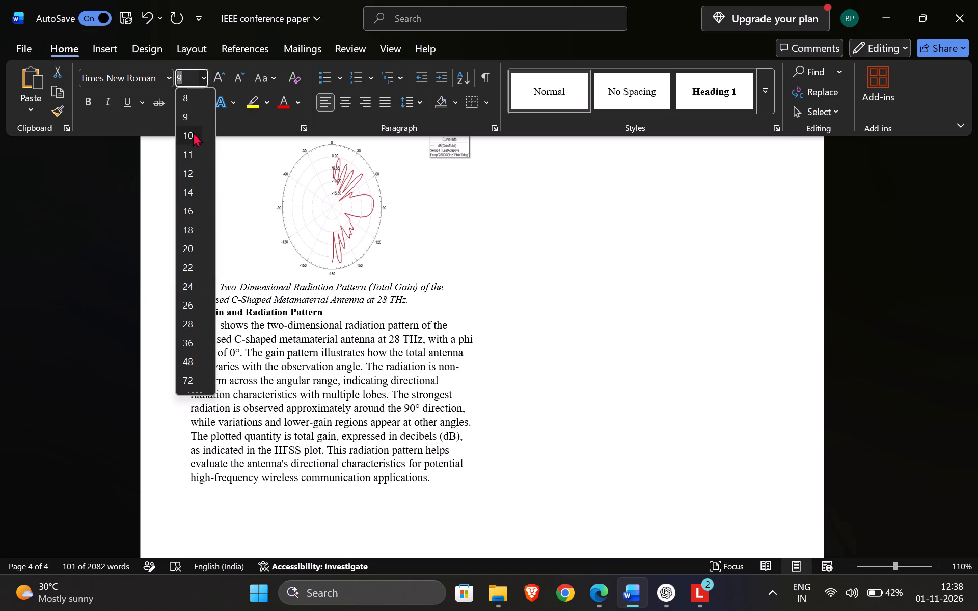
{"action": "left_click", "coordinate": [488, 271]}
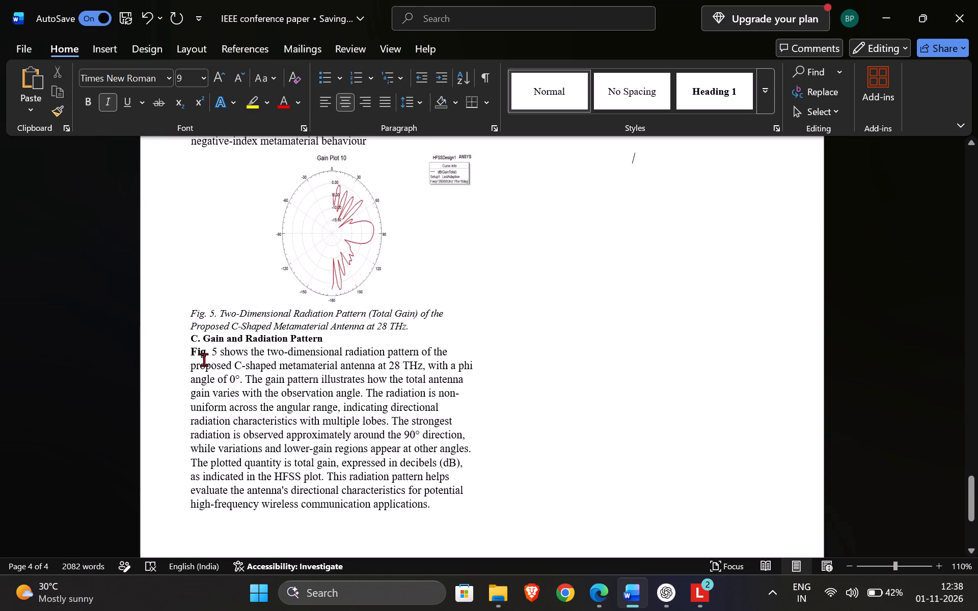
Remove the bold from "Fig" at the start of the Fig. 5 description.
{"action": "left_click_drag", "start_coordinate": [207, 347], "coordinate": [187, 355]}
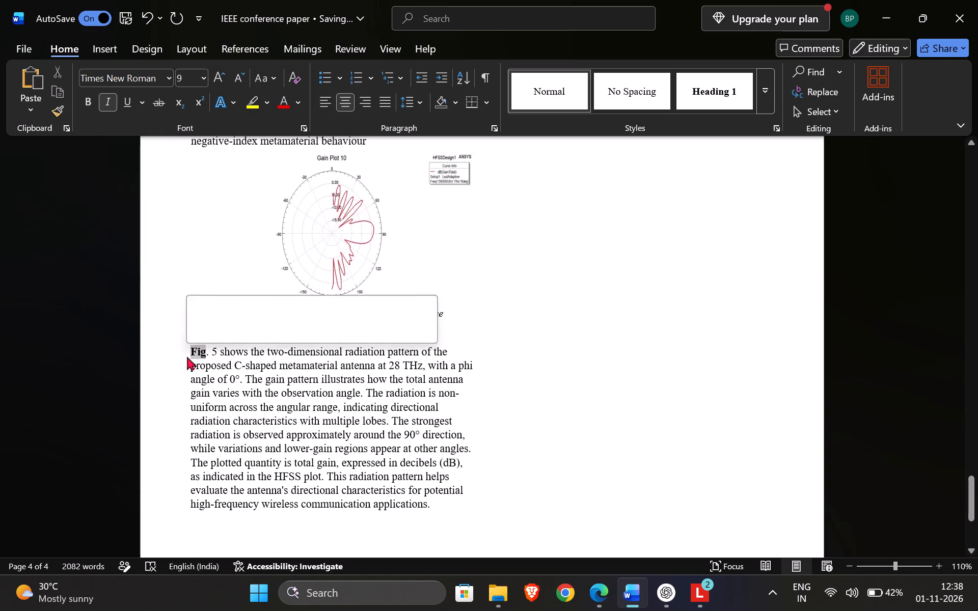
{"action": "left_click", "coordinate": [89, 107]}
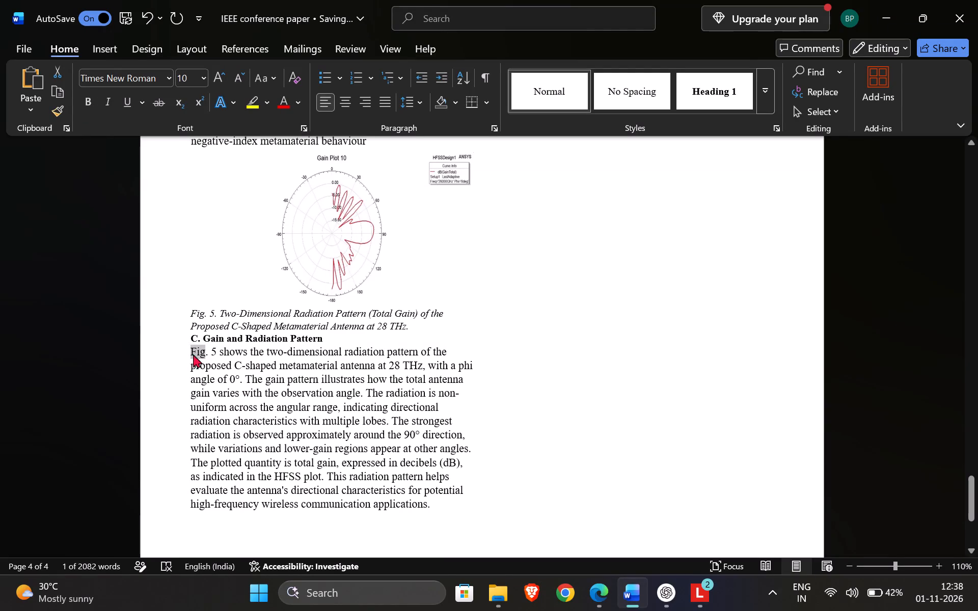
{"action": "left_click", "coordinate": [166, 344]}
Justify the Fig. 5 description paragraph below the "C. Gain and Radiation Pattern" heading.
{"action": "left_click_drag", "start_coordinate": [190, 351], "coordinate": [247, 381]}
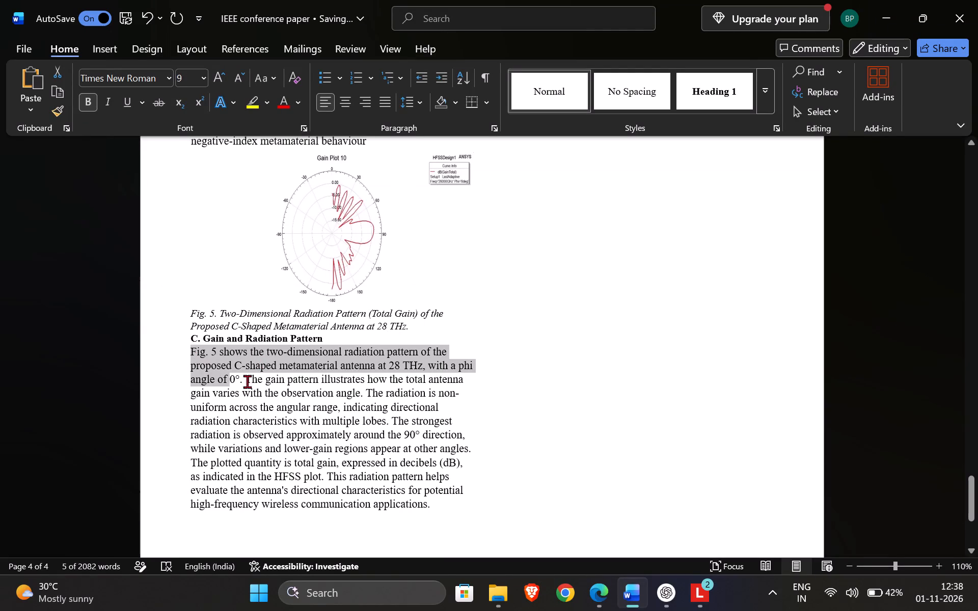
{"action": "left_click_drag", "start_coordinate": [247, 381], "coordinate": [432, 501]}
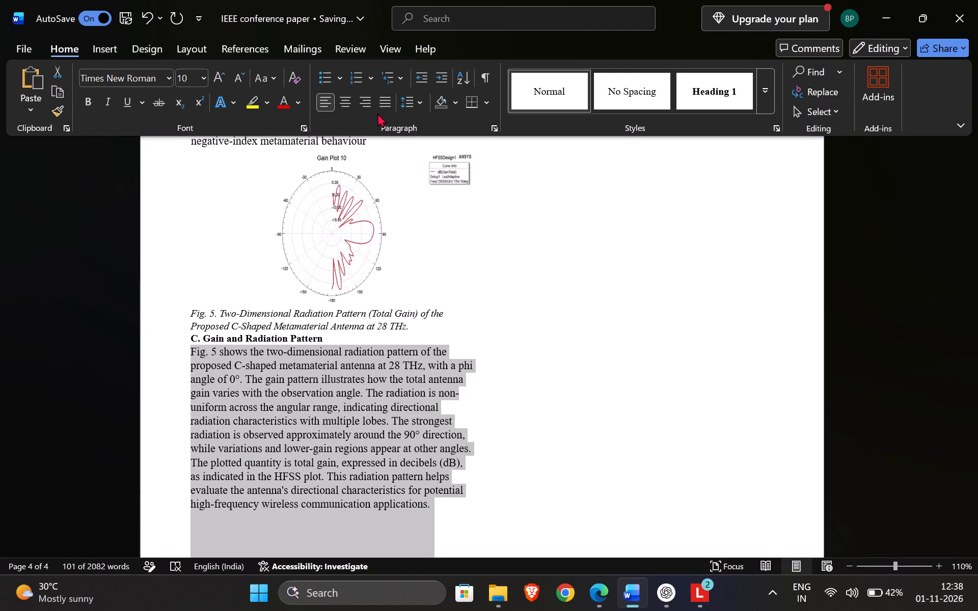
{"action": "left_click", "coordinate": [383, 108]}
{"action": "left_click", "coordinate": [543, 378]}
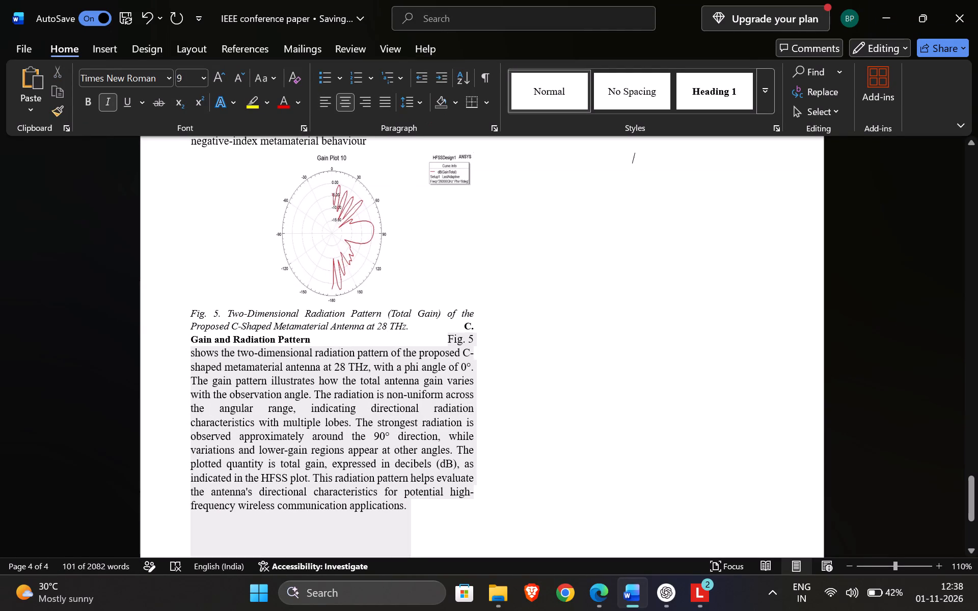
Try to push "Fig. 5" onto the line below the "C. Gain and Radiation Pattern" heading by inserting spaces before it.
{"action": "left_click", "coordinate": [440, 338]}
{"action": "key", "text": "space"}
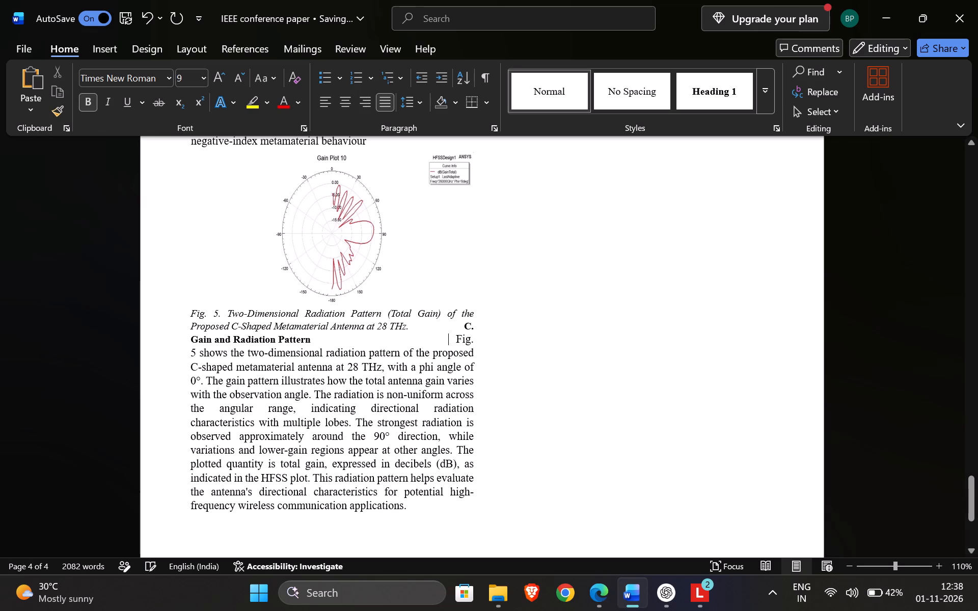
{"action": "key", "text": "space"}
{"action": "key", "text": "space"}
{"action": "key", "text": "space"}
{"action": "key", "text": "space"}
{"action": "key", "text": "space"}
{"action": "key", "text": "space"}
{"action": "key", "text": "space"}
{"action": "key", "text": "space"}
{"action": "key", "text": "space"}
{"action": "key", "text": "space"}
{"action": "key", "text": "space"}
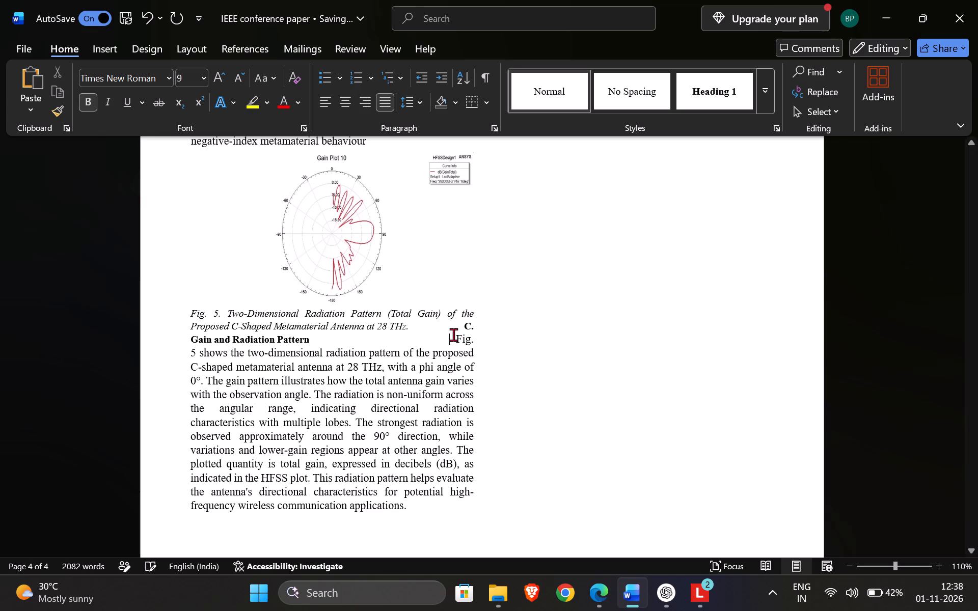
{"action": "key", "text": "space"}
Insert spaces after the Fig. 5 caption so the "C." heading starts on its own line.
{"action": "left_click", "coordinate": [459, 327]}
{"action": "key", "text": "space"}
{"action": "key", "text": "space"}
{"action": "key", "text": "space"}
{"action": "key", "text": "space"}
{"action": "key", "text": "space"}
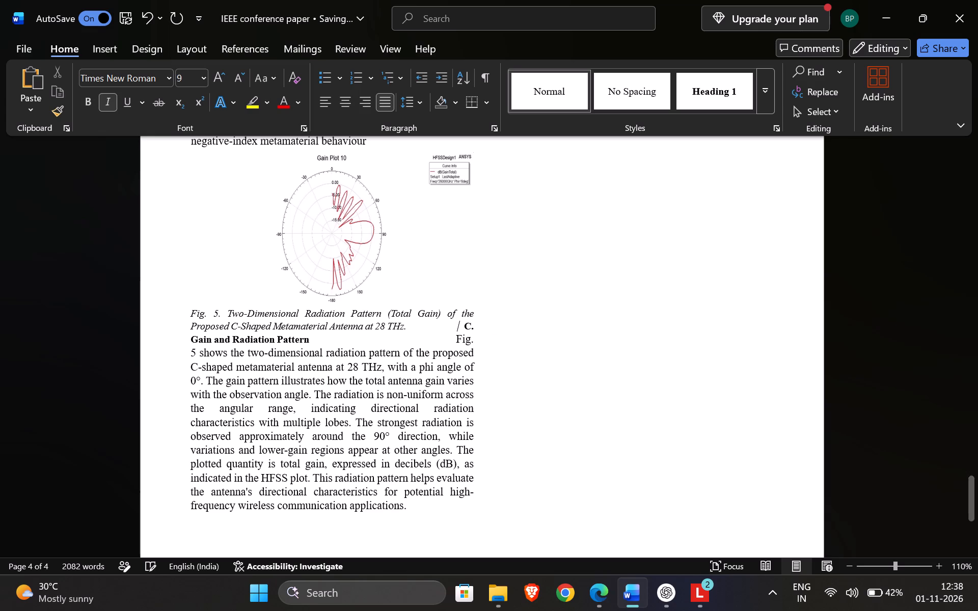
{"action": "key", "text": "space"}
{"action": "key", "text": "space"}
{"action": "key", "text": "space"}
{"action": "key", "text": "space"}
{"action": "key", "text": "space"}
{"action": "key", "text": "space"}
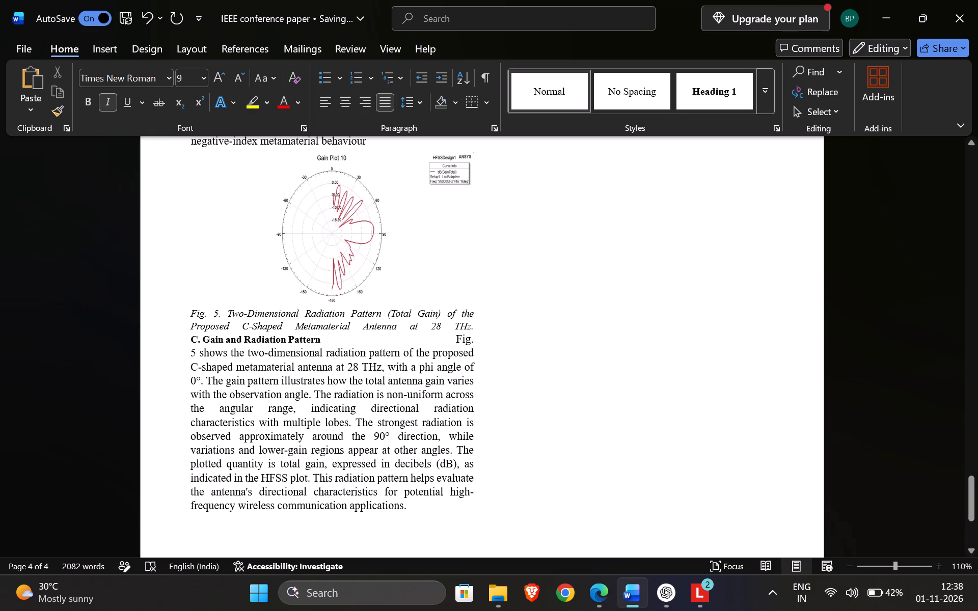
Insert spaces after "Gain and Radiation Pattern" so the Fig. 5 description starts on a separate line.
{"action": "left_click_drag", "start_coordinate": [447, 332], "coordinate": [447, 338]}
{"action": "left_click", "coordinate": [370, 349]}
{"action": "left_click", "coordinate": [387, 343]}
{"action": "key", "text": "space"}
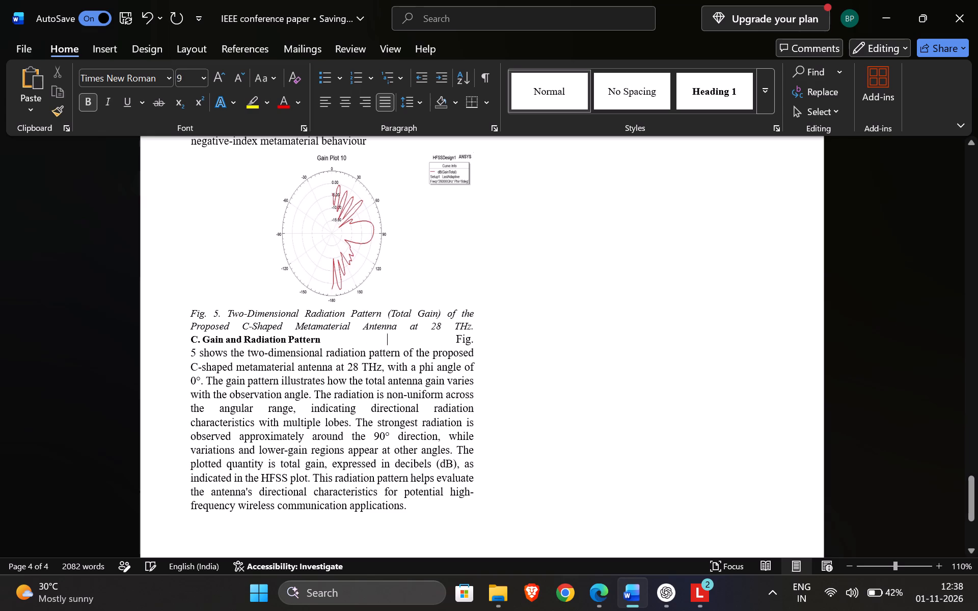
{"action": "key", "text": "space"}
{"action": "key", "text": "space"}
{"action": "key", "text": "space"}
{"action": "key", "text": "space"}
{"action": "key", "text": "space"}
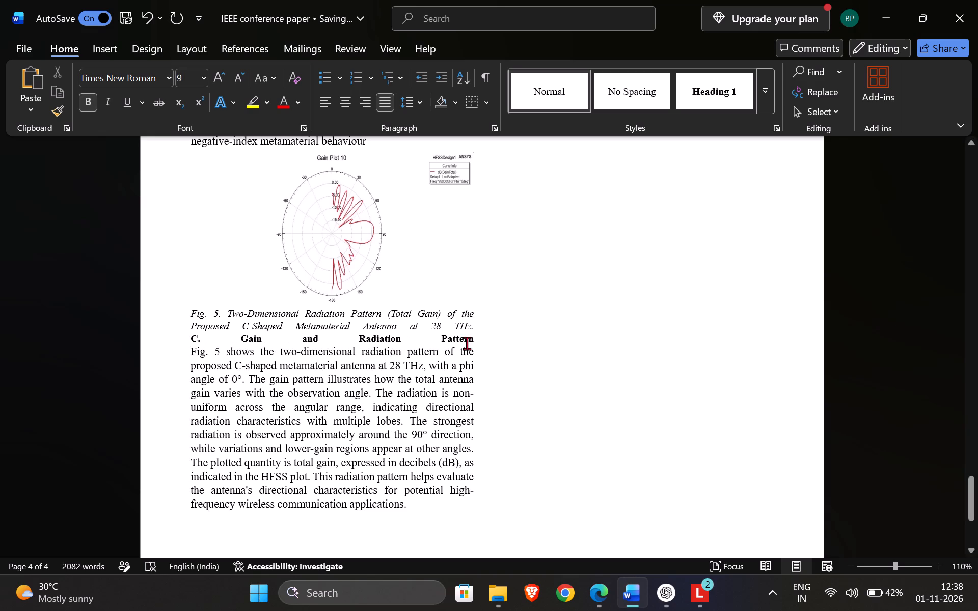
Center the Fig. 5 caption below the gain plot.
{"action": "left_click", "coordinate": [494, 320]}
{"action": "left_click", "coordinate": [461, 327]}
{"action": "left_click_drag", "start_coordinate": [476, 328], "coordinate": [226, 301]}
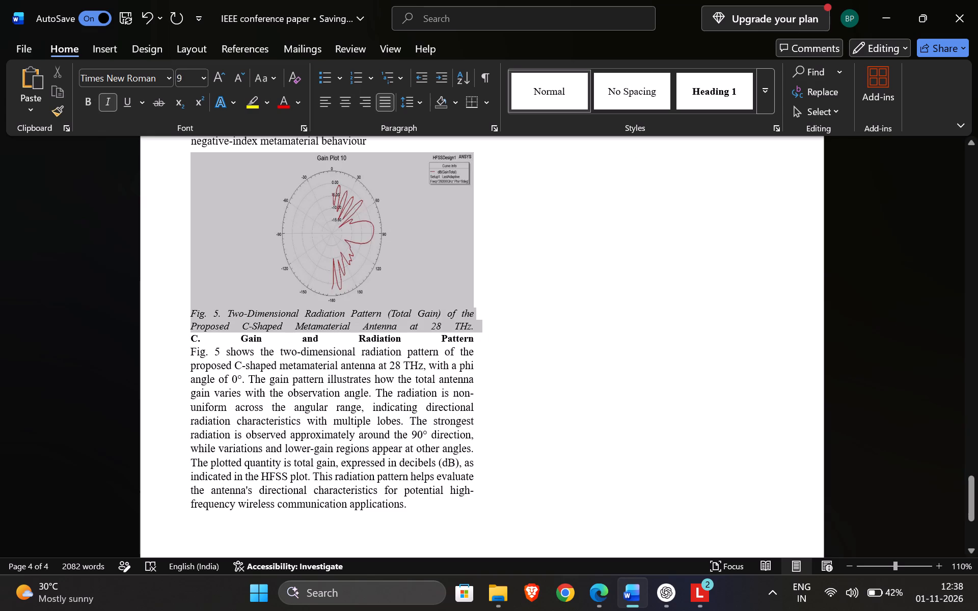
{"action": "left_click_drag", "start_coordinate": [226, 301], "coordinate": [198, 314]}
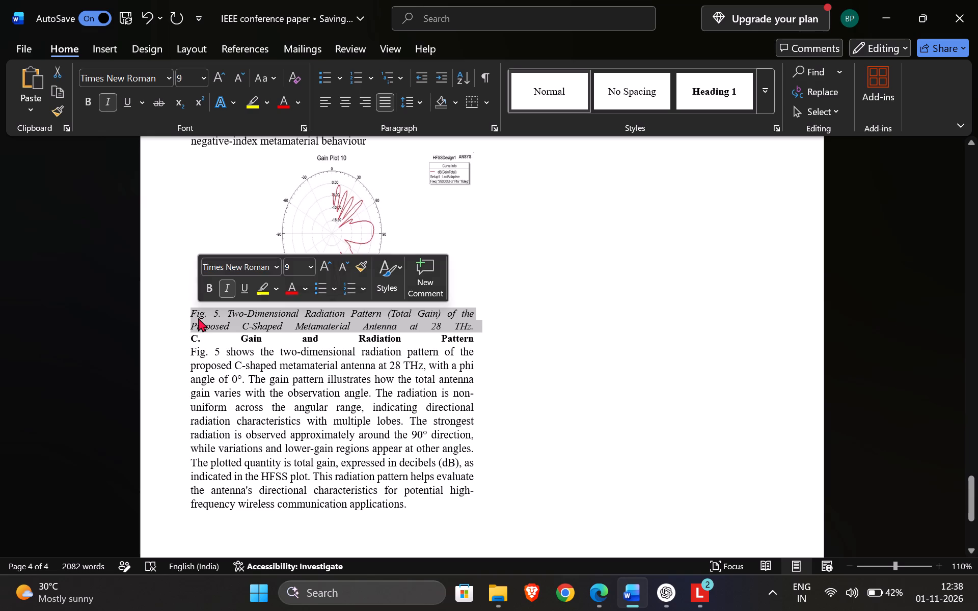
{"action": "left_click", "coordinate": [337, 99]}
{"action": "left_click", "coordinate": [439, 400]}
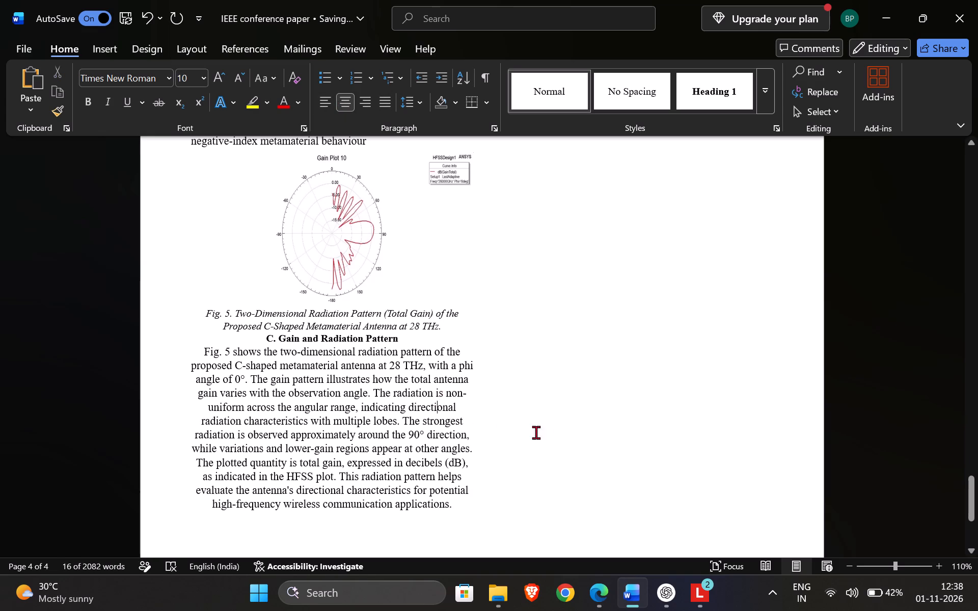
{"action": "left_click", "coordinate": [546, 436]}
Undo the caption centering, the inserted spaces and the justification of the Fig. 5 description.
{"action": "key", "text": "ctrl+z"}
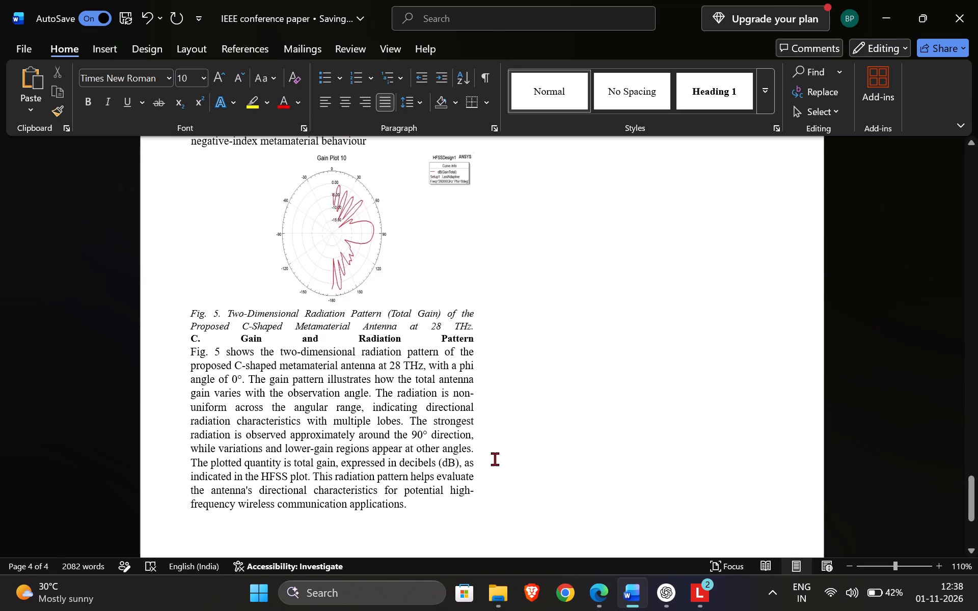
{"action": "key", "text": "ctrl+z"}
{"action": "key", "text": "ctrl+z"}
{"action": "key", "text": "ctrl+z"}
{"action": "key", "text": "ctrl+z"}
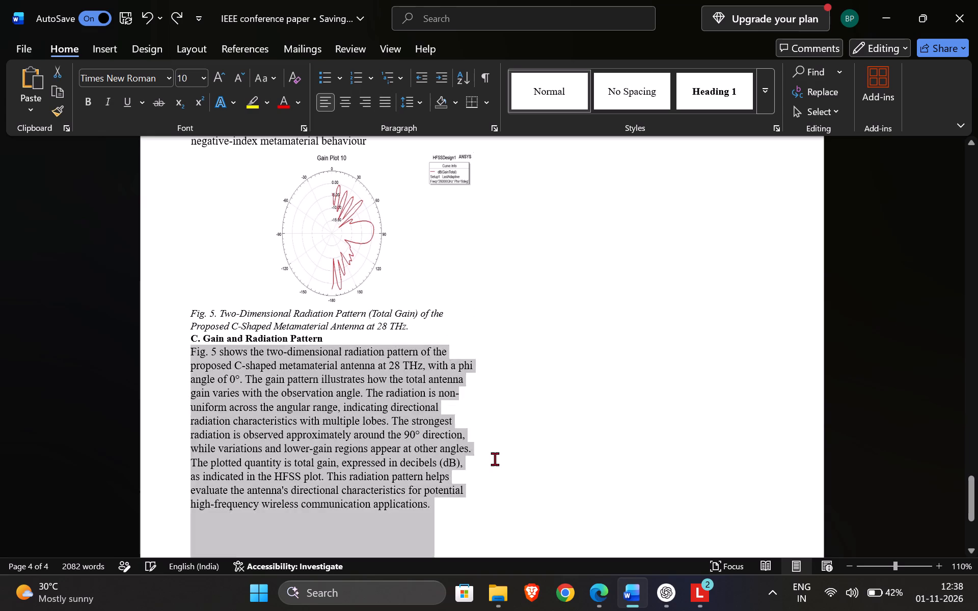
Undo the earlier formatting and repositioning of the "C. Gain and Radiation Pattern" heading and Fig. 5 description.
{"action": "key", "text": "ctrl+z"}
{"action": "key", "text": "ctrl+z"}
{"action": "key", "text": "ctrl+z"}
{"action": "key", "text": "ctrl+z"}
{"action": "key", "text": "ctrl+z"}
{"action": "key", "text": "ctrl+z"}
{"action": "key", "text": "ctrl+z"}
{"action": "key", "text": "ctrl+z"}
{"action": "key", "text": "ctrl+z"}
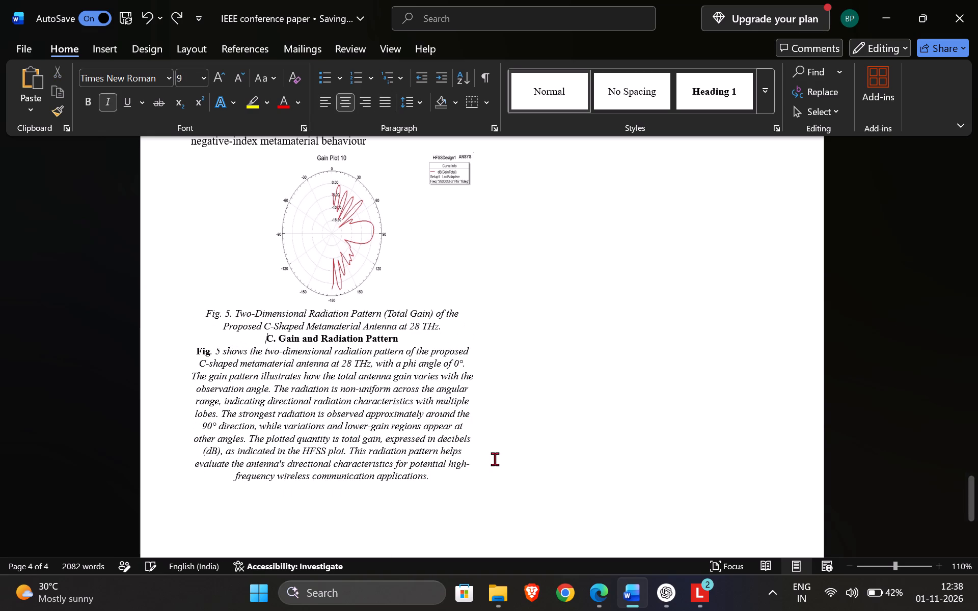
{"action": "key", "text": "ctrl+z"}
{"action": "key", "text": "ctrl+z"}
{"action": "key", "text": "ctrl+z"}
{"action": "key", "text": "ctrl+z"}
{"action": "key", "text": "ctrl+z"}
{"action": "key", "text": "ctrl+z"}
{"action": "key", "text": "ctrl+z"}
{"action": "key", "text": "ctrl+z"}
{"action": "key", "text": "ctrl+z"}
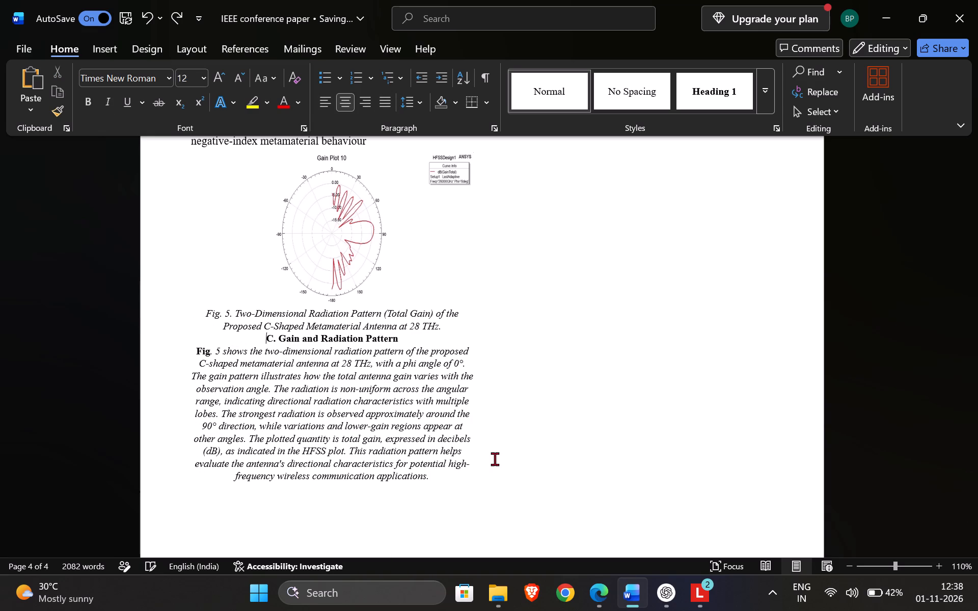
{"action": "key", "text": "ctrl+z"}
{"action": "key", "text": "ctrl+z"}
{"action": "key", "text": "ctrl+z"}
{"action": "key", "text": "ctrl+z"}
{"action": "key", "text": "ctrl+z"}
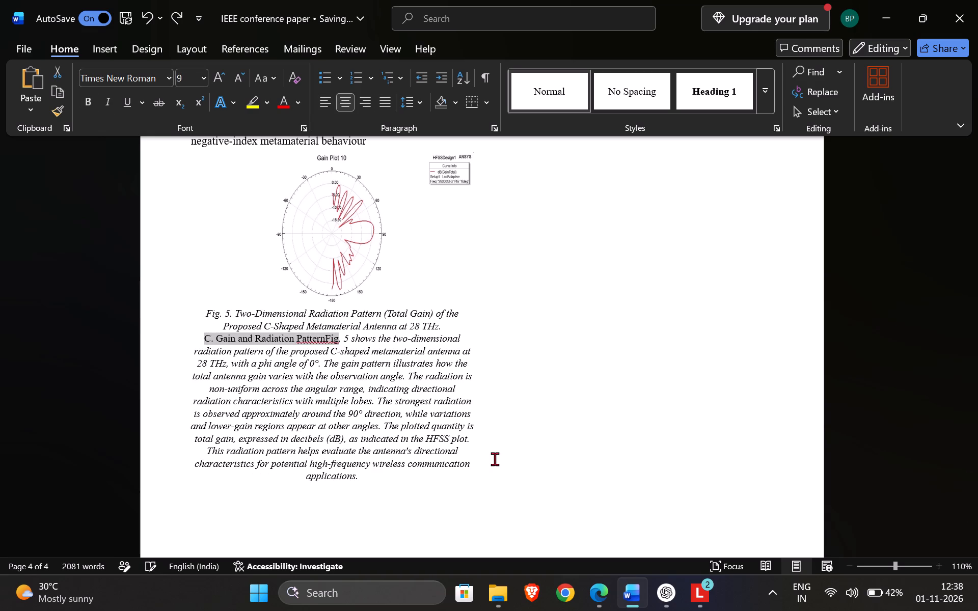
{"action": "key", "text": "ctrl+z"}
{"action": "key", "text": "ctrl+z"}
{"action": "key", "text": "ctrl+z"}
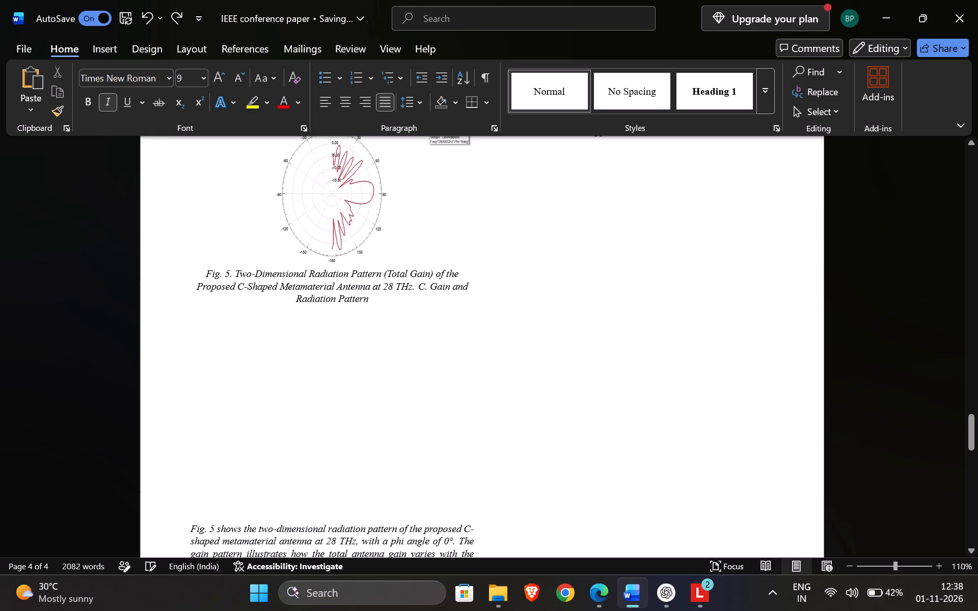
Undo the insertion of the Gain and Radiation Pattern heading and description after the Fig. 5 caption.
{"action": "scroll", "coordinate": [370, 462], "scroll_direction": "down", "scroll_amount": 1}
{"action": "scroll", "coordinate": [370, 453], "scroll_direction": "up", "scroll_amount": 1}
{"action": "left_click", "coordinate": [416, 286]}
{"action": "left_click_drag", "start_coordinate": [416, 285], "coordinate": [445, 548]}
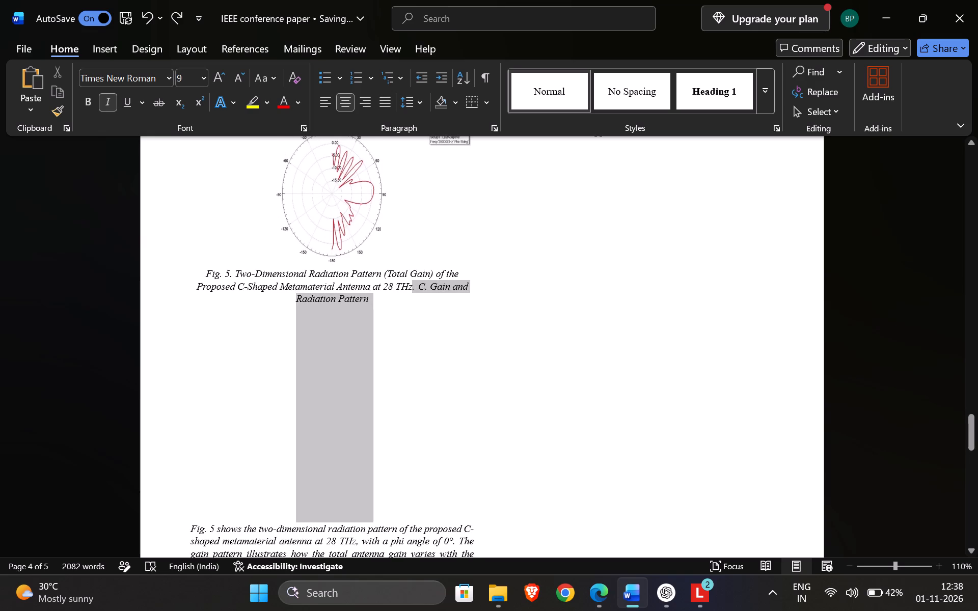
{"action": "left_click_drag", "start_coordinate": [445, 548], "coordinate": [534, 303]}
{"action": "key", "text": "ctrl+z"}
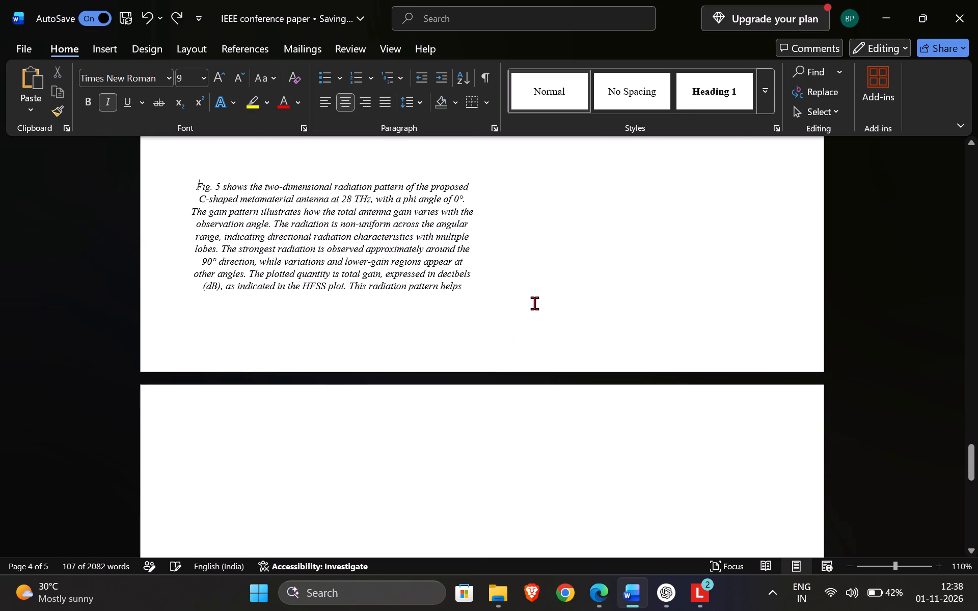
{"action": "key", "text": "ctrl+z"}
Start a new paragraph after the Fig. 5 caption and paste the Gain and Radiation Pattern heading and description there.
{"action": "scroll", "coordinate": [530, 300], "scroll_direction": "up", "scroll_amount": 2}
{"action": "scroll", "coordinate": [499, 332], "scroll_direction": "down", "scroll_amount": 1}
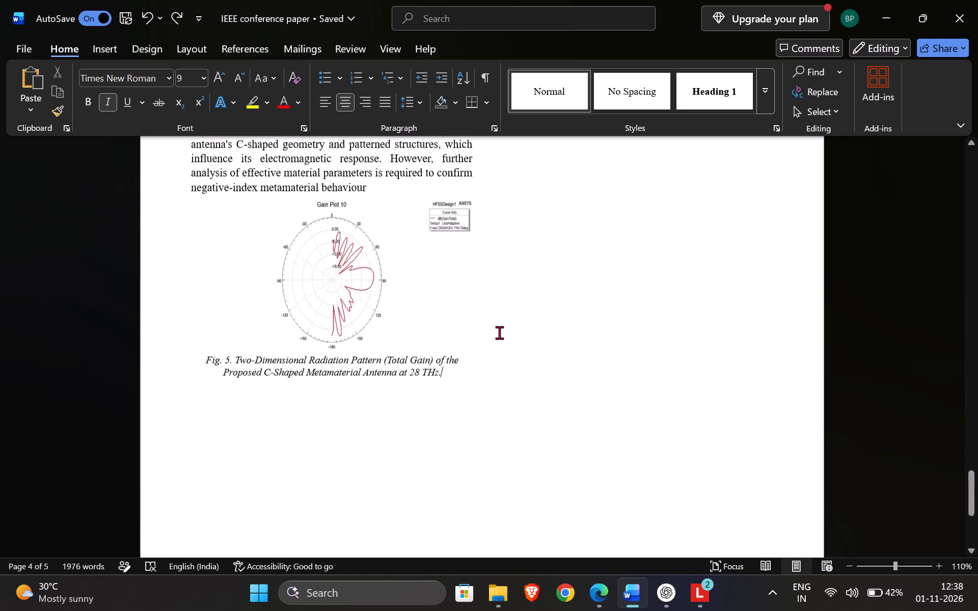
{"action": "key", "text": "Return"}
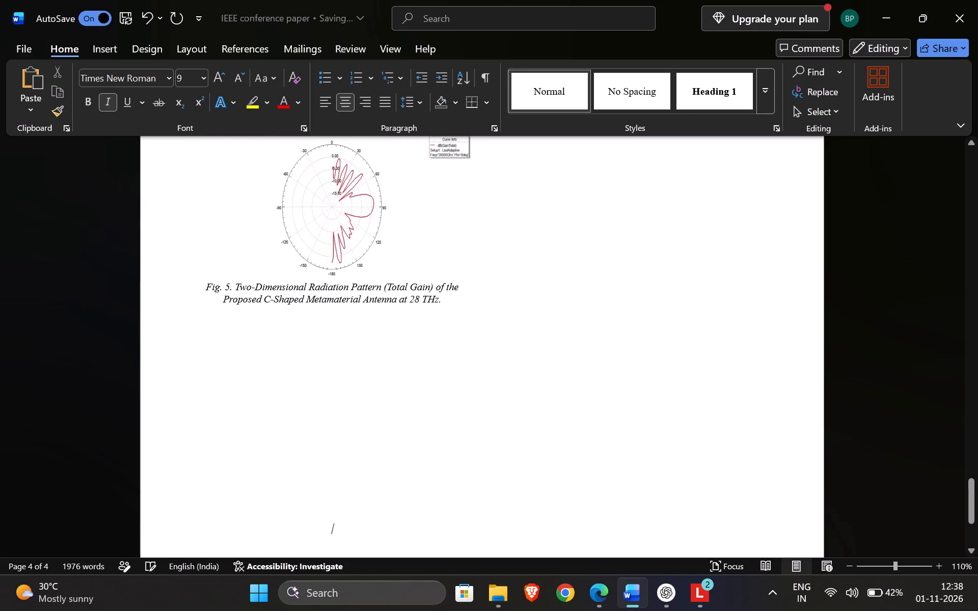
{"action": "key", "text": "ctrl+v"}
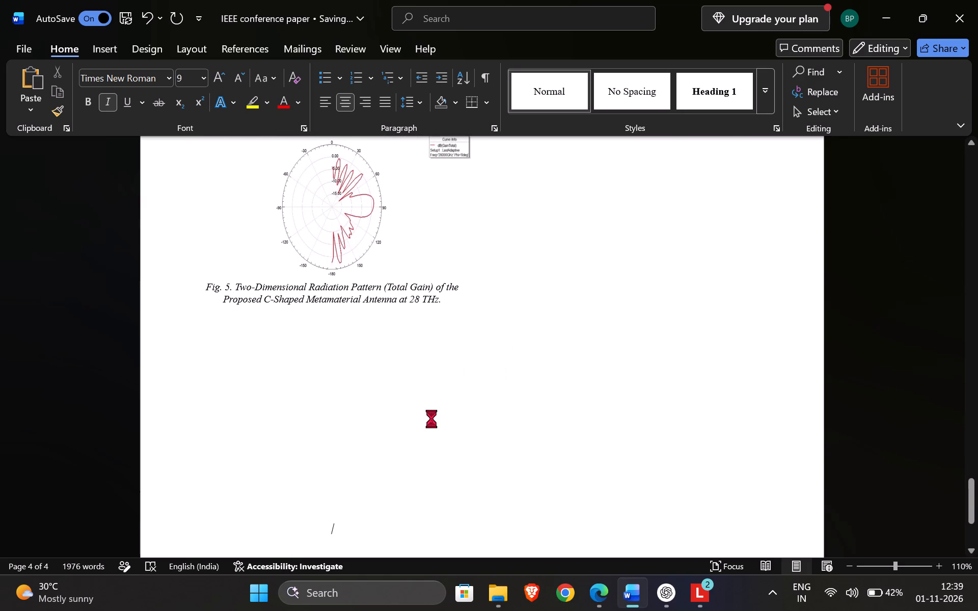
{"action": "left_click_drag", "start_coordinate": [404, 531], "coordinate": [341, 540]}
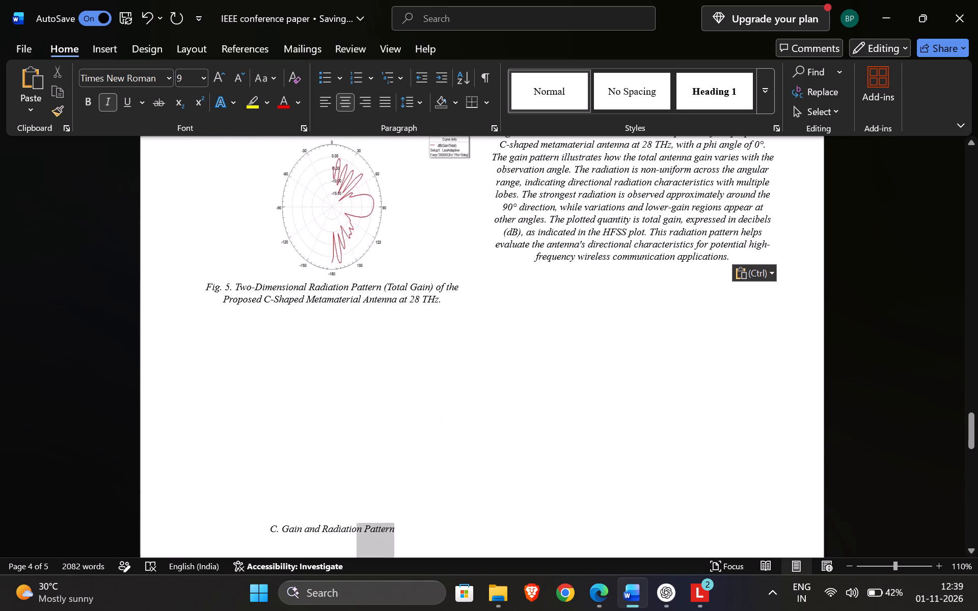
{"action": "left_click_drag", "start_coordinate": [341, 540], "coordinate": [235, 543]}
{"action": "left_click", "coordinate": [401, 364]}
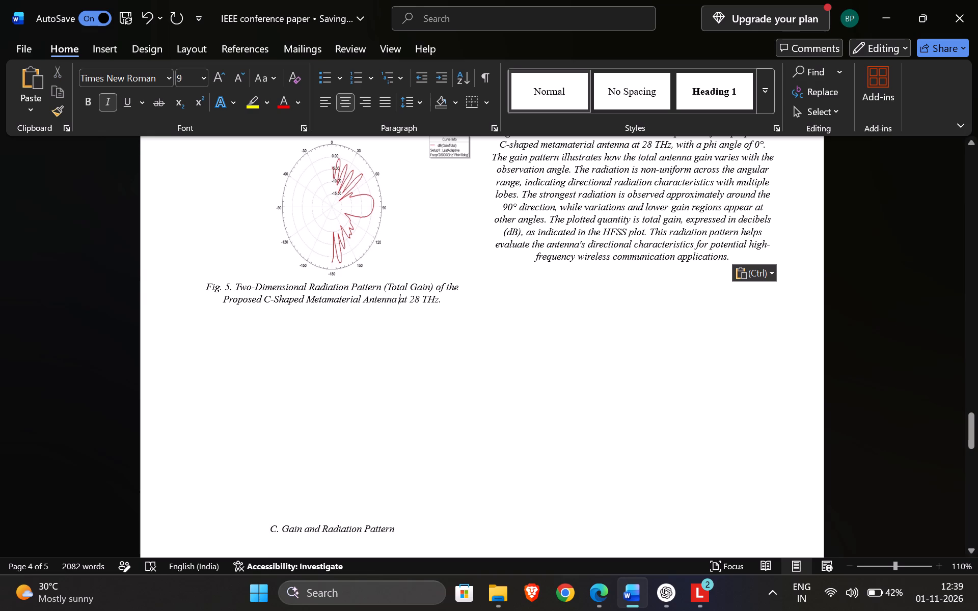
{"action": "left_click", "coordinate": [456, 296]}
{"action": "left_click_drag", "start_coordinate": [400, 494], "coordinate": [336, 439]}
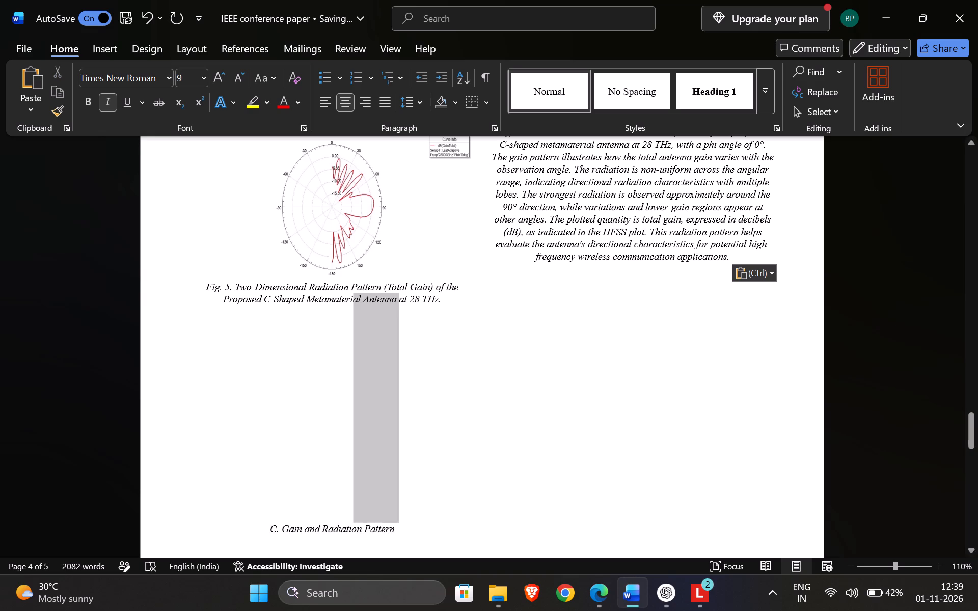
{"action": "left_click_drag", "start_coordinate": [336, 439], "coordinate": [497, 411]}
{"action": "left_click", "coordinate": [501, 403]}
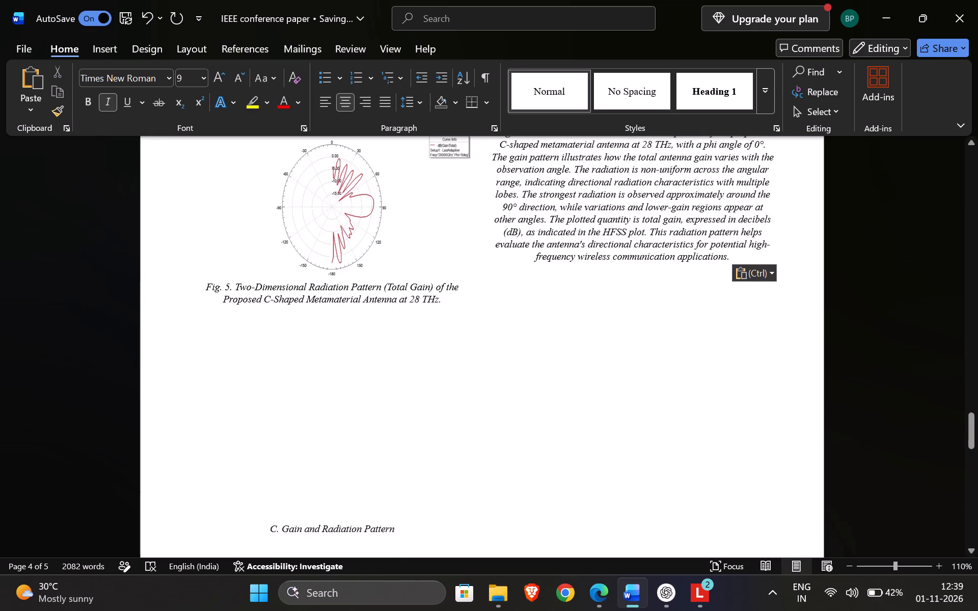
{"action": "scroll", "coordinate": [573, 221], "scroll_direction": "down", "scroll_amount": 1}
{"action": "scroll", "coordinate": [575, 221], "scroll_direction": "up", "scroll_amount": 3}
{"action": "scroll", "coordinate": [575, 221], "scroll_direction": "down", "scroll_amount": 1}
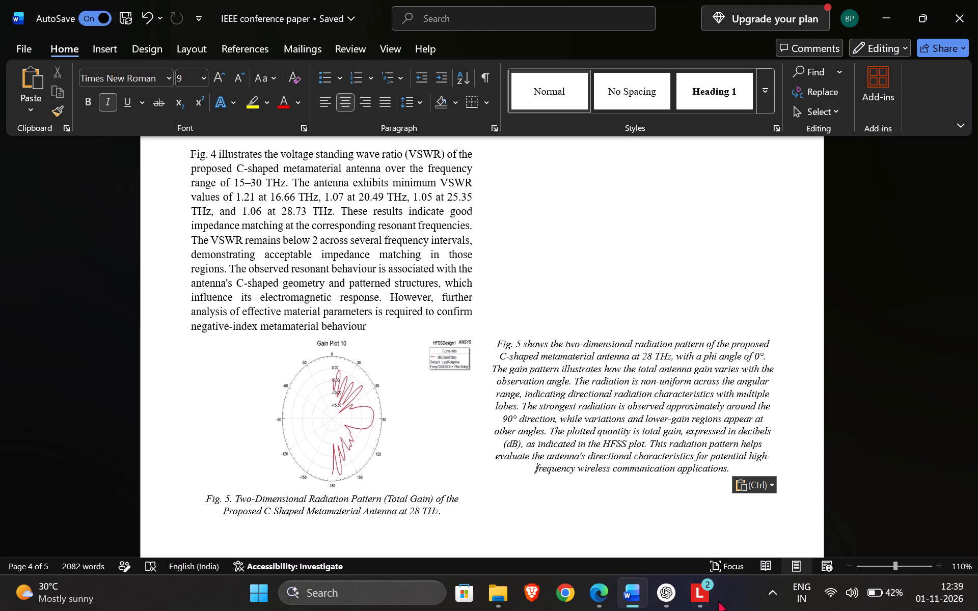
Open the recent paper 2 PDF from File Explorer in Word, using Word for this one time only.
{"action": "left_click", "coordinate": [506, 592]}
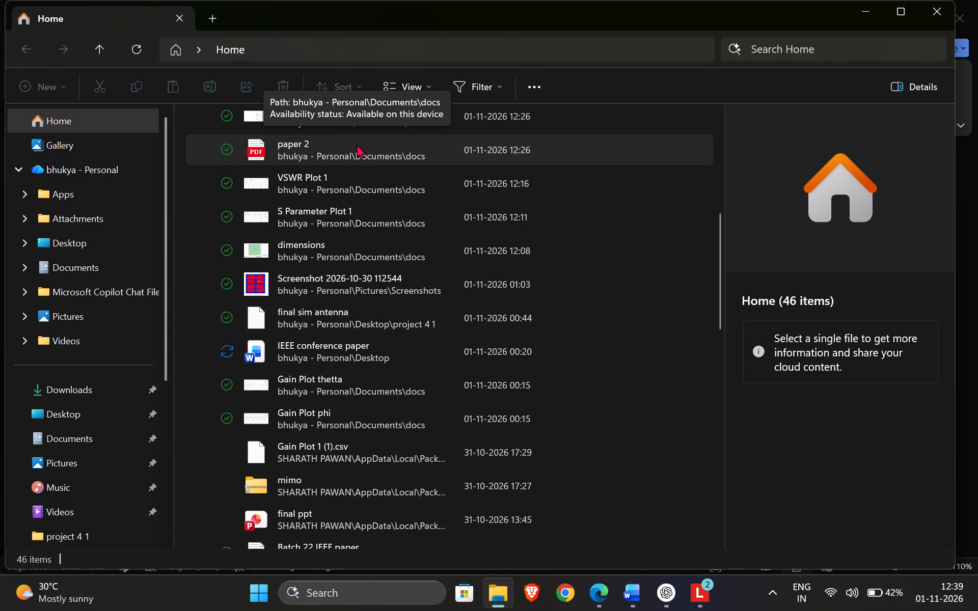
{"action": "left_click", "coordinate": [357, 144]}
{"action": "right_click", "coordinate": [357, 144]}
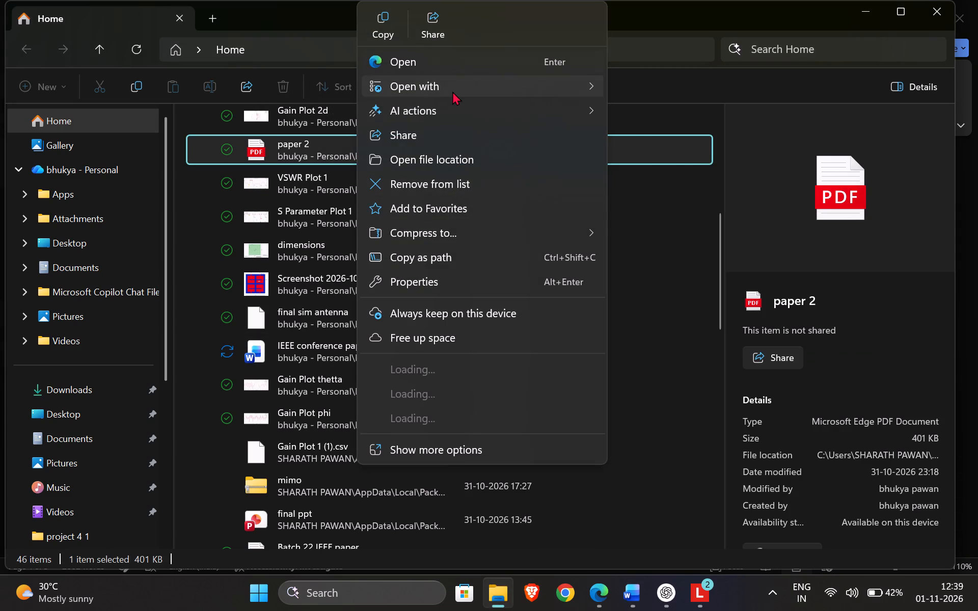
{"action": "left_click", "coordinate": [455, 90]}
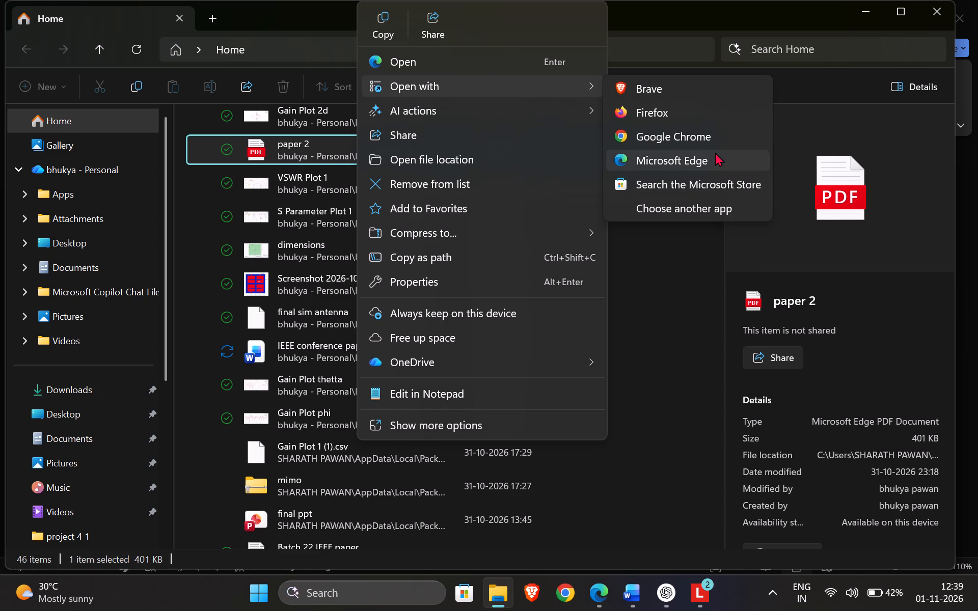
{"action": "left_click", "coordinate": [693, 208]}
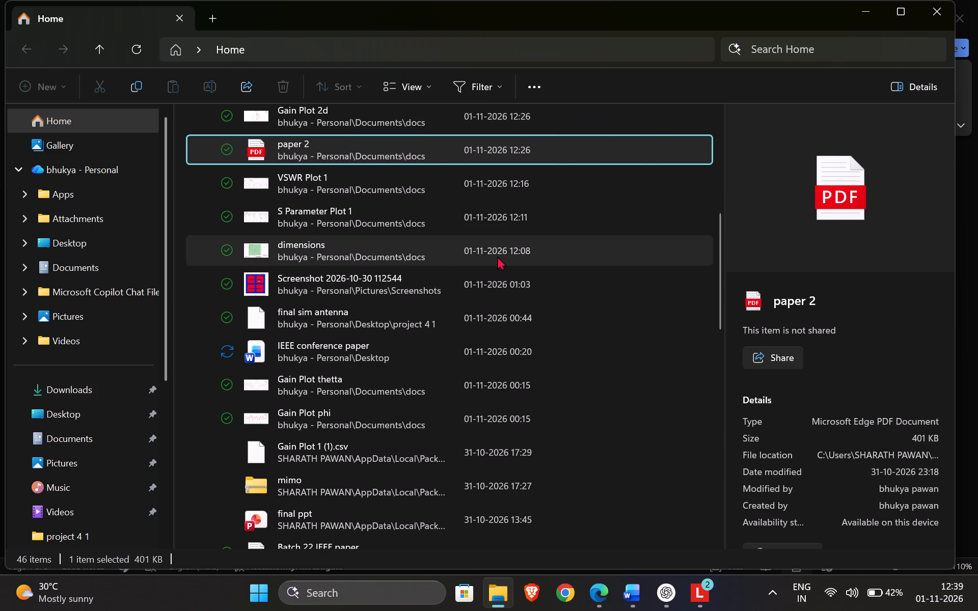
{"action": "scroll", "coordinate": [446, 215], "scroll_direction": "down", "scroll_amount": 5}
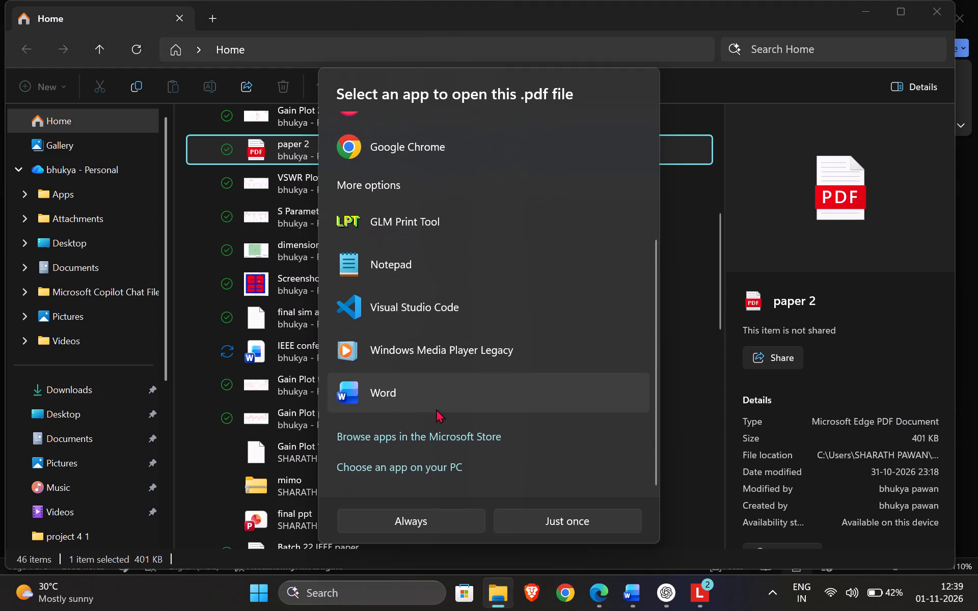
{"action": "left_click", "coordinate": [436, 409]}
{"action": "left_click", "coordinate": [569, 522]}
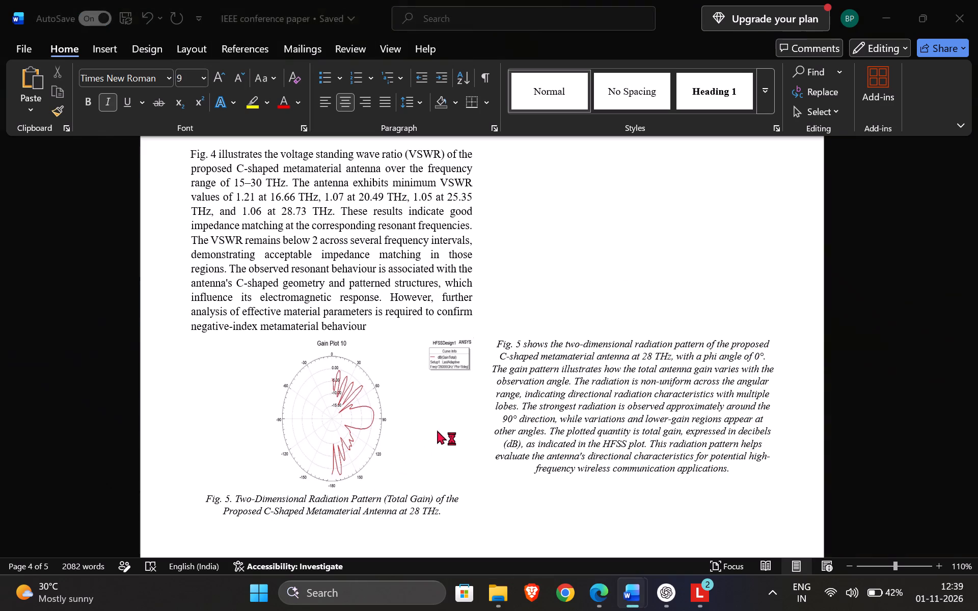
Look through paper 2's body sections and column layout, returning to the title and abstract on the first page.
{"action": "scroll", "coordinate": [467, 360], "scroll_direction": "down", "scroll_amount": 5}
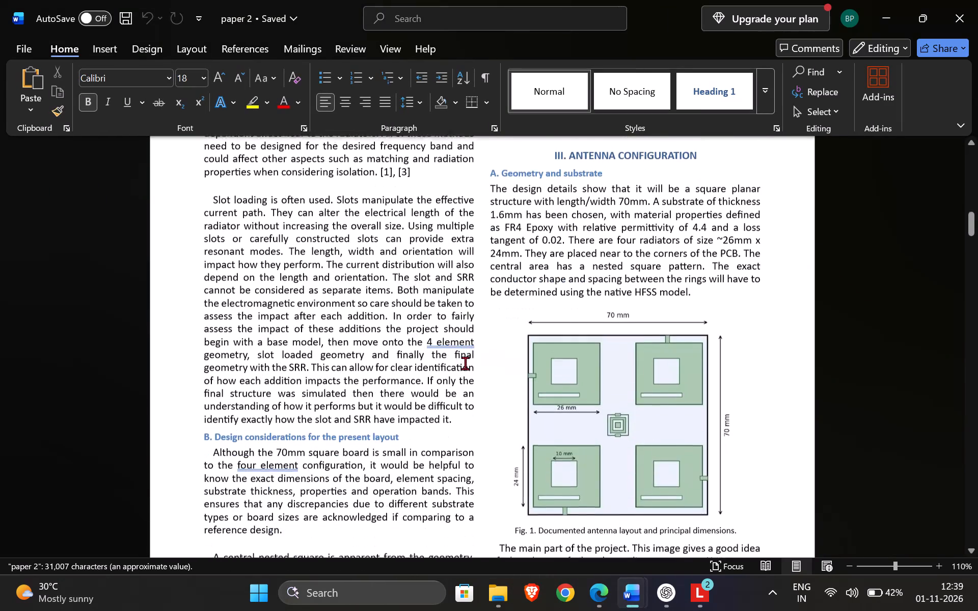
{"action": "scroll", "coordinate": [465, 363], "scroll_direction": "down", "scroll_amount": 4}
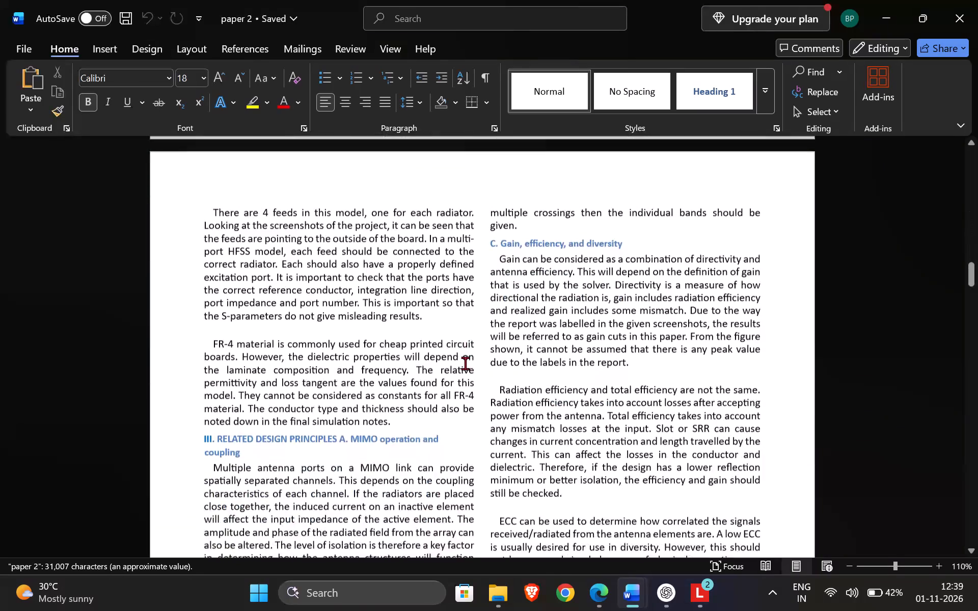
{"action": "scroll", "coordinate": [465, 363], "scroll_direction": "down", "scroll_amount": 3}
{"action": "scroll", "coordinate": [465, 363], "scroll_direction": "up", "scroll_amount": 8}
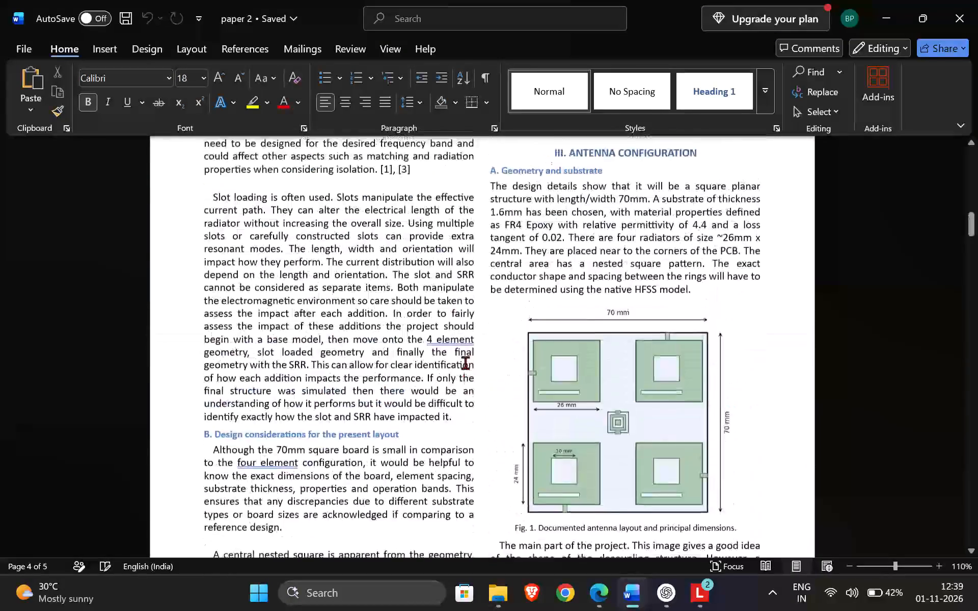
{"action": "scroll", "coordinate": [465, 363], "scroll_direction": "up", "scroll_amount": 5}
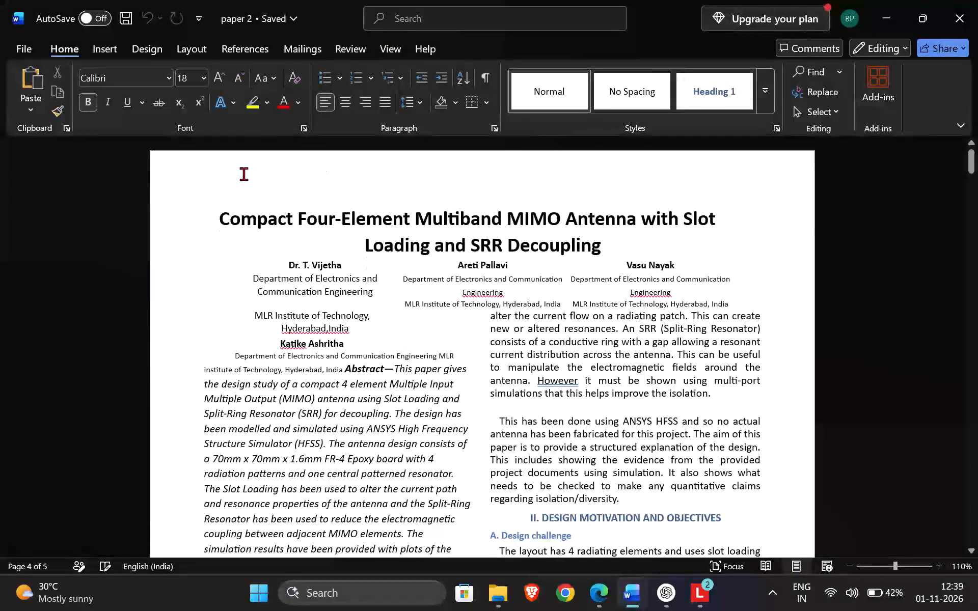
Select paper 2's first-page text and examine its line numbering, breaks, columns, paper size and margins settings.
{"action": "left_click_drag", "start_coordinate": [198, 173], "coordinate": [720, 354]}
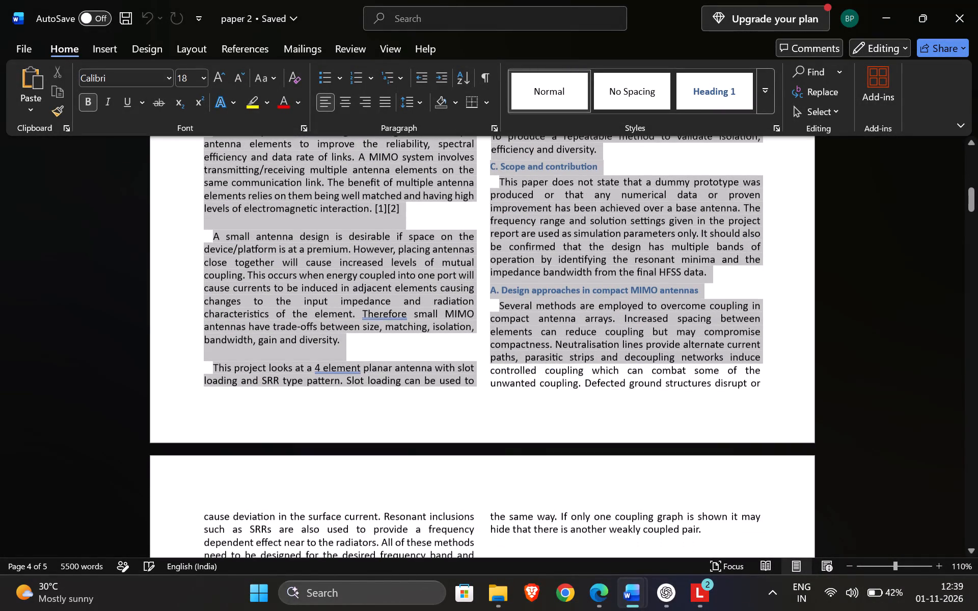
{"action": "left_click_drag", "start_coordinate": [720, 354], "coordinate": [728, 394]}
{"action": "left_click", "coordinate": [192, 48]}
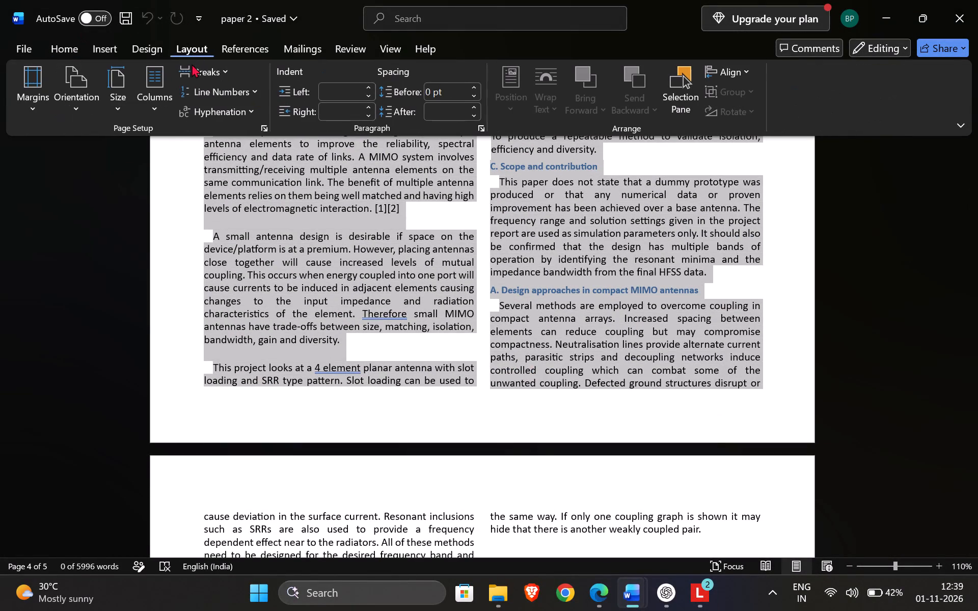
{"action": "left_click", "coordinate": [351, 116]}
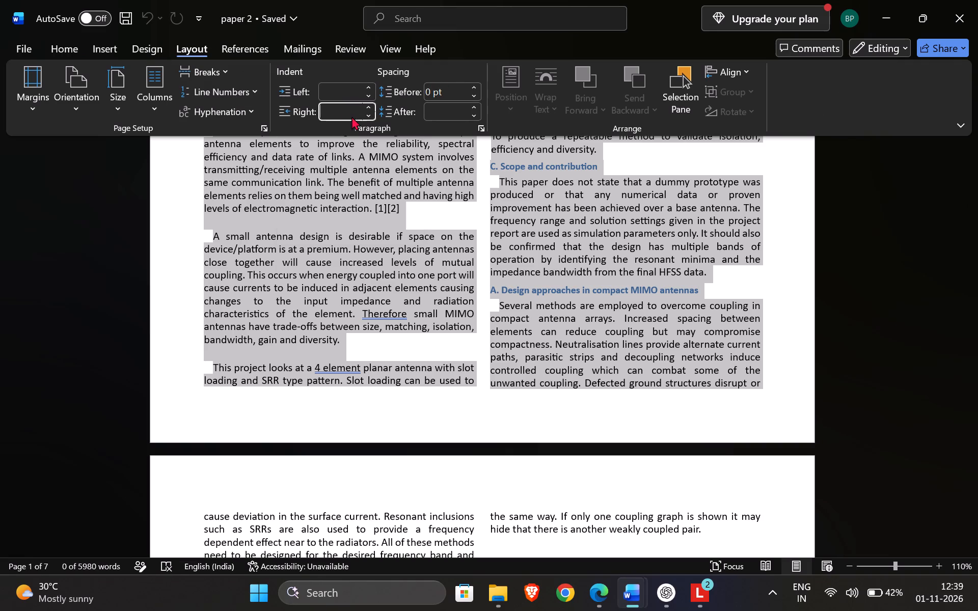
{"action": "left_click", "coordinate": [235, 94]}
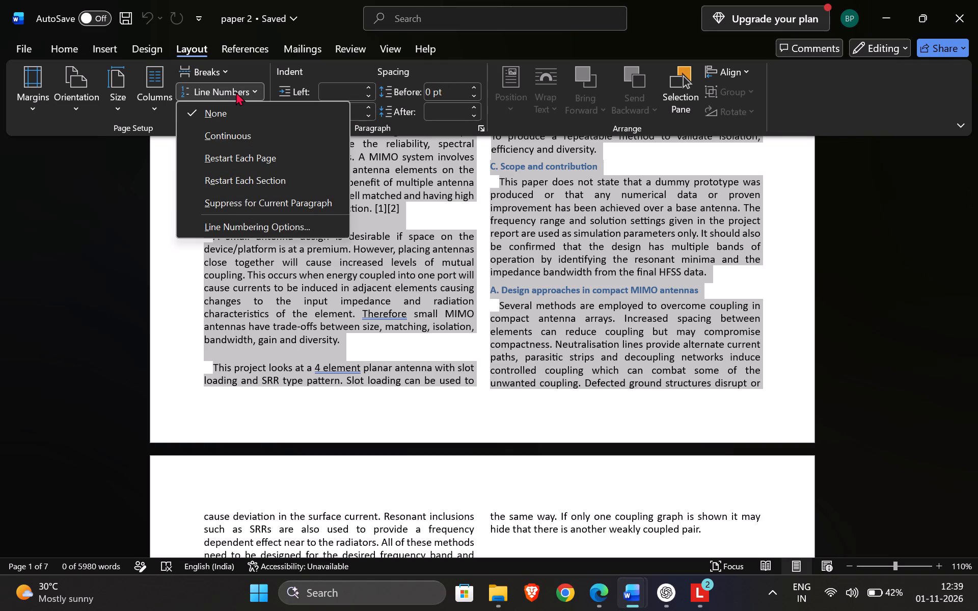
{"action": "left_click", "coordinate": [219, 64]}
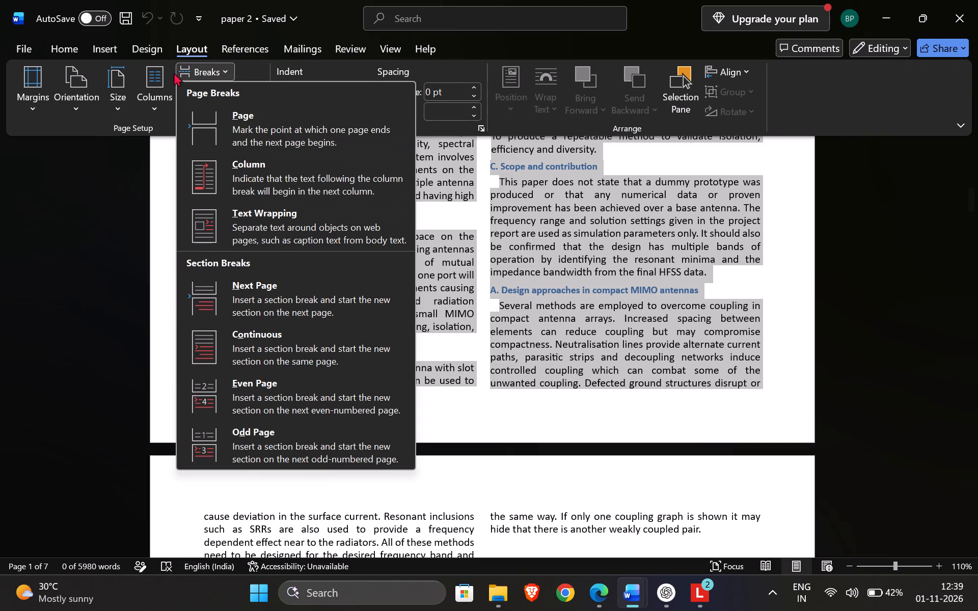
{"action": "left_click", "coordinate": [146, 72]}
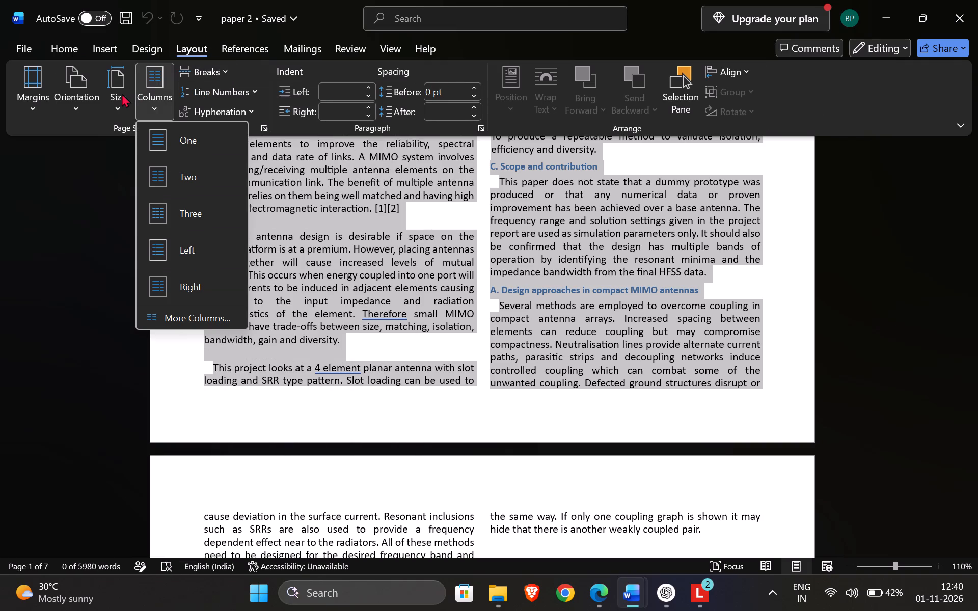
{"action": "left_click", "coordinate": [121, 91]}
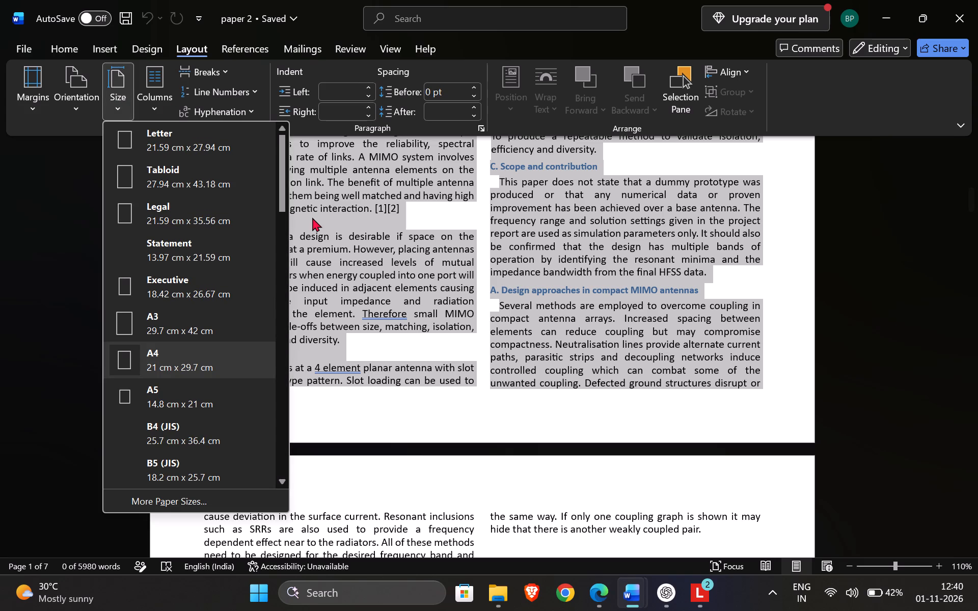
{"action": "left_click", "coordinate": [37, 216]}
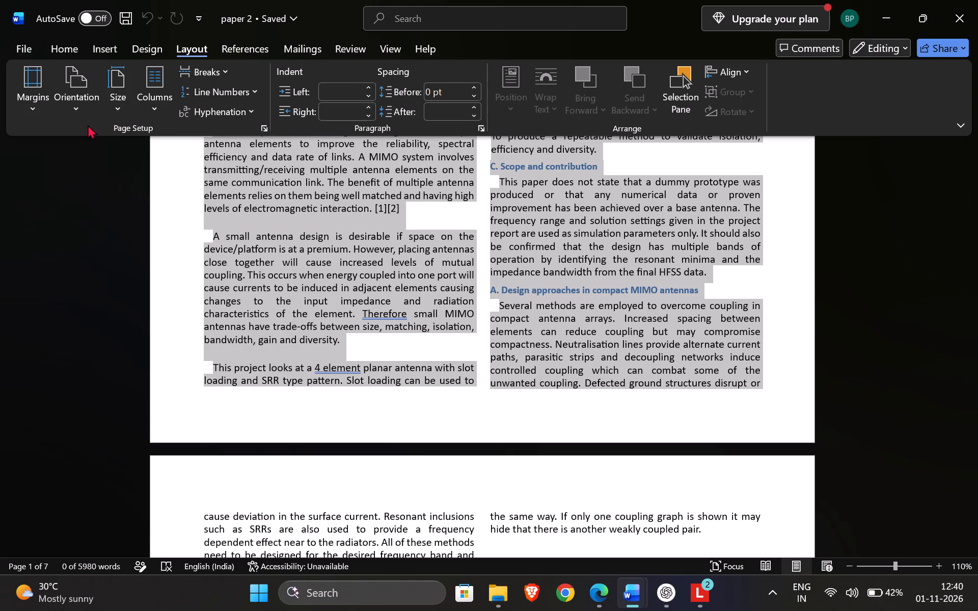
{"action": "left_click", "coordinate": [82, 115]}
{"action": "left_click", "coordinate": [9, 162]}
{"action": "left_click", "coordinate": [66, 115]}
{"action": "left_click", "coordinate": [17, 215]}
{"action": "left_click", "coordinate": [44, 88]}
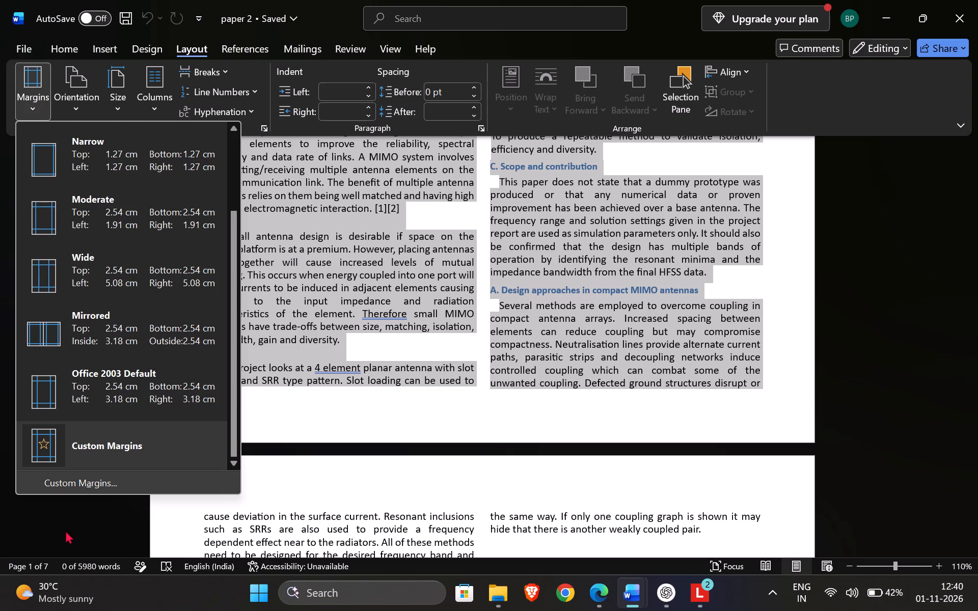
{"action": "left_click", "coordinate": [64, 526]}
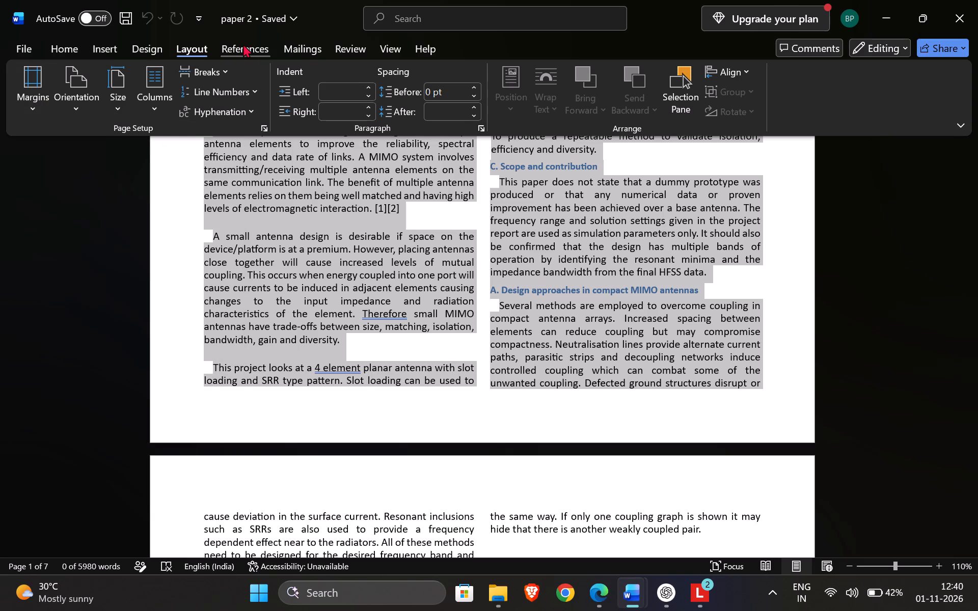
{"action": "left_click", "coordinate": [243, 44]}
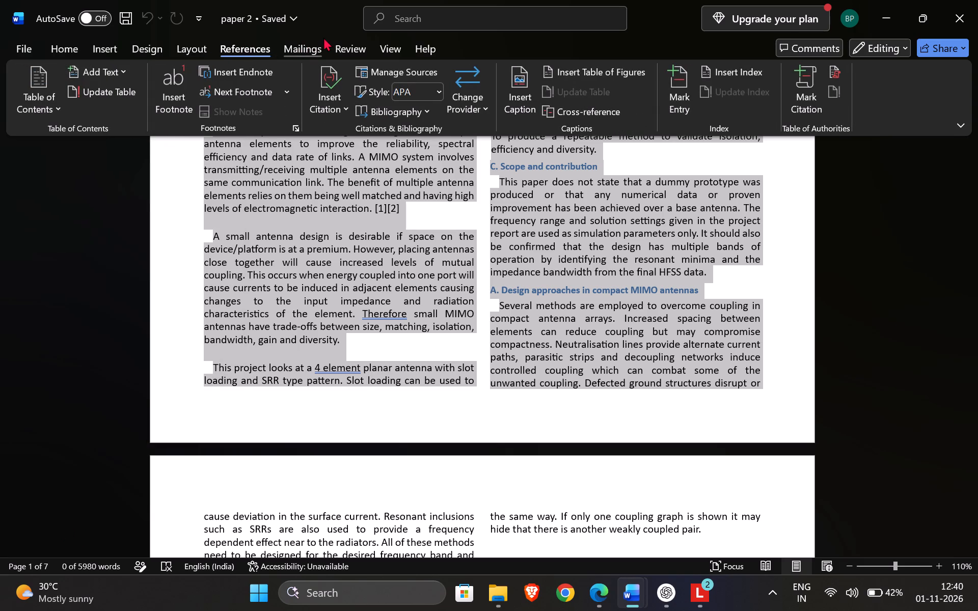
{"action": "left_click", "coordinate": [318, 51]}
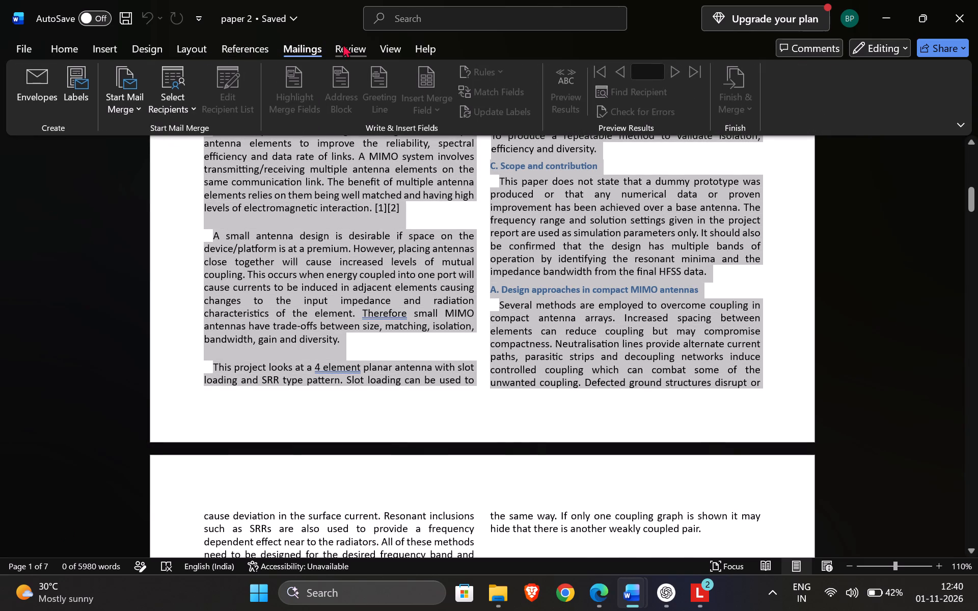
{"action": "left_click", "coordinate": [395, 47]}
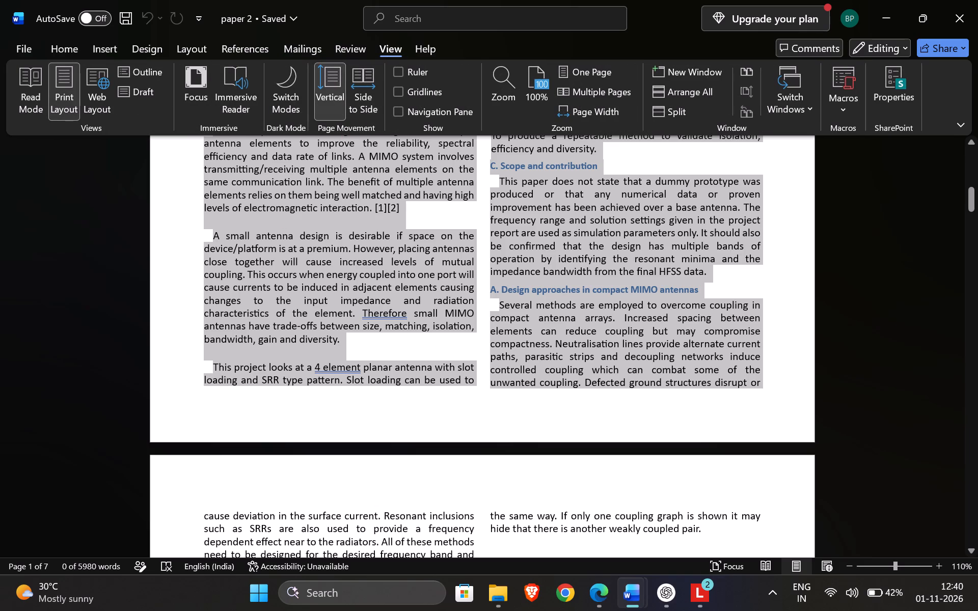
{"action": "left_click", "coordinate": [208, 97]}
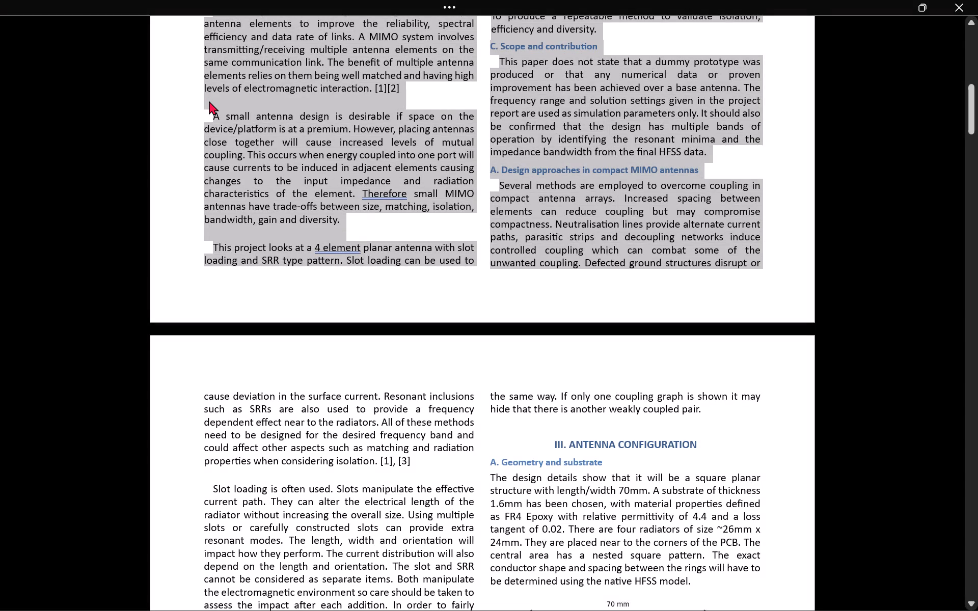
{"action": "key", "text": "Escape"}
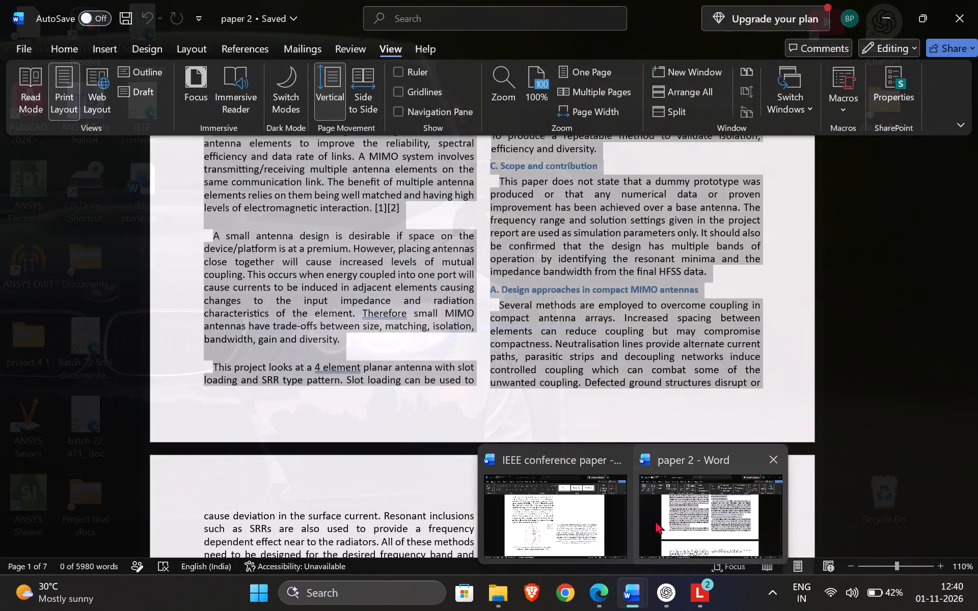
Review paper 2's VSWR, gain and radiation pattern figures, their descriptions and the summary table, and clear the text selection.
{"action": "left_click", "coordinate": [655, 520]}
{"action": "scroll", "coordinate": [494, 499], "scroll_direction": "down", "scroll_amount": 1}
{"action": "scroll", "coordinate": [425, 472], "scroll_direction": "down", "scroll_amount": 14}
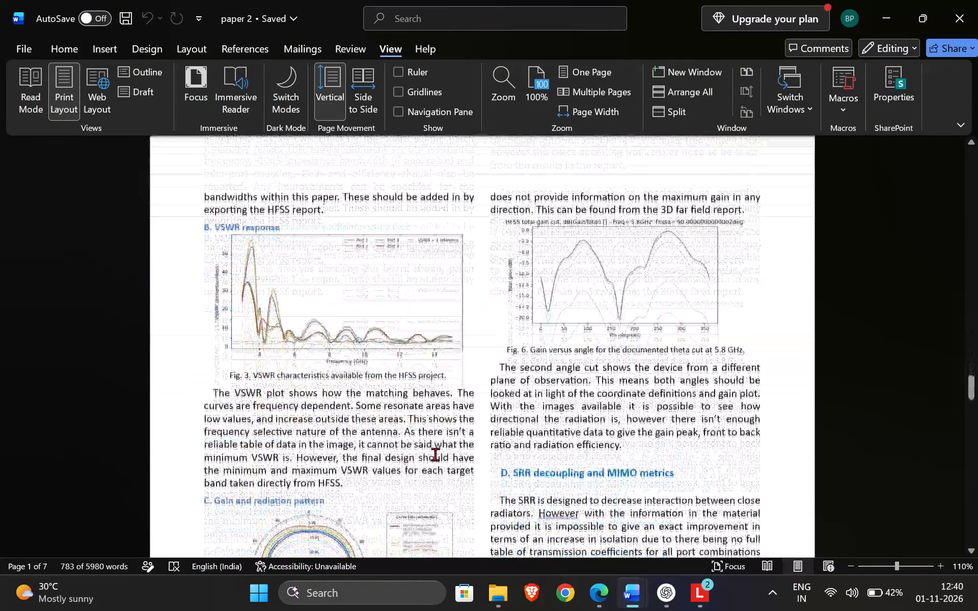
{"action": "scroll", "coordinate": [438, 444], "scroll_direction": "down", "scroll_amount": 2}
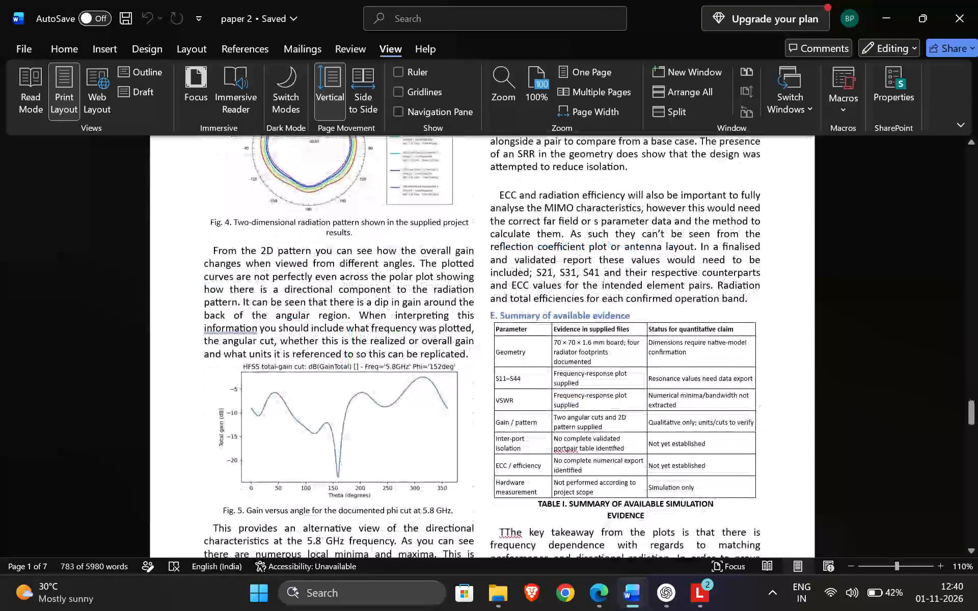
{"action": "scroll", "coordinate": [438, 444], "scroll_direction": "up", "scroll_amount": 2}
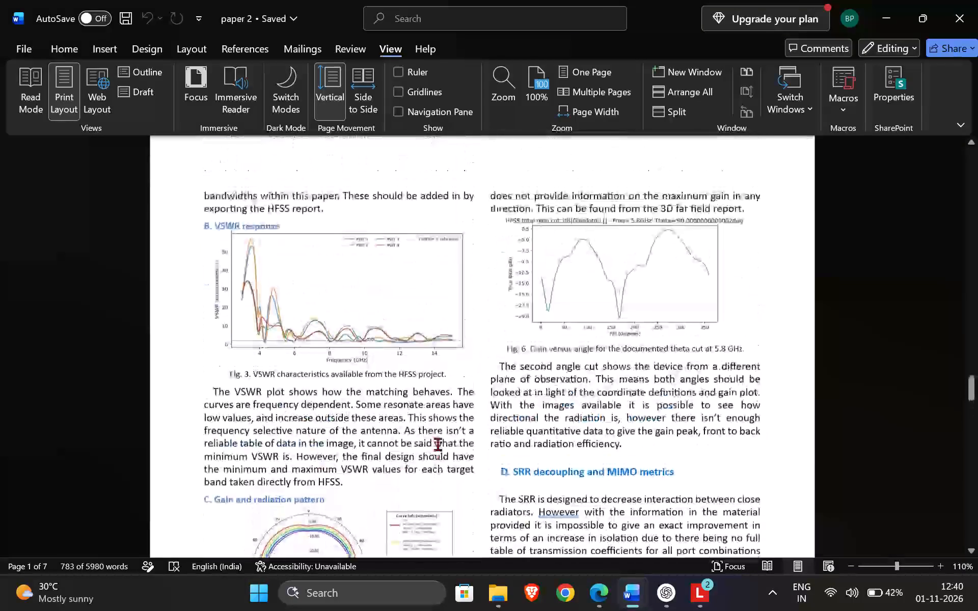
{"action": "scroll", "coordinate": [438, 444], "scroll_direction": "up", "scroll_amount": 1}
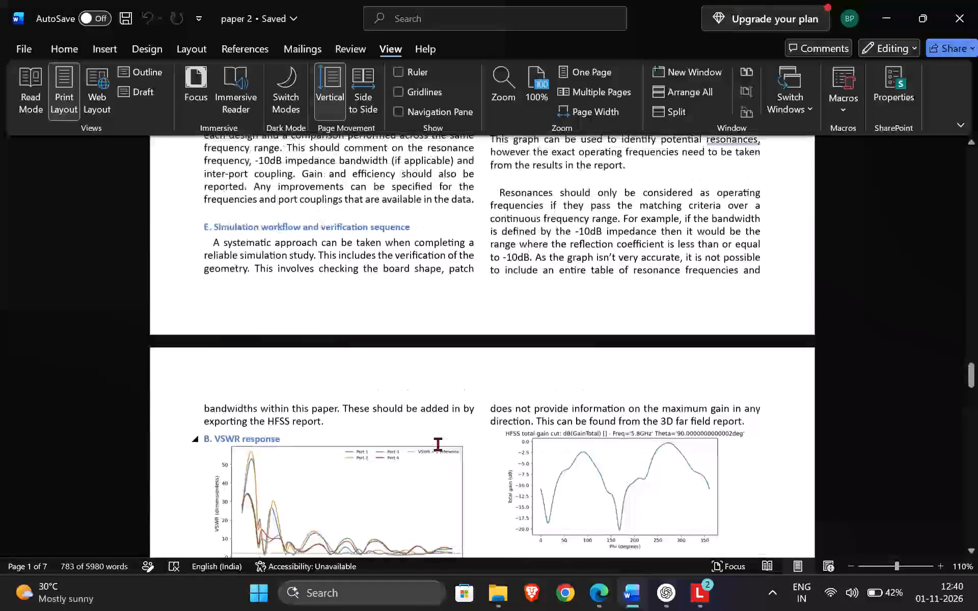
{"action": "scroll", "coordinate": [438, 444], "scroll_direction": "up", "scroll_amount": 10}
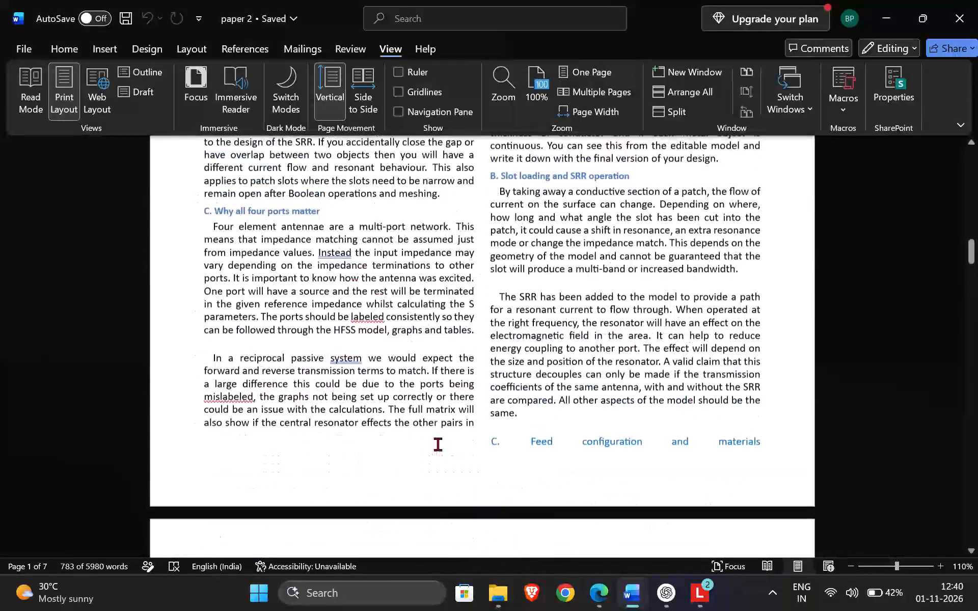
{"action": "scroll", "coordinate": [438, 444], "scroll_direction": "up", "scroll_amount": 6}
{"action": "left_click", "coordinate": [480, 381]}
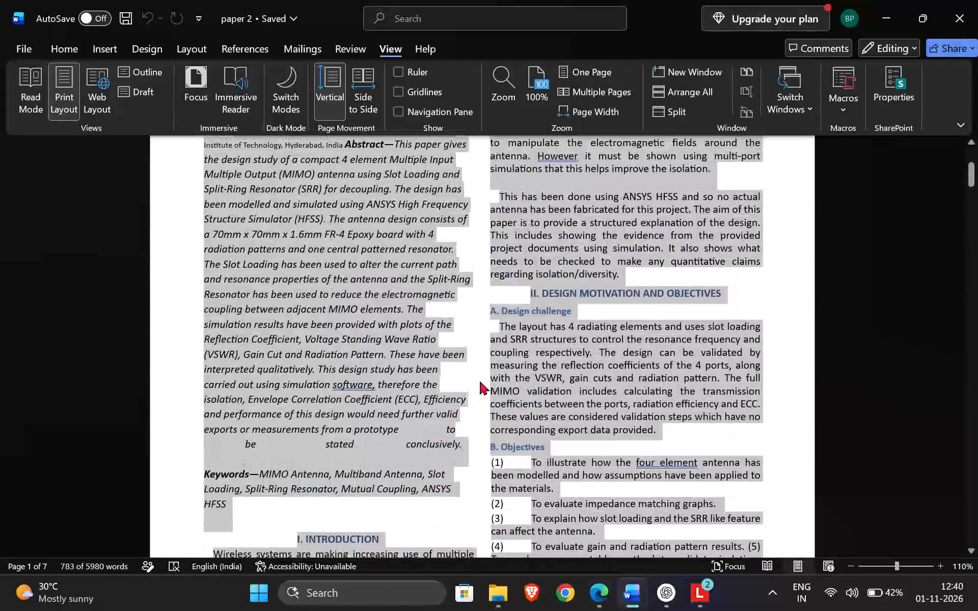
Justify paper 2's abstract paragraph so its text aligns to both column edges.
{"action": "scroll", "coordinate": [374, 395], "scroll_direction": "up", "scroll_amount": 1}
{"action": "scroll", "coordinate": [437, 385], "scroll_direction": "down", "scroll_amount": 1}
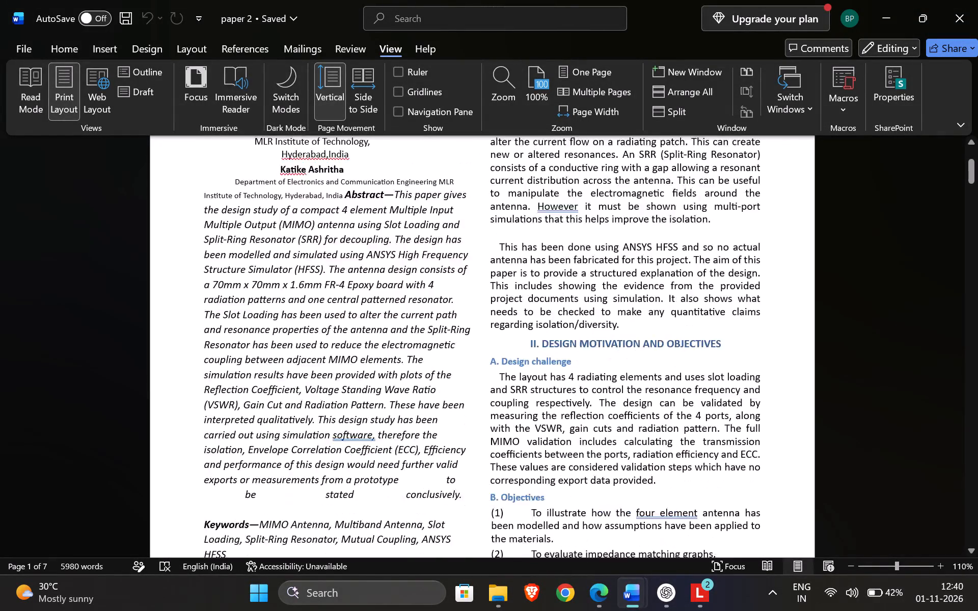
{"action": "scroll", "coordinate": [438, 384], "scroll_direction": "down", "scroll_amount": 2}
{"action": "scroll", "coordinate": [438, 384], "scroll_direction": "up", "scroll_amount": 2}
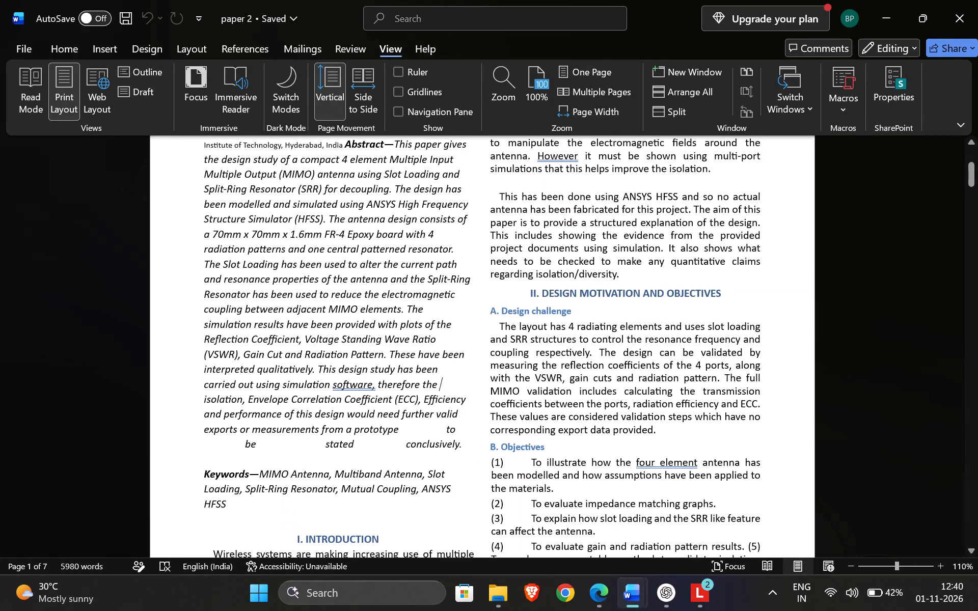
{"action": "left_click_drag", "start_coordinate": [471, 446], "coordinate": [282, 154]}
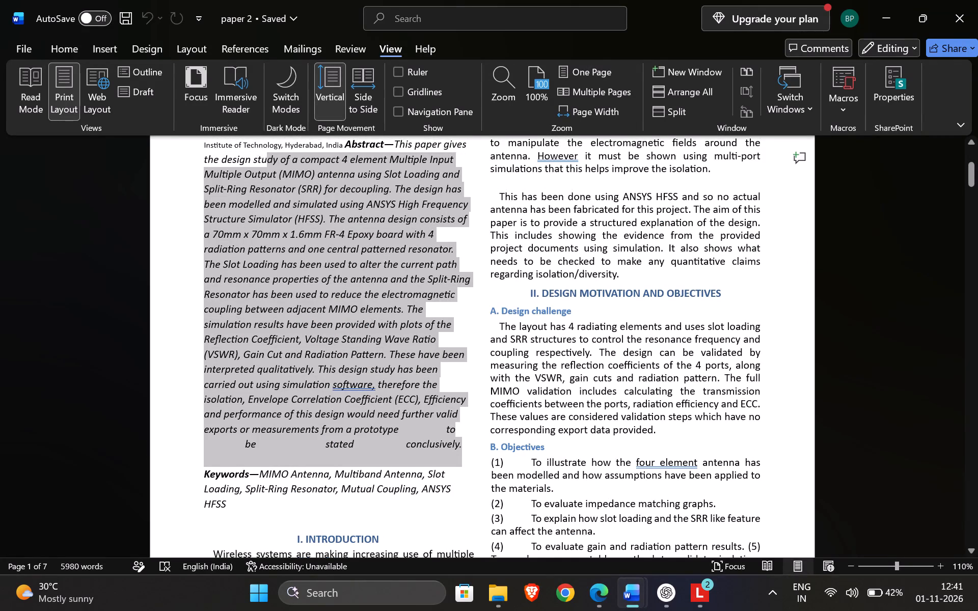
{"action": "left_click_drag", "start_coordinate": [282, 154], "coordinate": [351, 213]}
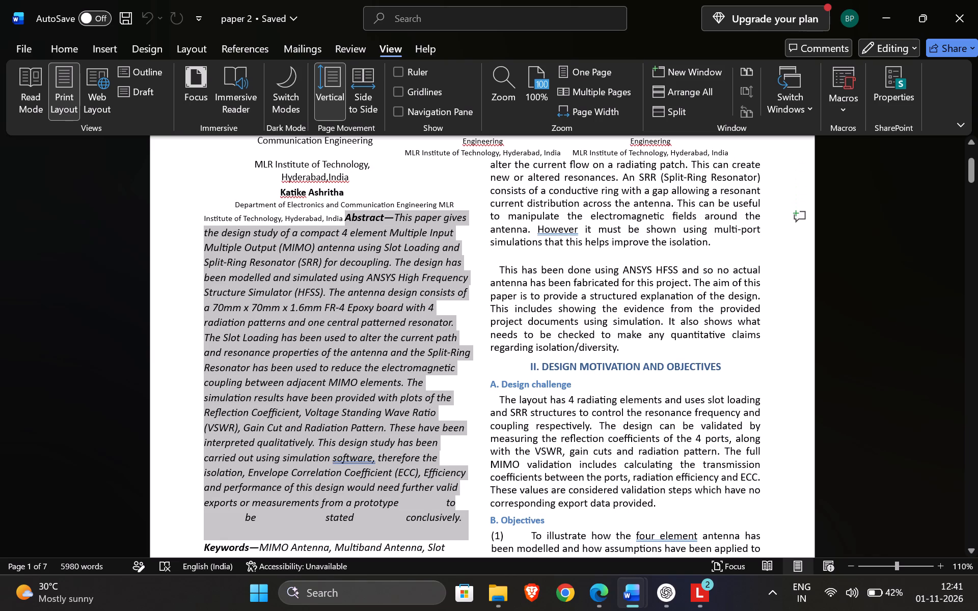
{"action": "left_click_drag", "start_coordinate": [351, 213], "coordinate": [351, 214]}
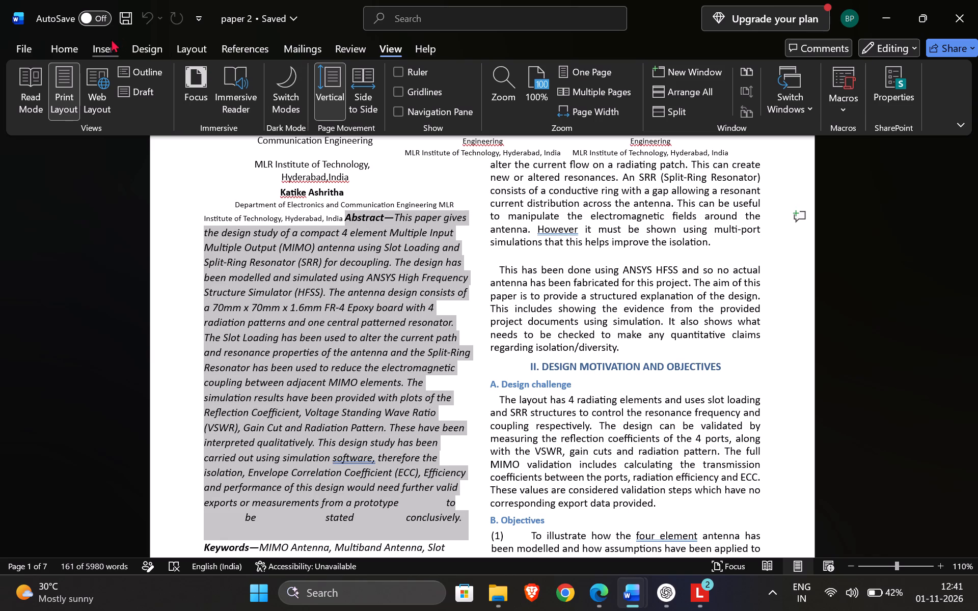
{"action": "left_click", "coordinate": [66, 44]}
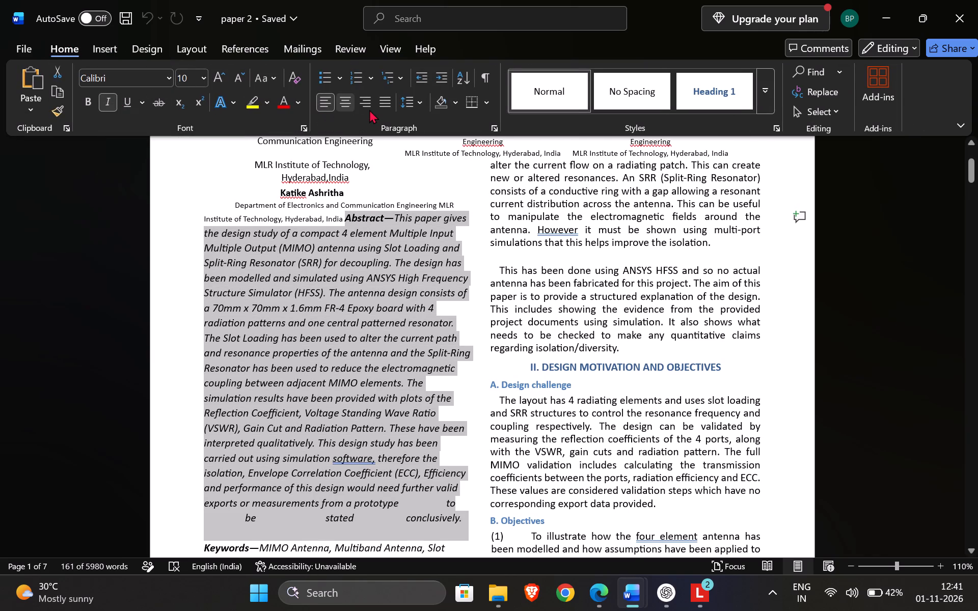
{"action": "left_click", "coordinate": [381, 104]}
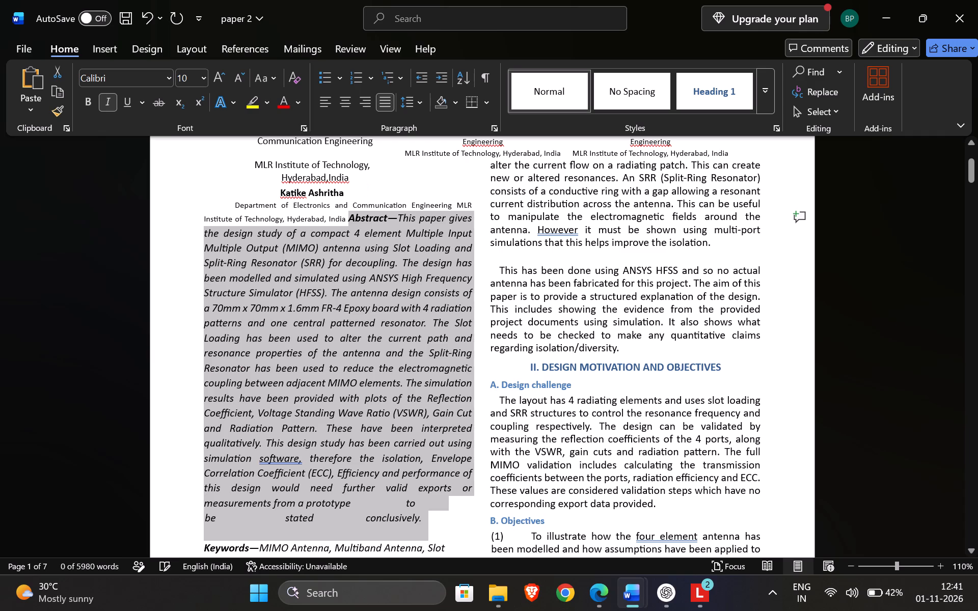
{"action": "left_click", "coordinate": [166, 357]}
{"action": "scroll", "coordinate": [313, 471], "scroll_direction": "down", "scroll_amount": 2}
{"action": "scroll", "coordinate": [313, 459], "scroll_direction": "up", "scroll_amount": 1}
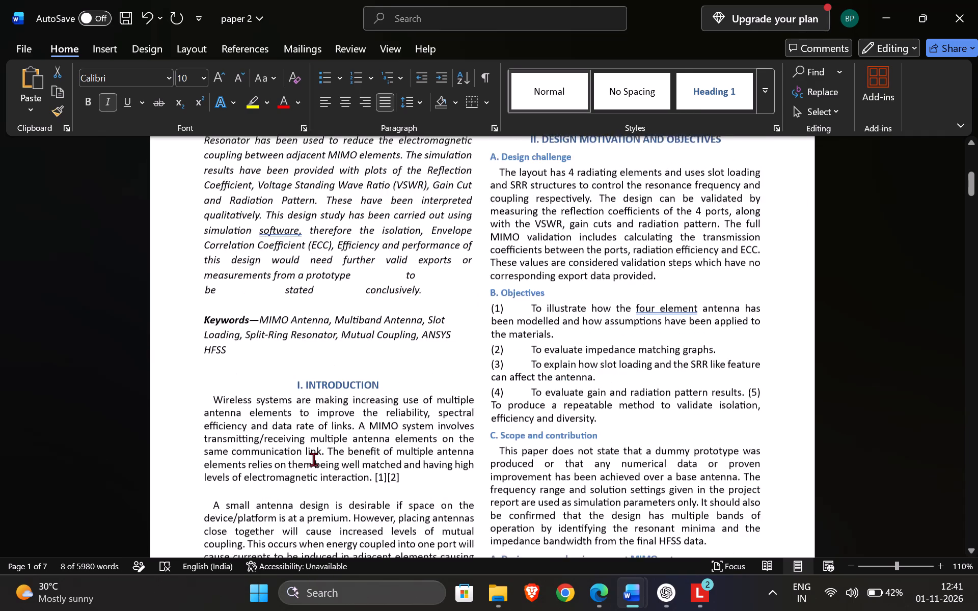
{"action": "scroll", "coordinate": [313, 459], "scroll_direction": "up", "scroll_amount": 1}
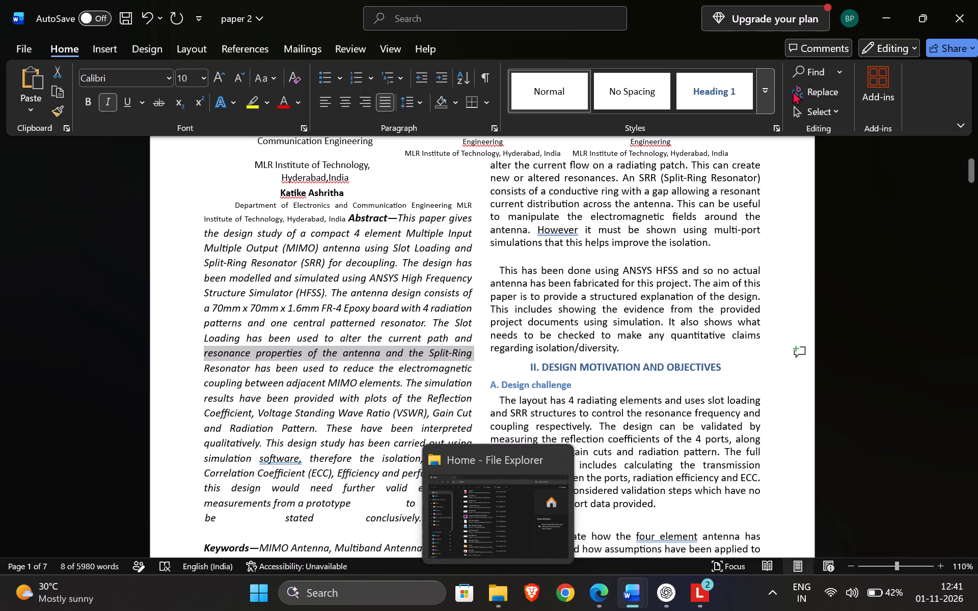
Close paper 2 without saving its changes, returning to the IEEE conference paper.
{"action": "left_click", "coordinate": [977, 0]}
{"action": "left_click", "coordinate": [569, 317]}
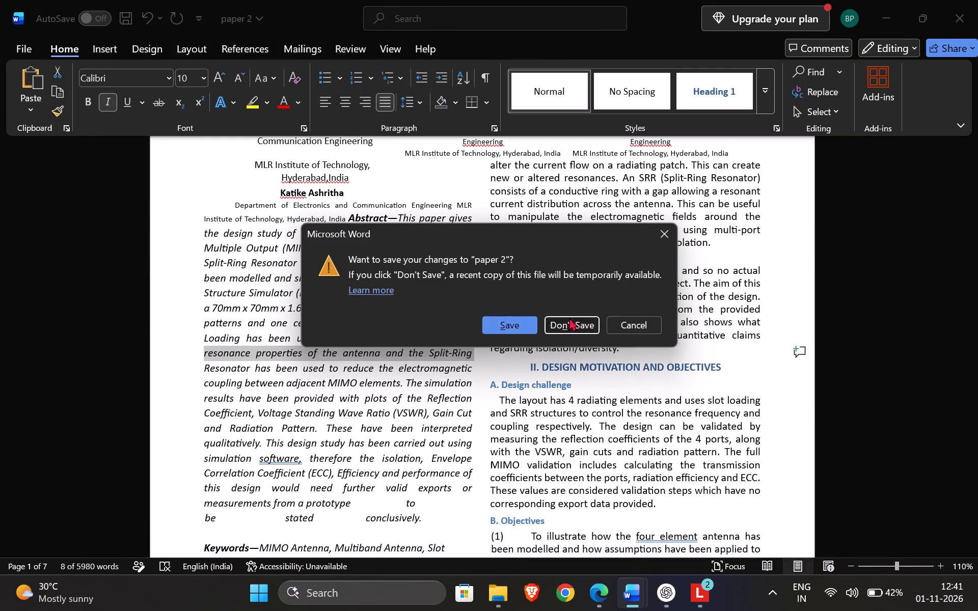
Delete the empty lines above the Fig. 5 description in the second column of the Metamaterial Behaviour page.
{"action": "scroll", "coordinate": [583, 376], "scroll_direction": "down", "scroll_amount": 1}
{"action": "scroll", "coordinate": [582, 374], "scroll_direction": "up", "scroll_amount": 2}
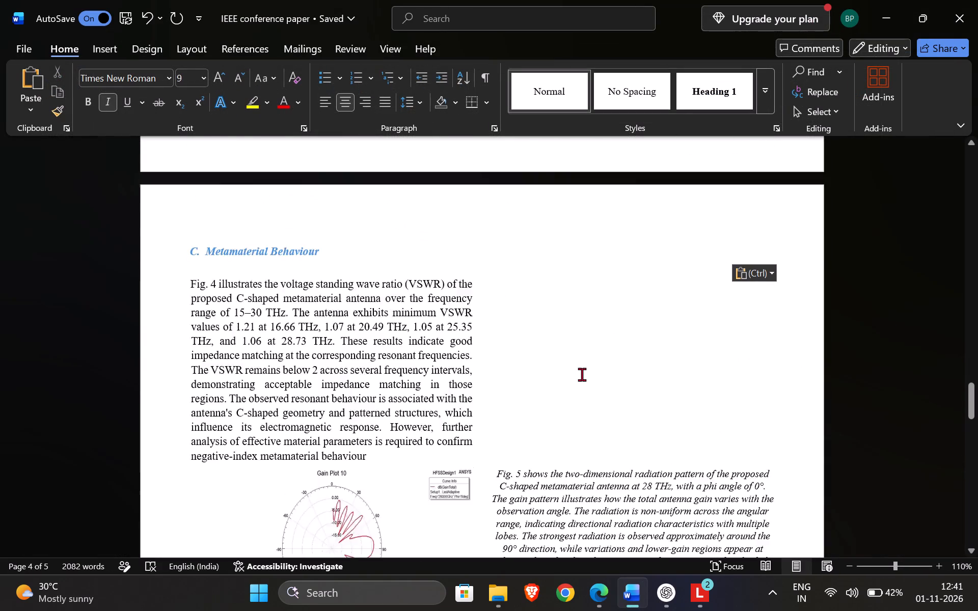
{"action": "scroll", "coordinate": [582, 374], "scroll_direction": "up", "scroll_amount": 1}
{"action": "scroll", "coordinate": [583, 383], "scroll_direction": "down", "scroll_amount": 3}
{"action": "scroll", "coordinate": [573, 419], "scroll_direction": "up", "scroll_amount": 1}
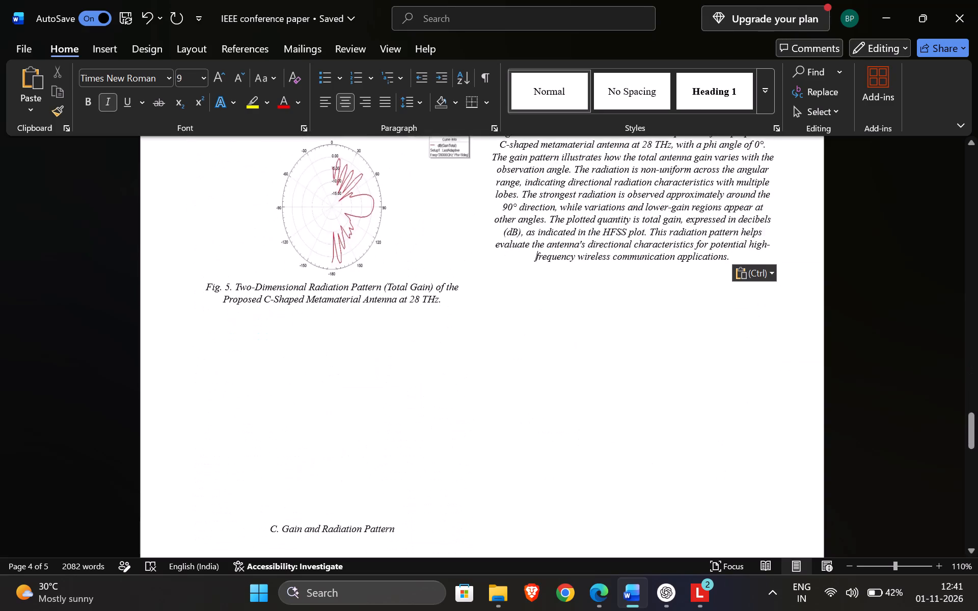
{"action": "scroll", "coordinate": [573, 419], "scroll_direction": "up", "scroll_amount": 1}
{"action": "left_click_drag", "start_coordinate": [520, 378], "coordinate": [746, 511]}
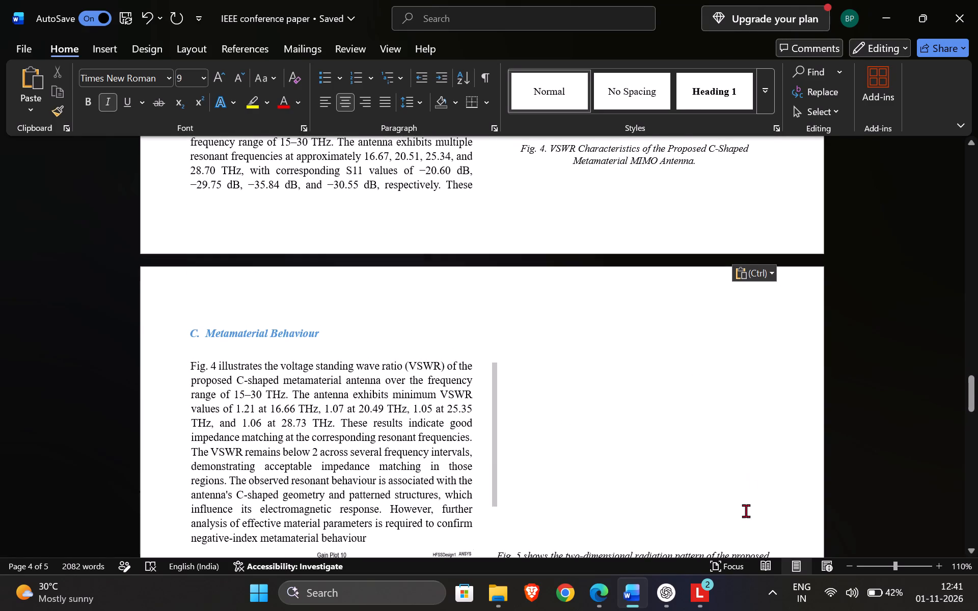
{"action": "left_click_drag", "start_coordinate": [746, 511], "coordinate": [632, 510]}
{"action": "left_click_drag", "start_coordinate": [632, 510], "coordinate": [631, 510]}
{"action": "key", "text": "Delete"}
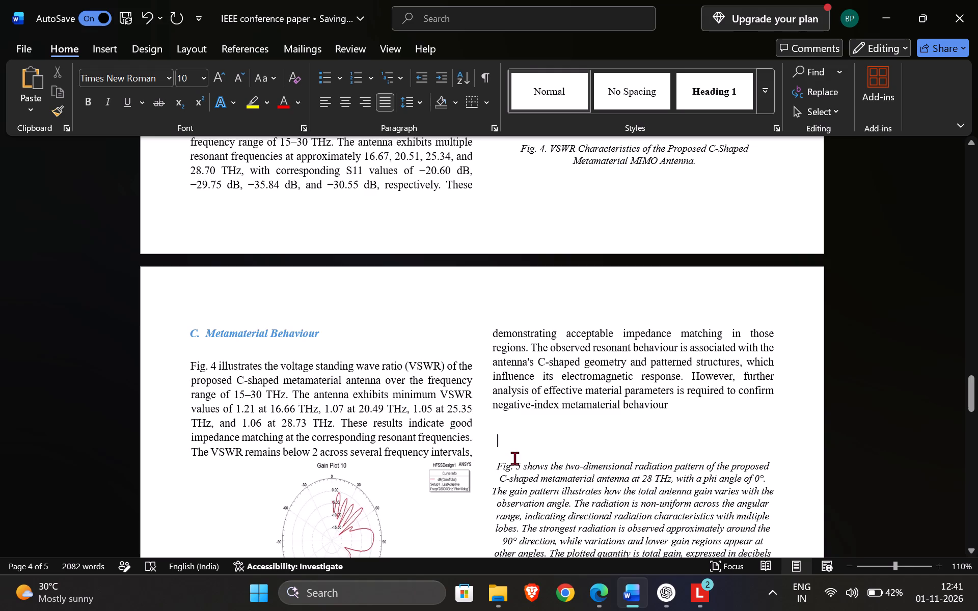
Remove the blank lines remaining between the Metamaterial Behaviour paragraph and the Fig. 5 description.
{"action": "scroll", "coordinate": [514, 458], "scroll_direction": "up", "scroll_amount": 1}
{"action": "scroll", "coordinate": [514, 458], "scroll_direction": "down", "scroll_amount": 4}
{"action": "scroll", "coordinate": [514, 458], "scroll_direction": "up", "scroll_amount": 2}
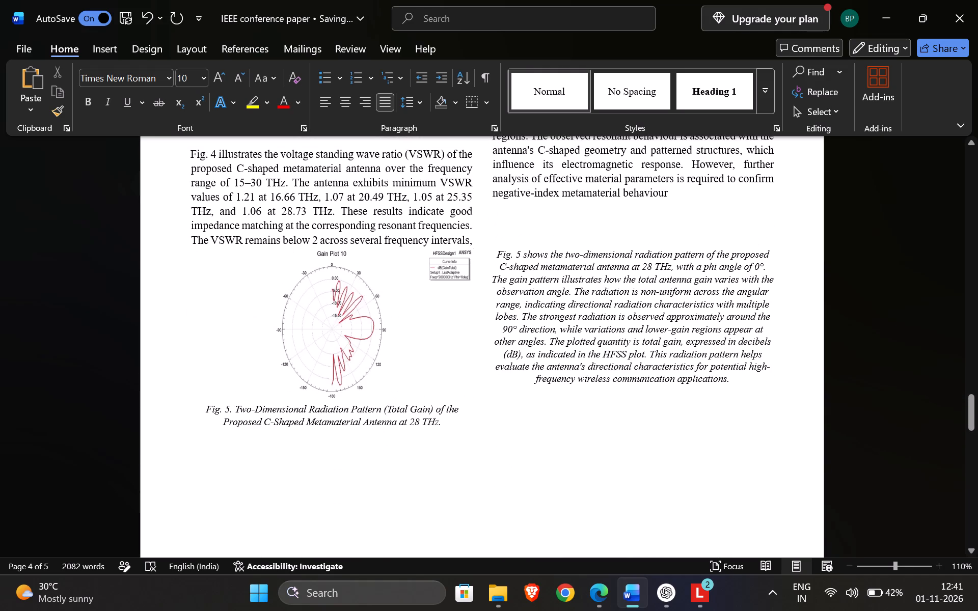
{"action": "scroll", "coordinate": [517, 440], "scroll_direction": "up", "scroll_amount": 1}
{"action": "left_click_drag", "start_coordinate": [674, 411], "coordinate": [675, 410]}
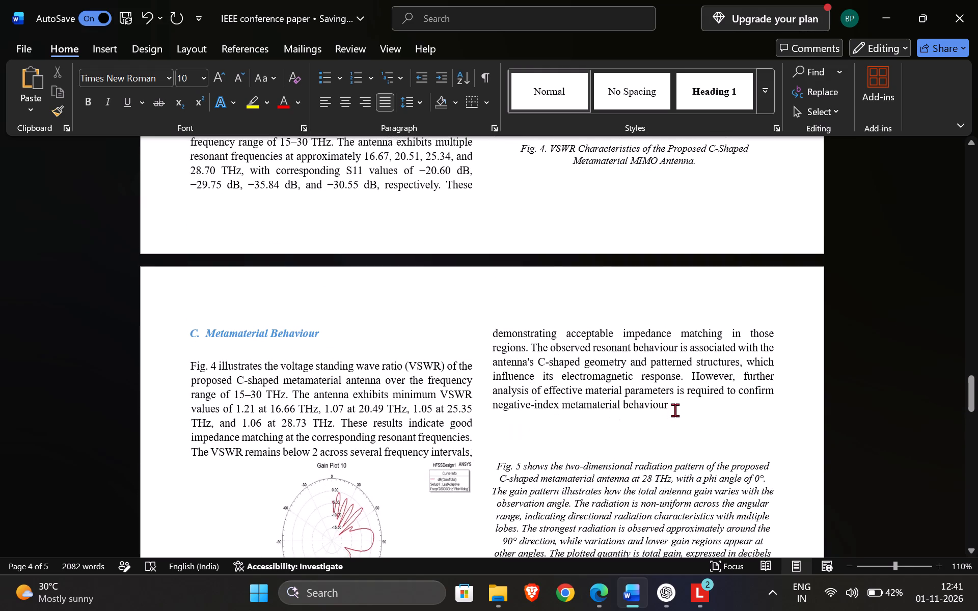
{"action": "left_click_drag", "start_coordinate": [675, 410], "coordinate": [687, 434]}
{"action": "key", "text": "Delete"}
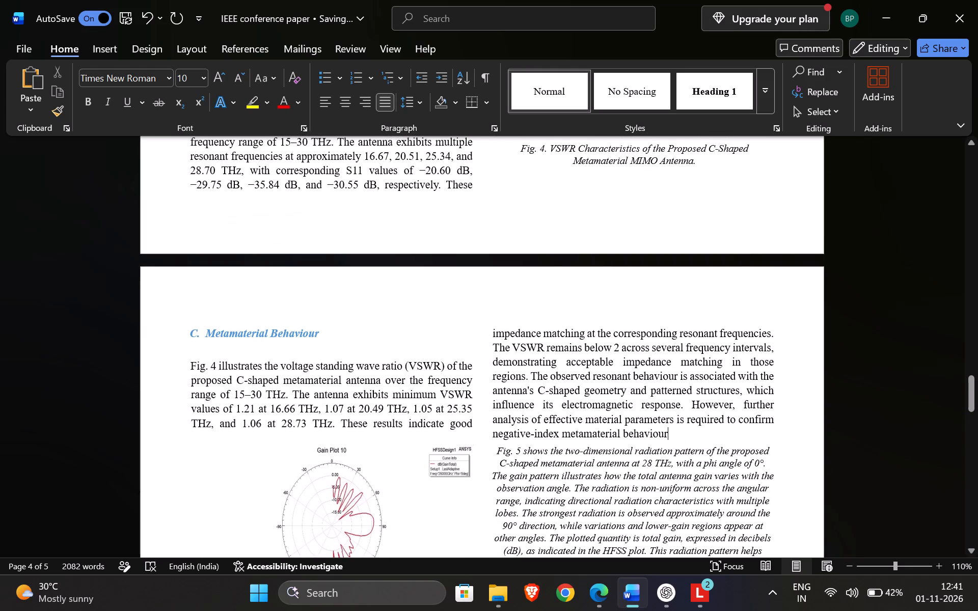
Delete the empty lines that follow the Fig. 5 description paragraph.
{"action": "left_click_drag", "start_coordinate": [494, 450], "coordinate": [758, 447]}
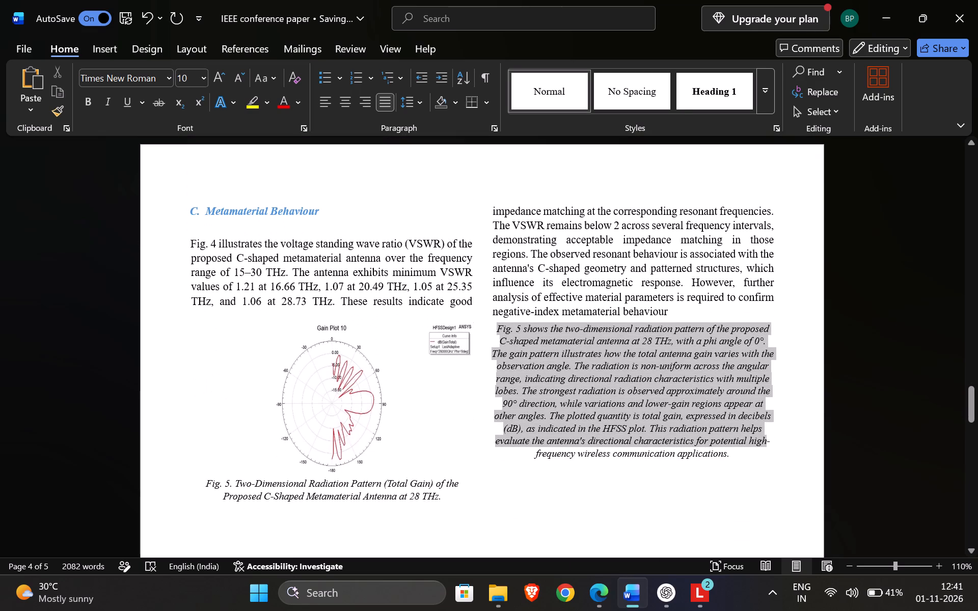
{"action": "left_click_drag", "start_coordinate": [758, 447], "coordinate": [735, 453]}
{"action": "scroll", "coordinate": [736, 453], "scroll_direction": "down", "scroll_amount": 2}
{"action": "left_click", "coordinate": [624, 405]}
{"action": "scroll", "coordinate": [572, 334], "scroll_direction": "up", "scroll_amount": 1}
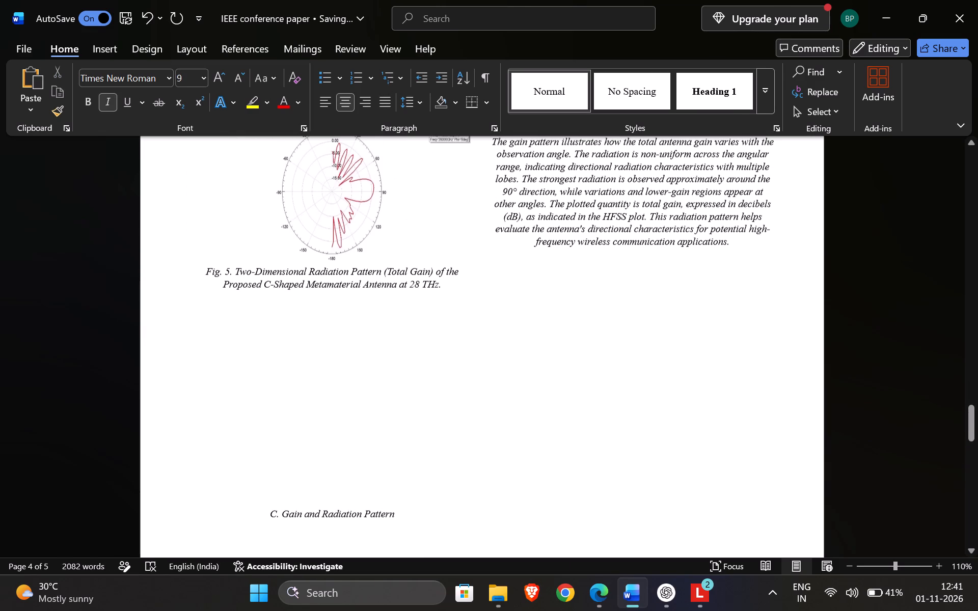
{"action": "left_click_drag", "start_coordinate": [518, 262], "coordinate": [601, 355]}
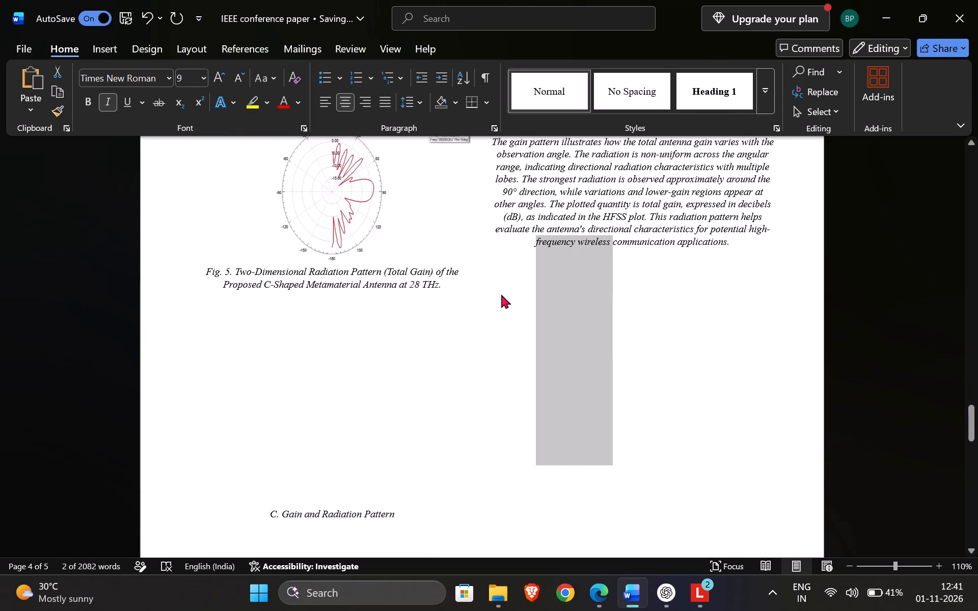
{"action": "left_click", "coordinate": [500, 290]}
{"action": "left_click_drag", "start_coordinate": [747, 252], "coordinate": [747, 322]}
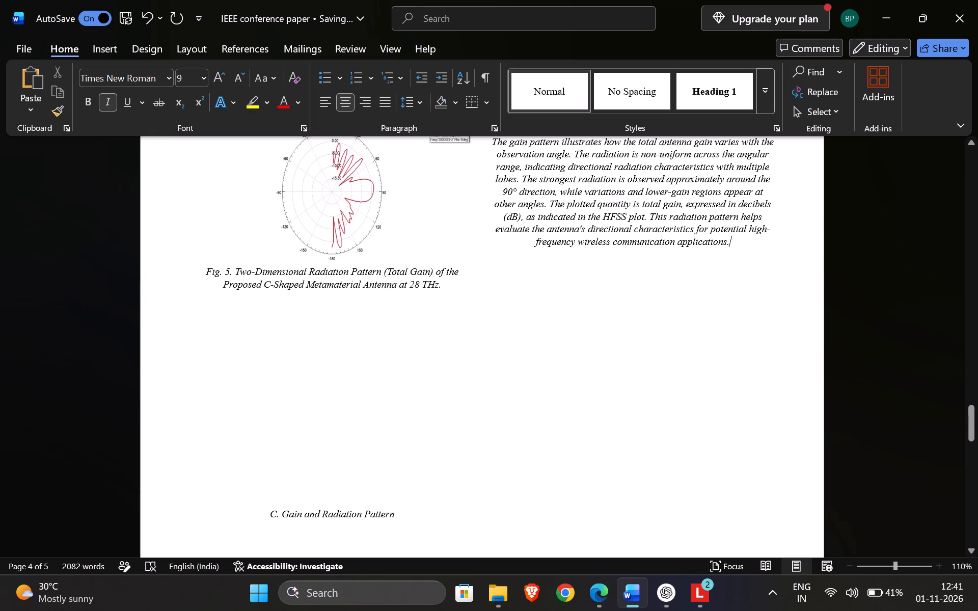
{"action": "left_click_drag", "start_coordinate": [747, 322], "coordinate": [760, 541]}
{"action": "scroll", "coordinate": [674, 455], "scroll_direction": "down", "scroll_amount": 1}
{"action": "key", "text": "Delete"}
{"action": "scroll", "coordinate": [644, 412], "scroll_direction": "up", "scroll_amount": 1}
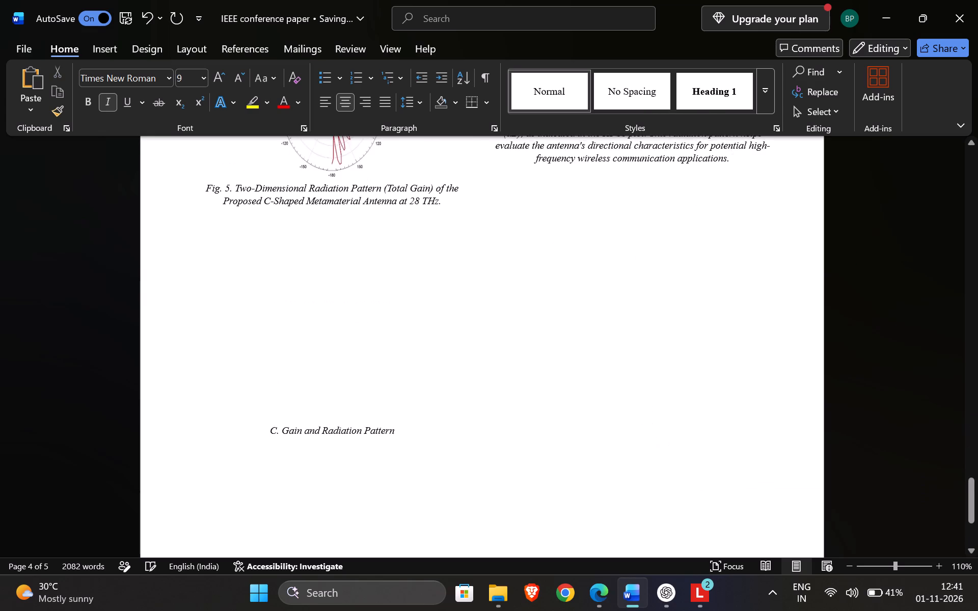
Delete the content after the Fig. 5 caption, from the Gain and Radiation Pattern heading through most of the Fig. 5 description.
{"action": "left_click_drag", "start_coordinate": [446, 415], "coordinate": [450, 558]}
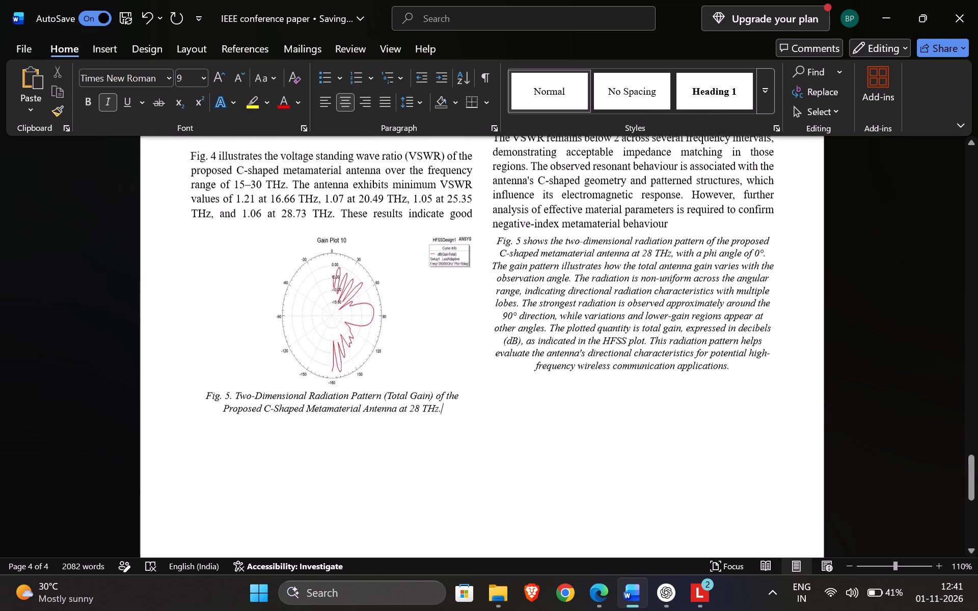
{"action": "left_click_drag", "start_coordinate": [450, 558], "coordinate": [478, 441]}
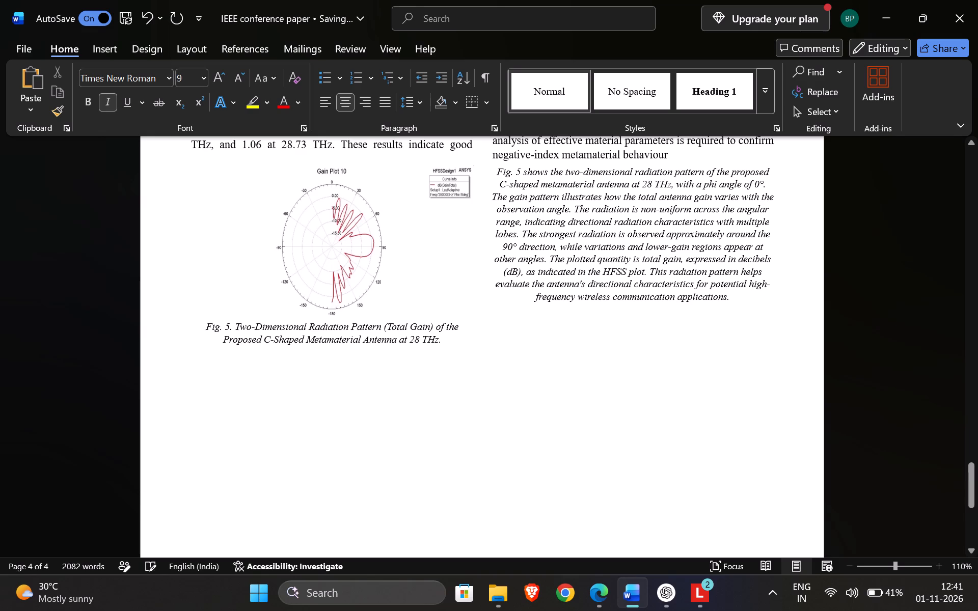
{"action": "left_click_drag", "start_coordinate": [460, 343], "coordinate": [510, 518]}
{"action": "key", "text": "Delete"}
{"action": "scroll", "coordinate": [473, 483], "scroll_direction": "down", "scroll_amount": 1}
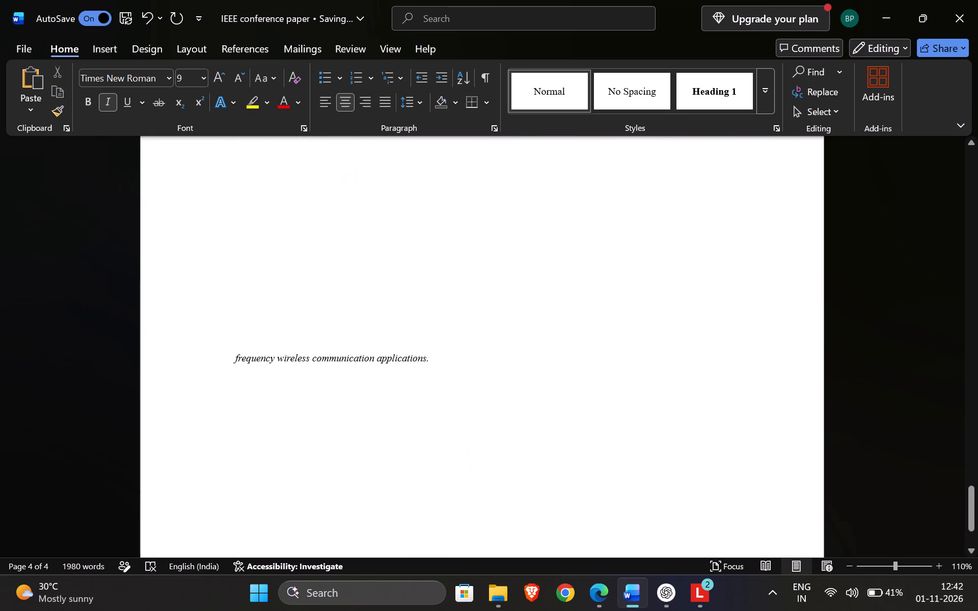
Delete the leftover line "frequency wireless communication applications." together with the blank lines around it.
{"action": "scroll", "coordinate": [399, 278], "scroll_direction": "up", "scroll_amount": 1}
{"action": "left_click_drag", "start_coordinate": [451, 346], "coordinate": [456, 453]}
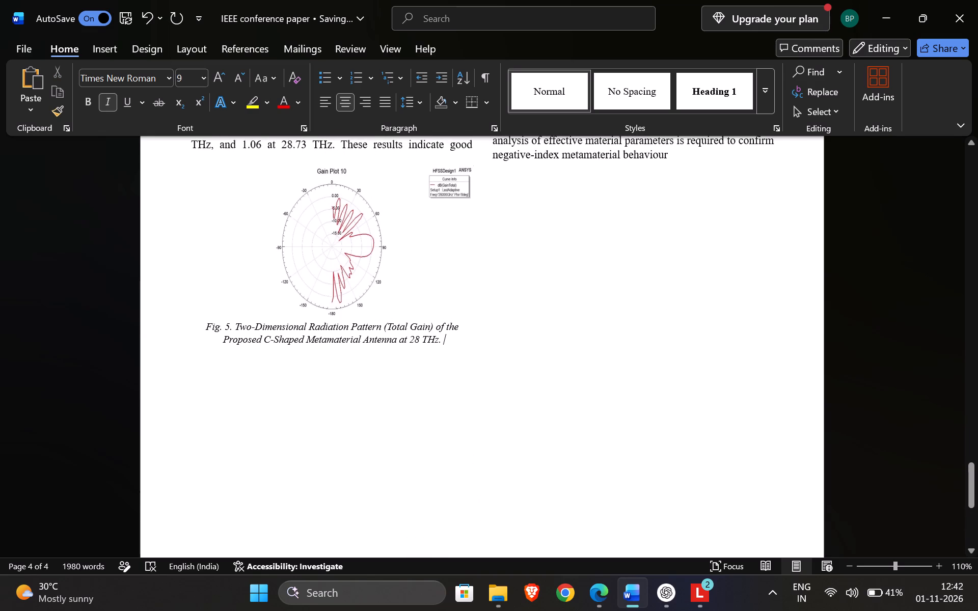
{"action": "left_click_drag", "start_coordinate": [456, 453], "coordinate": [451, 527]}
{"action": "left_click_drag", "start_coordinate": [451, 527], "coordinate": [470, 447]}
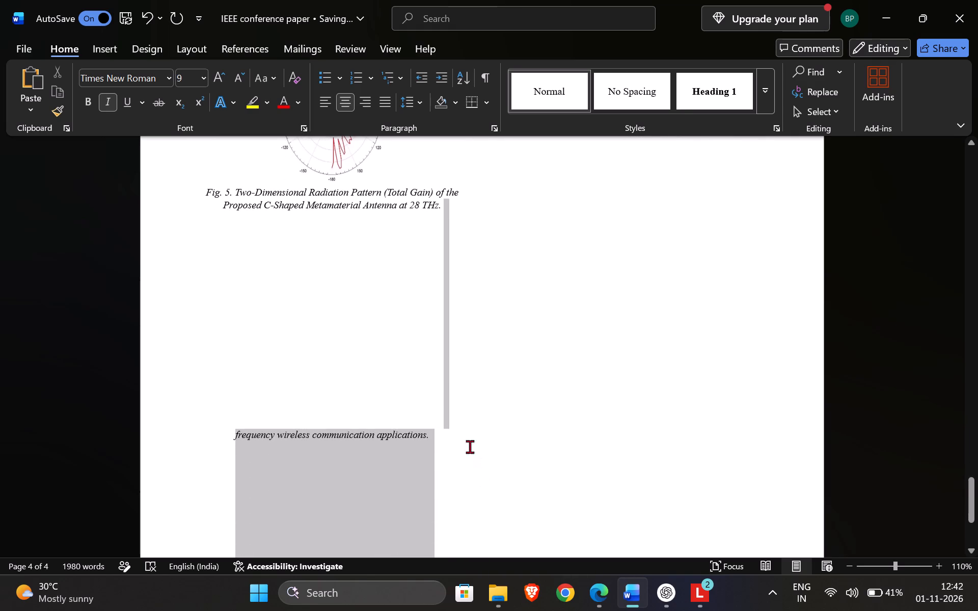
{"action": "left_click_drag", "start_coordinate": [470, 447], "coordinate": [508, 436]}
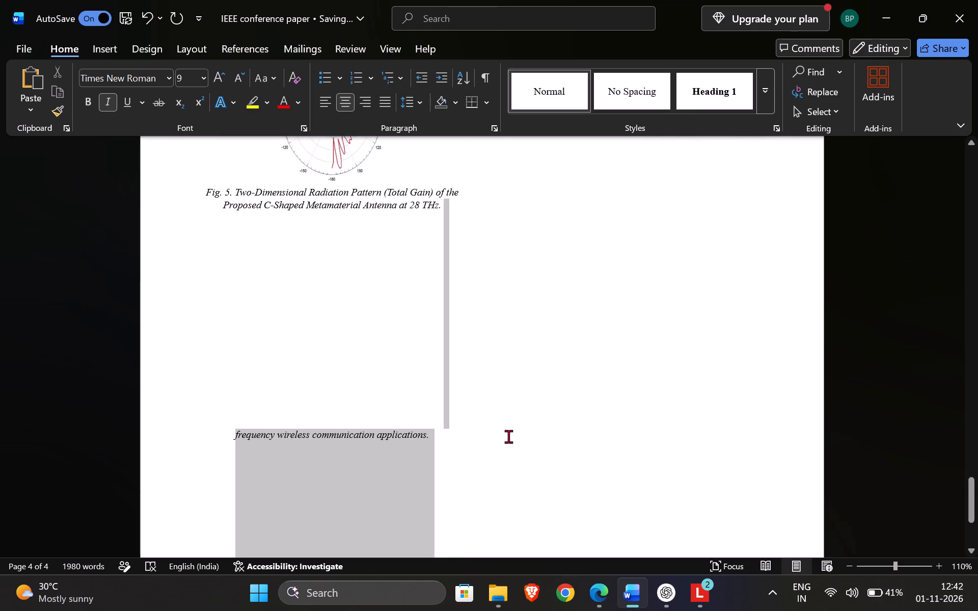
{"action": "left_click_drag", "start_coordinate": [508, 436], "coordinate": [548, 496]}
{"action": "key", "text": "Delete"}
Delete the final period of the Fig. 5 caption and the blank lines following it.
{"action": "scroll", "coordinate": [496, 431], "scroll_direction": "up", "scroll_amount": 2}
{"action": "scroll", "coordinate": [496, 430], "scroll_direction": "down", "scroll_amount": 1}
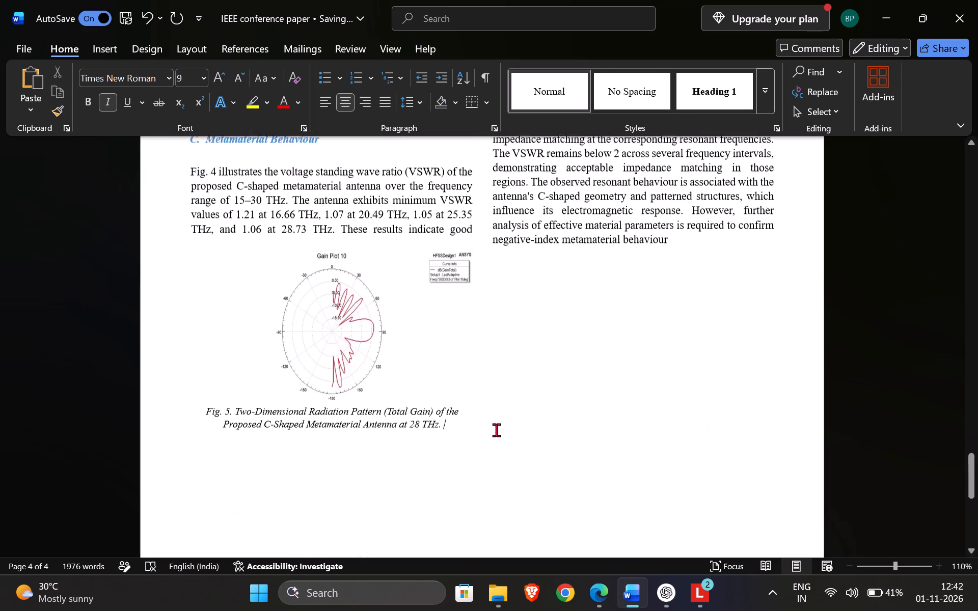
{"action": "left_click_drag", "start_coordinate": [443, 426], "coordinate": [507, 527]}
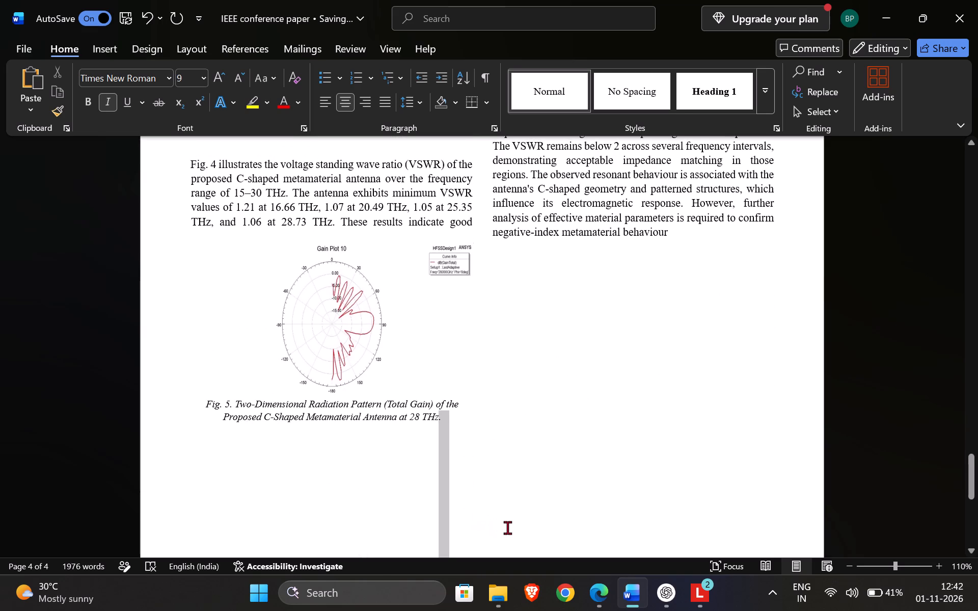
{"action": "left_click_drag", "start_coordinate": [507, 527], "coordinate": [513, 532]}
{"action": "key", "text": "Delete"}
{"action": "key", "text": "Delete"}
{"action": "scroll", "coordinate": [473, 486], "scroll_direction": "down", "scroll_amount": 1}
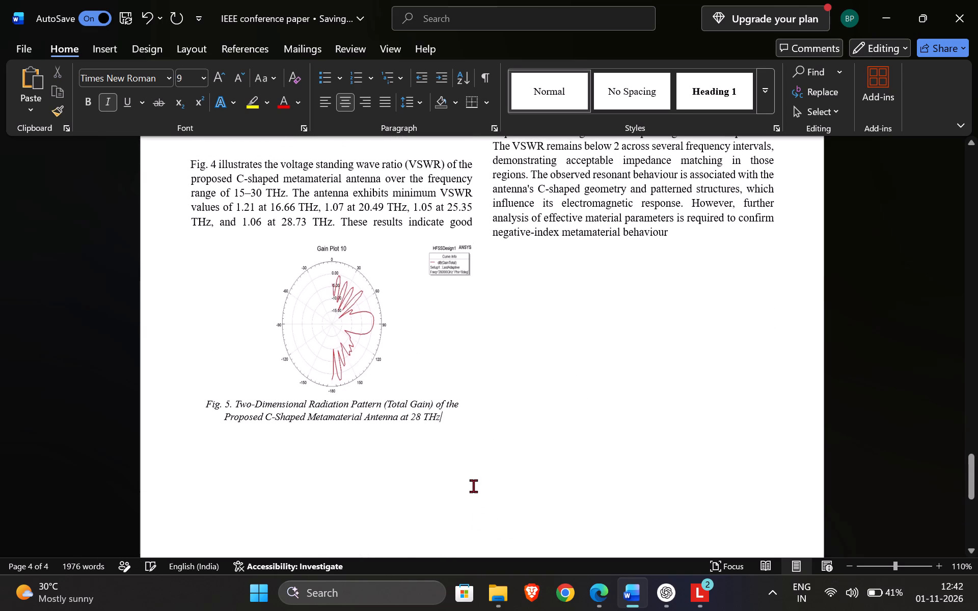
{"action": "scroll", "coordinate": [473, 486], "scroll_direction": "down", "scroll_amount": 1}
{"action": "scroll", "coordinate": [452, 370], "scroll_direction": "up", "scroll_amount": 2}
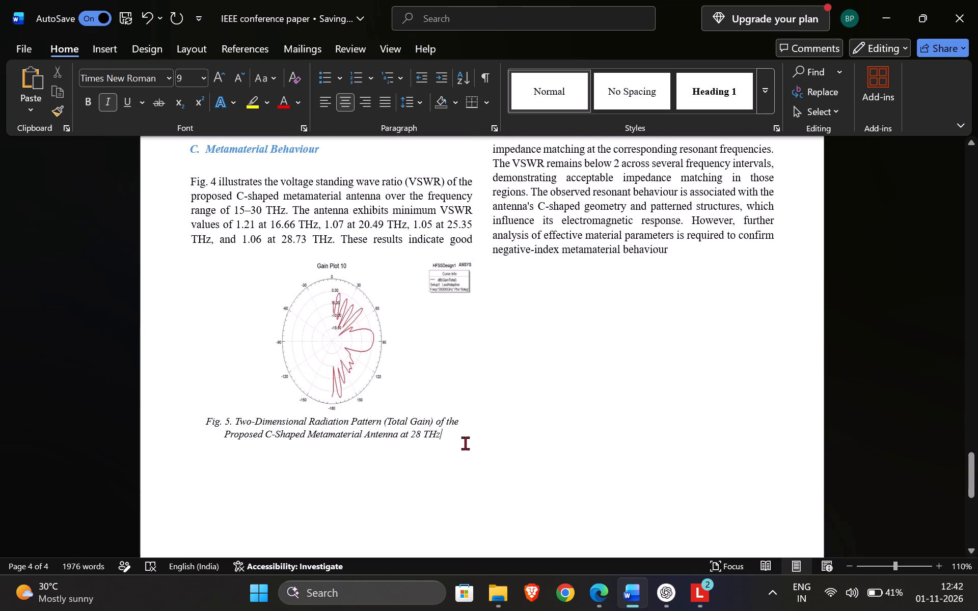
{"action": "left_click_drag", "start_coordinate": [454, 438], "coordinate": [482, 463]}
{"action": "key", "text": "Delete"}
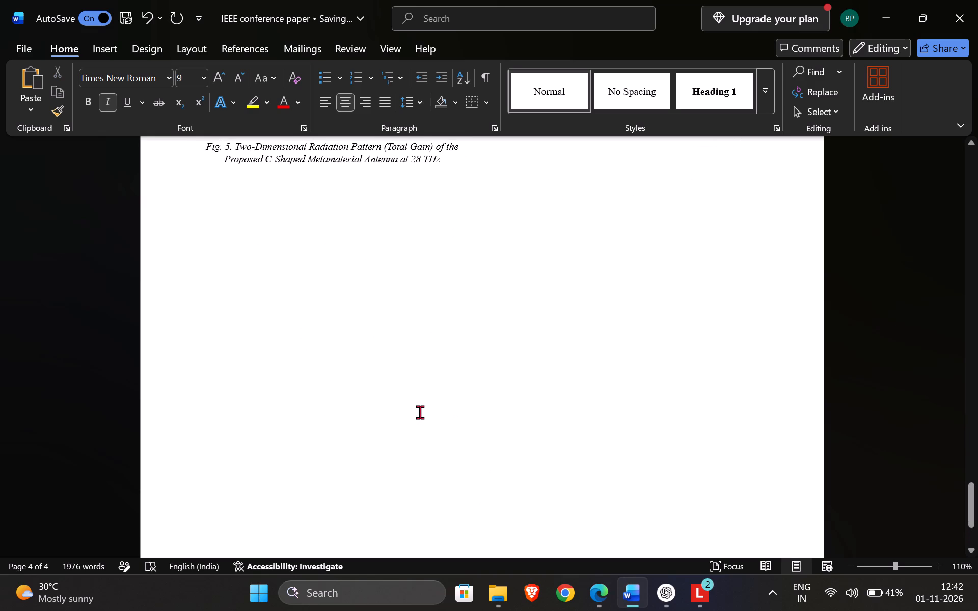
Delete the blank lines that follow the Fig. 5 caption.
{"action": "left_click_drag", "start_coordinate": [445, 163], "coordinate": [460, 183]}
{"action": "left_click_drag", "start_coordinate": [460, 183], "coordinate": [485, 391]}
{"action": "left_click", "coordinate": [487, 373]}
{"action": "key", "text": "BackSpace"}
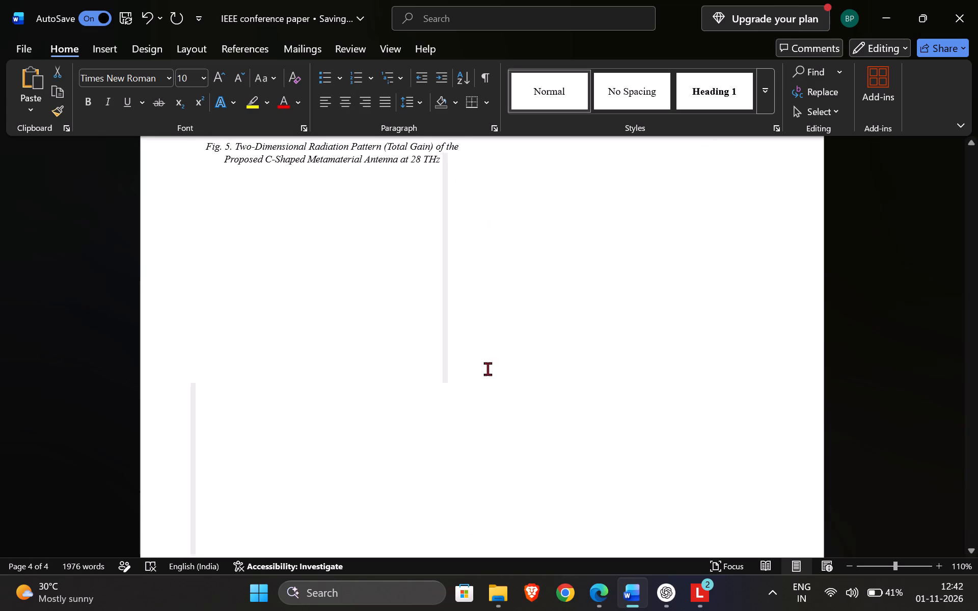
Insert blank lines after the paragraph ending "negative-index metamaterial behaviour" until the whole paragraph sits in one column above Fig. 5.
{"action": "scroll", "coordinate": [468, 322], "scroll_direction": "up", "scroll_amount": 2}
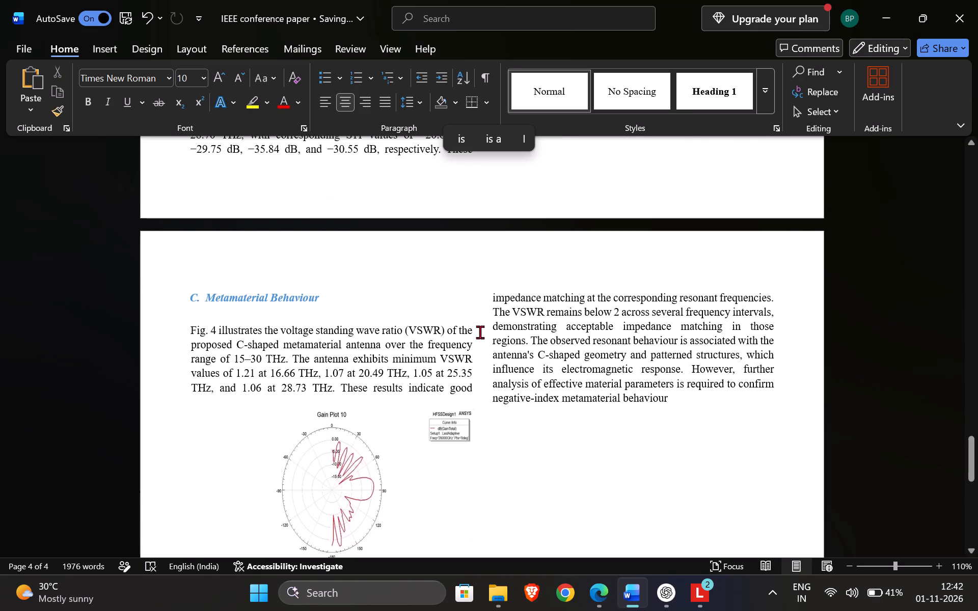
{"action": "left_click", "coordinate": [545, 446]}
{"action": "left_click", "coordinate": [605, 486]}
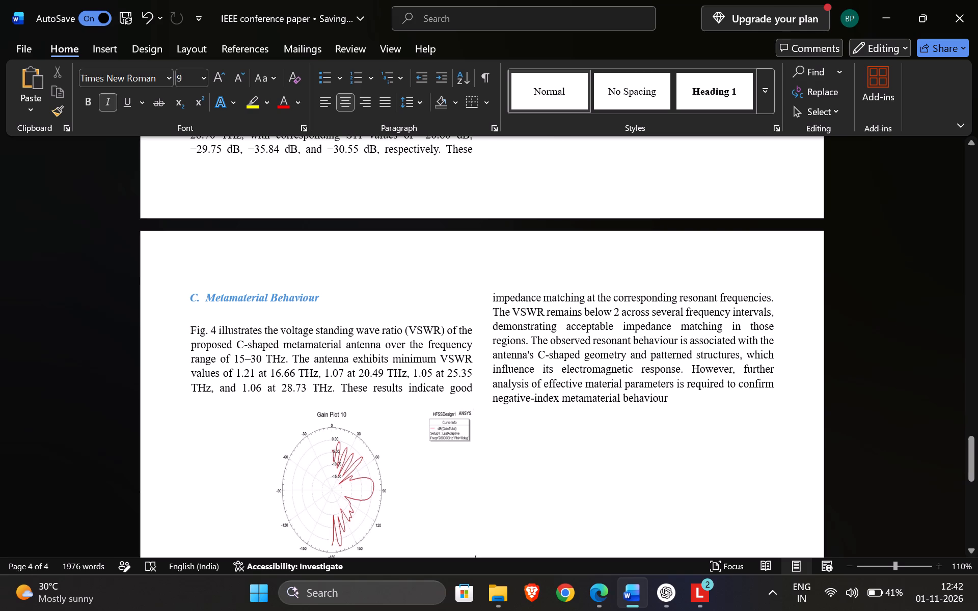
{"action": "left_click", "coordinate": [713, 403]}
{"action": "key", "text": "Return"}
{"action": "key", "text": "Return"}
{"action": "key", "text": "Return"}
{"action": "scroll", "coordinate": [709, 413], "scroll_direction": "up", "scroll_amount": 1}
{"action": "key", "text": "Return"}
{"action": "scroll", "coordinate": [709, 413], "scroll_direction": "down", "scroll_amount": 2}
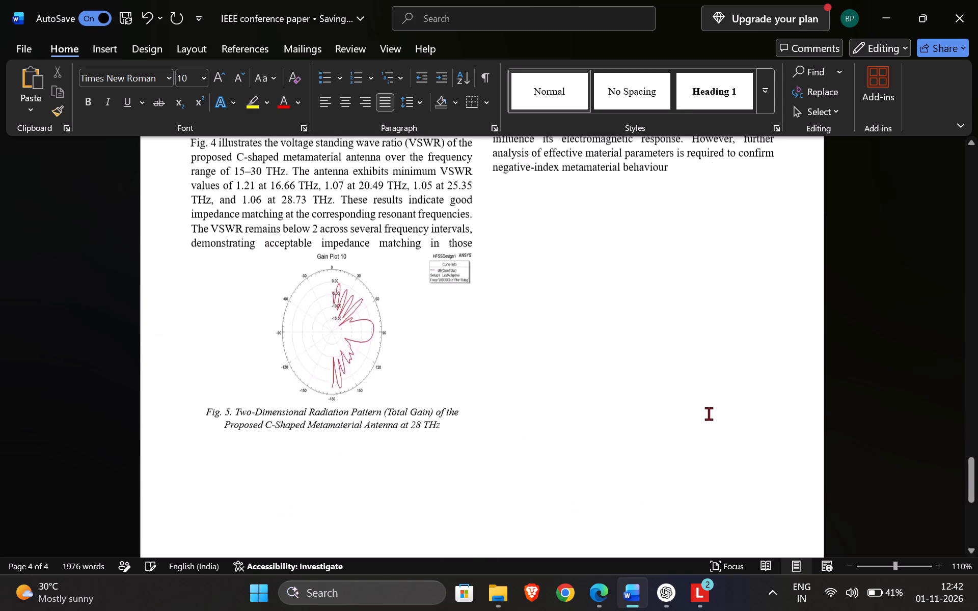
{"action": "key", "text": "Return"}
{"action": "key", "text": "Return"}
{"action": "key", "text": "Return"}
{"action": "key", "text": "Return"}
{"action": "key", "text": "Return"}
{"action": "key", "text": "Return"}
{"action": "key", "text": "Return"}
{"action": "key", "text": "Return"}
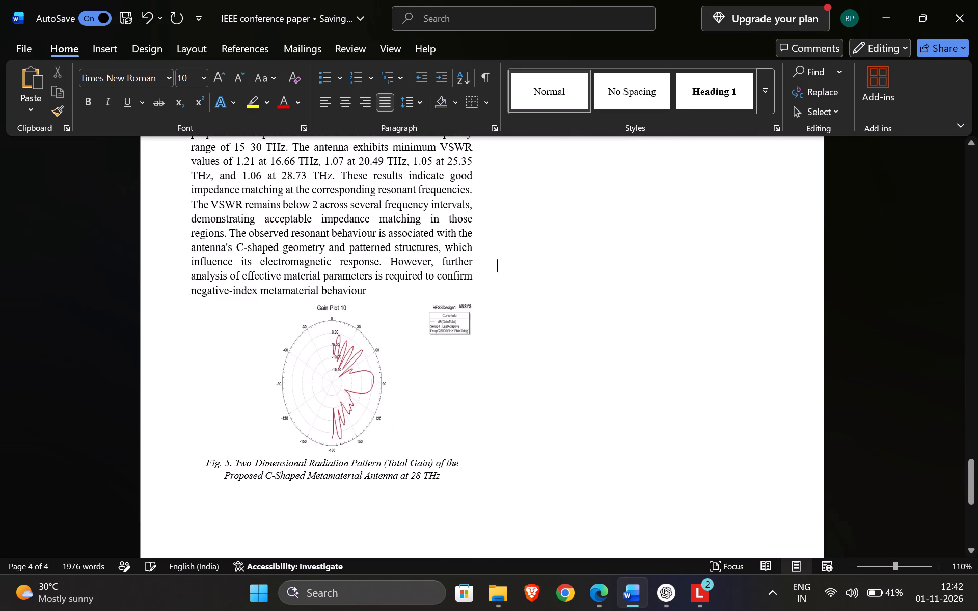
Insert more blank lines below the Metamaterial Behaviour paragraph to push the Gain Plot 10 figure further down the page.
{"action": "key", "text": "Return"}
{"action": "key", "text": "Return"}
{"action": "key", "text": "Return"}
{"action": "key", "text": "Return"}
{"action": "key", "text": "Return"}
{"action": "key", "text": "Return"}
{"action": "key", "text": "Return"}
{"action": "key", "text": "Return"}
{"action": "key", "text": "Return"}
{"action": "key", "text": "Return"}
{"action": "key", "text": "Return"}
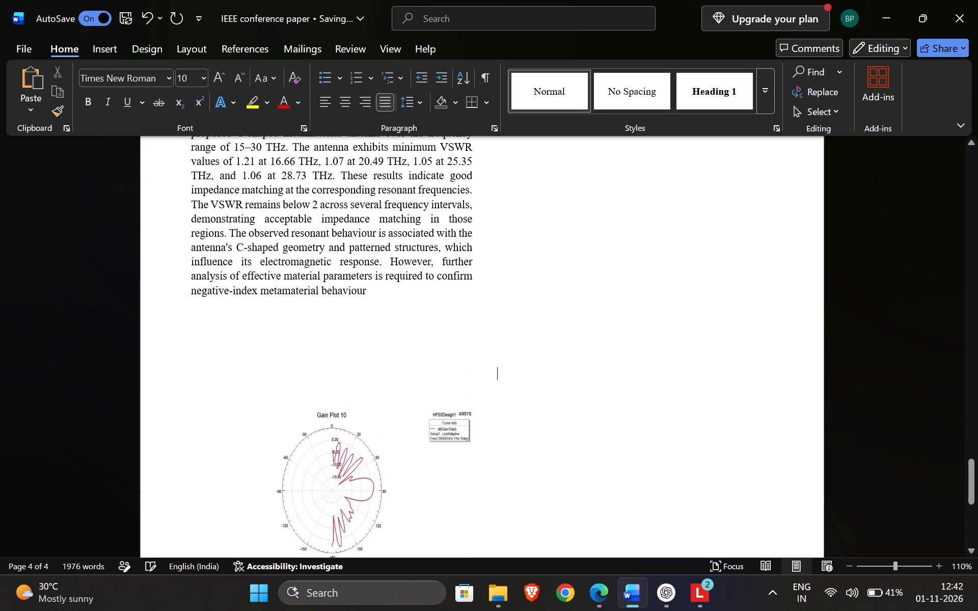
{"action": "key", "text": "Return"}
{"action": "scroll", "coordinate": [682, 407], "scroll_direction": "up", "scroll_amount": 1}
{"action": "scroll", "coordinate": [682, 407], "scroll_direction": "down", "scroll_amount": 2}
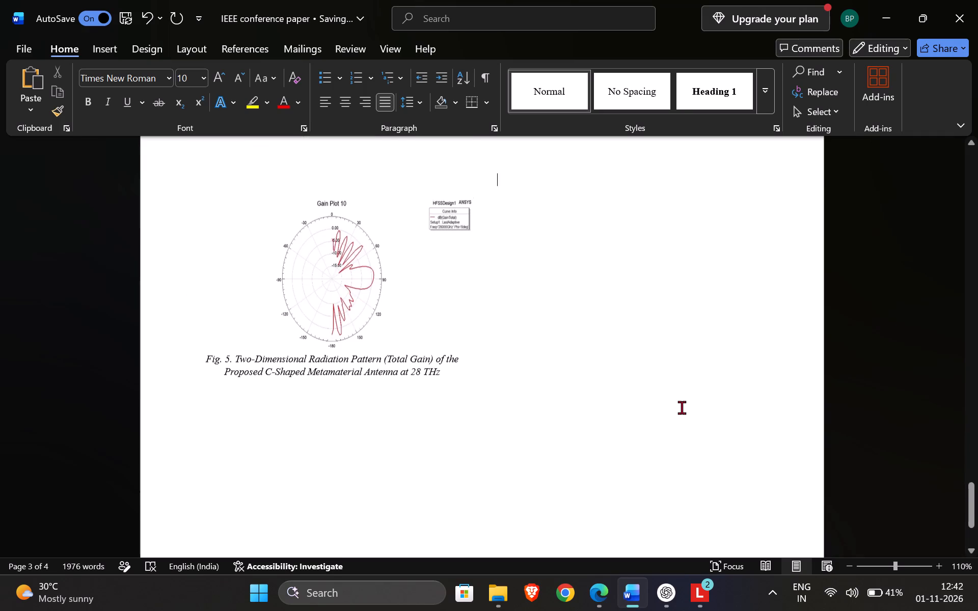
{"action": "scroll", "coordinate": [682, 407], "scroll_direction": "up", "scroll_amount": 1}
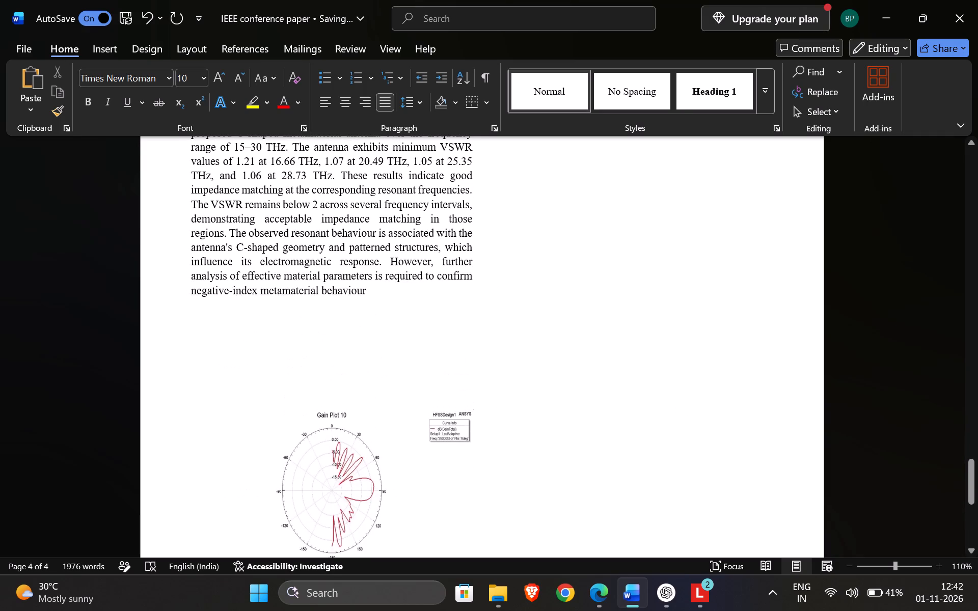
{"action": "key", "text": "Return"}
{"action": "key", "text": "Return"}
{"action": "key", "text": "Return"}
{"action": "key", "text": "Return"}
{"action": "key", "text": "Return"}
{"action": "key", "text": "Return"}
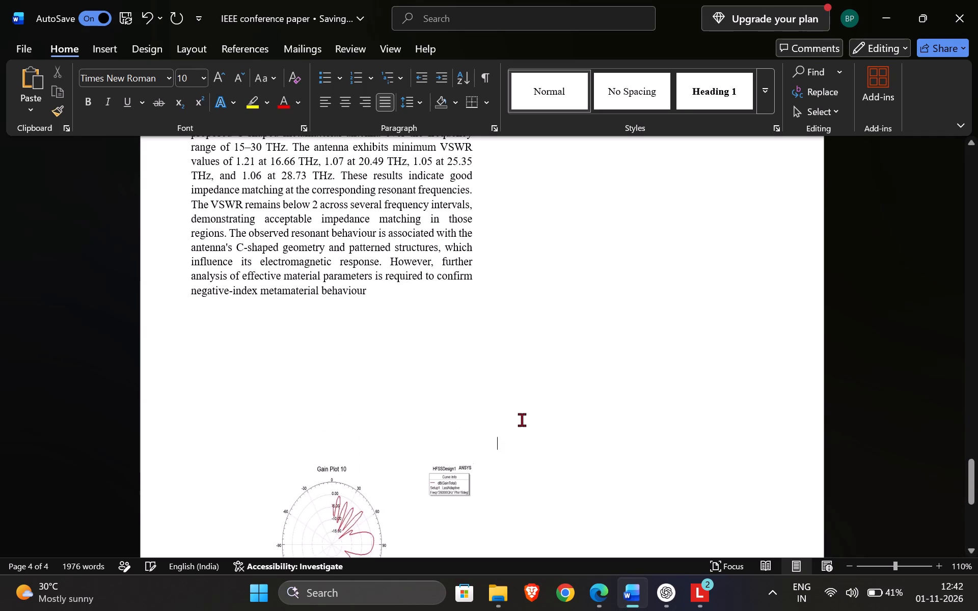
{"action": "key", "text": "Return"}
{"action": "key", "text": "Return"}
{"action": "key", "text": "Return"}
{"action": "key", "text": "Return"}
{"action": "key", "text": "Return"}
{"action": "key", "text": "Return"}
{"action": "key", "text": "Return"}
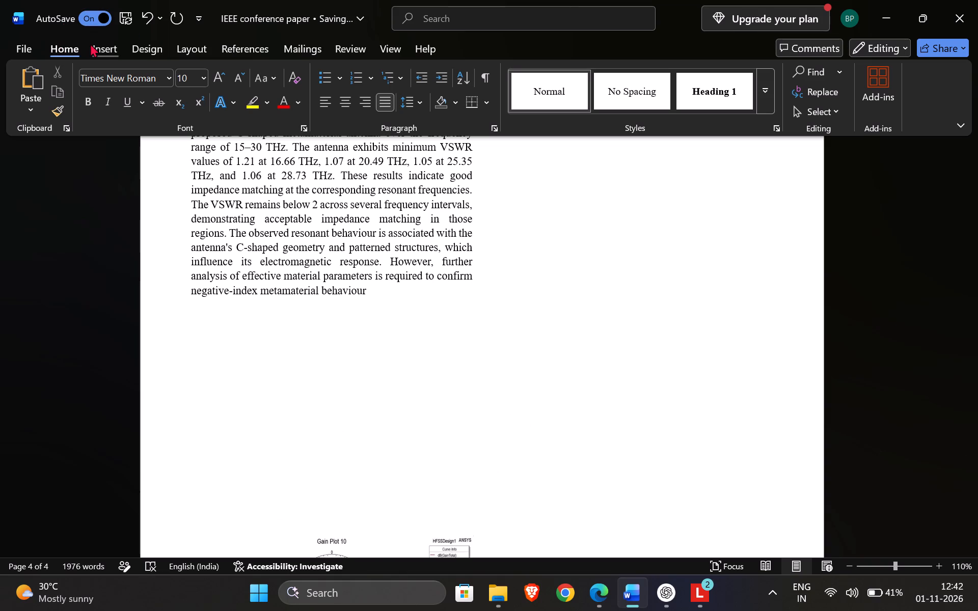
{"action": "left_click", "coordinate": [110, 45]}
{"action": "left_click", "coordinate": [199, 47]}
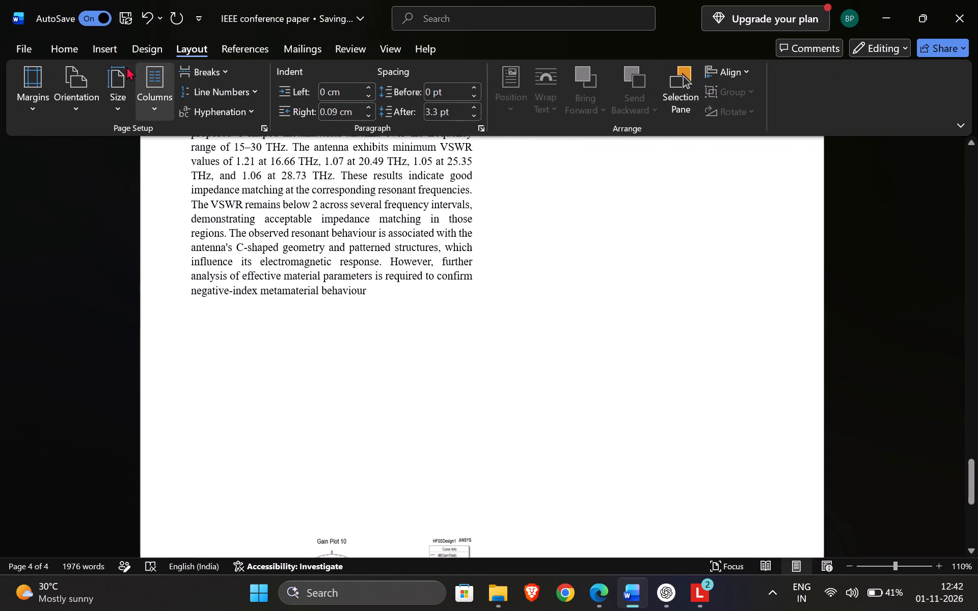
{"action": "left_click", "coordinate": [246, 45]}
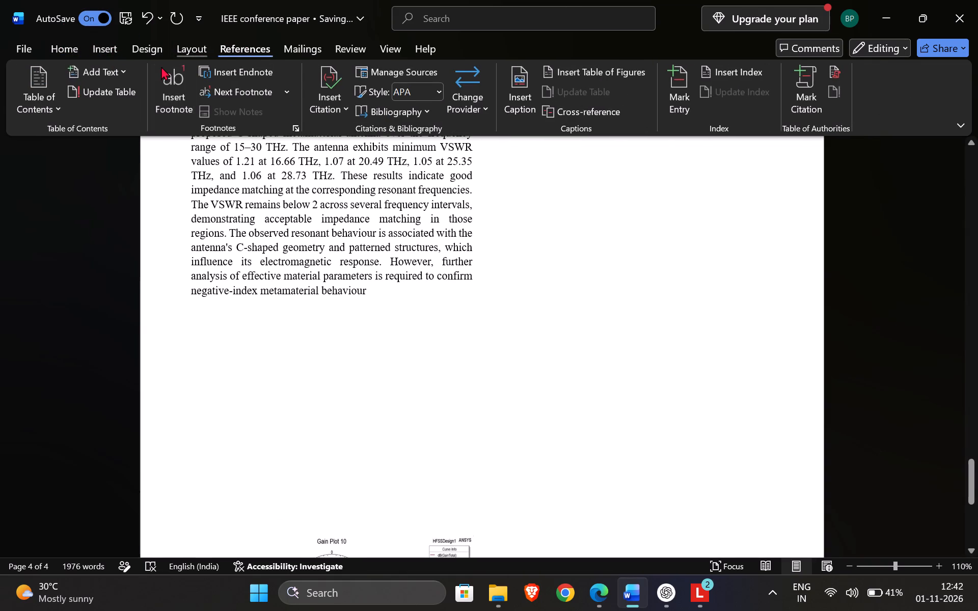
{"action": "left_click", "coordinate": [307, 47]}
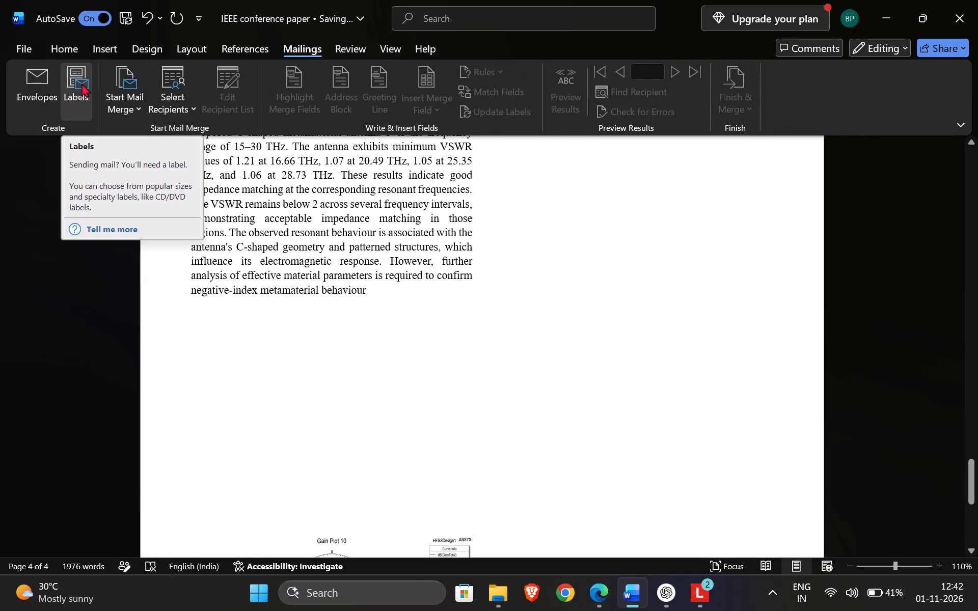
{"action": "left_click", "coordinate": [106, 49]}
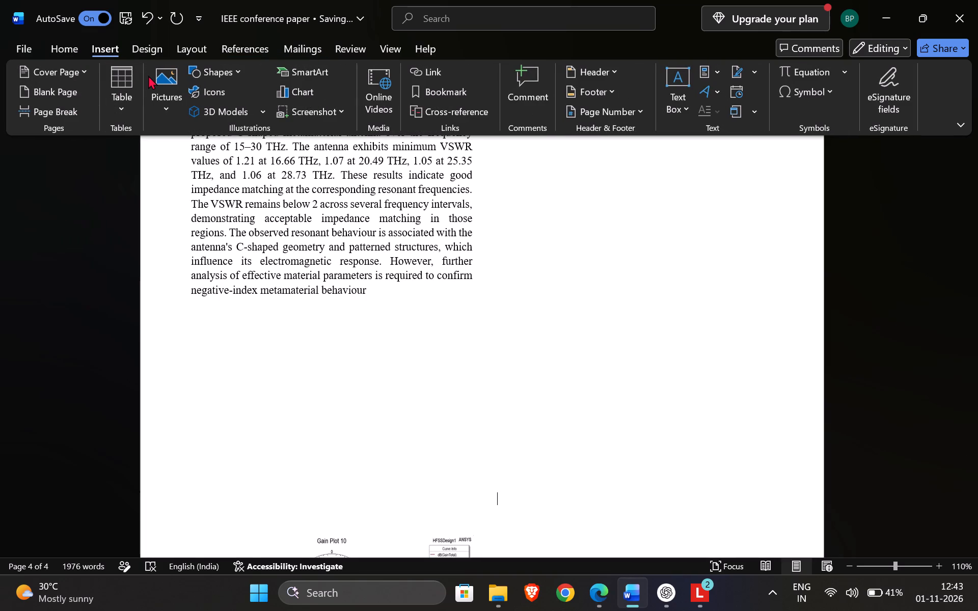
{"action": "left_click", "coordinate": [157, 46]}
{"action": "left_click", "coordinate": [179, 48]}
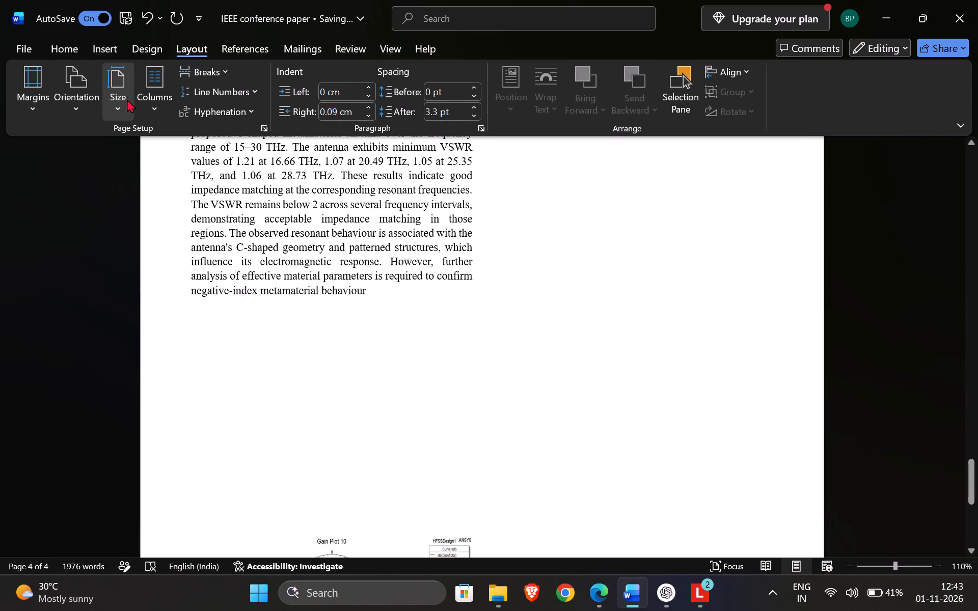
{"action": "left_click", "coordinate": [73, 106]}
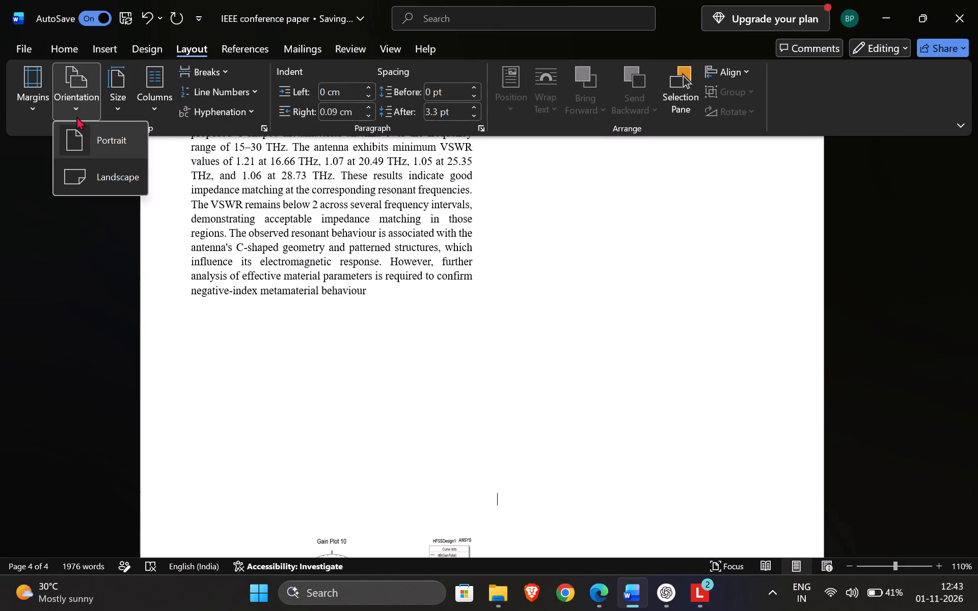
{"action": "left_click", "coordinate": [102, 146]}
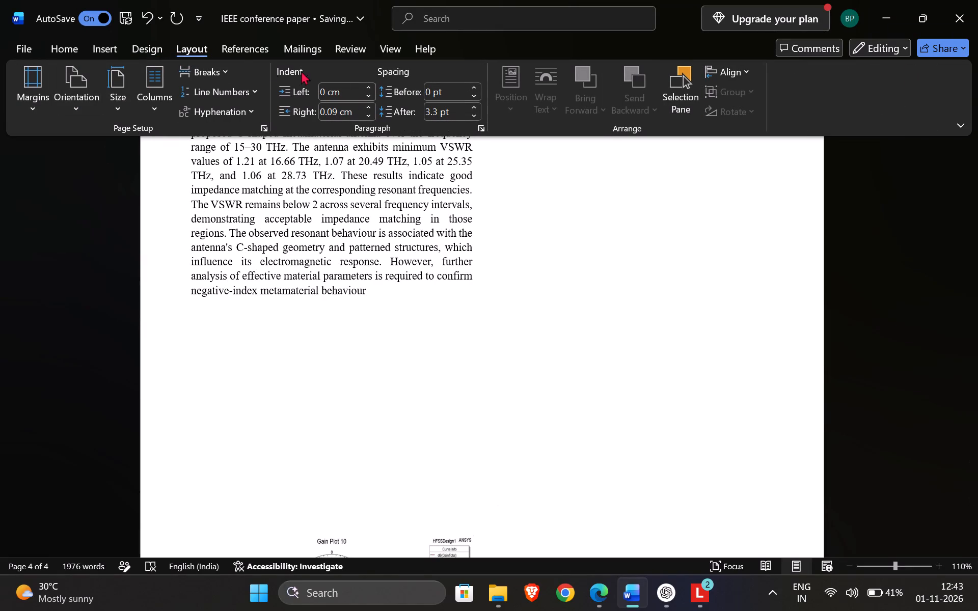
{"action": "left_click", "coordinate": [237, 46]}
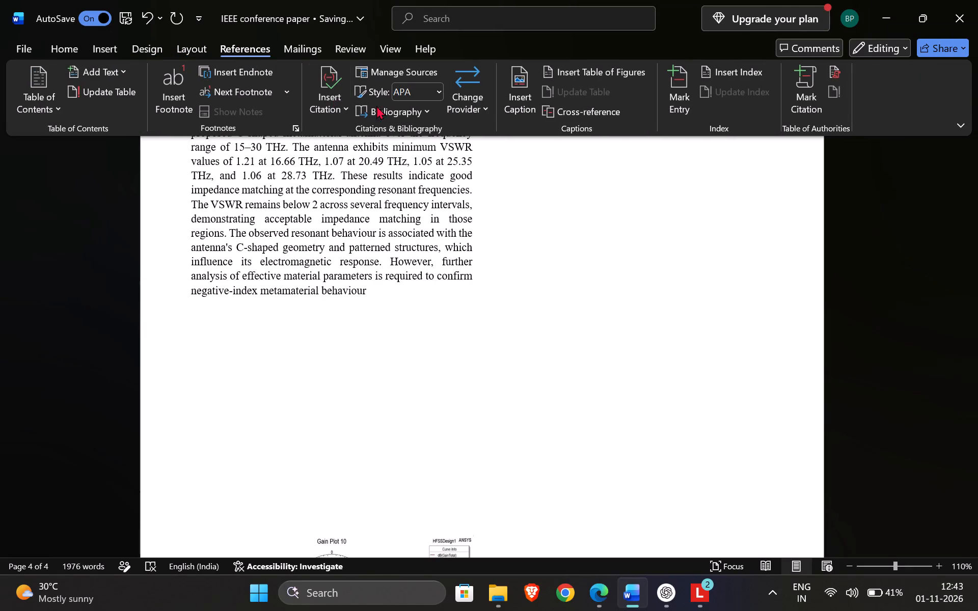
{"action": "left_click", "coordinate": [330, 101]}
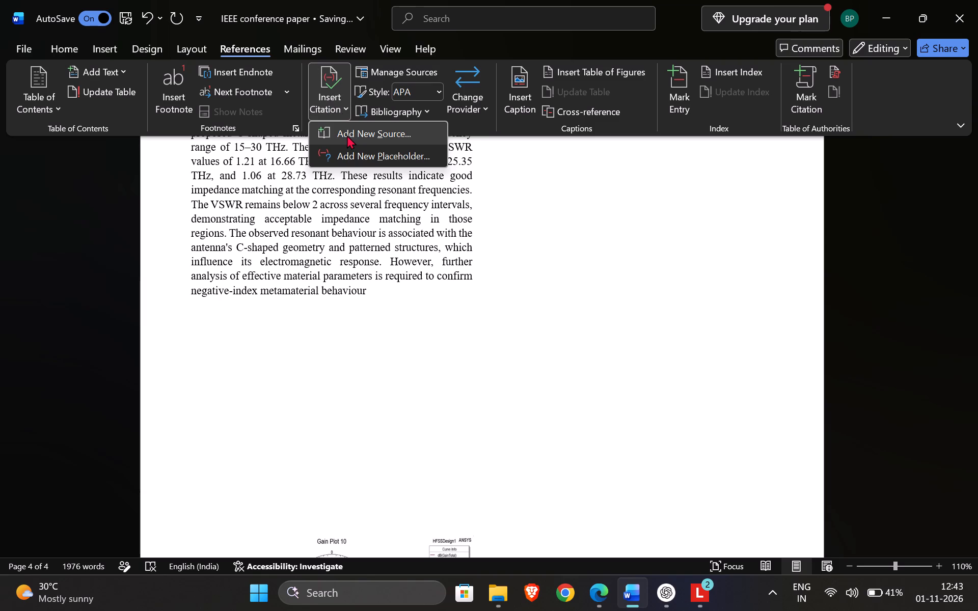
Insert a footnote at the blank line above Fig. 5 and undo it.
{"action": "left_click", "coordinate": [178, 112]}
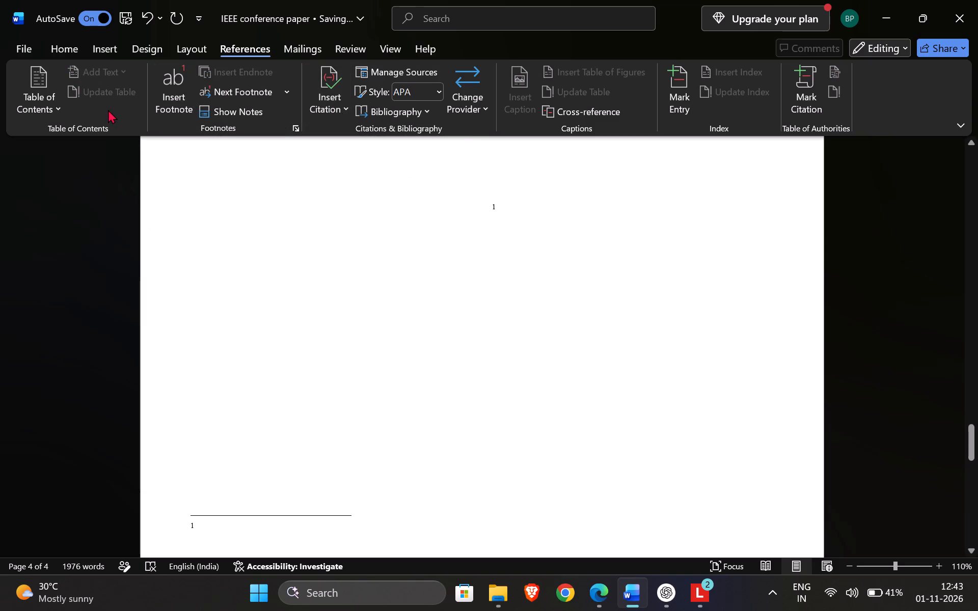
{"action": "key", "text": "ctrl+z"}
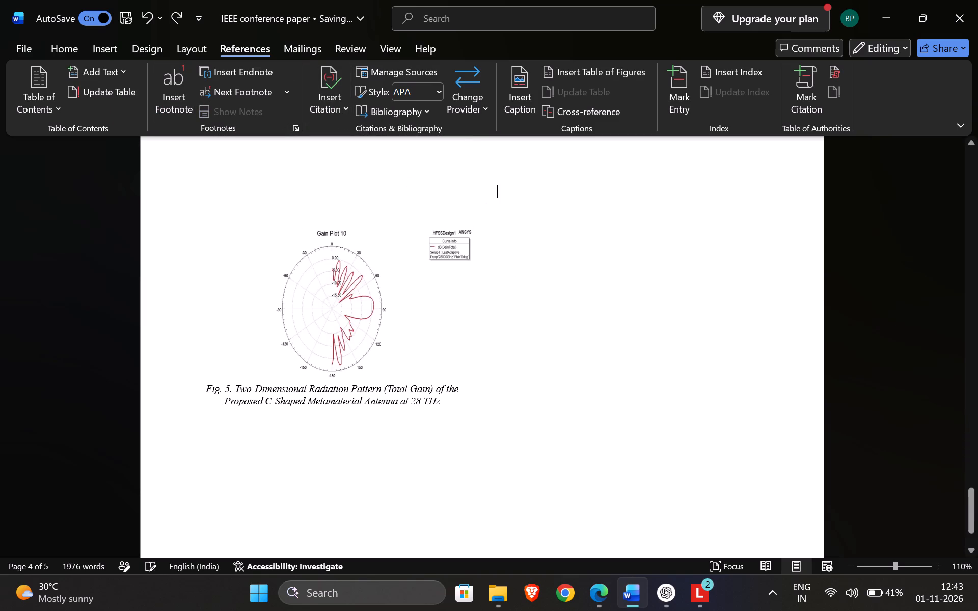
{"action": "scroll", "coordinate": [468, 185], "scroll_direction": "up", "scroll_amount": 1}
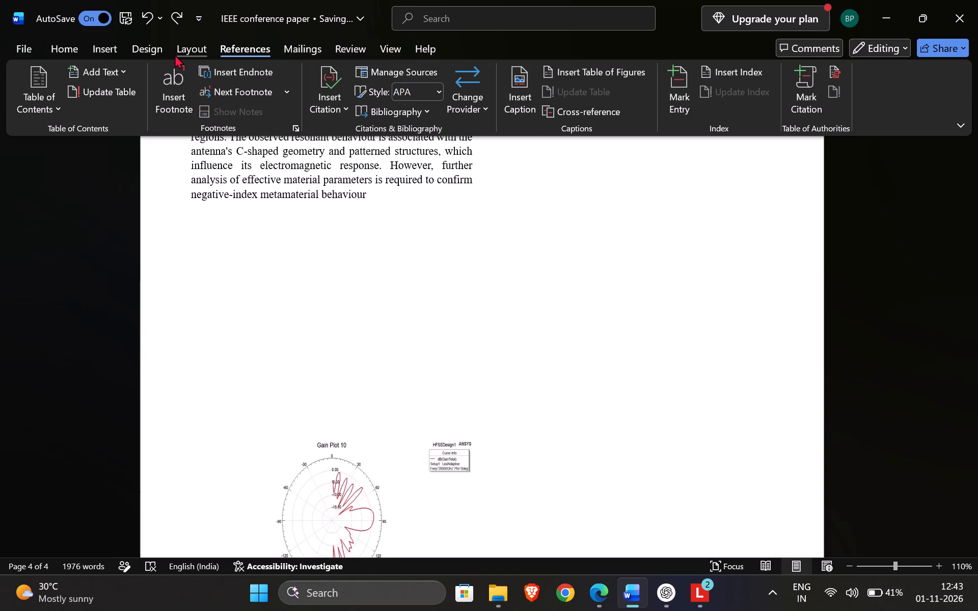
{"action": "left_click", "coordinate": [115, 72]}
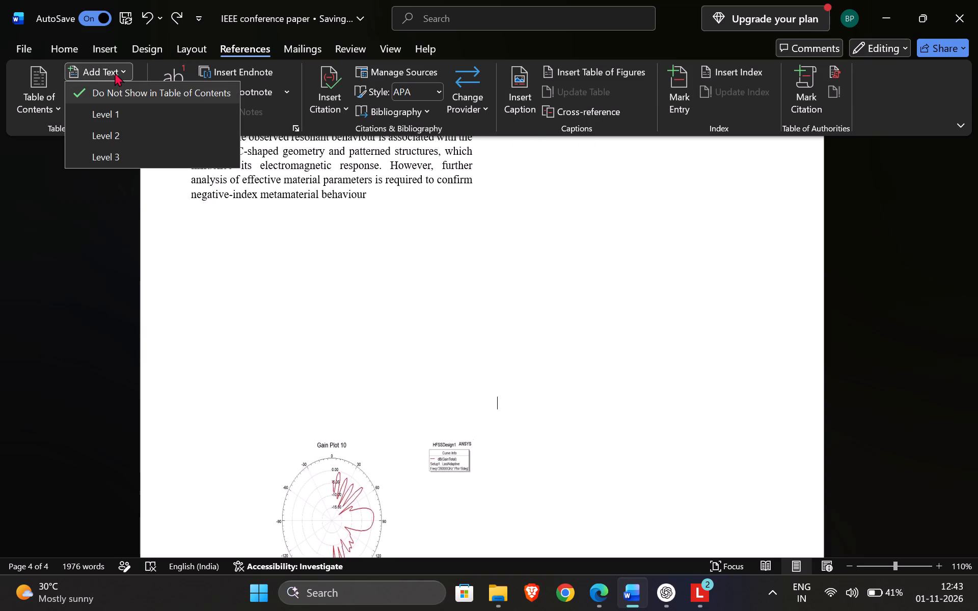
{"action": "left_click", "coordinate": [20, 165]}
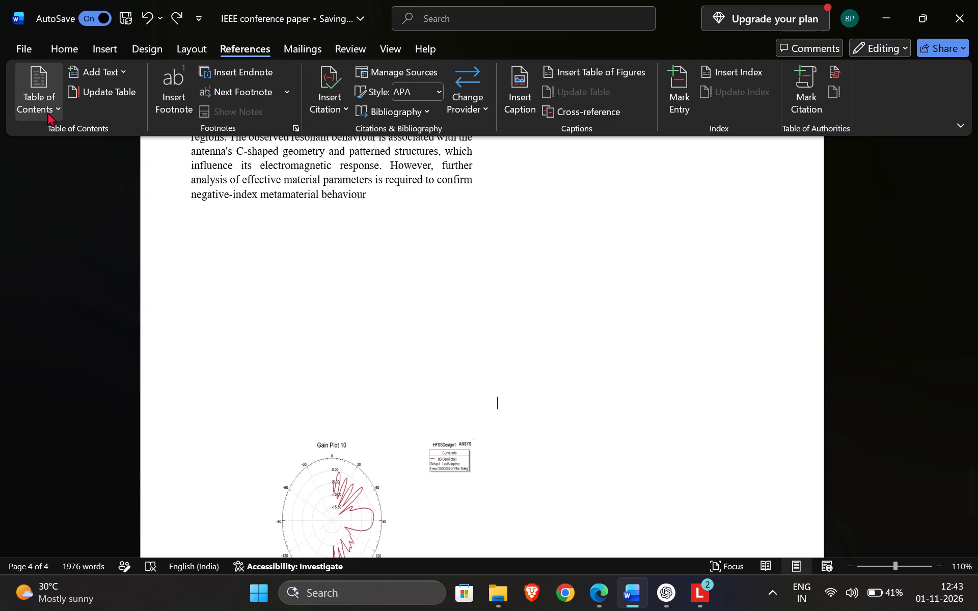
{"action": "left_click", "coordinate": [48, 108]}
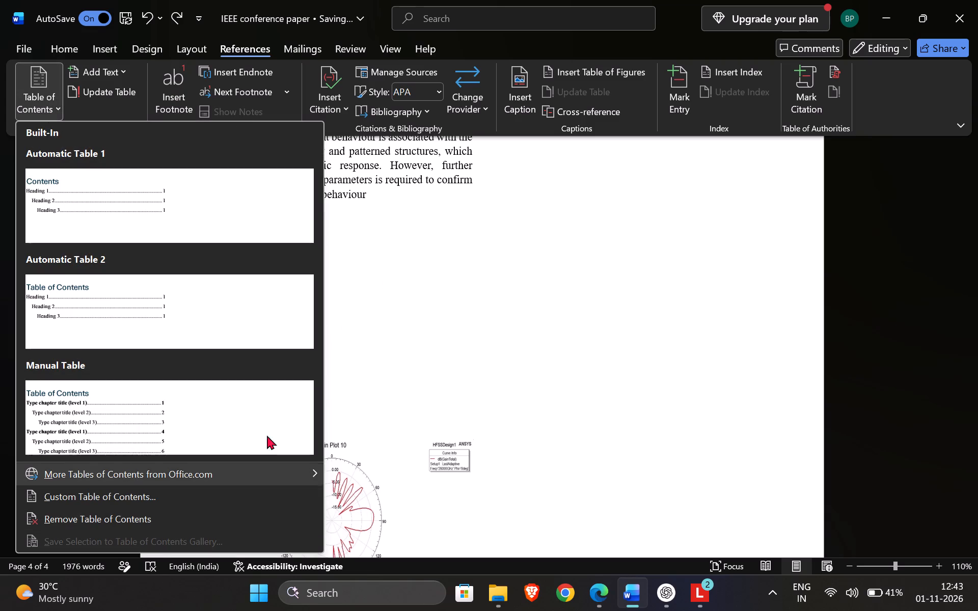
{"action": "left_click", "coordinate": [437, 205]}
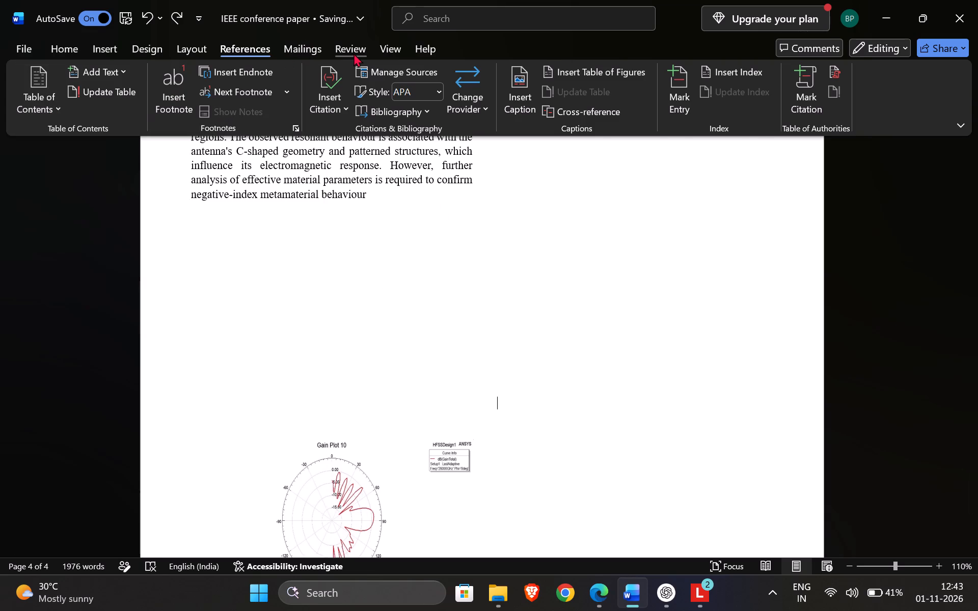
Preview the pages side to side in Print Layout and return to vertical page movement.
{"action": "left_click", "coordinate": [354, 53]}
{"action": "left_click", "coordinate": [384, 43]}
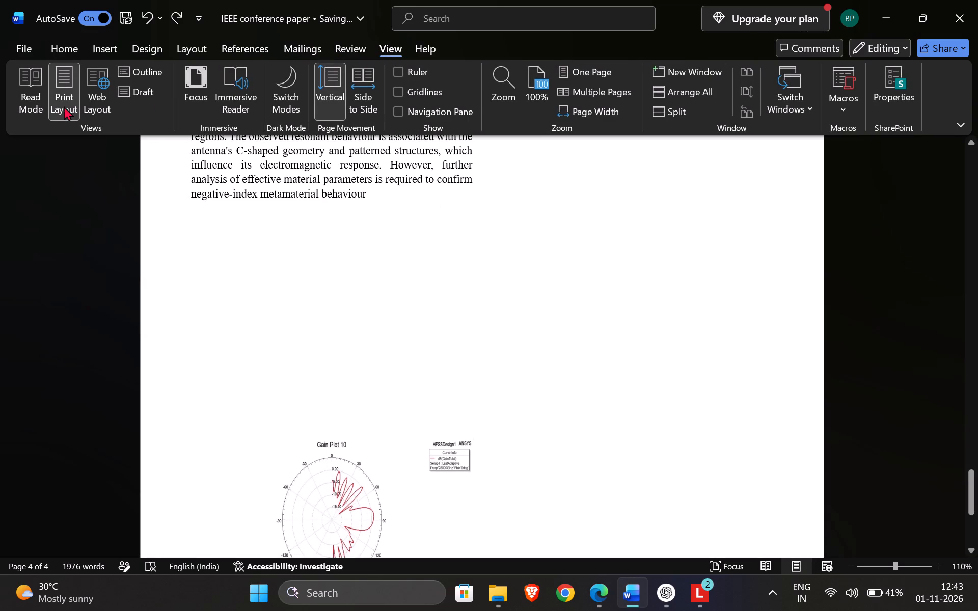
{"action": "left_click", "coordinate": [63, 106]}
{"action": "left_click", "coordinate": [354, 105]}
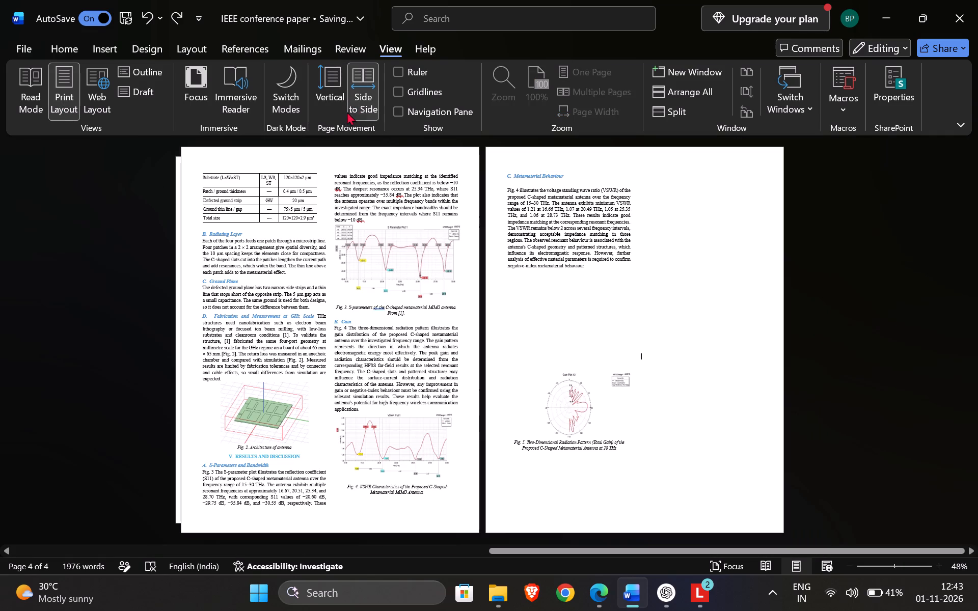
{"action": "left_click", "coordinate": [337, 112]}
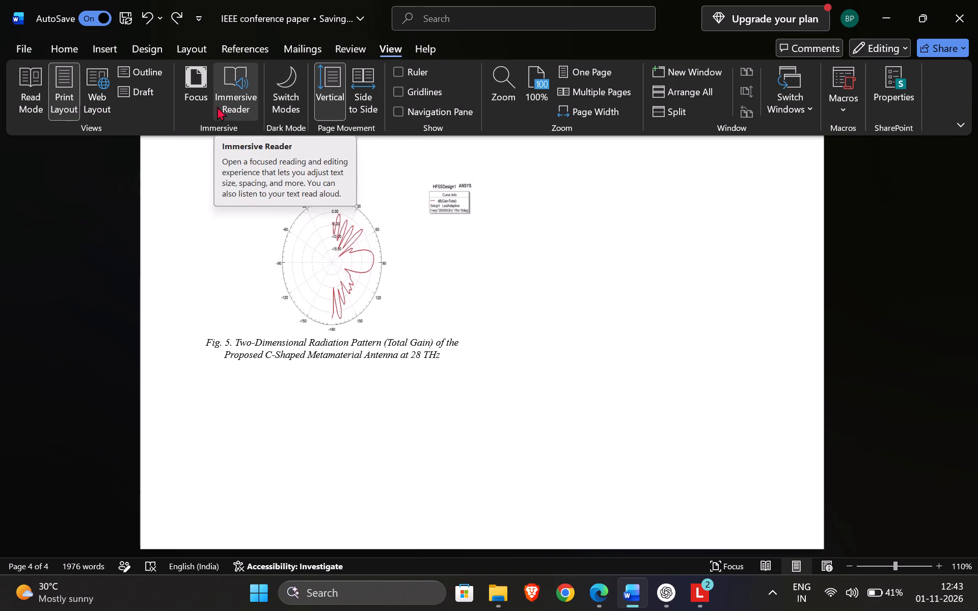
Switch the document to Outline view.
{"action": "left_click", "coordinate": [146, 74]}
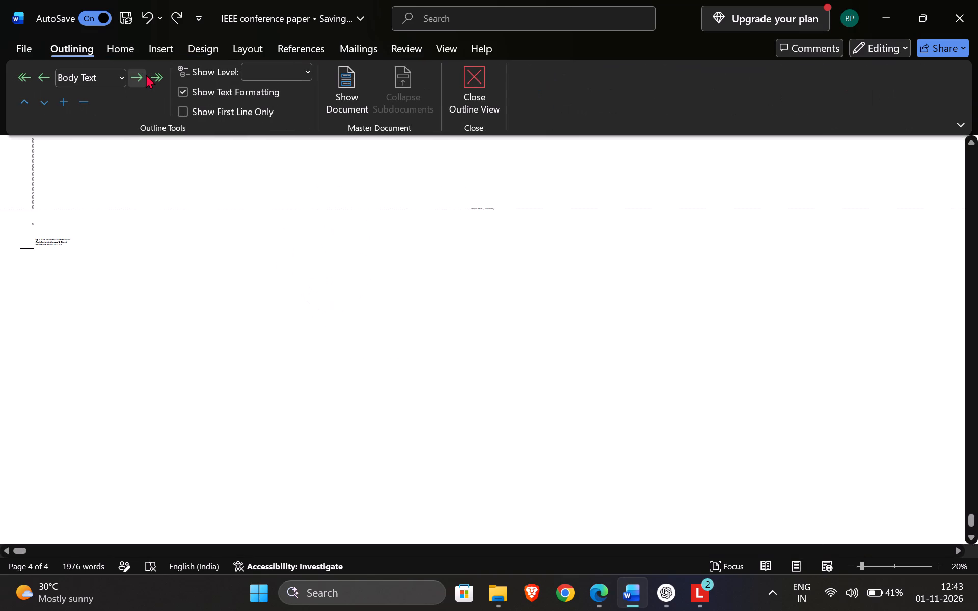
Undo the recent blank-line insertions and text deletions around Fig. 5.
{"action": "key", "text": "ctrl+z"}
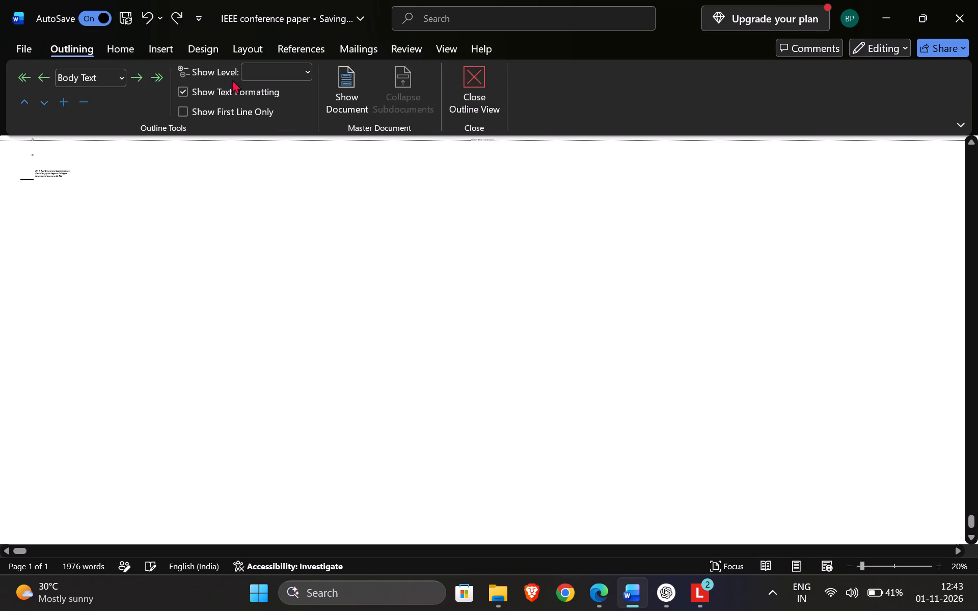
{"action": "key", "text": "ctrl+z"}
{"action": "scroll", "coordinate": [253, 141], "scroll_direction": "up", "scroll_amount": 2}
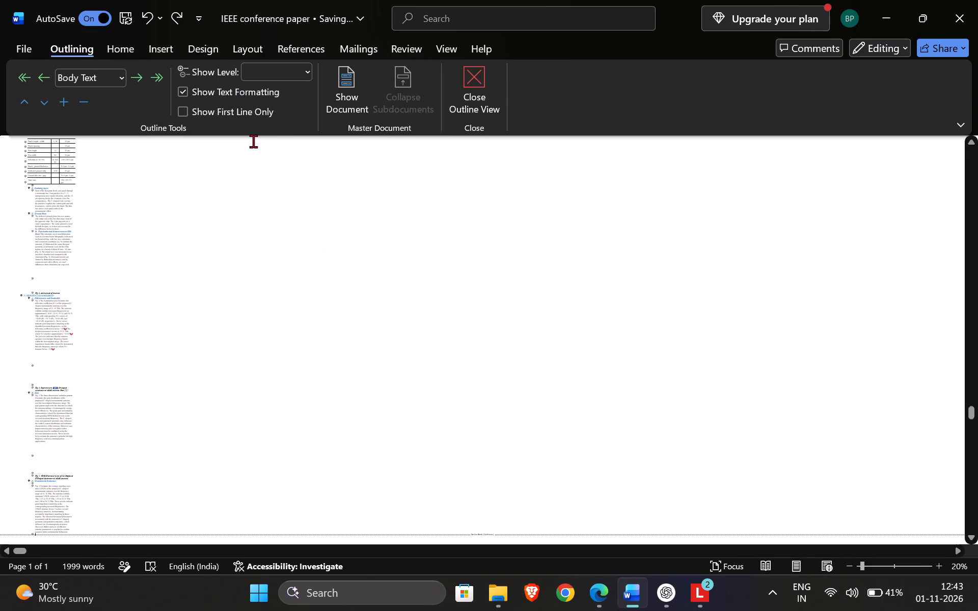
Undo the earlier deletions of the Fig. 5 description text and of the blank lines above Fig. 5.
{"action": "scroll", "coordinate": [253, 141], "scroll_direction": "up", "scroll_amount": 3}
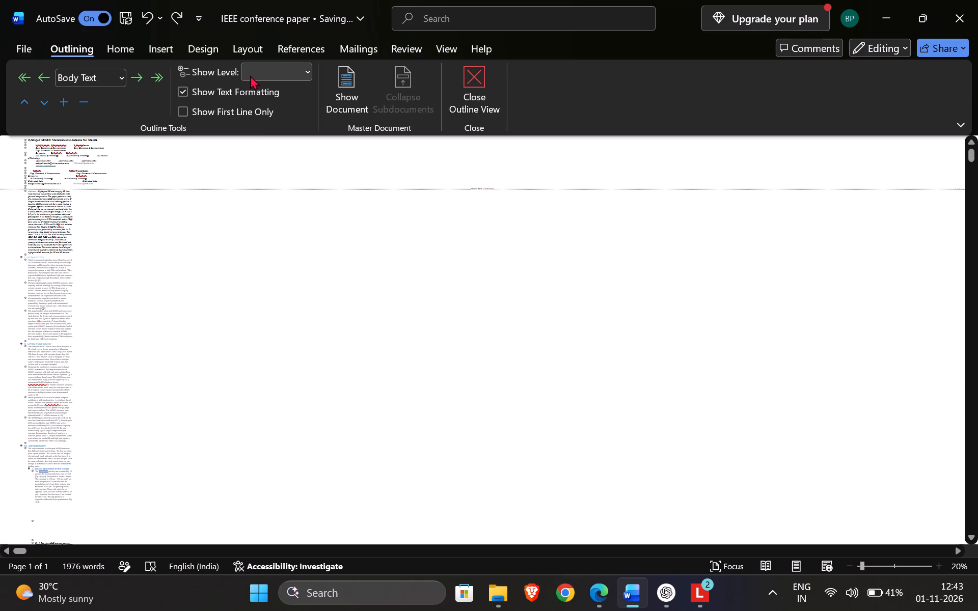
{"action": "key", "text": "Escape"}
{"action": "key", "text": "Escape"}
{"action": "key", "text": "ctrl+z"}
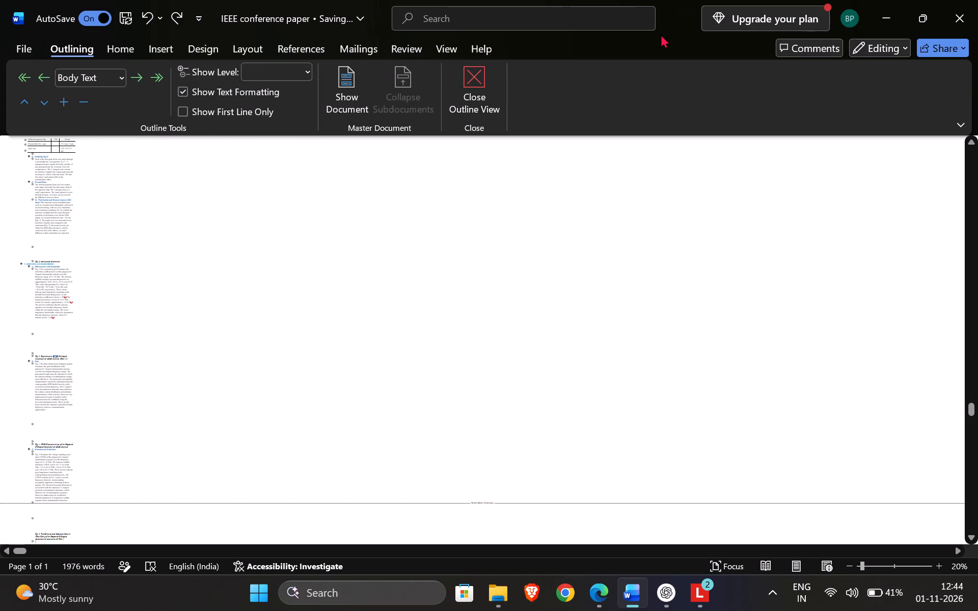
{"action": "key", "text": "ctrl+z"}
{"action": "key", "text": "ctrl+z"}
{"action": "key", "text": "ctrl+z"}
{"action": "key", "text": "ctrl+z"}
{"action": "key", "text": "ctrl+z"}
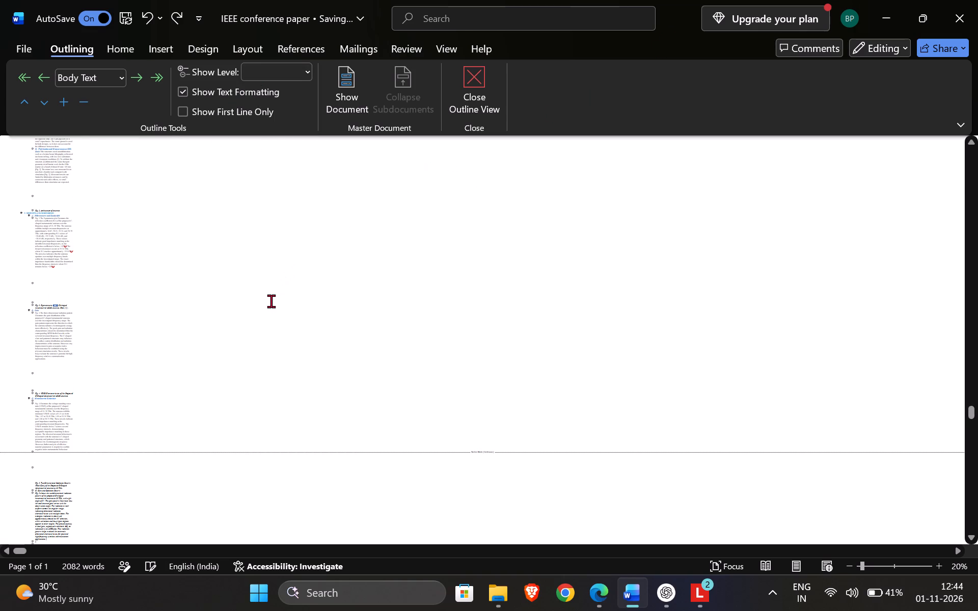
{"action": "key", "text": "ctrl+z"}
{"action": "key", "text": "ctrl+z"}
Close Outline view and return to the page layout.
{"action": "scroll", "coordinate": [260, 323], "scroll_direction": "down", "scroll_amount": 2}
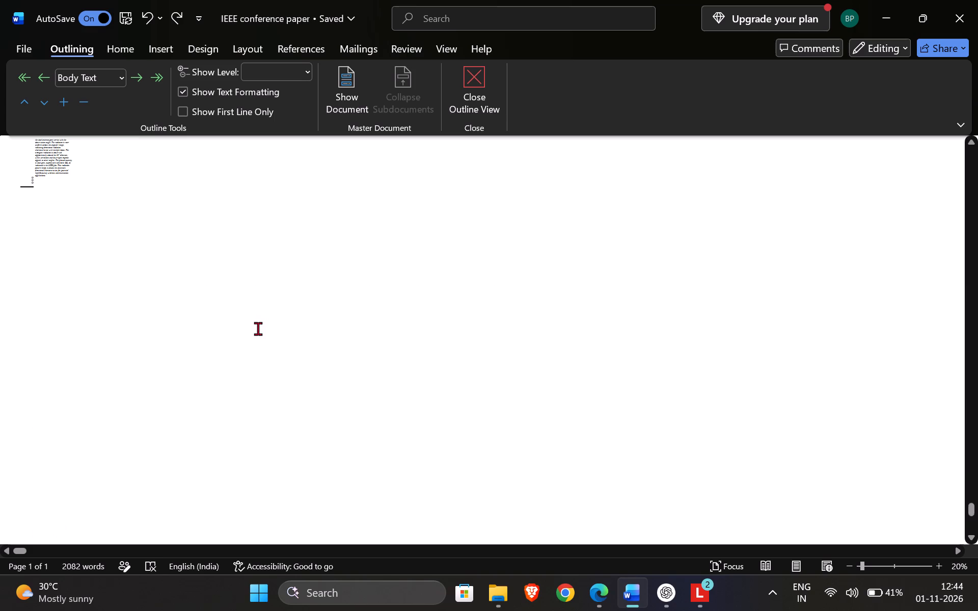
{"action": "scroll", "coordinate": [258, 328], "scroll_direction": "up", "scroll_amount": 2}
{"action": "left_click", "coordinate": [476, 78]}
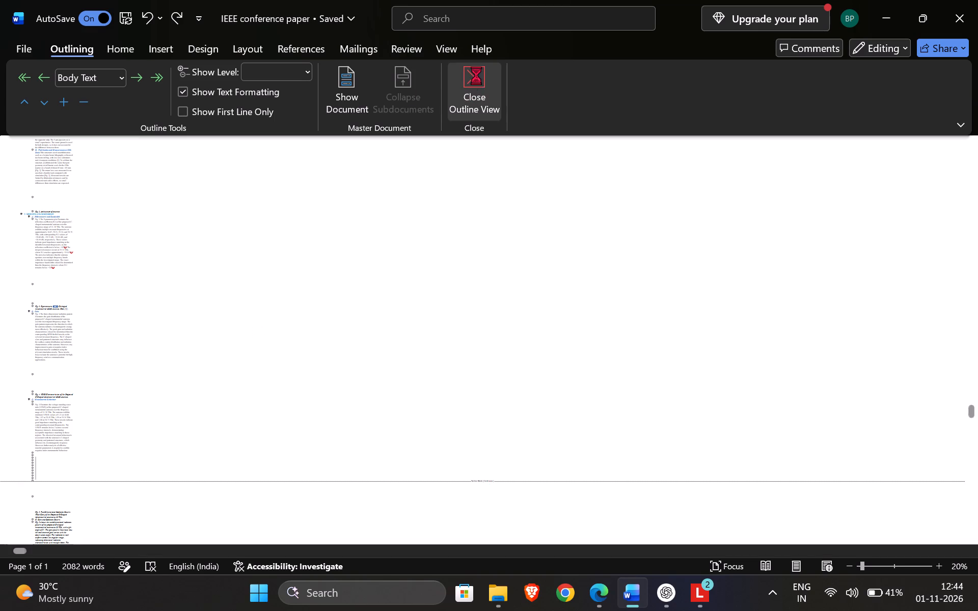
Review the column layout and spacing from the Methodology pages through the Metamaterial Behaviour section and Fig. 5.
{"action": "scroll", "coordinate": [414, 271], "scroll_direction": "up", "scroll_amount": 3}
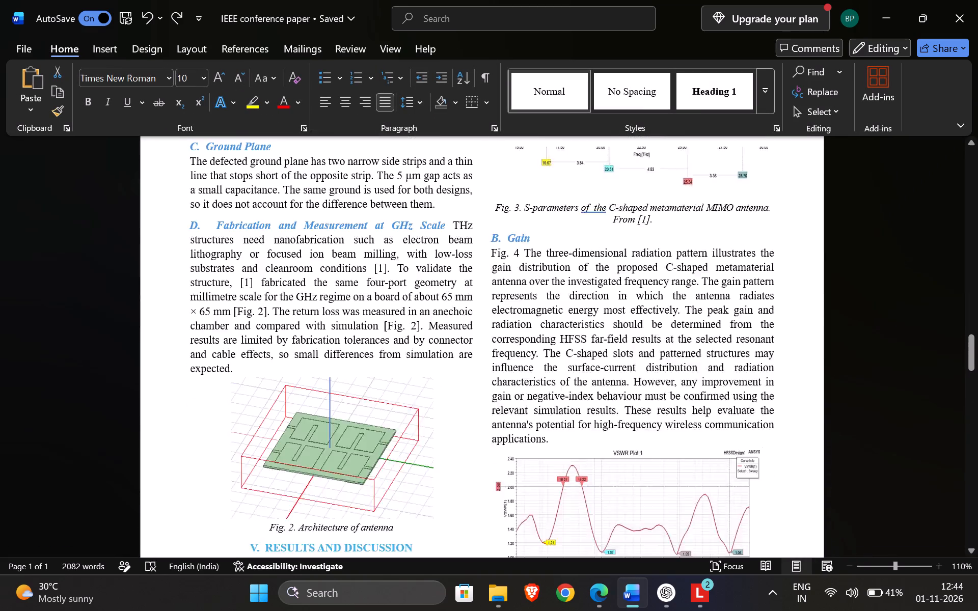
{"action": "scroll", "coordinate": [415, 272], "scroll_direction": "down", "scroll_amount": 7}
{"action": "scroll", "coordinate": [414, 265], "scroll_direction": "up", "scroll_amount": 13}
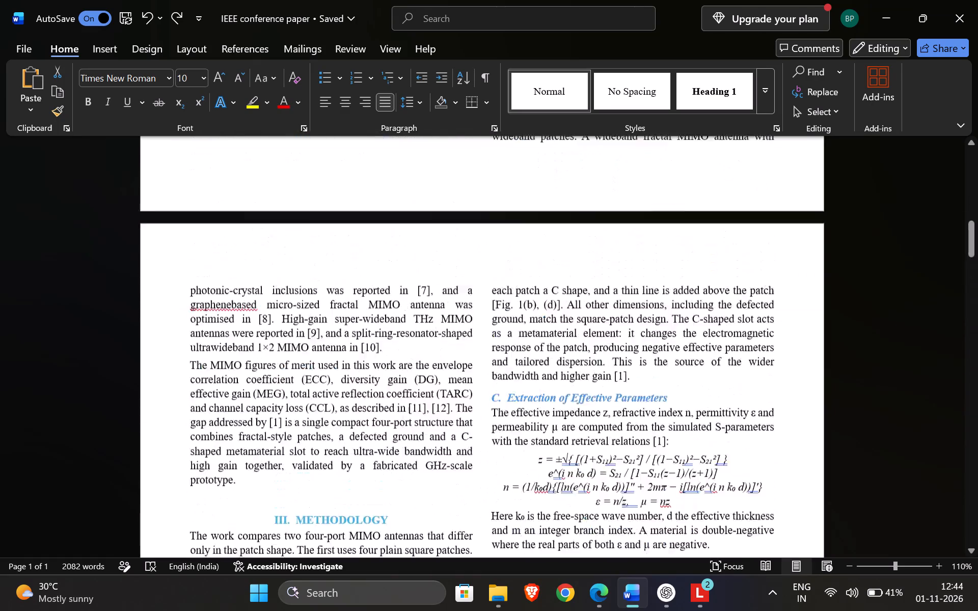
{"action": "scroll", "coordinate": [415, 255], "scroll_direction": "up", "scroll_amount": 1}
{"action": "scroll", "coordinate": [415, 255], "scroll_direction": "down", "scroll_amount": 11}
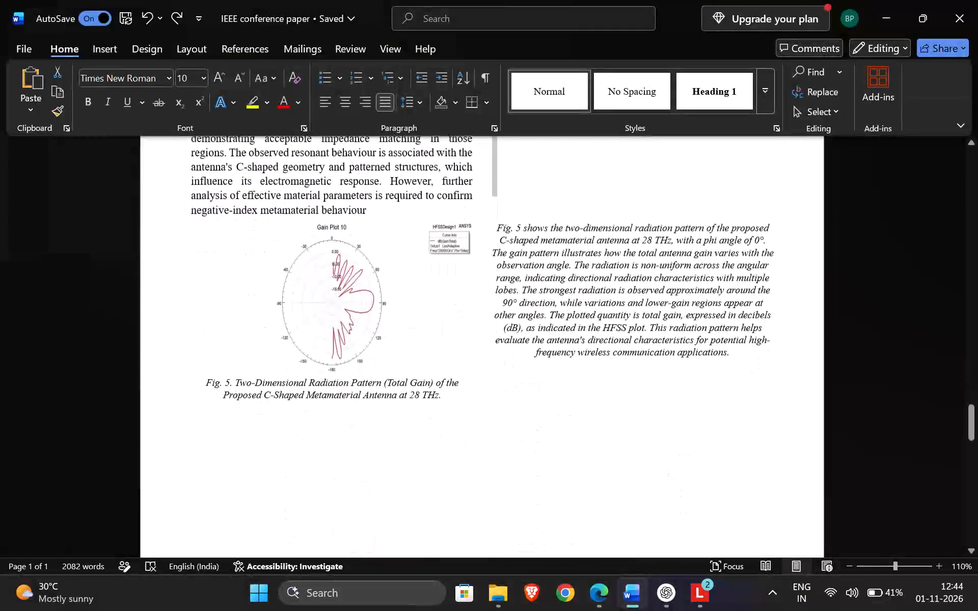
{"action": "scroll", "coordinate": [415, 255], "scroll_direction": "down", "scroll_amount": 1}
{"action": "scroll", "coordinate": [415, 255], "scroll_direction": "up", "scroll_amount": 2}
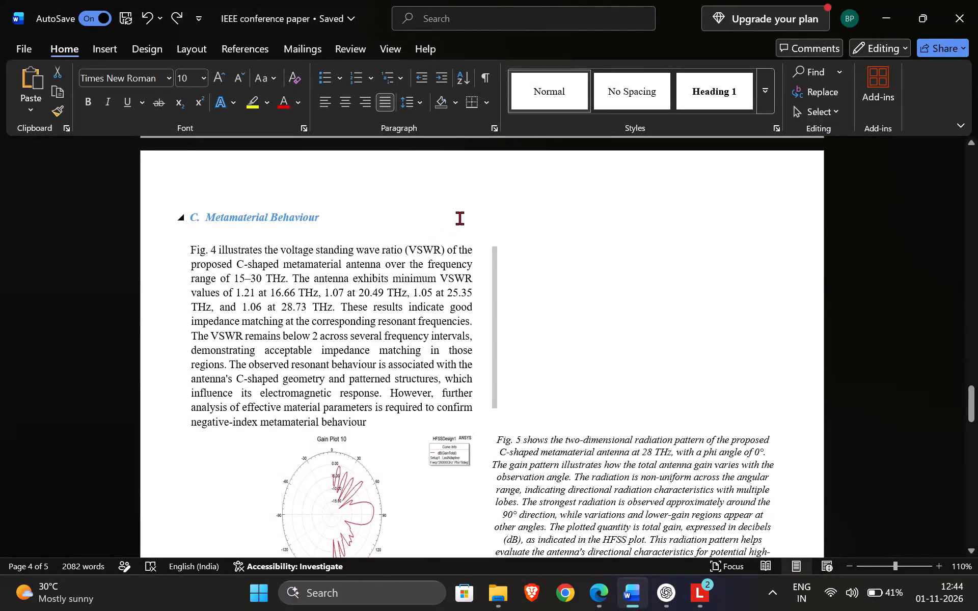
{"action": "scroll", "coordinate": [429, 225], "scroll_direction": "down", "scroll_amount": 1}
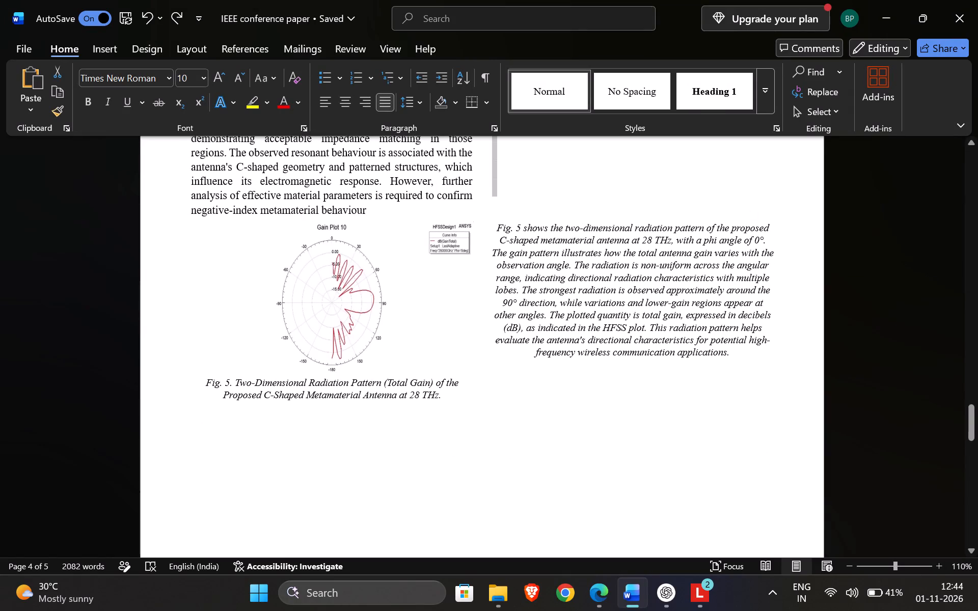
Delete the blank lines in the second column beside the Metamaterial Behaviour paragraph, above the Fig. 5 description.
{"action": "scroll", "coordinate": [578, 226], "scroll_direction": "up", "scroll_amount": 1}
{"action": "left_click_drag", "start_coordinate": [505, 259], "coordinate": [506, 401]}
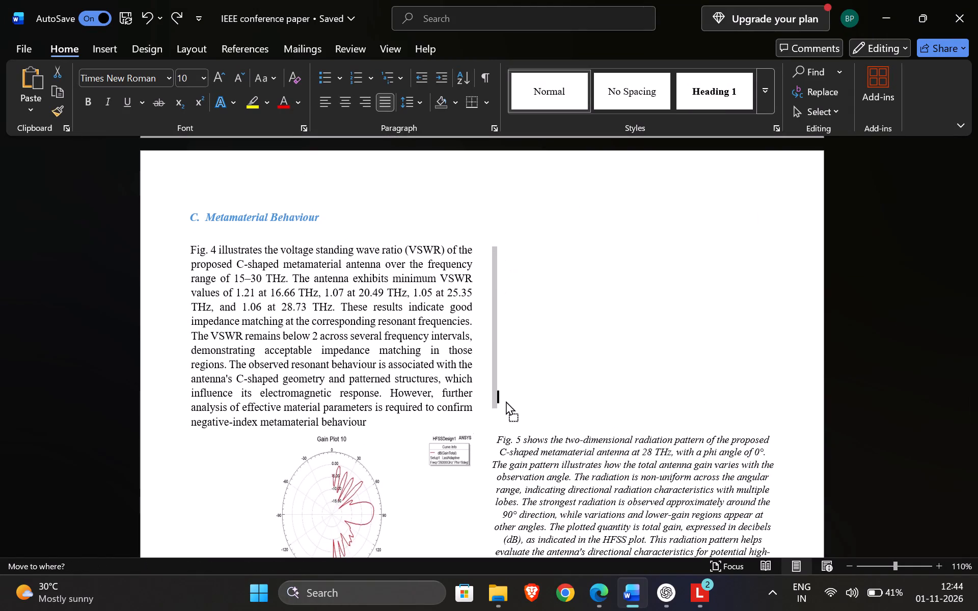
{"action": "left_click_drag", "start_coordinate": [506, 401], "coordinate": [517, 382]}
{"action": "left_click_drag", "start_coordinate": [511, 409], "coordinate": [492, 367]}
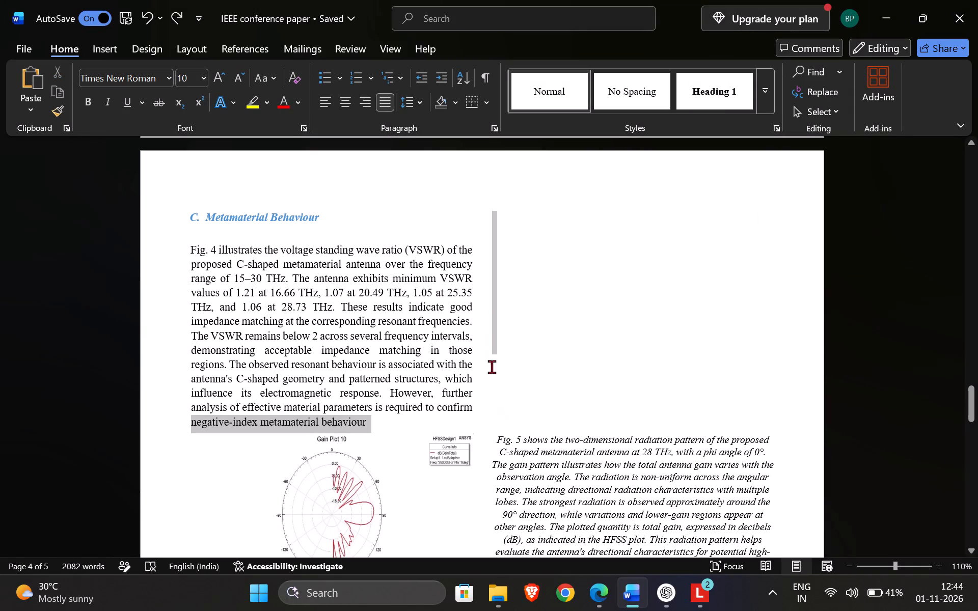
{"action": "left_click_drag", "start_coordinate": [492, 367], "coordinate": [519, 408]}
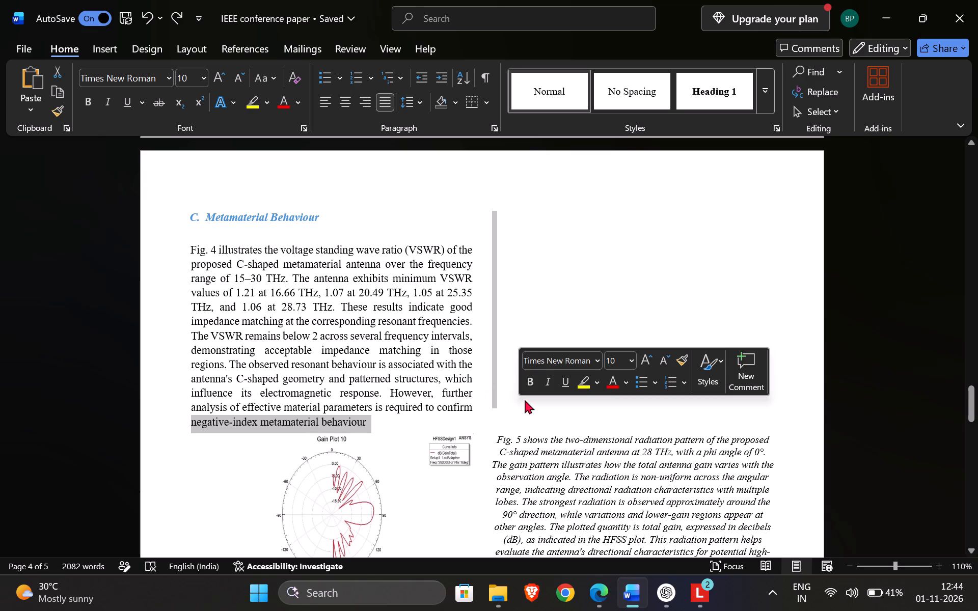
{"action": "left_click", "coordinate": [507, 413]}
{"action": "left_click_drag", "start_coordinate": [505, 408], "coordinate": [501, 292]}
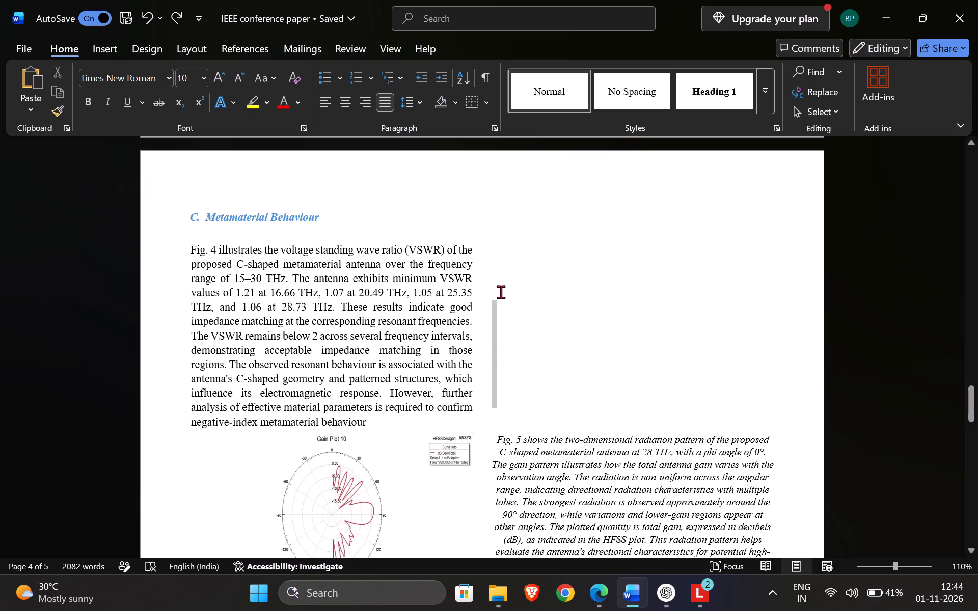
{"action": "left_click_drag", "start_coordinate": [501, 292], "coordinate": [503, 243]}
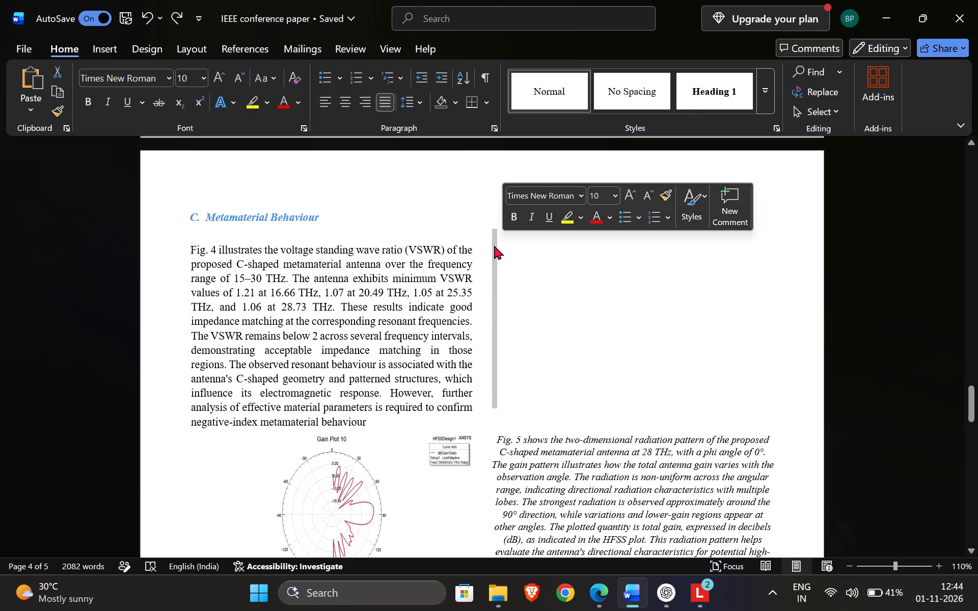
{"action": "key", "text": "BackSpace"}
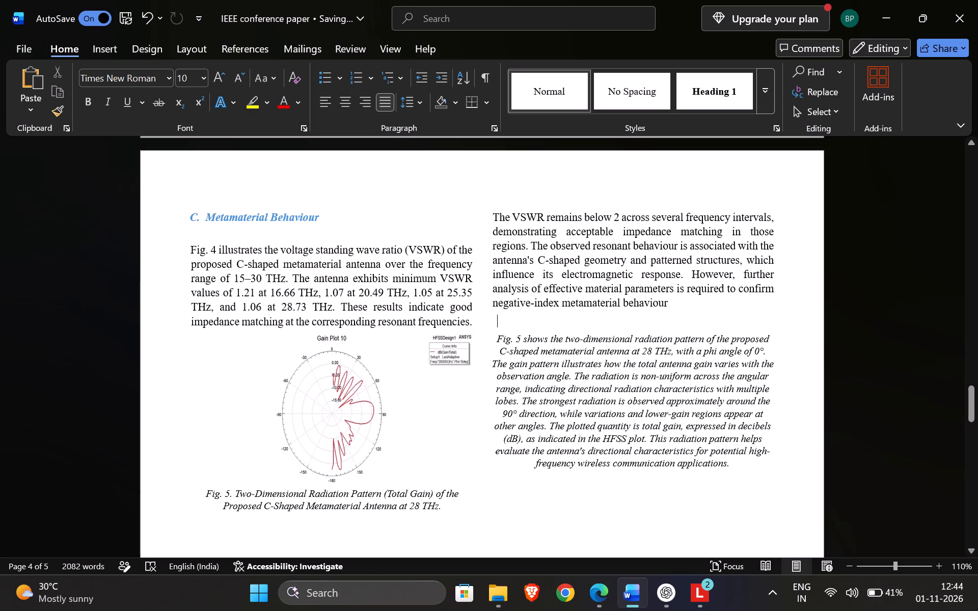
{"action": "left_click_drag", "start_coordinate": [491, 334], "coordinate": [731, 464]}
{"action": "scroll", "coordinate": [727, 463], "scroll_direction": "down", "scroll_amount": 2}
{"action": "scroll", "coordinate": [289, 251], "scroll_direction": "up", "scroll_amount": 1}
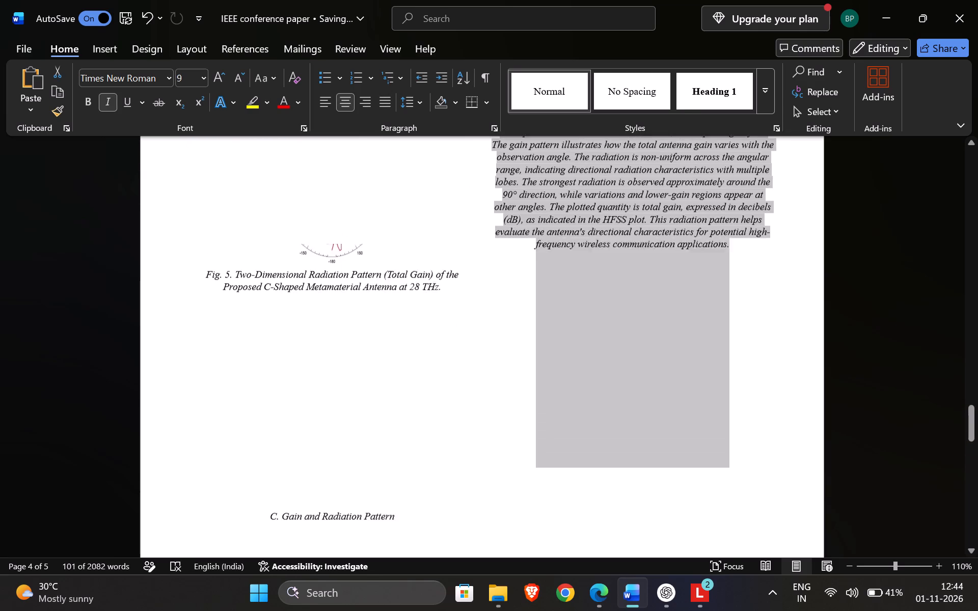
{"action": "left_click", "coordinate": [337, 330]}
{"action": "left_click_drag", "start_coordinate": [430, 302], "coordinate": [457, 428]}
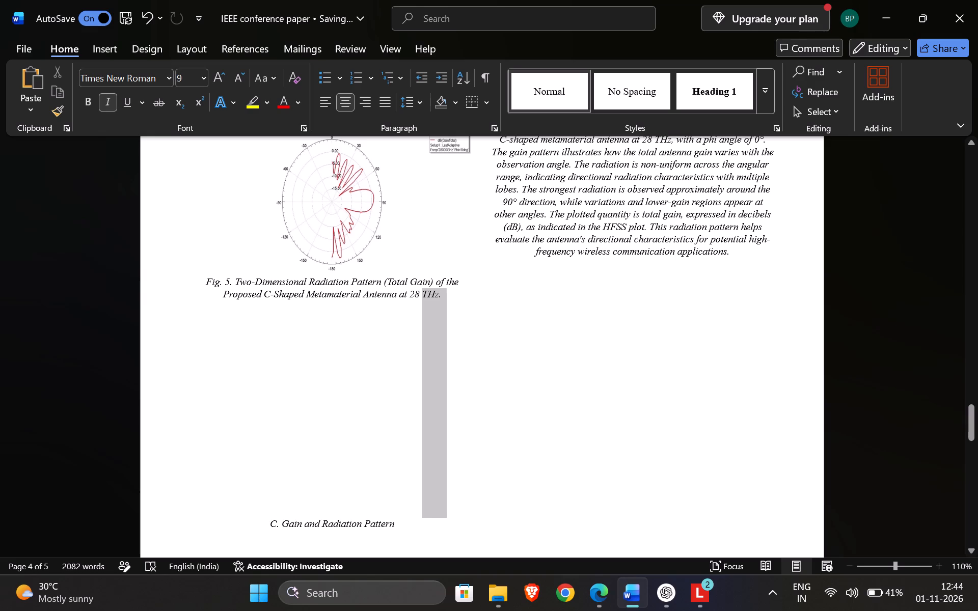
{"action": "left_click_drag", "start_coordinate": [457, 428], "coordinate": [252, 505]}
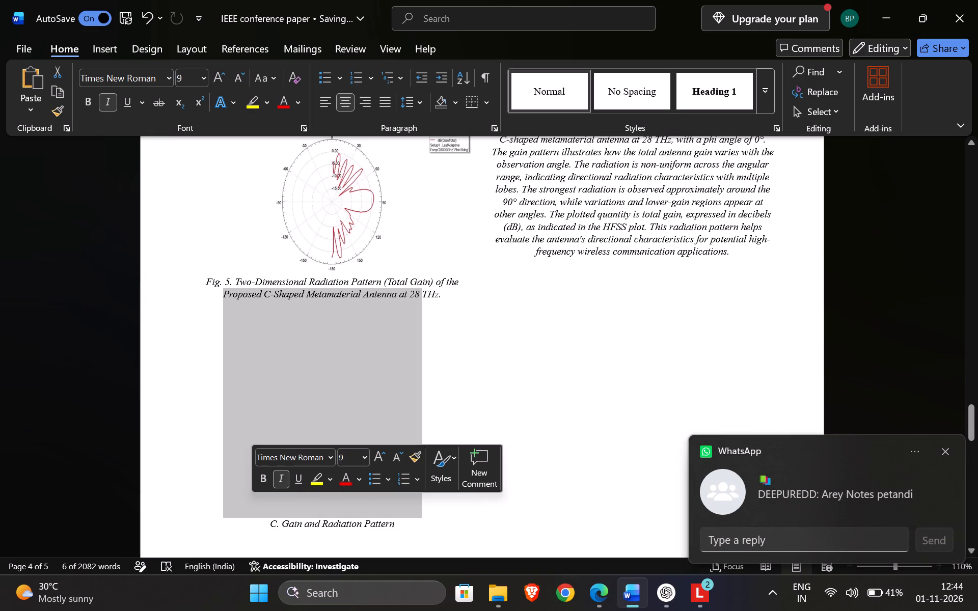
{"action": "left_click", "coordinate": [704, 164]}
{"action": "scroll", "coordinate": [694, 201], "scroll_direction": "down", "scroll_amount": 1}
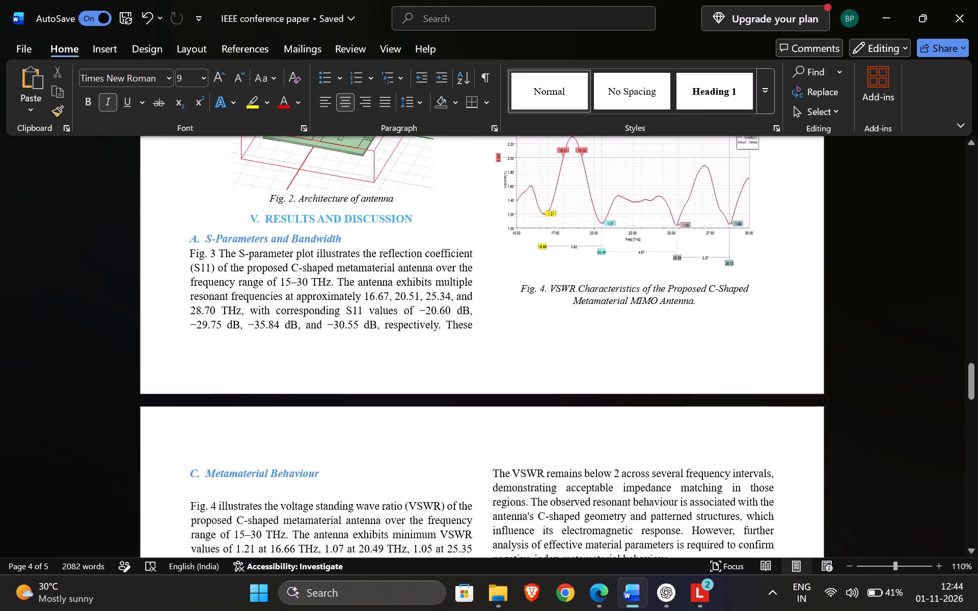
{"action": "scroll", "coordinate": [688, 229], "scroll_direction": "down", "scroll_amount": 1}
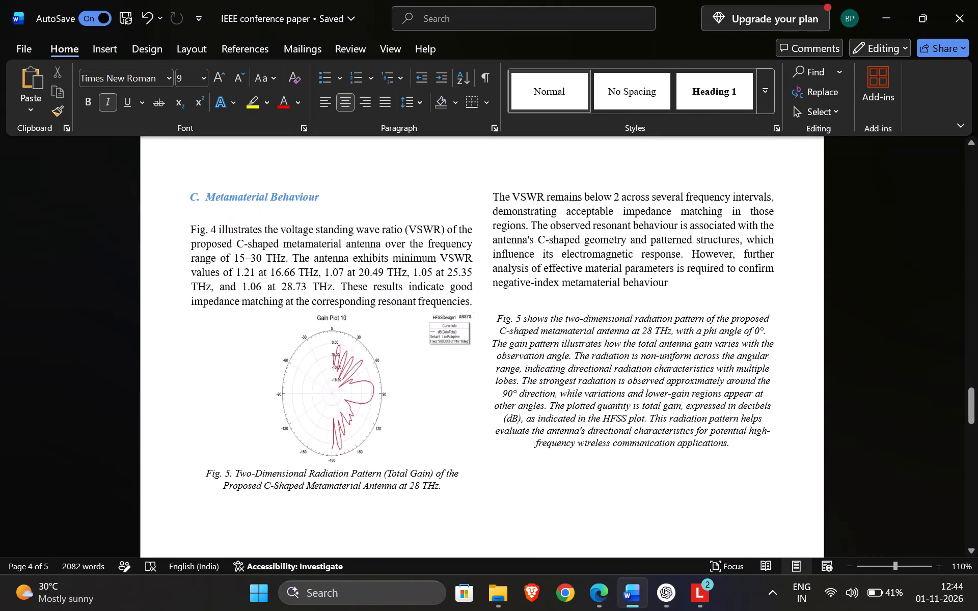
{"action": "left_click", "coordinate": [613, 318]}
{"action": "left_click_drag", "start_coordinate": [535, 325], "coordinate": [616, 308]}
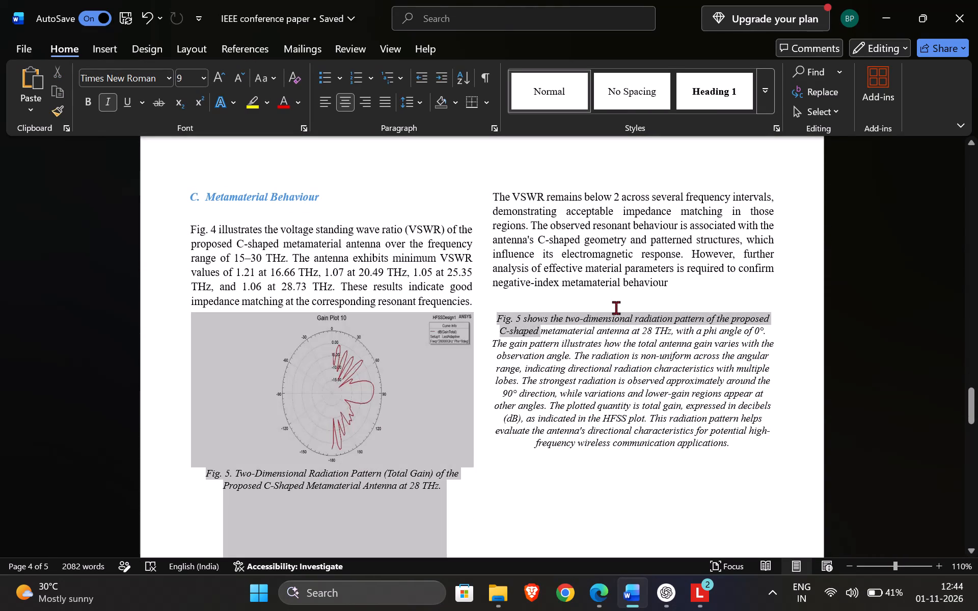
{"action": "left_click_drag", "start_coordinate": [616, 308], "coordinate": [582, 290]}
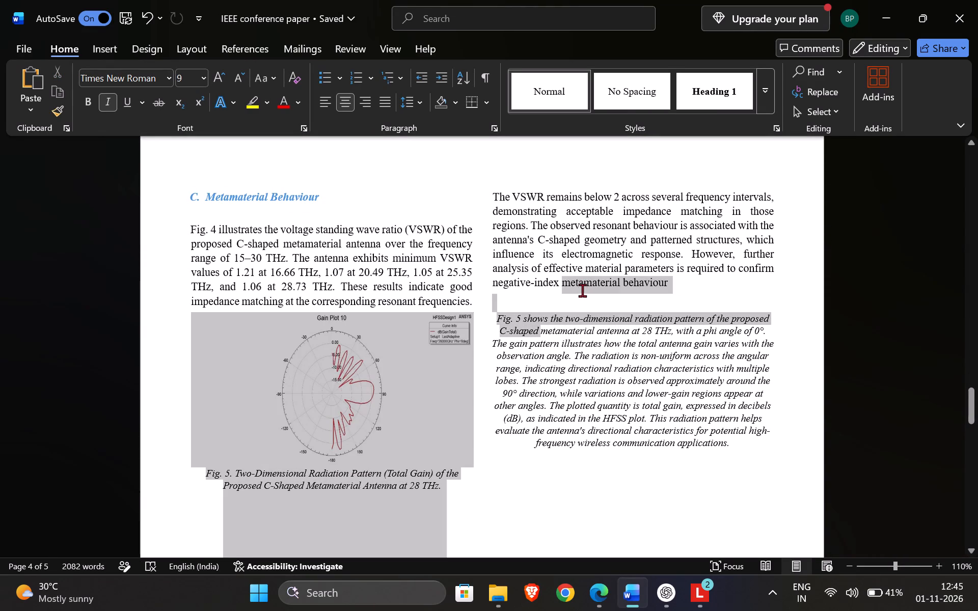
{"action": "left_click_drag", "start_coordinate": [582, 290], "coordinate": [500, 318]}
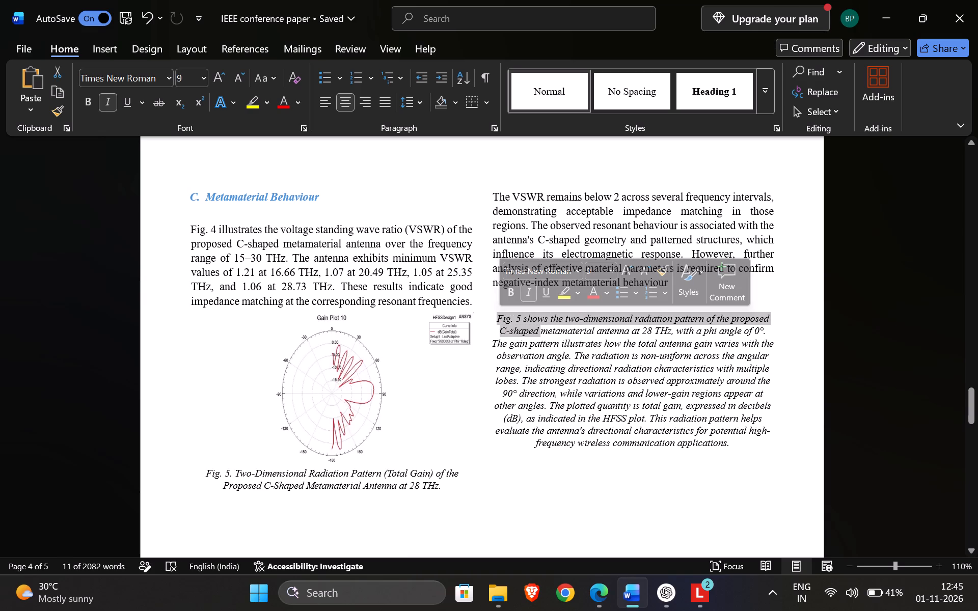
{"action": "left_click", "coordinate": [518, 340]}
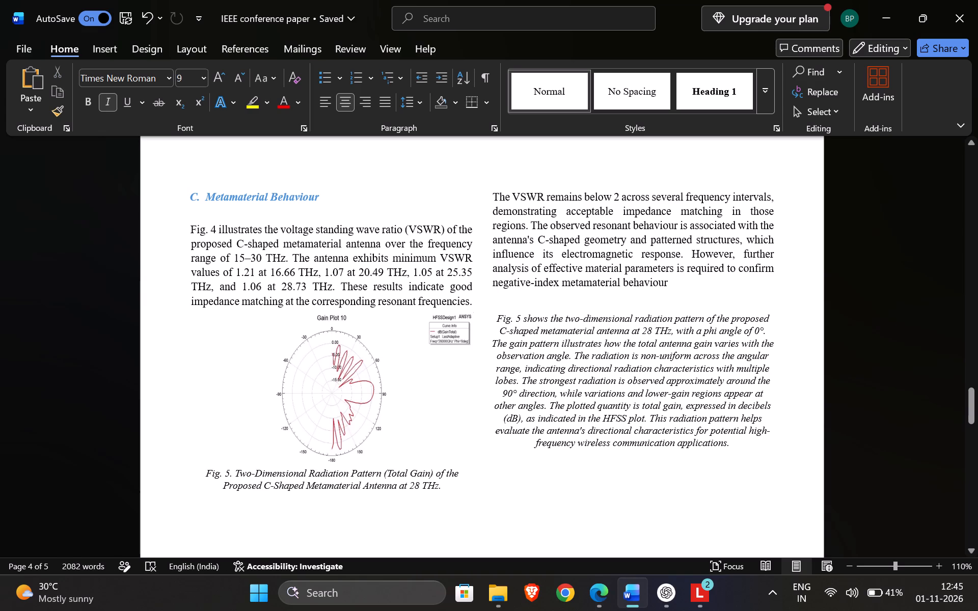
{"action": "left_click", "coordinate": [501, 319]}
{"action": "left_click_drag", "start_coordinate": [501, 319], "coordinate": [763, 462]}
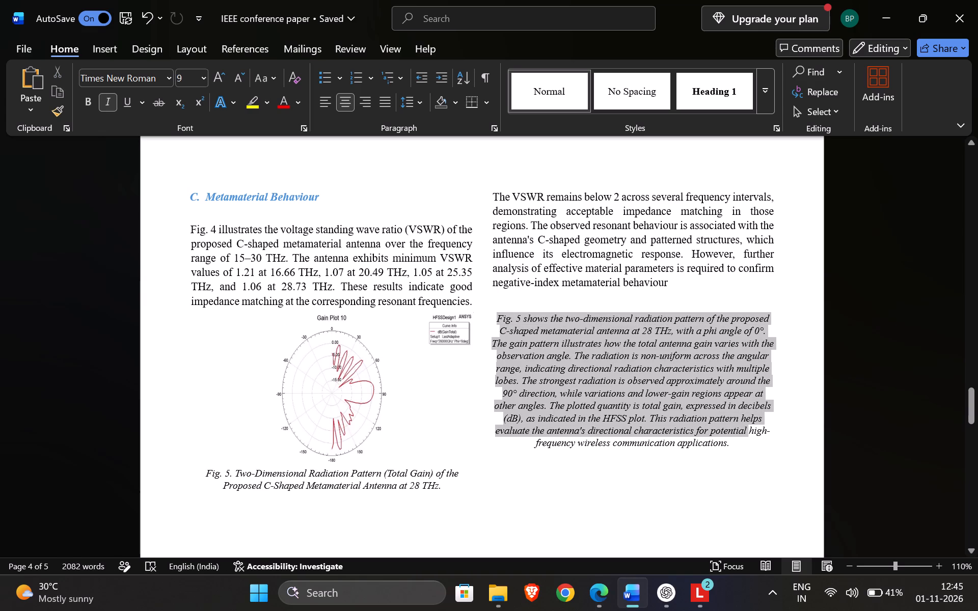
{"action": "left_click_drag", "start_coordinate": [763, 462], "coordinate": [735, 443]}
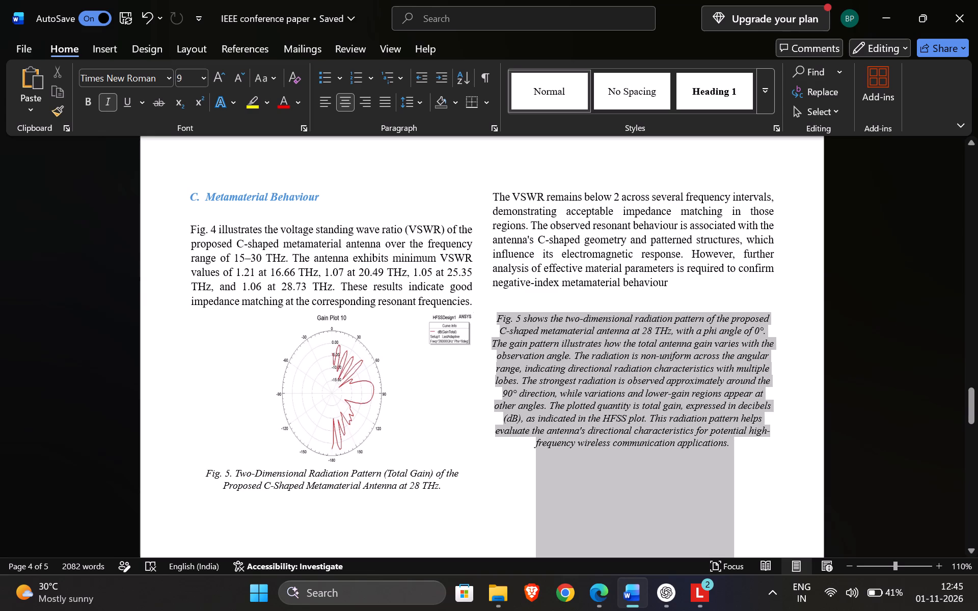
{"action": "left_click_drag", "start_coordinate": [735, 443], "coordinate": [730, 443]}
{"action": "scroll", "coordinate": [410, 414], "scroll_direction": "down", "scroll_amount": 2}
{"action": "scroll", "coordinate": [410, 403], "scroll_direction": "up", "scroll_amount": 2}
Try to delete the blank space below the Fig. 5 caption, starting from the end of "THz.".
{"action": "left_click", "coordinate": [432, 467]}
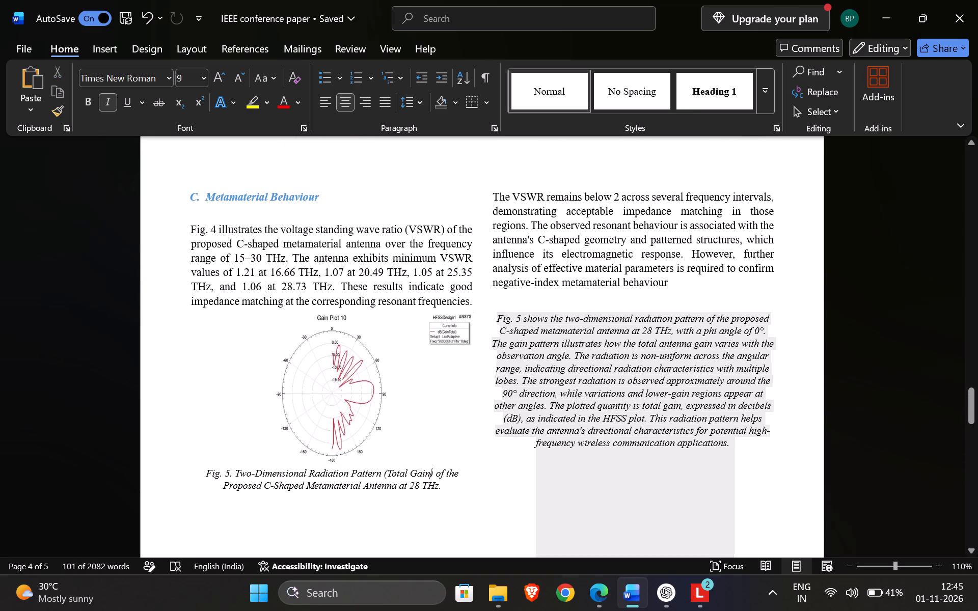
{"action": "left_click_drag", "start_coordinate": [444, 490], "coordinate": [473, 513]}
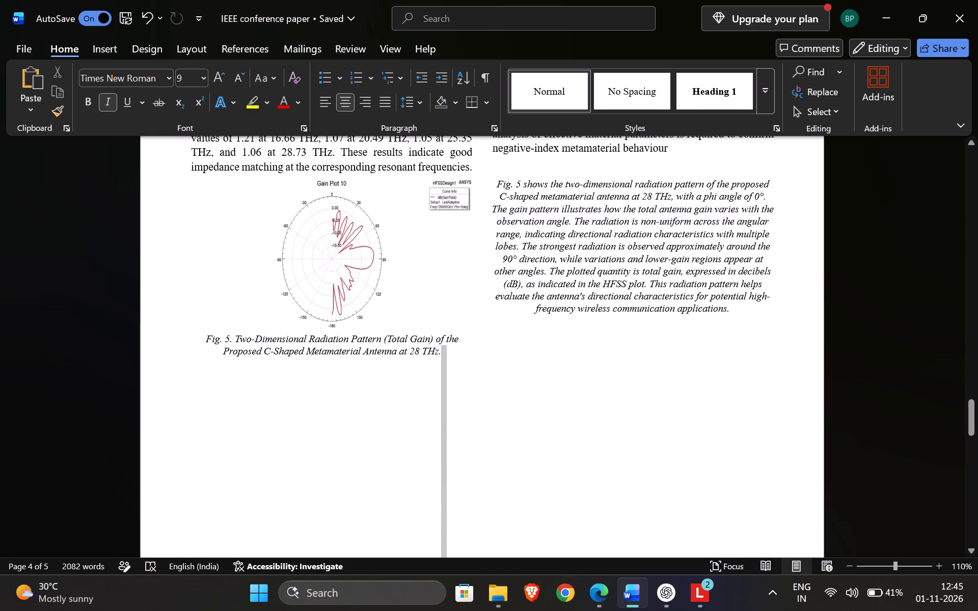
{"action": "left_click_drag", "start_coordinate": [473, 513], "coordinate": [434, 229]}
{"action": "key", "text": "BackSpace"}
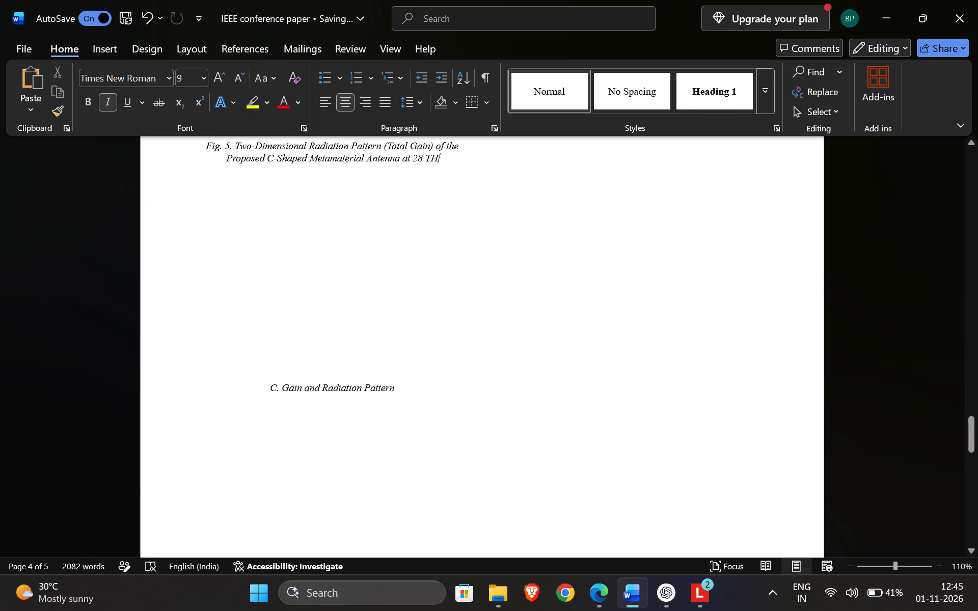
Delete the two-line Fig. 5 caption beneath the radiation pattern plot.
{"action": "scroll", "coordinate": [422, 225], "scroll_direction": "up", "scroll_amount": 1}
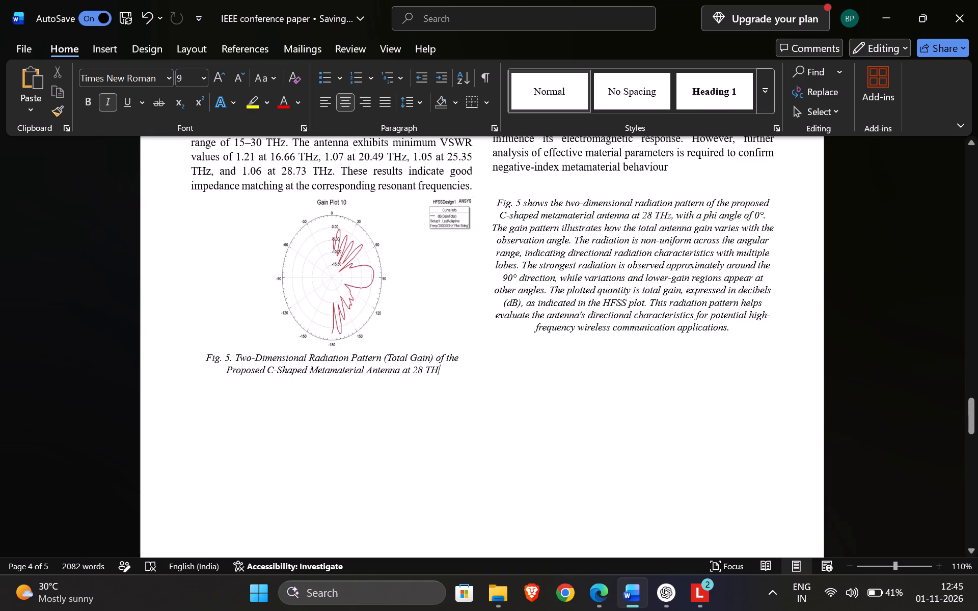
{"action": "left_click_drag", "start_coordinate": [448, 377], "coordinate": [184, 365]}
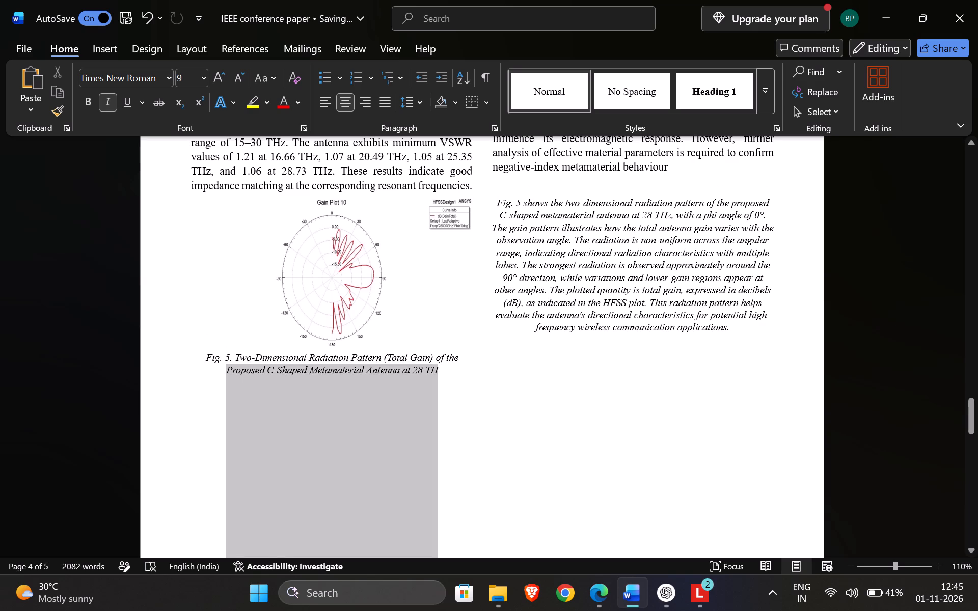
{"action": "left_click_drag", "start_coordinate": [184, 365], "coordinate": [177, 361]}
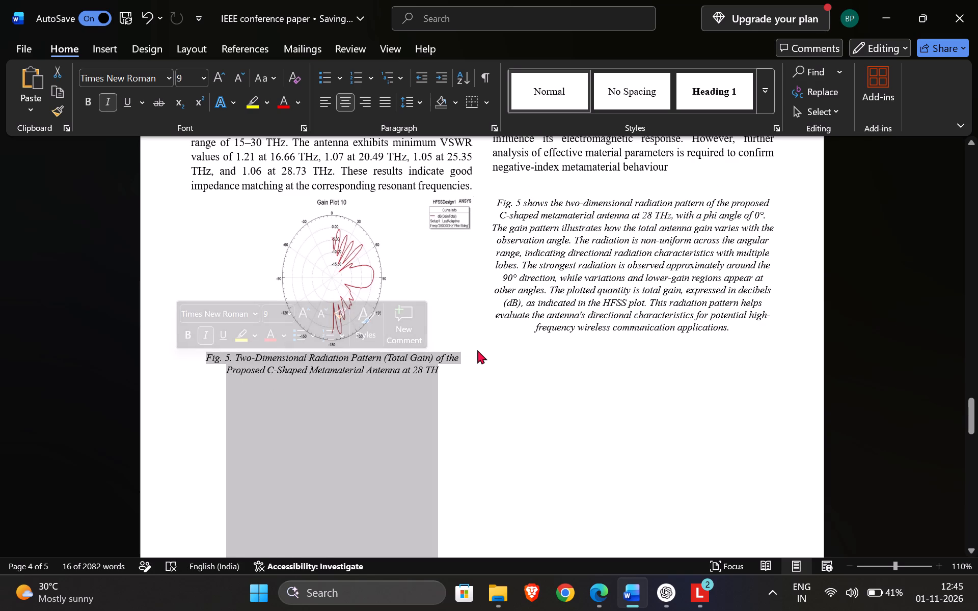
{"action": "key", "text": "BackSpace"}
Set the text wrapping of the Fig. 5 gain plot image to Top and Bottom.
{"action": "scroll", "coordinate": [476, 356], "scroll_direction": "up", "scroll_amount": 1}
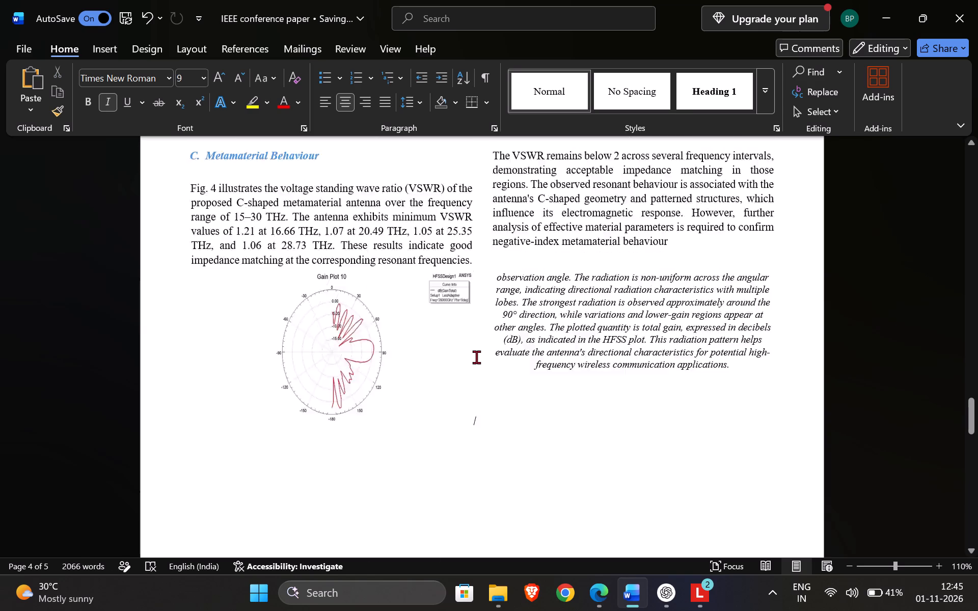
{"action": "scroll", "coordinate": [476, 357], "scroll_direction": "up", "scroll_amount": 1}
{"action": "scroll", "coordinate": [476, 359], "scroll_direction": "down", "scroll_amount": 3}
{"action": "scroll", "coordinate": [472, 358], "scroll_direction": "up", "scroll_amount": 1}
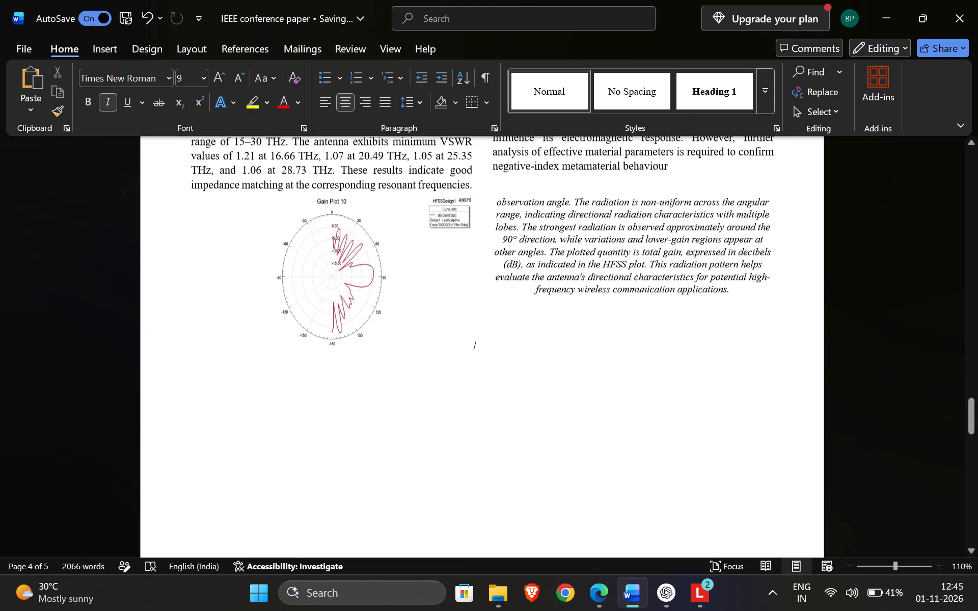
{"action": "left_click_drag", "start_coordinate": [406, 541], "coordinate": [256, 467]}
{"action": "scroll", "coordinate": [258, 467], "scroll_direction": "down", "scroll_amount": 2}
{"action": "scroll", "coordinate": [258, 467], "scroll_direction": "up", "scroll_amount": 1}
{"action": "scroll", "coordinate": [387, 370], "scroll_direction": "up", "scroll_amount": 1}
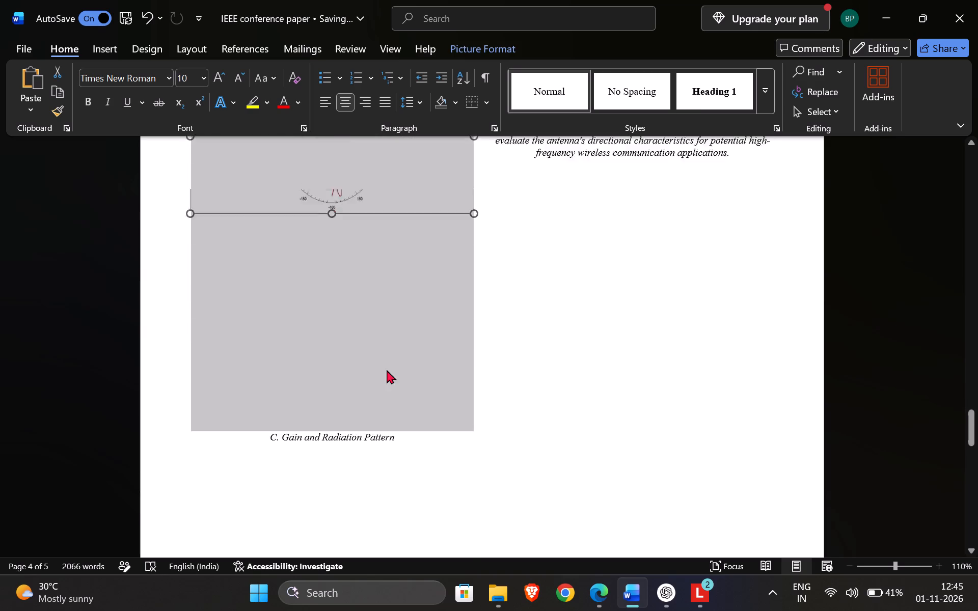
{"action": "scroll", "coordinate": [387, 370], "scroll_direction": "up", "scroll_amount": 1}
{"action": "scroll", "coordinate": [386, 370], "scroll_direction": "down", "scroll_amount": 1}
{"action": "scroll", "coordinate": [339, 462], "scroll_direction": "down", "scroll_amount": 1}
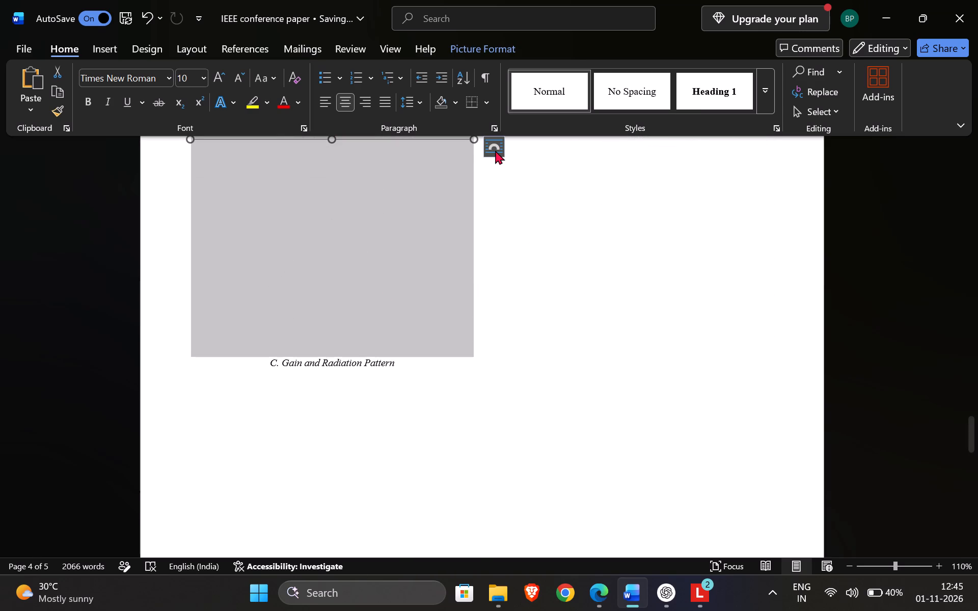
{"action": "left_click", "coordinate": [495, 150]}
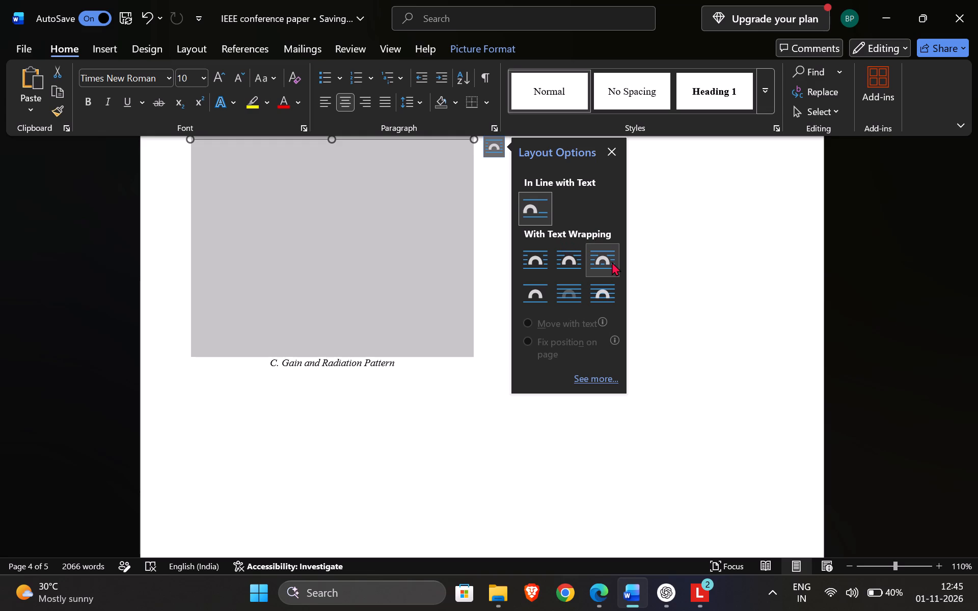
{"action": "left_click", "coordinate": [539, 297]}
Delete the blank paragraph between the gain plot and the "C. Gain and Radiation Pattern" heading.
{"action": "scroll", "coordinate": [416, 300], "scroll_direction": "up", "scroll_amount": 2}
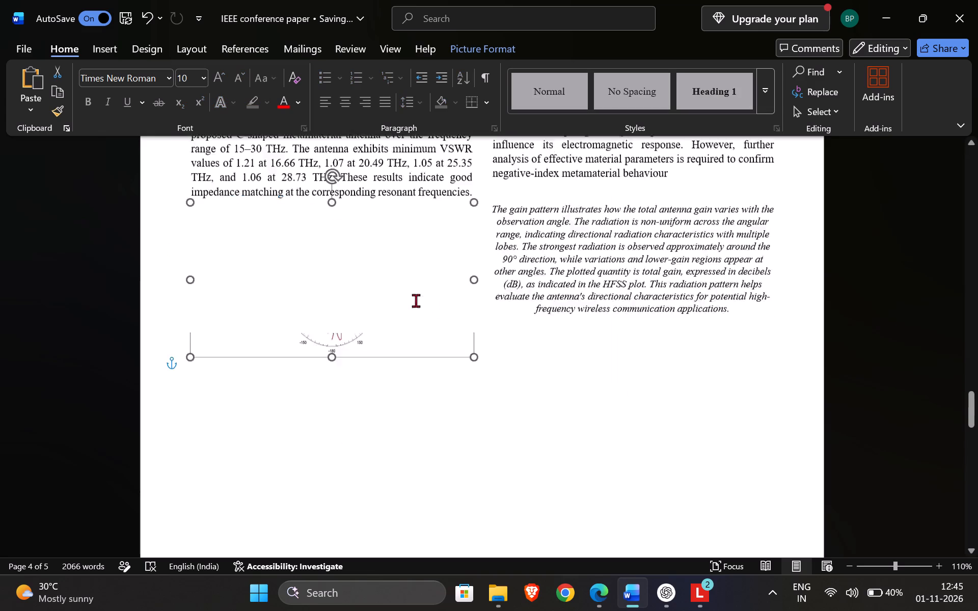
{"action": "scroll", "coordinate": [416, 300], "scroll_direction": "down", "scroll_amount": 1}
{"action": "left_click", "coordinate": [333, 424]}
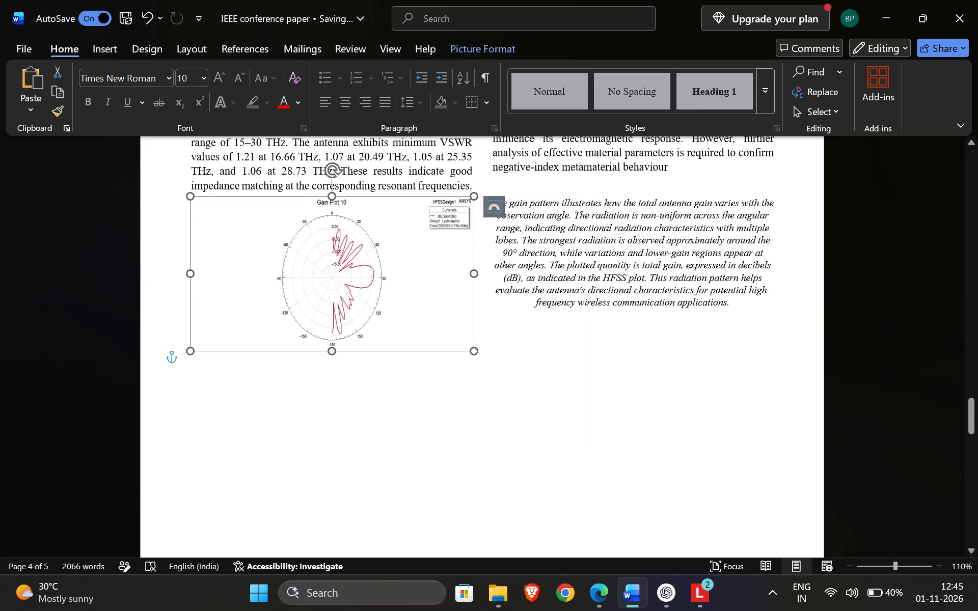
{"action": "left_click", "coordinate": [317, 390]}
{"action": "scroll", "coordinate": [359, 394], "scroll_direction": "down", "scroll_amount": 2}
{"action": "scroll", "coordinate": [359, 394], "scroll_direction": "up", "scroll_amount": 1}
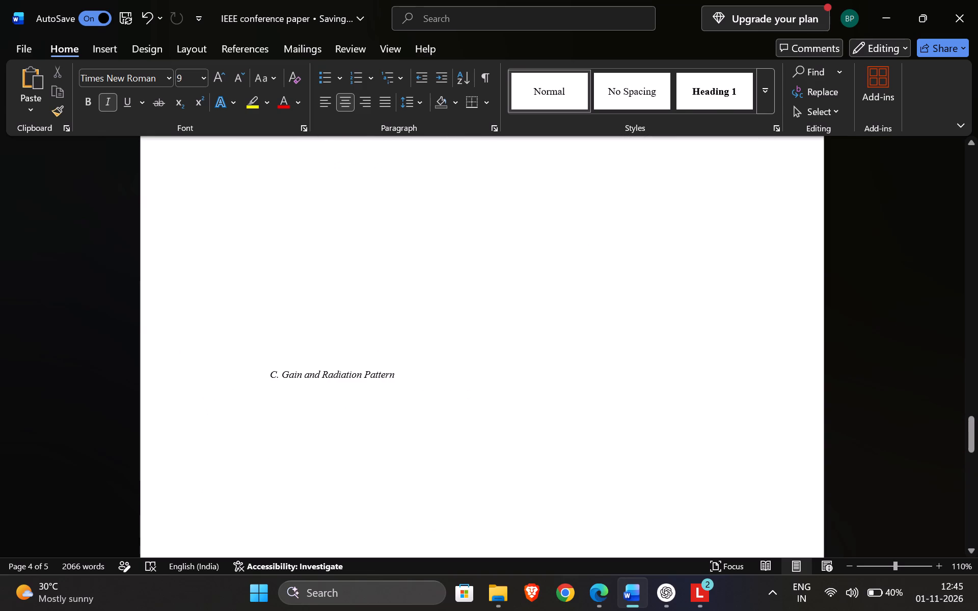
{"action": "left_click", "coordinate": [362, 346]}
{"action": "left_click", "coordinate": [397, 287]}
{"action": "left_click_drag", "start_coordinate": [417, 346], "coordinate": [312, 321]}
{"action": "left_click_drag", "start_coordinate": [312, 321], "coordinate": [216, 276]}
{"action": "left_click", "coordinate": [216, 269]}
{"action": "double_click", "coordinate": [234, 336]}
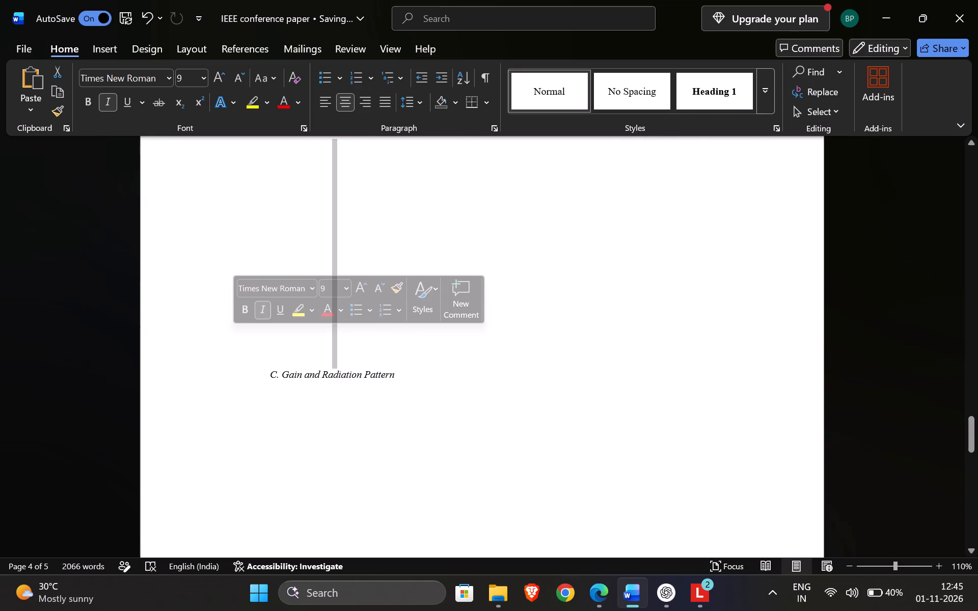
{"action": "scroll", "coordinate": [367, 363], "scroll_direction": "up", "scroll_amount": 1}
{"action": "key", "text": "BackSpace"}
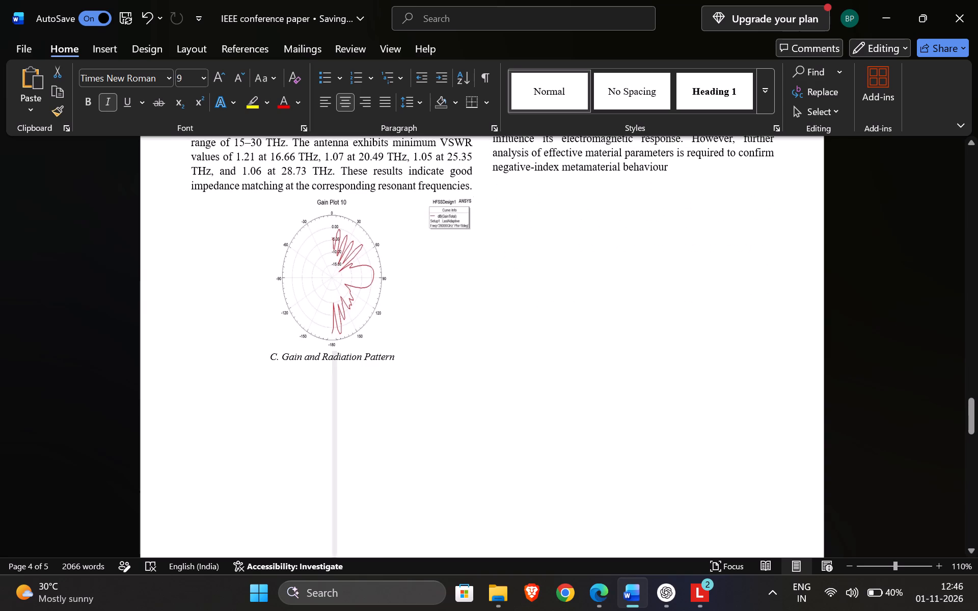
Remove the gap after "C. Gain and Radiation Pattern" so the Fig. 5 description directly follows the heading text.
{"action": "scroll", "coordinate": [389, 378], "scroll_direction": "down", "scroll_amount": 3}
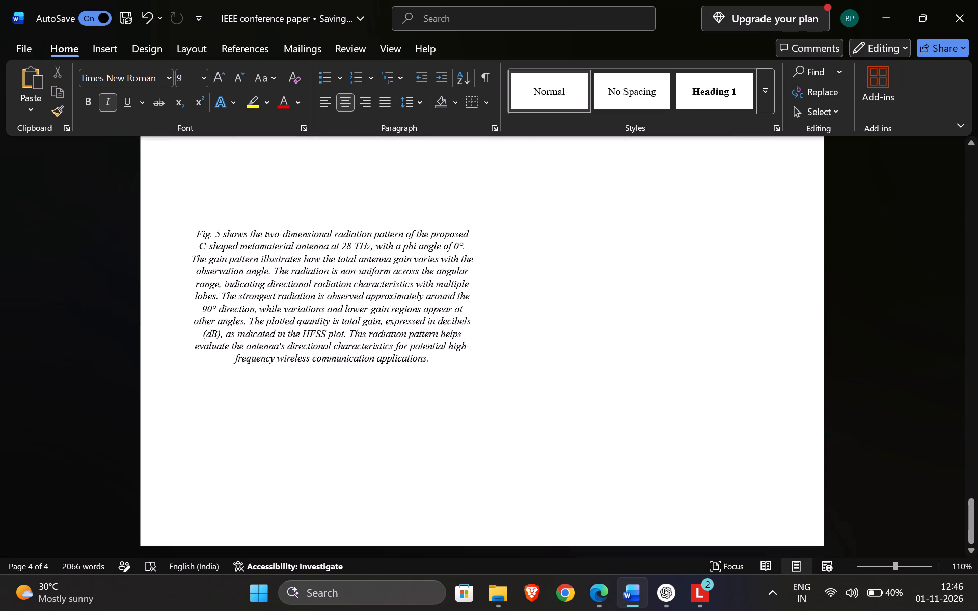
{"action": "double_click", "coordinate": [341, 207]}
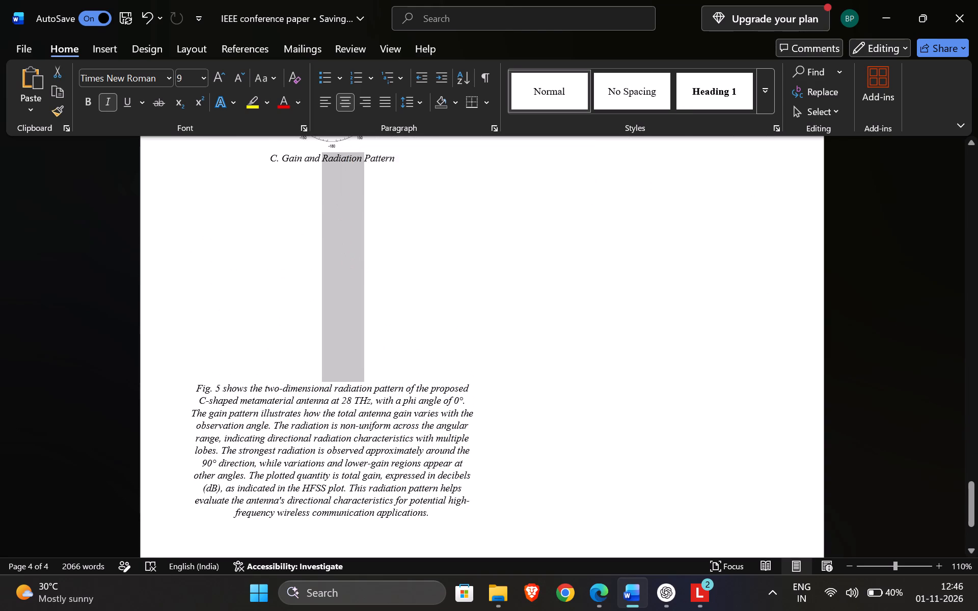
{"action": "double_click", "coordinate": [411, 281]}
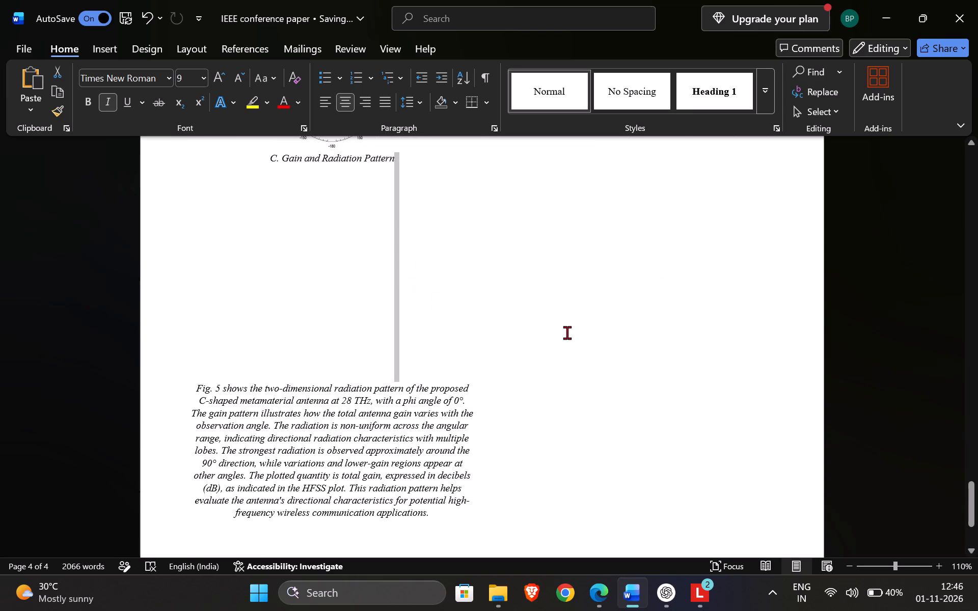
{"action": "key", "text": "BackSpace"}
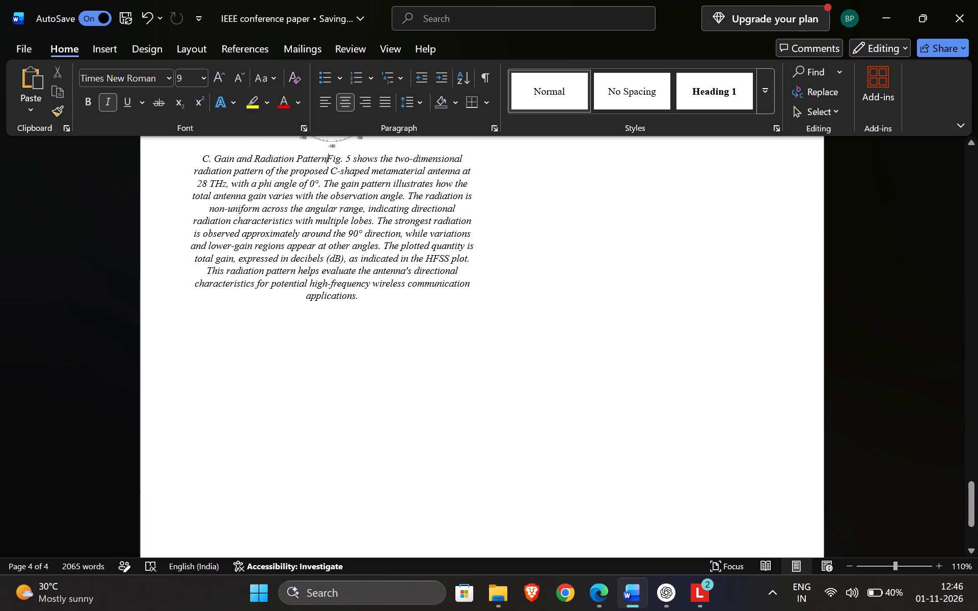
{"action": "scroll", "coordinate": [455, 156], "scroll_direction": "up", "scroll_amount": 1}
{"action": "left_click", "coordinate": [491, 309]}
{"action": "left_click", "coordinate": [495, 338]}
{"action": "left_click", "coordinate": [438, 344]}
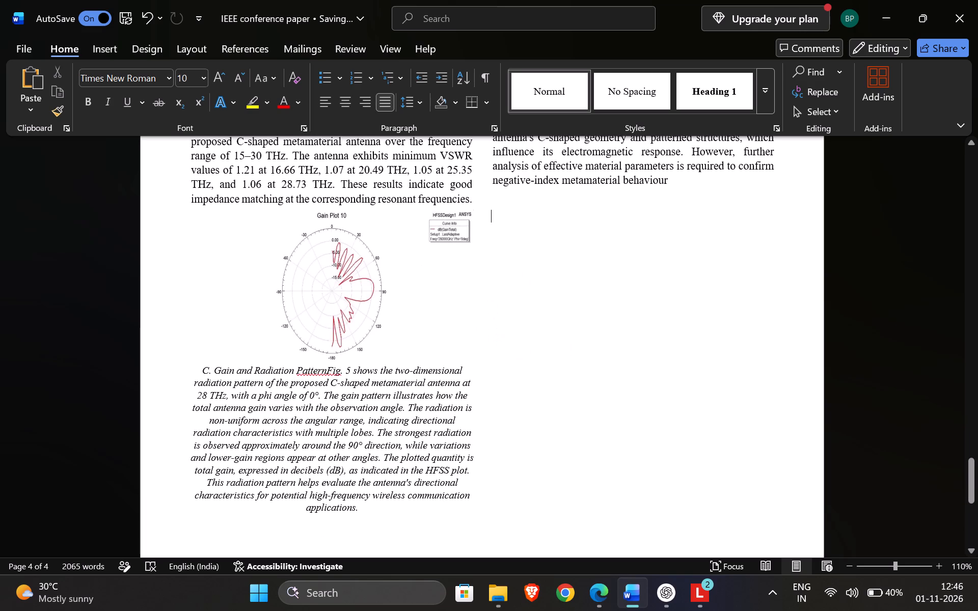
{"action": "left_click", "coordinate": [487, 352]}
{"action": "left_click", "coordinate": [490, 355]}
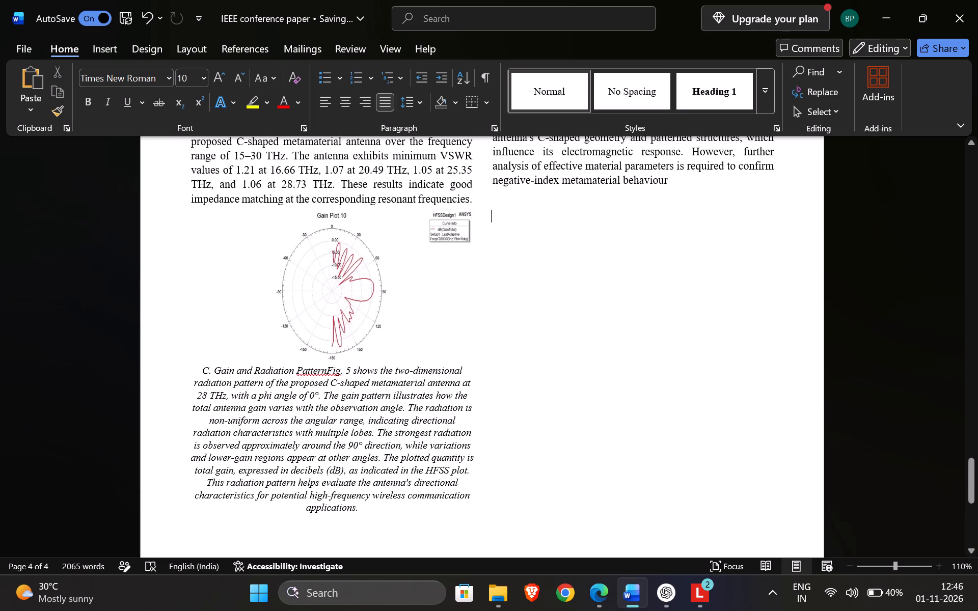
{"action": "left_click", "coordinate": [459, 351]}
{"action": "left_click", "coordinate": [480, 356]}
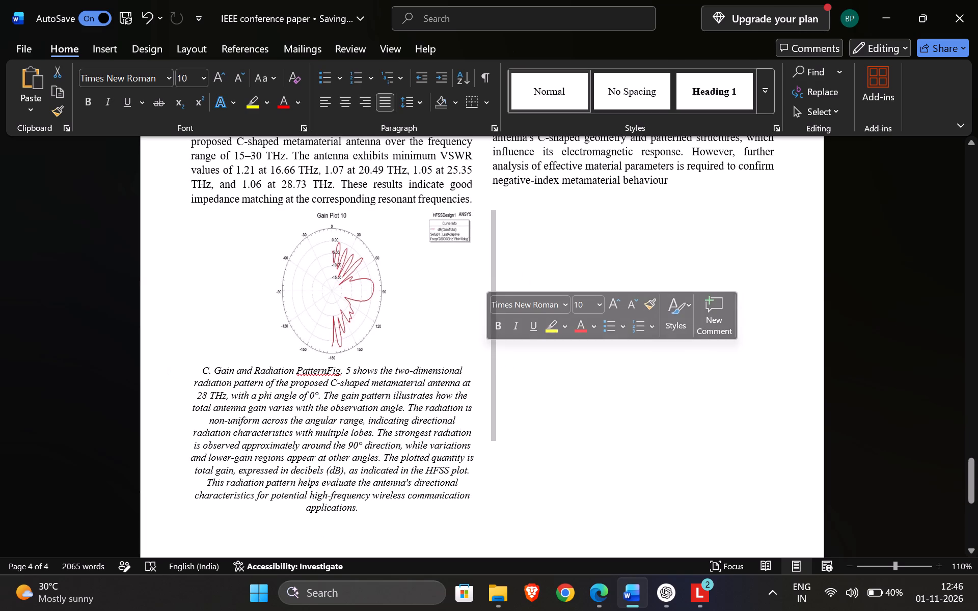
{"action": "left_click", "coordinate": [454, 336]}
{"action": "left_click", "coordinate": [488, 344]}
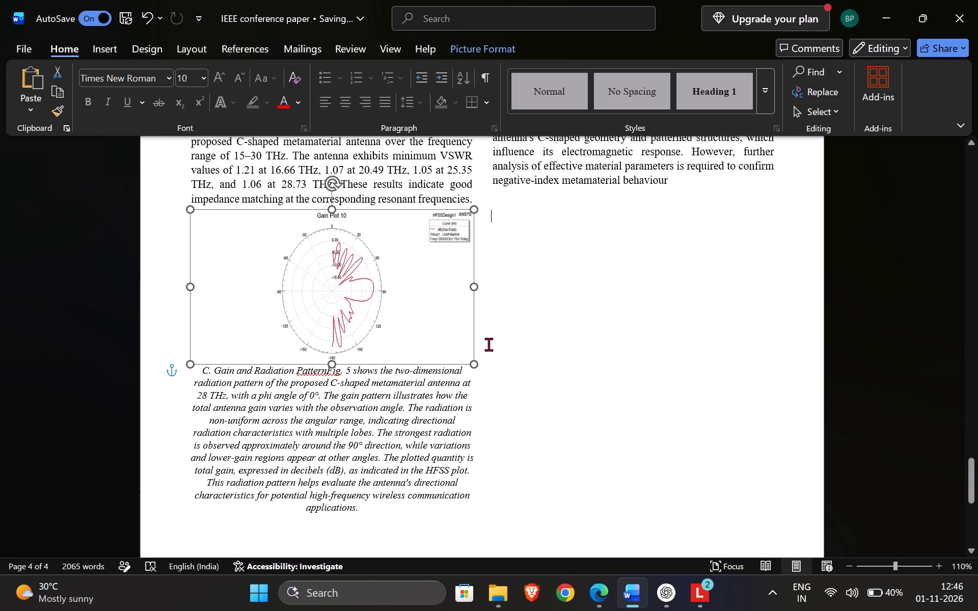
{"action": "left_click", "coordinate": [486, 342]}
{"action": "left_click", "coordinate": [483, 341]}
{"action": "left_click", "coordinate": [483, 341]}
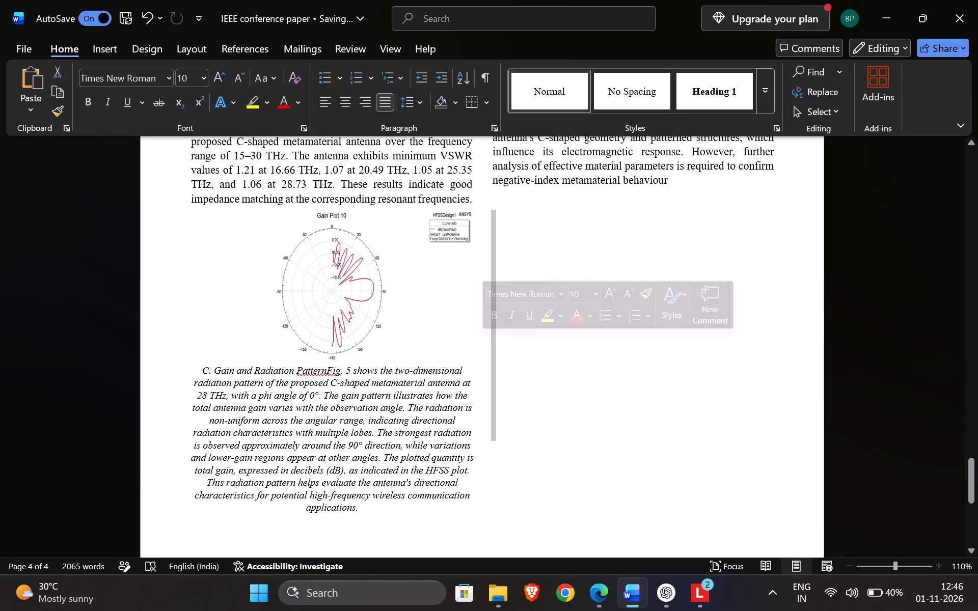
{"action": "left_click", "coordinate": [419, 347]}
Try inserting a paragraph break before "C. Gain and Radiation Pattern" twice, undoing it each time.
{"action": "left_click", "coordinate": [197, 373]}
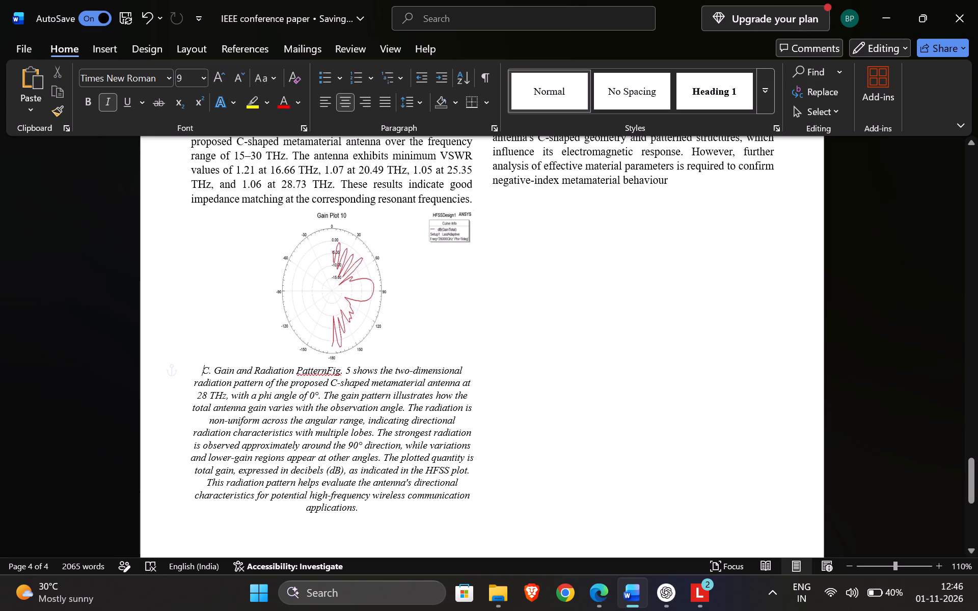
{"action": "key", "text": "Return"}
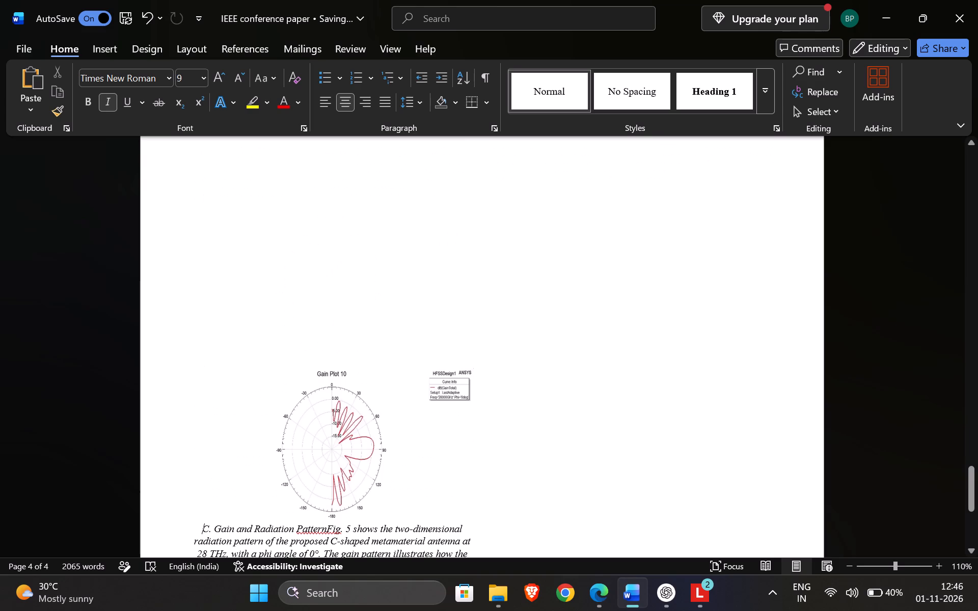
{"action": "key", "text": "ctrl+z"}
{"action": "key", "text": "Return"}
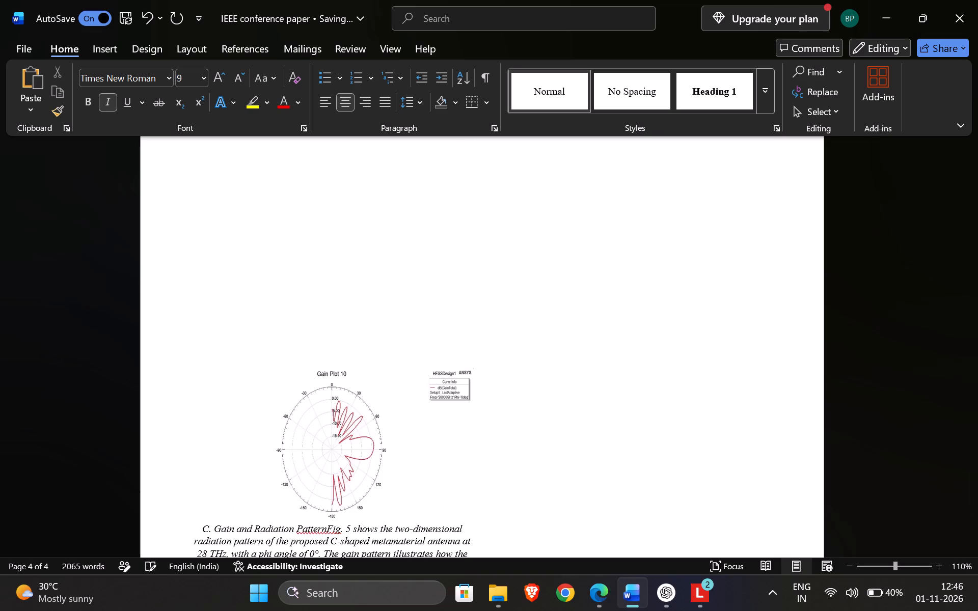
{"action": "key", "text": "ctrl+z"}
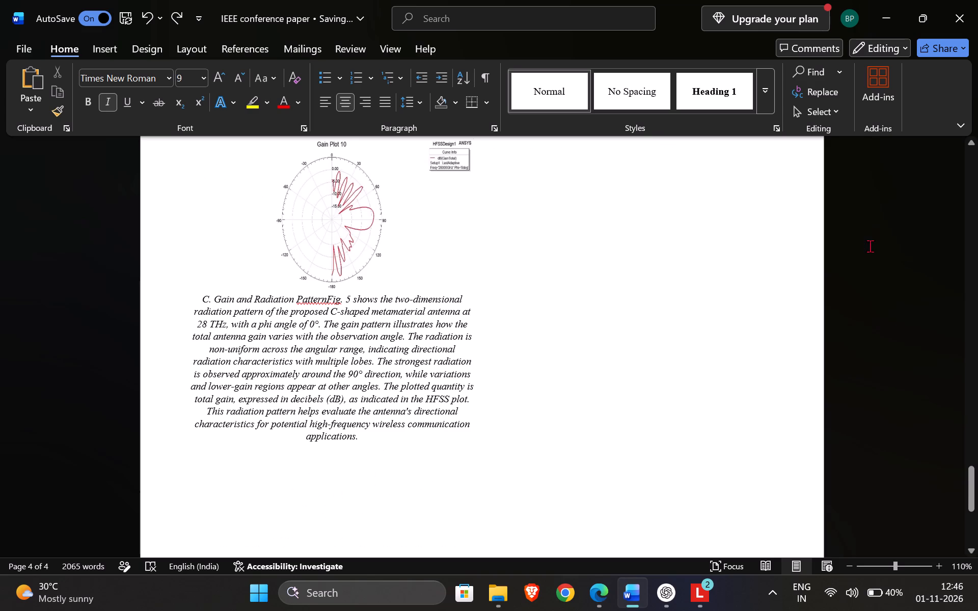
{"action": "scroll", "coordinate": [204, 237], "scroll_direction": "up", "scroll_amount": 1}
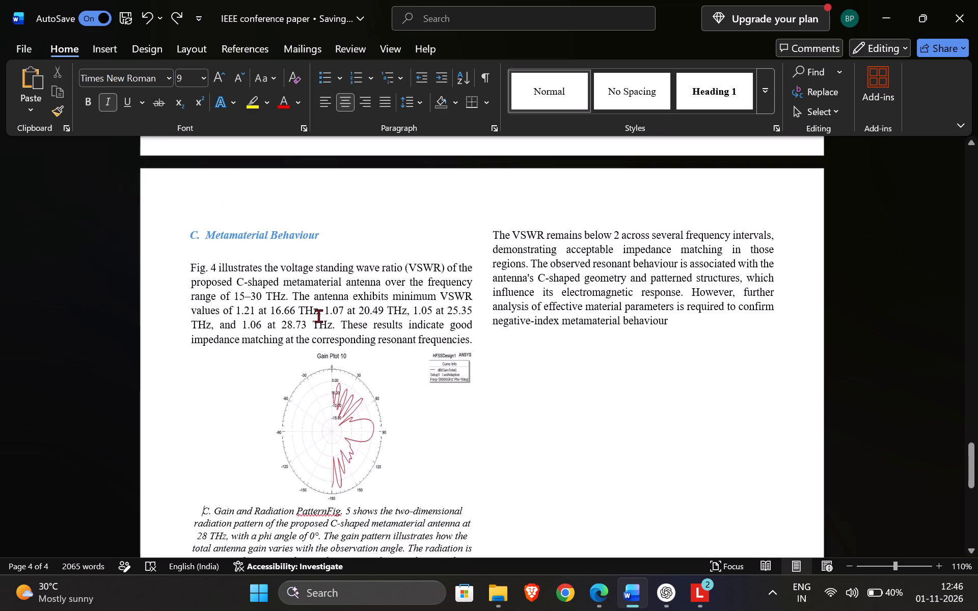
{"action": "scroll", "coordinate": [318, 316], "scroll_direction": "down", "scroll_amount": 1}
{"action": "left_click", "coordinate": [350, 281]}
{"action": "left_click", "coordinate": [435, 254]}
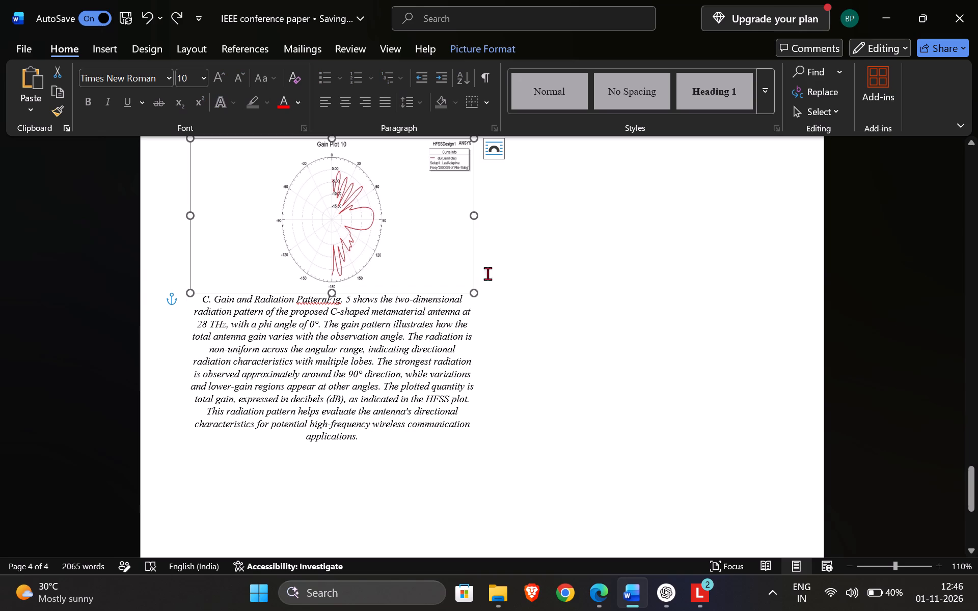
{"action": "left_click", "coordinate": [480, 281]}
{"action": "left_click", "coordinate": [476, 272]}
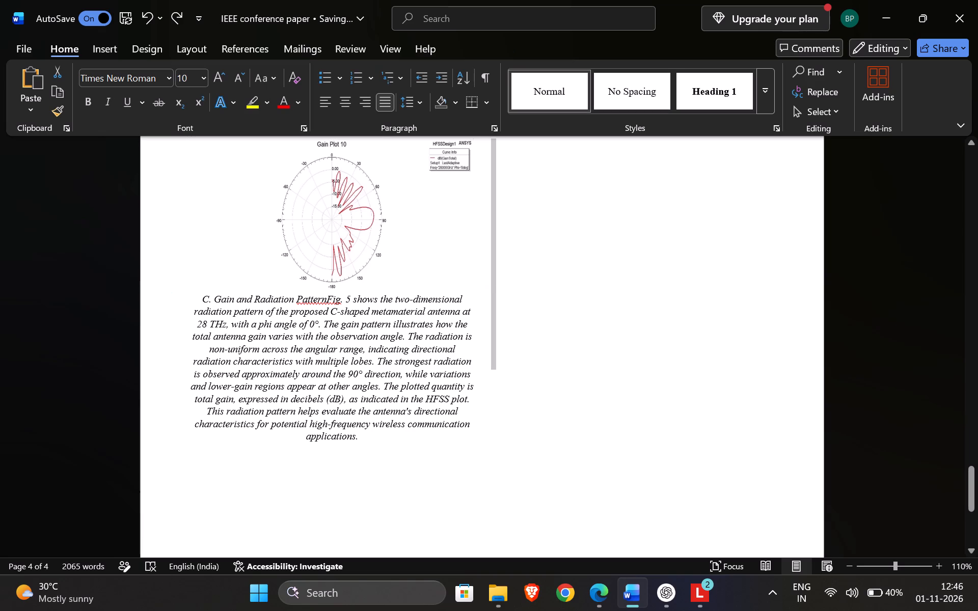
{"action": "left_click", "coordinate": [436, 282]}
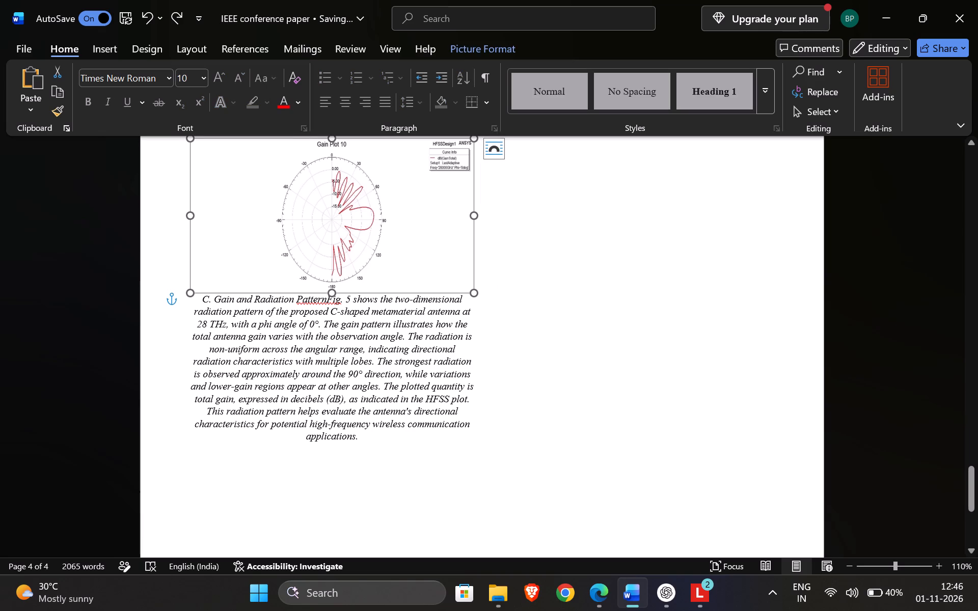
Make the heading text "C. Gain and Radiation Pattern" bold and remove its italics.
{"action": "left_click", "coordinate": [209, 296]}
{"action": "left_click_drag", "start_coordinate": [201, 299], "coordinate": [287, 304]}
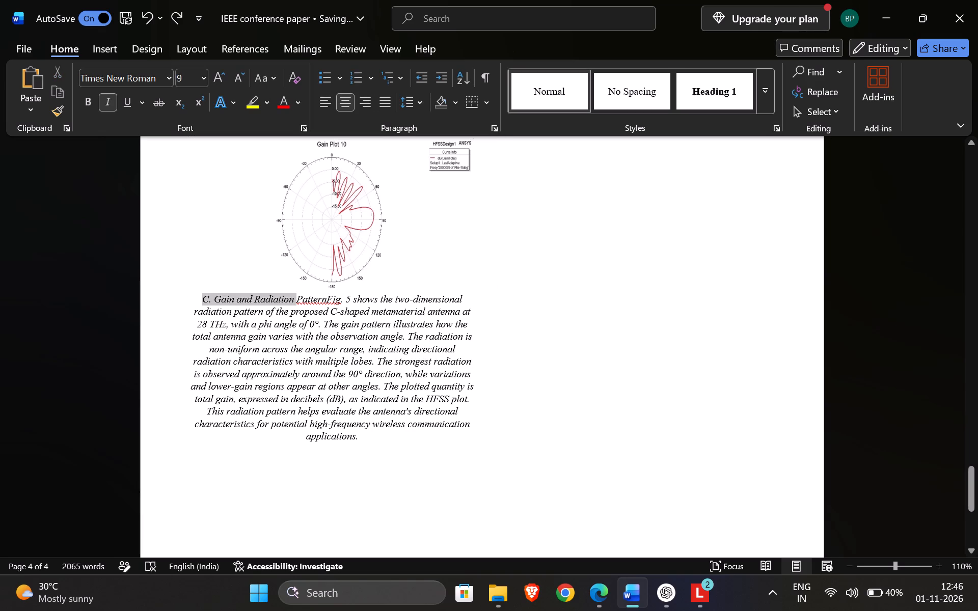
{"action": "left_click_drag", "start_coordinate": [287, 304], "coordinate": [326, 306]}
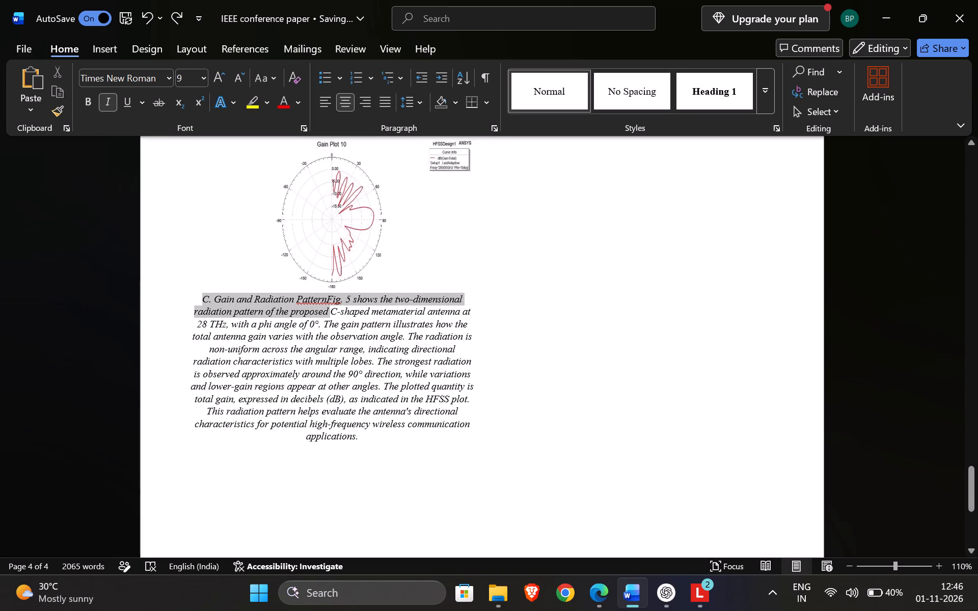
{"action": "left_click_drag", "start_coordinate": [326, 306], "coordinate": [327, 296]}
{"action": "left_click", "coordinate": [334, 264]}
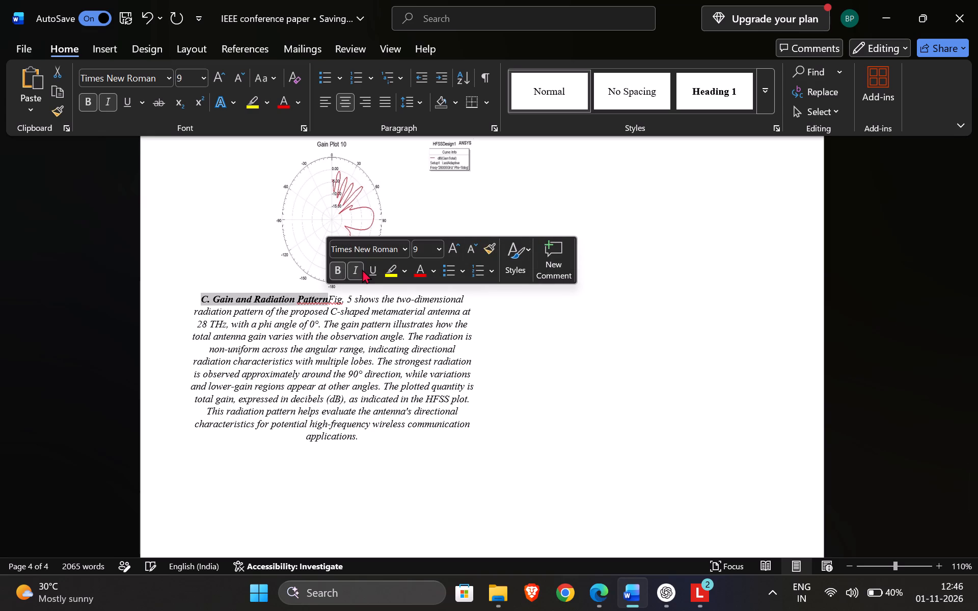
{"action": "left_click", "coordinate": [360, 271]}
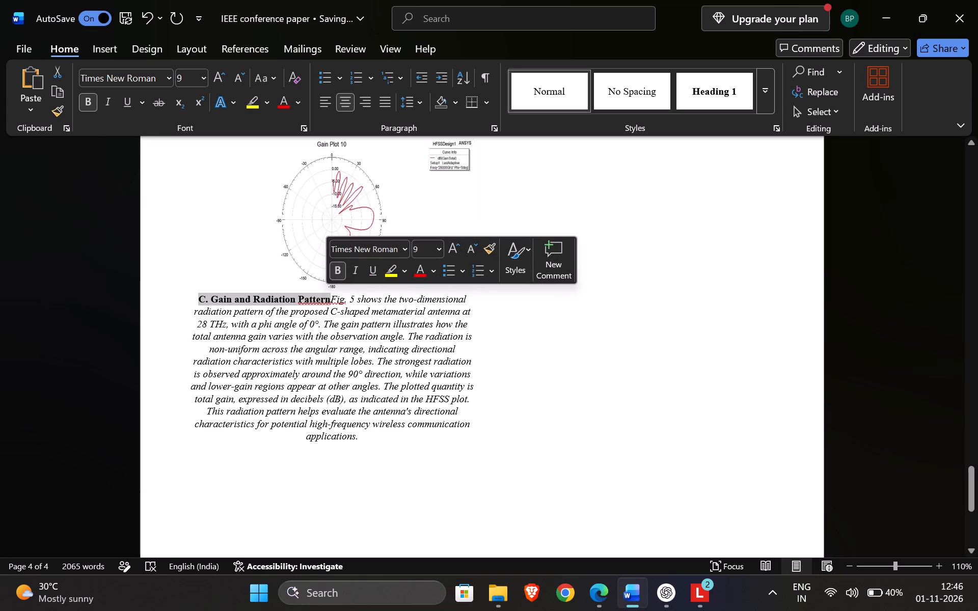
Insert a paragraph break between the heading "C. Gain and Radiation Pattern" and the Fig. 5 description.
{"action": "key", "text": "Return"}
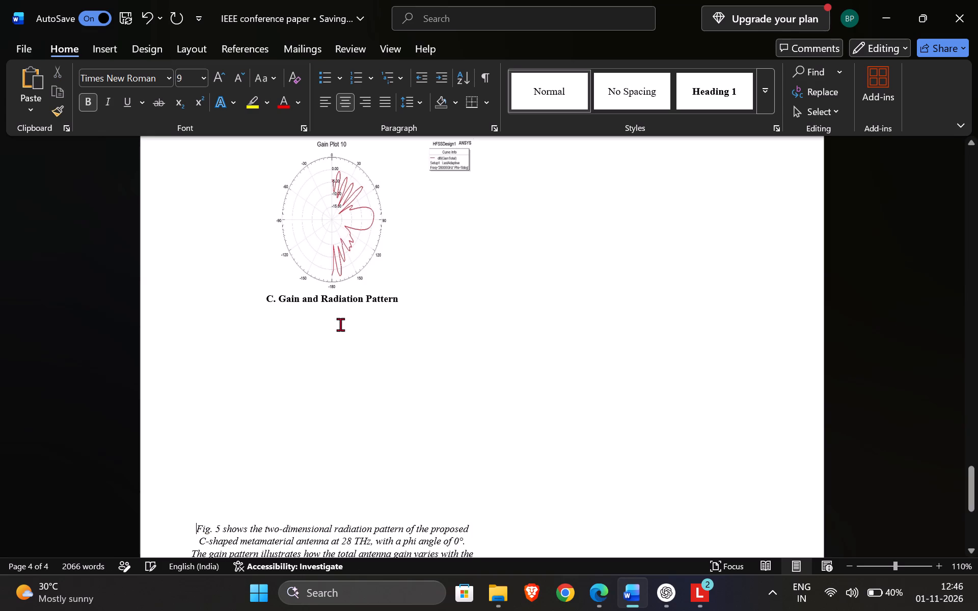
Select the Fig. 5 description together with the "C. Gain and Radiation Pattern" heading and the gain plot above it.
{"action": "scroll", "coordinate": [340, 324], "scroll_direction": "down", "scroll_amount": 1}
{"action": "scroll", "coordinate": [340, 324], "scroll_direction": "up", "scroll_amount": 3}
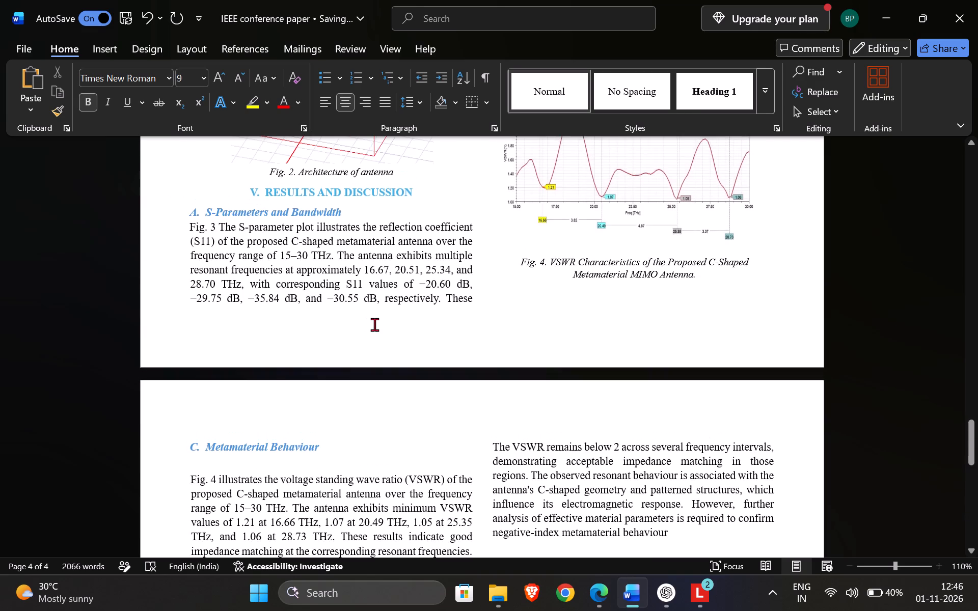
{"action": "scroll", "coordinate": [375, 325], "scroll_direction": "down", "scroll_amount": 2}
{"action": "scroll", "coordinate": [476, 466], "scroll_direction": "down", "scroll_amount": 2}
{"action": "left_click_drag", "start_coordinate": [497, 398], "coordinate": [355, 355]}
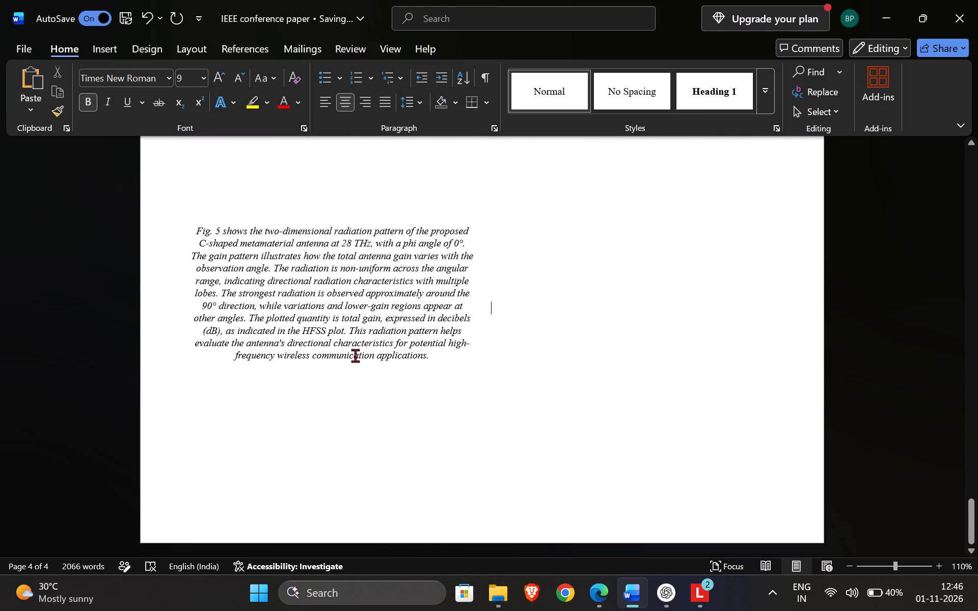
{"action": "left_click_drag", "start_coordinate": [355, 355], "coordinate": [194, 271]}
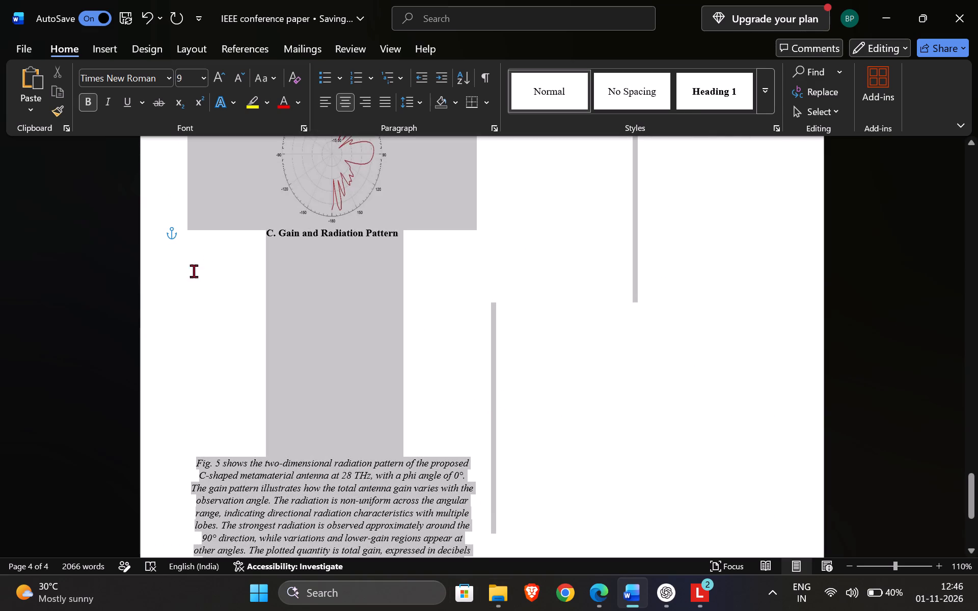
{"action": "left_click_drag", "start_coordinate": [194, 271], "coordinate": [264, 293]}
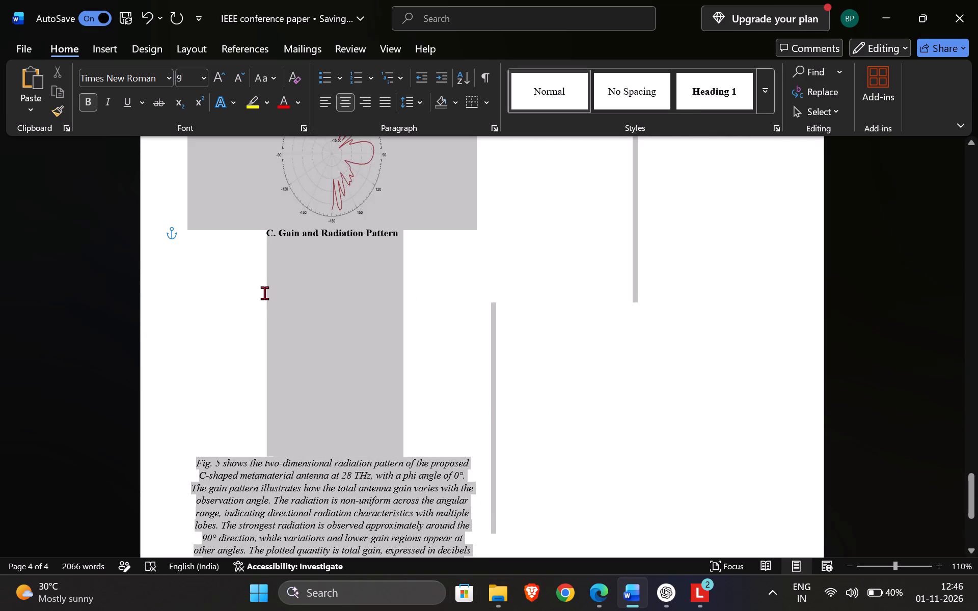
{"action": "left_click_drag", "start_coordinate": [264, 293], "coordinate": [280, 293]}
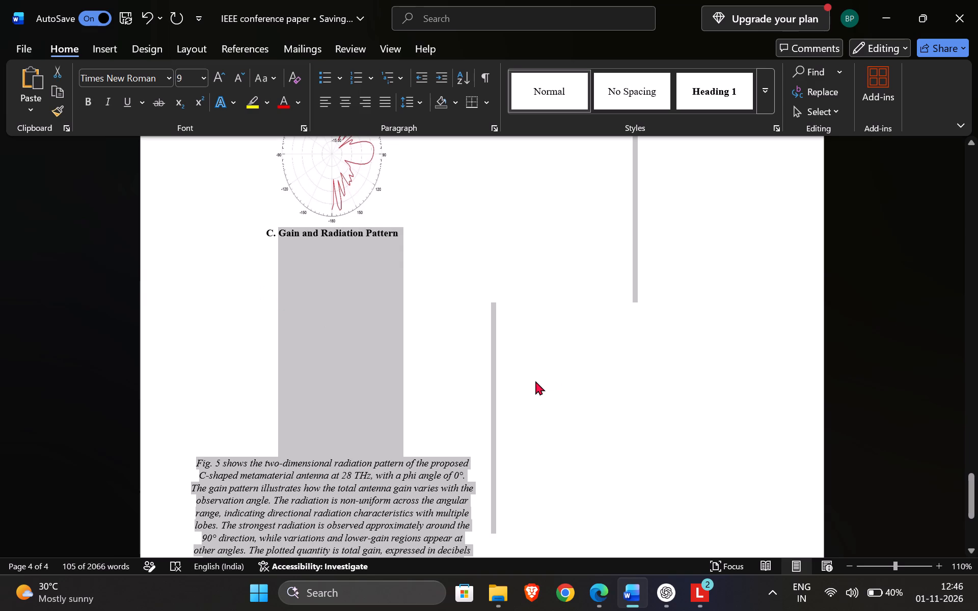
Delete the selected Fig. 5 description together with the heading text "Gain and Radiation Pattern".
{"action": "key", "text": "BackSpace"}
Insert eleven blank paragraphs below the Metamaterial Behaviour text to push its overflow back into the first column.
{"action": "scroll", "coordinate": [513, 384], "scroll_direction": "up", "scroll_amount": 2}
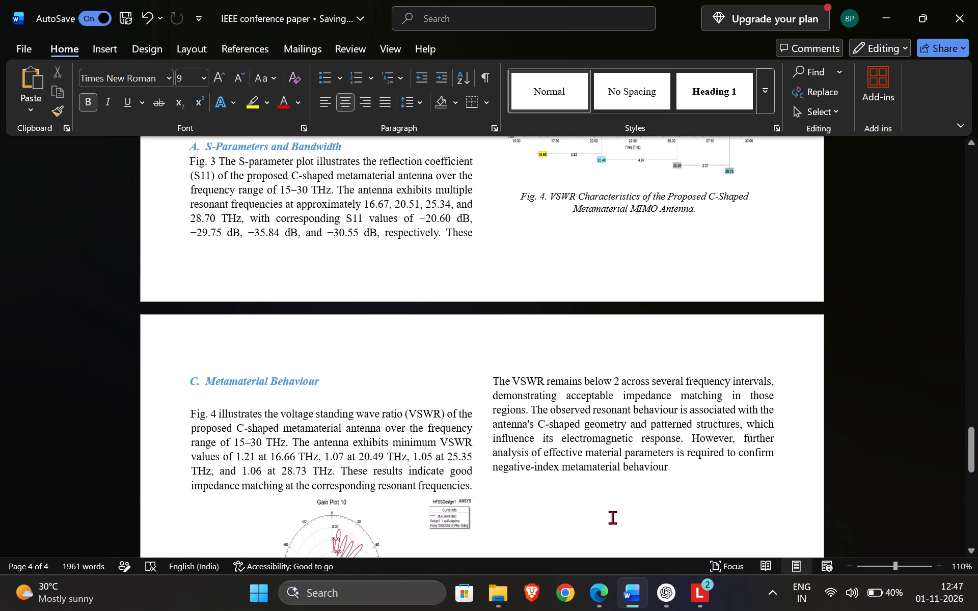
{"action": "left_click", "coordinate": [603, 548]}
{"action": "key", "text": "Return"}
{"action": "key", "text": "Return"}
{"action": "key", "text": "Return"}
{"action": "key", "text": "Return"}
{"action": "key", "text": "Return"}
{"action": "key", "text": "Return"}
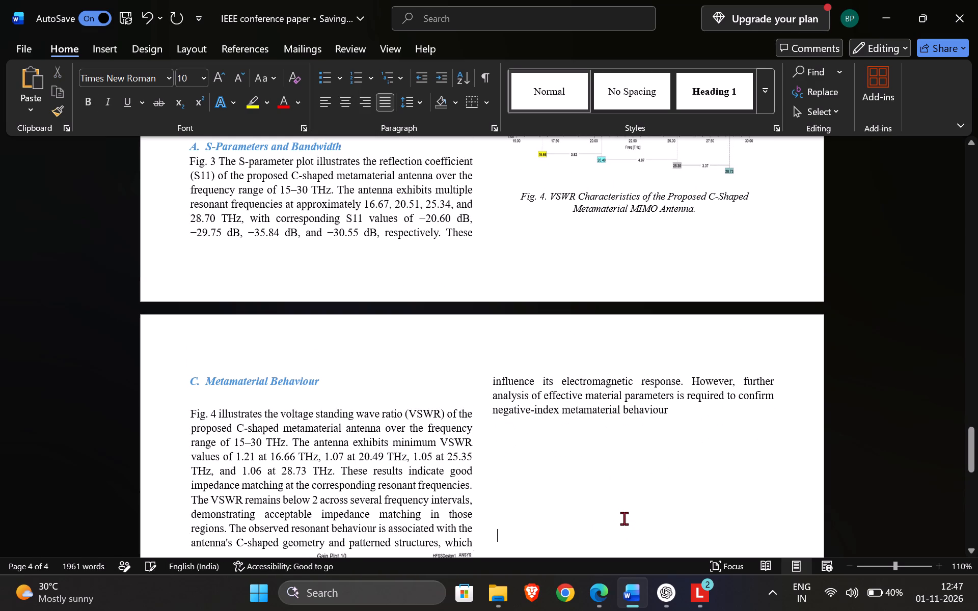
{"action": "key", "text": "Return"}
{"action": "key", "text": "Return"}
{"action": "key", "text": "Return"}
{"action": "key", "text": "Return"}
{"action": "key", "text": "Return"}
{"action": "scroll", "coordinate": [624, 518], "scroll_direction": "down", "scroll_amount": 2}
{"action": "scroll", "coordinate": [567, 477], "scroll_direction": "up", "scroll_amount": 1}
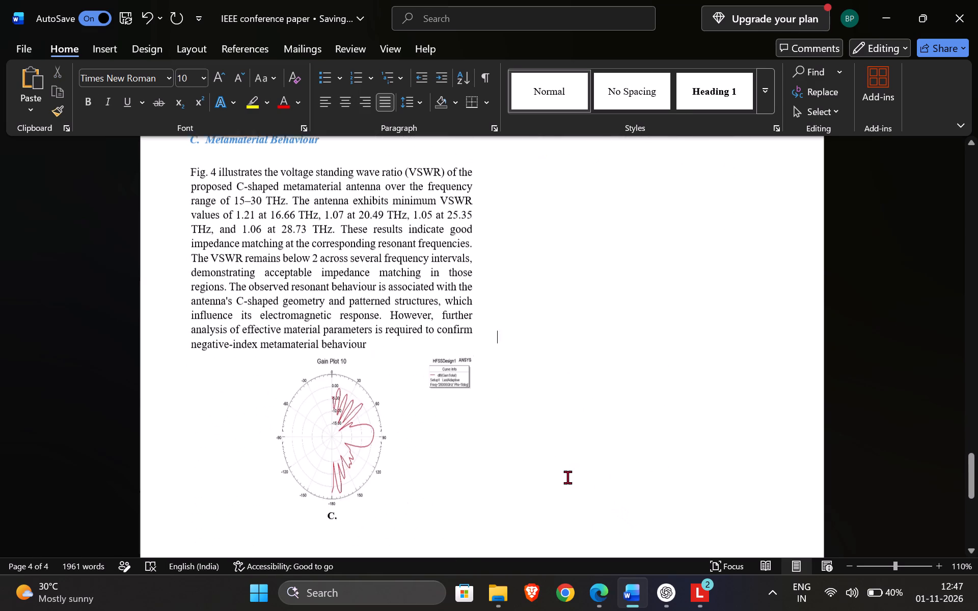
Delete the leftover "C." label and the empty space selected with it beneath the gain plot.
{"action": "left_click", "coordinate": [384, 363]}
{"action": "left_click", "coordinate": [380, 377]}
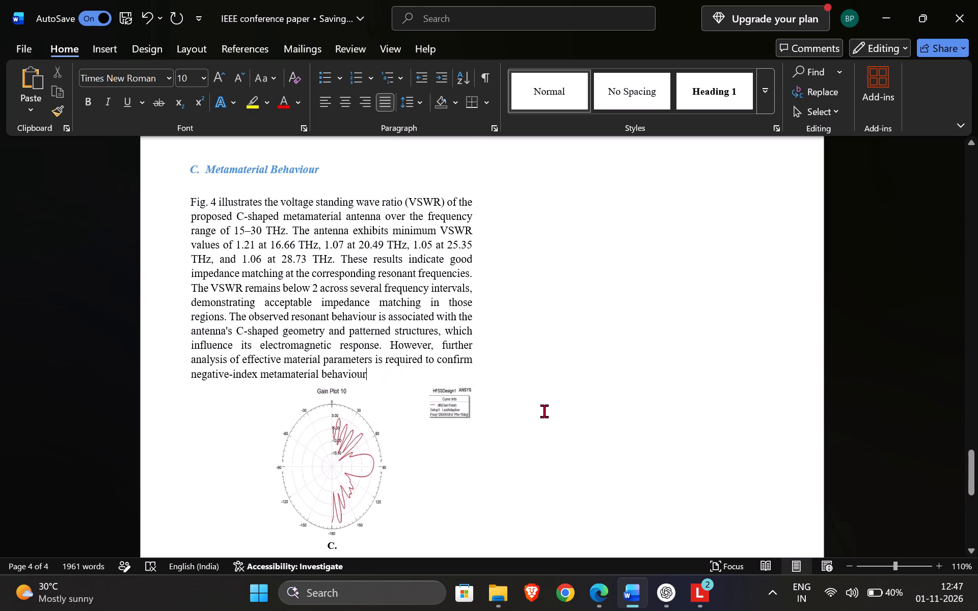
{"action": "scroll", "coordinate": [526, 446], "scroll_direction": "down", "scroll_amount": 1}
{"action": "left_click", "coordinate": [344, 276]}
{"action": "left_click_drag", "start_coordinate": [293, 390], "coordinate": [370, 505]}
{"action": "double_click", "coordinate": [420, 500]}
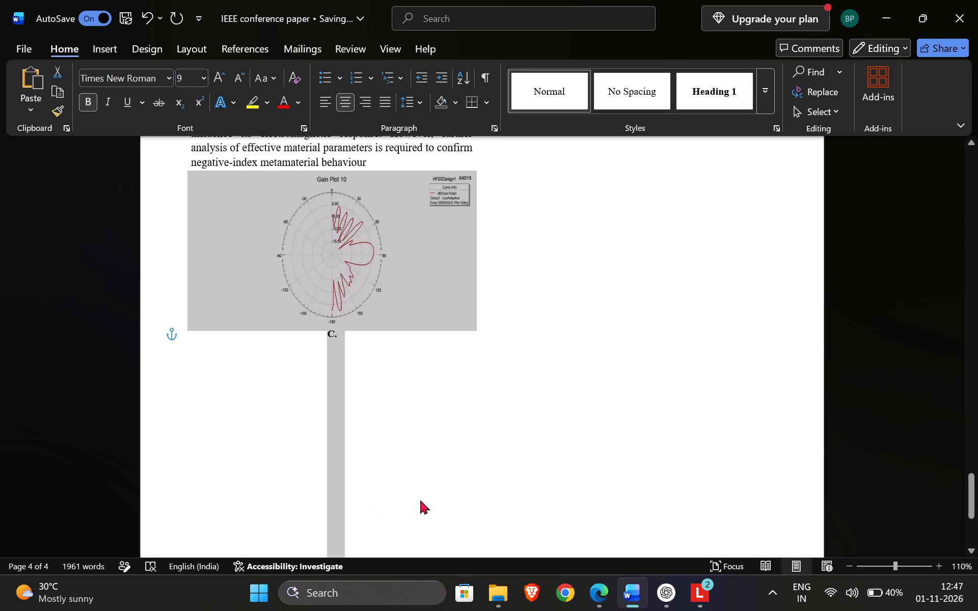
{"action": "key", "text": "BackSpace"}
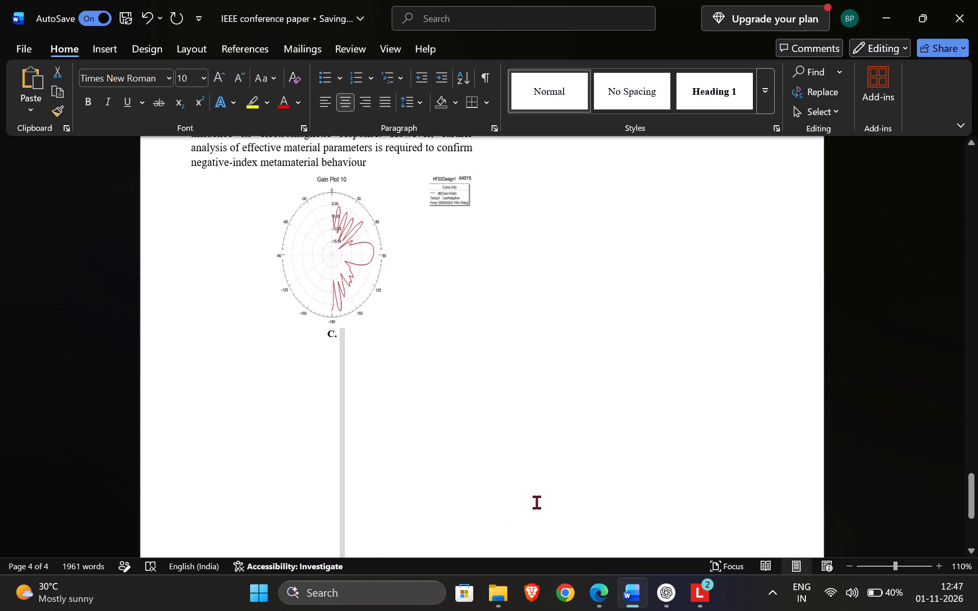
{"action": "scroll", "coordinate": [492, 485], "scroll_direction": "down", "scroll_amount": 2}
{"action": "scroll", "coordinate": [463, 513], "scroll_direction": "up", "scroll_amount": 1}
{"action": "key", "text": "BackSpace"}
{"action": "key", "text": "BackSpace"}
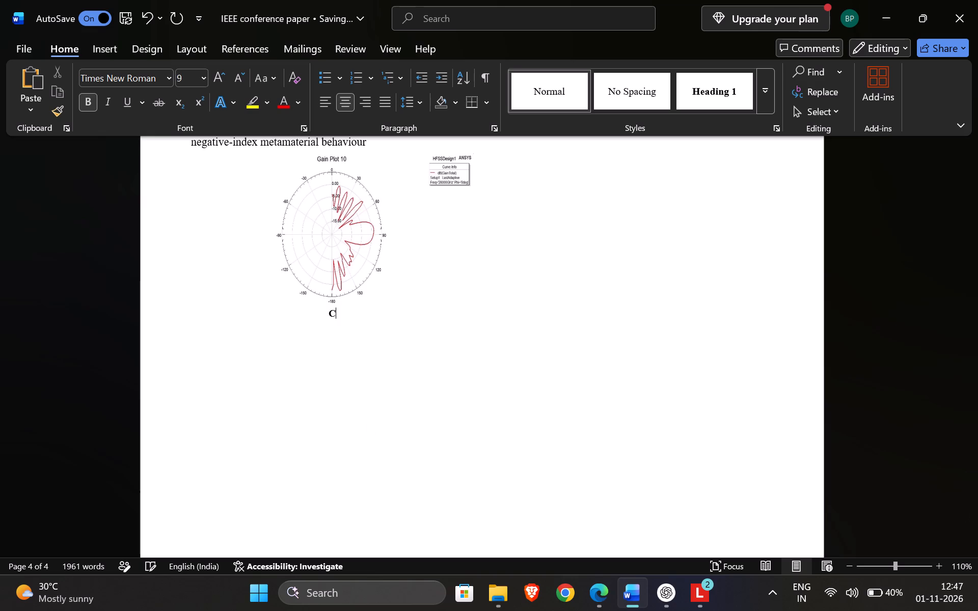
{"action": "key", "text": "BackSpace"}
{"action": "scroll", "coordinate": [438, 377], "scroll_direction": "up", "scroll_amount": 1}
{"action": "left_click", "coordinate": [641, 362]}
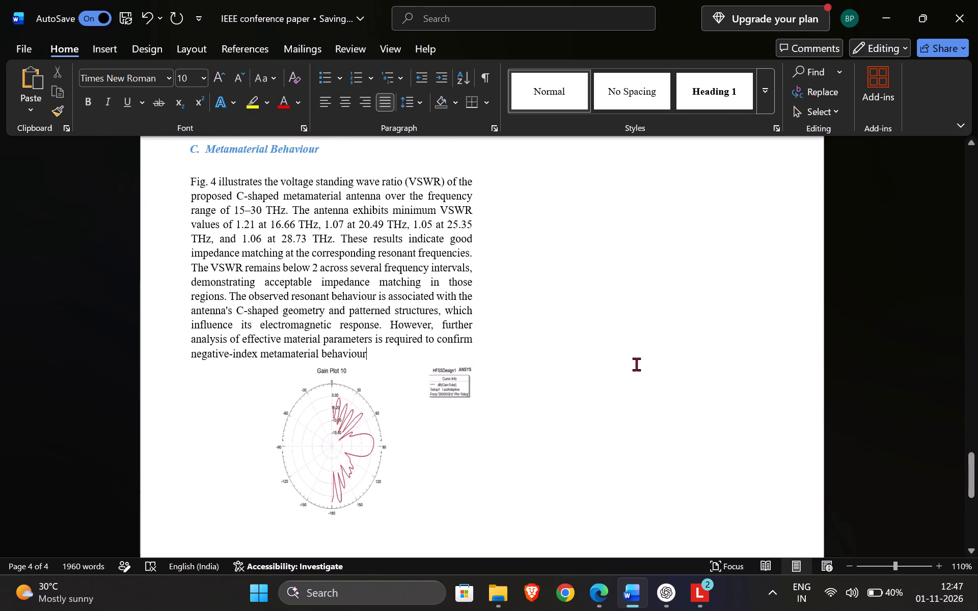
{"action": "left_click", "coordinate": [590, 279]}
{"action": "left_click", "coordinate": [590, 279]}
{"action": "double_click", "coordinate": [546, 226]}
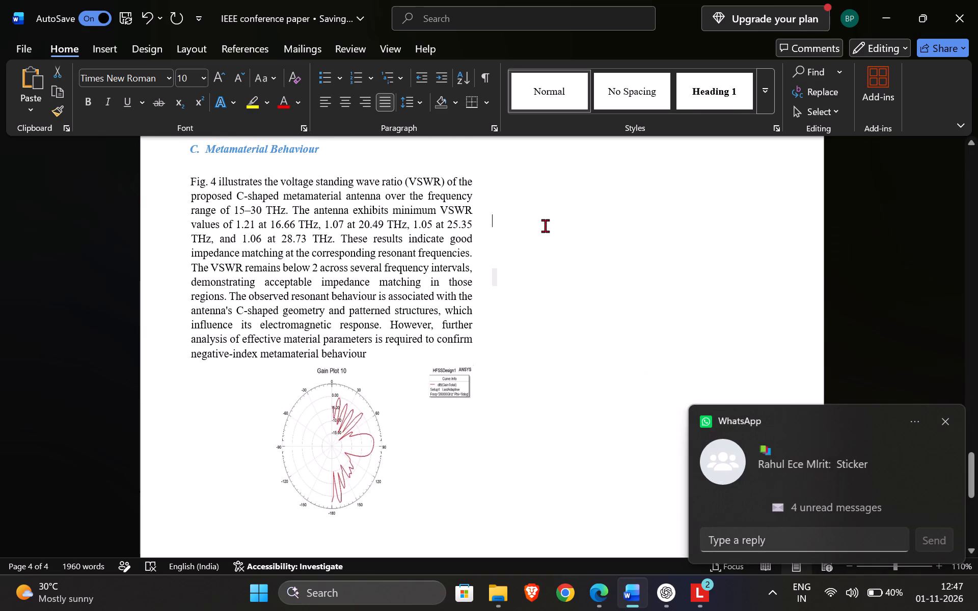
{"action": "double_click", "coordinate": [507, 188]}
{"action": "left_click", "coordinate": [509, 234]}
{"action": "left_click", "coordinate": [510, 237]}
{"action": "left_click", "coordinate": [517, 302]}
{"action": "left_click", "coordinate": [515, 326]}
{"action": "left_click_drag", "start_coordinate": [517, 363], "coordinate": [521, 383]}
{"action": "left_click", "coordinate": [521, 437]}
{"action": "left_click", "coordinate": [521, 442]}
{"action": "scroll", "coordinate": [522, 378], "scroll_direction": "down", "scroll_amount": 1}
Remove the leftover blank paragraphs beneath the gain plot.
{"action": "double_click", "coordinate": [340, 377]}
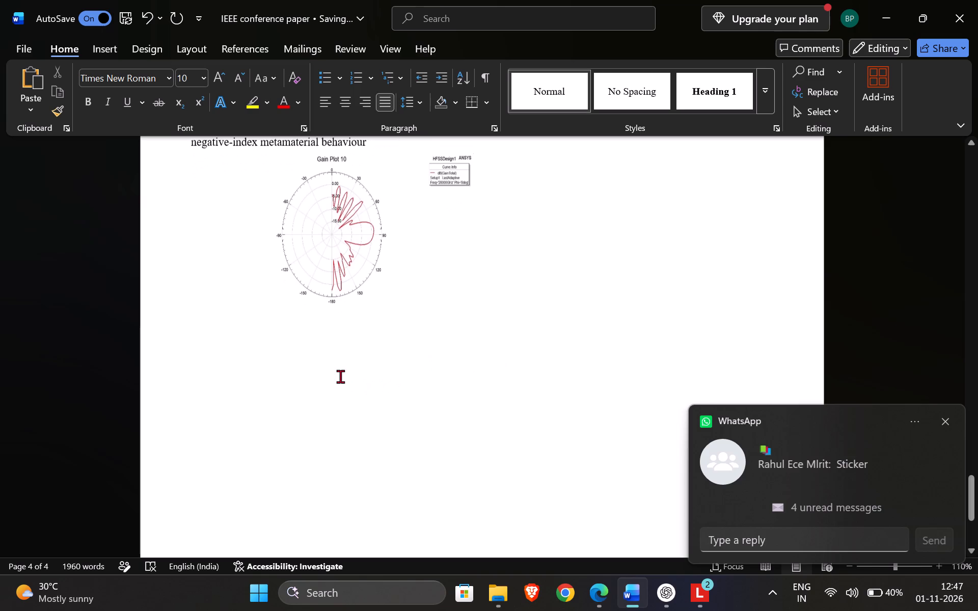
{"action": "key", "text": "BackSpace"}
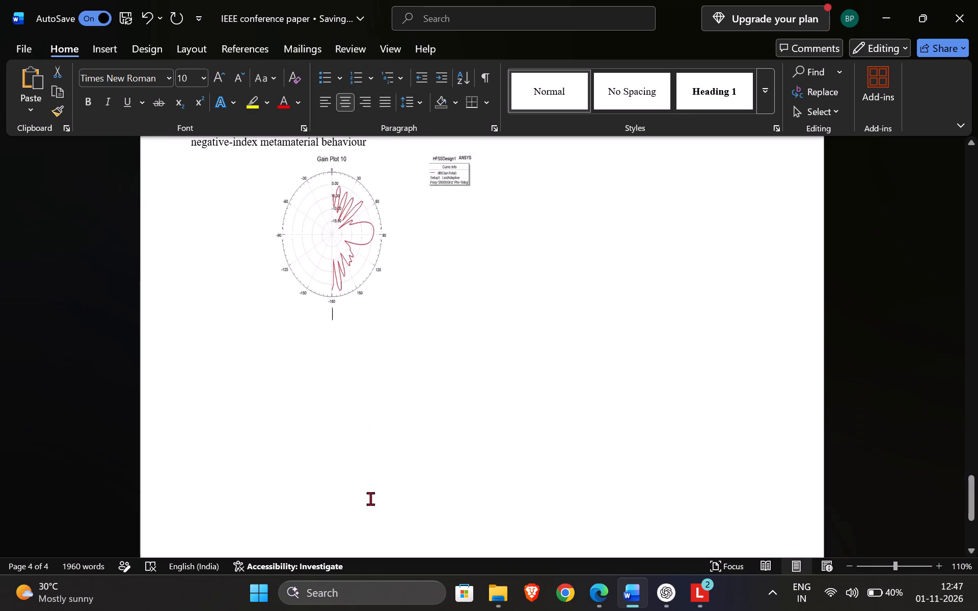
{"action": "left_click", "coordinate": [337, 338]}
{"action": "left_click", "coordinate": [294, 375]}
{"action": "left_click", "coordinate": [294, 374]}
{"action": "key", "text": "BackSpace"}
{"action": "key", "text": "BackSpace"}
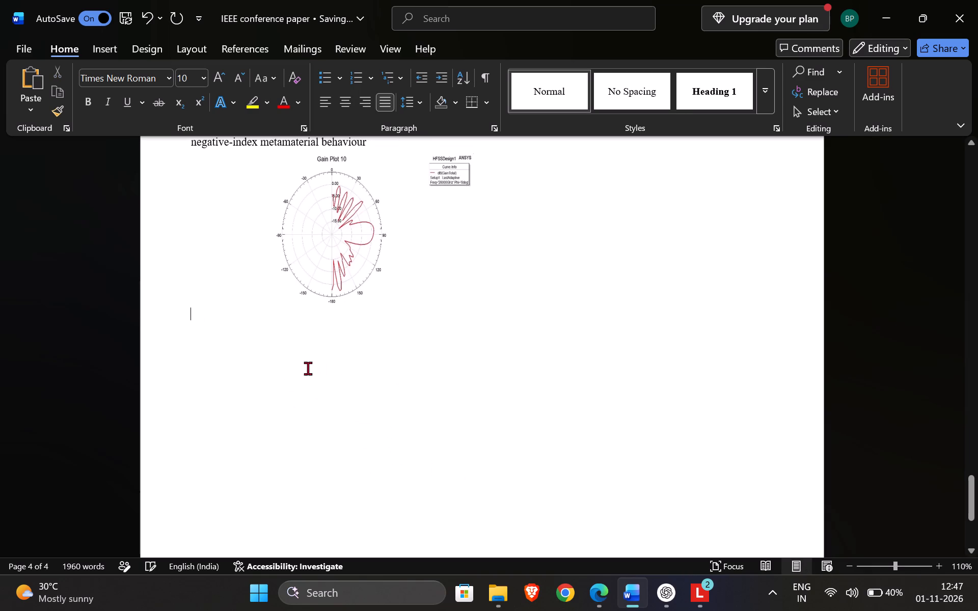
{"action": "key", "text": "BackSpace"}
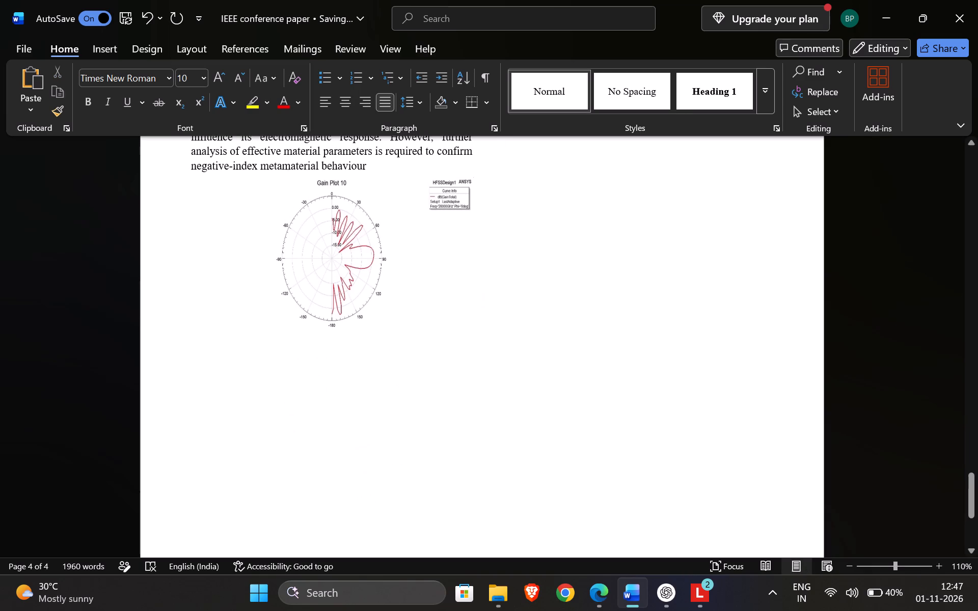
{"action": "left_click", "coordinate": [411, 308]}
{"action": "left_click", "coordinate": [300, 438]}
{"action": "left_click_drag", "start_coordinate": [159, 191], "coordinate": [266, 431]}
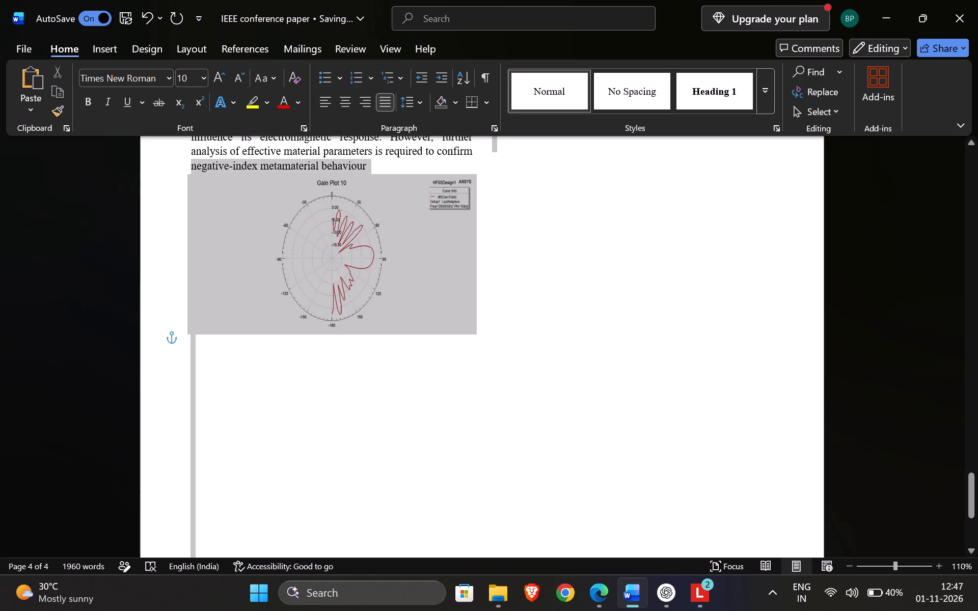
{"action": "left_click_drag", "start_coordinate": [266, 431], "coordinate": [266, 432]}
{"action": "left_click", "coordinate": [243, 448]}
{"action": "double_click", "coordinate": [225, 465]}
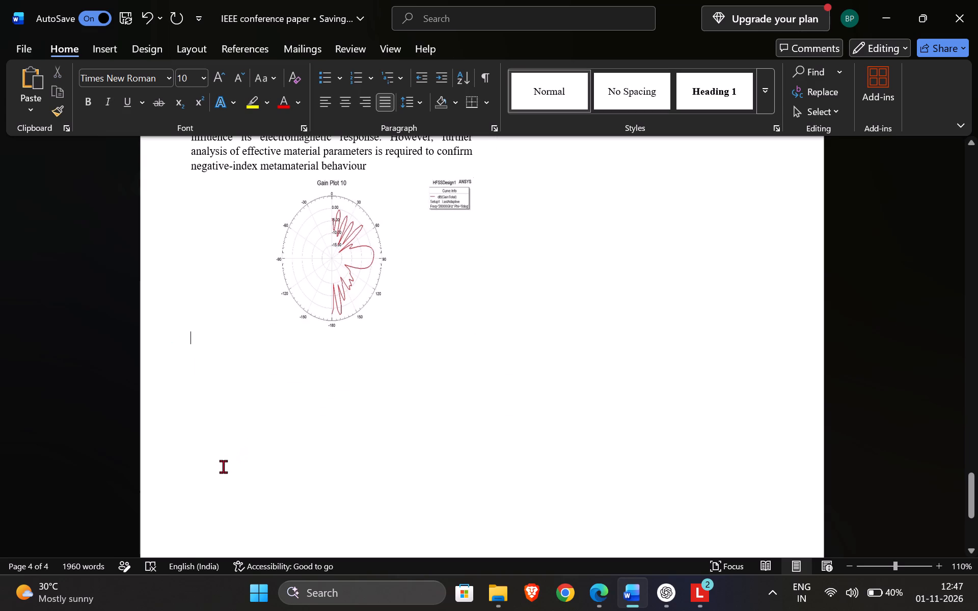
Apply the Normal style to the gain plot's paragraph and the empty paragraphs below it.
{"action": "left_click_drag", "start_coordinate": [202, 353], "coordinate": [352, 556]}
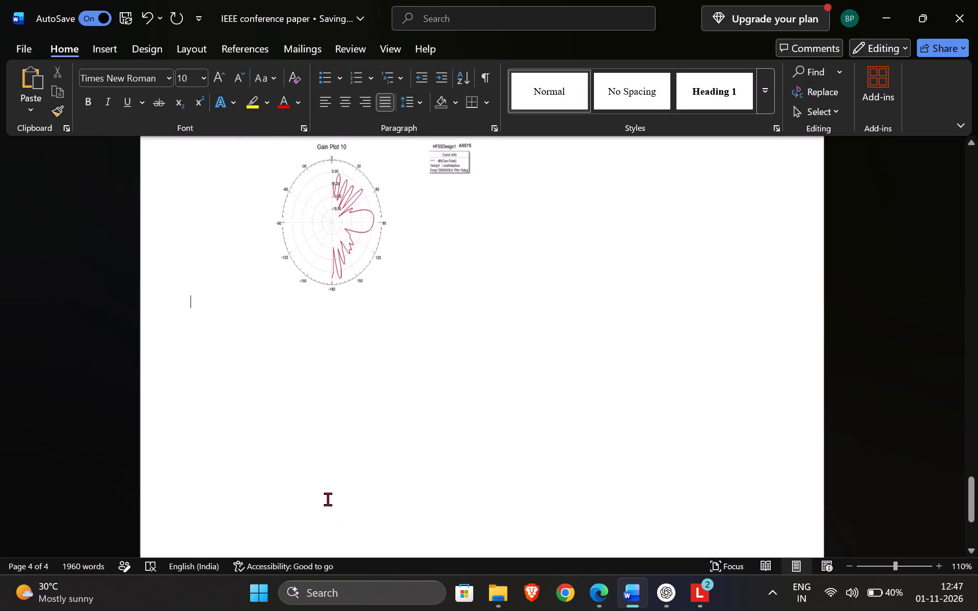
{"action": "triple_click", "coordinate": [285, 411]}
{"action": "left_click", "coordinate": [285, 414]}
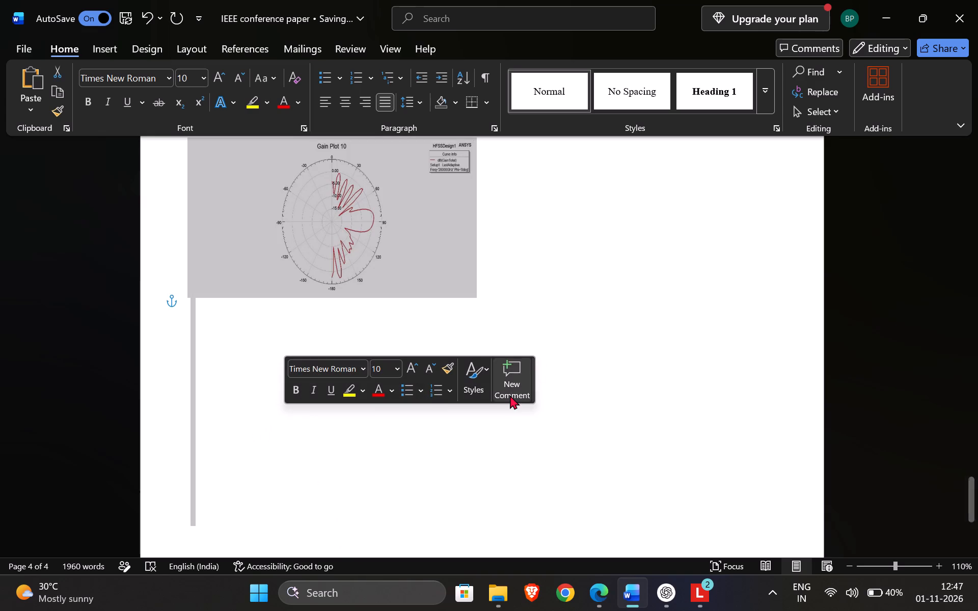
{"action": "left_click", "coordinate": [482, 368]}
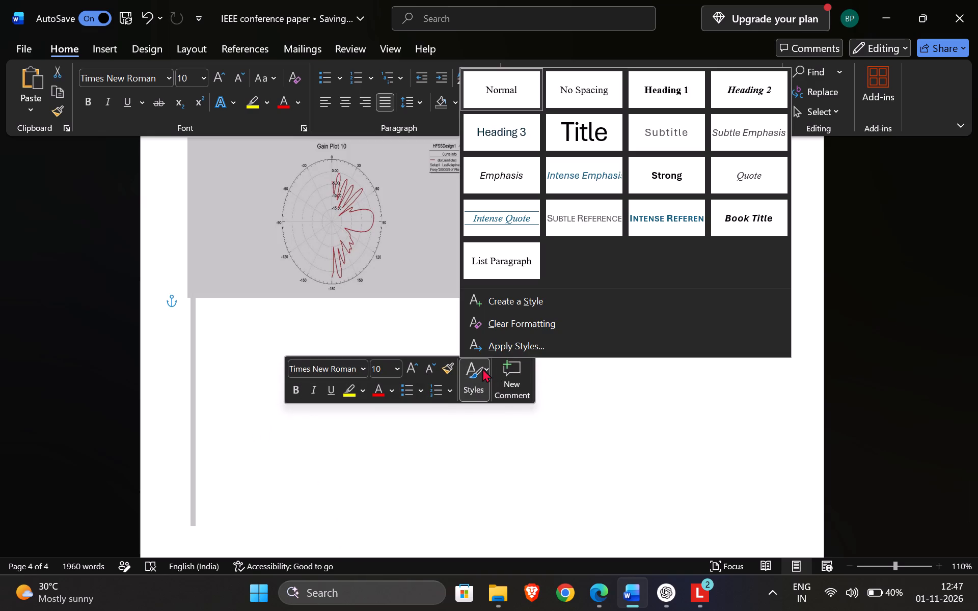
{"action": "left_click", "coordinate": [517, 89]}
Insert three blank paragraphs between the Metamaterial Behaviour text and the gain plot.
{"action": "left_click", "coordinate": [338, 322]}
{"action": "left_click", "coordinate": [242, 329]}
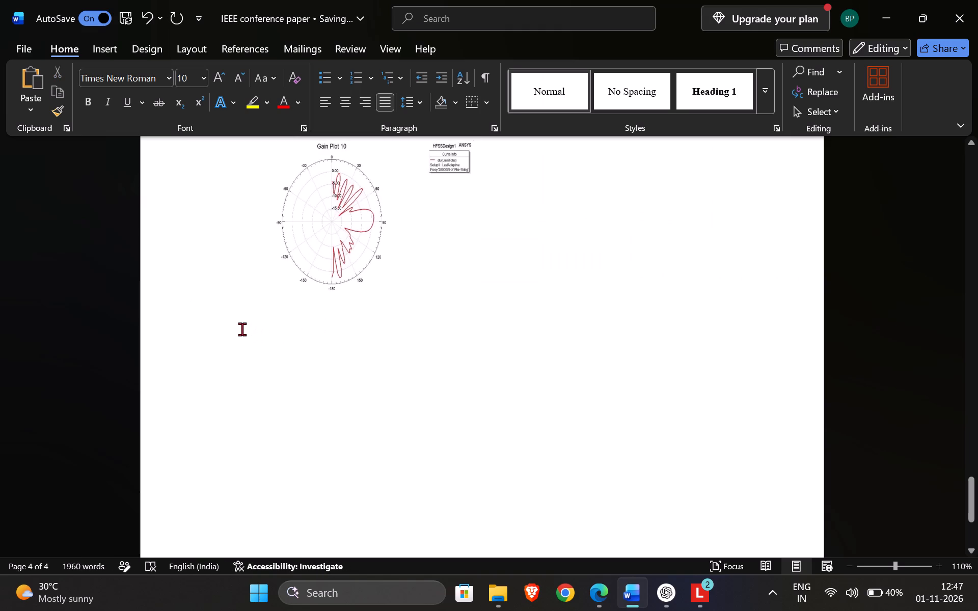
{"action": "key", "text": "Return"}
{"action": "key", "text": "Return"}
{"action": "key", "text": "Return"}
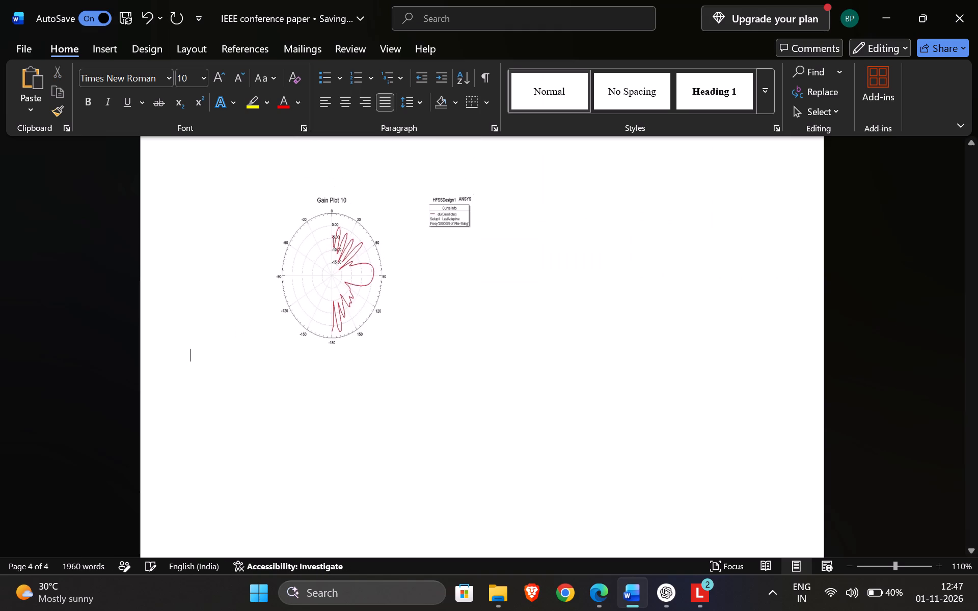
{"action": "scroll", "coordinate": [244, 323], "scroll_direction": "down", "scroll_amount": 2}
{"action": "scroll", "coordinate": [244, 323], "scroll_direction": "up", "scroll_amount": 2}
{"action": "scroll", "coordinate": [244, 323], "scroll_direction": "down", "scroll_amount": 1}
{"action": "scroll", "coordinate": [244, 323], "scroll_direction": "up", "scroll_amount": 1}
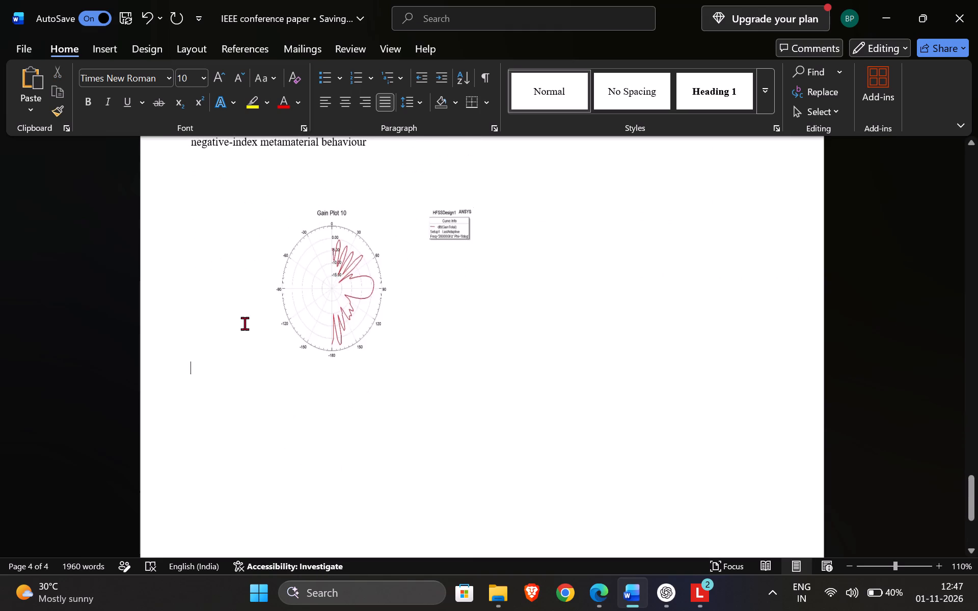
Delete two blank paragraphs above the gain plot and add one back below the Metamaterial Behaviour text.
{"action": "left_click", "coordinate": [393, 359]}
{"action": "left_click", "coordinate": [402, 385]}
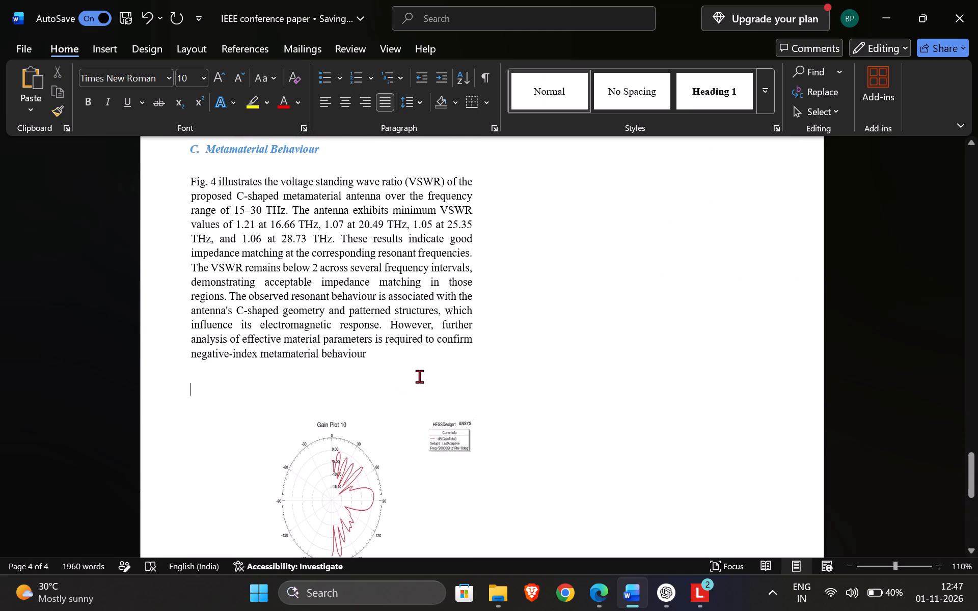
{"action": "key", "text": "BackSpace"}
{"action": "key", "text": "BackSpace"}
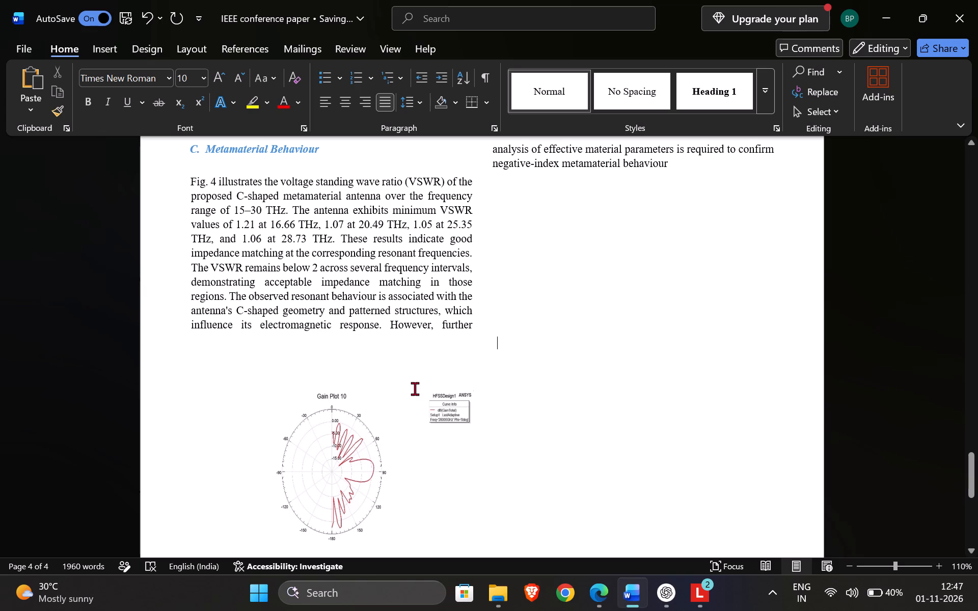
{"action": "key", "text": "Return"}
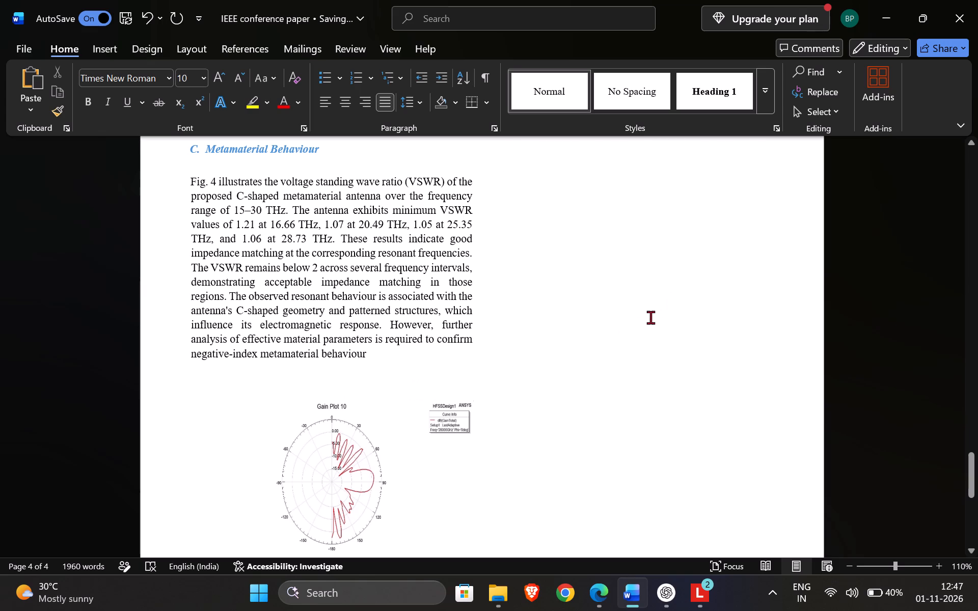
{"action": "left_click", "coordinate": [611, 338]}
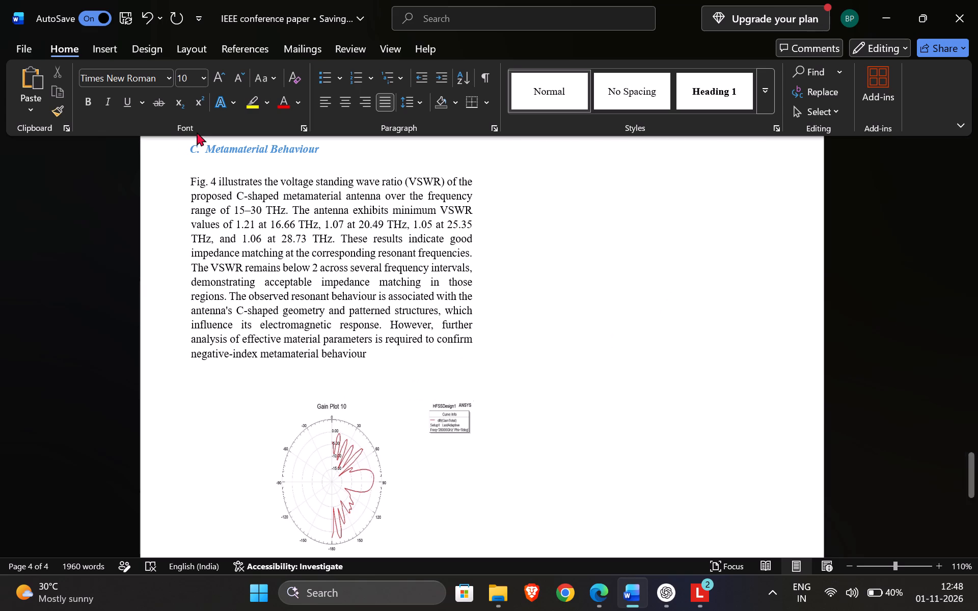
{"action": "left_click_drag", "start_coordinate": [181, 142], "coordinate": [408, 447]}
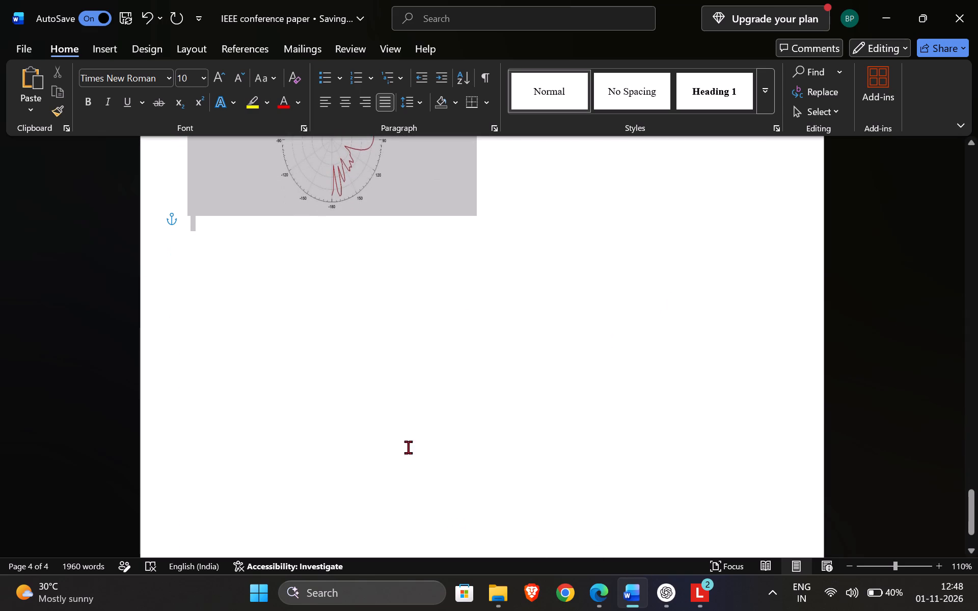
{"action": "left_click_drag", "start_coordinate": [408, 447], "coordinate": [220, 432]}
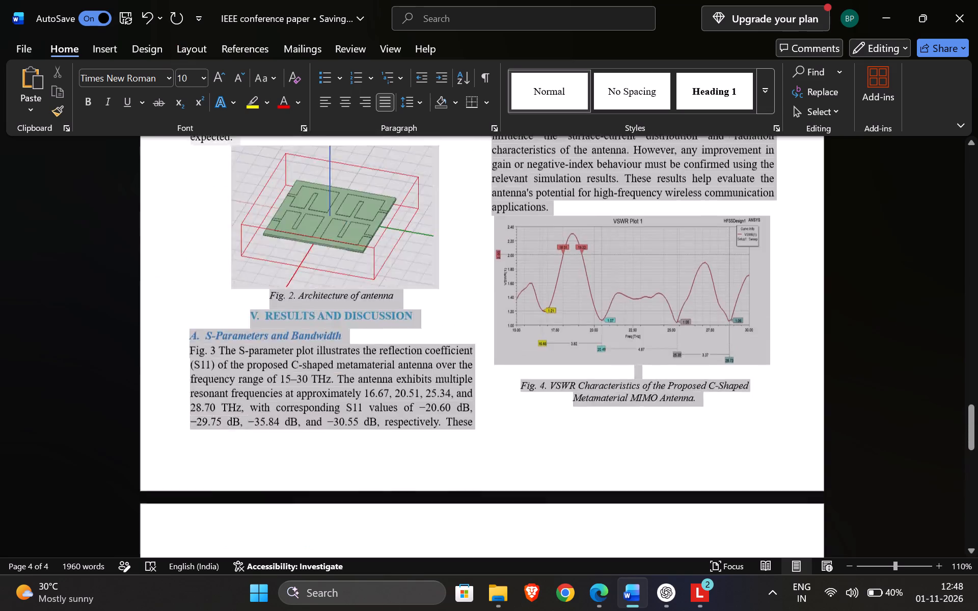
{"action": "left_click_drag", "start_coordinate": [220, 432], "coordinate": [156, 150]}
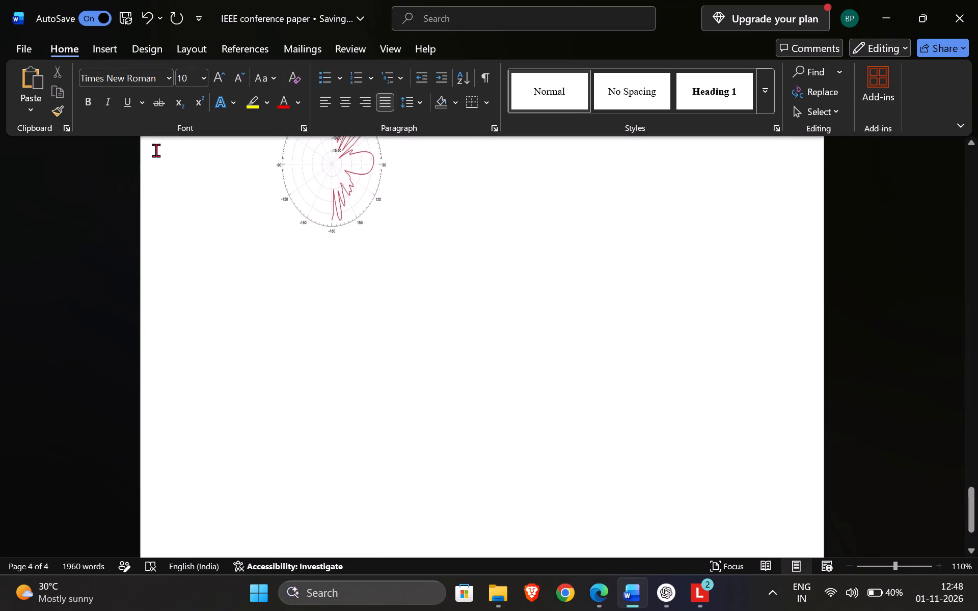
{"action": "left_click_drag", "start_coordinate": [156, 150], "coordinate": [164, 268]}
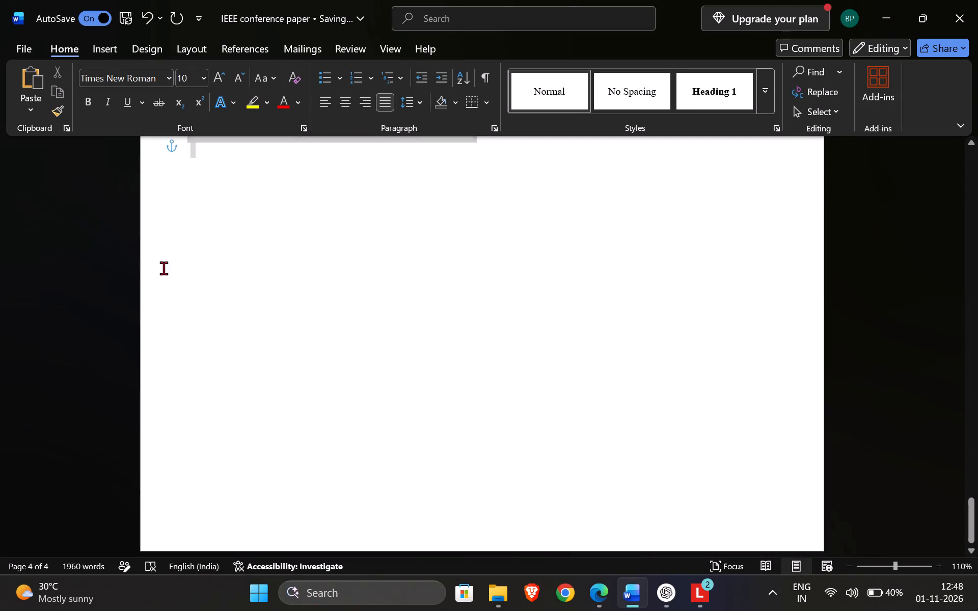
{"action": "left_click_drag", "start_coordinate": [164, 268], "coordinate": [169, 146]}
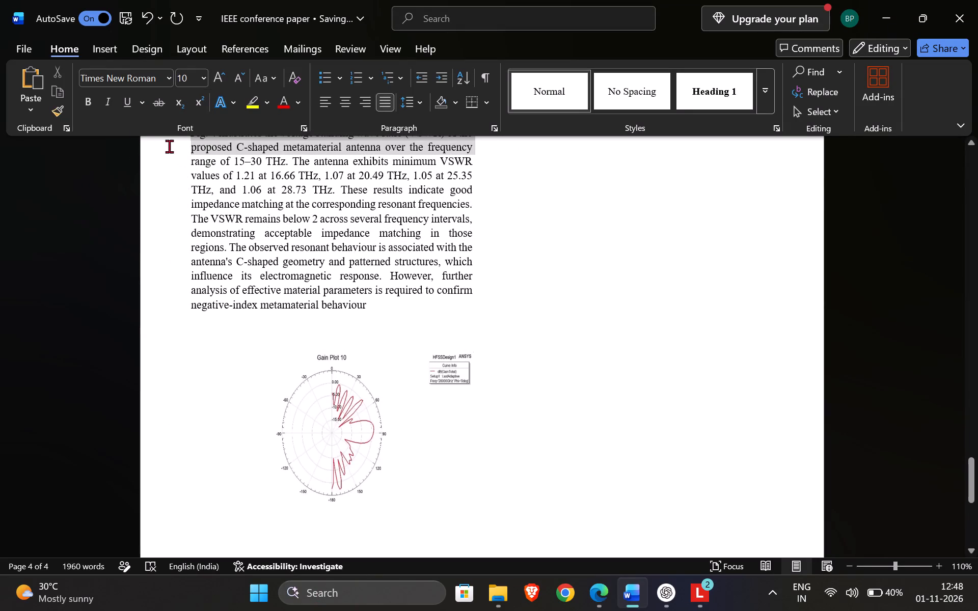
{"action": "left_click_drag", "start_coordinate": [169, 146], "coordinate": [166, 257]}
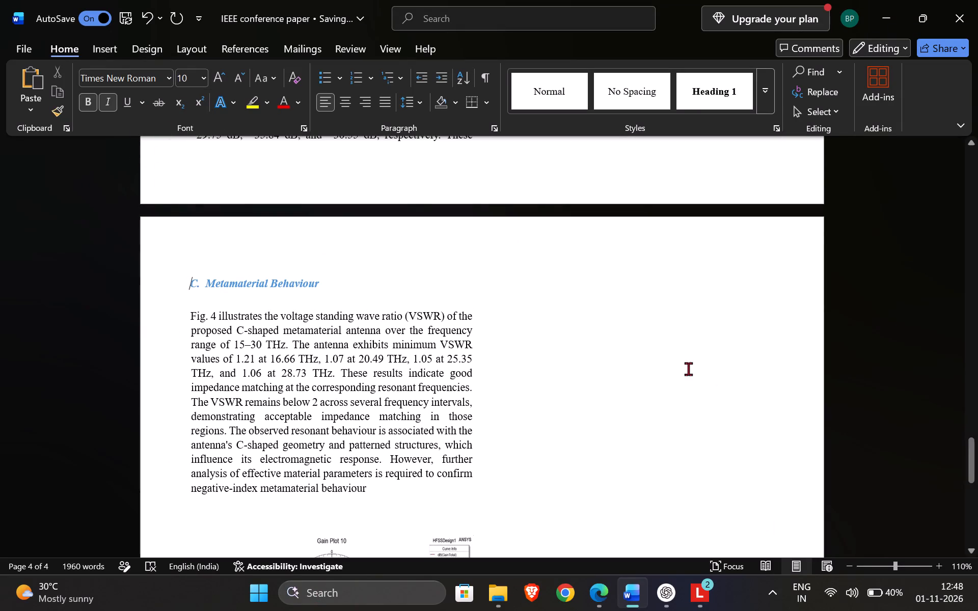
Reposition the gain plot slightly lower and further toward the outer margin, below the Metamaterial Behaviour text.
{"action": "scroll", "coordinate": [555, 354], "scroll_direction": "down", "scroll_amount": 1}
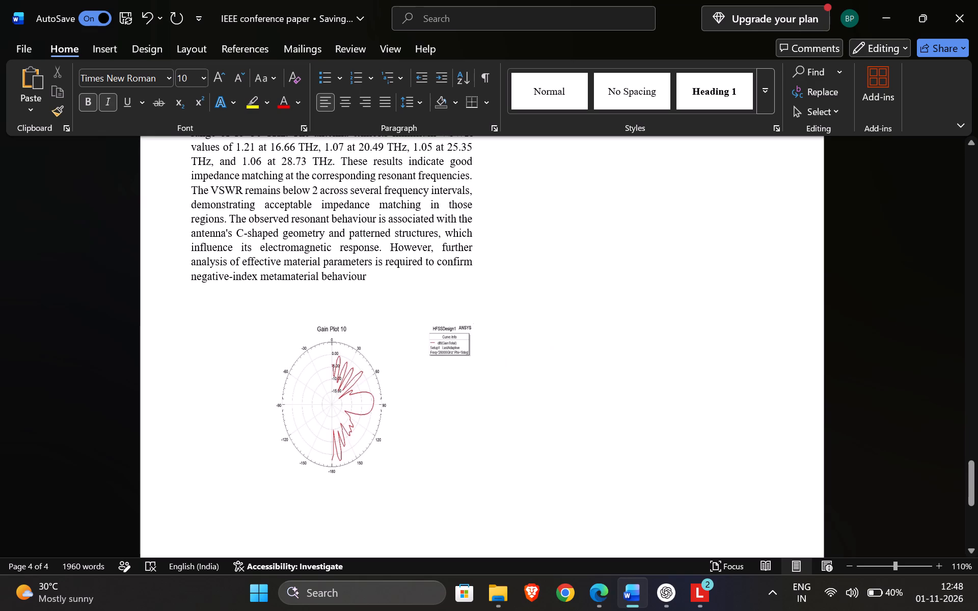
{"action": "left_click", "coordinate": [344, 387]}
{"action": "left_click_drag", "start_coordinate": [359, 408], "coordinate": [360, 368]}
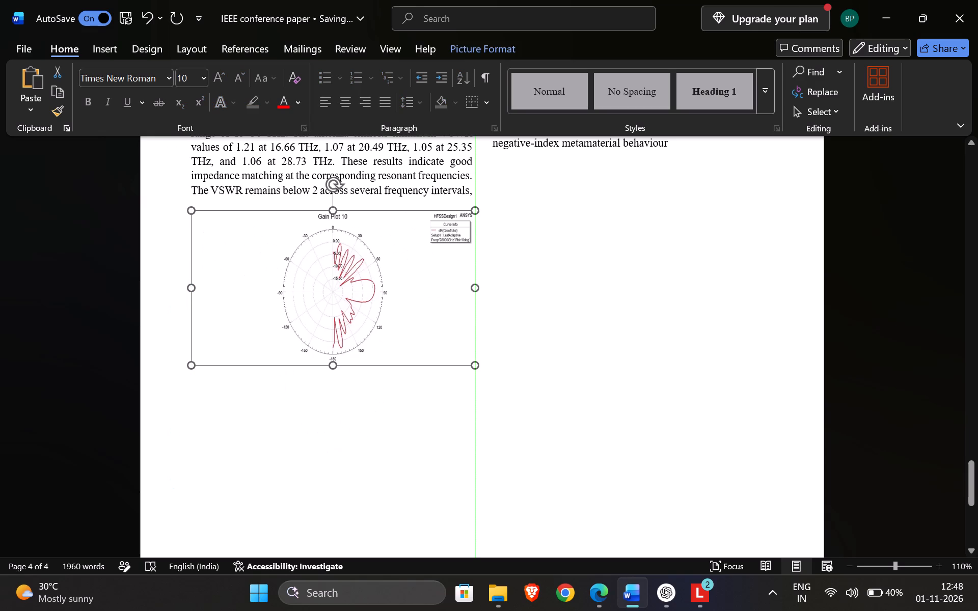
{"action": "left_click_drag", "start_coordinate": [360, 368], "coordinate": [376, 398]}
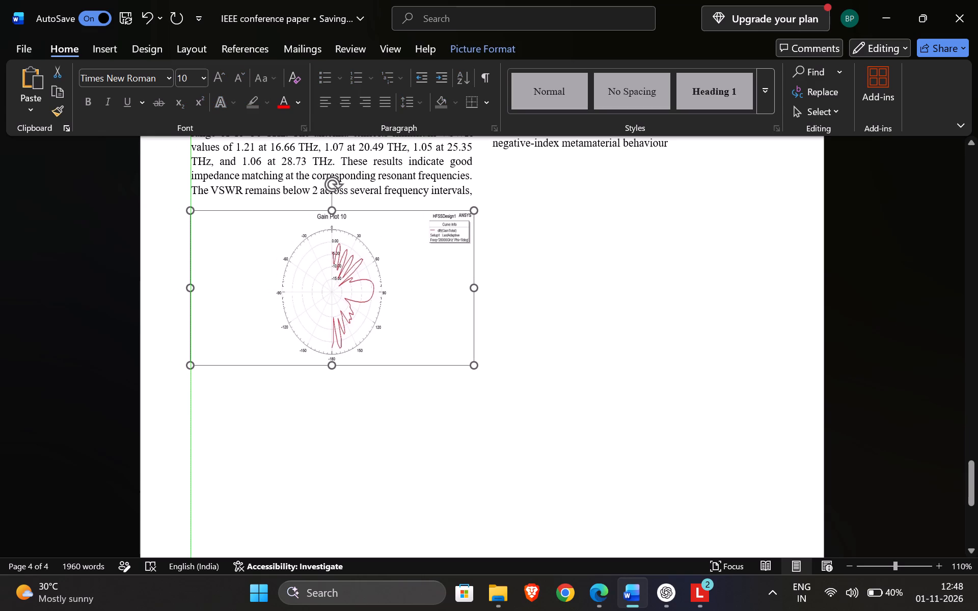
{"action": "left_click_drag", "start_coordinate": [376, 398], "coordinate": [374, 463]}
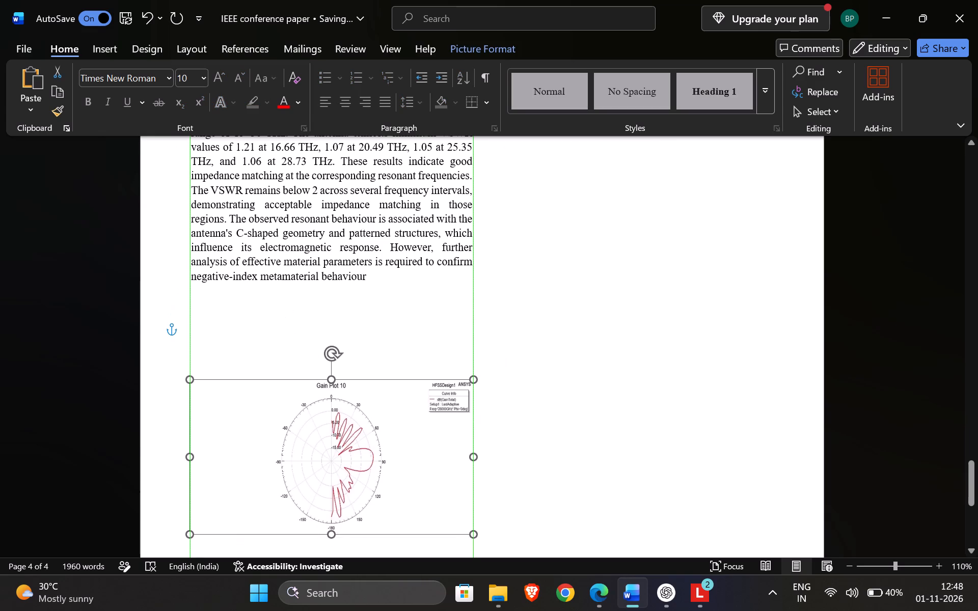
{"action": "left_click_drag", "start_coordinate": [374, 463], "coordinate": [349, 418]}
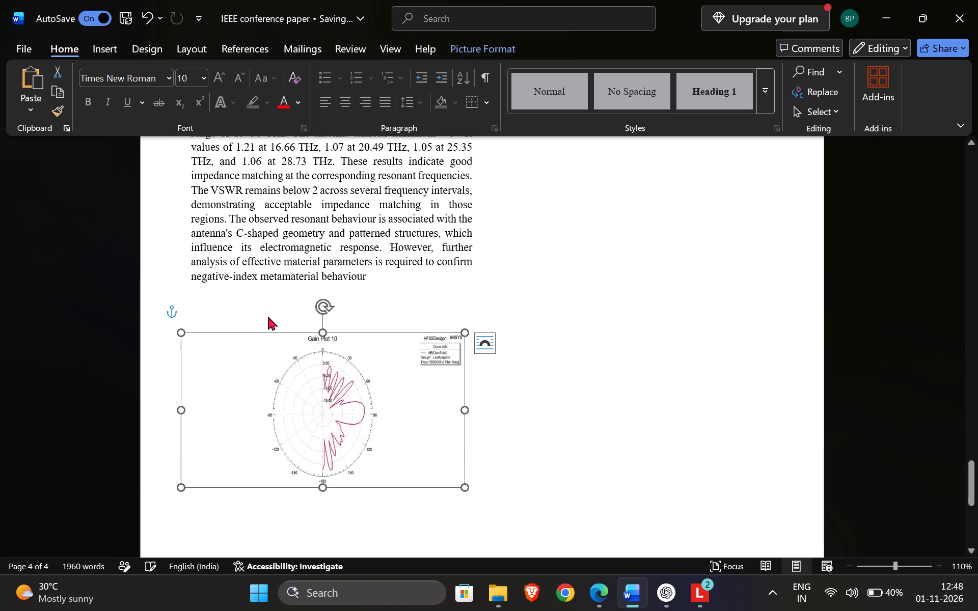
Remove the extra blank paragraphs between the Metamaterial Behaviour text and the gain plot, keeping a single empty line.
{"action": "left_click", "coordinate": [267, 316]}
{"action": "key", "text": "BackSpace"}
{"action": "key", "text": "BackSpace"}
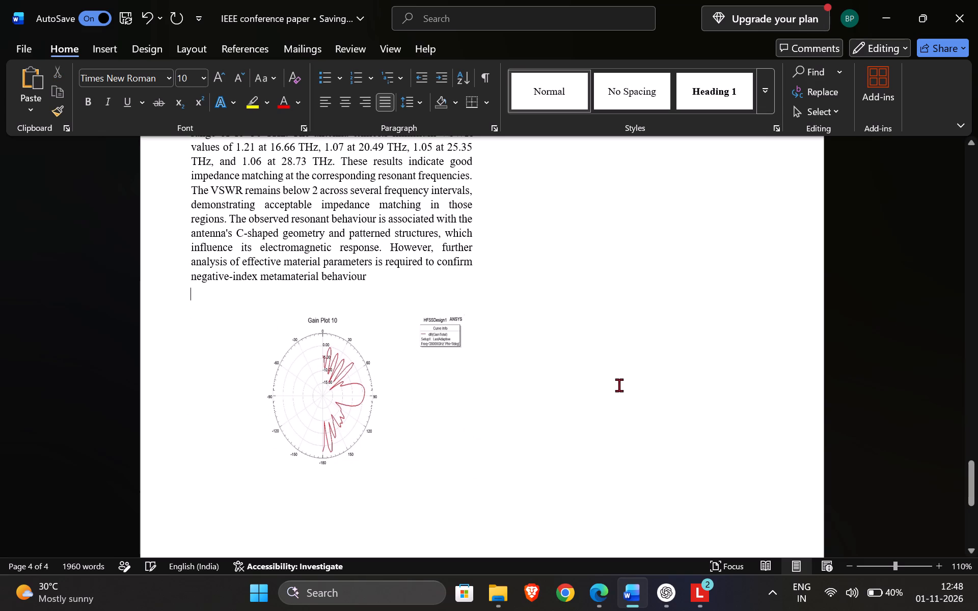
{"action": "key", "text": "BackSpace"}
{"action": "scroll", "coordinate": [533, 398], "scroll_direction": "up", "scroll_amount": 1}
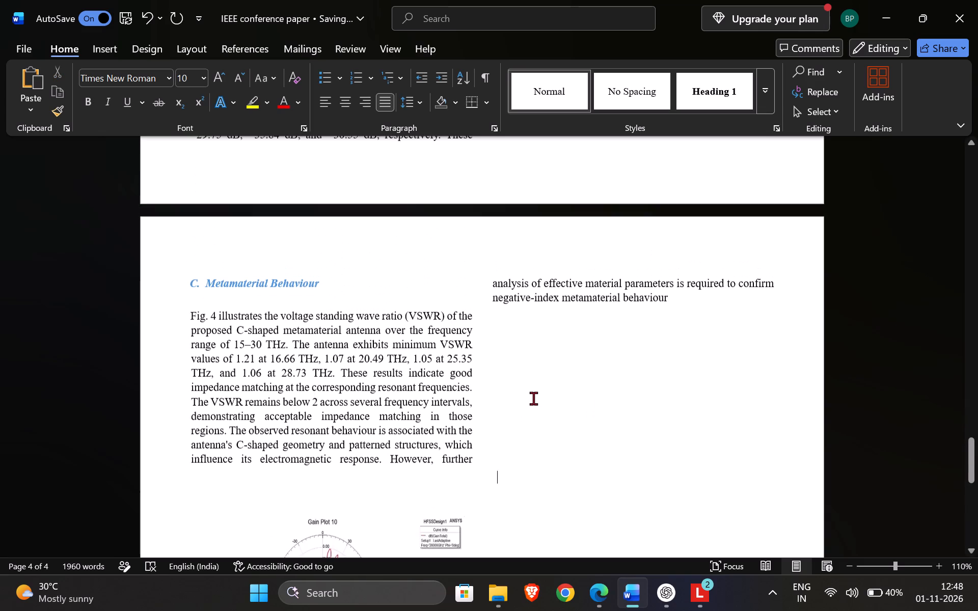
{"action": "key", "text": "Return"}
{"action": "left_click", "coordinate": [439, 503]}
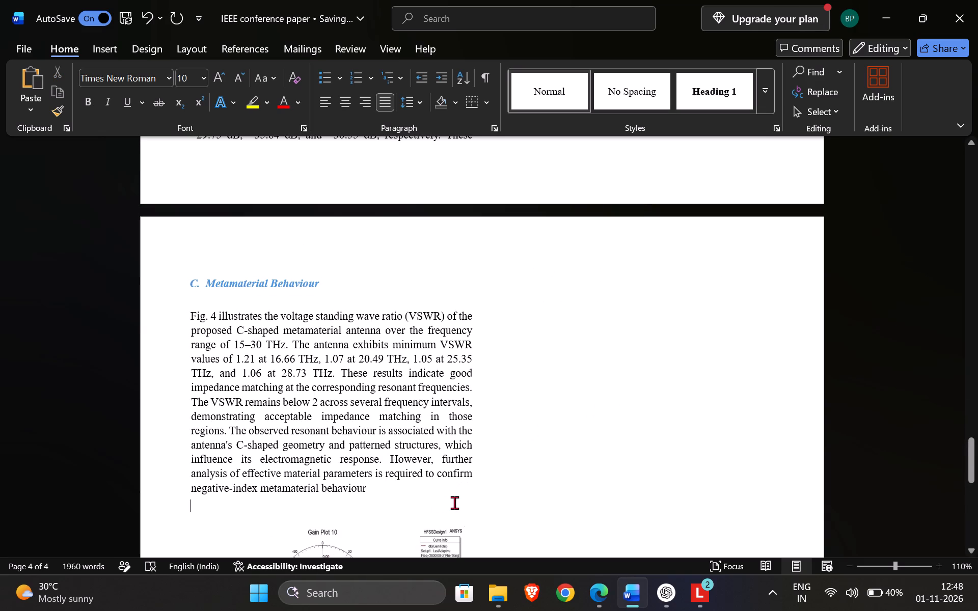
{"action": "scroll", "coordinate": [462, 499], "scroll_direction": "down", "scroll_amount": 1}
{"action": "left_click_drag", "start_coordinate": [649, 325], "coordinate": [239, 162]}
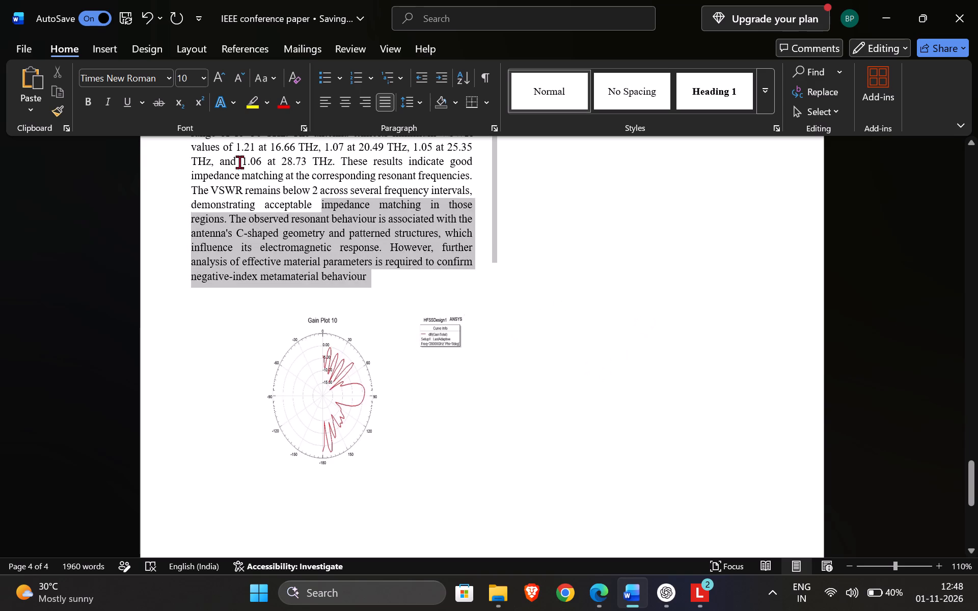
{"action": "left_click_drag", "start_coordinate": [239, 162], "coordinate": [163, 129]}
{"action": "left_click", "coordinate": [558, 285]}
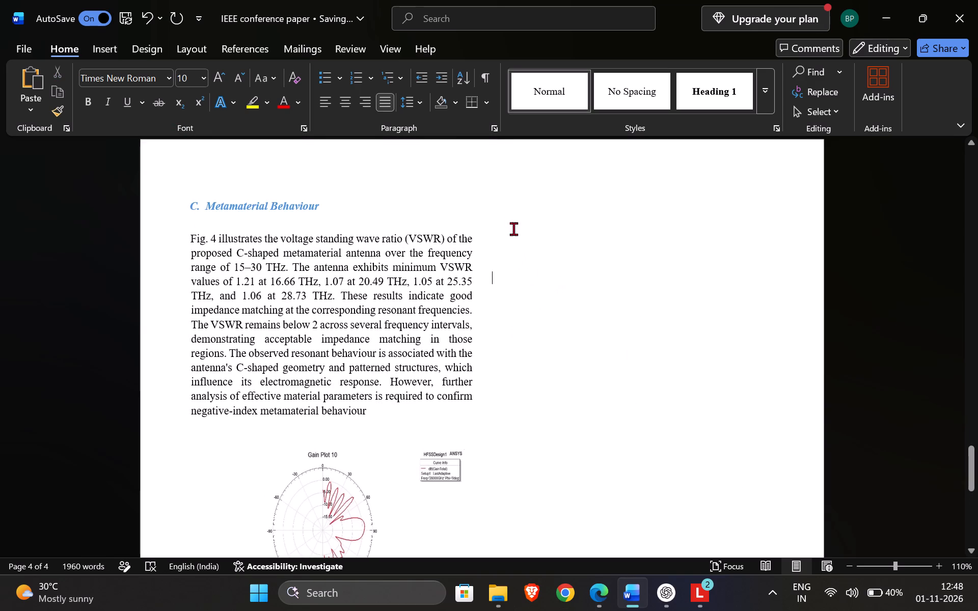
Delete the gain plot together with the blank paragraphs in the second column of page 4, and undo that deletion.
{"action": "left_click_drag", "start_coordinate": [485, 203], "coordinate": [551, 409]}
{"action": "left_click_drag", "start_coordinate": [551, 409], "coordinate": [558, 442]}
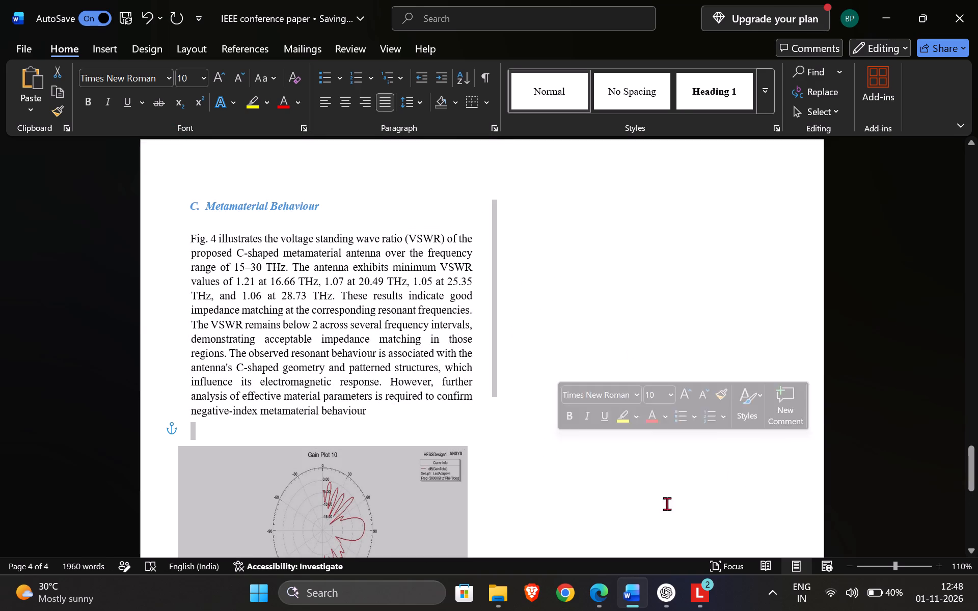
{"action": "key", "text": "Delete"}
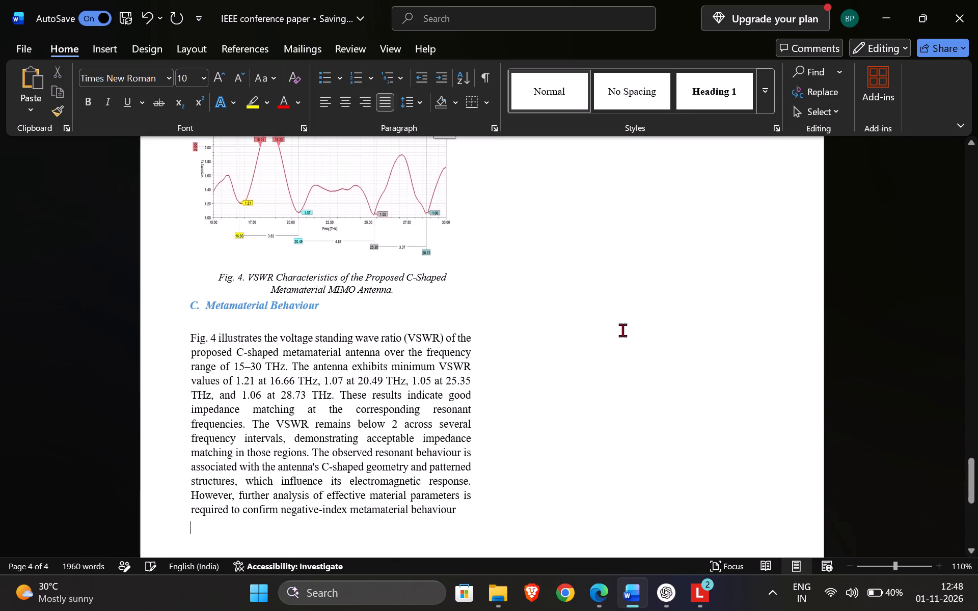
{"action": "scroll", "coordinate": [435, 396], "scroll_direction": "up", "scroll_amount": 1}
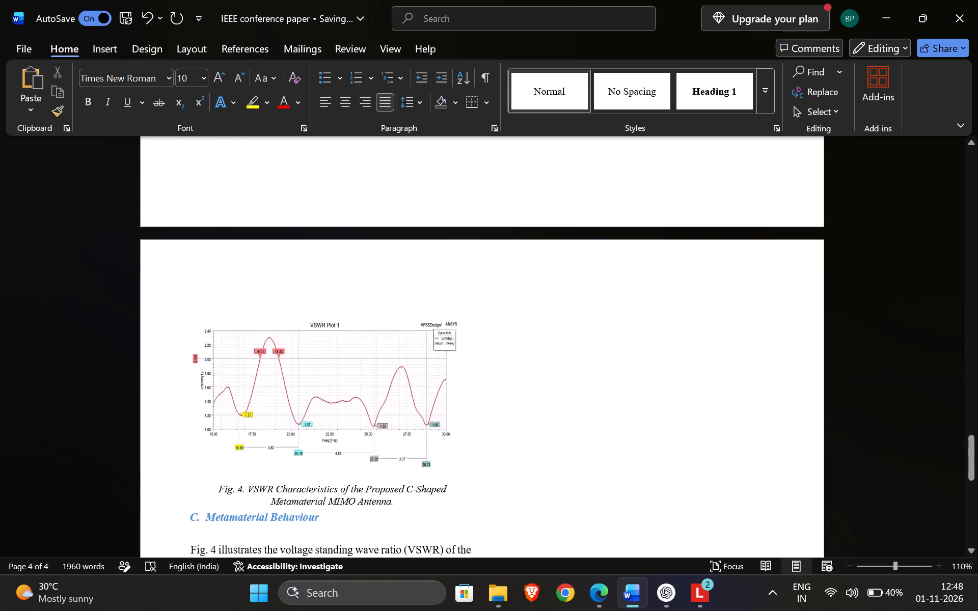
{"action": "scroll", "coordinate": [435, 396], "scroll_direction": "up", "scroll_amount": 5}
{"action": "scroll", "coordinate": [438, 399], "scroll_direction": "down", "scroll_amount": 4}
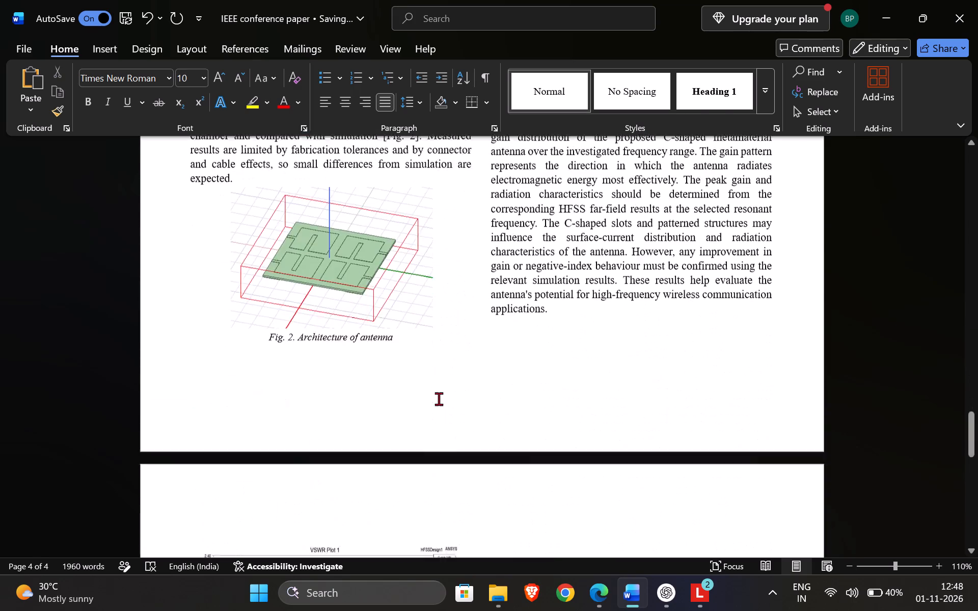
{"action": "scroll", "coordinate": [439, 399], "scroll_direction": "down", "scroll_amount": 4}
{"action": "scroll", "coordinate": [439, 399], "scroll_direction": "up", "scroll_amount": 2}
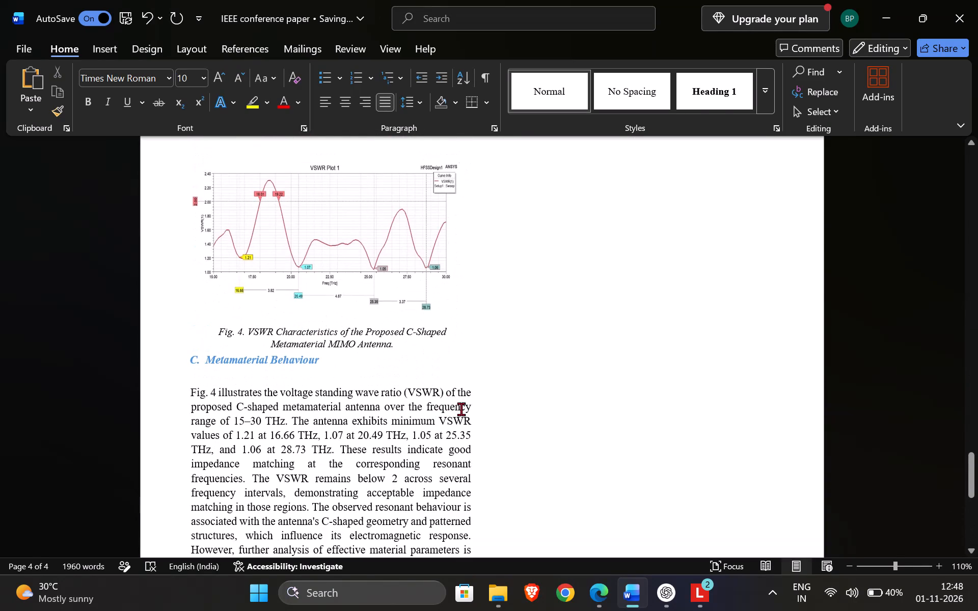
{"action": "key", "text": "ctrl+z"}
Delete the gain plot and the surrounding blank paragraphs that follow the Metamaterial Behaviour text on page 4.
{"action": "scroll", "coordinate": [485, 408], "scroll_direction": "up", "scroll_amount": 2}
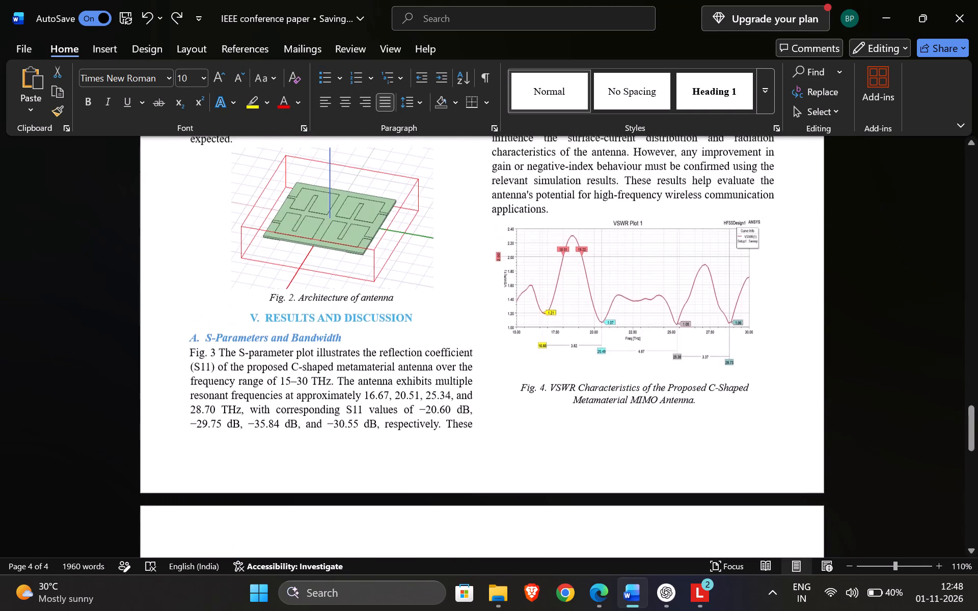
{"action": "scroll", "coordinate": [485, 408], "scroll_direction": "up", "scroll_amount": 1}
{"action": "scroll", "coordinate": [655, 450], "scroll_direction": "up", "scroll_amount": 2}
{"action": "scroll", "coordinate": [655, 450], "scroll_direction": "down", "scroll_amount": 1}
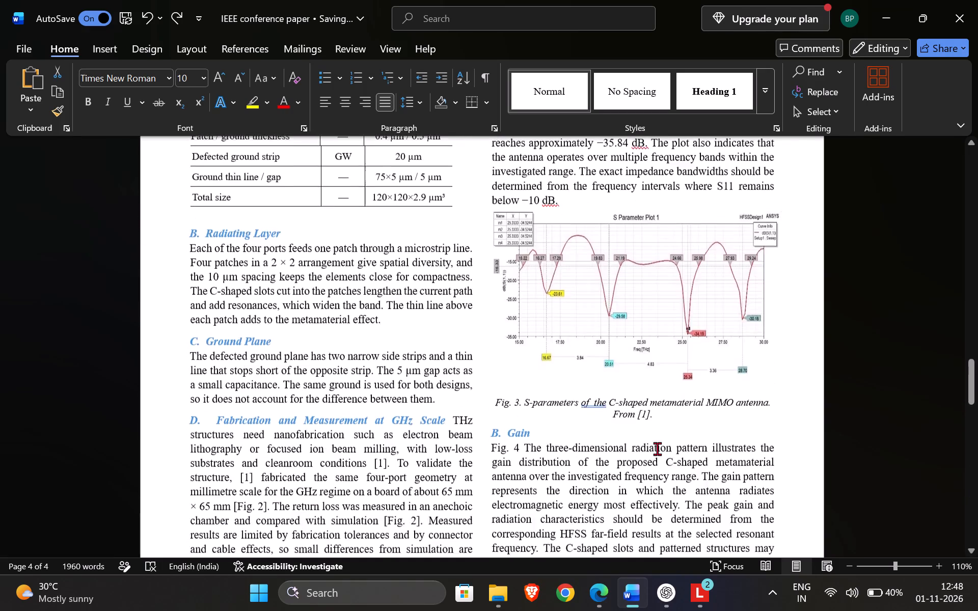
{"action": "scroll", "coordinate": [657, 449], "scroll_direction": "down", "scroll_amount": 5}
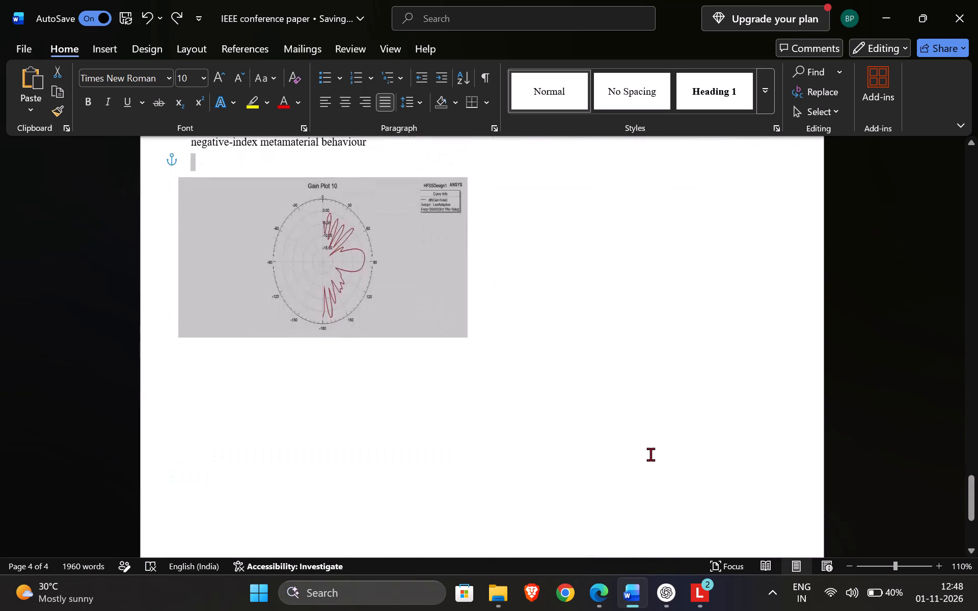
{"action": "scroll", "coordinate": [649, 454], "scroll_direction": "down", "scroll_amount": 1}
{"action": "scroll", "coordinate": [648, 454], "scroll_direction": "up", "scroll_amount": 3}
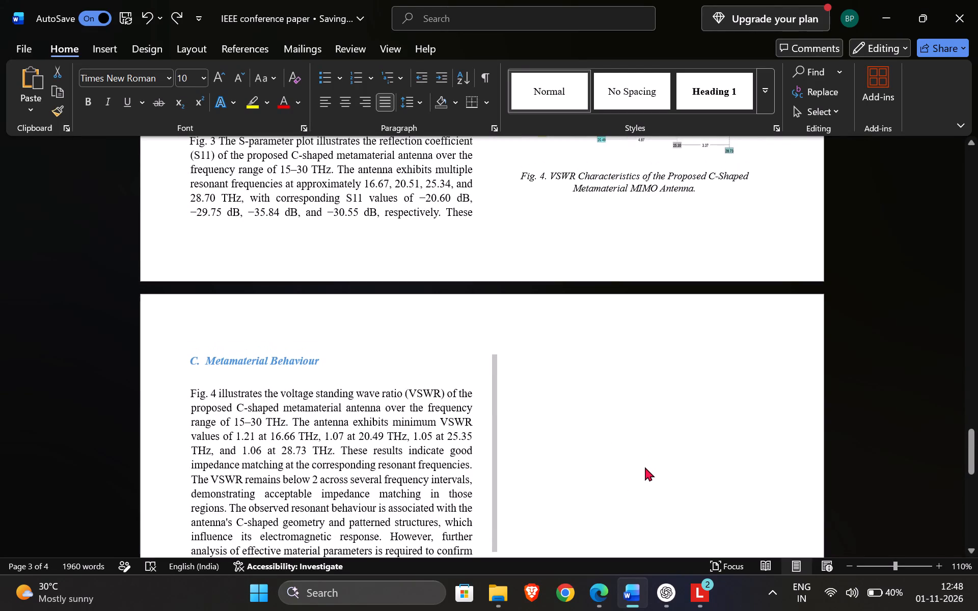
{"action": "scroll", "coordinate": [647, 459], "scroll_direction": "down", "scroll_amount": 1}
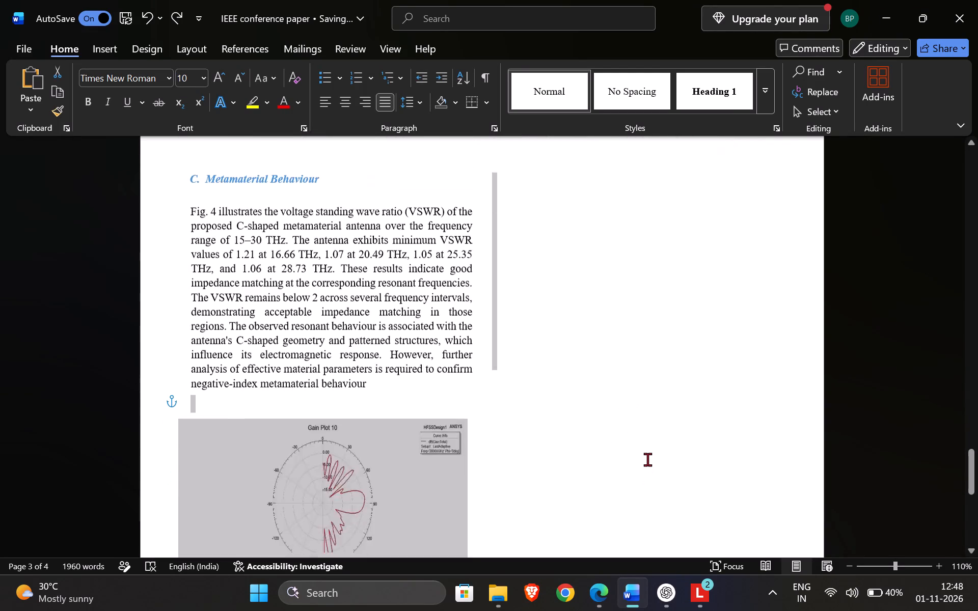
{"action": "scroll", "coordinate": [647, 451], "scroll_direction": "down", "scroll_amount": 1}
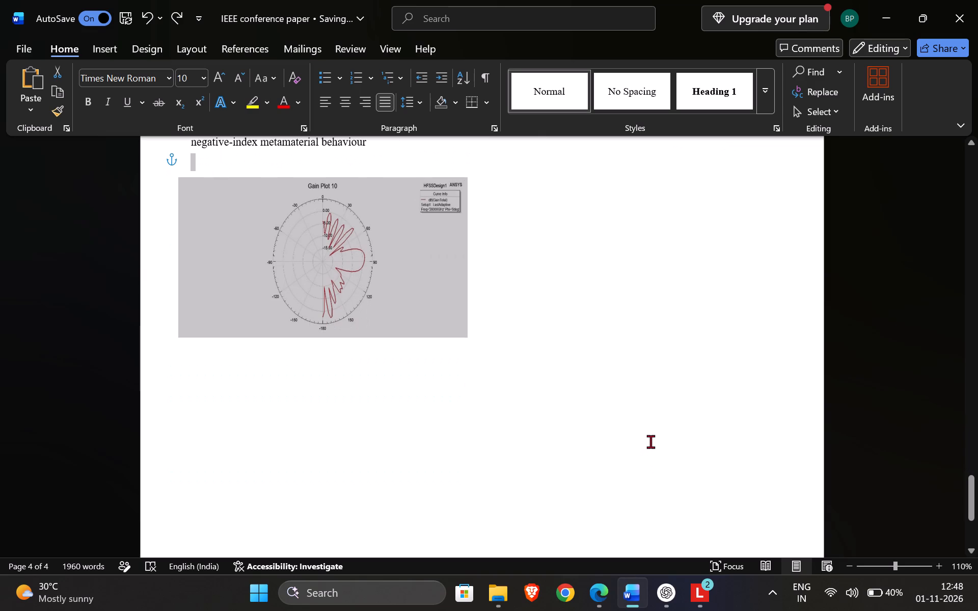
{"action": "key", "text": "BackSpace"}
Review the layout of the text, tables and figures from the Methodology section through the Metamaterial Behaviour section.
{"action": "scroll", "coordinate": [648, 442], "scroll_direction": "up", "scroll_amount": 3}
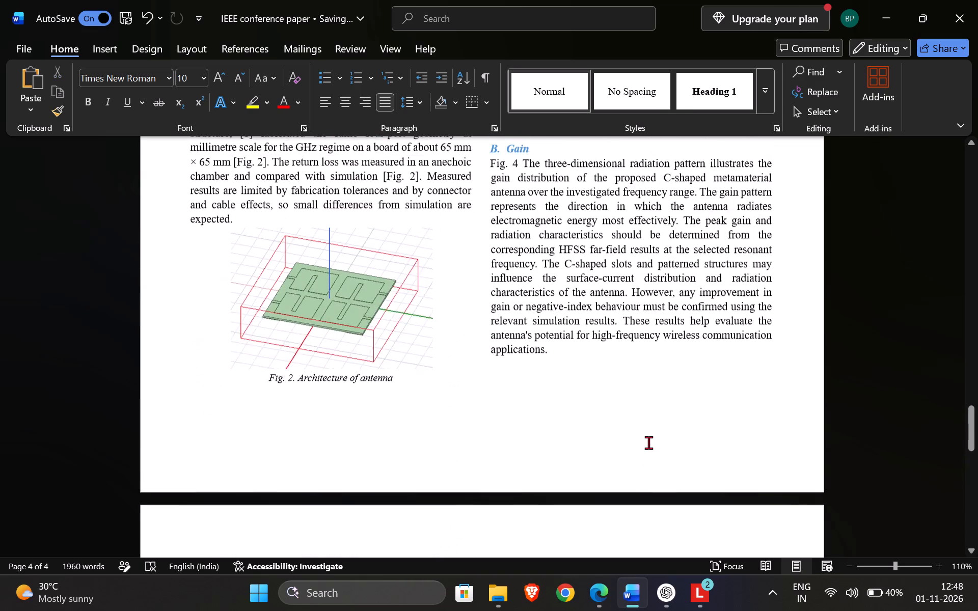
{"action": "scroll", "coordinate": [648, 442], "scroll_direction": "up", "scroll_amount": 8}
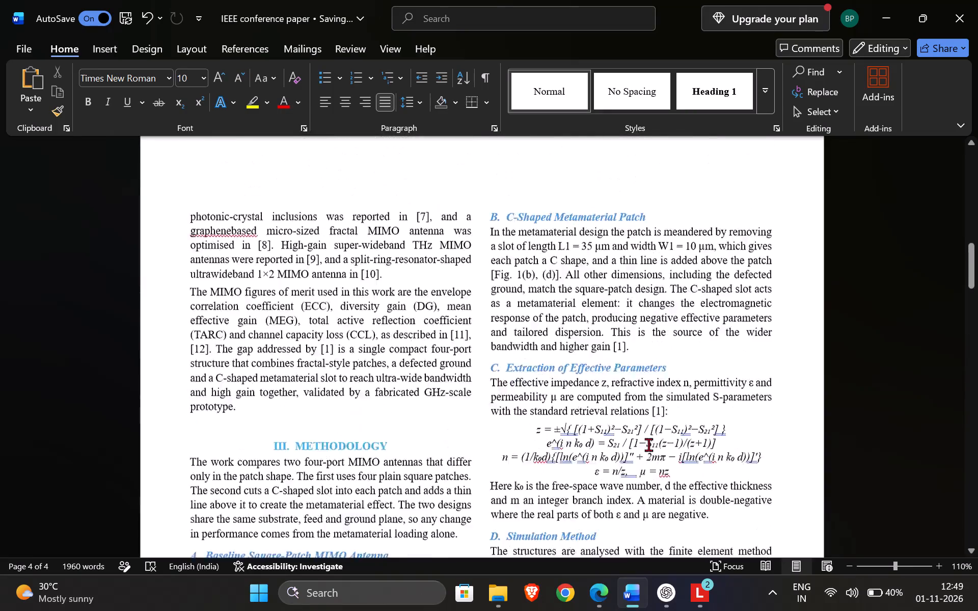
{"action": "scroll", "coordinate": [649, 447], "scroll_direction": "up", "scroll_amount": 6}
{"action": "scroll", "coordinate": [649, 447], "scroll_direction": "down", "scroll_amount": 9}
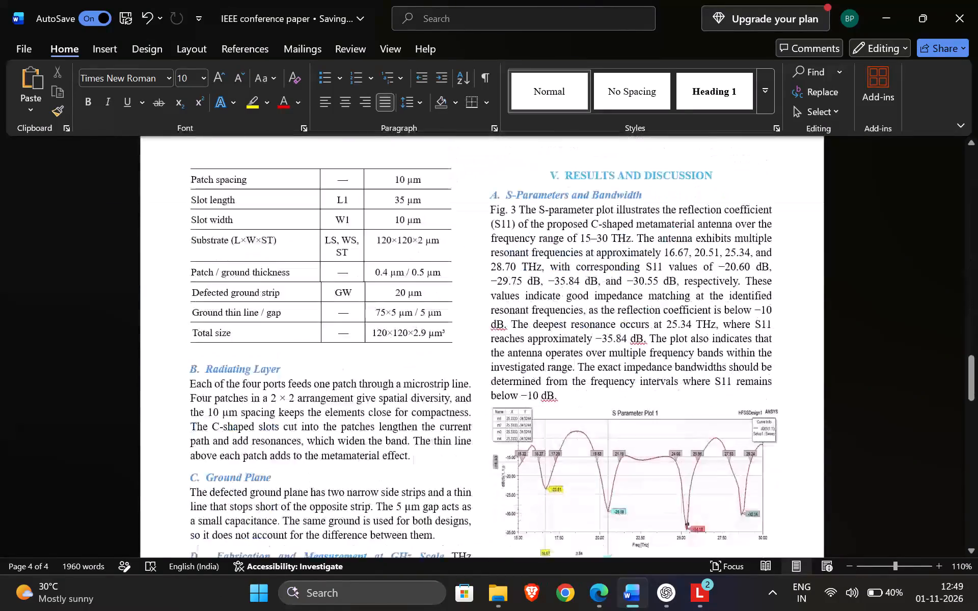
{"action": "scroll", "coordinate": [646, 445], "scroll_direction": "down", "scroll_amount": 6}
{"action": "scroll", "coordinate": [645, 443], "scroll_direction": "up", "scroll_amount": 2}
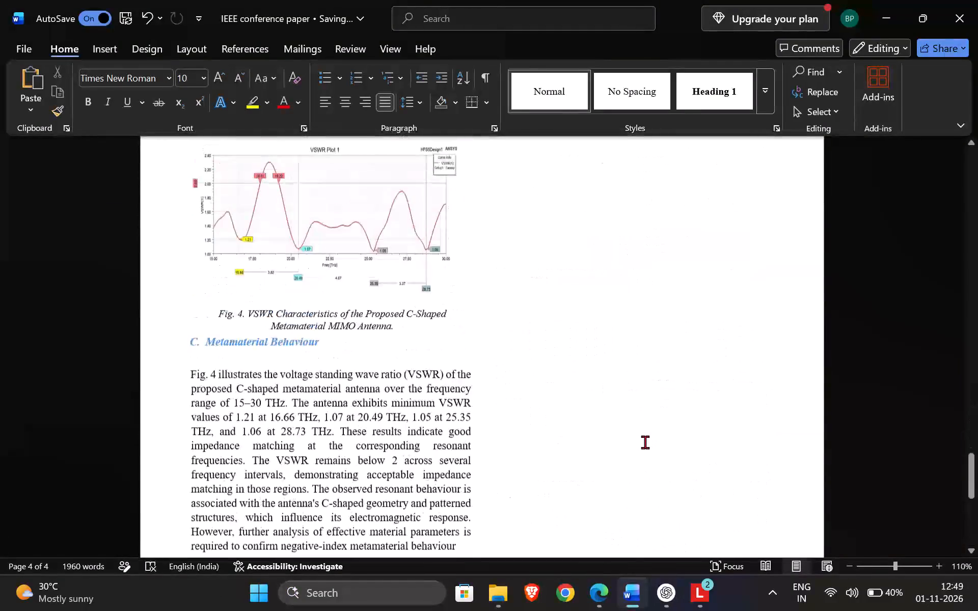
{"action": "scroll", "coordinate": [644, 442], "scroll_direction": "down", "scroll_amount": 1}
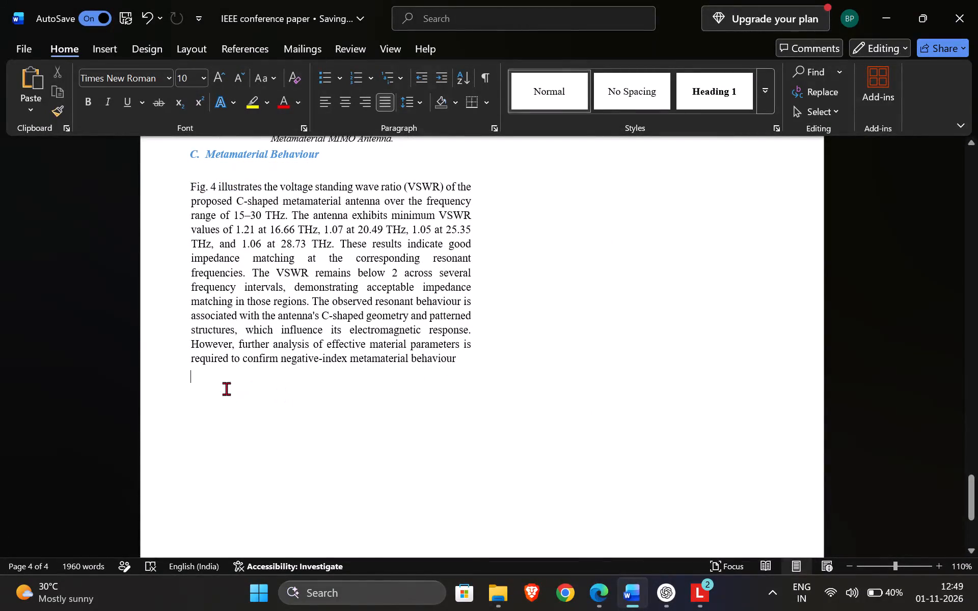
{"action": "left_click", "coordinate": [119, 52]}
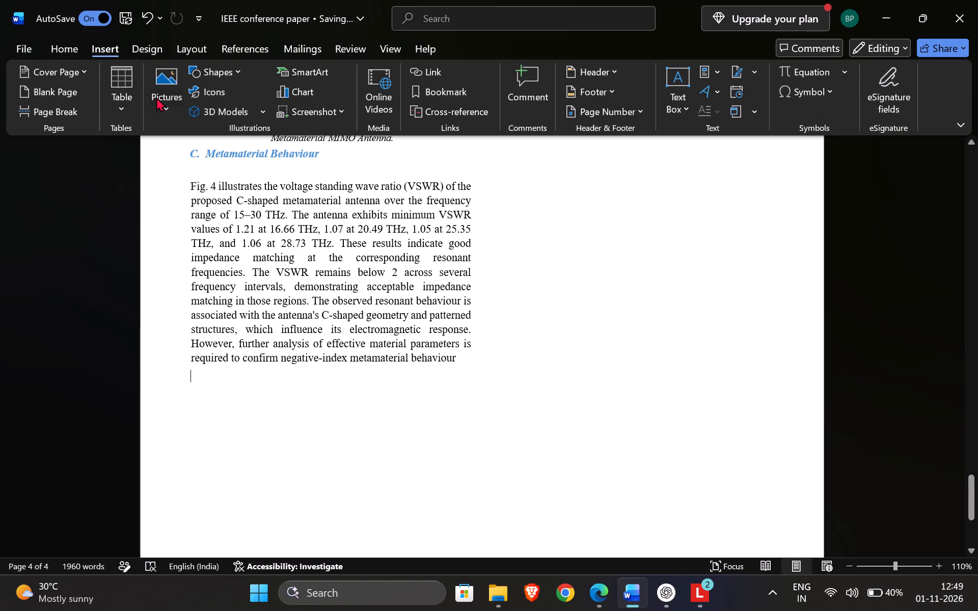
{"action": "left_click", "coordinate": [157, 97]}
{"action": "left_click", "coordinate": [206, 151]}
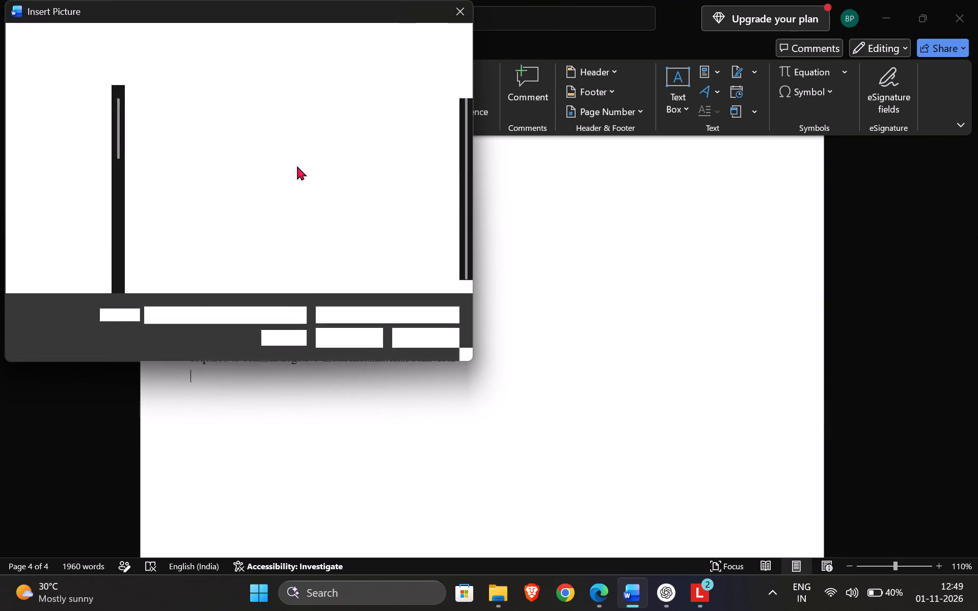
{"action": "left_click", "coordinate": [310, 170]}
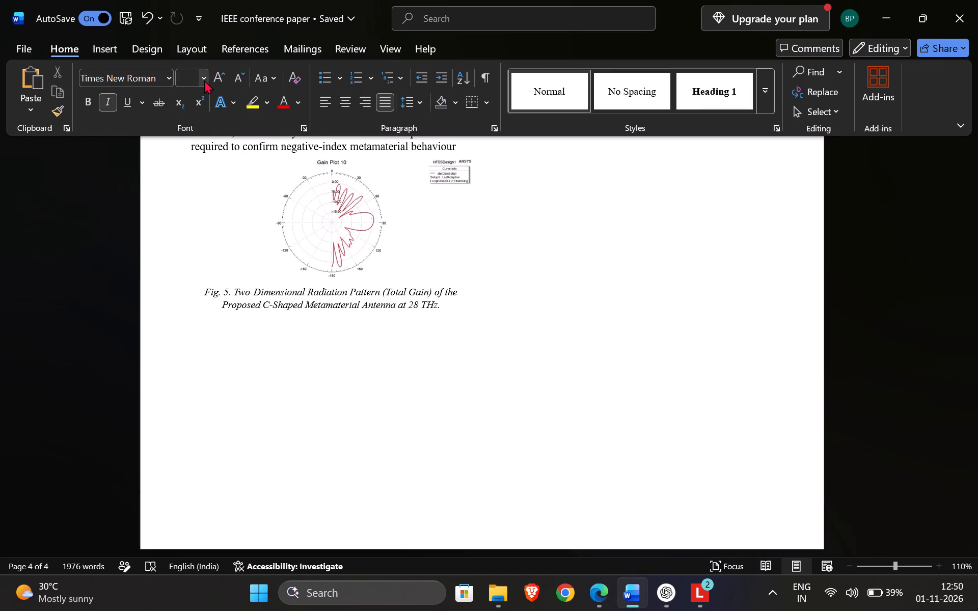
{"action": "key", "text": "ctrl+v"}
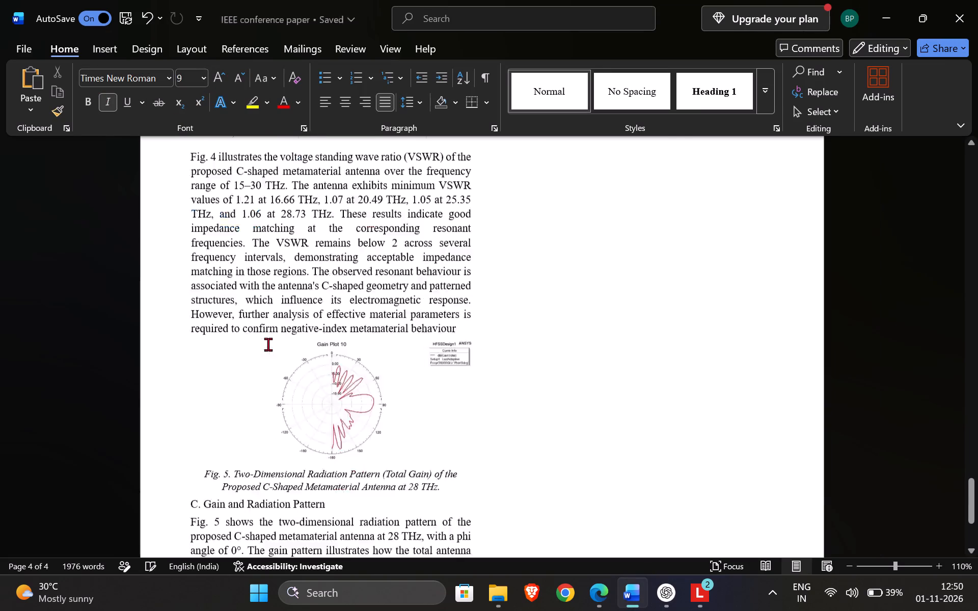
Make the pasted "C. Gain and Radiation Pattern" heading bold.
{"action": "scroll", "coordinate": [269, 341], "scroll_direction": "up", "scroll_amount": 1}
{"action": "scroll", "coordinate": [269, 341], "scroll_direction": "down", "scroll_amount": 5}
{"action": "scroll", "coordinate": [269, 342], "scroll_direction": "up", "scroll_amount": 2}
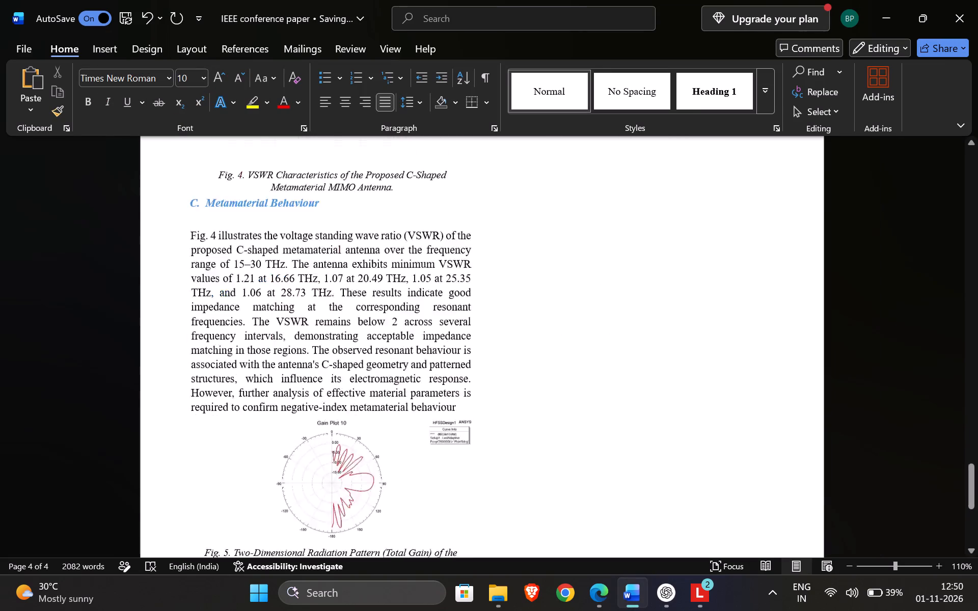
{"action": "scroll", "coordinate": [269, 342], "scroll_direction": "down", "scroll_amount": 2}
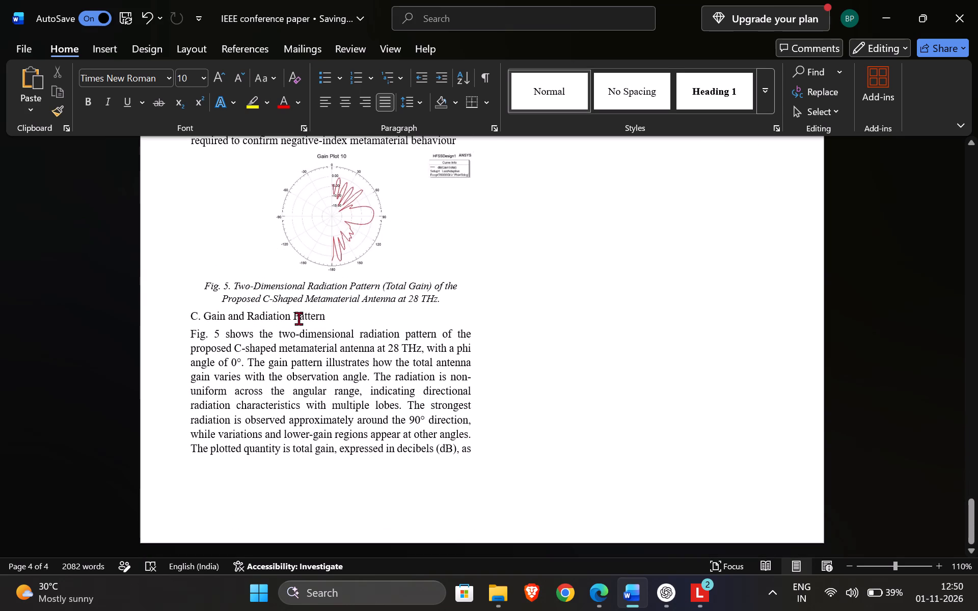
{"action": "left_click_drag", "start_coordinate": [330, 318], "coordinate": [167, 317]}
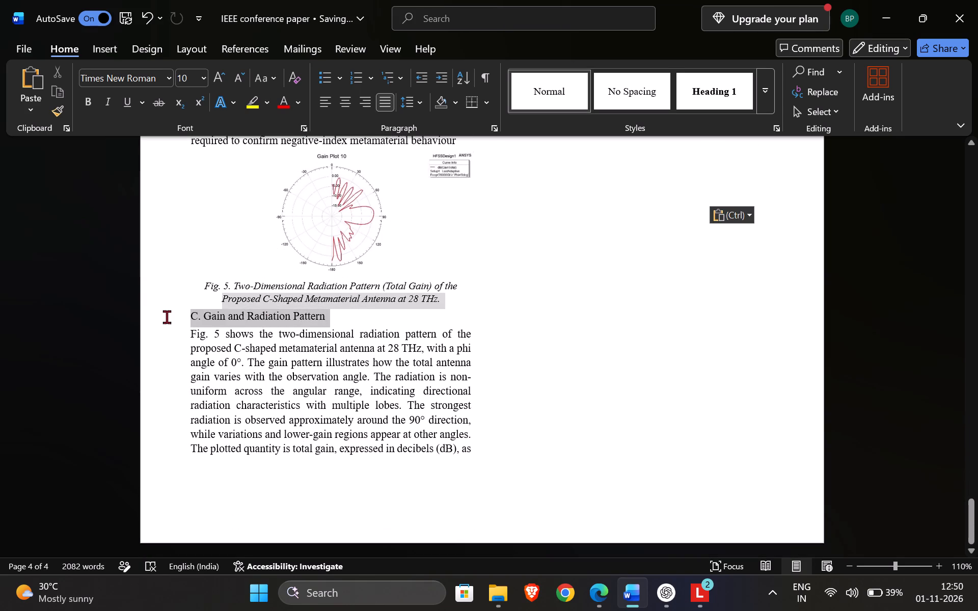
{"action": "key", "text": "ctrl+b"}
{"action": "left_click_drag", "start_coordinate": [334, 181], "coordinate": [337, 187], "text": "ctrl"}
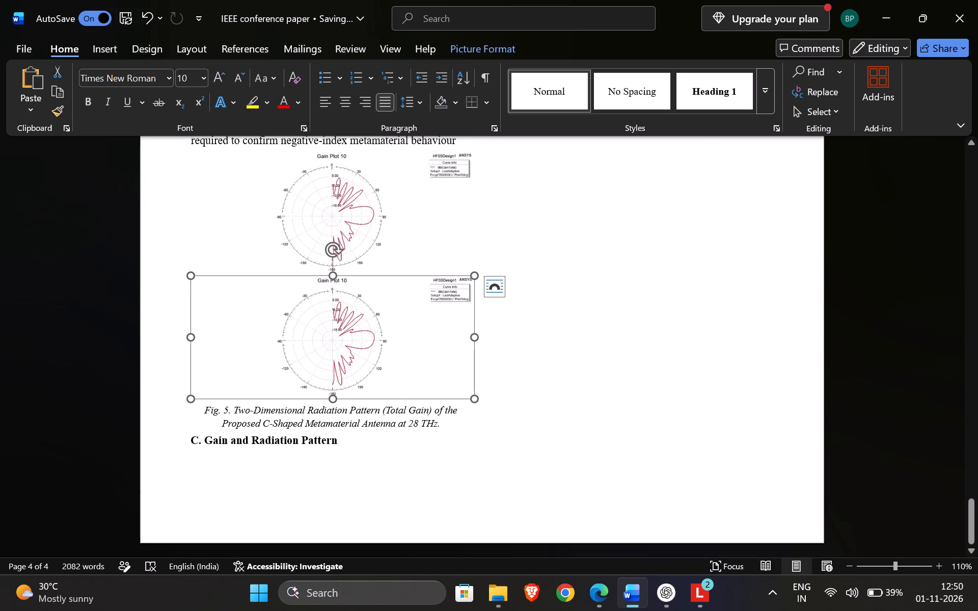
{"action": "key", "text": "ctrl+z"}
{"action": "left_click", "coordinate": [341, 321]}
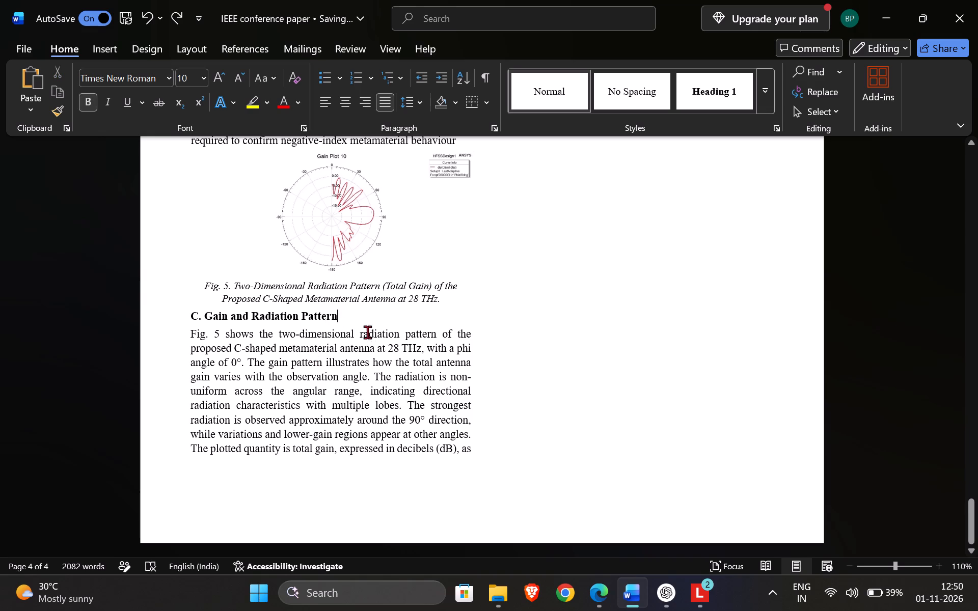
Review the paper's pages, comparing the section headings, figures and column layout with the new Gain and Radiation Pattern section.
{"action": "scroll", "coordinate": [373, 337], "scroll_direction": "up", "scroll_amount": 1}
{"action": "scroll", "coordinate": [373, 337], "scroll_direction": "down", "scroll_amount": 1}
{"action": "scroll", "coordinate": [289, 318], "scroll_direction": "up", "scroll_amount": 1}
{"action": "scroll", "coordinate": [433, 334], "scroll_direction": "up", "scroll_amount": 1}
{"action": "scroll", "coordinate": [517, 331], "scroll_direction": "up", "scroll_amount": 1}
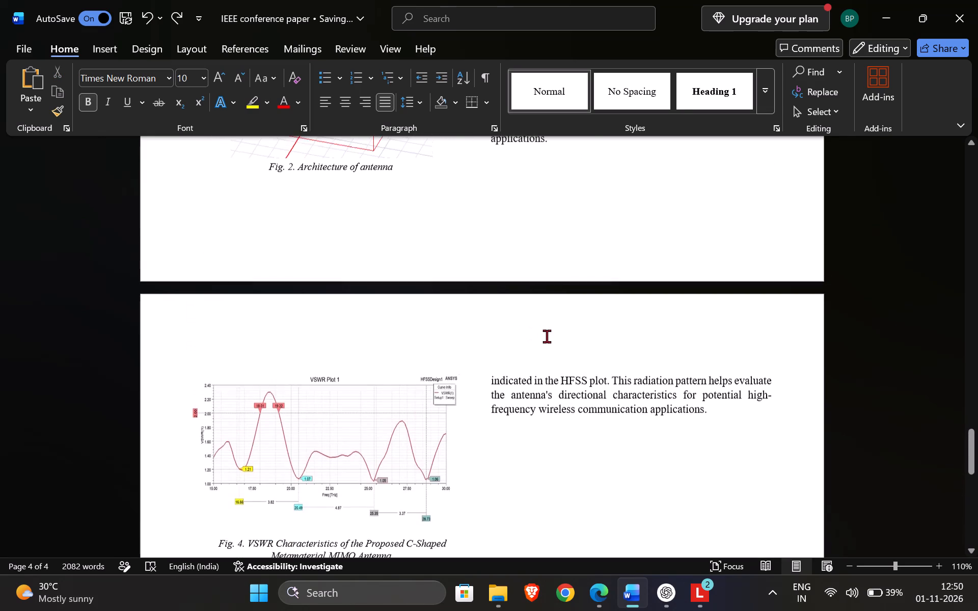
{"action": "scroll", "coordinate": [574, 336], "scroll_direction": "down", "scroll_amount": 1}
{"action": "scroll", "coordinate": [575, 337], "scroll_direction": "up", "scroll_amount": 1}
{"action": "scroll", "coordinate": [575, 337], "scroll_direction": "down", "scroll_amount": 3}
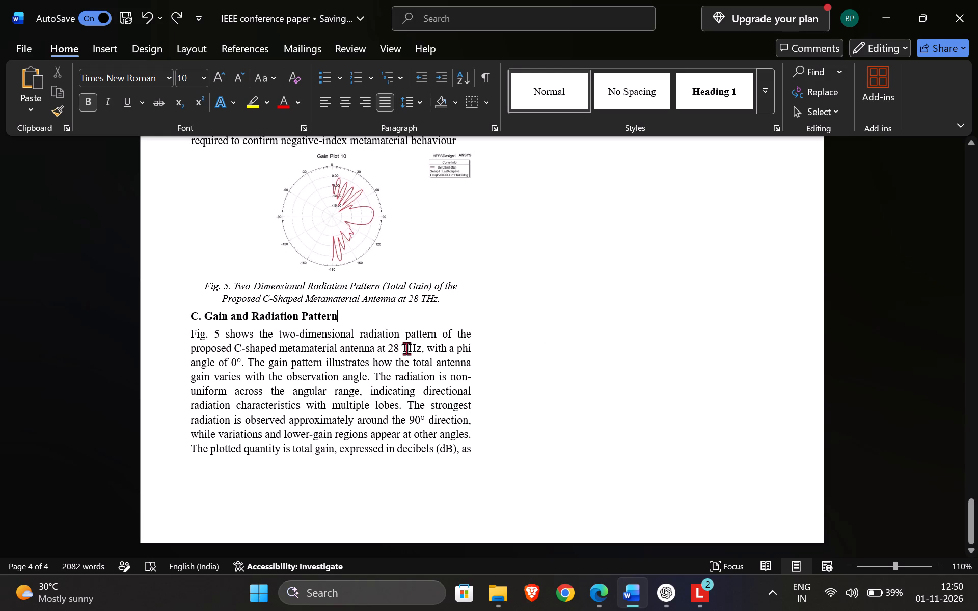
{"action": "scroll", "coordinate": [413, 384], "scroll_direction": "up", "scroll_amount": 1}
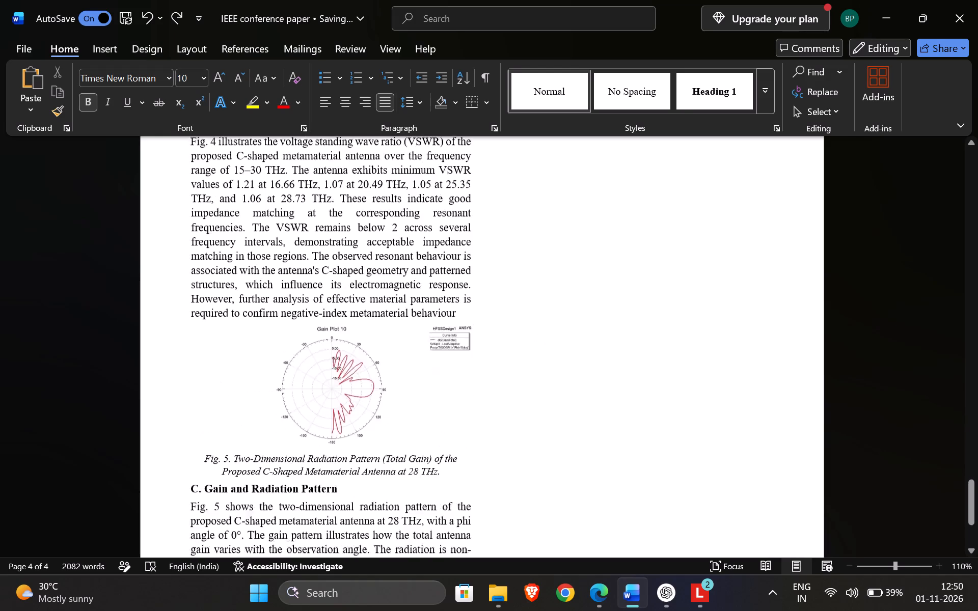
{"action": "scroll", "coordinate": [415, 385], "scroll_direction": "up", "scroll_amount": 8}
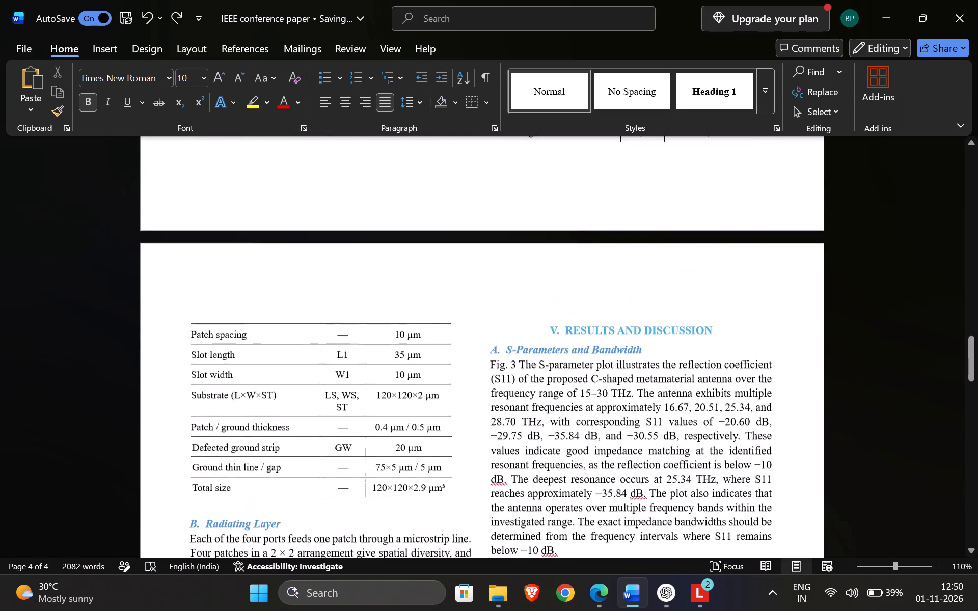
{"action": "scroll", "coordinate": [415, 385], "scroll_direction": "up", "scroll_amount": 7}
{"action": "scroll", "coordinate": [415, 385], "scroll_direction": "down", "scroll_amount": 3}
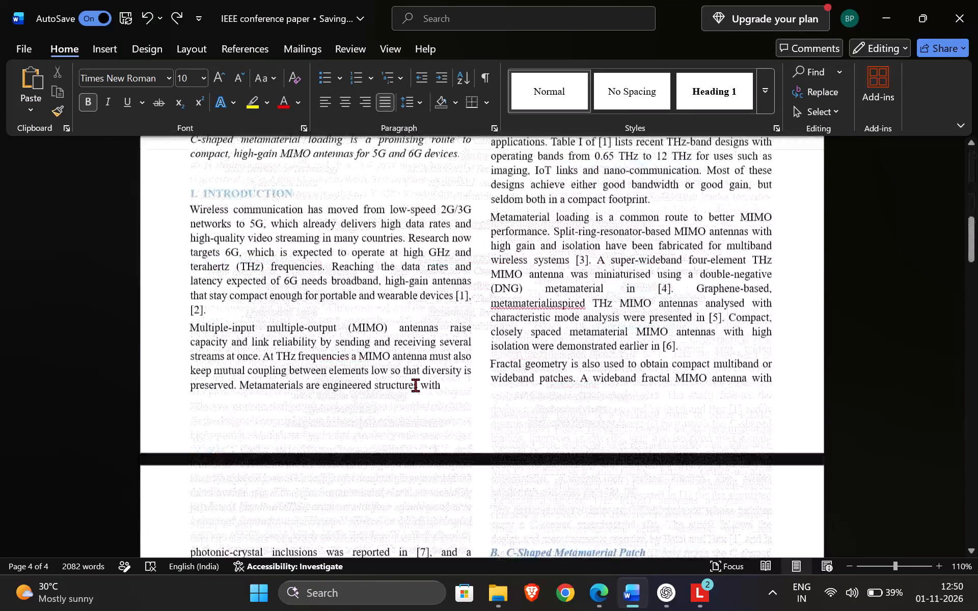
{"action": "scroll", "coordinate": [415, 385], "scroll_direction": "down", "scroll_amount": 10}
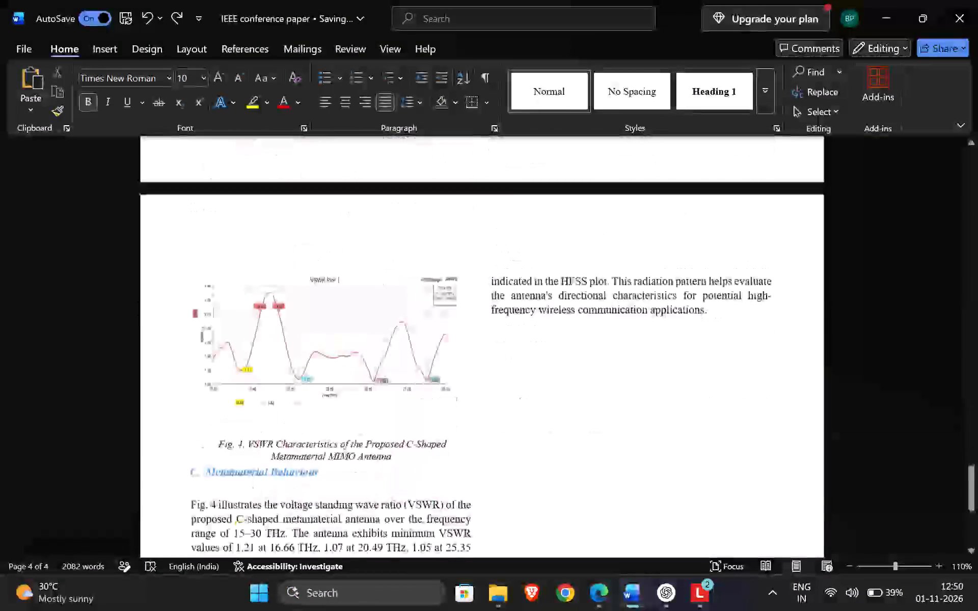
{"action": "scroll", "coordinate": [415, 385], "scroll_direction": "down", "scroll_amount": 2}
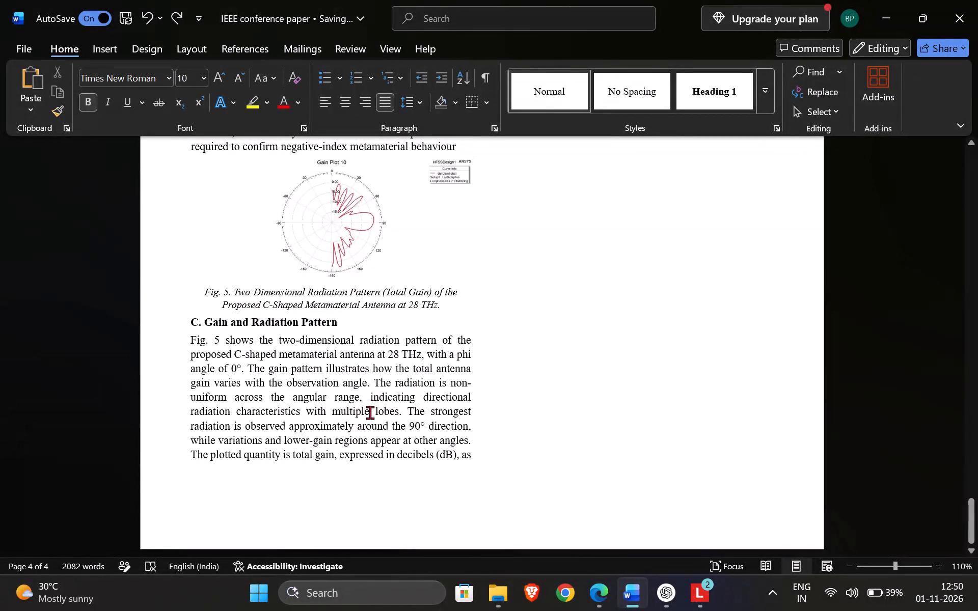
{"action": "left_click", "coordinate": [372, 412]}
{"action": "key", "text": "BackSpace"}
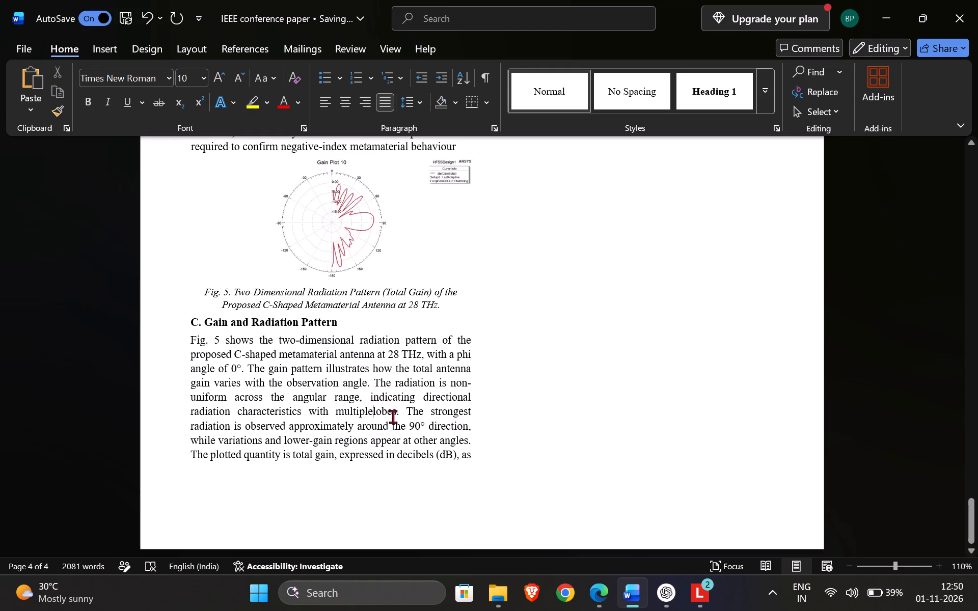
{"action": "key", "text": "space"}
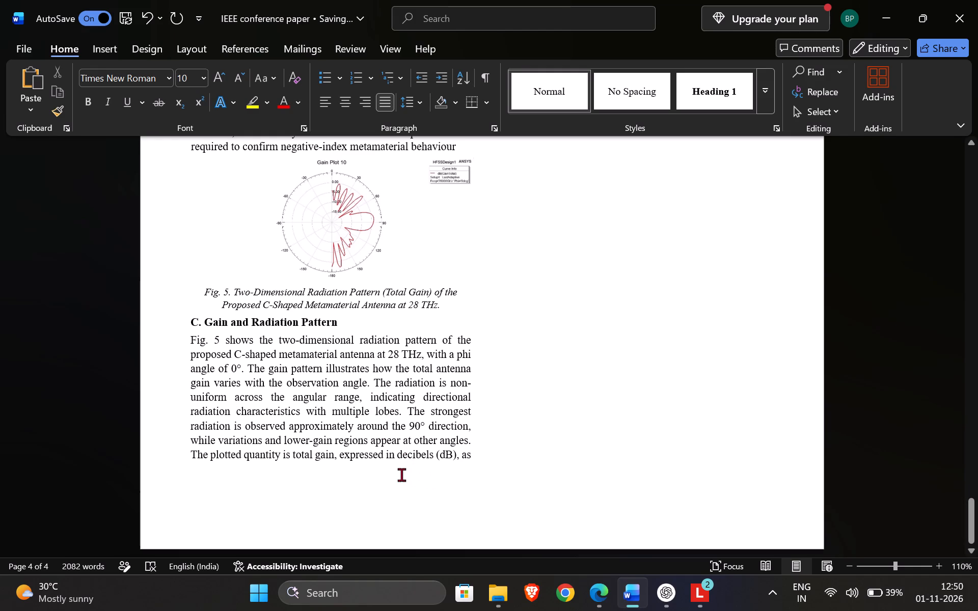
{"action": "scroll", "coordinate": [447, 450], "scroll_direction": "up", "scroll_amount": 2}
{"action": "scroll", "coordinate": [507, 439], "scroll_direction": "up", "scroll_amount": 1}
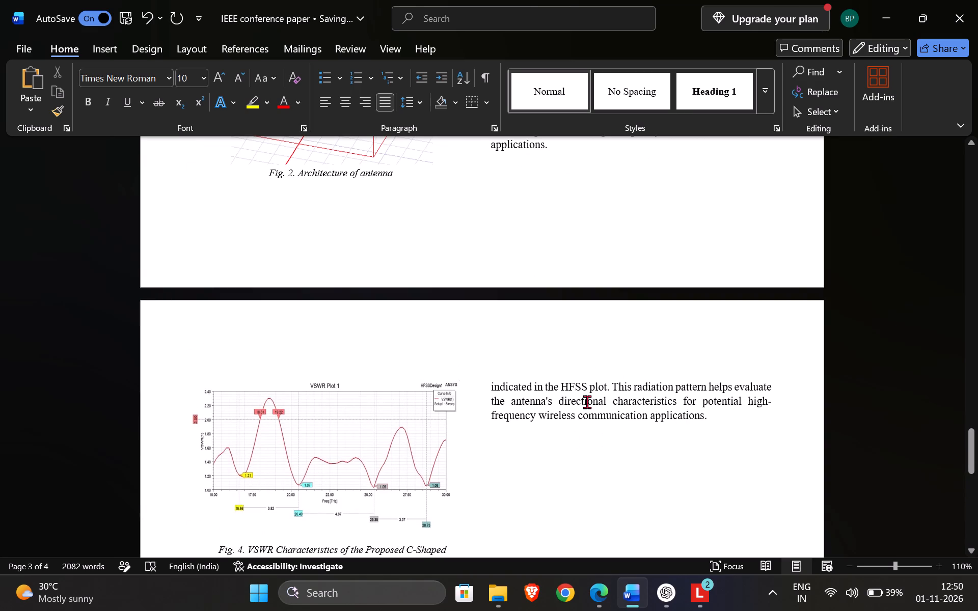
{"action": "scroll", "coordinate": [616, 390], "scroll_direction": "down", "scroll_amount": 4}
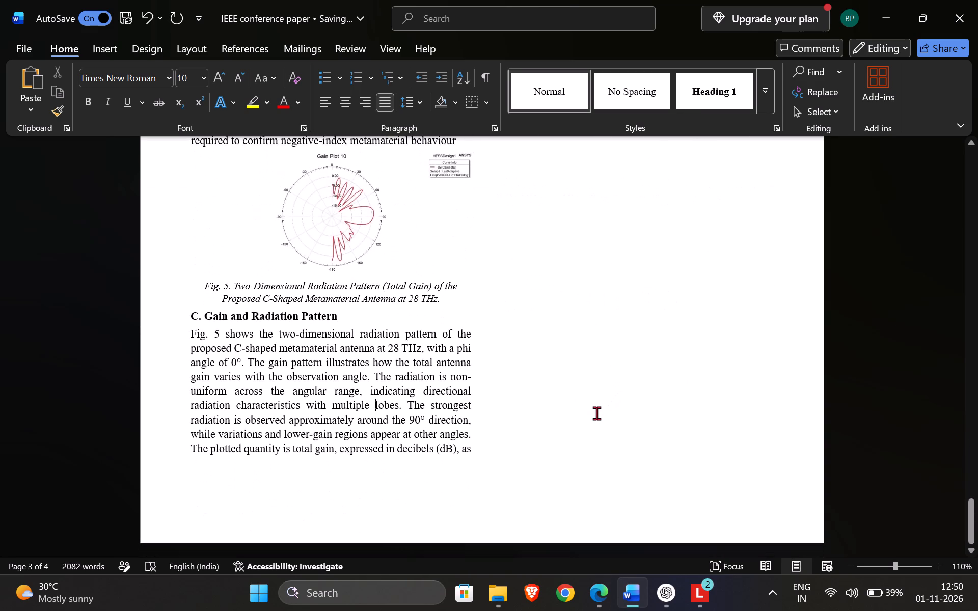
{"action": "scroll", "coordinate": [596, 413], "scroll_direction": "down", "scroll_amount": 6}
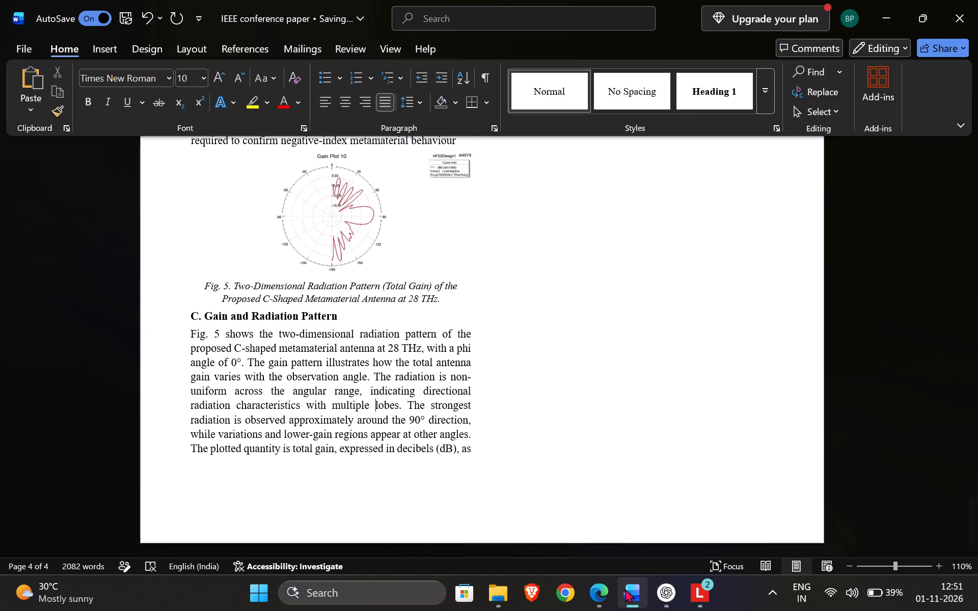
Switch to paper 2.pdf in Edge and examine how its Gain and radiation pattern section arranges the heading, figures, captions and text.
{"action": "left_click", "coordinate": [501, 593]}
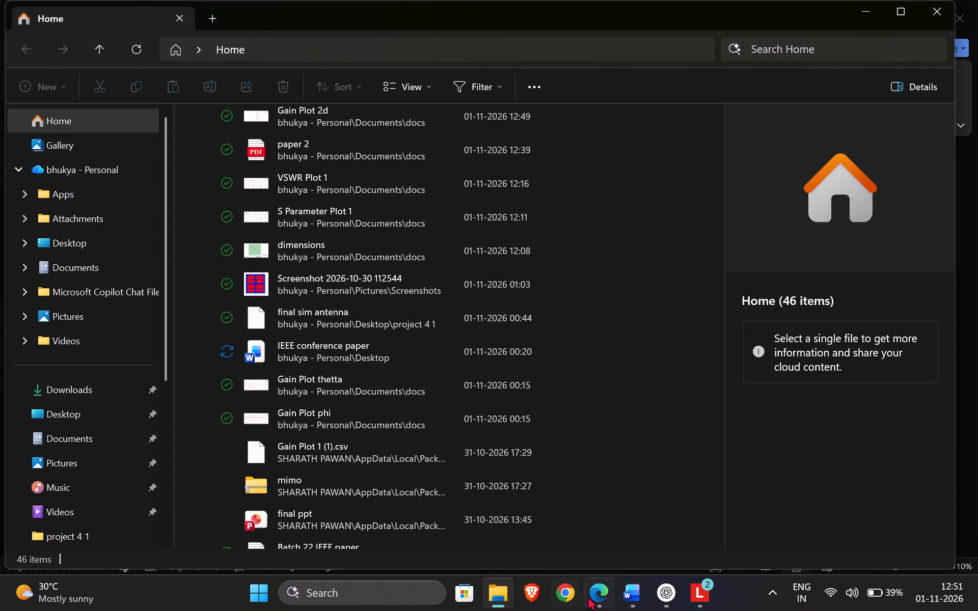
{"action": "left_click", "coordinate": [589, 596]}
{"action": "scroll", "coordinate": [397, 352], "scroll_direction": "down", "scroll_amount": 1}
{"action": "left_click", "coordinate": [524, 314]}
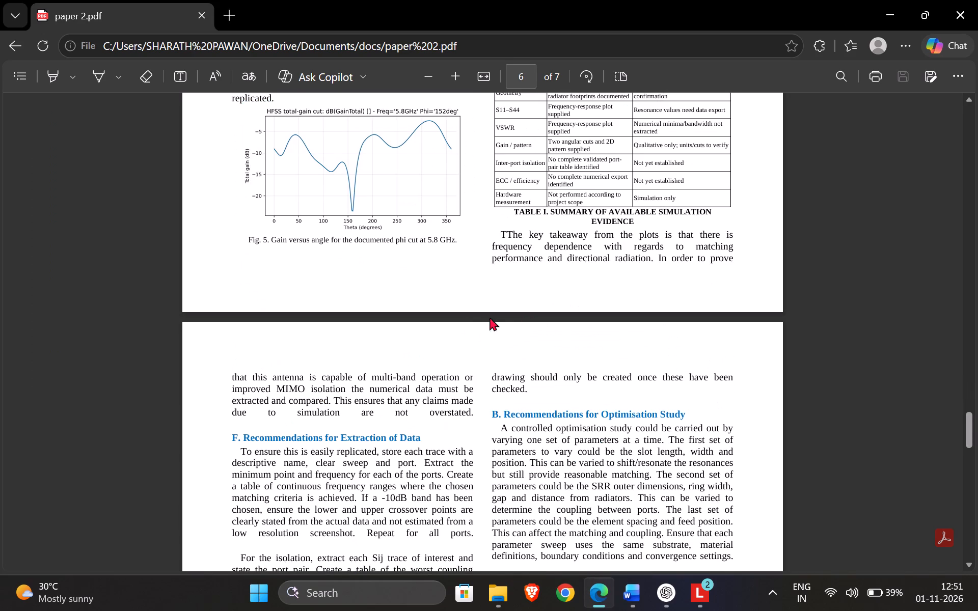
{"action": "scroll", "coordinate": [456, 316], "scroll_direction": "up", "scroll_amount": 1}
{"action": "scroll", "coordinate": [451, 317], "scroll_direction": "down", "scroll_amount": 1}
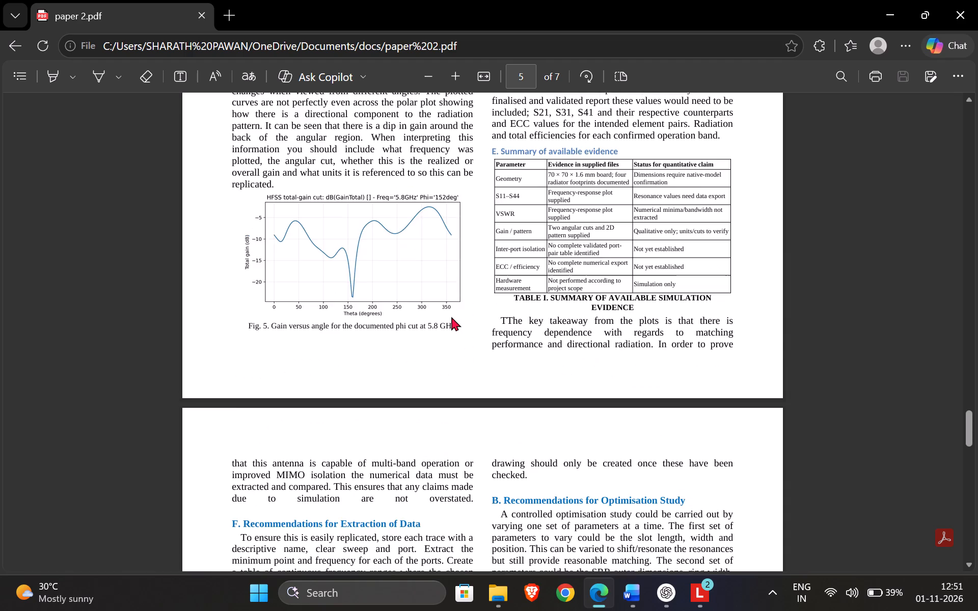
{"action": "scroll", "coordinate": [451, 317], "scroll_direction": "up", "scroll_amount": 1}
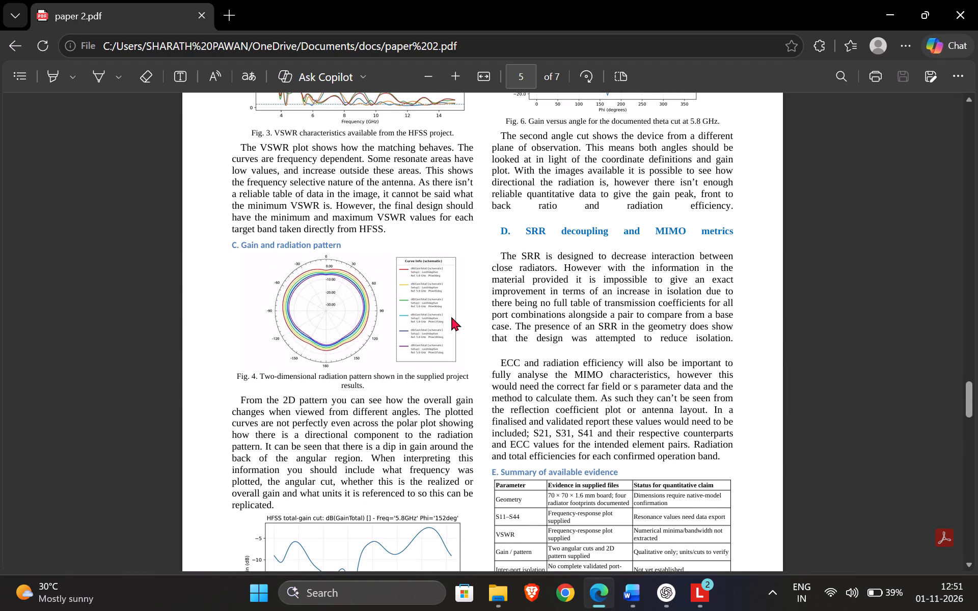
{"action": "scroll", "coordinate": [451, 317], "scroll_direction": "down", "scroll_amount": 1}
{"action": "scroll", "coordinate": [451, 317], "scroll_direction": "up", "scroll_amount": 1}
Copy the bold "C. Gain and Radiation Pattern" heading in Word and paste it on a new line between the Metamaterial Behaviour paragraph and the gain plot.
{"action": "left_click", "coordinate": [629, 598]}
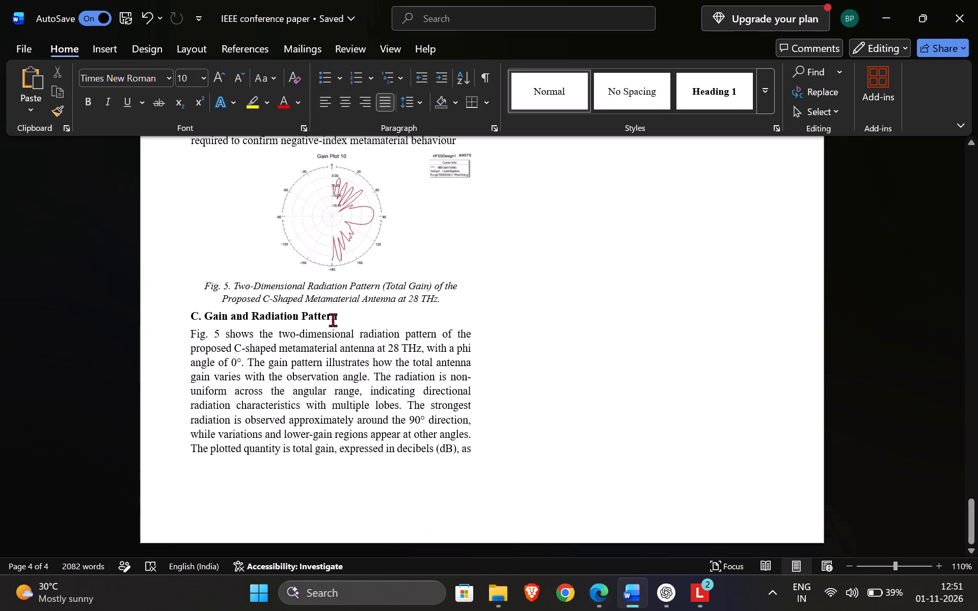
{"action": "left_click_drag", "start_coordinate": [347, 317], "coordinate": [142, 320]}
{"action": "key", "text": "ctrl+c"}
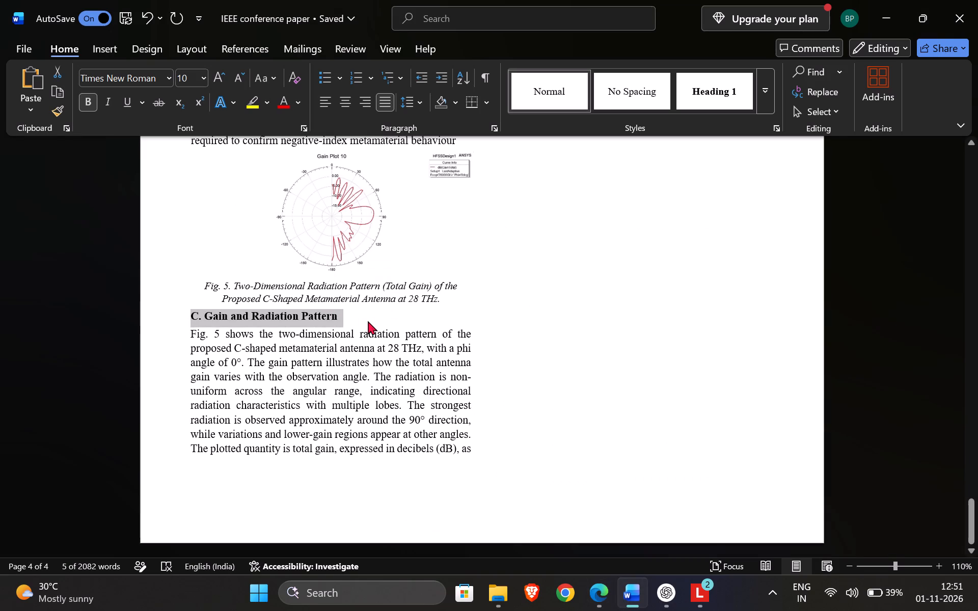
{"action": "scroll", "coordinate": [366, 326], "scroll_direction": "up", "scroll_amount": 2}
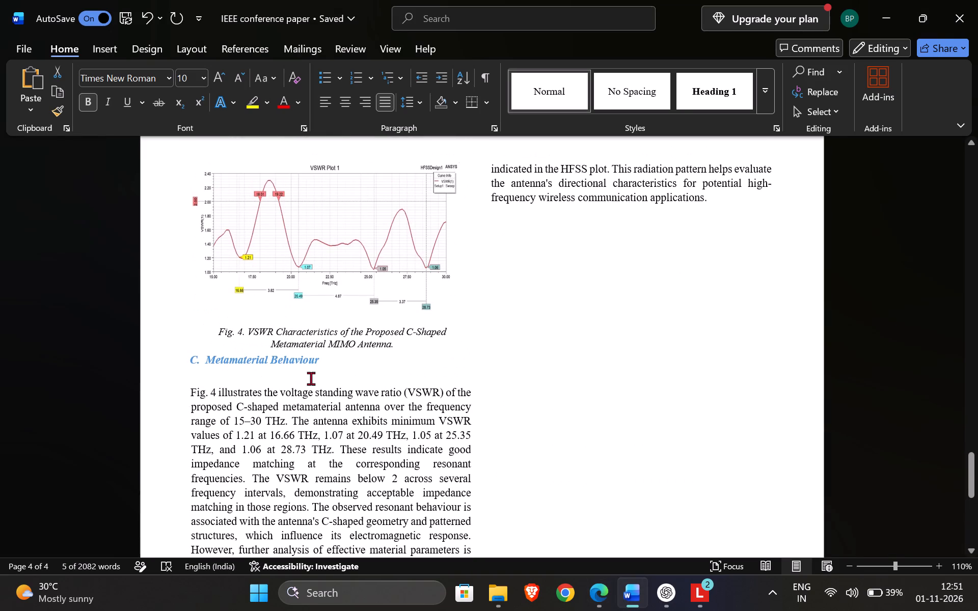
{"action": "scroll", "coordinate": [316, 388], "scroll_direction": "down", "scroll_amount": 1}
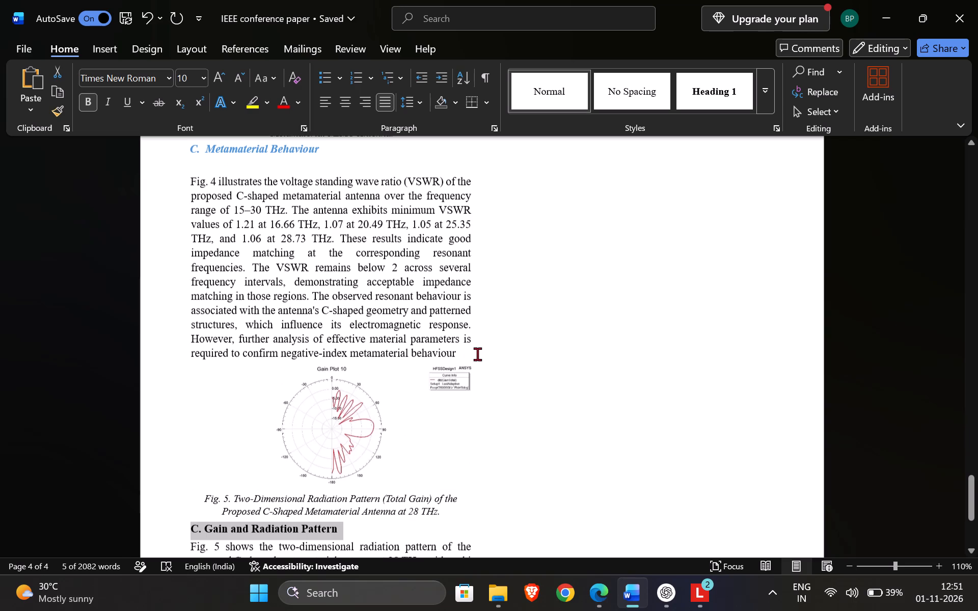
{"action": "left_click", "coordinate": [477, 354]}
{"action": "key", "text": "Return"}
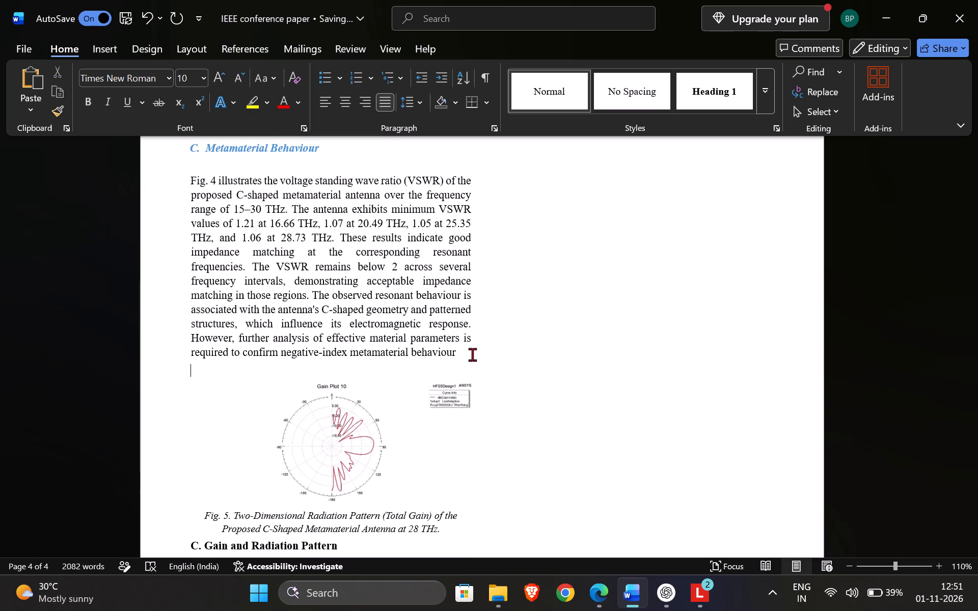
{"action": "key", "text": "ctrl+v"}
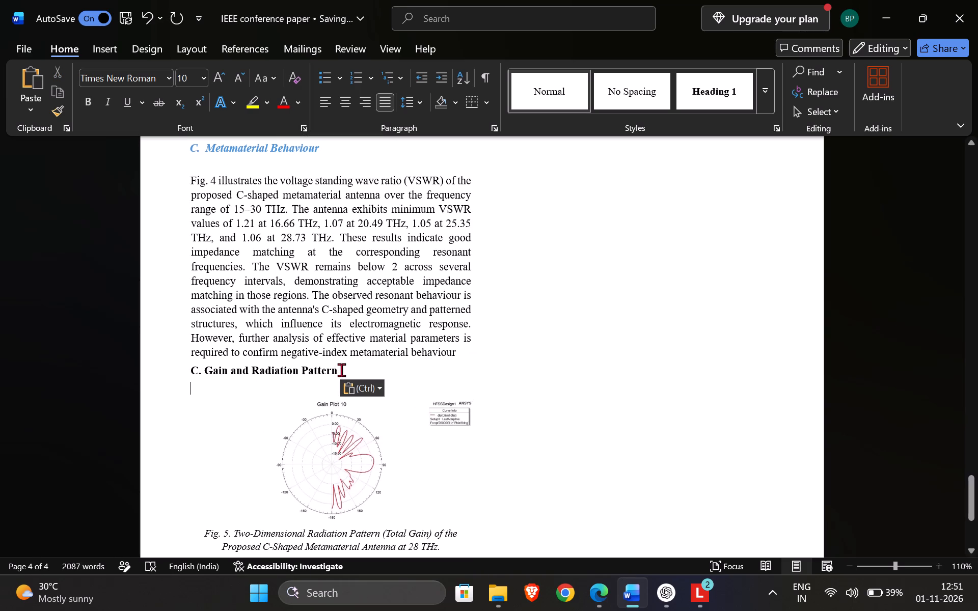
Italicize the "C. Gain and Radiation Pattern" heading above the gain plot.
{"action": "left_click_drag", "start_coordinate": [341, 370], "coordinate": [186, 370]}
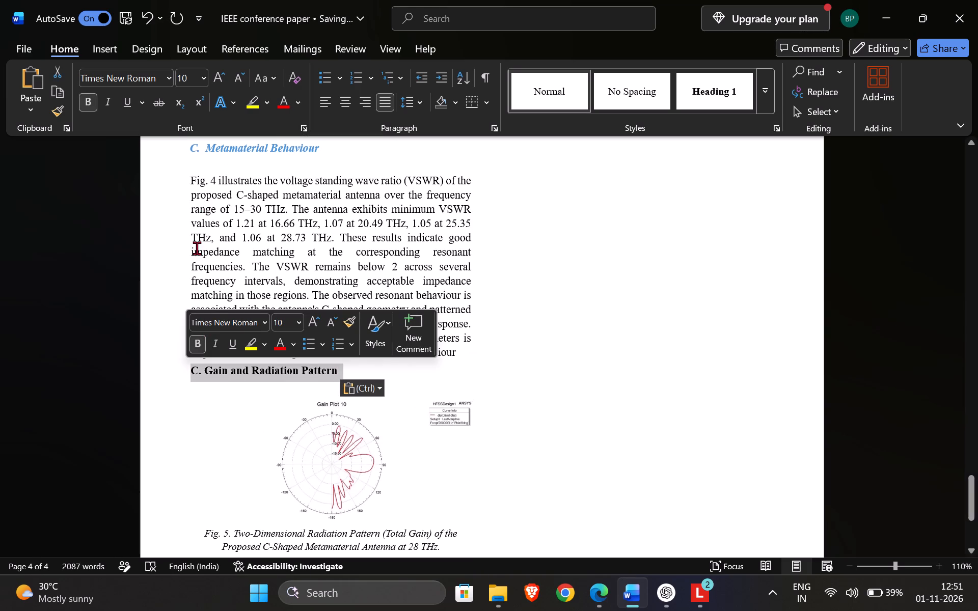
{"action": "left_click", "coordinate": [210, 337]}
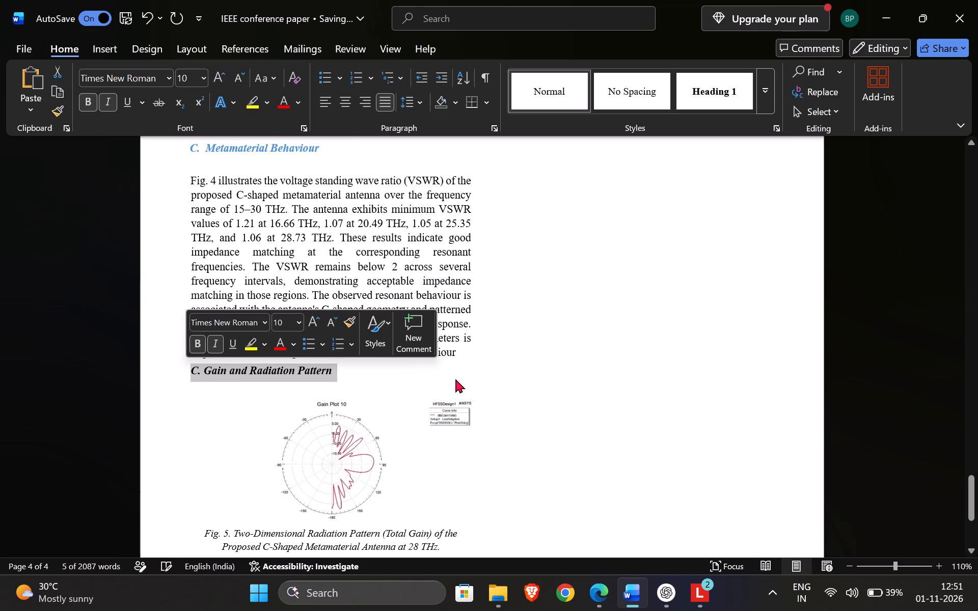
{"action": "left_click", "coordinate": [455, 379]}
Delete the duplicate "C. Gain and Radiation Pattern" heading below the Fig. 5 caption.
{"action": "scroll", "coordinate": [368, 394], "scroll_direction": "down", "scroll_amount": 1}
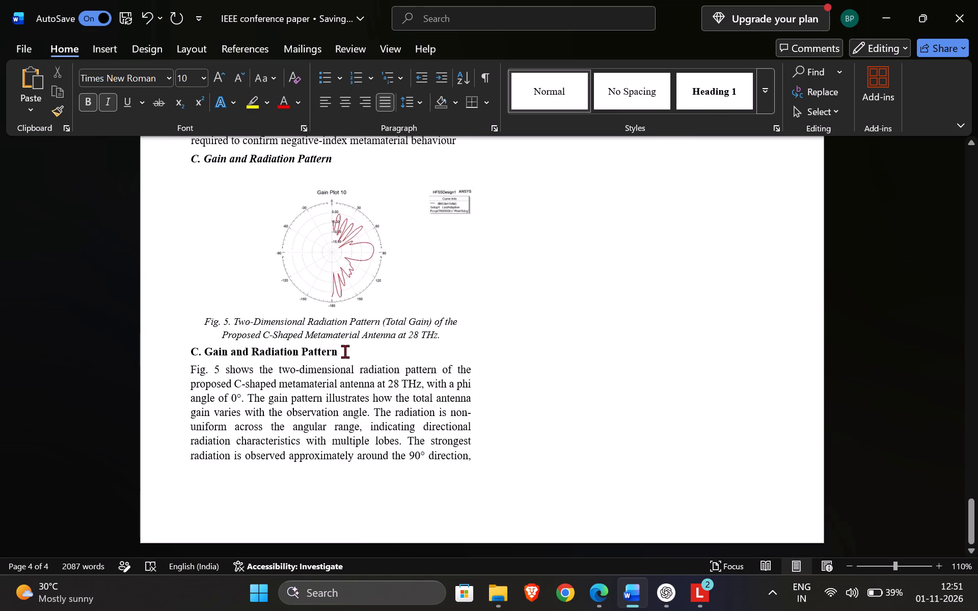
{"action": "left_click_drag", "start_coordinate": [345, 357], "coordinate": [174, 353]}
{"action": "key", "text": "BackSpace"}
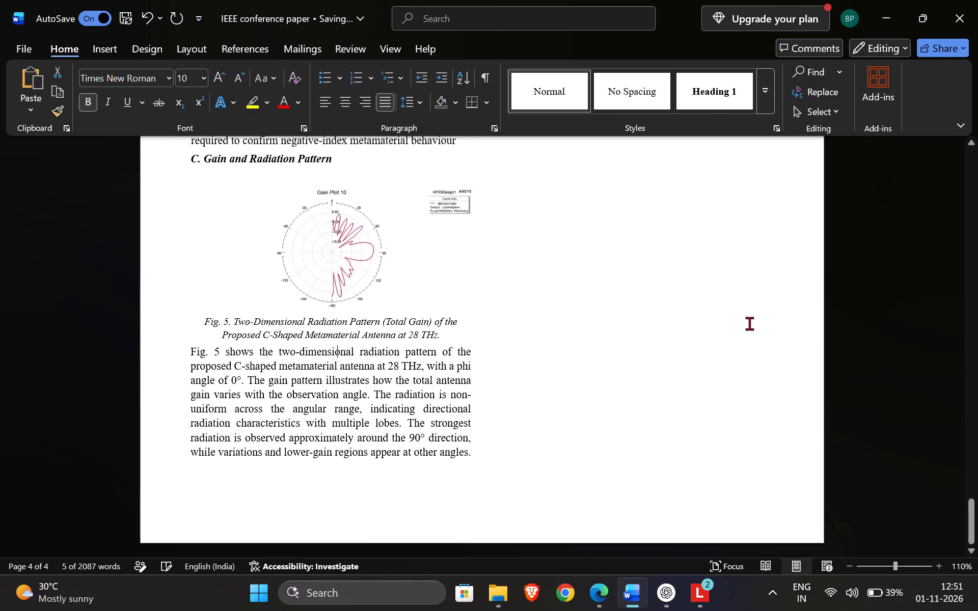
Remove the blank line between the "C. Metamaterial Behaviour" heading and its paragraph.
{"action": "scroll", "coordinate": [381, 375], "scroll_direction": "up", "scroll_amount": 1}
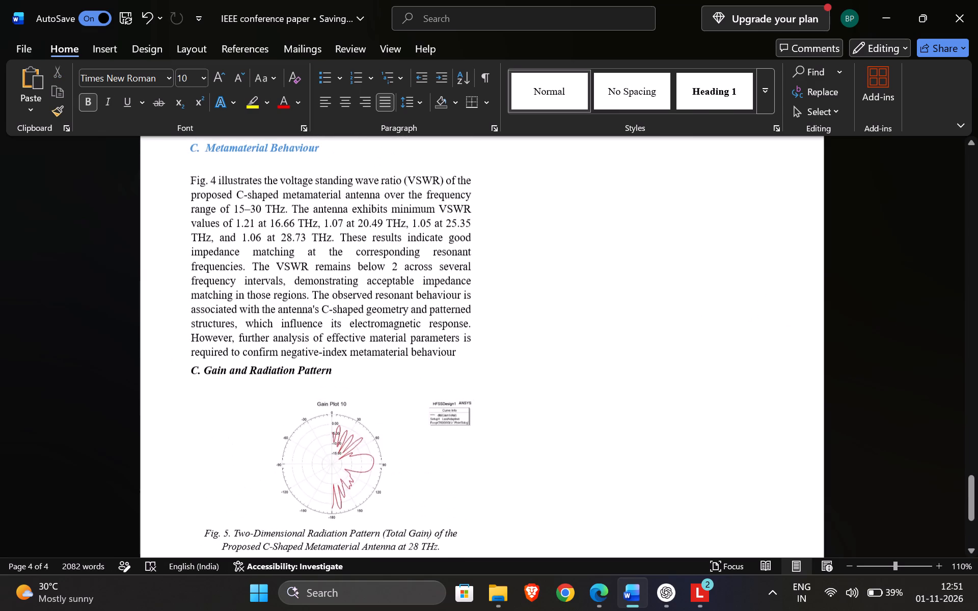
{"action": "scroll", "coordinate": [381, 369], "scroll_direction": "up", "scroll_amount": 1}
{"action": "scroll", "coordinate": [381, 367], "scroll_direction": "down", "scroll_amount": 1}
{"action": "scroll", "coordinate": [376, 356], "scroll_direction": "up", "scroll_amount": 1}
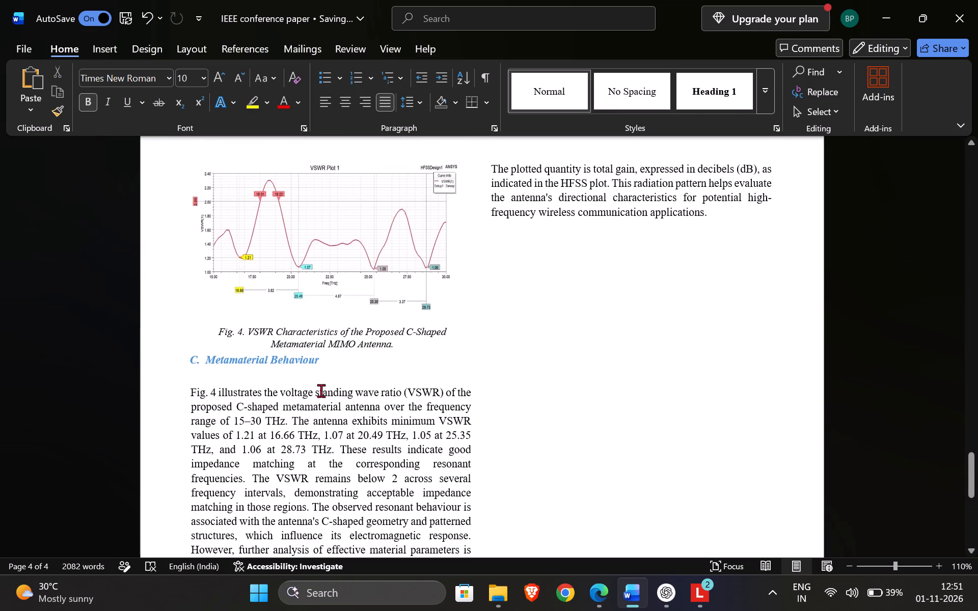
{"action": "left_click", "coordinate": [294, 382]}
{"action": "key", "text": "BackSpace"}
{"action": "key", "text": "BackSpace"}
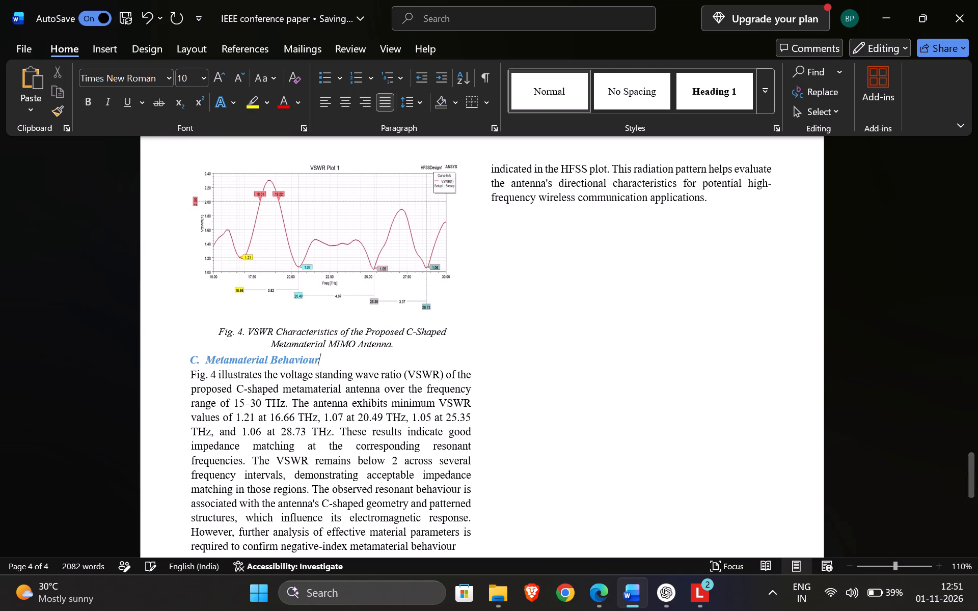
Add a new line after the Fig. 5 paragraph ending in "high-frequency wireless communication applications.".
{"action": "scroll", "coordinate": [380, 372], "scroll_direction": "down", "scroll_amount": 2}
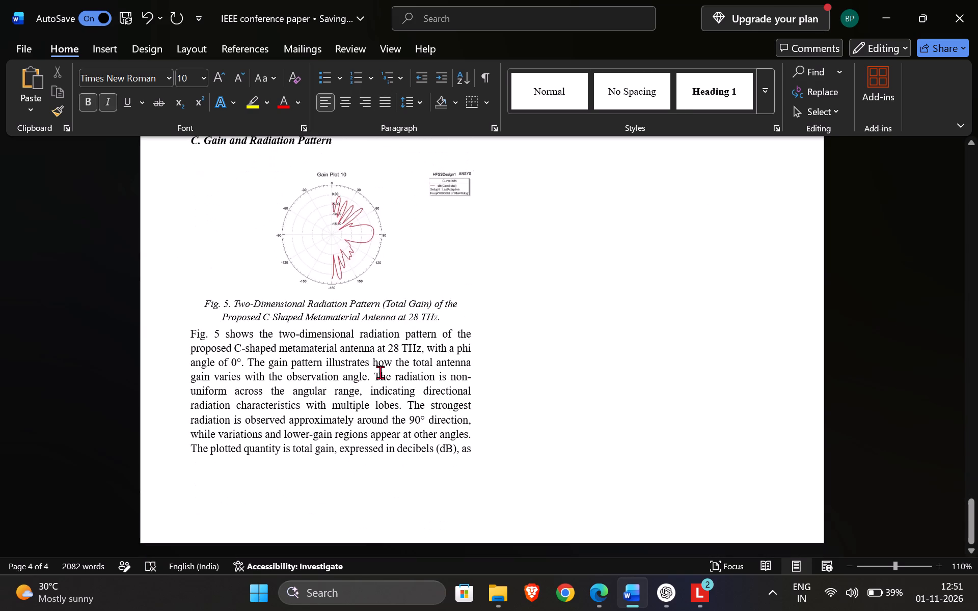
{"action": "scroll", "coordinate": [380, 372], "scroll_direction": "down", "scroll_amount": 2}
{"action": "scroll", "coordinate": [380, 372], "scroll_direction": "up", "scroll_amount": 3}
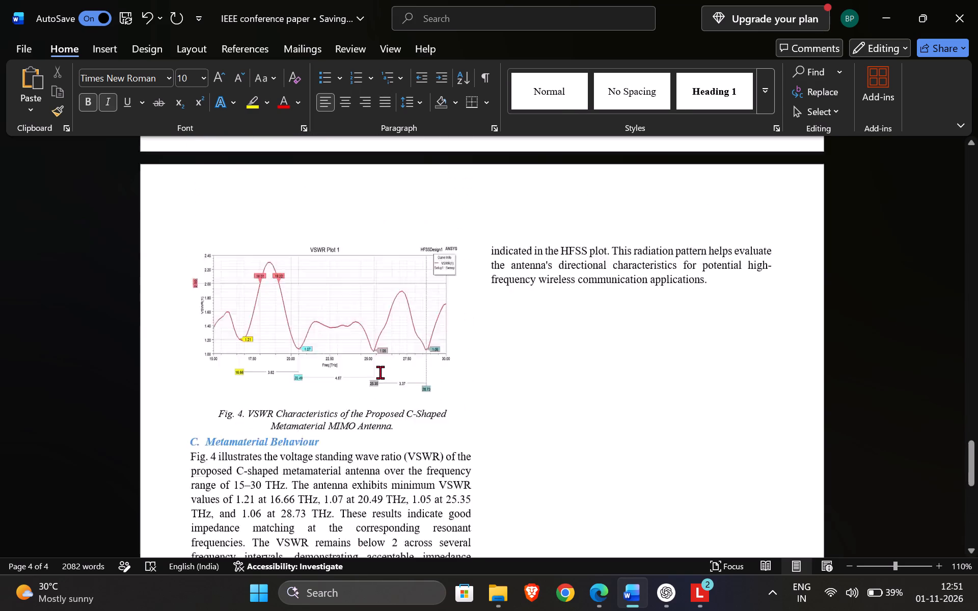
{"action": "scroll", "coordinate": [380, 372], "scroll_direction": "up", "scroll_amount": 1}
{"action": "scroll", "coordinate": [539, 395], "scroll_direction": "down", "scroll_amount": 2}
{"action": "left_click", "coordinate": [738, 201]}
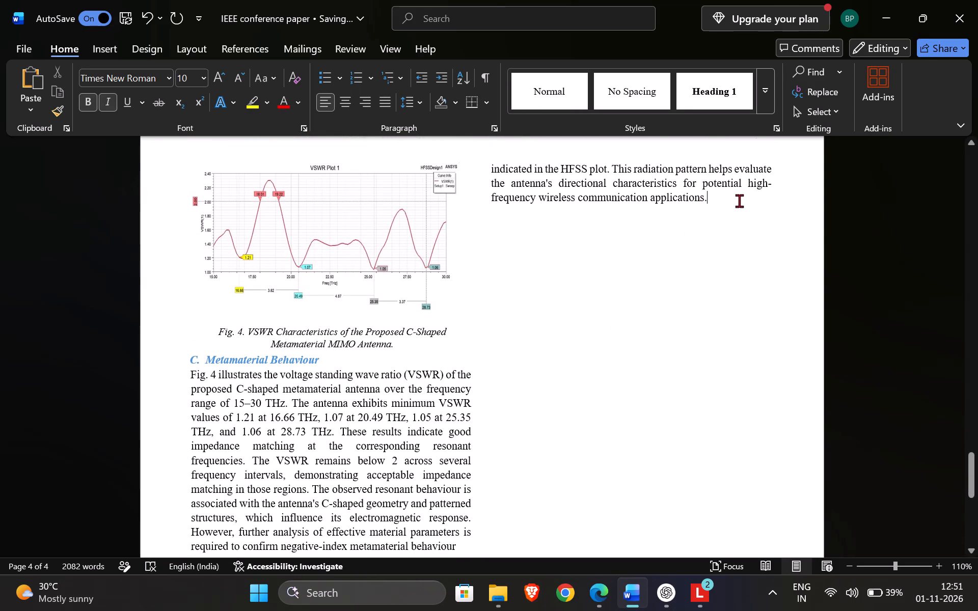
{"action": "key", "text": "Return"}
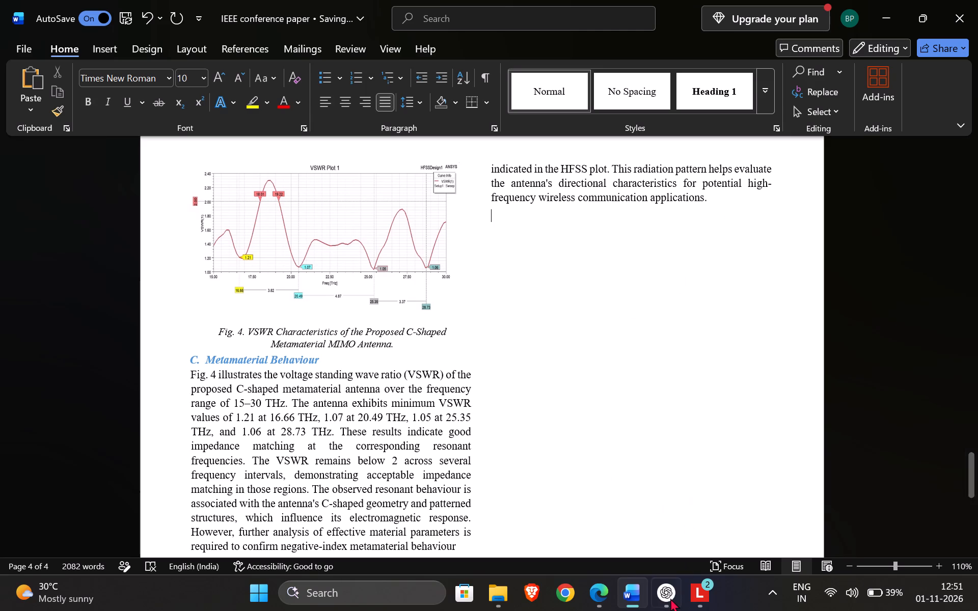
{"action": "left_click", "coordinate": [598, 599]}
{"action": "scroll", "coordinate": [323, 291], "scroll_direction": "down", "scroll_amount": 1}
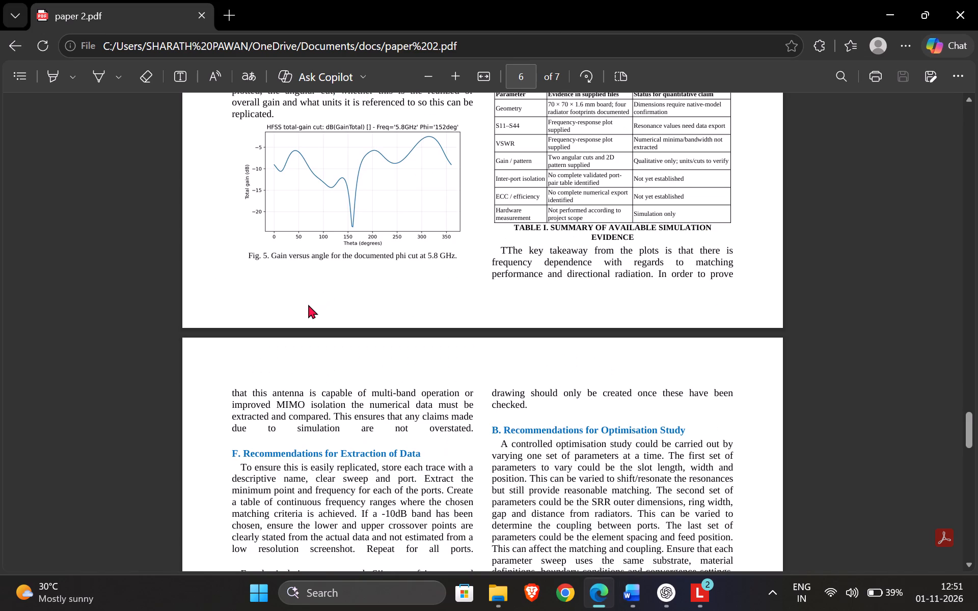
{"action": "scroll", "coordinate": [309, 301], "scroll_direction": "up", "scroll_amount": 1}
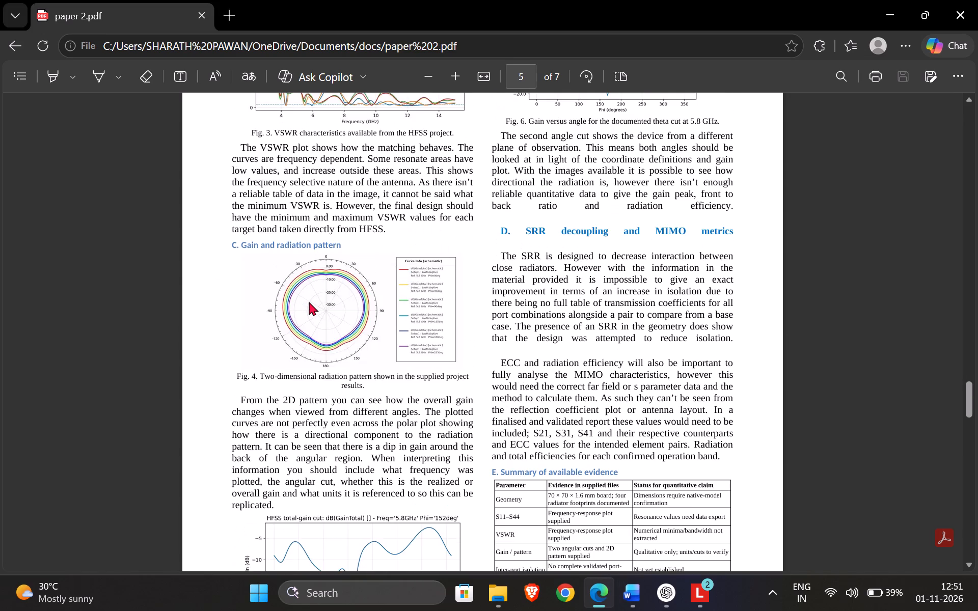
{"action": "scroll", "coordinate": [309, 301], "scroll_direction": "up", "scroll_amount": 1}
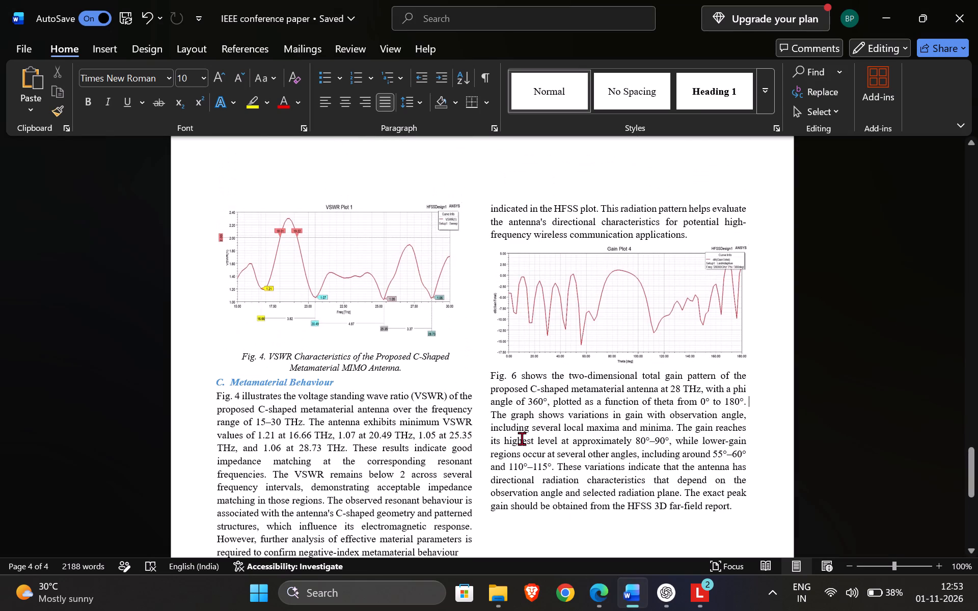
{"action": "left_click", "coordinate": [528, 329]}
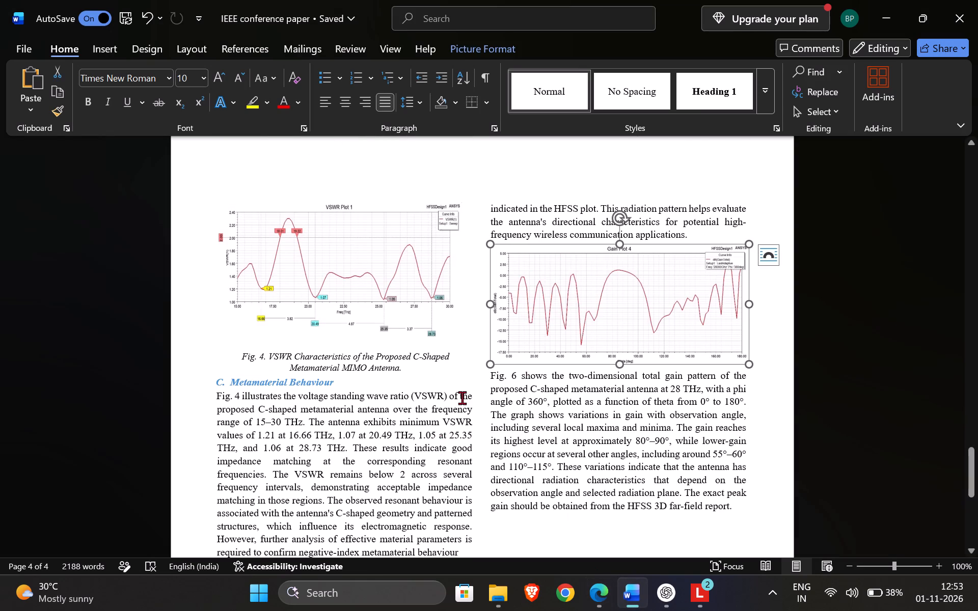
Switch to a new File Explorer window and look through the recent files listed on its Home page.
{"action": "key", "text": "super+e"}
{"action": "scroll", "coordinate": [350, 432], "scroll_direction": "down", "scroll_amount": 1}
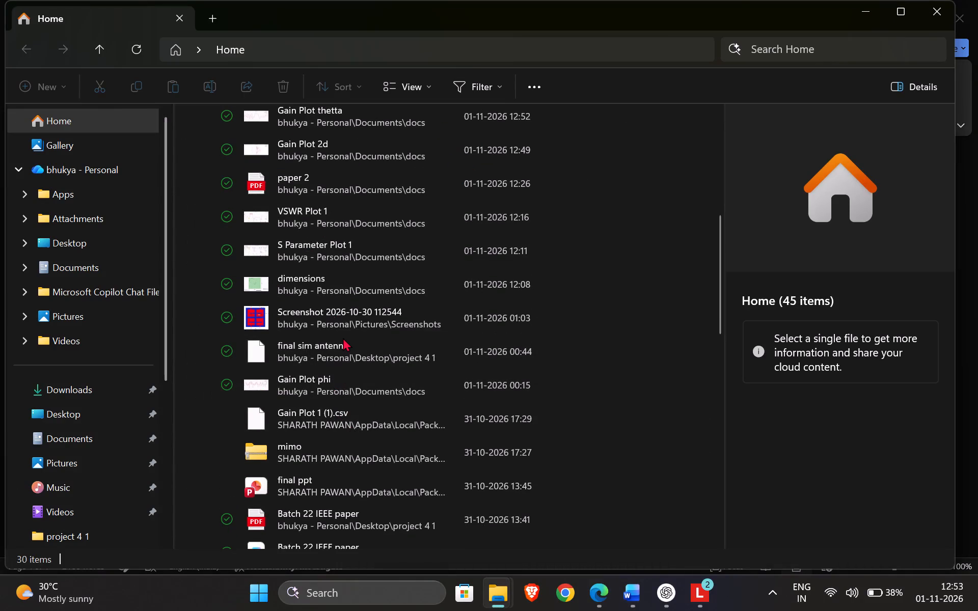
{"action": "scroll", "coordinate": [354, 350], "scroll_direction": "down", "scroll_amount": 1}
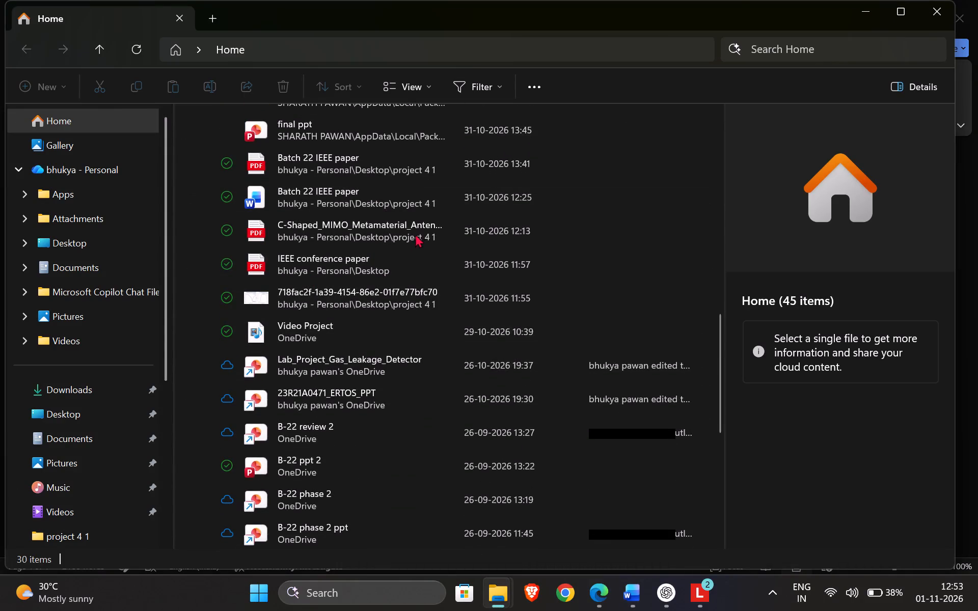
{"action": "scroll", "coordinate": [403, 270], "scroll_direction": "down", "scroll_amount": 1}
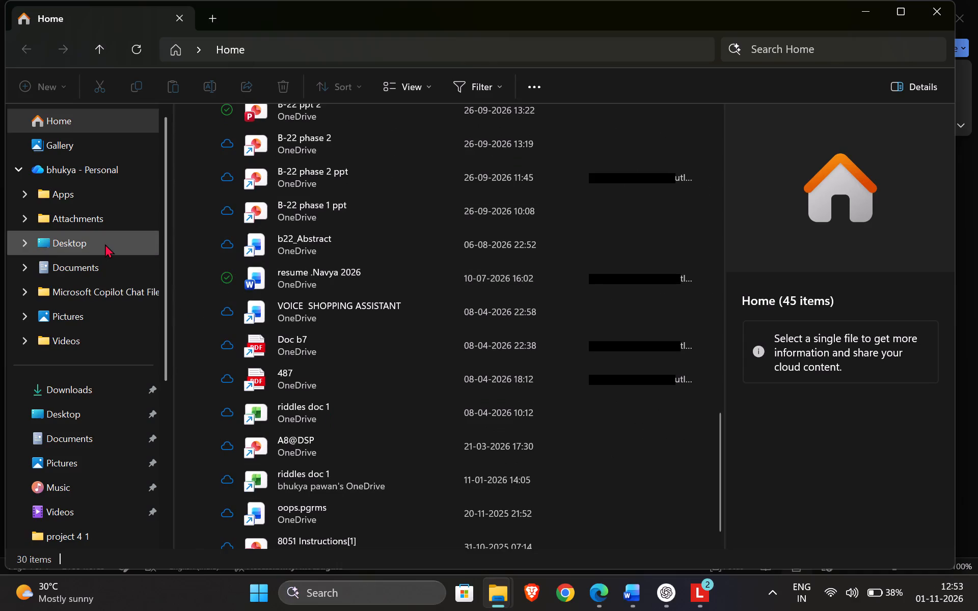
Open the project 4 1 folder on the Desktop and look through its files and result folders in different view layouts.
{"action": "double_click", "coordinate": [105, 243]}
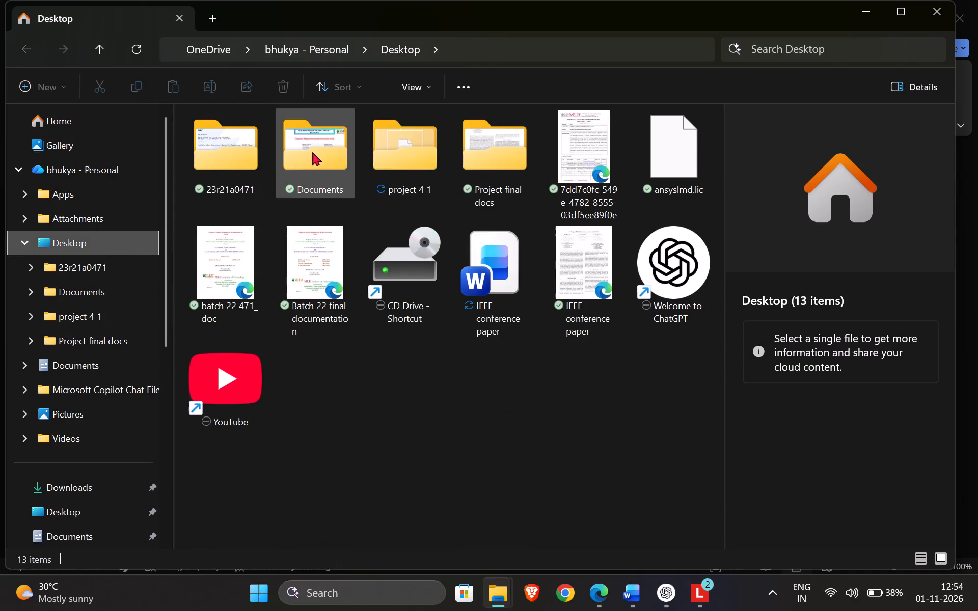
{"action": "double_click", "coordinate": [421, 185]}
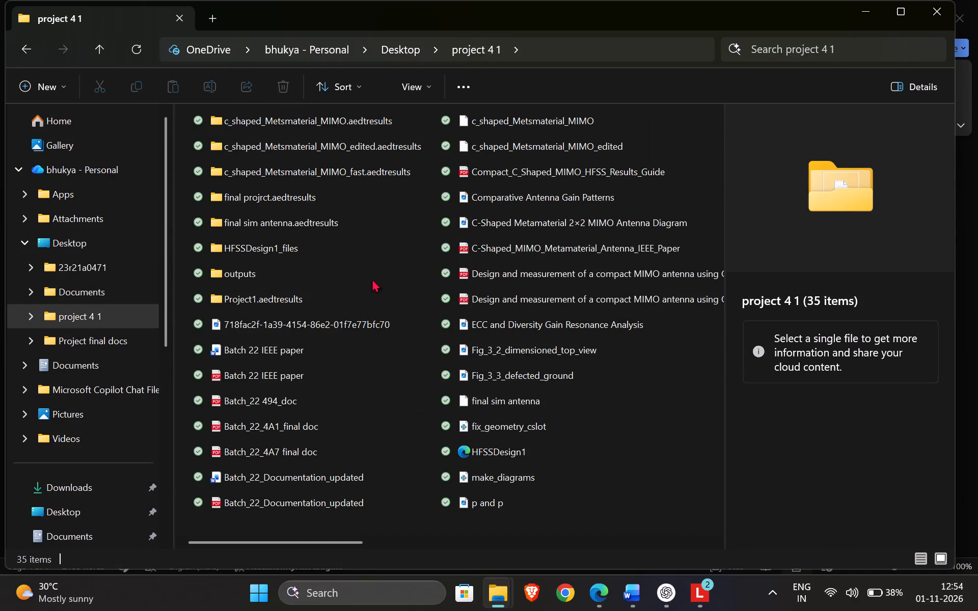
{"action": "scroll", "coordinate": [333, 360], "scroll_direction": "down", "scroll_amount": 1}
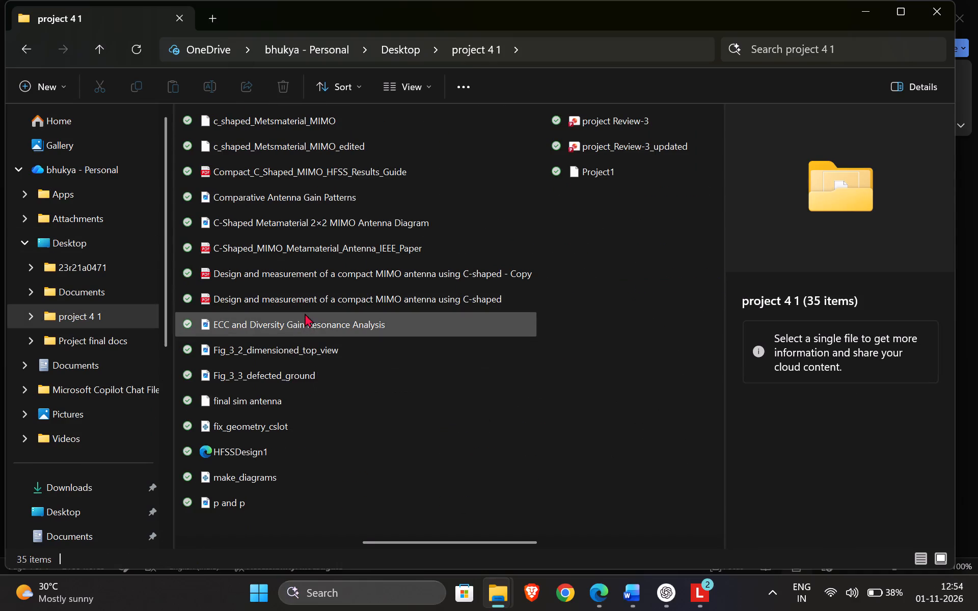
{"action": "scroll", "coordinate": [329, 332], "scroll_direction": "up", "scroll_amount": 1}
{"action": "scroll", "coordinate": [343, 337], "scroll_direction": "up", "scroll_amount": 2, "text": "ctrl"}
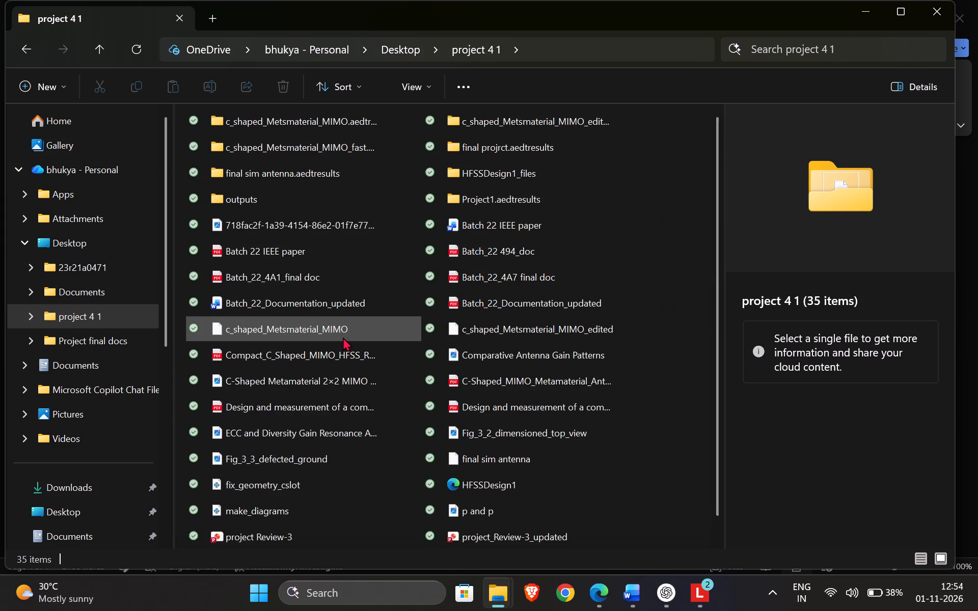
{"action": "scroll", "coordinate": [343, 337], "scroll_direction": "up", "scroll_amount": 6, "text": "ctrl"}
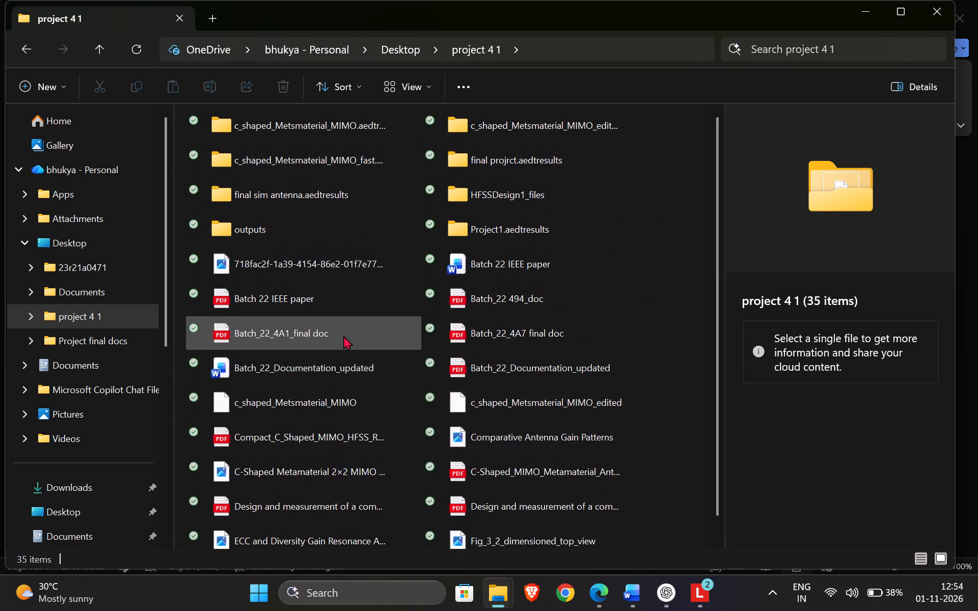
{"action": "scroll", "coordinate": [343, 336], "scroll_direction": "up", "scroll_amount": 4, "text": "ctrl"}
{"action": "scroll", "coordinate": [343, 336], "scroll_direction": "down", "scroll_amount": 12, "text": "ctrl"}
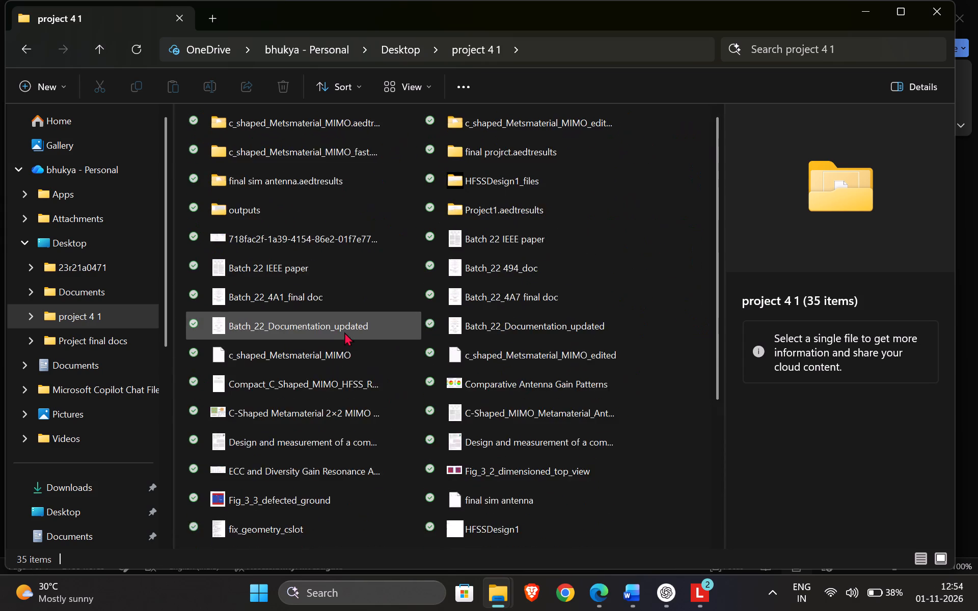
{"action": "scroll", "coordinate": [344, 332], "scroll_direction": "down", "scroll_amount": 16, "text": "ctrl"}
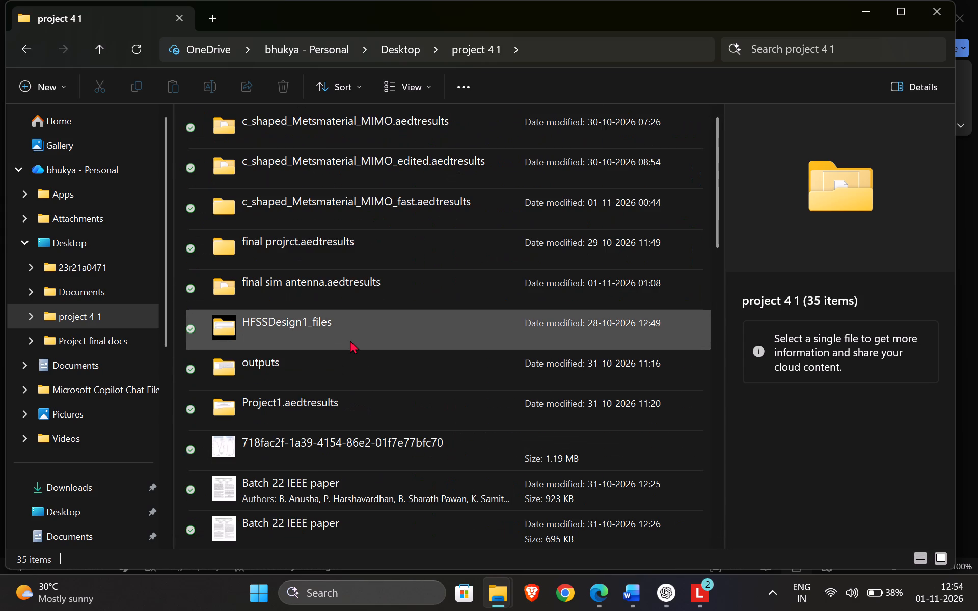
{"action": "scroll", "coordinate": [350, 338], "scroll_direction": "down", "scroll_amount": 2}
{"action": "scroll", "coordinate": [350, 338], "scroll_direction": "up", "scroll_amount": 1}
{"action": "scroll", "coordinate": [350, 338], "scroll_direction": "down", "scroll_amount": 2}
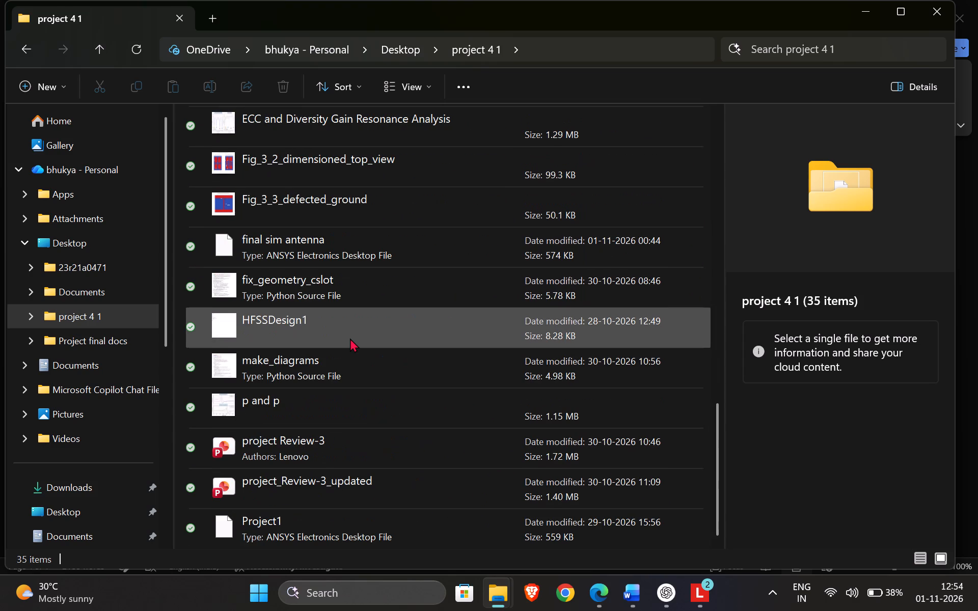
{"action": "scroll", "coordinate": [350, 338], "scroll_direction": "up", "scroll_amount": 1}
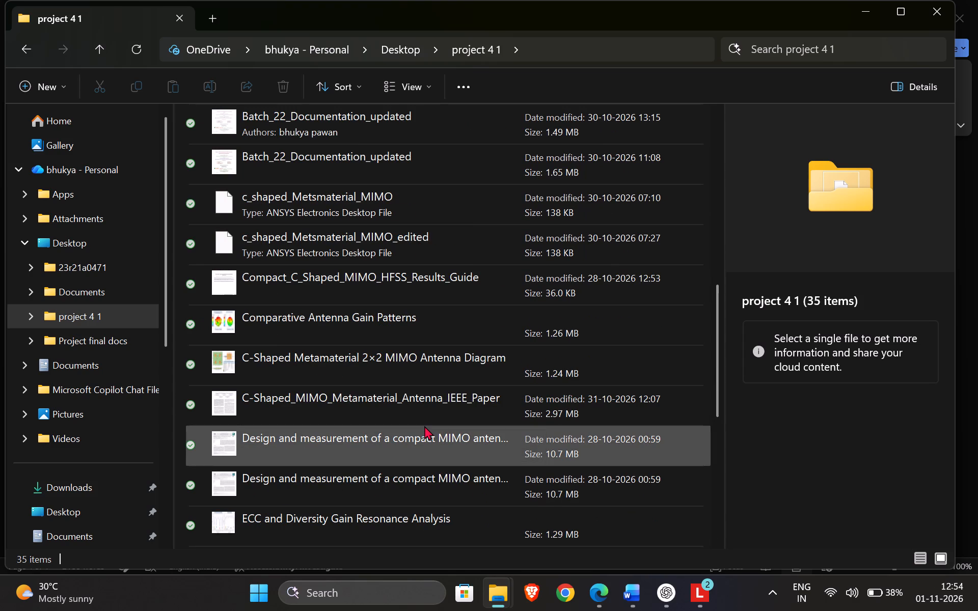
{"action": "scroll", "coordinate": [424, 426], "scroll_direction": "down", "scroll_amount": 6, "text": "ctrl"}
{"action": "scroll", "coordinate": [424, 426], "scroll_direction": "up", "scroll_amount": 3, "text": "ctrl"}
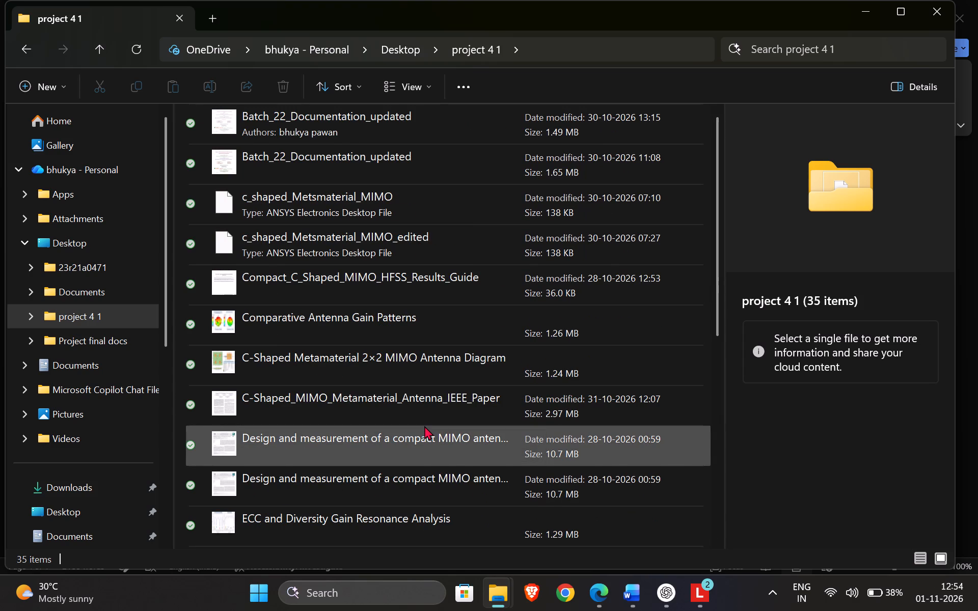
{"action": "scroll", "coordinate": [342, 363], "scroll_direction": "down", "scroll_amount": 2}
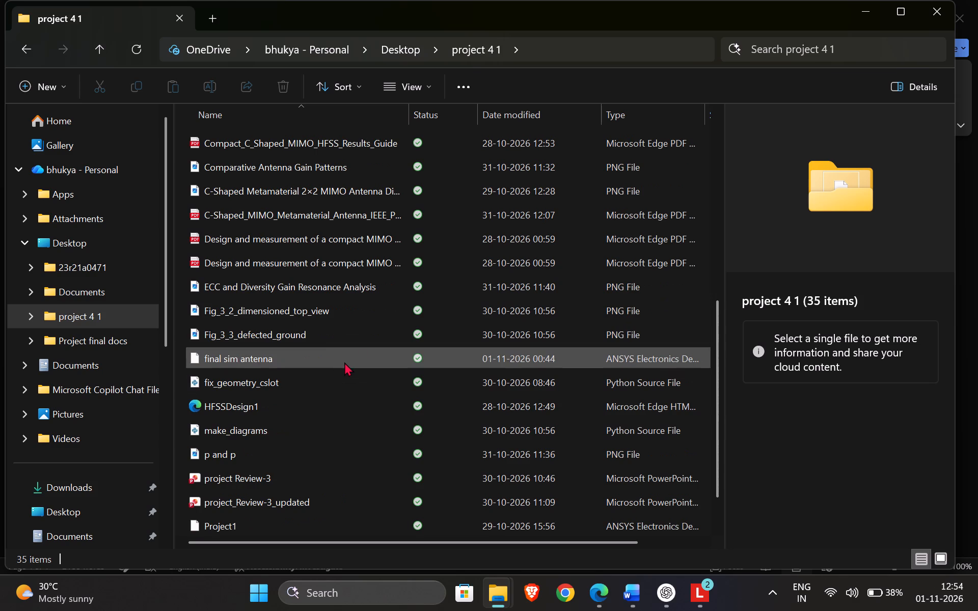
{"action": "scroll", "coordinate": [528, 325], "scroll_direction": "down", "scroll_amount": 2}
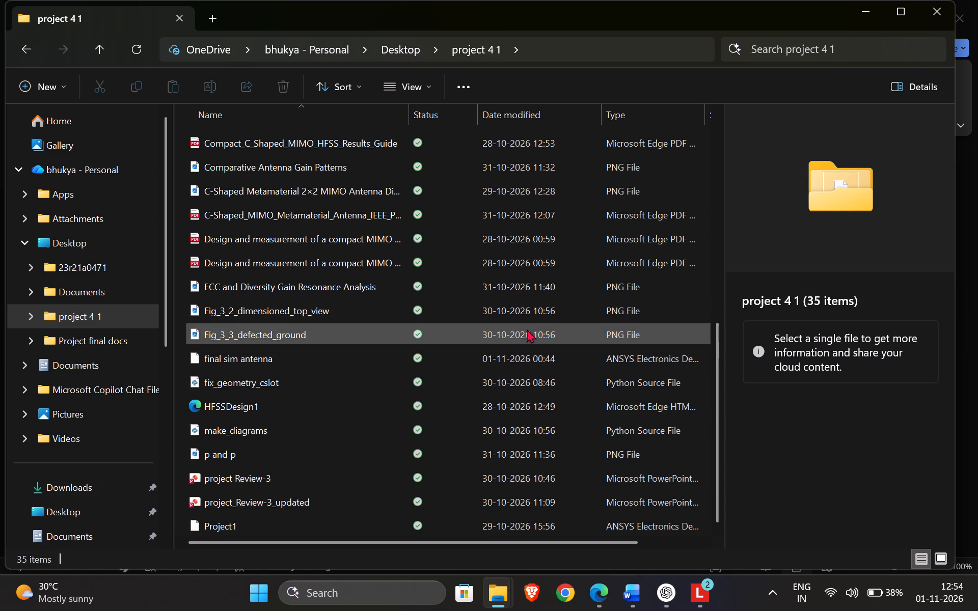
{"action": "scroll", "coordinate": [522, 405], "scroll_direction": "down", "scroll_amount": 1}
{"action": "scroll", "coordinate": [315, 393], "scroll_direction": "up", "scroll_amount": 3}
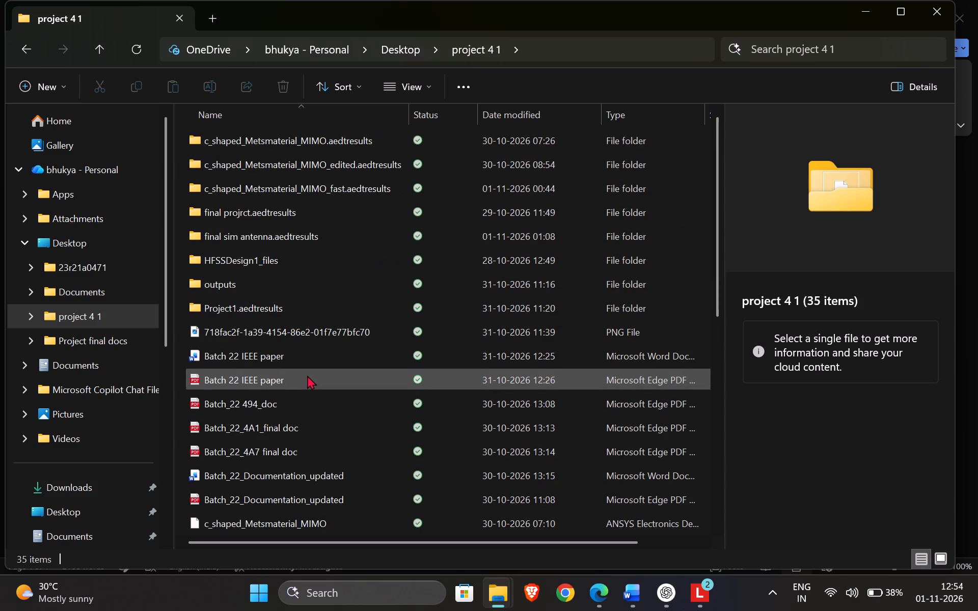
{"action": "scroll", "coordinate": [400, 466], "scroll_direction": "up", "scroll_amount": 4}
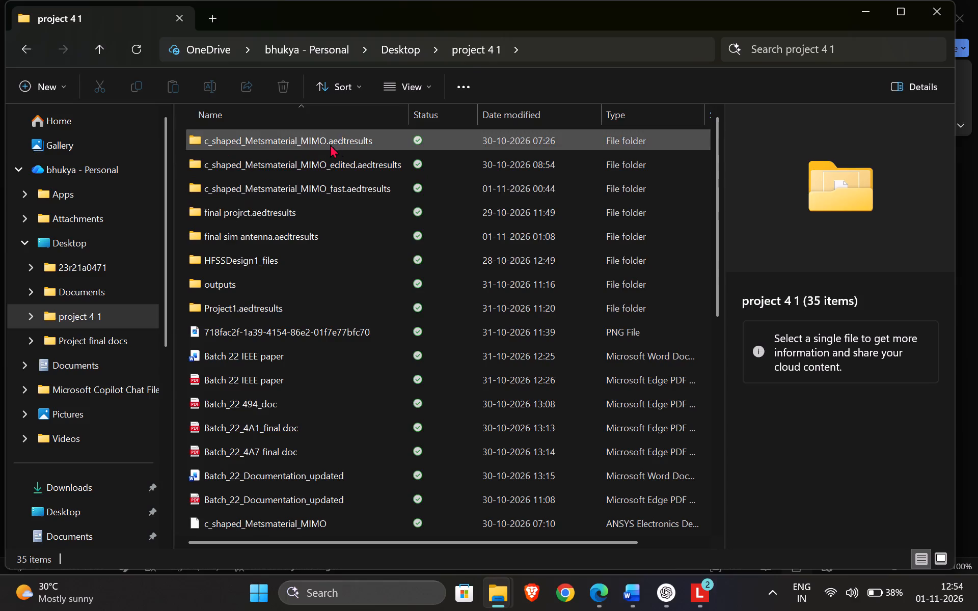
Check the Project final docs folder and look through the recent files on the Home page again.
{"action": "left_click", "coordinate": [101, 329]}
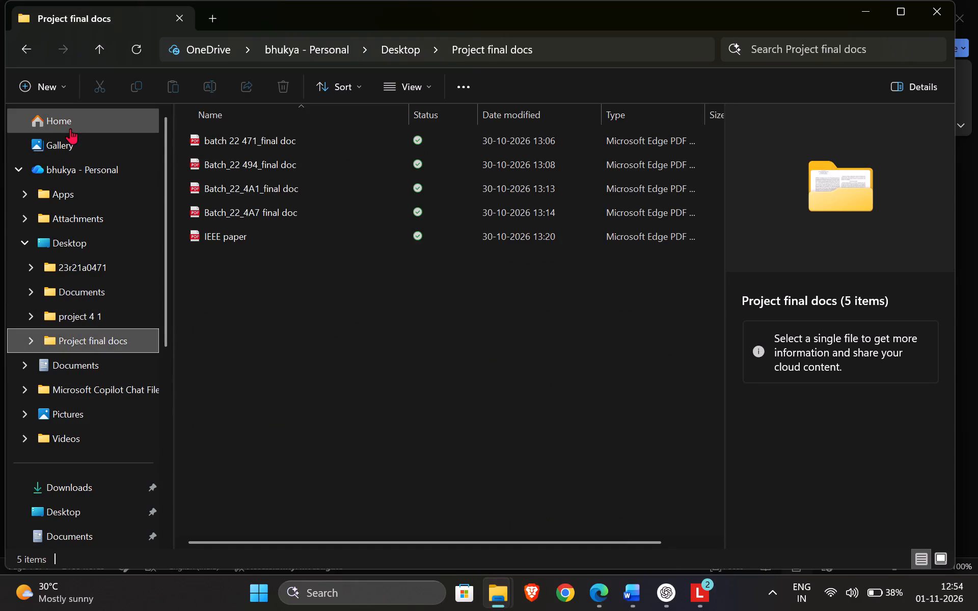
{"action": "double_click", "coordinate": [70, 127]}
{"action": "scroll", "coordinate": [344, 326], "scroll_direction": "down", "scroll_amount": 1}
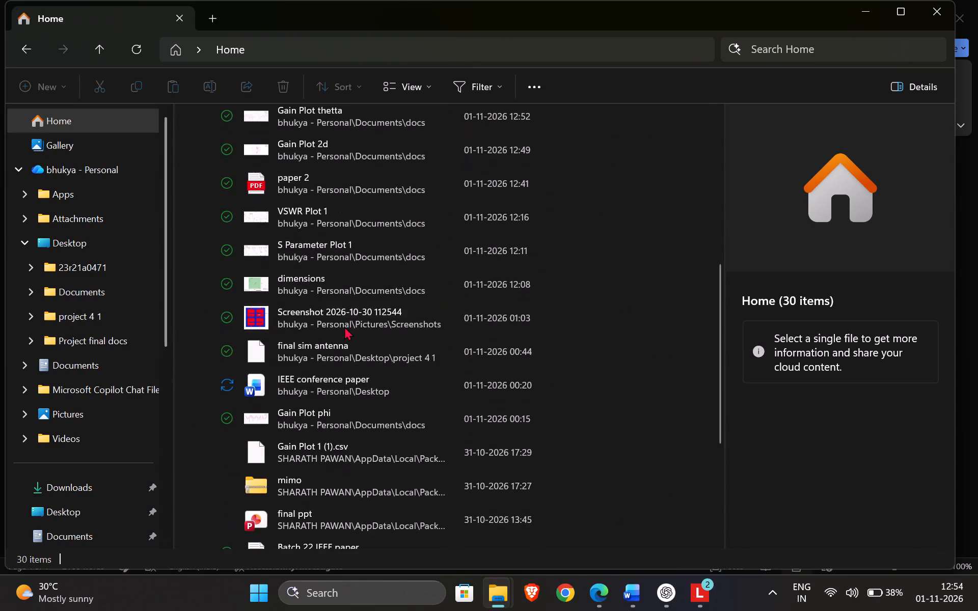
{"action": "scroll", "coordinate": [310, 416], "scroll_direction": "down", "scroll_amount": 1}
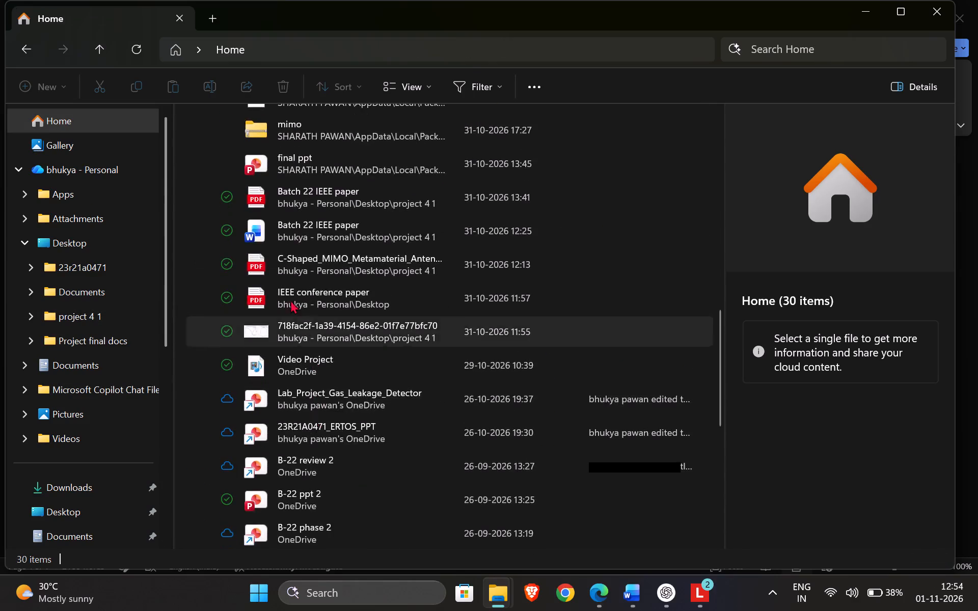
{"action": "scroll", "coordinate": [323, 289], "scroll_direction": "down", "scroll_amount": 2}
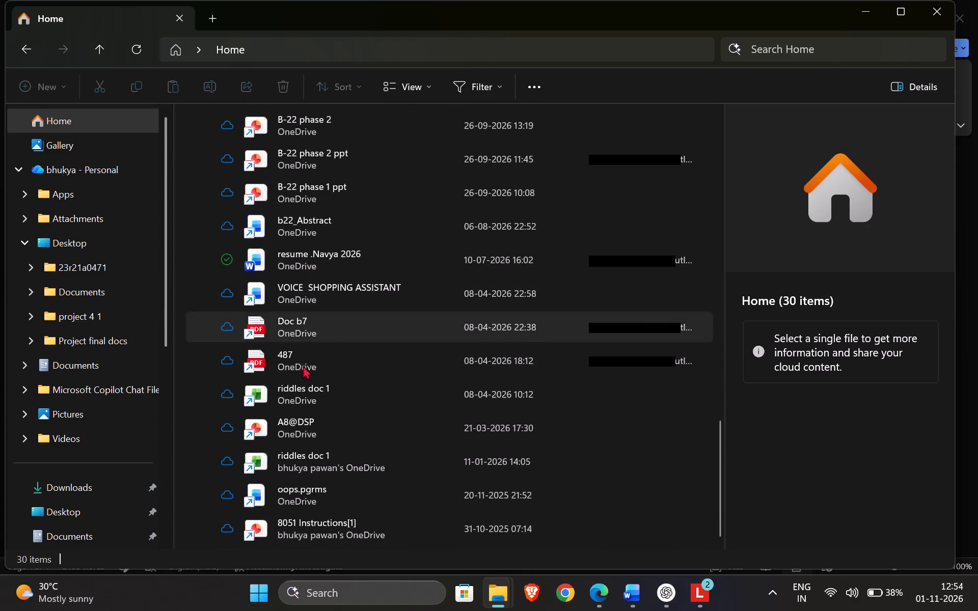
{"action": "scroll", "coordinate": [348, 390], "scroll_direction": "down", "scroll_amount": 1}
Look through the Pictures and Attachments folders and the Desktop subfolders, including Documents, for project files.
{"action": "double_click", "coordinate": [96, 416]}
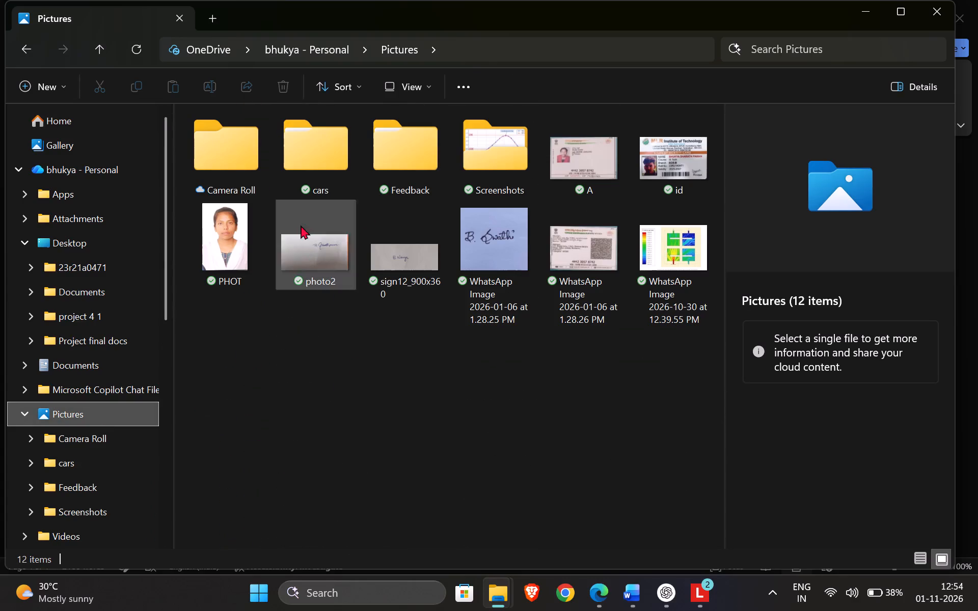
{"action": "scroll", "coordinate": [123, 254], "scroll_direction": "up", "scroll_amount": 2}
{"action": "left_click", "coordinate": [101, 199]}
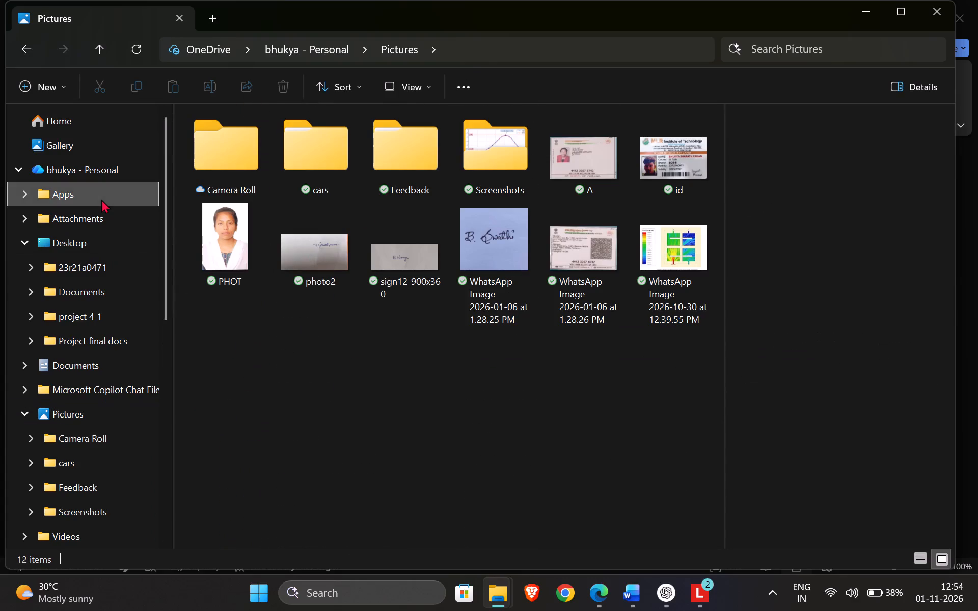
{"action": "left_click", "coordinate": [106, 217]}
{"action": "left_click", "coordinate": [93, 234]}
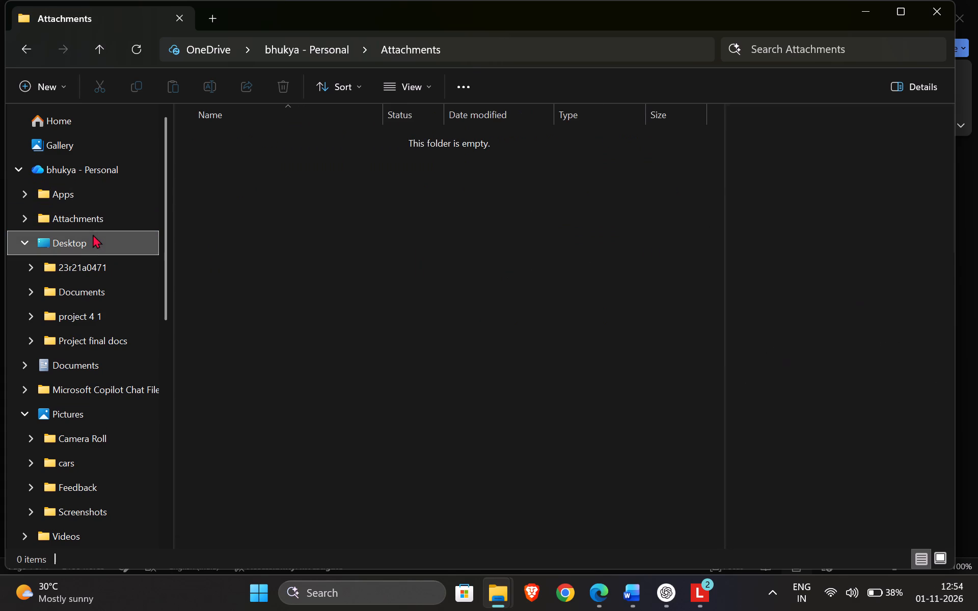
{"action": "left_click", "coordinate": [93, 291]}
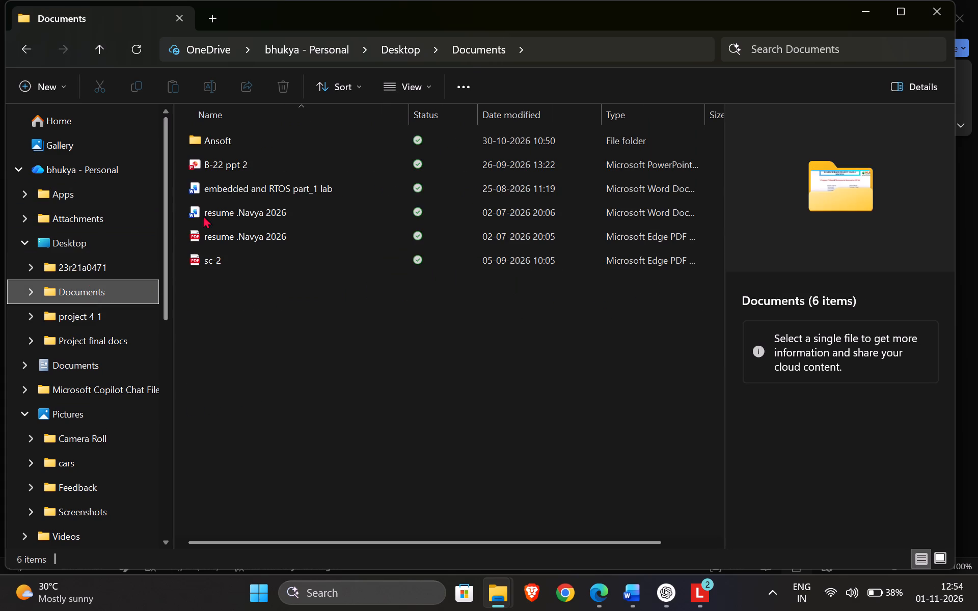
{"action": "left_click", "coordinate": [102, 270]}
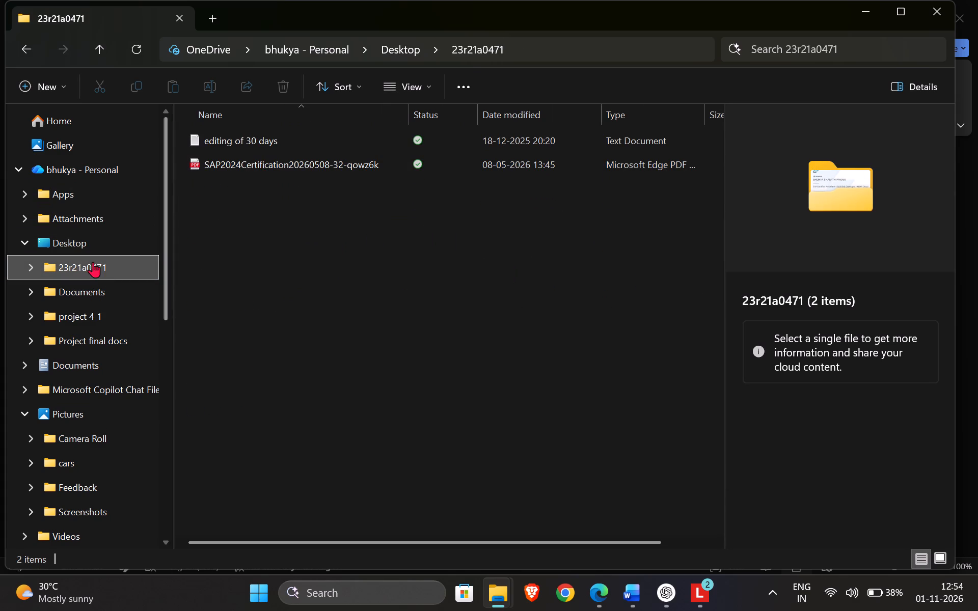
{"action": "left_click", "coordinate": [93, 300]}
Return to the project 4 1 folder and look through its full file list again.
{"action": "left_click", "coordinate": [93, 314]}
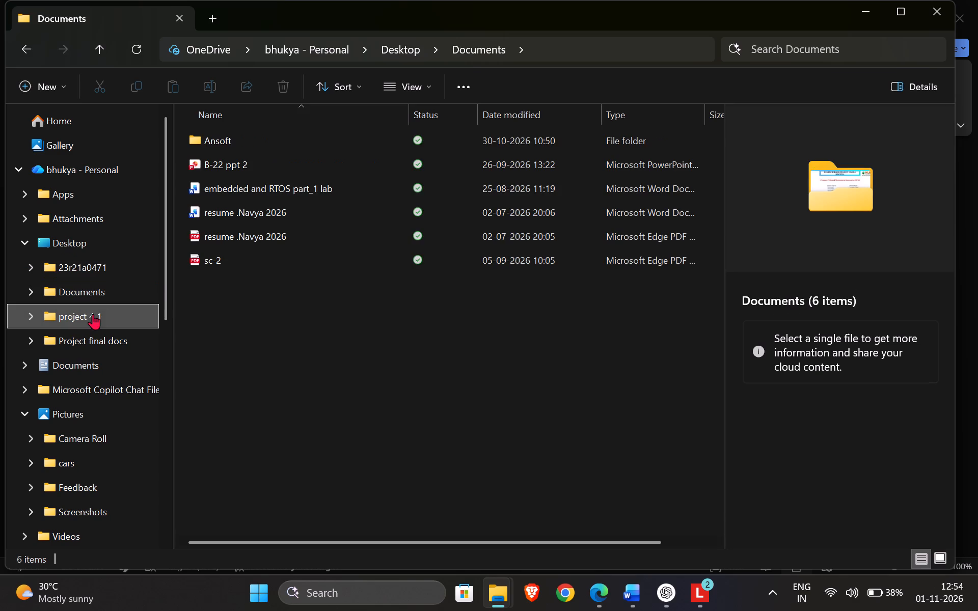
{"action": "scroll", "coordinate": [264, 233], "scroll_direction": "down", "scroll_amount": 3}
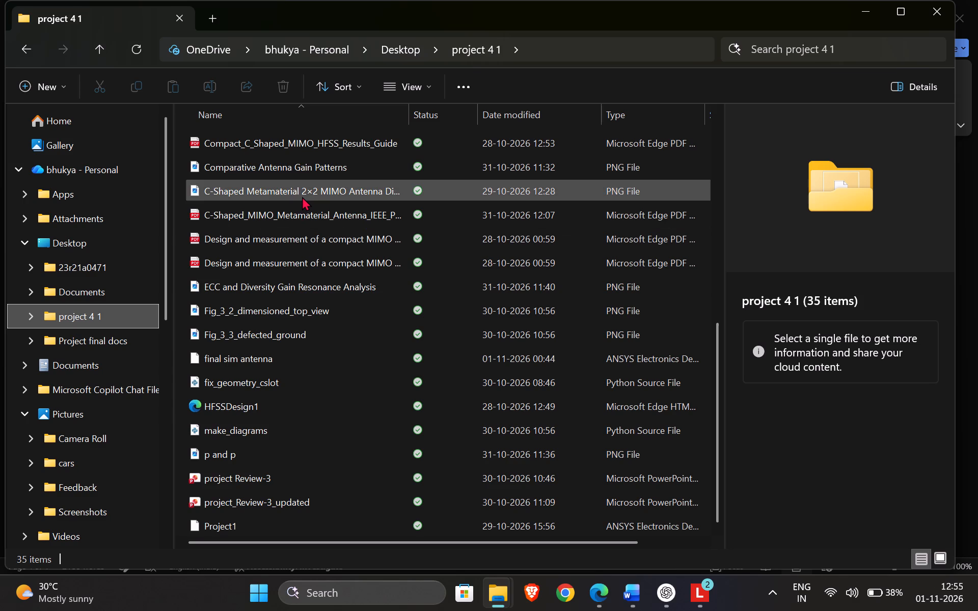
{"action": "scroll", "coordinate": [302, 197], "scroll_direction": "up", "scroll_amount": 1}
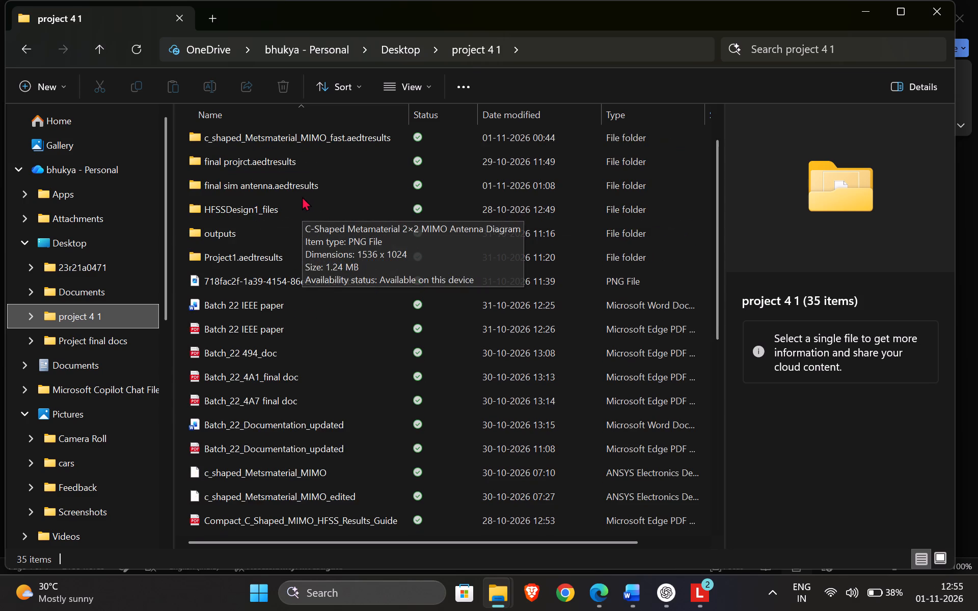
{"action": "scroll", "coordinate": [302, 348], "scroll_direction": "up", "scroll_amount": 1}
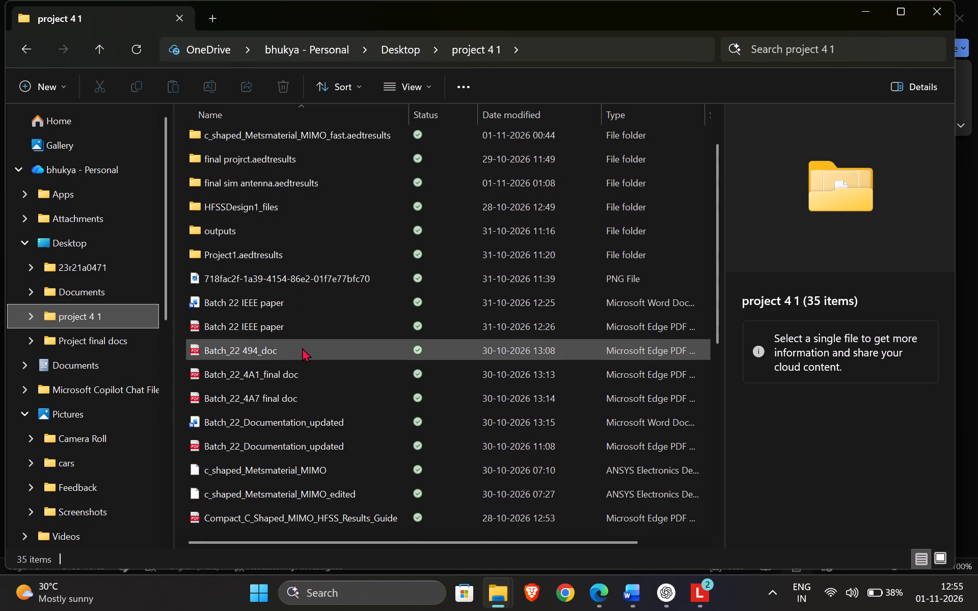
{"action": "scroll", "coordinate": [302, 348], "scroll_direction": "up", "scroll_amount": 3}
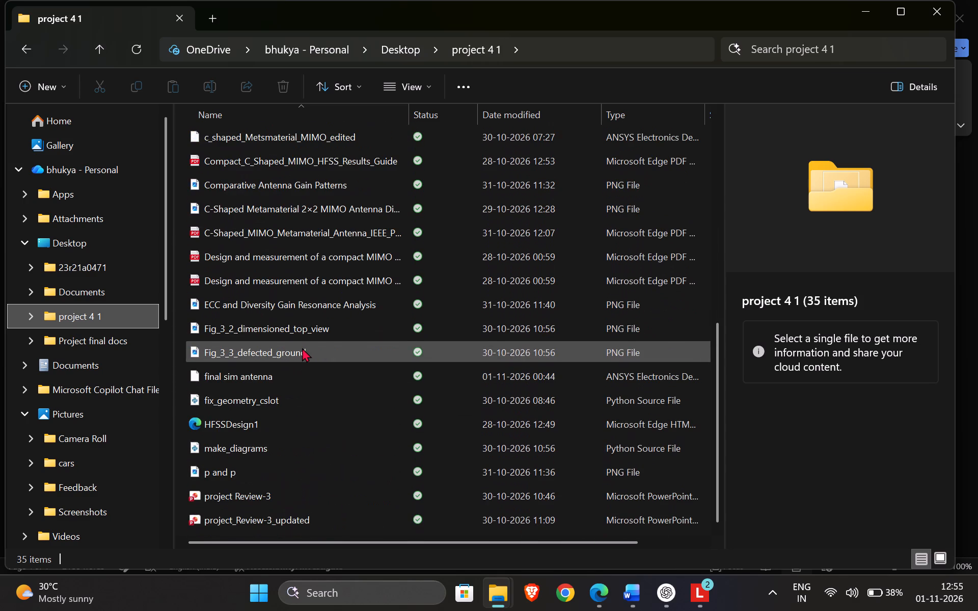
{"action": "scroll", "coordinate": [302, 348], "scroll_direction": "up", "scroll_amount": 2}
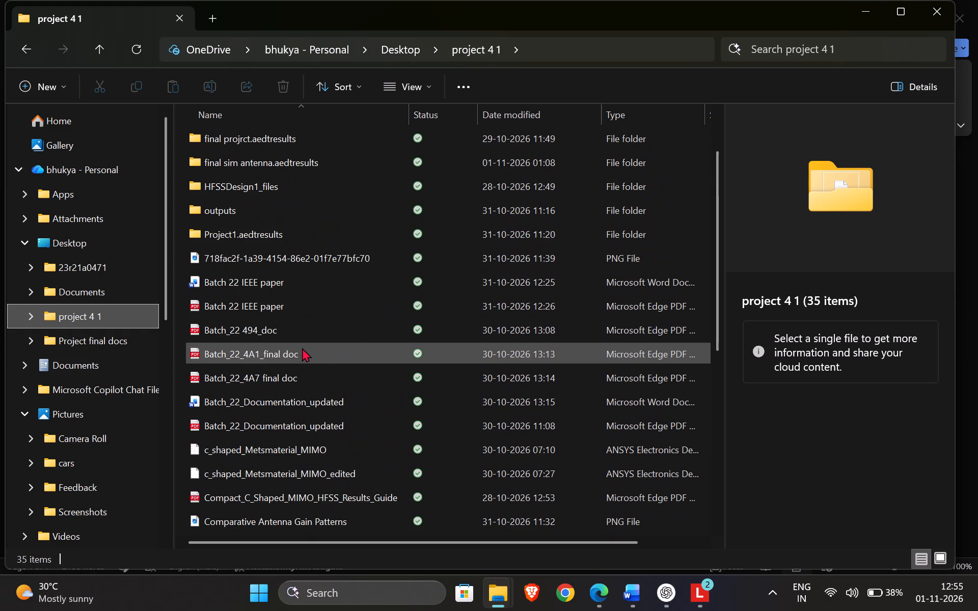
{"action": "scroll", "coordinate": [295, 329], "scroll_direction": "down", "scroll_amount": 3}
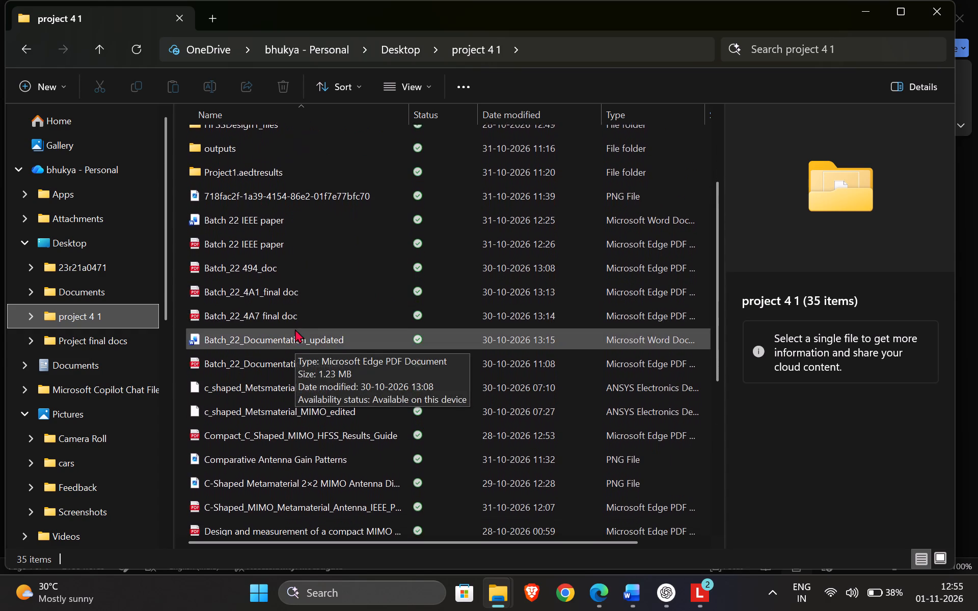
{"action": "scroll", "coordinate": [295, 329], "scroll_direction": "down", "scroll_amount": 3}
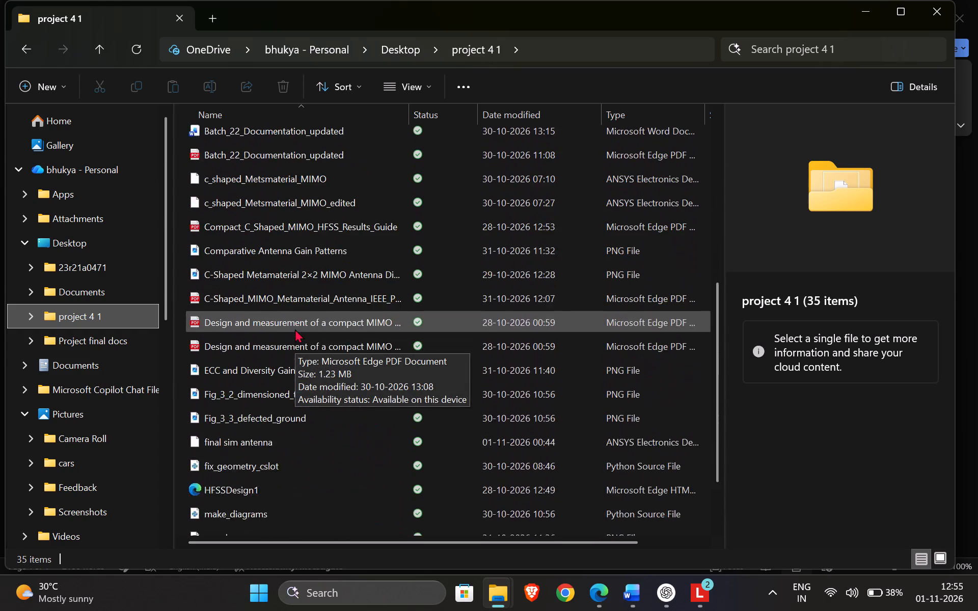
{"action": "scroll", "coordinate": [295, 329], "scroll_direction": "down", "scroll_amount": 6}
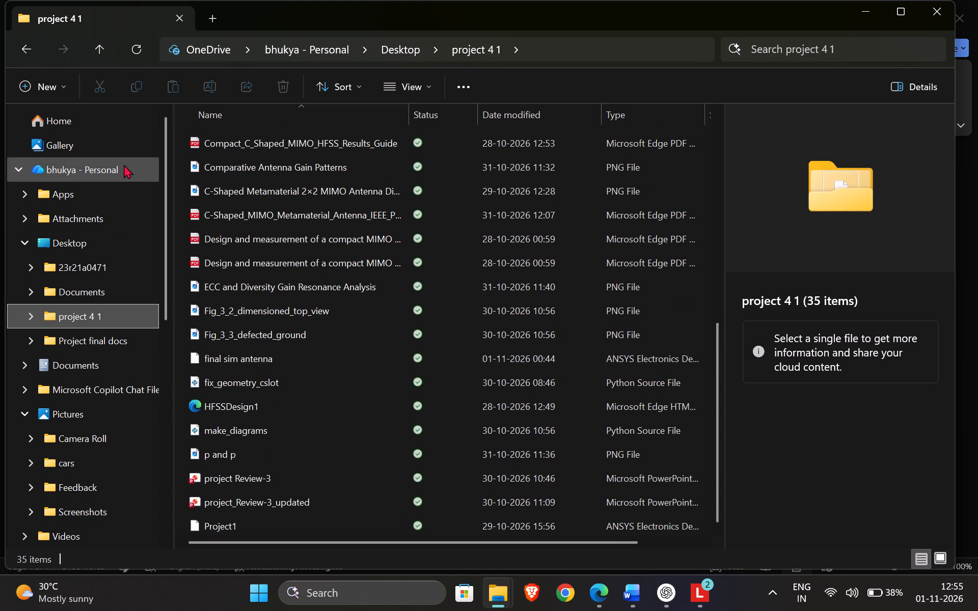
Open the final sim antenna file from the project 4 1 folder with Electronics Desktop 2019 R3, for this time only.
{"action": "left_click", "coordinate": [837, 48]}
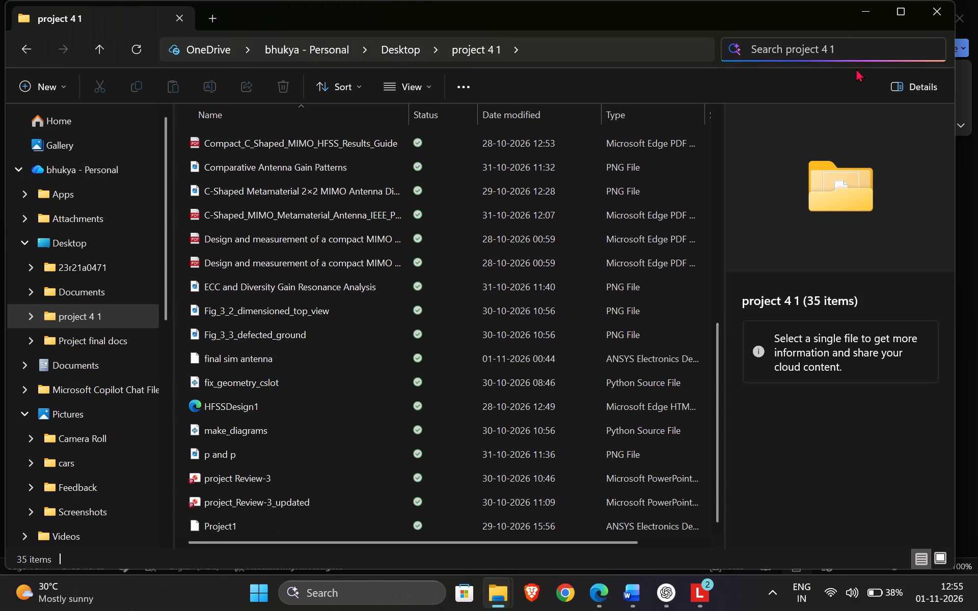
{"action": "double_click", "coordinate": [330, 354]}
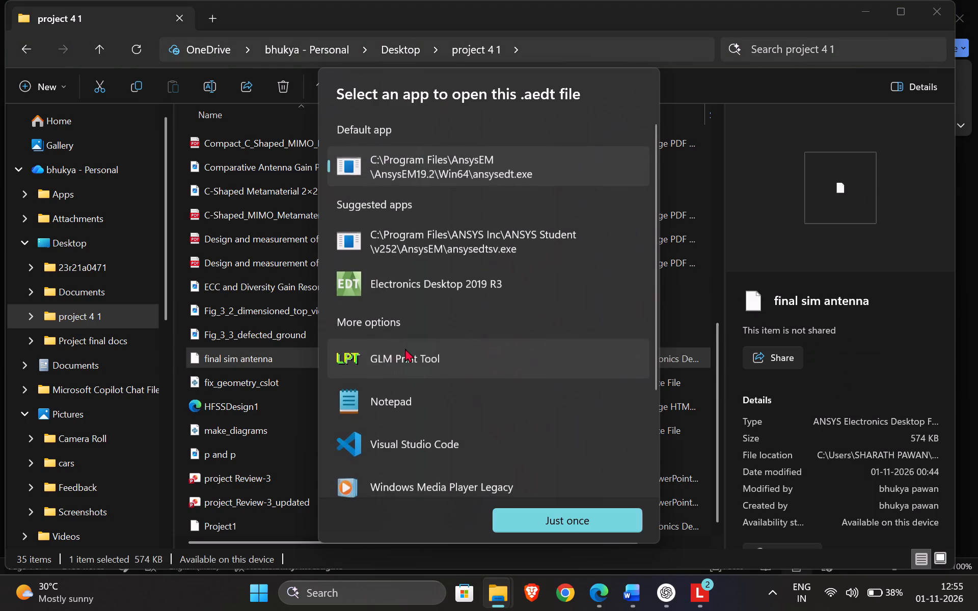
{"action": "left_click", "coordinate": [452, 284]}
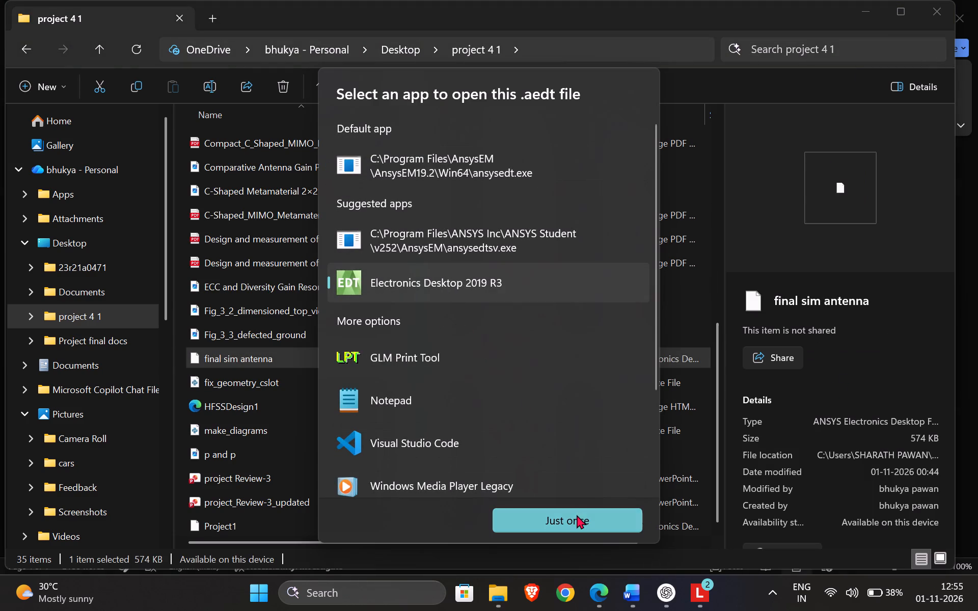
{"action": "left_click", "coordinate": [578, 516]}
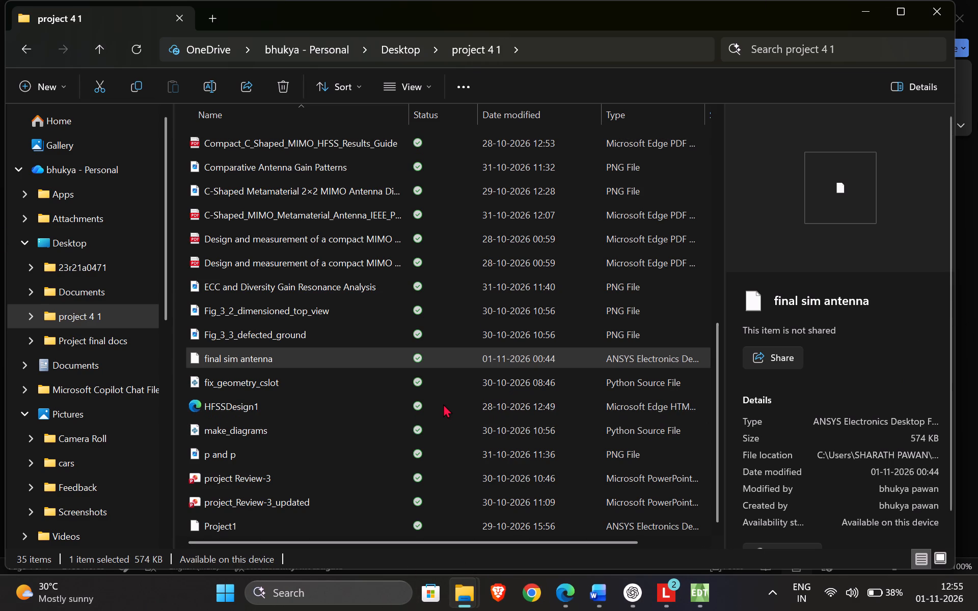
{"action": "left_click", "coordinate": [707, 598]}
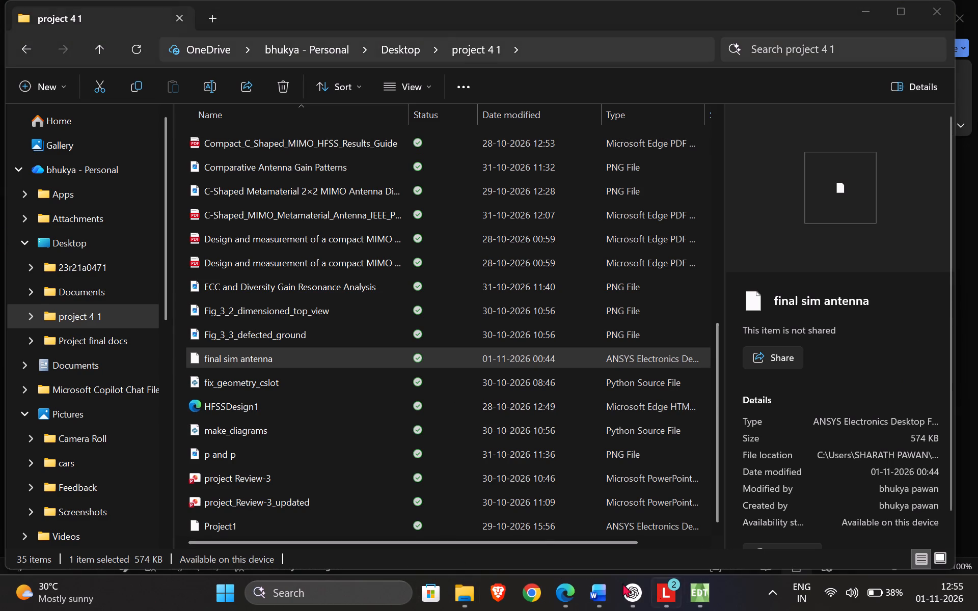
{"action": "left_click", "coordinate": [705, 592]}
{"action": "left_click", "coordinate": [913, 21]}
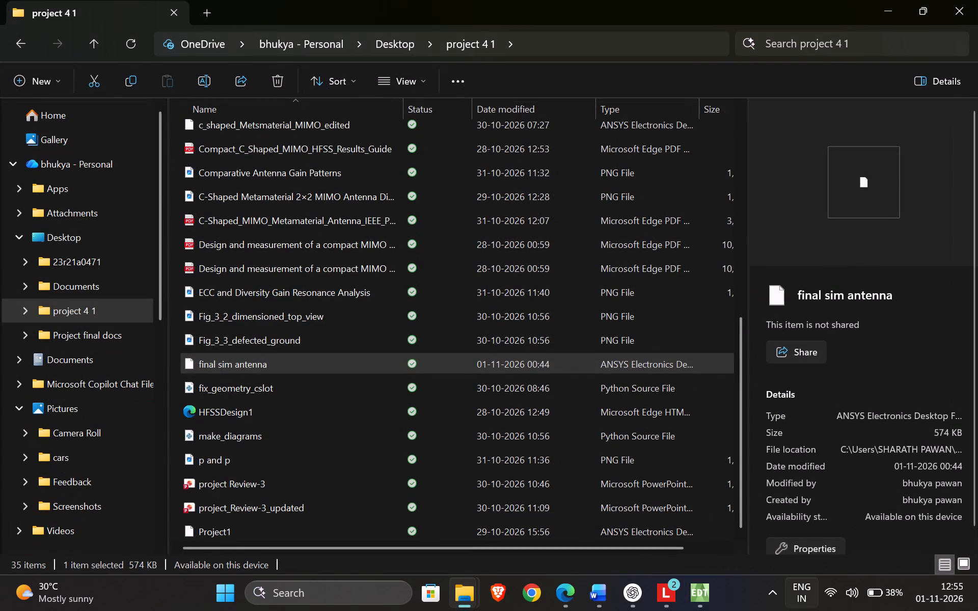
{"action": "left_click", "coordinate": [698, 601]}
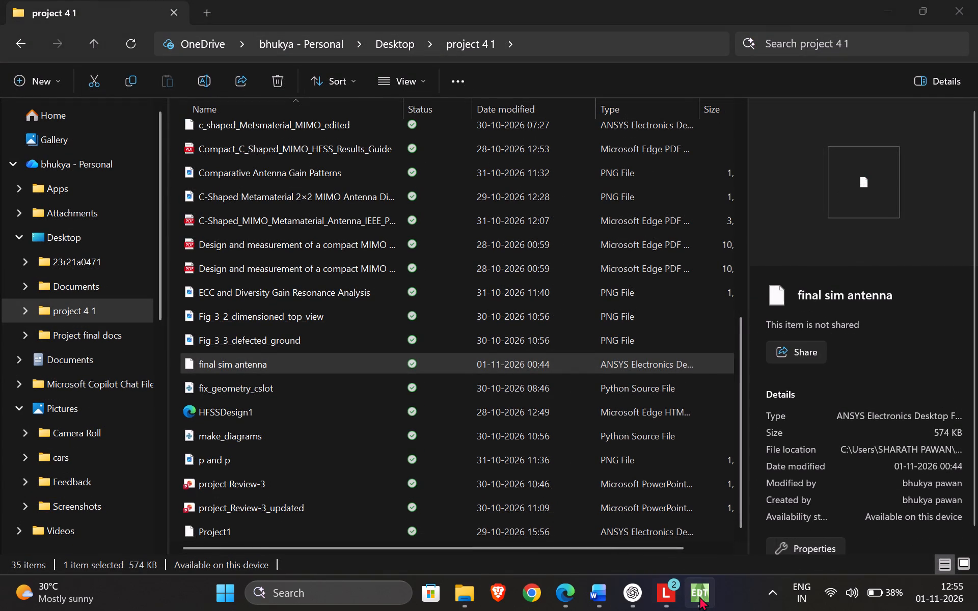
{"action": "left_click", "coordinate": [699, 596]}
{"action": "left_click", "coordinate": [701, 541]}
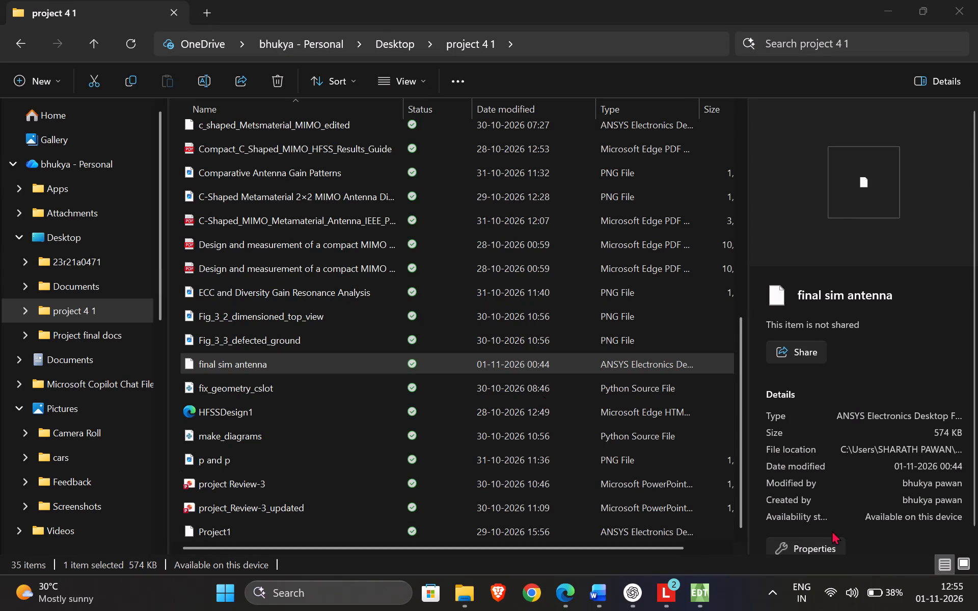
{"action": "left_click", "coordinate": [964, 3]}
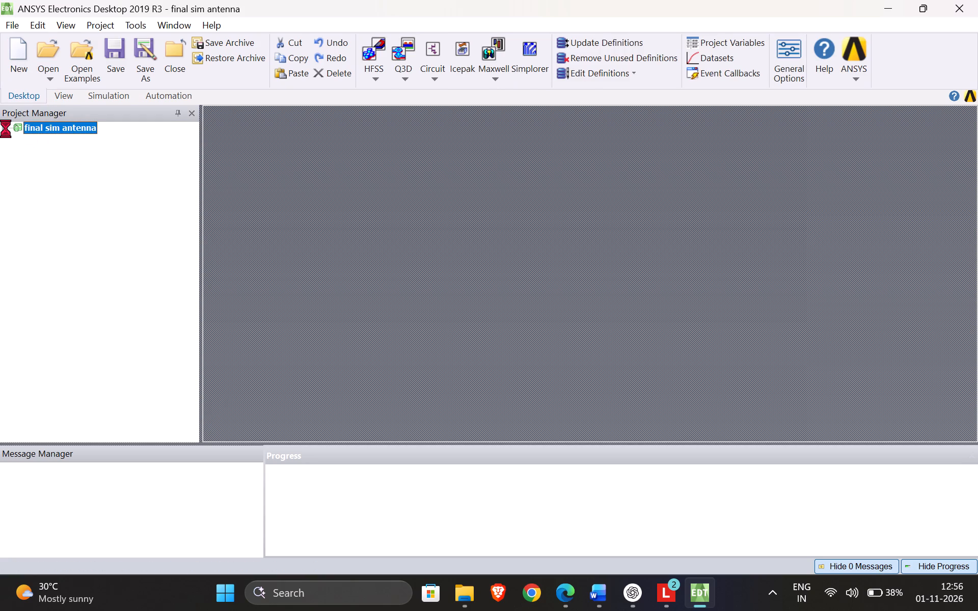
Expand HFSSDesign1 and its model tree to examine the solids by material, the sheets and the coordinate systems.
{"action": "left_click", "coordinate": [6, 128]}
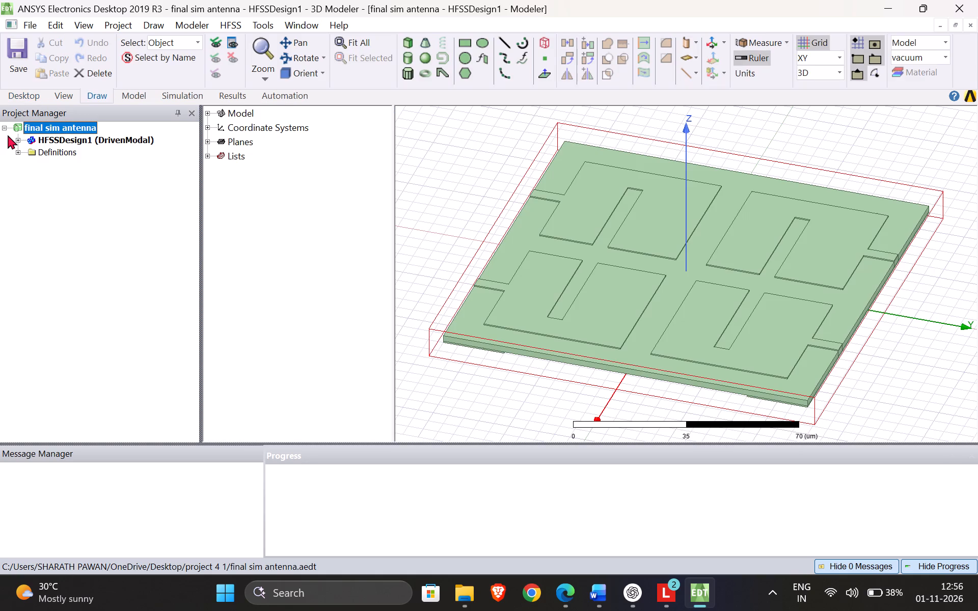
{"action": "left_click", "coordinate": [18, 141]}
{"action": "left_click", "coordinate": [209, 112]}
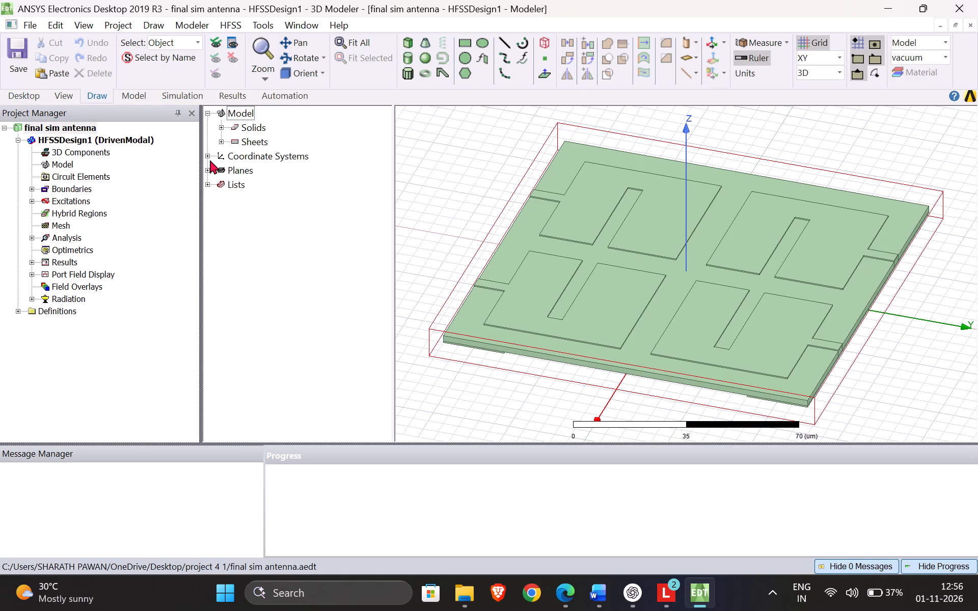
{"action": "left_click", "coordinate": [208, 157]}
{"action": "left_click", "coordinate": [219, 138]}
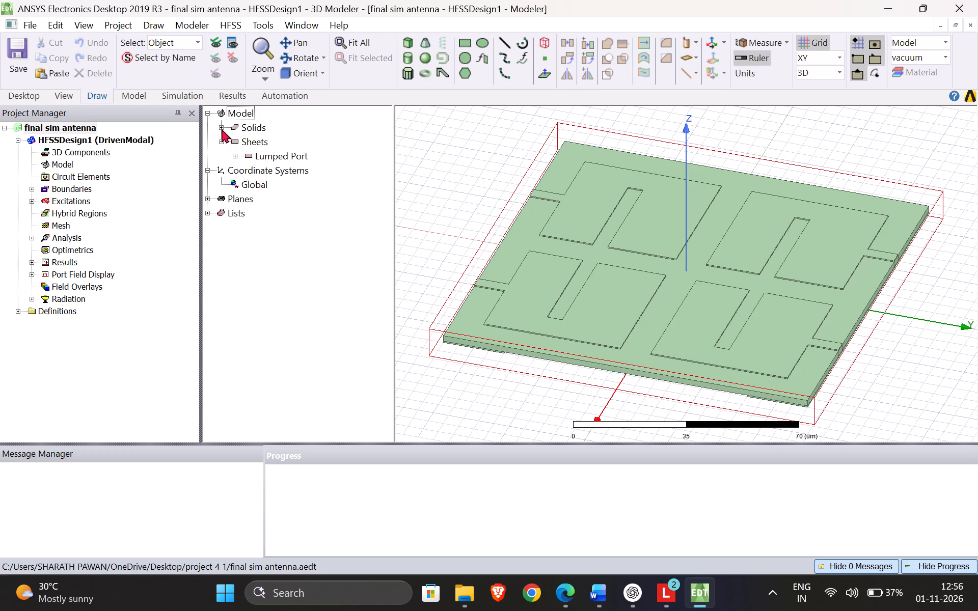
{"action": "left_click", "coordinate": [222, 126]}
{"action": "left_click", "coordinate": [232, 142]}
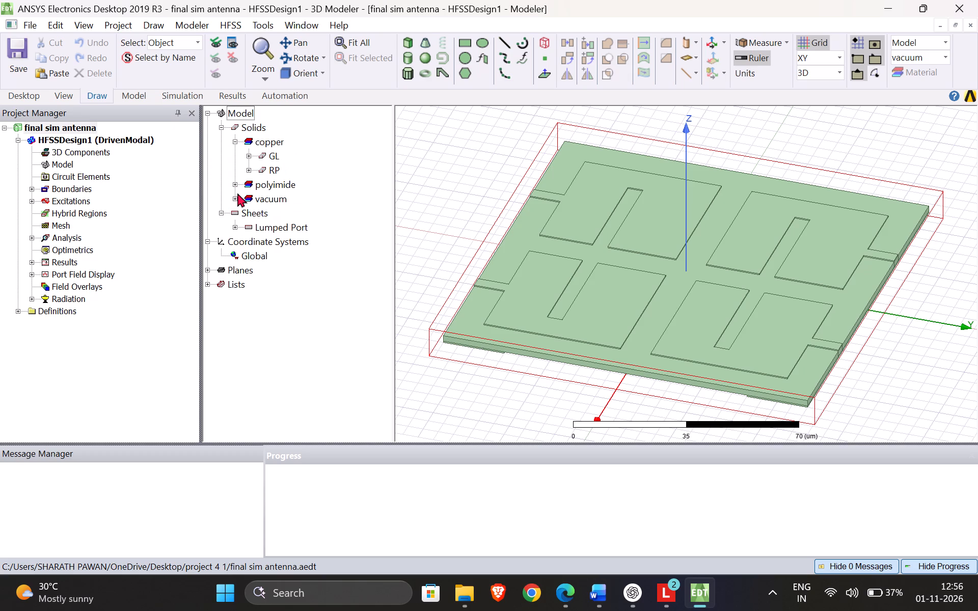
{"action": "left_click", "coordinate": [237, 183]}
{"action": "left_click", "coordinate": [237, 213]}
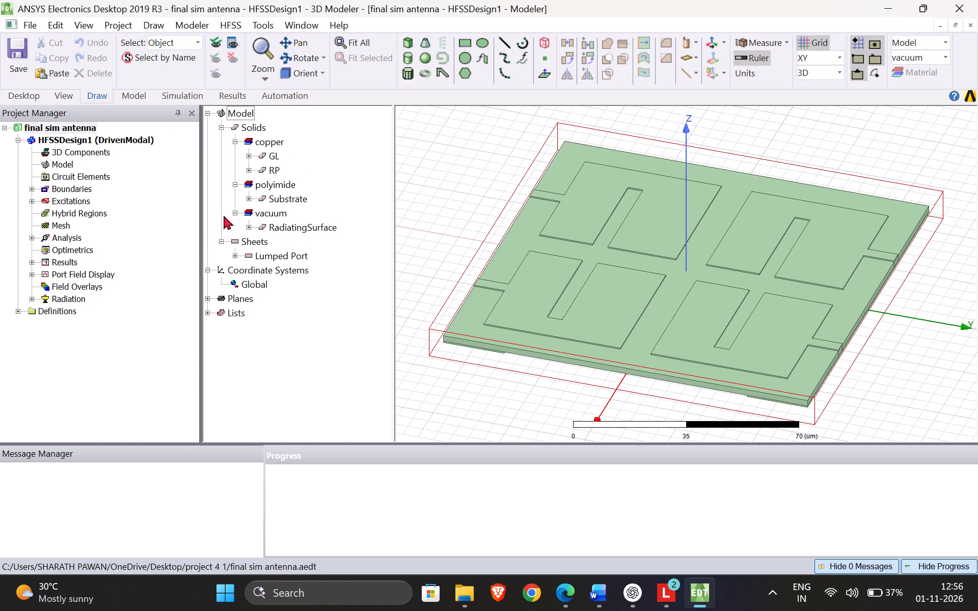
{"action": "left_click", "coordinate": [222, 214]}
Expand the design's results and open VSWR Plot 2 and Gain Plot 4 to check for plotted curves.
{"action": "left_click", "coordinate": [31, 260]}
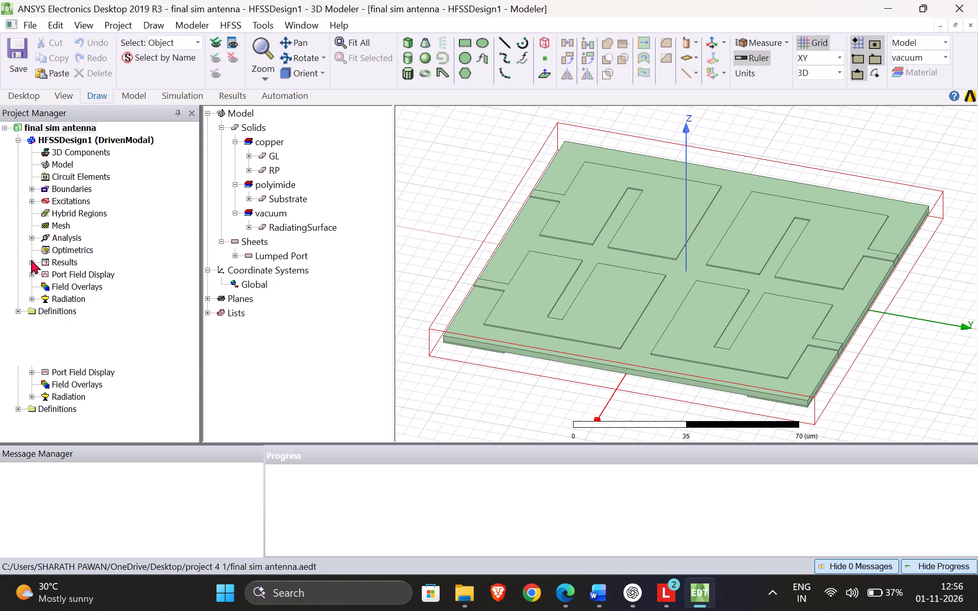
{"action": "double_click", "coordinate": [94, 308]}
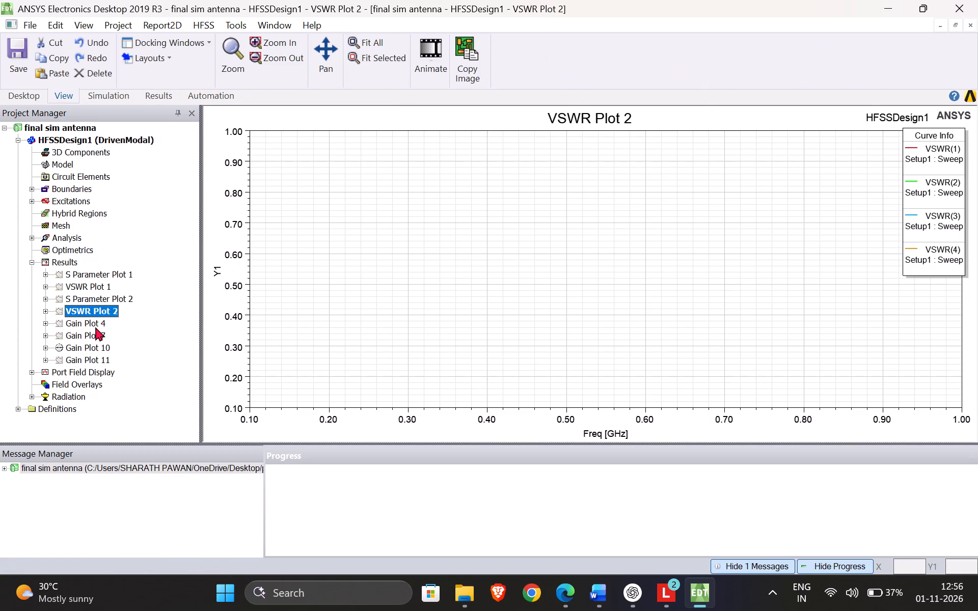
{"action": "left_click", "coordinate": [95, 326]}
{"action": "double_click", "coordinate": [95, 326]}
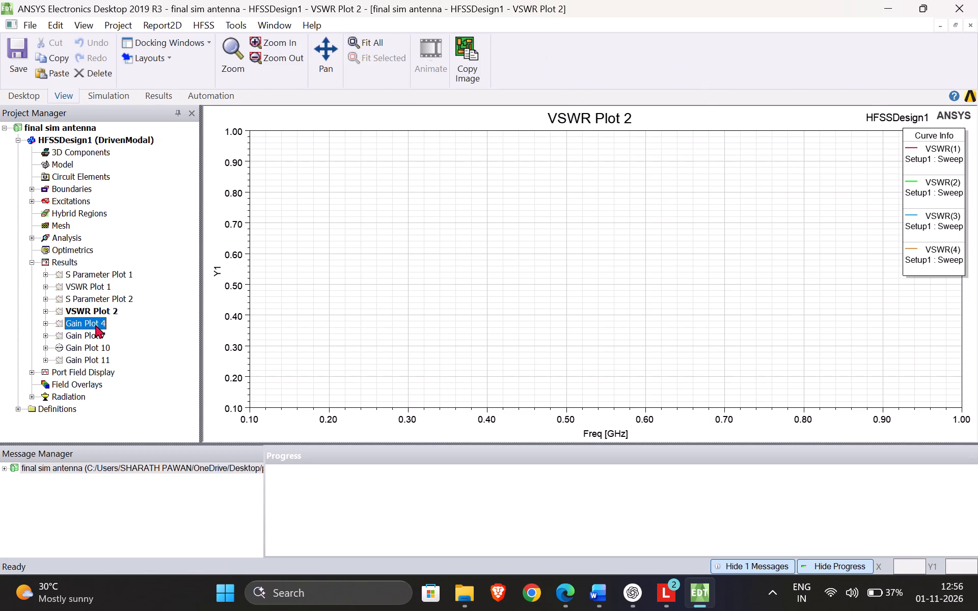
Run a validation check on HFSSDesign1 and close its report.
{"action": "left_click", "coordinate": [72, 144]}
{"action": "right_click", "coordinate": [73, 143]}
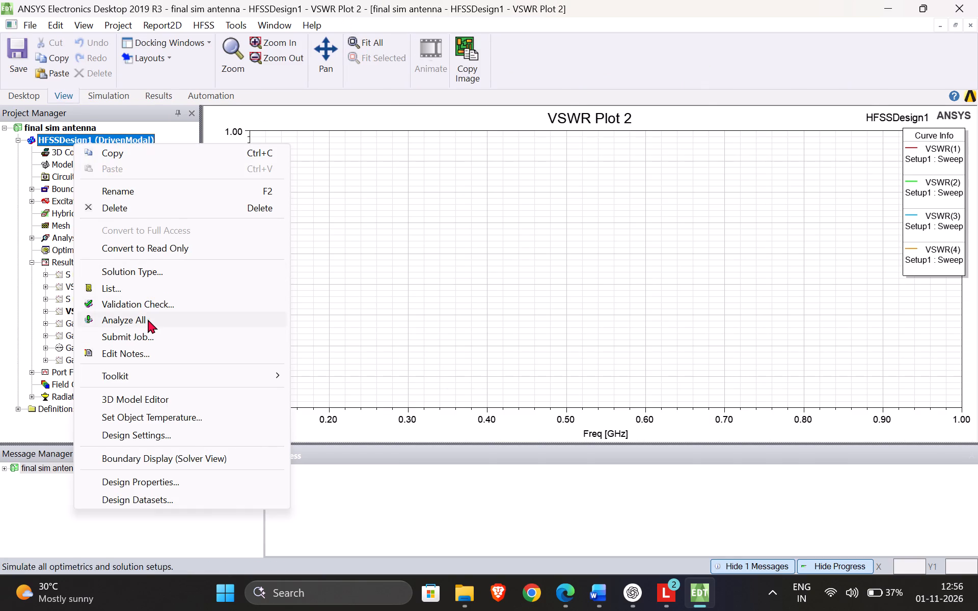
{"action": "left_click", "coordinate": [148, 299]}
{"action": "left_click", "coordinate": [425, 355]}
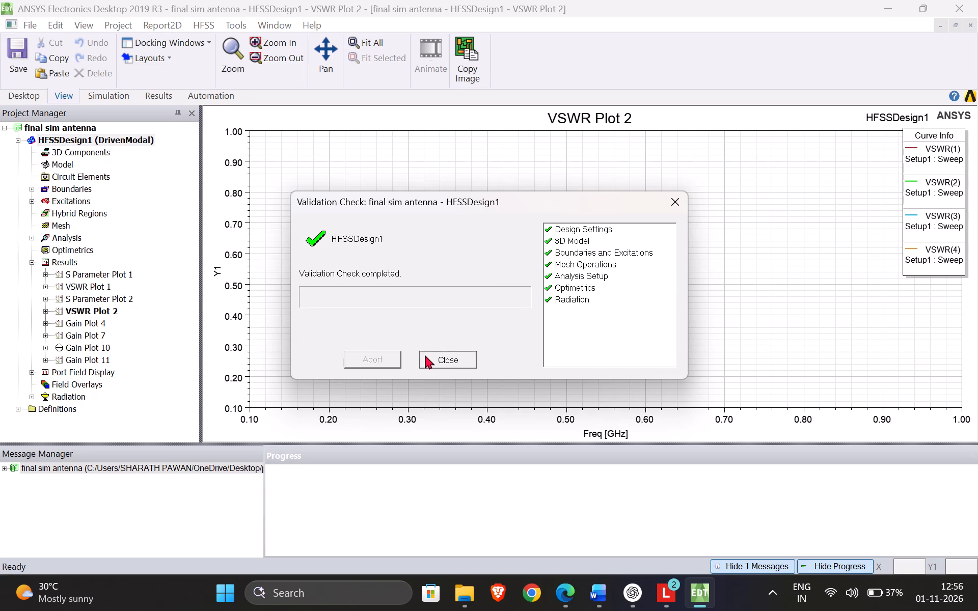
Start simulating all solution setups of HFSSDesign1 with Analyze All.
{"action": "left_click", "coordinate": [76, 141]}
{"action": "right_click", "coordinate": [76, 140]}
{"action": "right_click", "coordinate": [76, 140]}
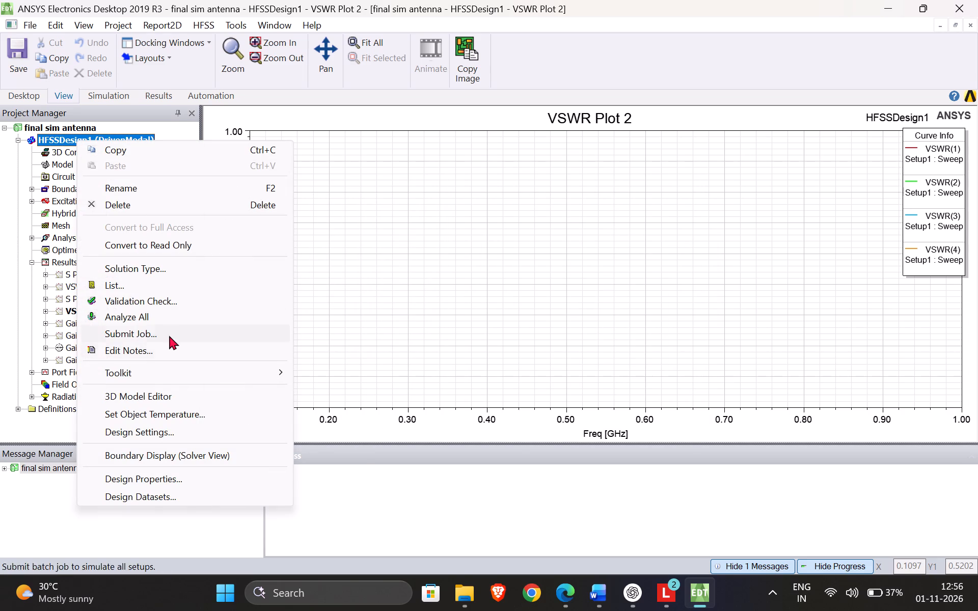
{"action": "left_click", "coordinate": [171, 320]}
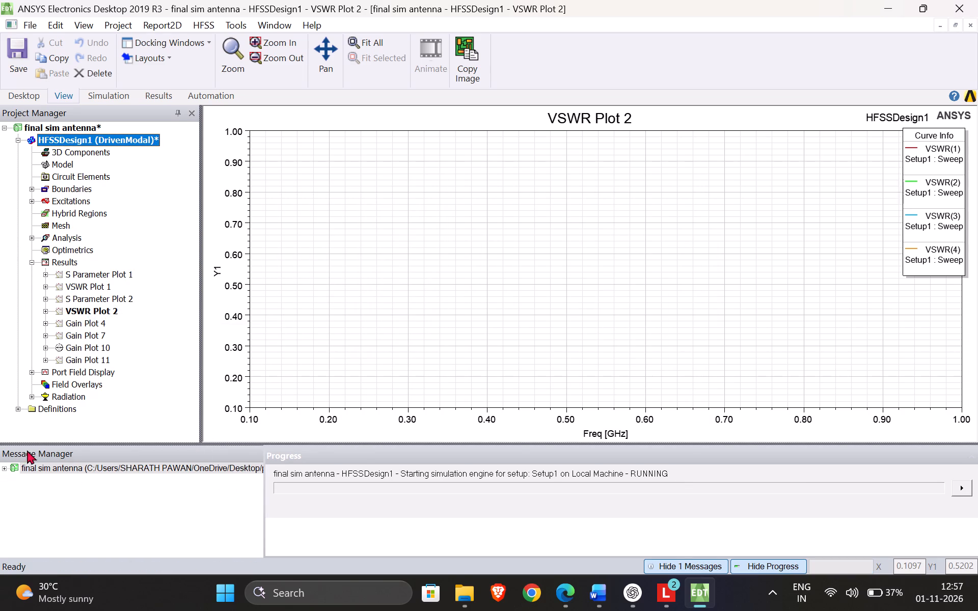
Expand the project's HFSSDesign1 messages to read the log of the simulation run.
{"action": "left_click", "coordinate": [4, 470]}
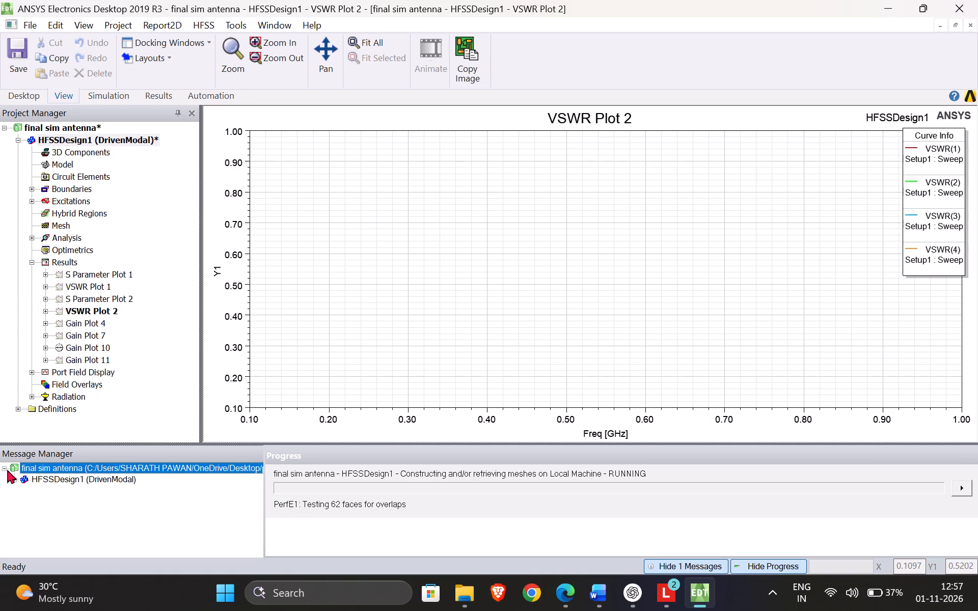
{"action": "left_click", "coordinate": [13, 482]}
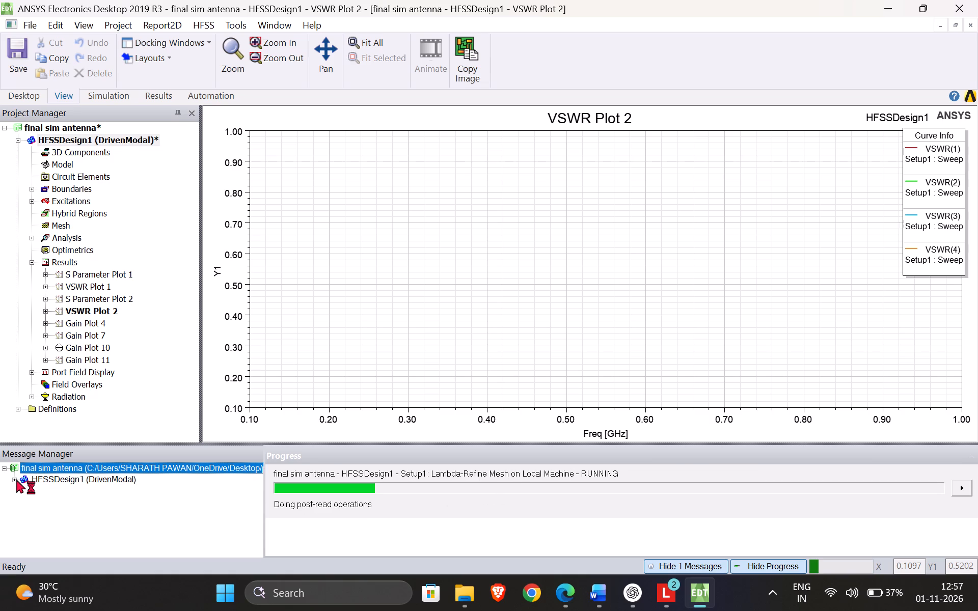
{"action": "left_click", "coordinate": [16, 479]}
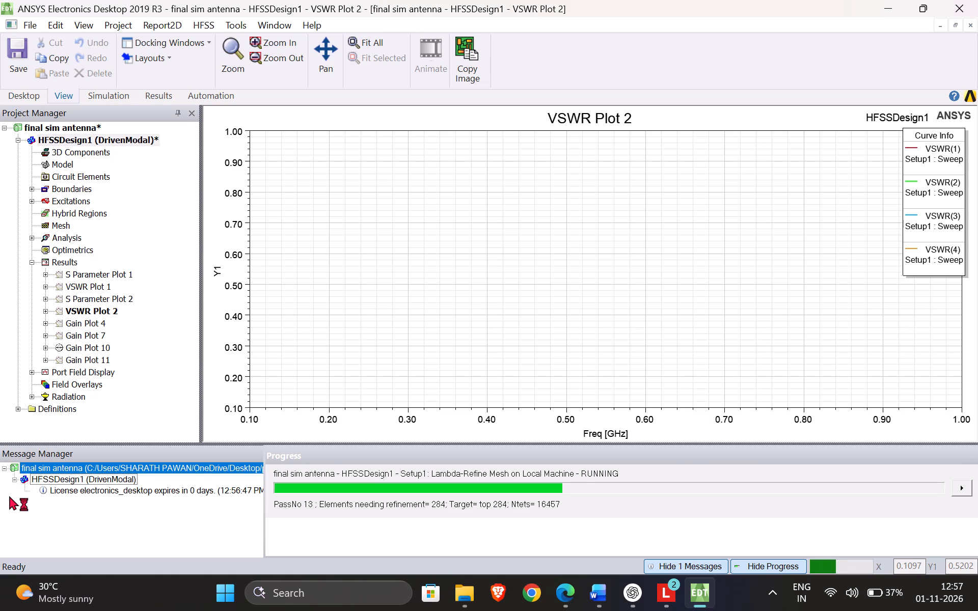
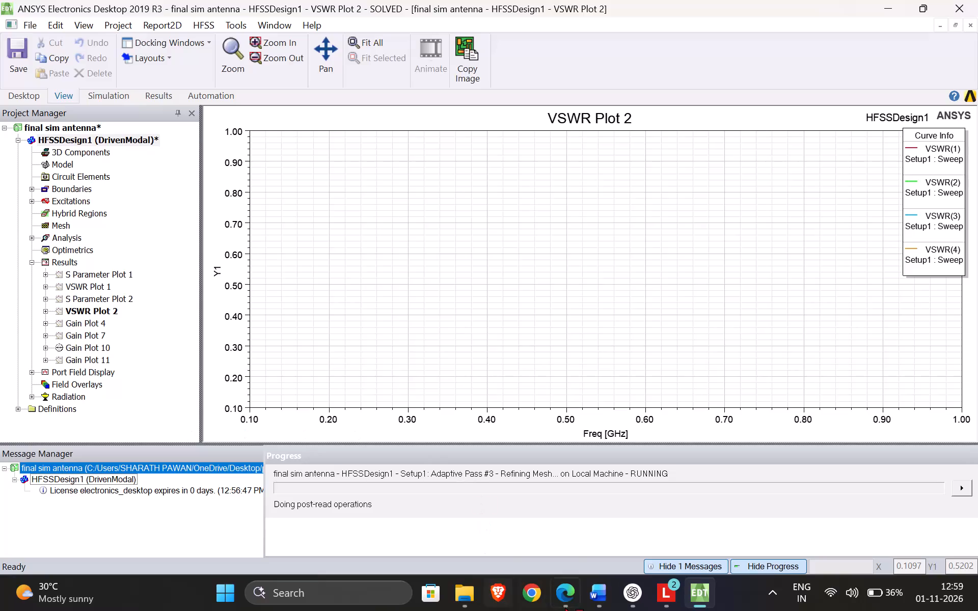
Switch to the IEEE conference paper in Word and add an empty line after the Fig. 6 gain-pattern paragraph.
{"action": "left_click", "coordinate": [600, 528]}
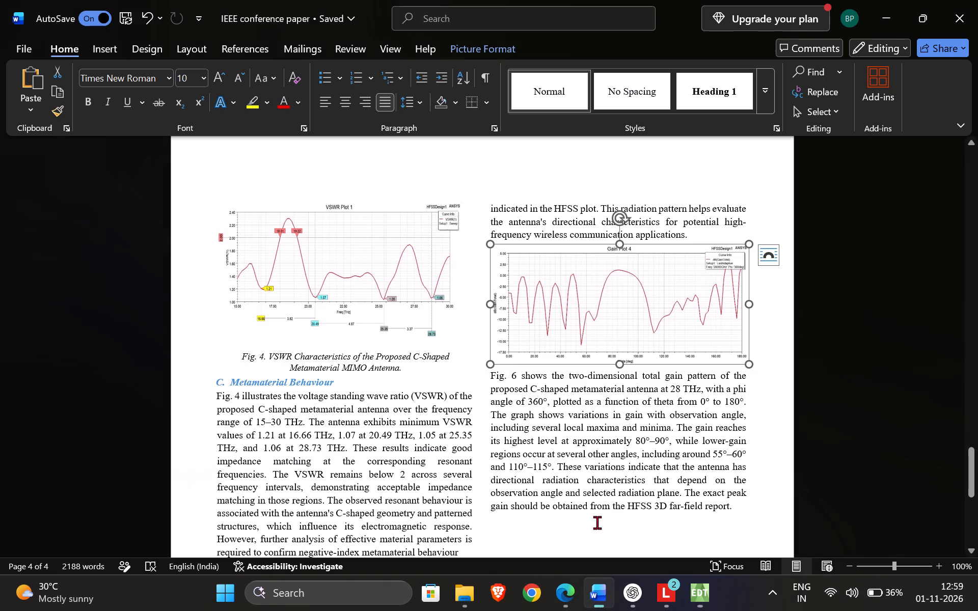
{"action": "scroll", "coordinate": [564, 466], "scroll_direction": "down", "scroll_amount": 3}
{"action": "scroll", "coordinate": [562, 465], "scroll_direction": "up", "scroll_amount": 2}
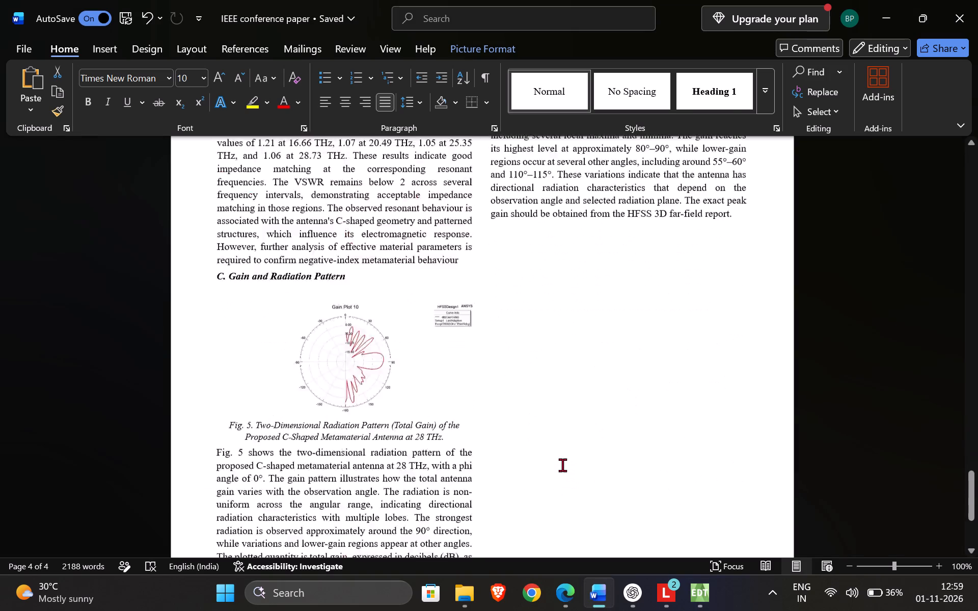
{"action": "scroll", "coordinate": [603, 460], "scroll_direction": "down", "scroll_amount": 1}
{"action": "left_click", "coordinate": [748, 316]}
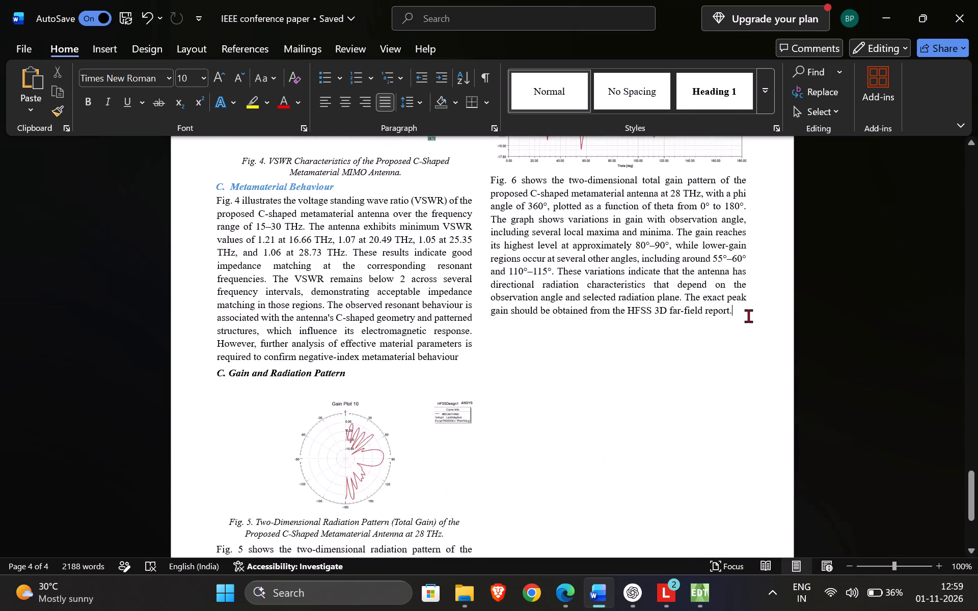
{"action": "scroll", "coordinate": [703, 362], "scroll_direction": "up", "scroll_amount": 2}
{"action": "scroll", "coordinate": [689, 384], "scroll_direction": "down", "scroll_amount": 2}
{"action": "scroll", "coordinate": [683, 375], "scroll_direction": "up", "scroll_amount": 1}
{"action": "left_click", "coordinate": [620, 325]}
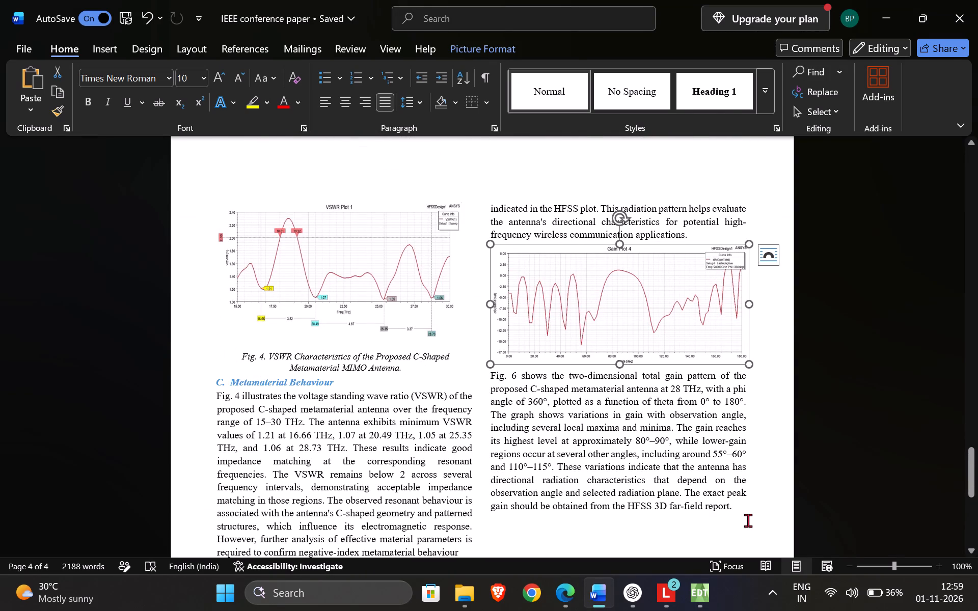
{"action": "left_click", "coordinate": [768, 509]}
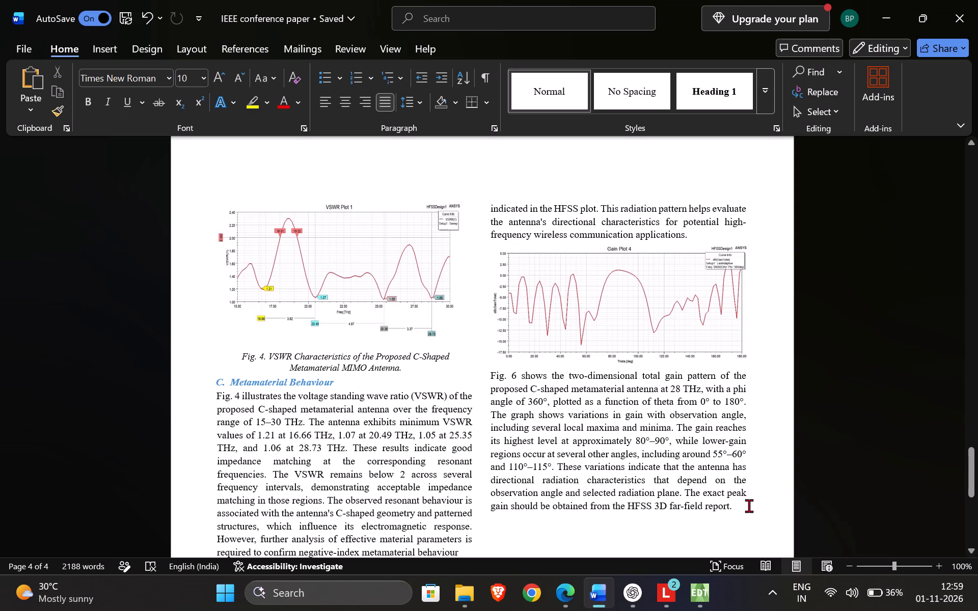
{"action": "key", "text": "Return"}
Enlarge the page to 160% and examine the VSWR and Gain Plot 4 figures with their describing text.
{"action": "scroll", "coordinate": [608, 368], "scroll_direction": "up", "scroll_amount": 1, "text": "ctrl"}
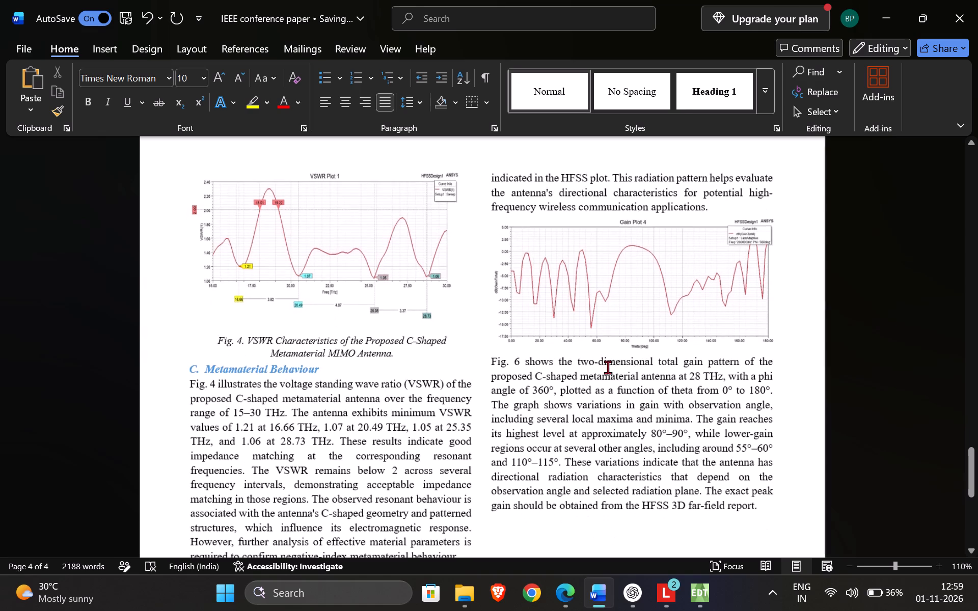
{"action": "scroll", "coordinate": [608, 360], "scroll_direction": "up", "scroll_amount": 3, "text": "ctrl"}
{"action": "scroll", "coordinate": [673, 285], "scroll_direction": "up", "scroll_amount": 2, "text": "ctrl"}
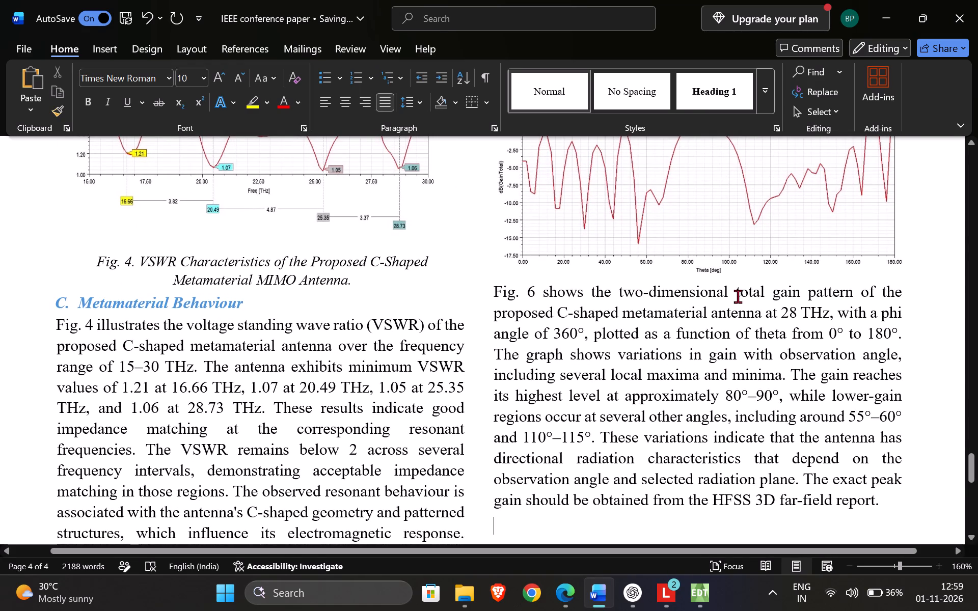
{"action": "scroll", "coordinate": [738, 296], "scroll_direction": "up", "scroll_amount": 1}
{"action": "scroll", "coordinate": [736, 300], "scroll_direction": "down", "scroll_amount": 1}
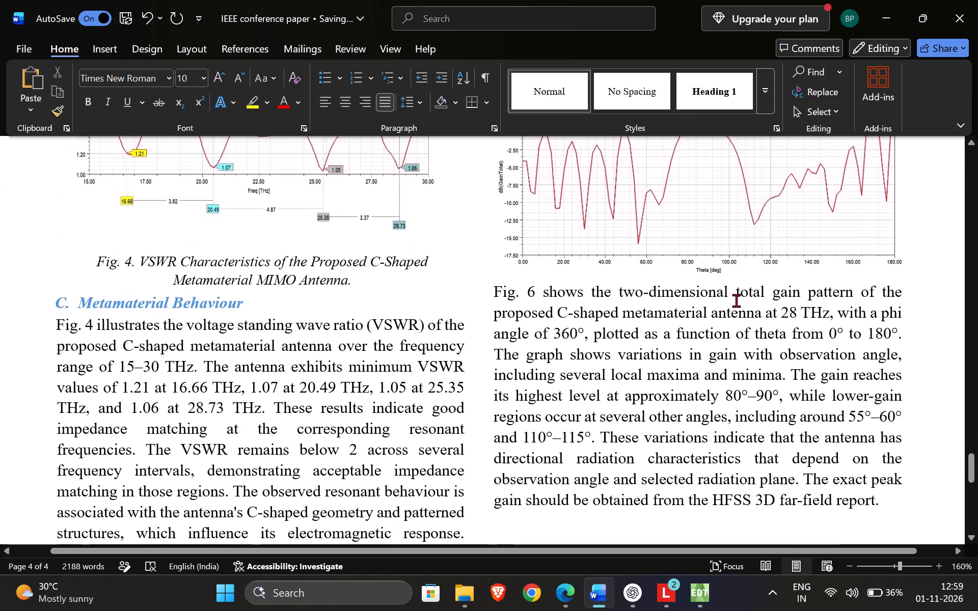
{"action": "scroll", "coordinate": [736, 300], "scroll_direction": "up", "scroll_amount": 1}
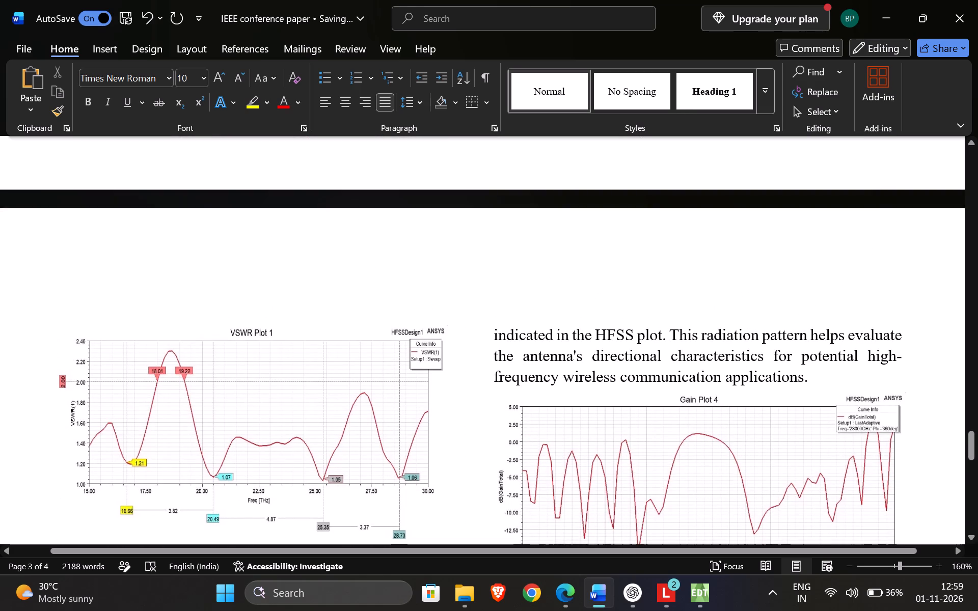
{"action": "scroll", "coordinate": [541, 451], "scroll_direction": "down", "scroll_amount": 1}
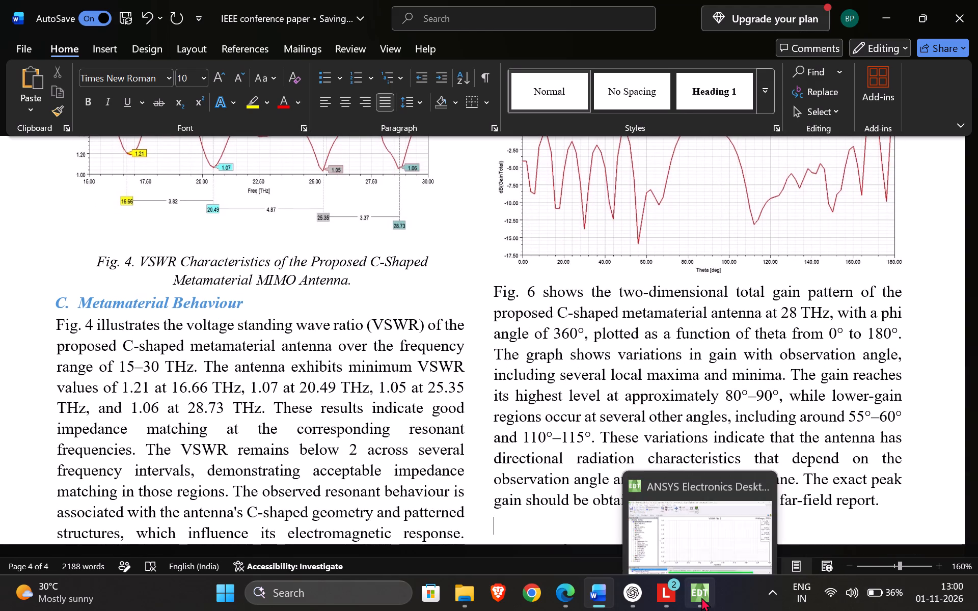
Switch to ANSYS Electronics Desktop and expand the Radiation branch of HFSSDesign1 to look over its far-field setups.
{"action": "left_click", "coordinate": [680, 543]}
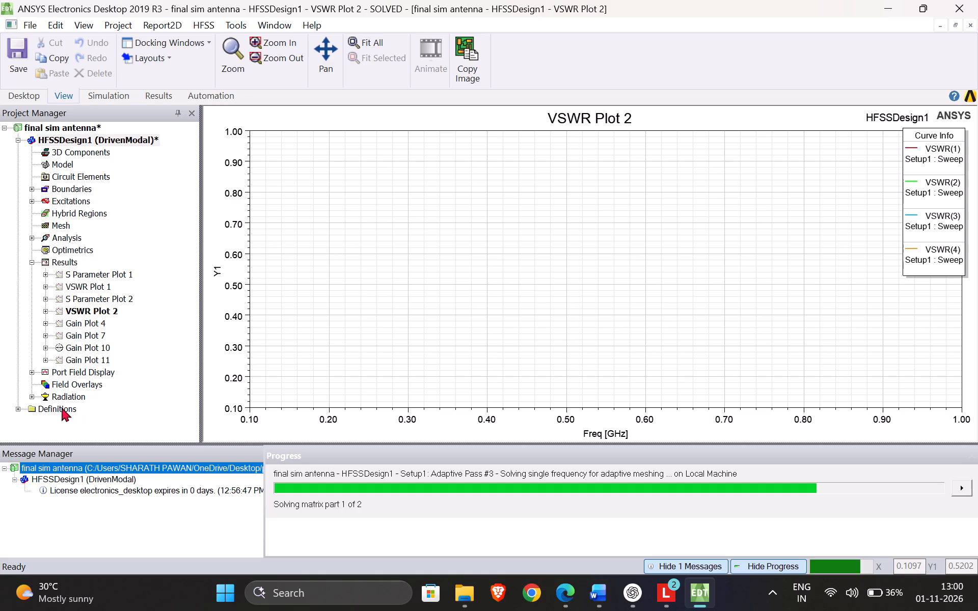
{"action": "left_click", "coordinate": [33, 394]}
{"action": "scroll", "coordinate": [75, 390], "scroll_direction": "down", "scroll_amount": 1}
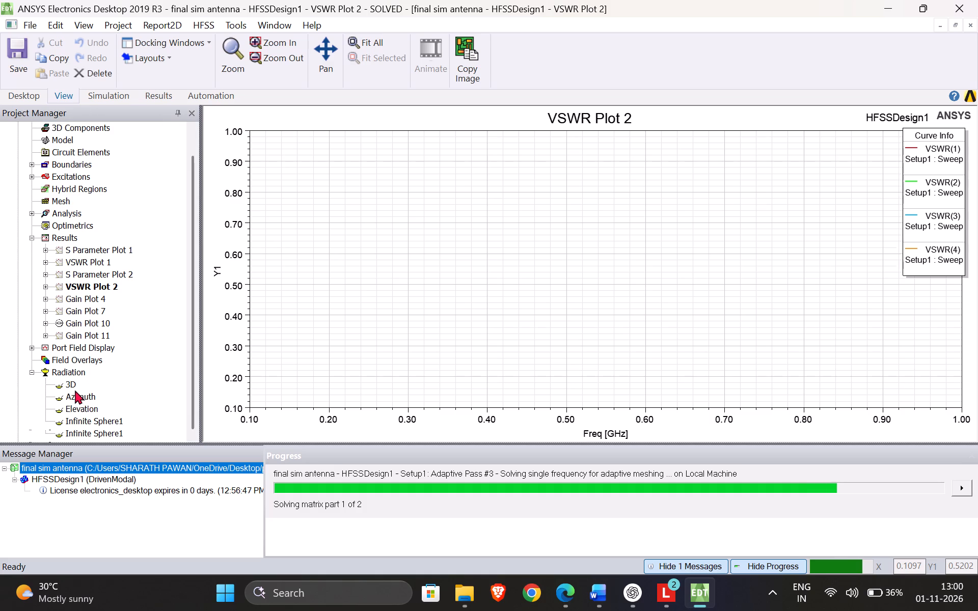
{"action": "scroll", "coordinate": [75, 390], "scroll_direction": "down", "scroll_amount": 1}
{"action": "scroll", "coordinate": [94, 398], "scroll_direction": "up", "scroll_amount": 2}
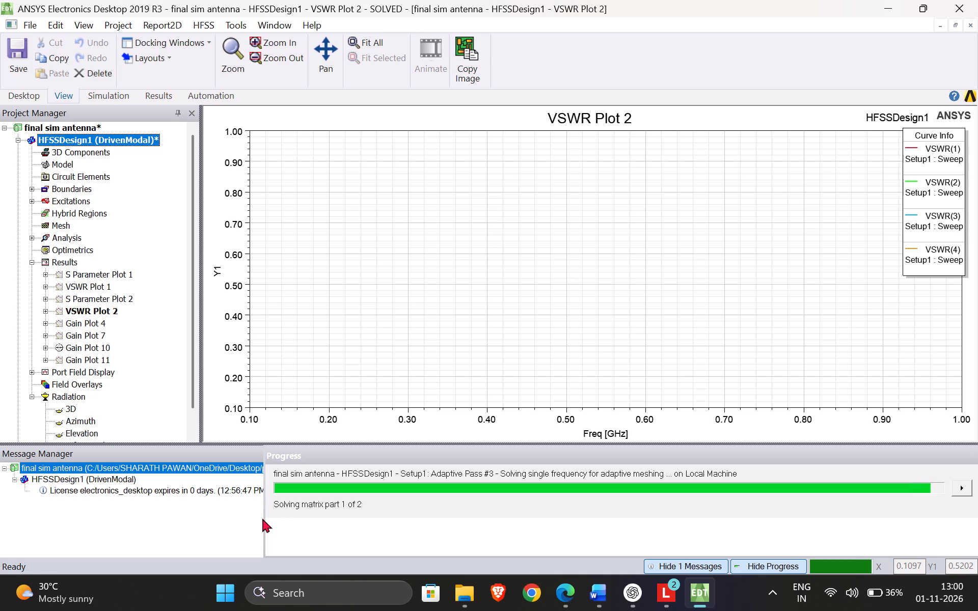
Widen the Message Manager pane so its full message lines fit beside the Progress pane.
{"action": "left_click_drag", "start_coordinate": [264, 518], "coordinate": [405, 521]}
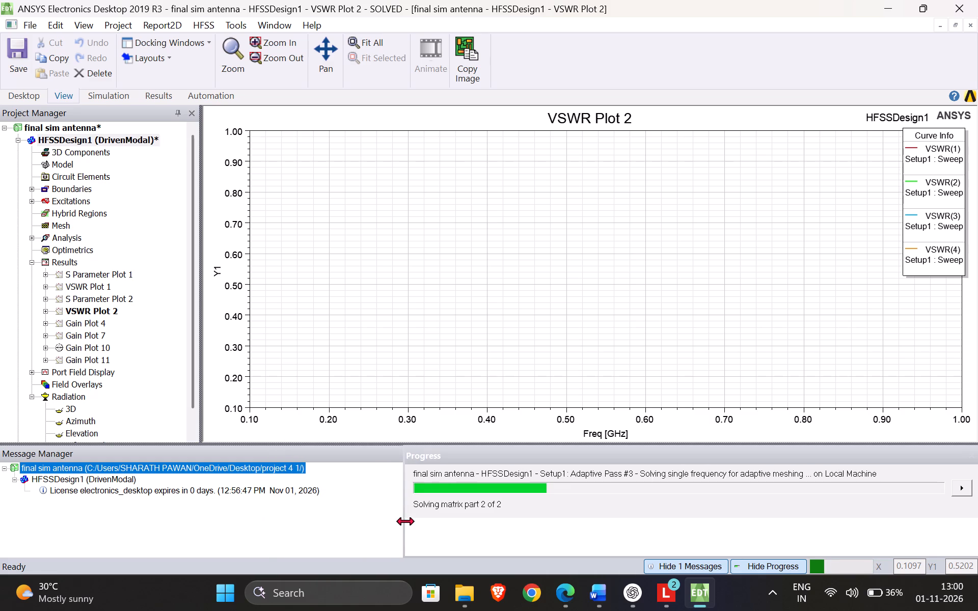
{"action": "left_click_drag", "start_coordinate": [405, 521], "coordinate": [352, 528]}
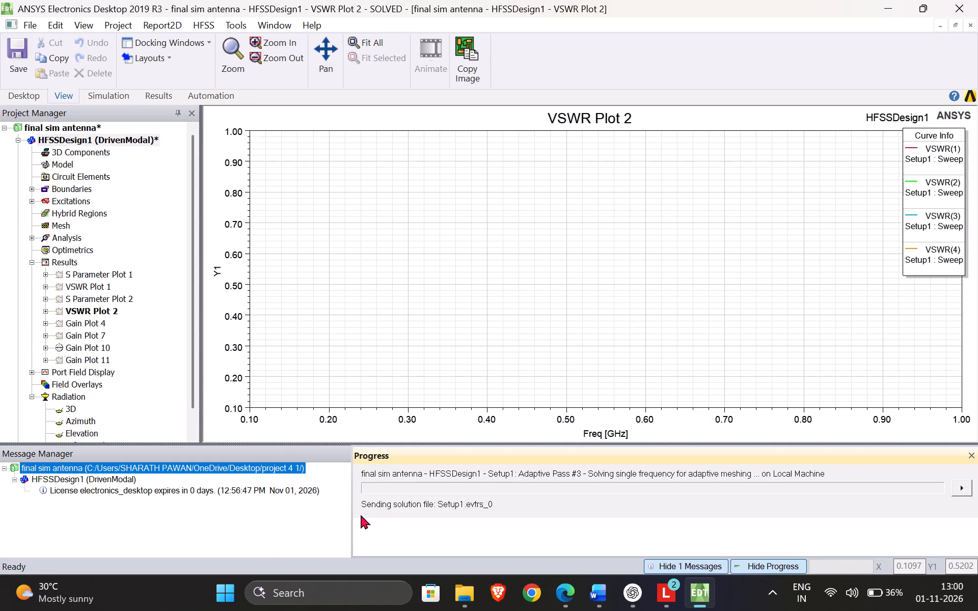
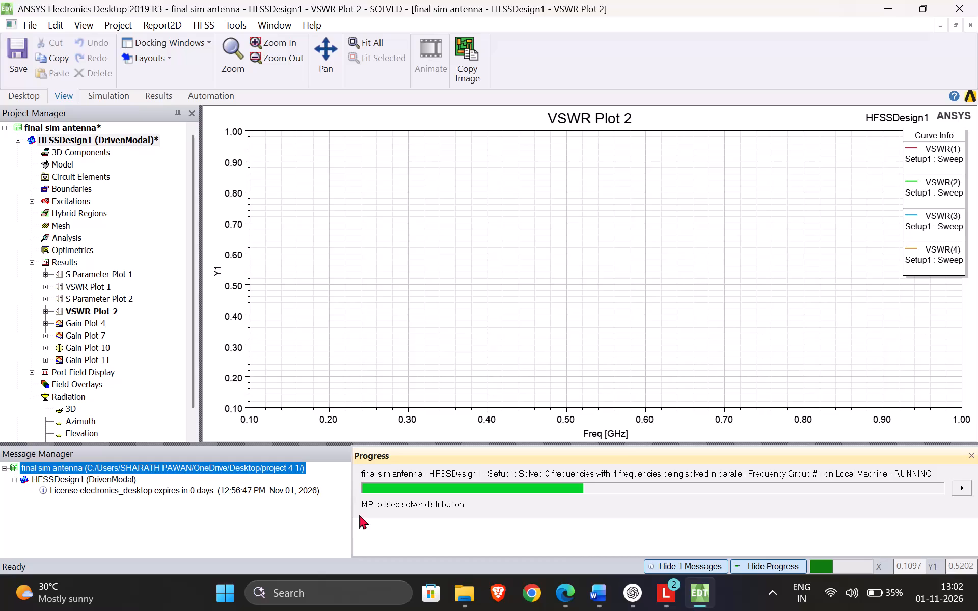
Expand VSWR Plot 2 and Gain Plots 4, 7, 10 and 11 under Results to look over their traces.
{"action": "left_click", "coordinate": [45, 311]}
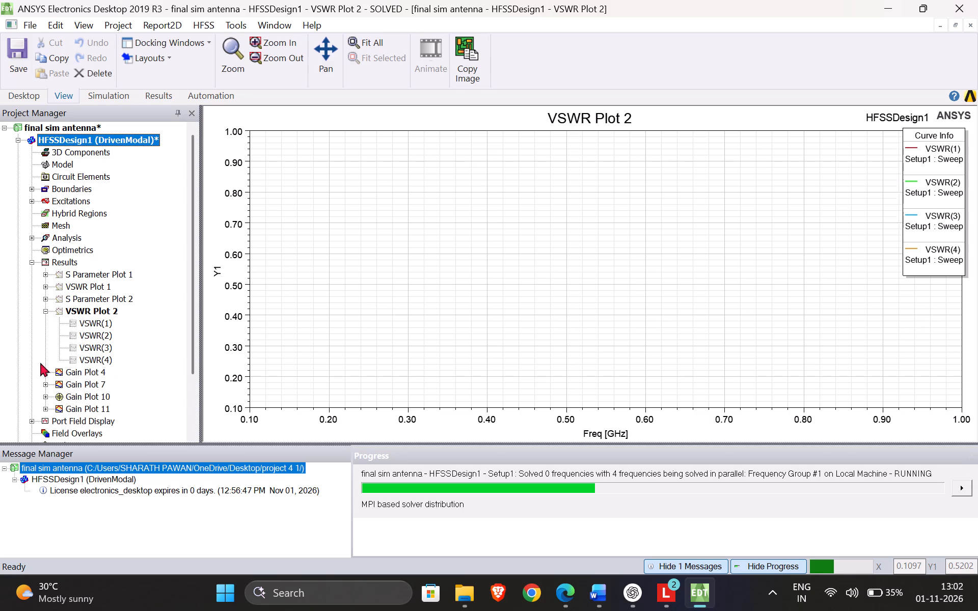
{"action": "left_click", "coordinate": [46, 375]}
{"action": "scroll", "coordinate": [96, 373], "scroll_direction": "down", "scroll_amount": 1}
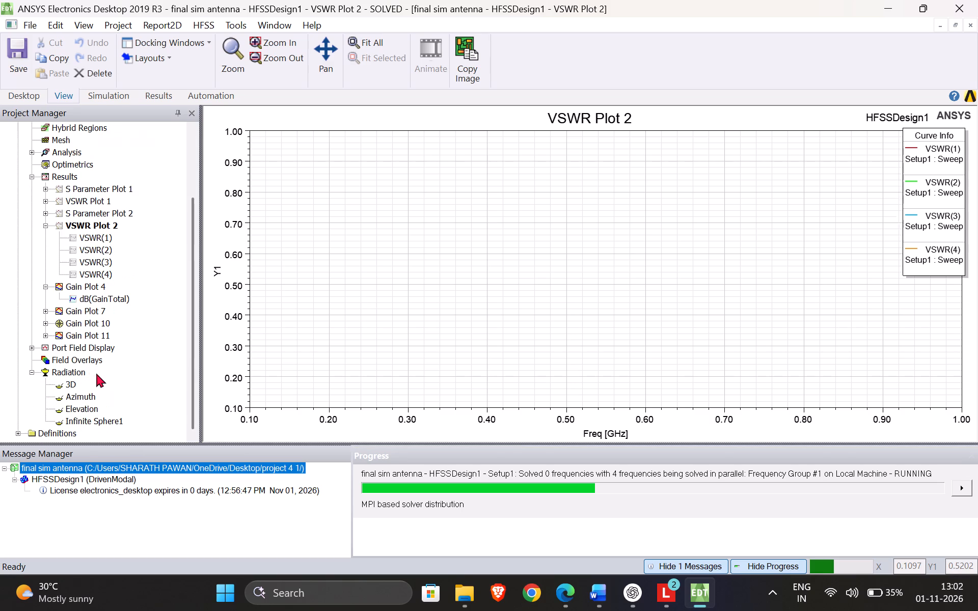
{"action": "left_click", "coordinate": [45, 308]}
{"action": "left_click", "coordinate": [44, 340]}
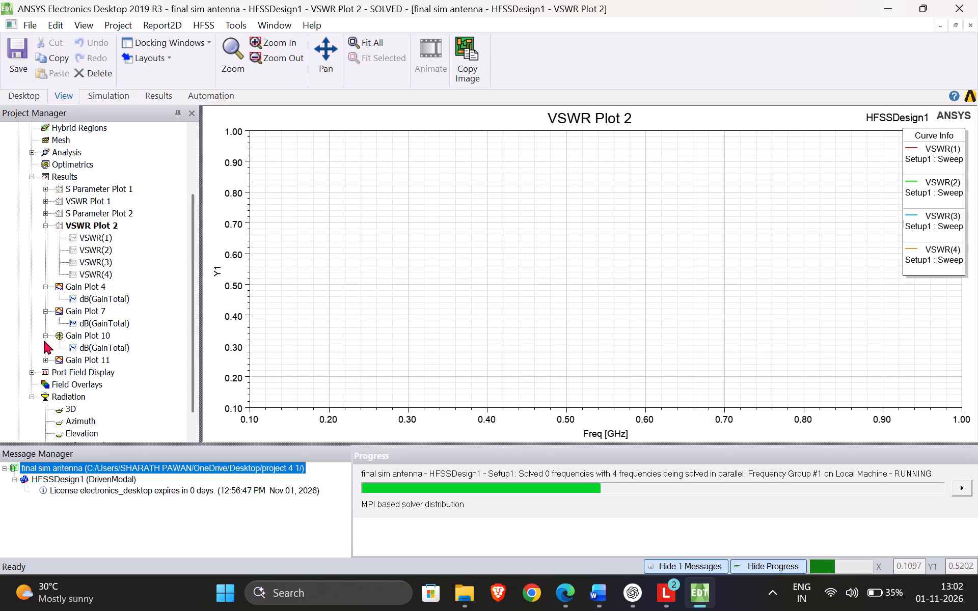
{"action": "left_click", "coordinate": [48, 357]}
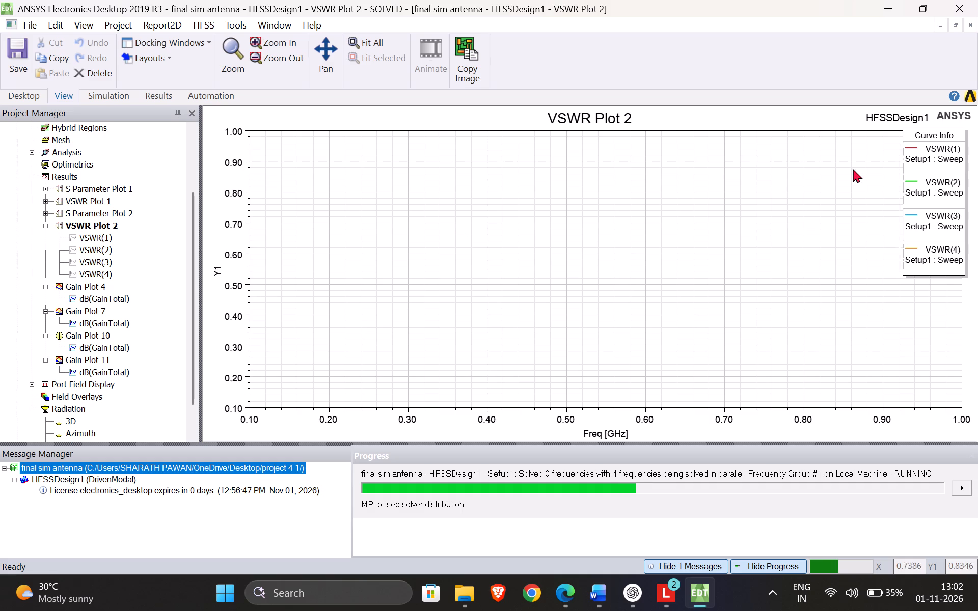
Switch to the IEEE conference paper in Word and insert the Gain Plot phi picture below the Fig. 6 paragraph.
{"action": "left_click", "coordinate": [885, 6]}
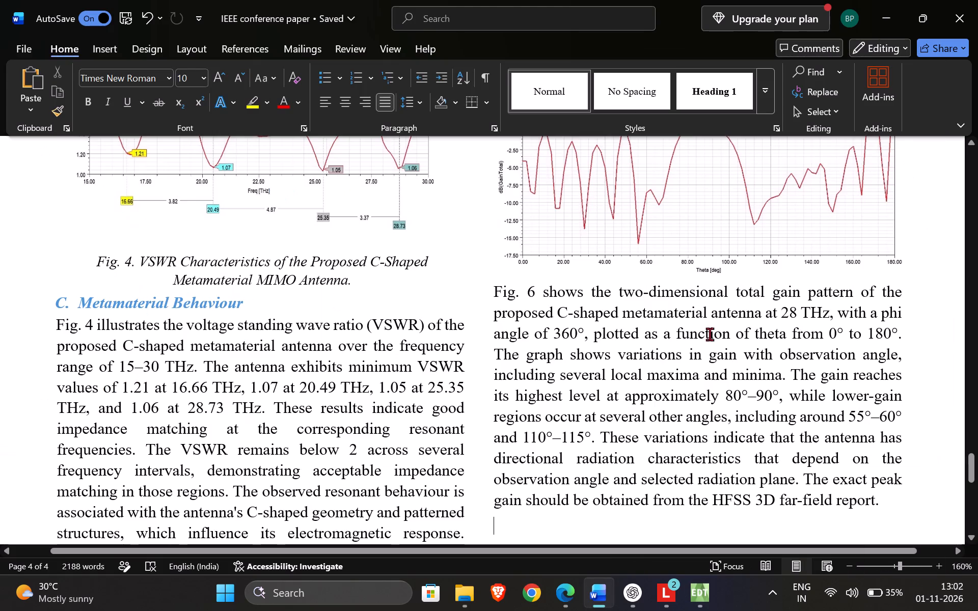
{"action": "scroll", "coordinate": [686, 345], "scroll_direction": "down", "scroll_amount": 1}
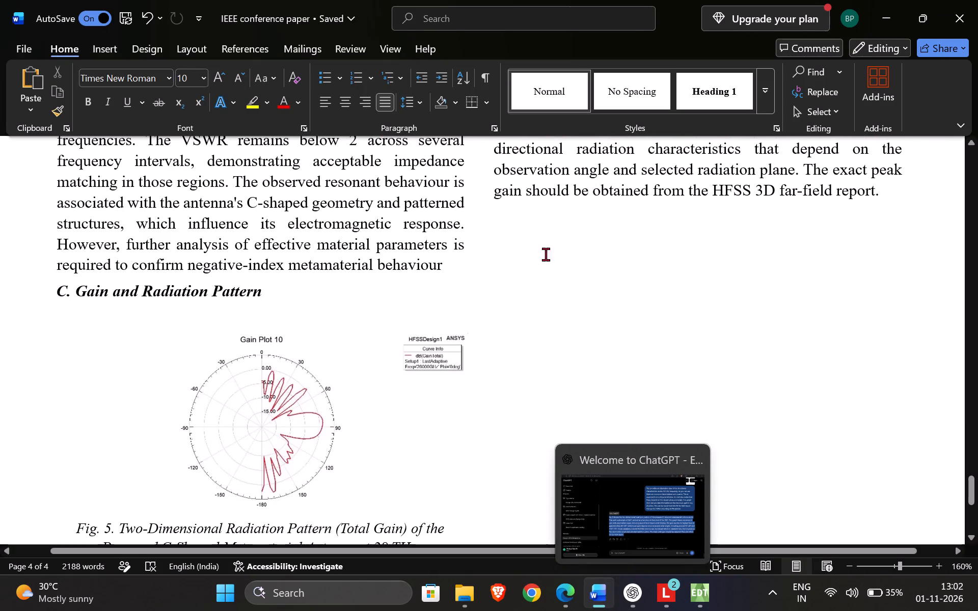
{"action": "left_click", "coordinate": [104, 51]}
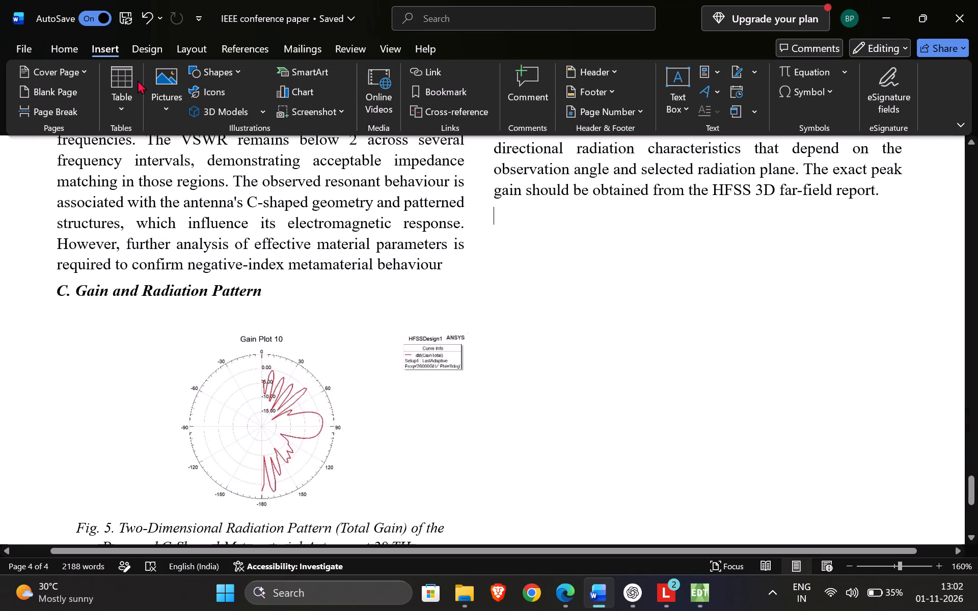
{"action": "left_click", "coordinate": [162, 101]}
{"action": "left_click", "coordinate": [216, 163]}
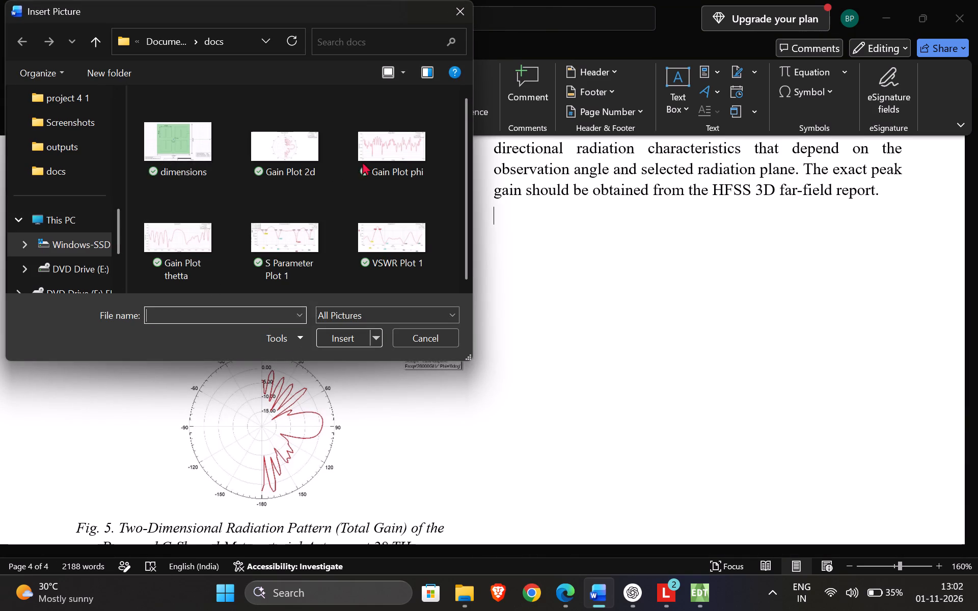
{"action": "left_click", "coordinate": [412, 170]}
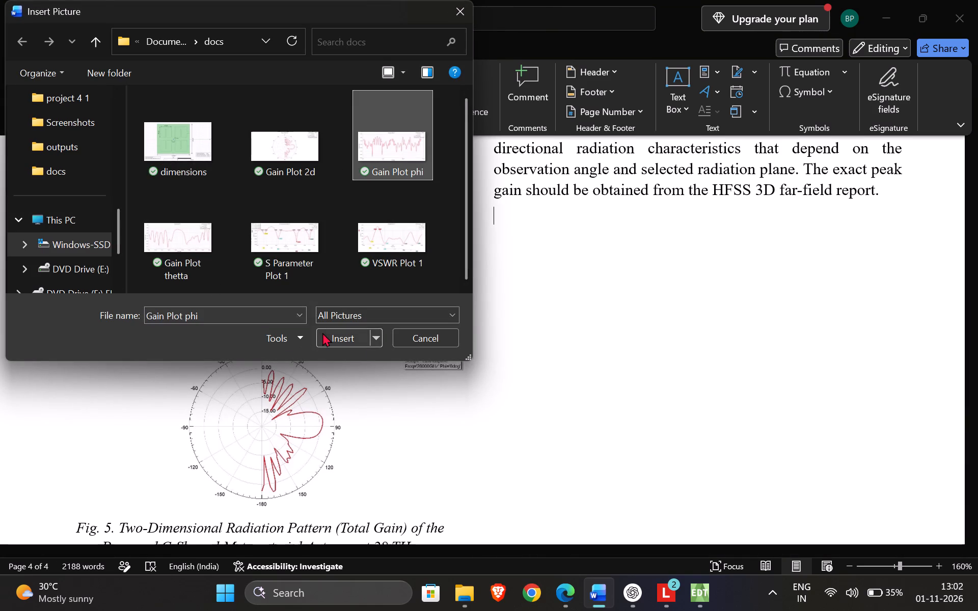
{"action": "left_click", "coordinate": [322, 332]}
{"action": "left_click", "coordinate": [611, 407]}
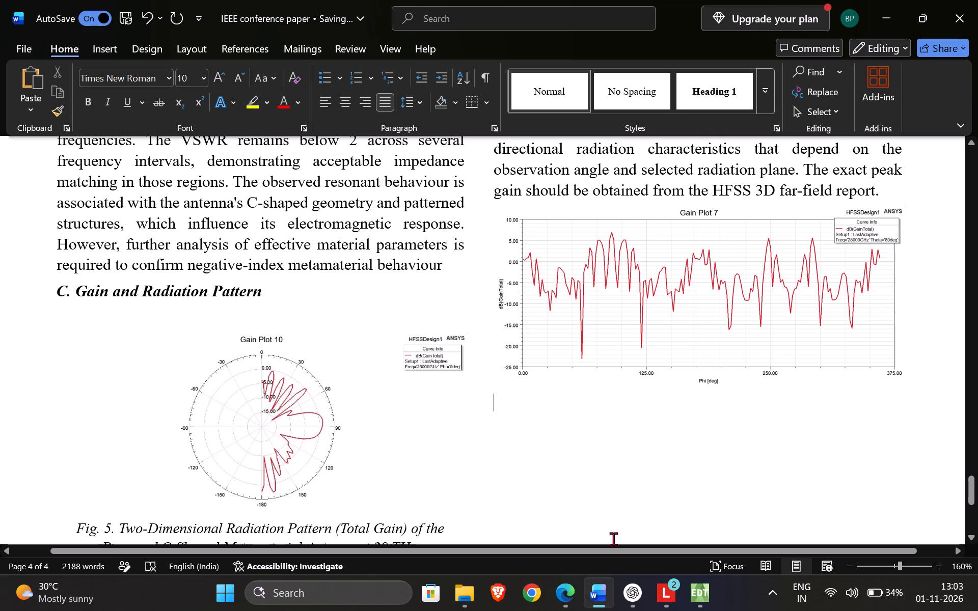
{"action": "left_click", "coordinate": [631, 313]}
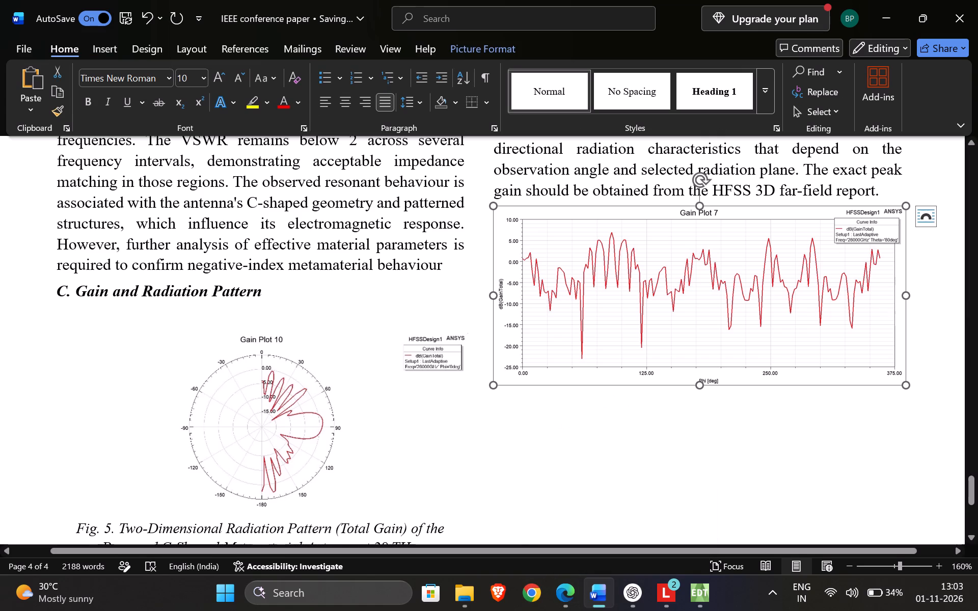
{"action": "left_click", "coordinate": [588, 431]}
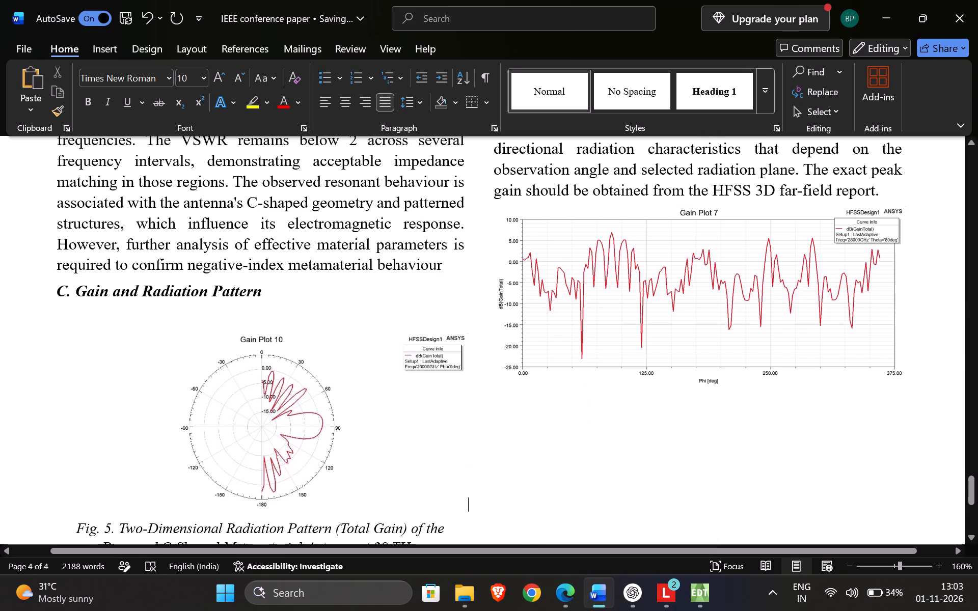
{"action": "left_click", "coordinate": [599, 309]}
{"action": "key", "text": "ctrl+c"}
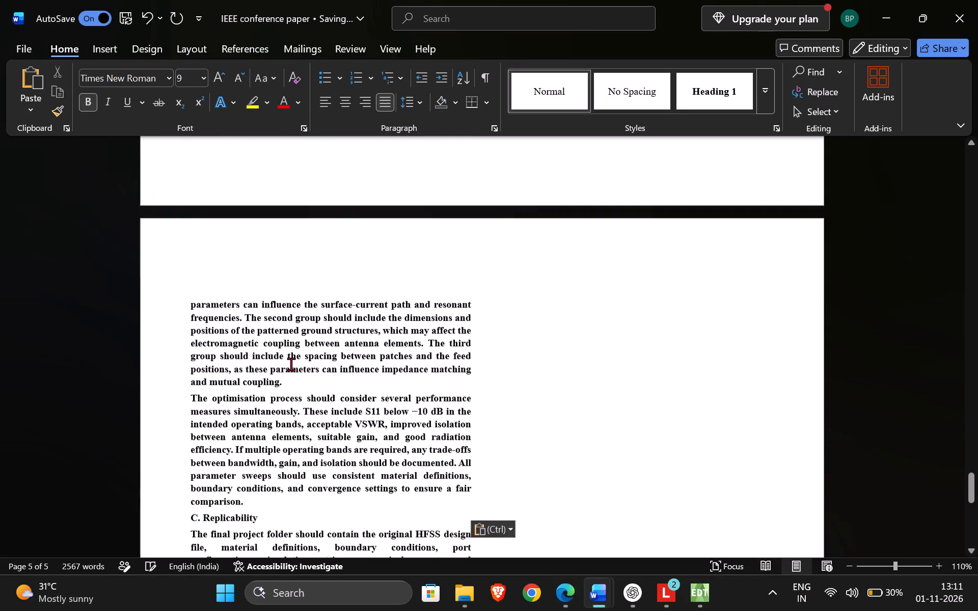
{"action": "scroll", "coordinate": [291, 358], "scroll_direction": "up", "scroll_amount": 3}
{"action": "scroll", "coordinate": [291, 358], "scroll_direction": "down", "scroll_amount": 1}
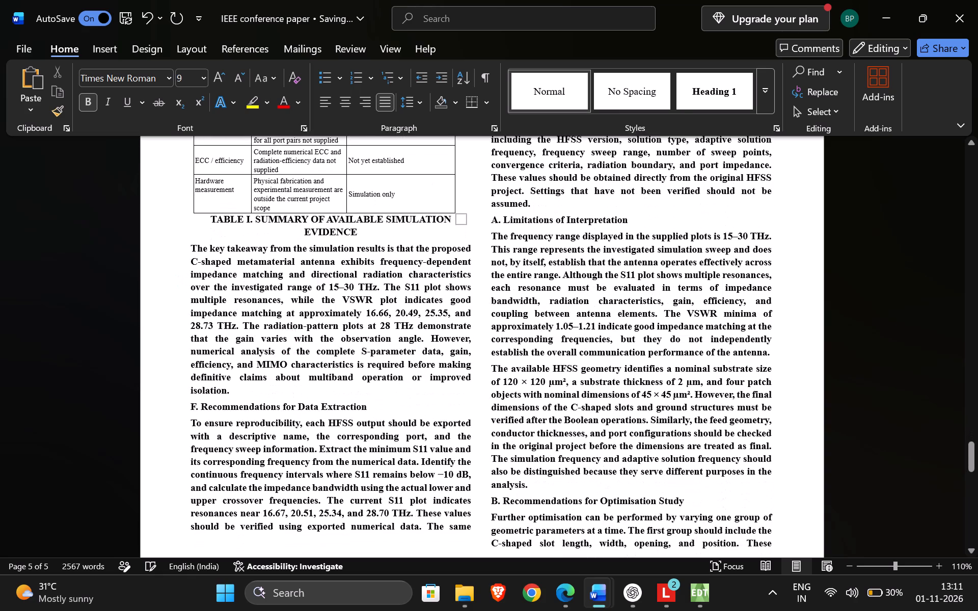
{"action": "left_click_drag", "start_coordinate": [194, 245], "coordinate": [430, 610]}
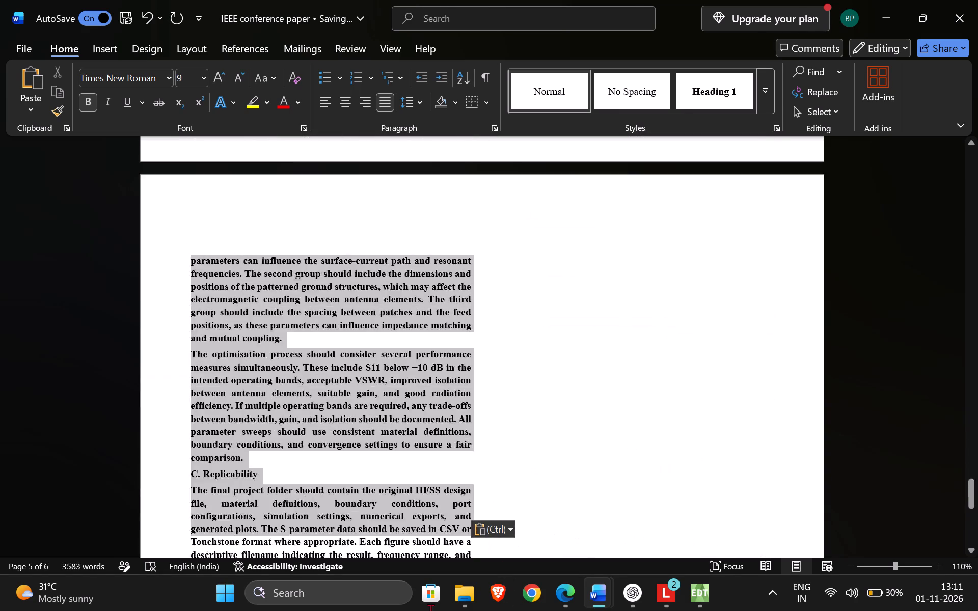
{"action": "left_click_drag", "start_coordinate": [430, 610], "coordinate": [431, 398]}
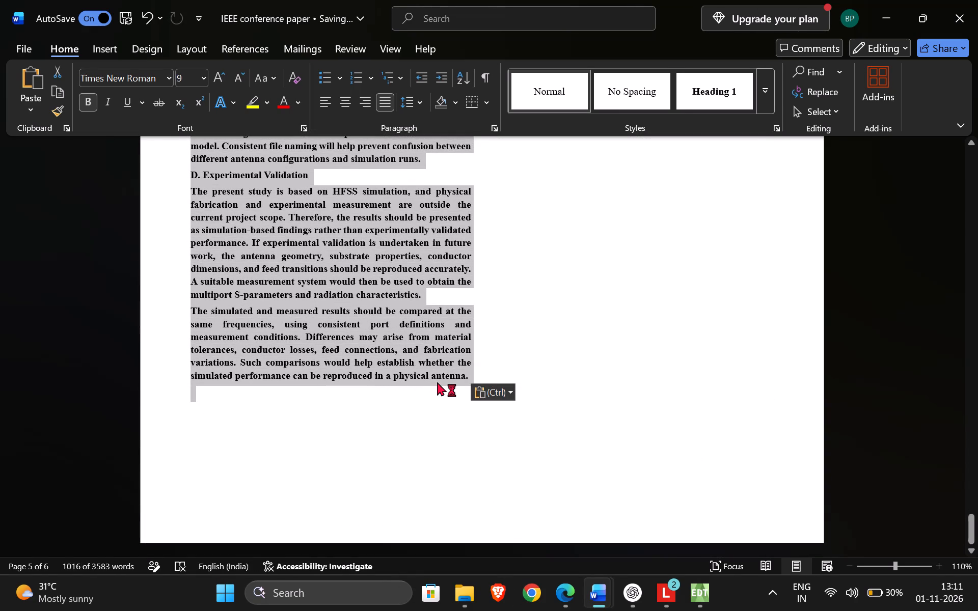
{"action": "key", "text": "ctrl+b"}
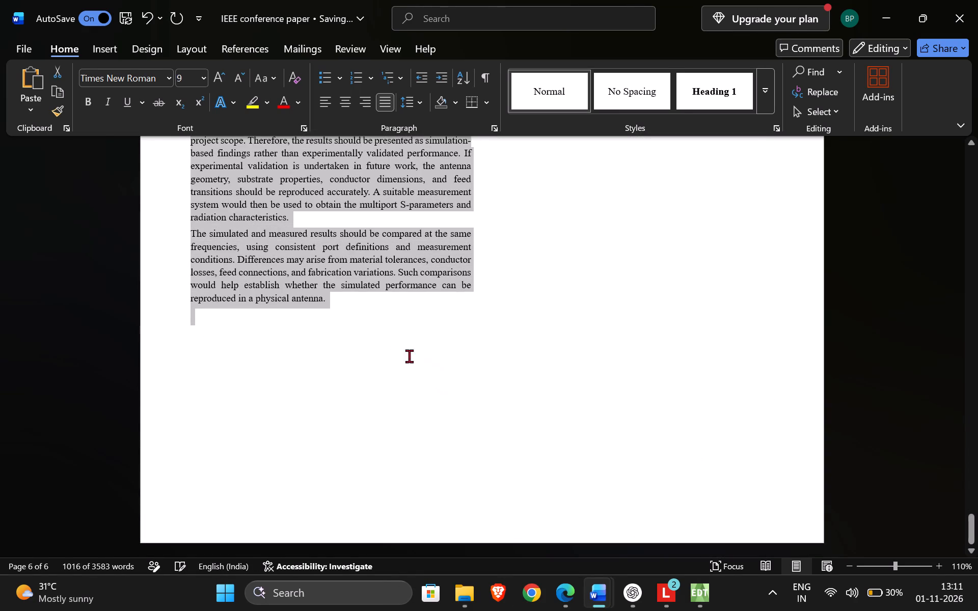
{"action": "scroll", "coordinate": [395, 343], "scroll_direction": "up", "scroll_amount": 5}
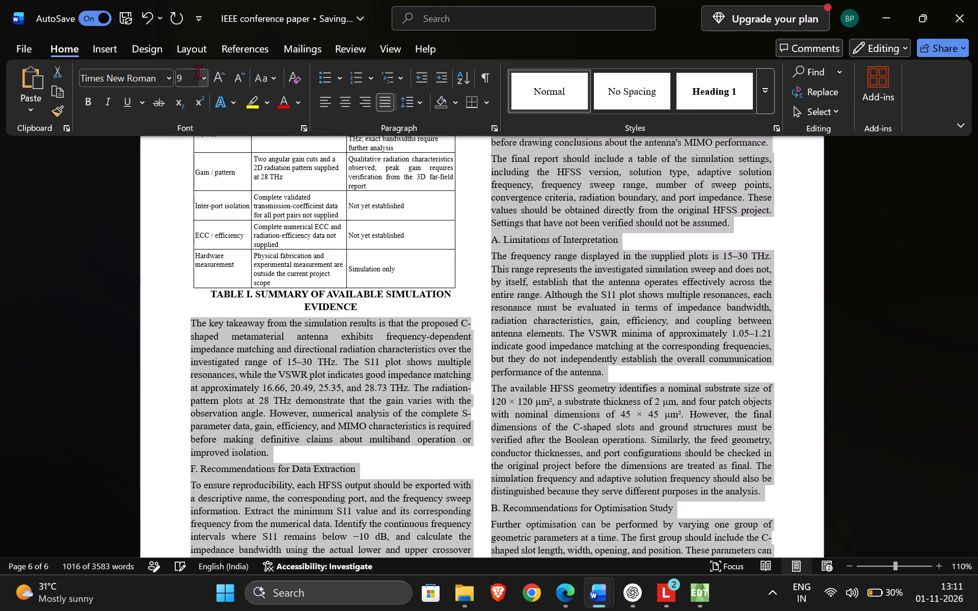
{"action": "left_click", "coordinate": [204, 78]}
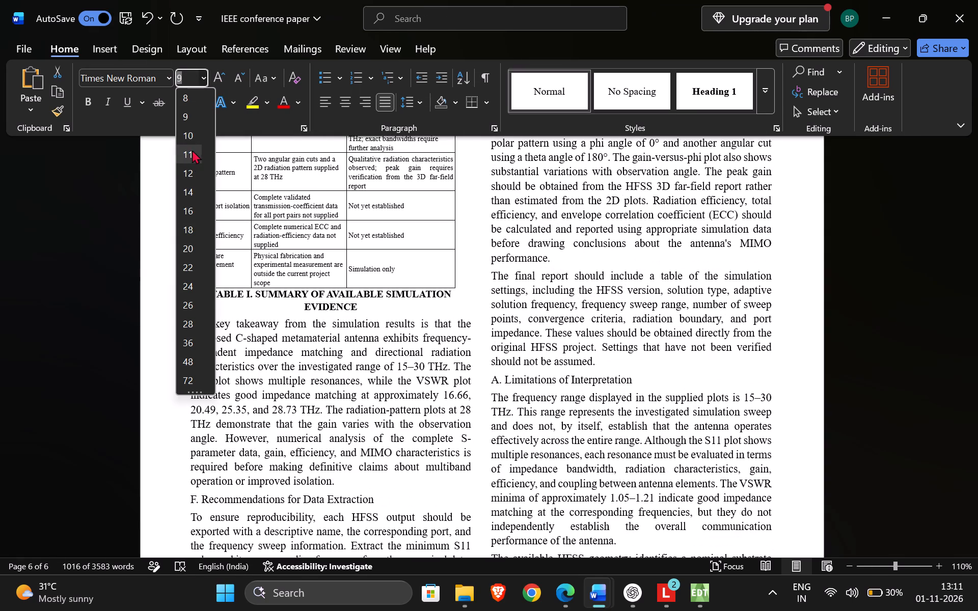
{"action": "left_click", "coordinate": [192, 142]}
{"action": "left_click", "coordinate": [585, 232]}
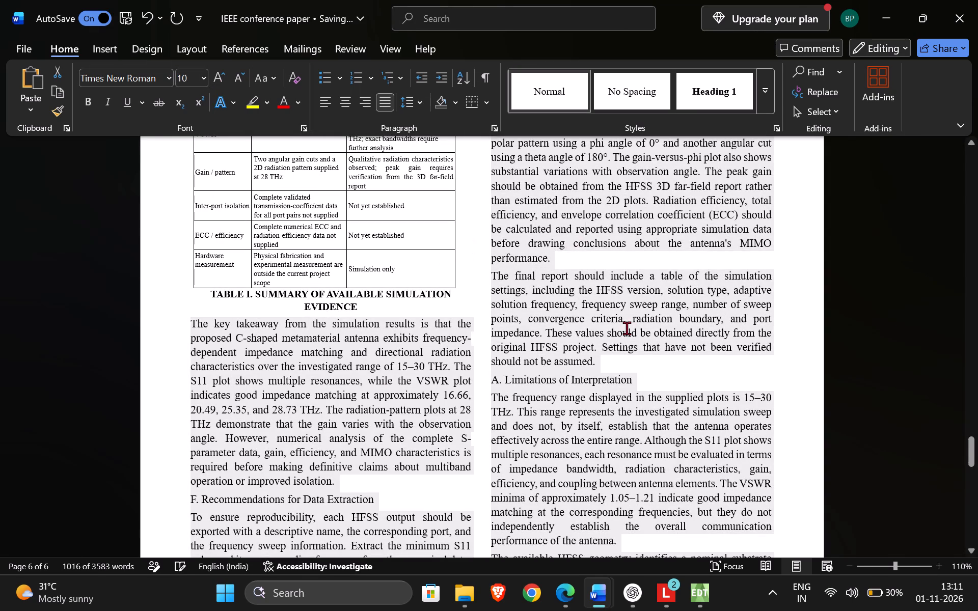
Review the pasted sections below the Table I caption, from Recommendations for Data Extraction through Experimental Validation, checking their headings and layout.
{"action": "scroll", "coordinate": [627, 328], "scroll_direction": "up", "scroll_amount": 2}
{"action": "scroll", "coordinate": [628, 325], "scroll_direction": "down", "scroll_amount": 2}
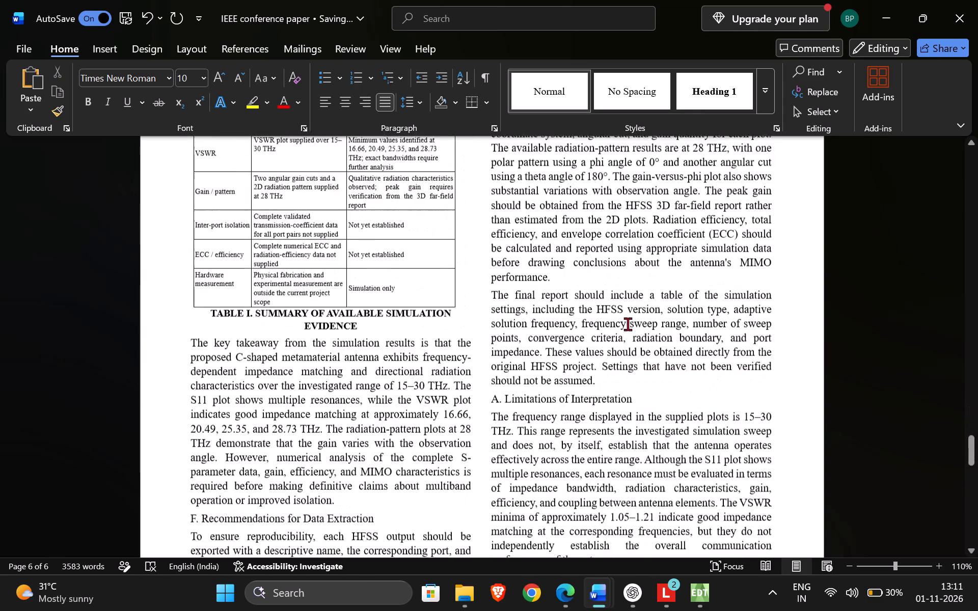
{"action": "scroll", "coordinate": [626, 323], "scroll_direction": "down", "scroll_amount": 1}
{"action": "scroll", "coordinate": [379, 325], "scroll_direction": "up", "scroll_amount": 1}
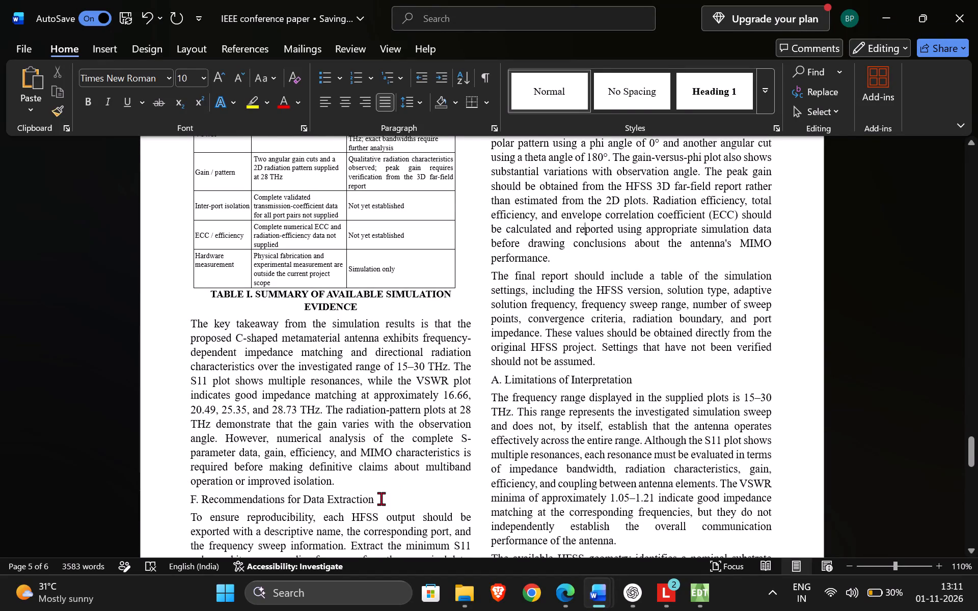
{"action": "left_click_drag", "start_coordinate": [381, 498], "coordinate": [183, 510]}
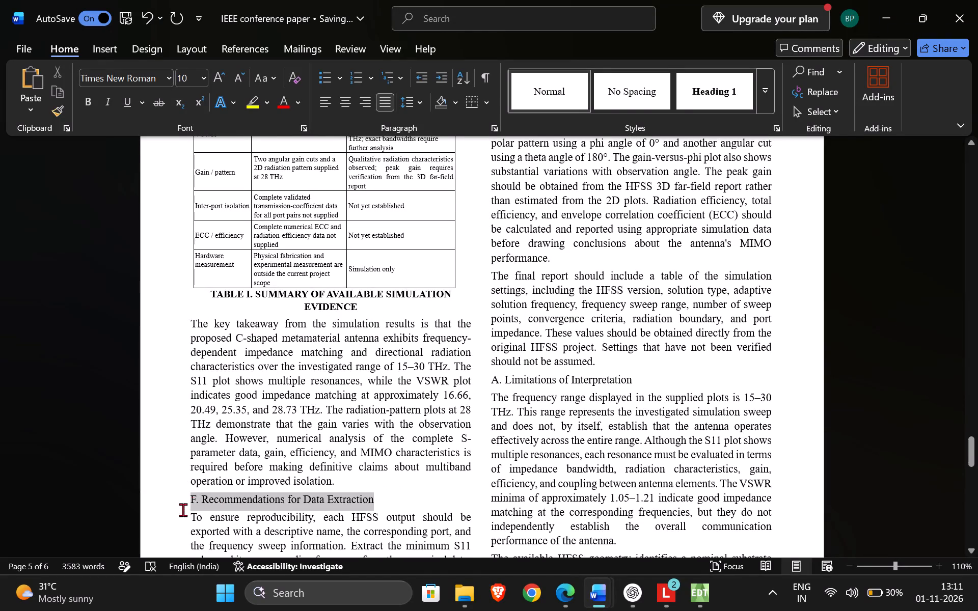
{"action": "left_click_drag", "start_coordinate": [183, 510], "coordinate": [177, 494]}
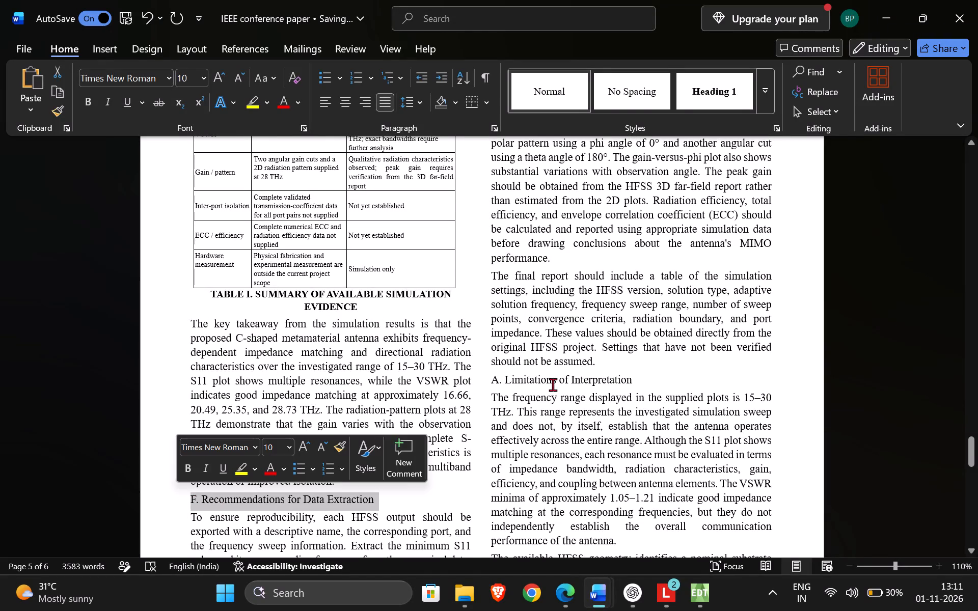
{"action": "scroll", "coordinate": [555, 383], "scroll_direction": "up", "scroll_amount": 3}
{"action": "scroll", "coordinate": [555, 383], "scroll_direction": "down", "scroll_amount": 7}
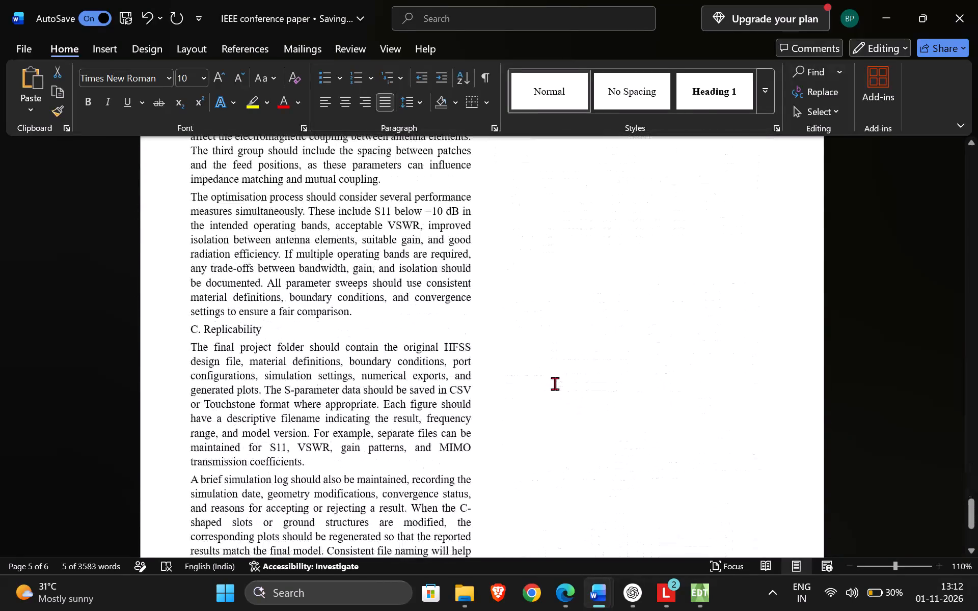
{"action": "scroll", "coordinate": [555, 383], "scroll_direction": "down", "scroll_amount": 1}
{"action": "scroll", "coordinate": [555, 383], "scroll_direction": "up", "scroll_amount": 4}
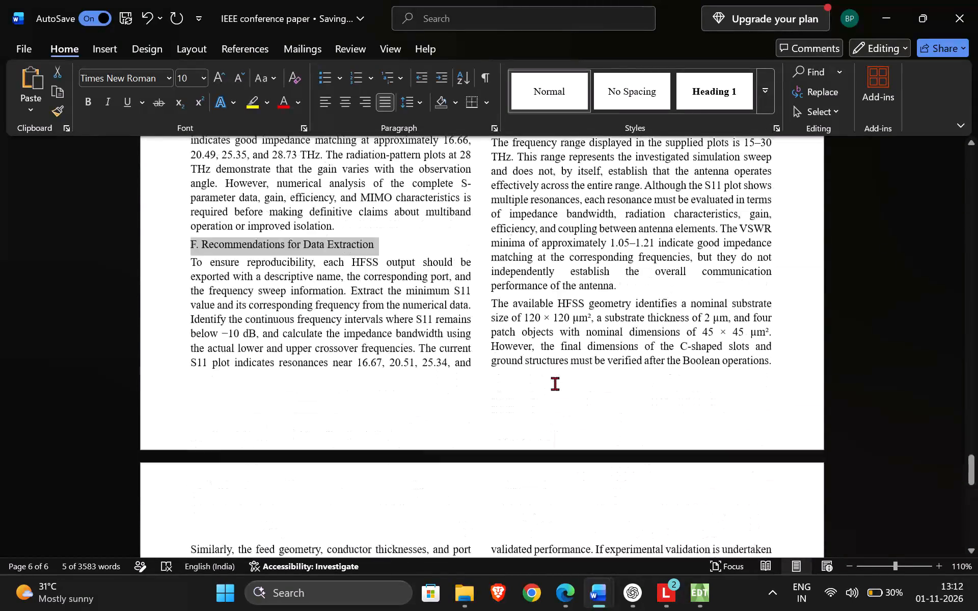
{"action": "scroll", "coordinate": [555, 383], "scroll_direction": "up", "scroll_amount": 1}
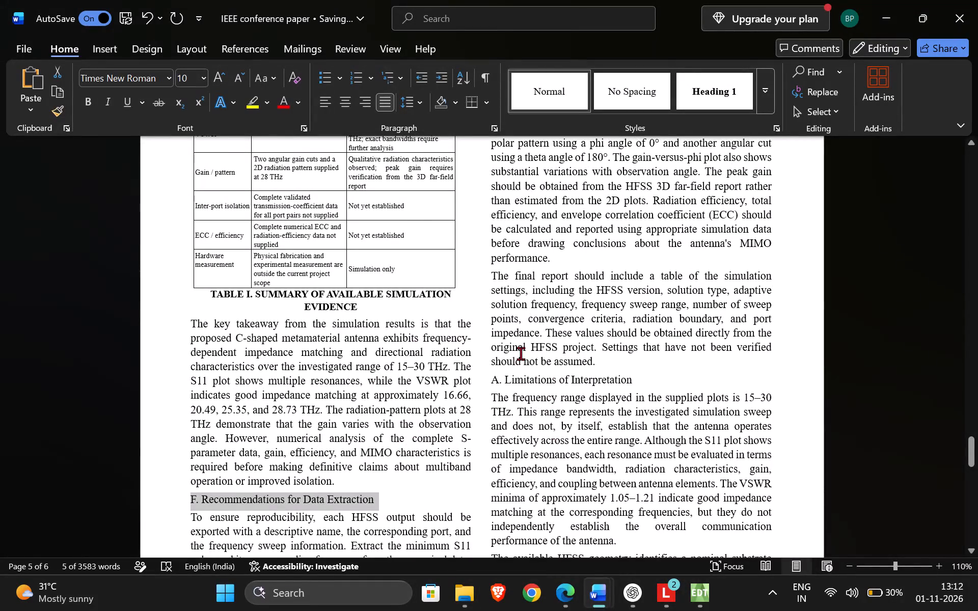
{"action": "scroll", "coordinate": [542, 389], "scroll_direction": "down", "scroll_amount": 4}
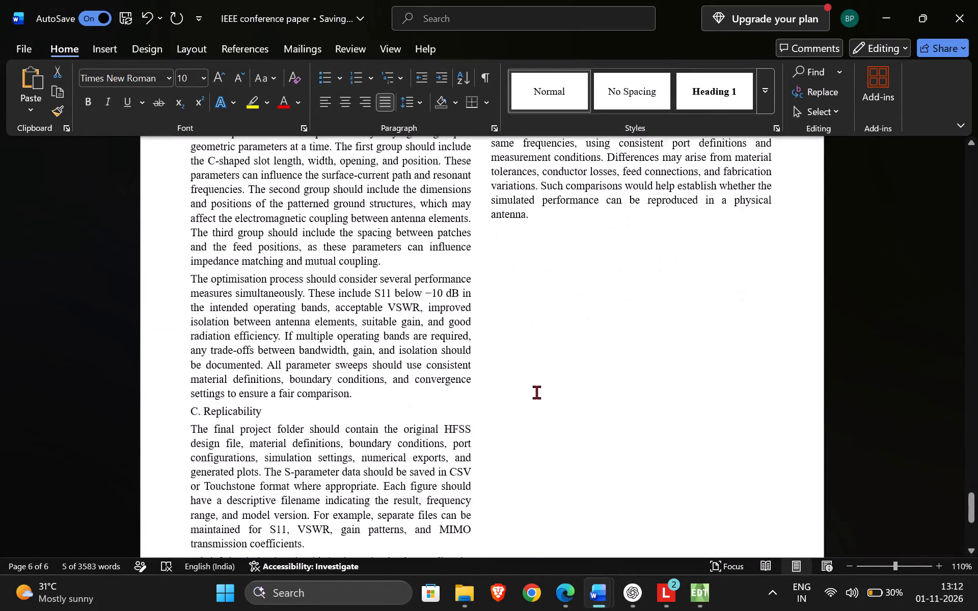
{"action": "scroll", "coordinate": [533, 392], "scroll_direction": "down", "scroll_amount": 1}
{"action": "scroll", "coordinate": [531, 392], "scroll_direction": "up", "scroll_amount": 3}
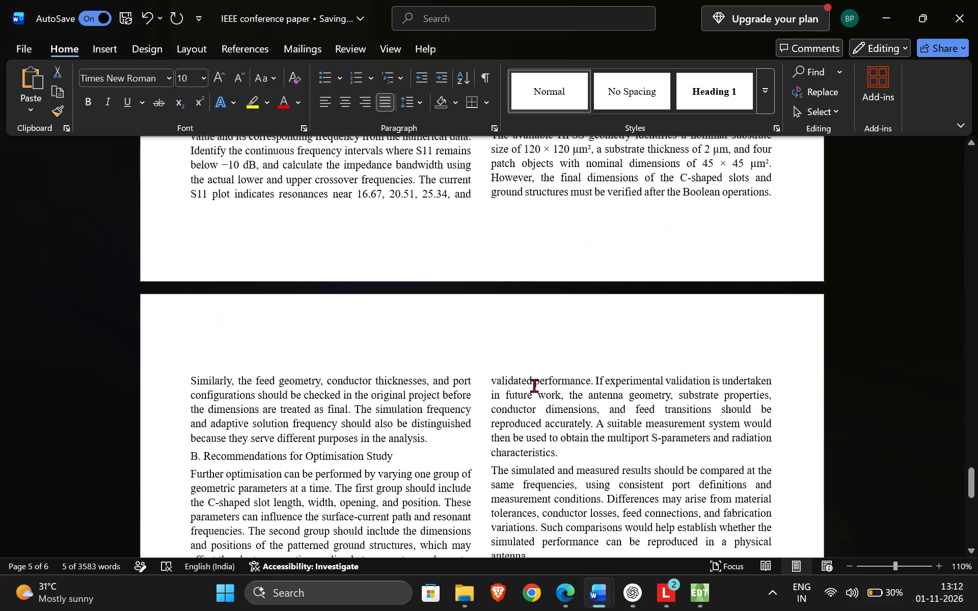
{"action": "scroll", "coordinate": [535, 383], "scroll_direction": "up", "scroll_amount": 2}
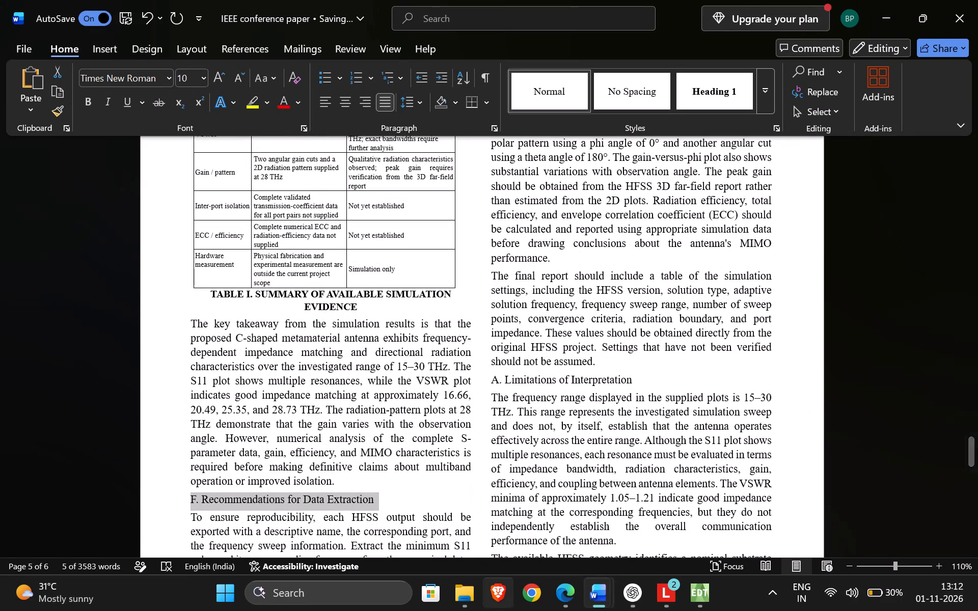
Switch to paper 2.pdf and examine how its section headings after Table I are formatted and ordered, through the Conclusion.
{"action": "left_click", "coordinate": [561, 588]}
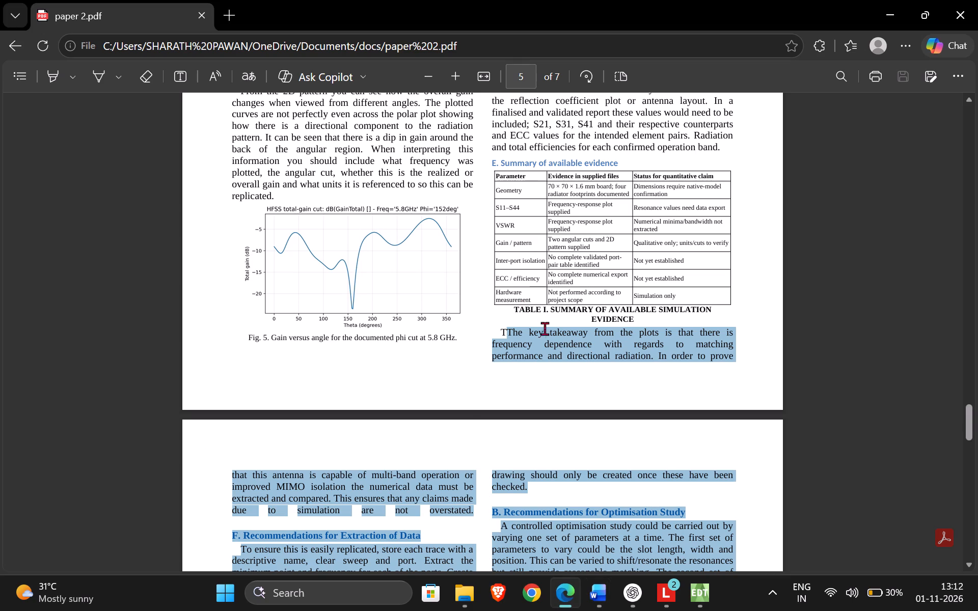
{"action": "scroll", "coordinate": [547, 340], "scroll_direction": "down", "scroll_amount": 1}
{"action": "scroll", "coordinate": [544, 343], "scroll_direction": "up", "scroll_amount": 1}
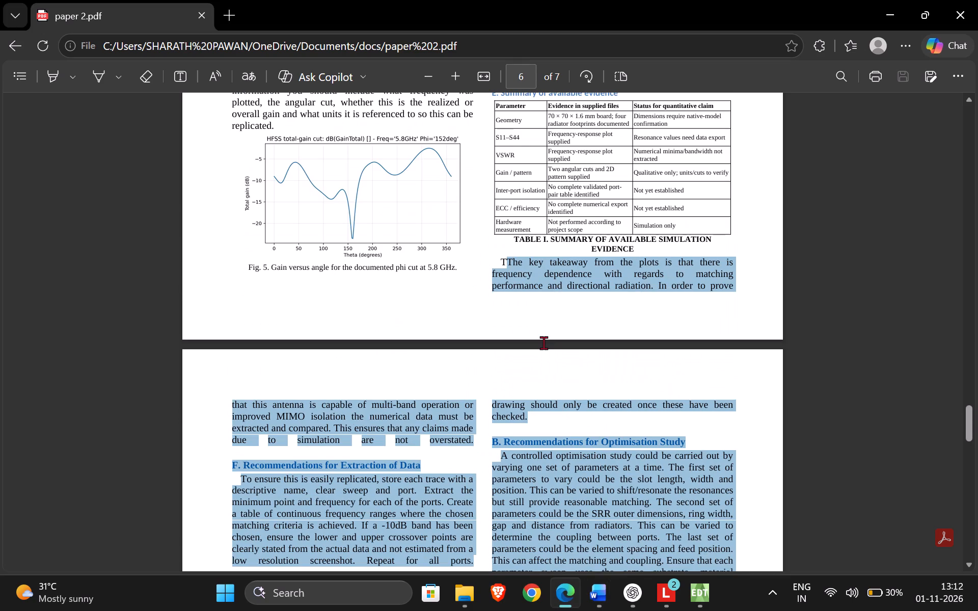
{"action": "scroll", "coordinate": [541, 408], "scroll_direction": "down", "scroll_amount": 1}
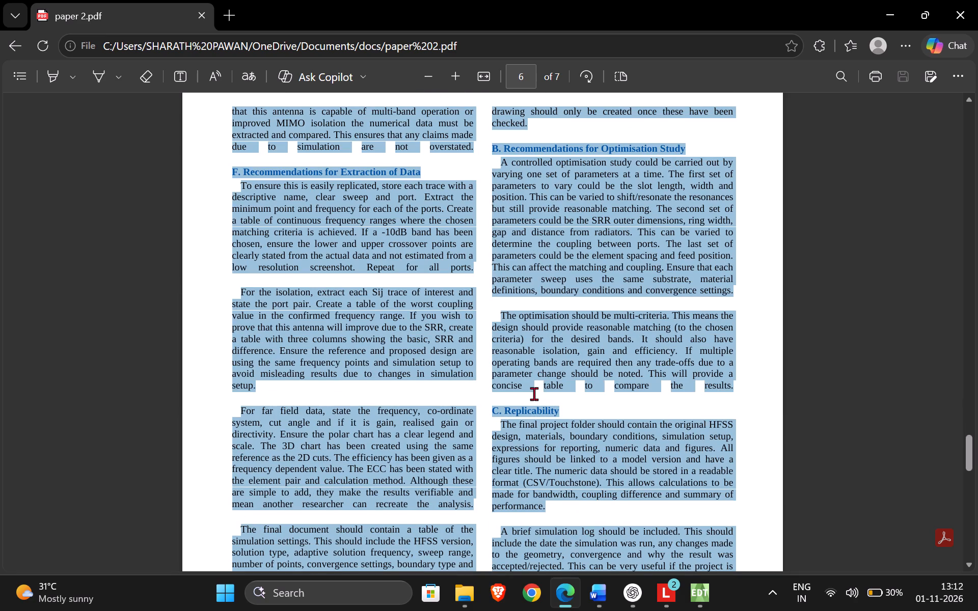
{"action": "scroll", "coordinate": [534, 394], "scroll_direction": "down", "scroll_amount": 1}
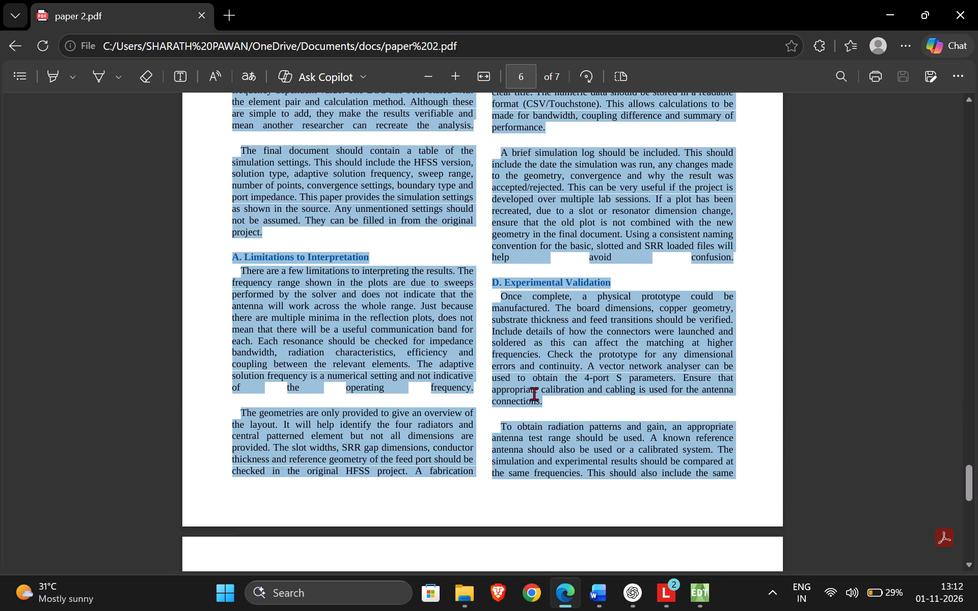
{"action": "scroll", "coordinate": [529, 391], "scroll_direction": "down", "scroll_amount": 1}
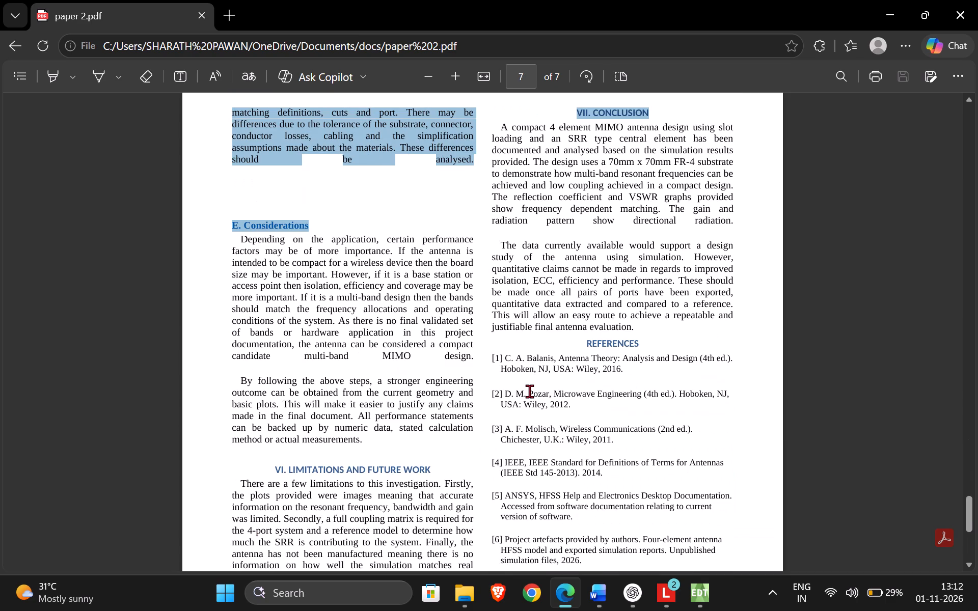
{"action": "scroll", "coordinate": [529, 391], "scroll_direction": "up", "scroll_amount": 1}
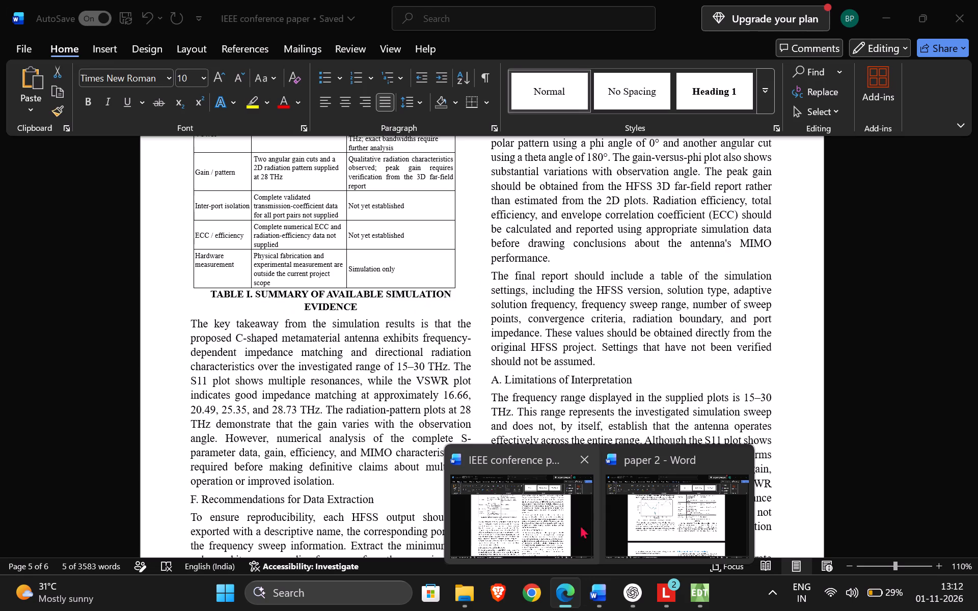
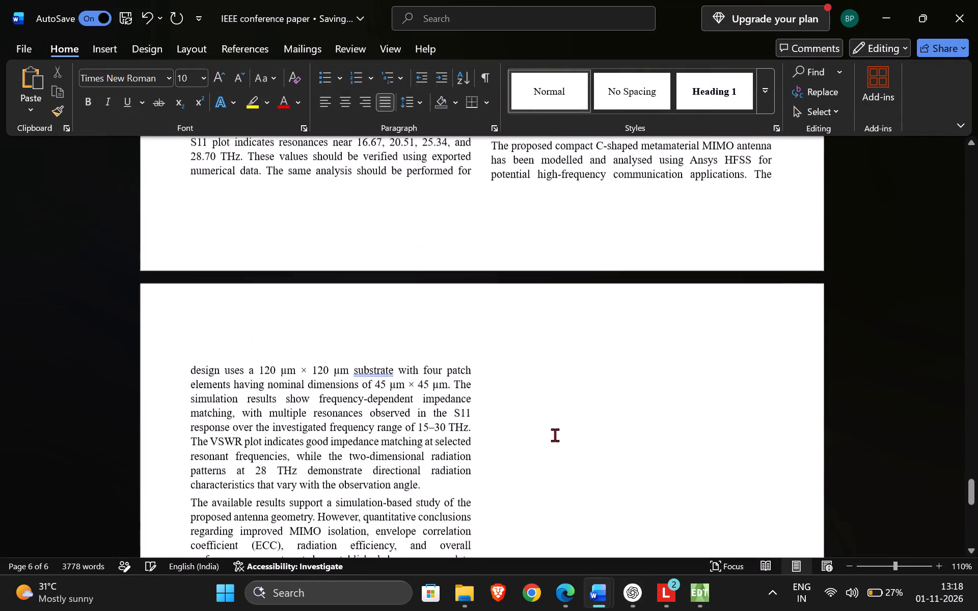
{"action": "scroll", "coordinate": [555, 435], "scroll_direction": "up", "scroll_amount": 1}
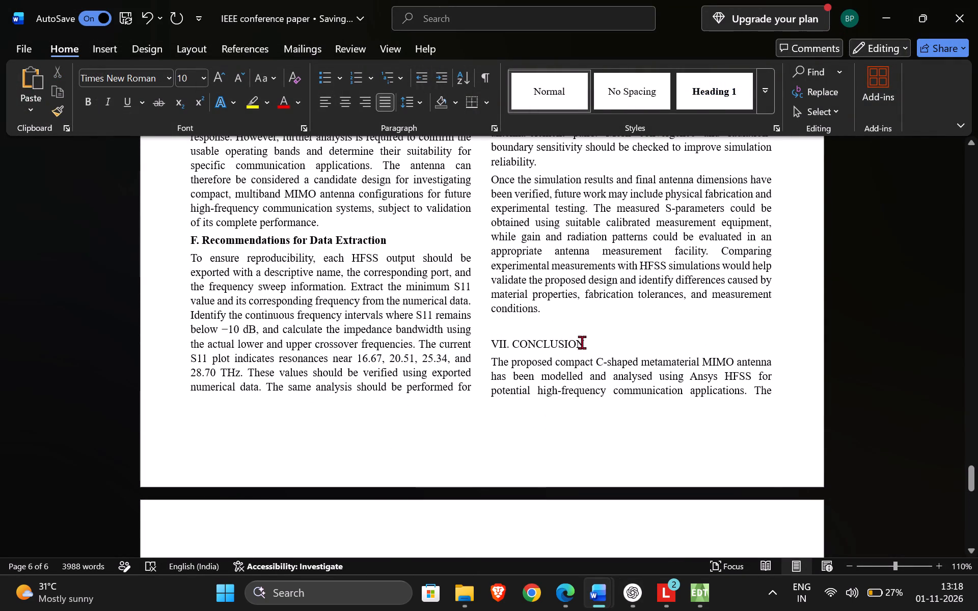
{"action": "left_click_drag", "start_coordinate": [587, 338], "coordinate": [487, 338]}
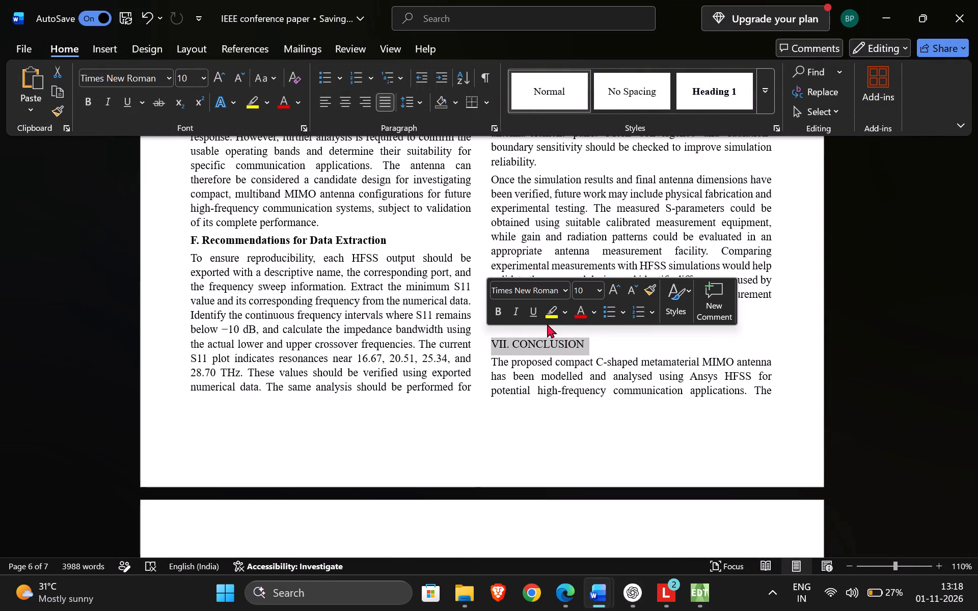
{"action": "left_click", "coordinate": [501, 316]}
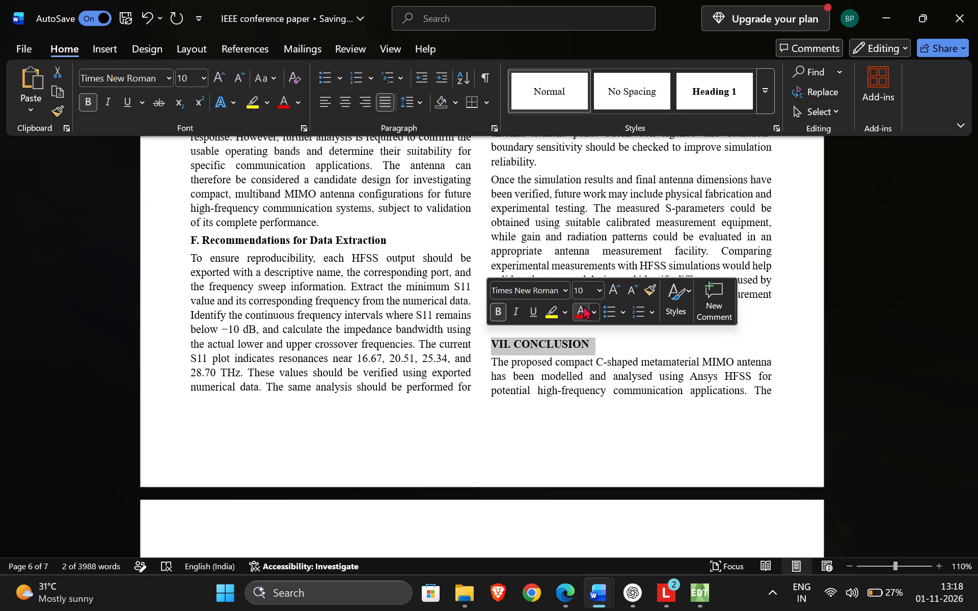
{"action": "left_click", "coordinate": [588, 305]}
{"action": "left_click", "coordinate": [592, 317]}
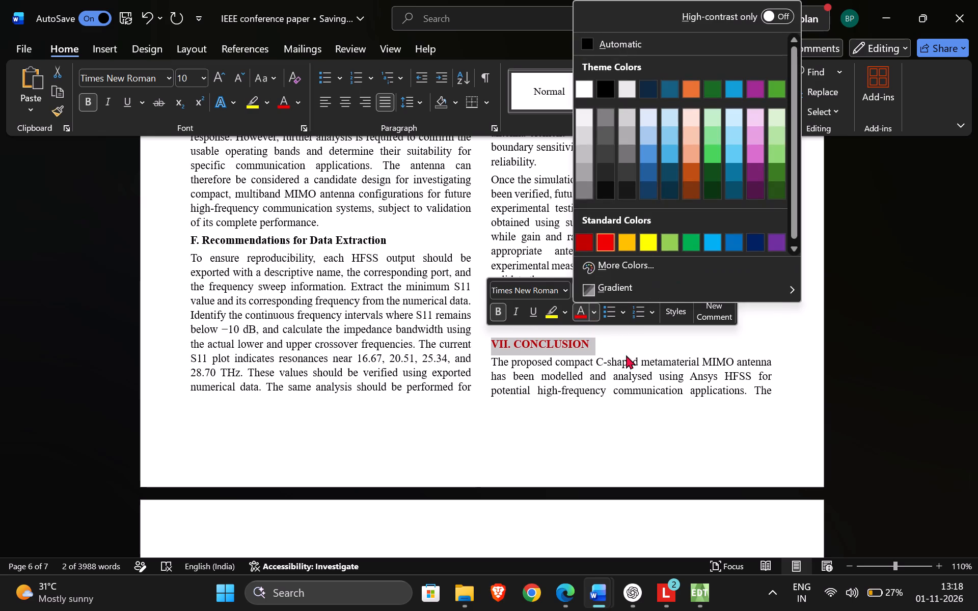
{"action": "left_click", "coordinate": [668, 148]}
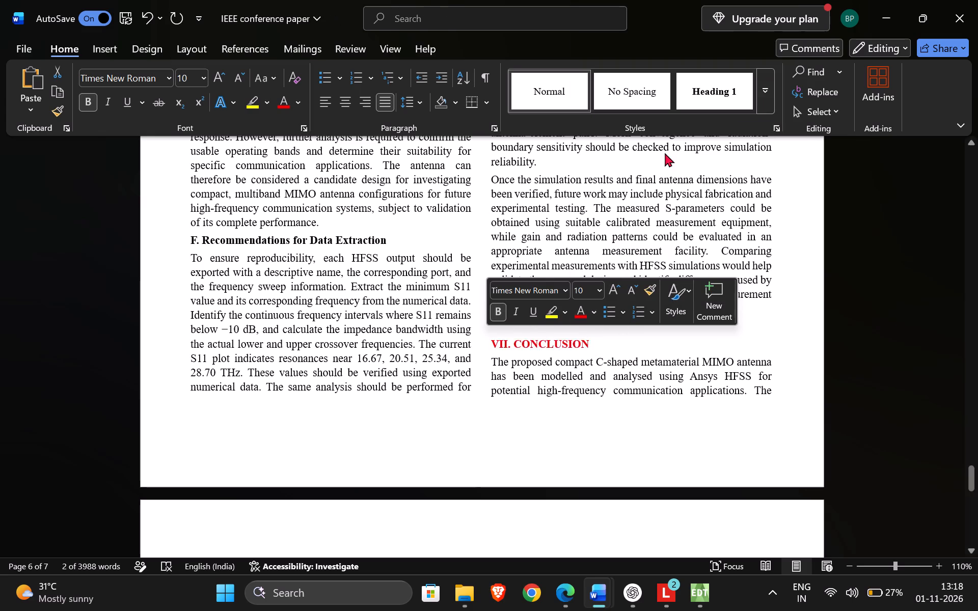
{"action": "left_click_drag", "start_coordinate": [589, 458], "coordinate": [581, 444]}
Apply the same light blue font colour to the "VI. LIMITATIONS AND FUTURE WORK" heading.
{"action": "scroll", "coordinate": [567, 344], "scroll_direction": "up", "scroll_amount": 3}
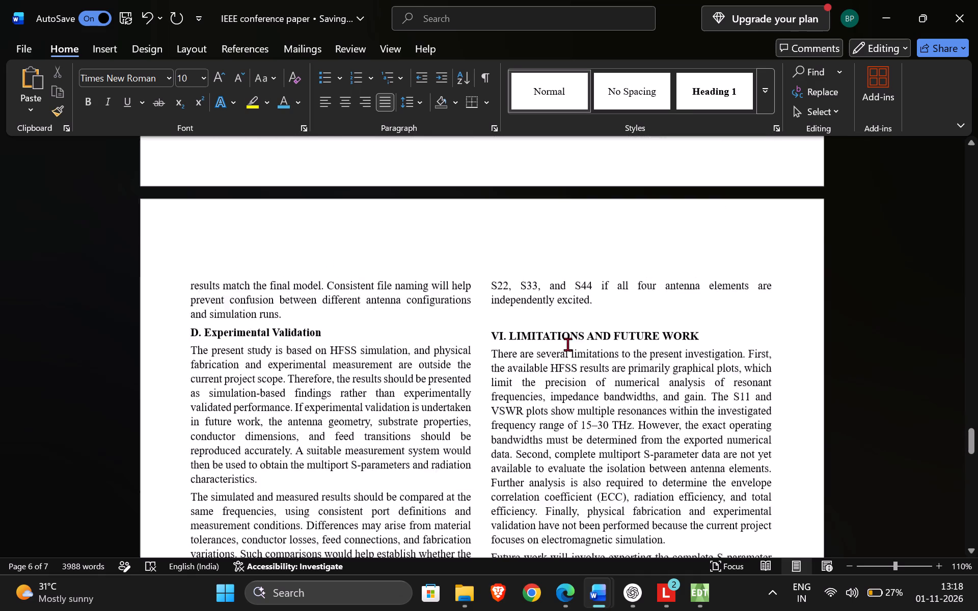
{"action": "scroll", "coordinate": [567, 344], "scroll_direction": "up", "scroll_amount": 1}
{"action": "scroll", "coordinate": [567, 344], "scroll_direction": "down", "scroll_amount": 1}
{"action": "left_click_drag", "start_coordinate": [713, 374], "coordinate": [572, 368]}
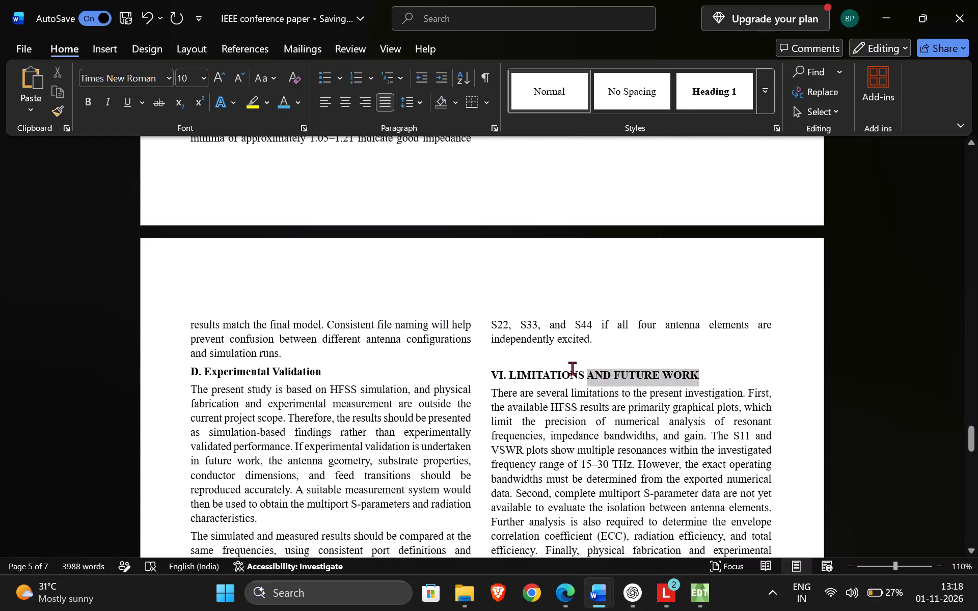
{"action": "left_click_drag", "start_coordinate": [572, 368], "coordinate": [495, 370]}
{"action": "left_click", "coordinate": [591, 346]}
Review the paper's earlier sections back to Results and Discussion and check the heading formatting and the pasted conclusion through to the last page.
{"action": "scroll", "coordinate": [594, 326], "scroll_direction": "up", "scroll_amount": 3}
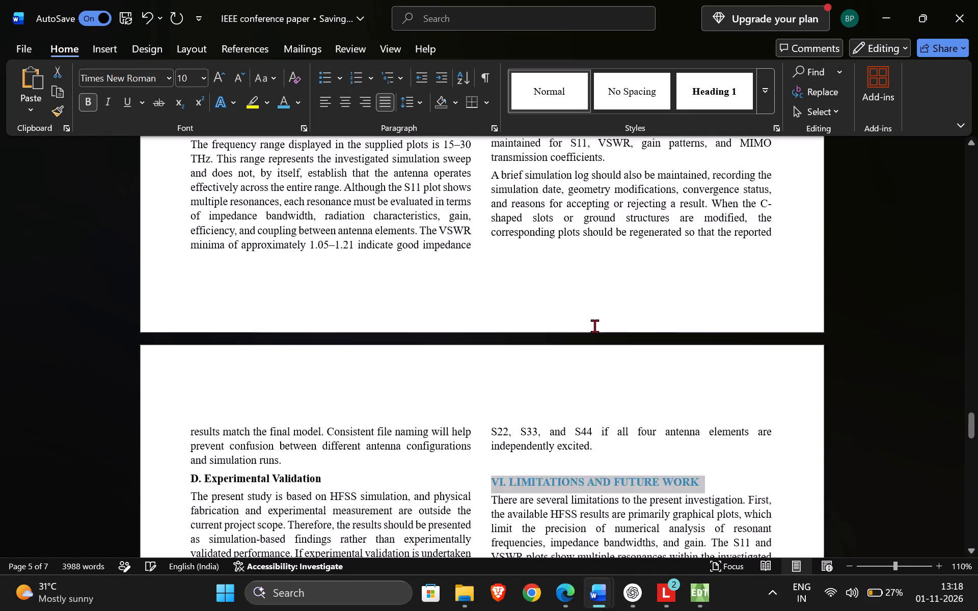
{"action": "scroll", "coordinate": [594, 326], "scroll_direction": "up", "scroll_amount": 1}
{"action": "scroll", "coordinate": [594, 326], "scroll_direction": "down", "scroll_amount": 2}
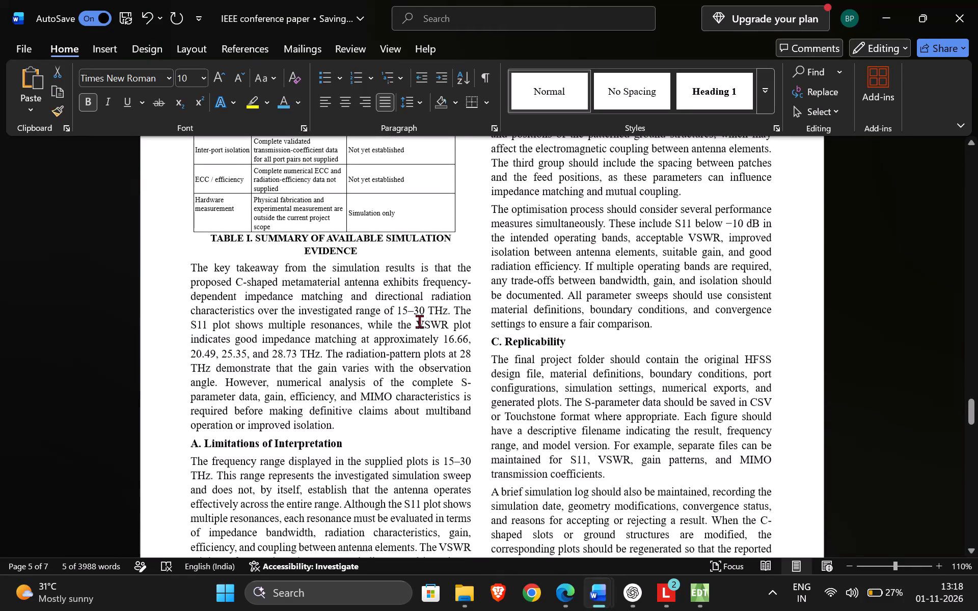
{"action": "scroll", "coordinate": [369, 282], "scroll_direction": "up", "scroll_amount": 2}
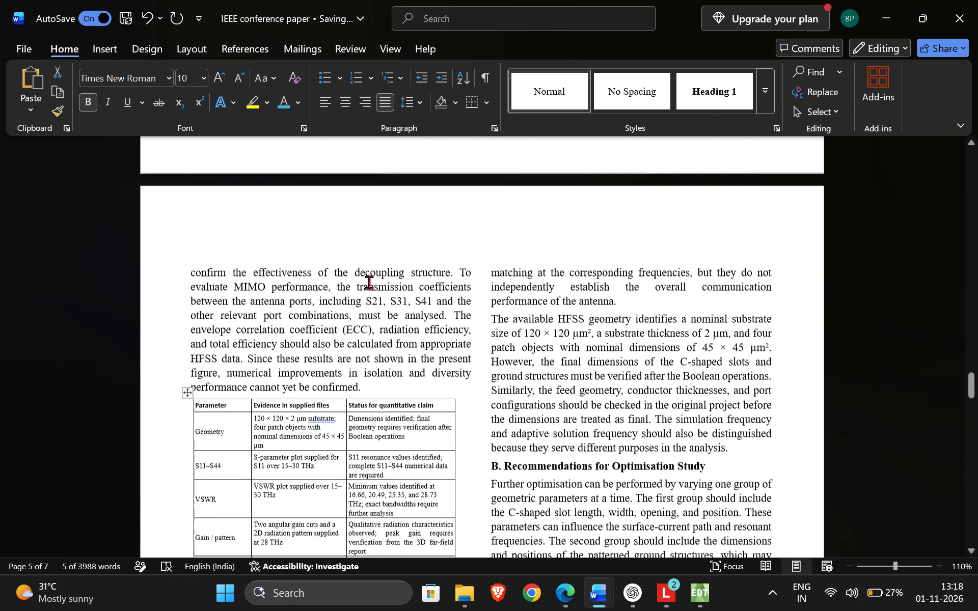
{"action": "scroll", "coordinate": [369, 282], "scroll_direction": "up", "scroll_amount": 4}
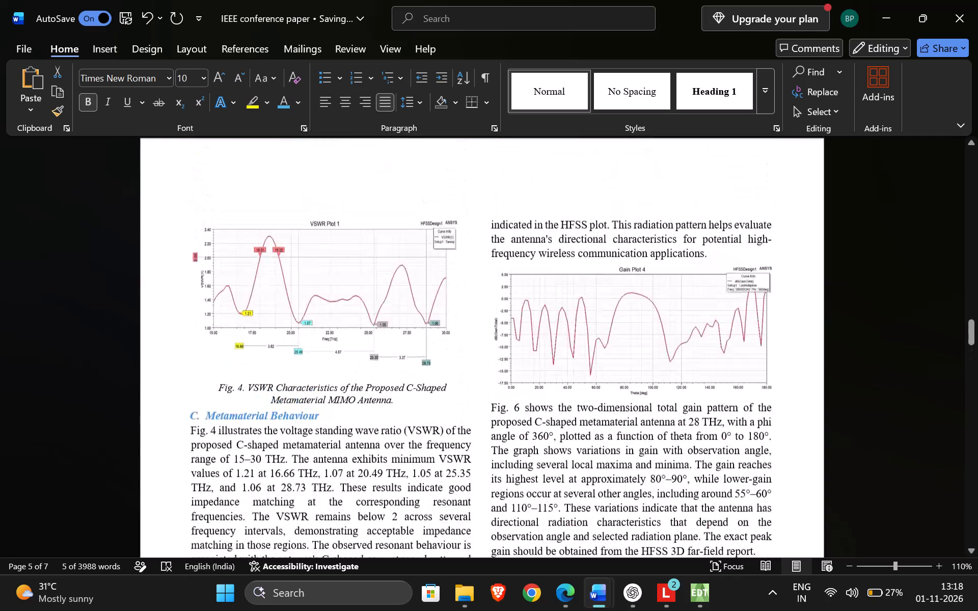
{"action": "scroll", "coordinate": [369, 281], "scroll_direction": "up", "scroll_amount": 5}
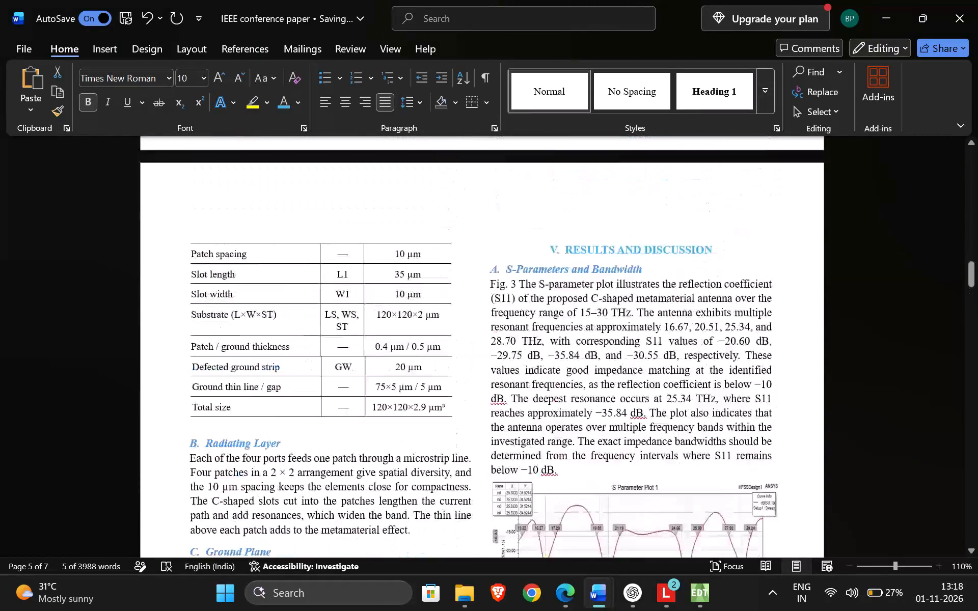
{"action": "scroll", "coordinate": [369, 281], "scroll_direction": "down", "scroll_amount": 7}
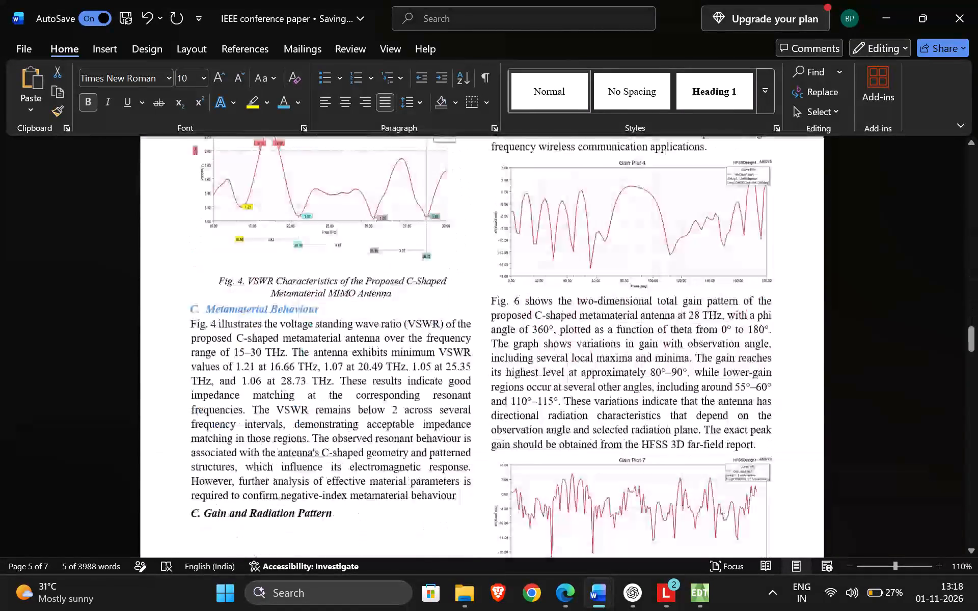
{"action": "scroll", "coordinate": [369, 281], "scroll_direction": "down", "scroll_amount": 12}
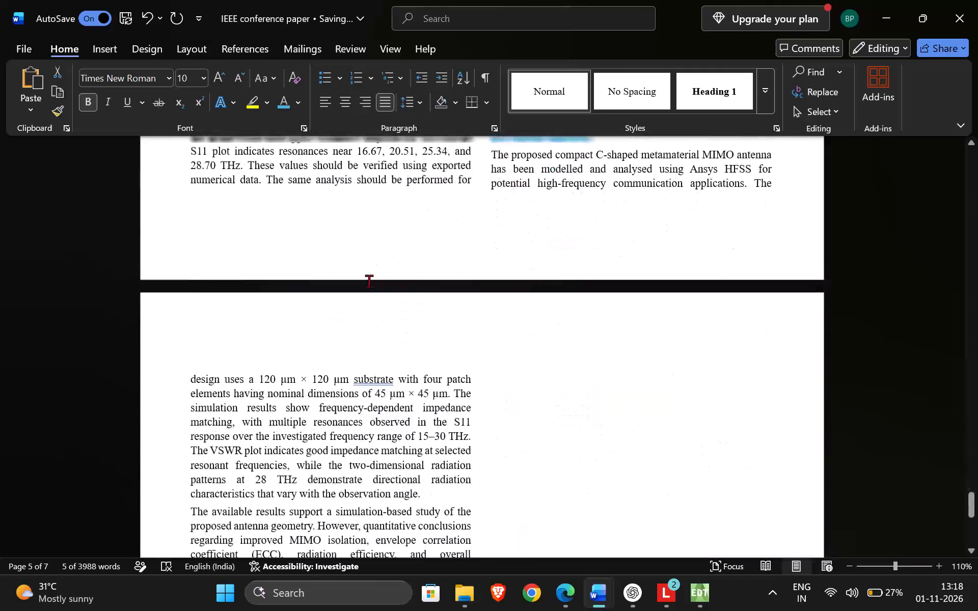
{"action": "scroll", "coordinate": [369, 281], "scroll_direction": "up", "scroll_amount": 2}
{"action": "left_click", "coordinate": [515, 448]}
{"action": "scroll", "coordinate": [523, 410], "scroll_direction": "down", "scroll_amount": 2}
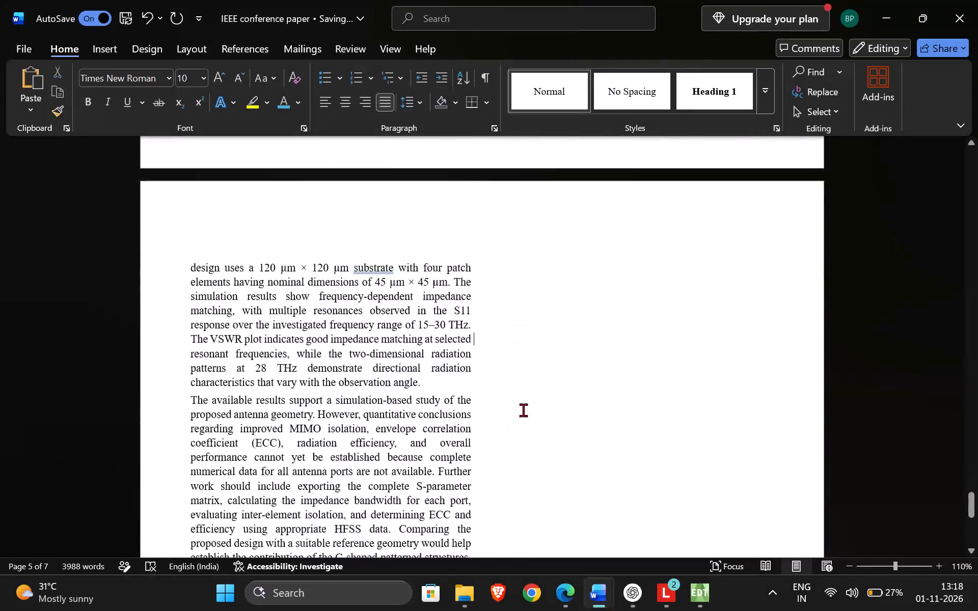
{"action": "scroll", "coordinate": [508, 406], "scroll_direction": "down", "scroll_amount": 1}
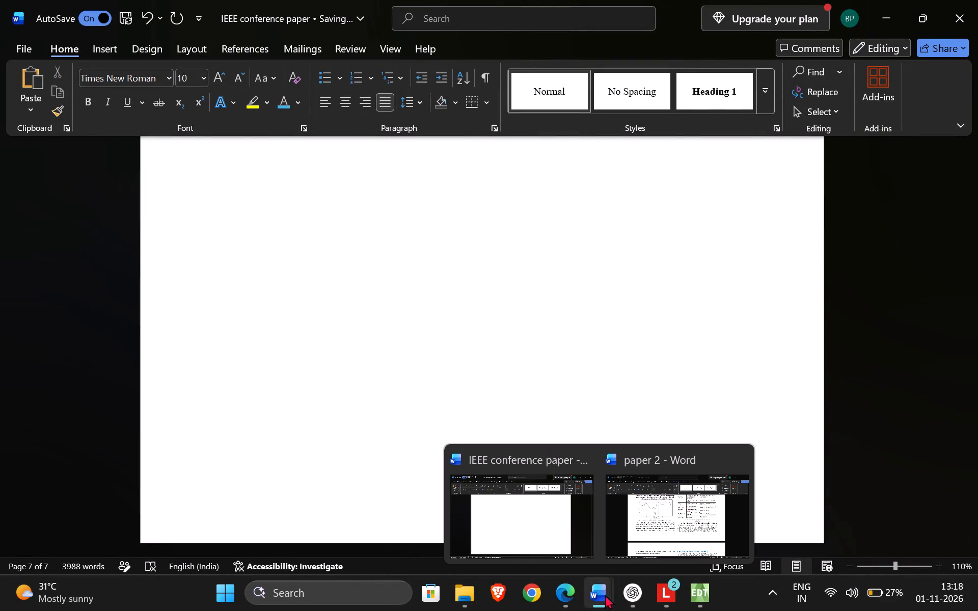
{"action": "left_click", "coordinate": [555, 545]}
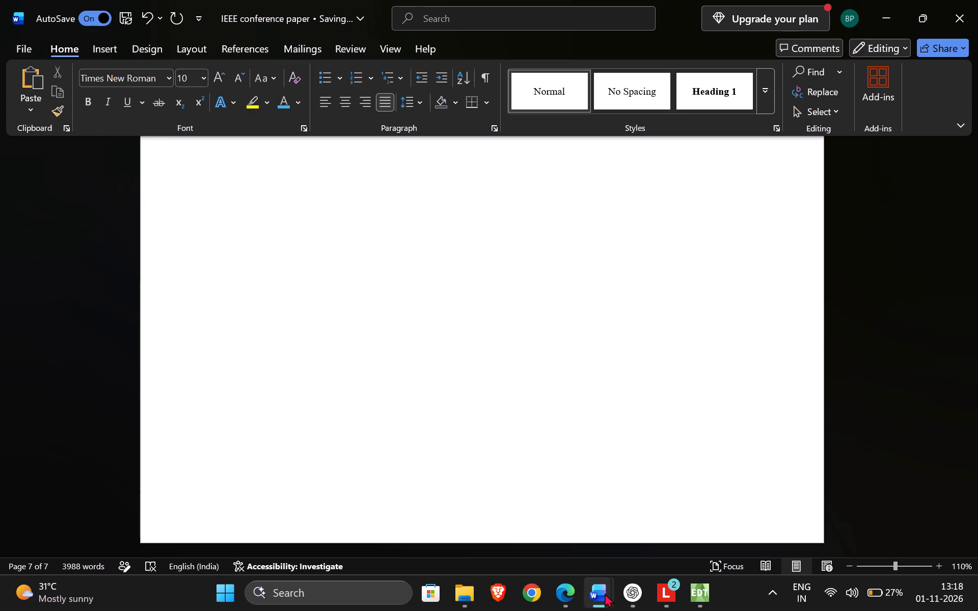
Switch to the paper 2 document, examine its sections through the conclusion and references, and close it to return to the IEEE conference paper.
{"action": "left_click", "coordinate": [663, 503]}
{"action": "scroll", "coordinate": [570, 421], "scroll_direction": "down", "scroll_amount": 5}
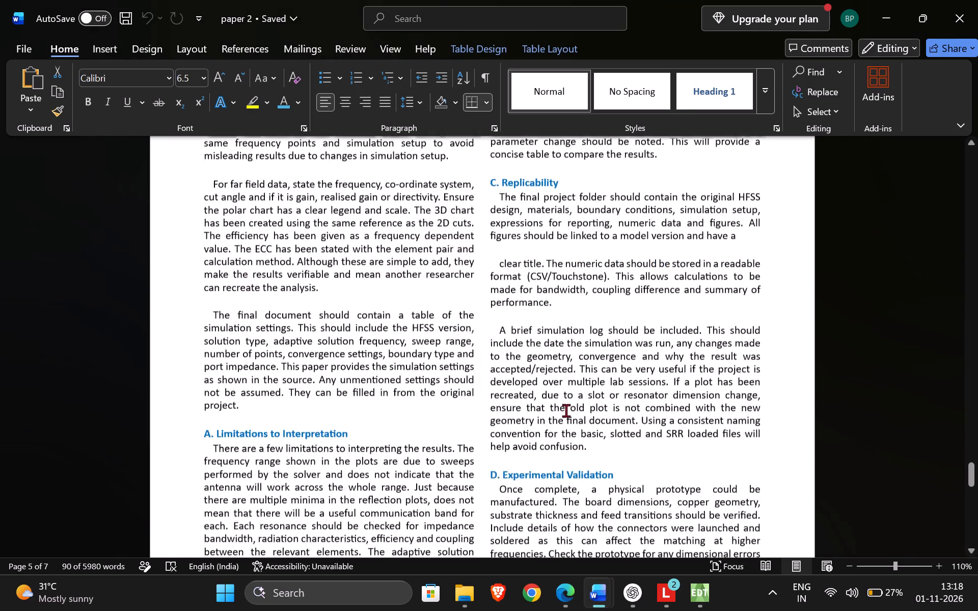
{"action": "scroll", "coordinate": [566, 410], "scroll_direction": "down", "scroll_amount": 6}
{"action": "scroll", "coordinate": [565, 404], "scroll_direction": "up", "scroll_amount": 2}
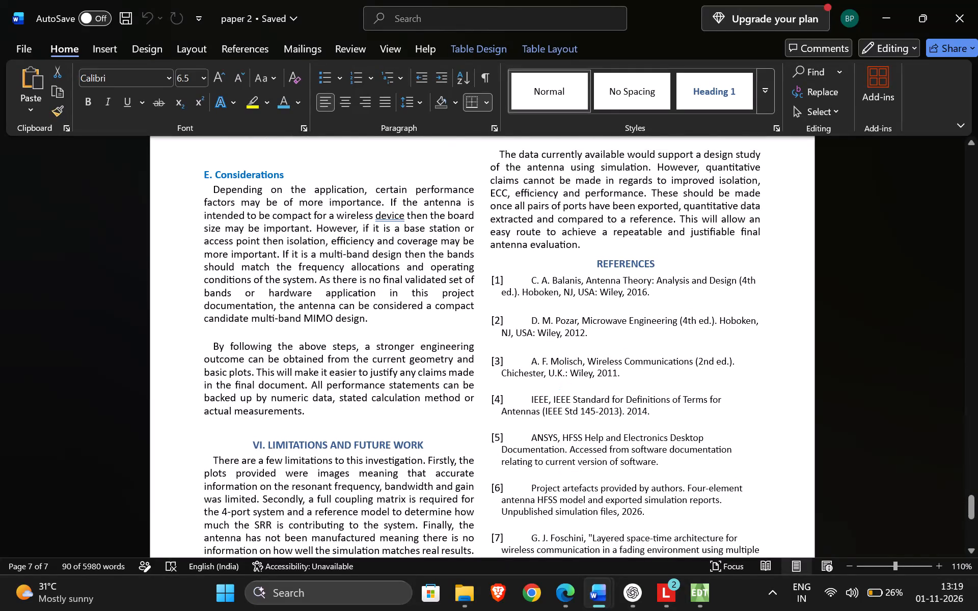
{"action": "scroll", "coordinate": [632, 269], "scroll_direction": "up", "scroll_amount": 14}
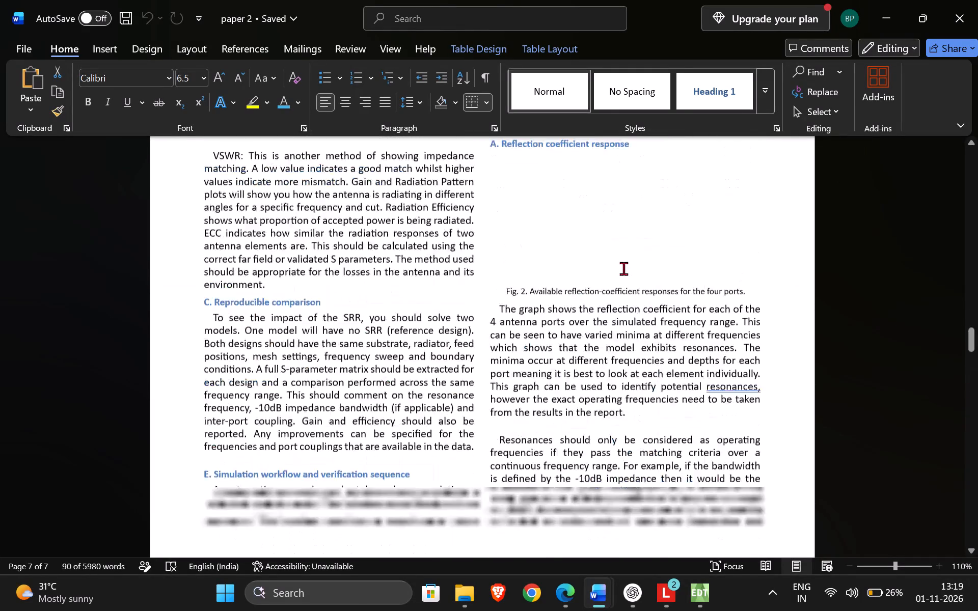
{"action": "scroll", "coordinate": [623, 268], "scroll_direction": "up", "scroll_amount": 10}
{"action": "scroll", "coordinate": [619, 263], "scroll_direction": "down", "scroll_amount": 20}
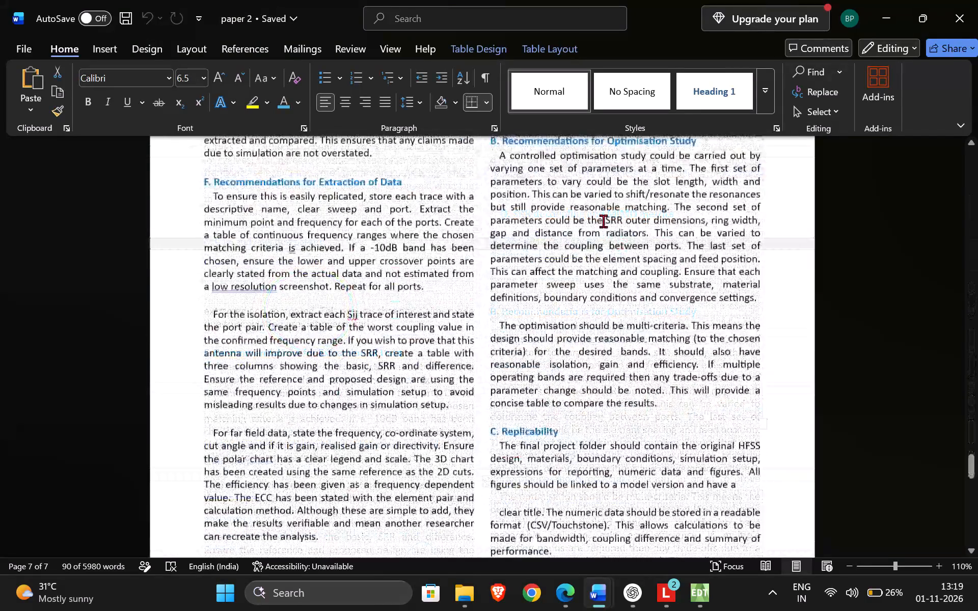
{"action": "scroll", "coordinate": [603, 221], "scroll_direction": "down", "scroll_amount": 12}
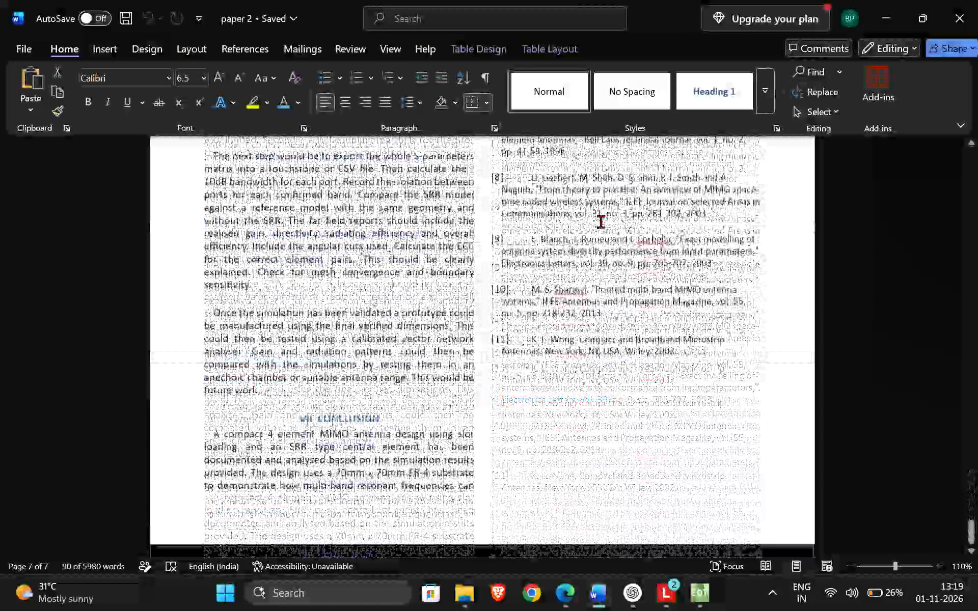
{"action": "scroll", "coordinate": [601, 221], "scroll_direction": "up", "scroll_amount": 1}
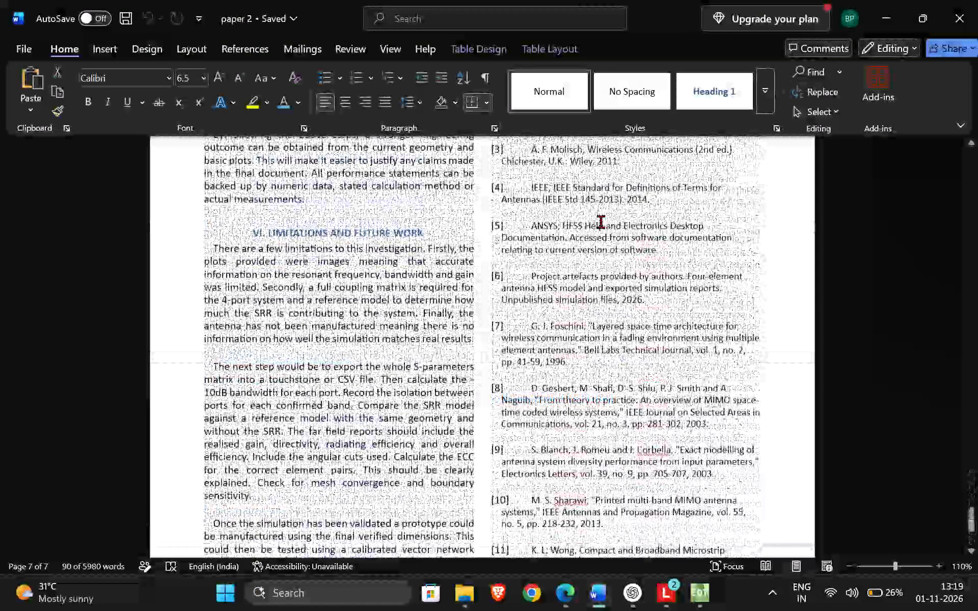
{"action": "scroll", "coordinate": [601, 221], "scroll_direction": "up", "scroll_amount": 1}
{"action": "left_click", "coordinate": [959, 0]}
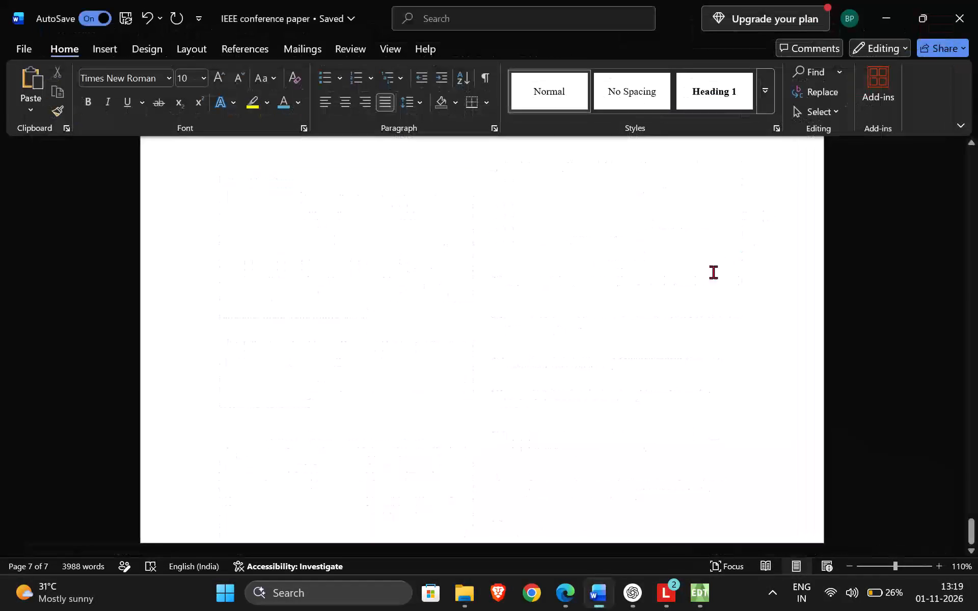
{"action": "scroll", "coordinate": [574, 269], "scroll_direction": "up", "scroll_amount": 2}
{"action": "scroll", "coordinate": [573, 268], "scroll_direction": "down", "scroll_amount": 2}
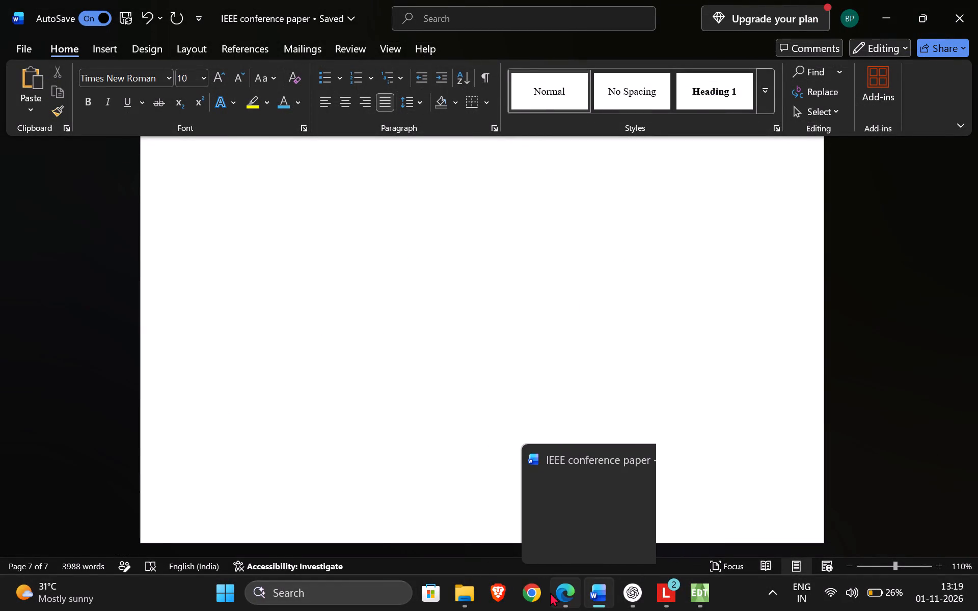
Switch to File Explorer and look through the recent files on the Home page.
{"action": "left_click", "coordinate": [470, 595]}
{"action": "scroll", "coordinate": [312, 169], "scroll_direction": "up", "scroll_amount": 1}
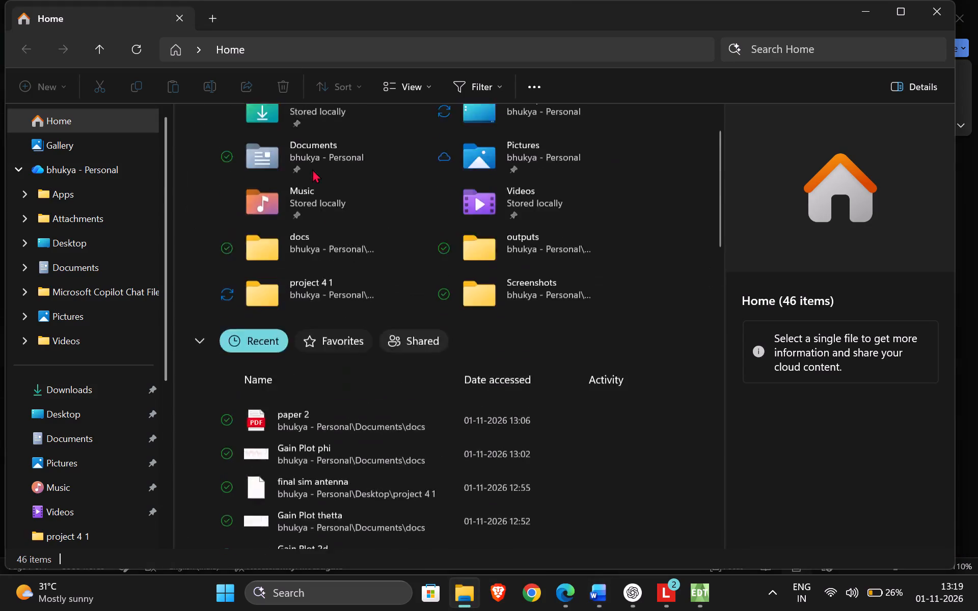
{"action": "scroll", "coordinate": [317, 513], "scroll_direction": "down", "scroll_amount": 2}
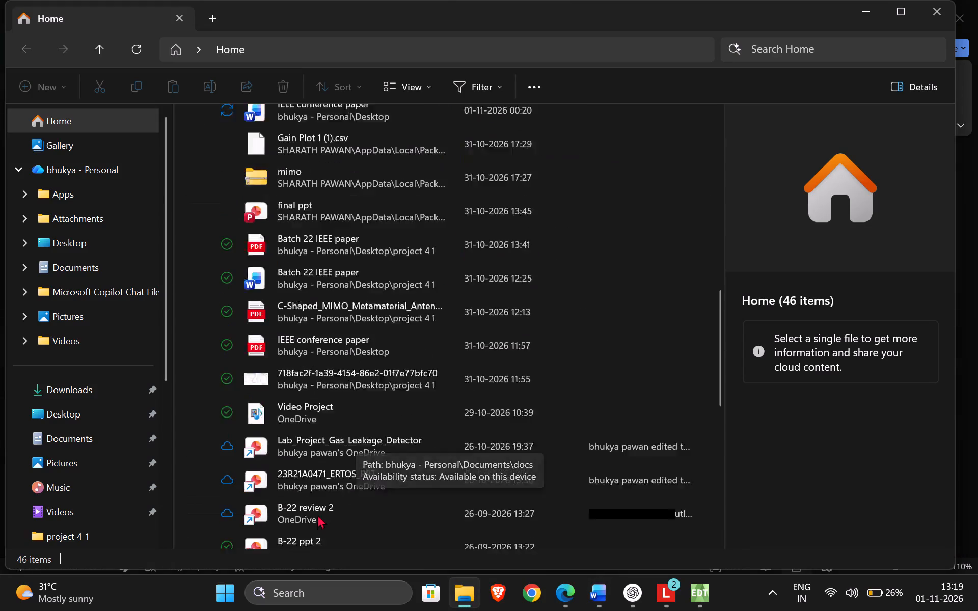
{"action": "scroll", "coordinate": [336, 345], "scroll_direction": "up", "scroll_amount": 1}
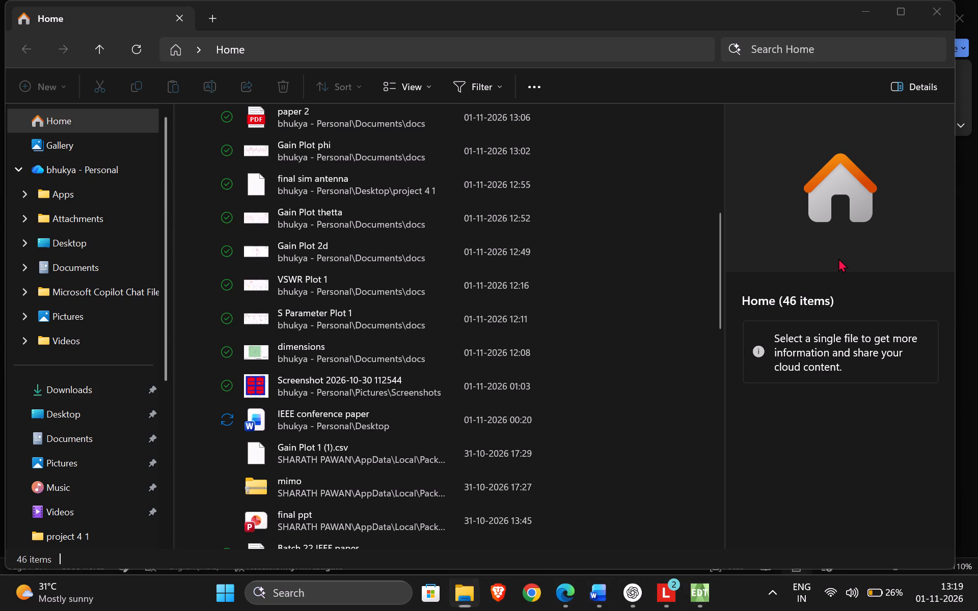
Search Windows for an app with "w".
{"action": "key", "text": "w"}
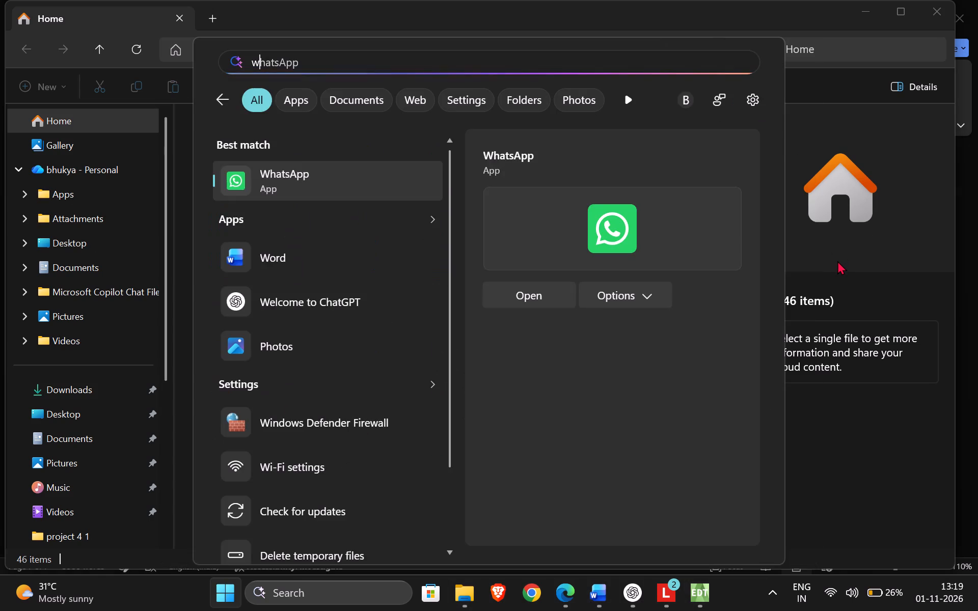
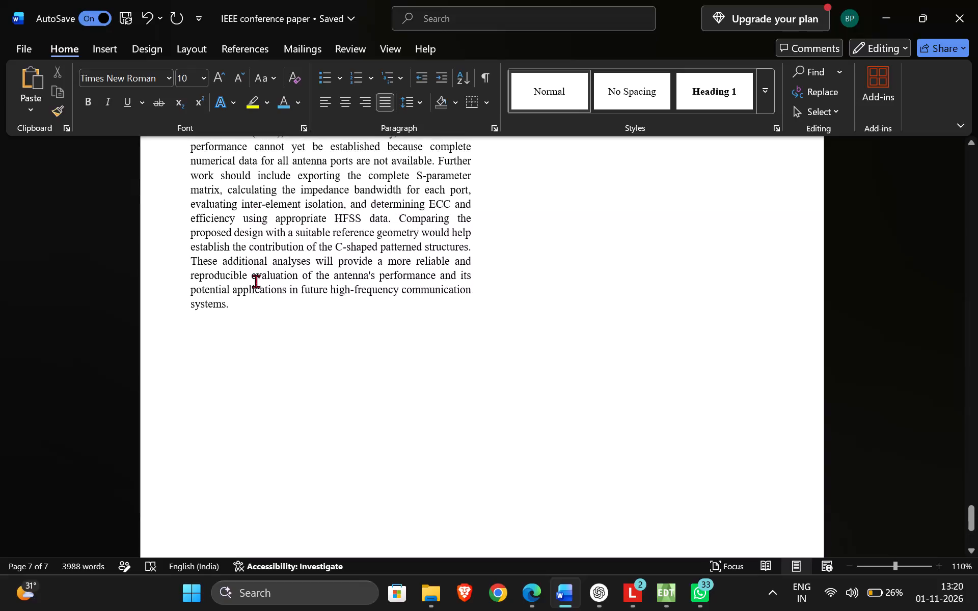
Paste the copied references section below the final paragraph of the conclusion on the last page.
{"action": "left_click", "coordinate": [243, 316]}
{"action": "key", "text": "ctrl+v"}
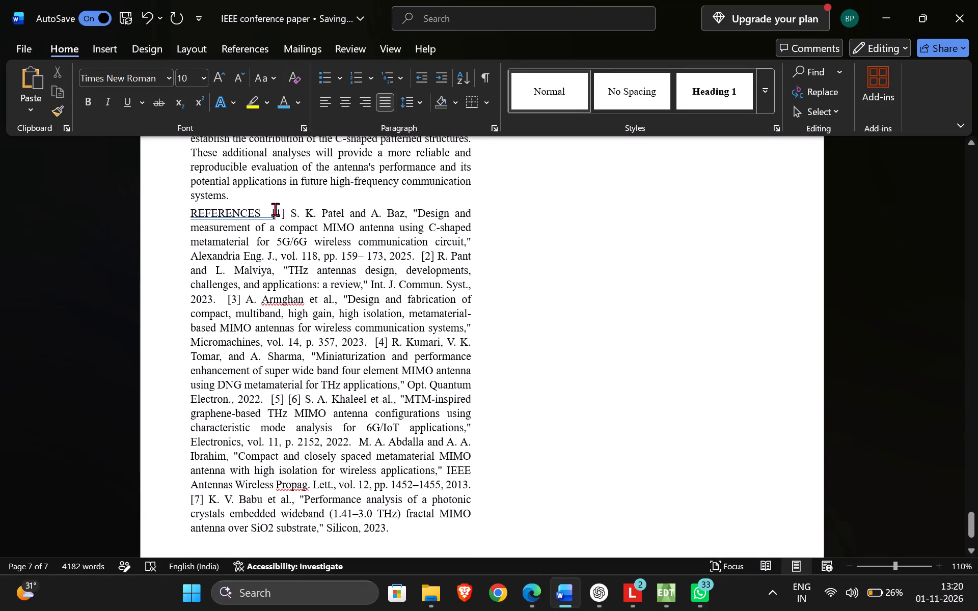
Separate the REFERENCES heading from the pasted text and start reference entries [1] to [4] each on a new line.
{"action": "left_click", "coordinate": [266, 208]}
{"action": "key", "text": "Return"}
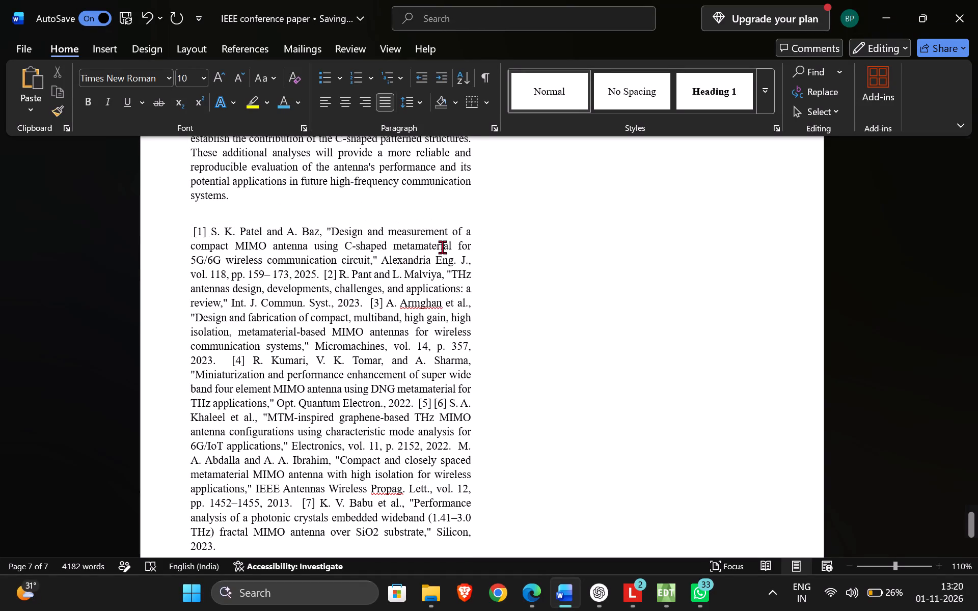
{"action": "left_click", "coordinate": [322, 274]}
{"action": "key", "text": "Return"}
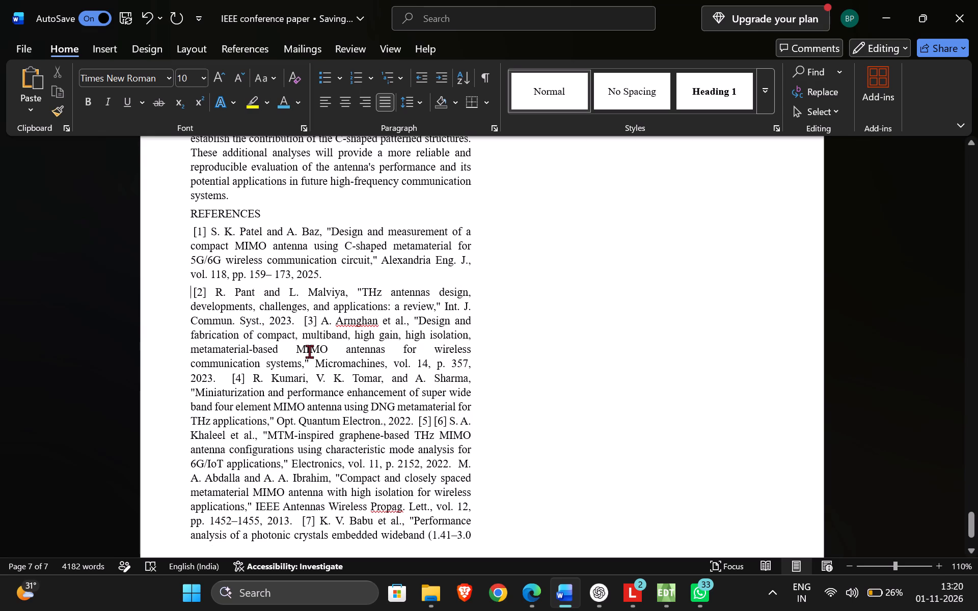
{"action": "left_click", "coordinate": [300, 324]}
{"action": "key", "text": "Return"}
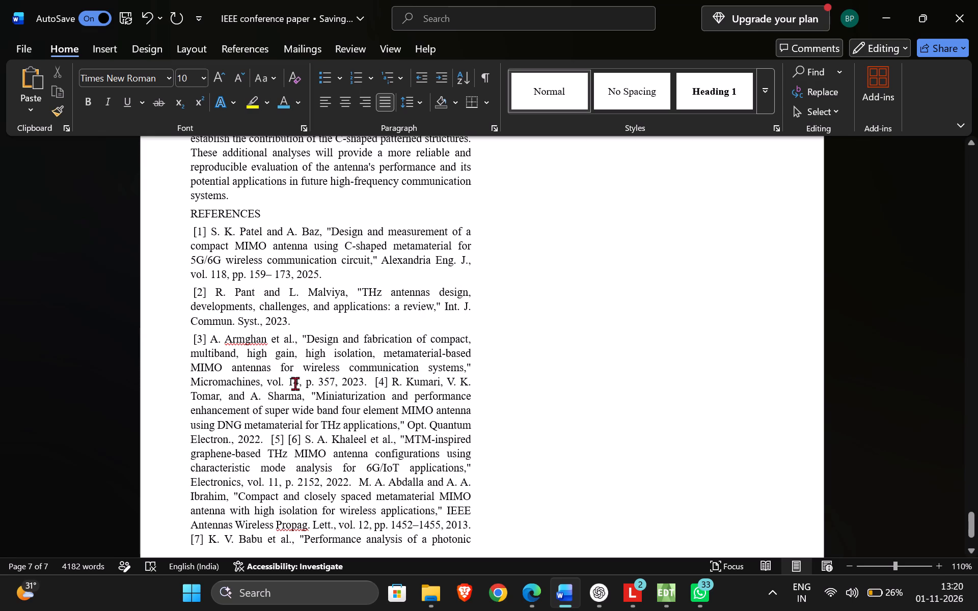
{"action": "left_click", "coordinate": [375, 382]}
{"action": "key", "text": "Return"}
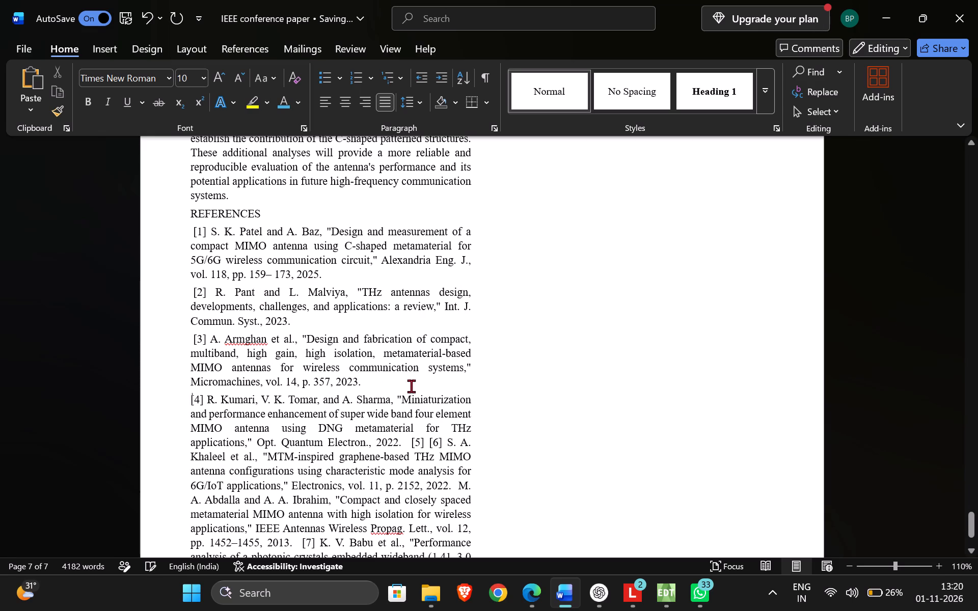
Delete the stray leading space before reference entries [3], [2] and [1] so they align with the column edge.
{"action": "left_click", "coordinate": [188, 340]}
{"action": "key", "text": "Right"}
{"action": "key", "text": "BackSpace"}
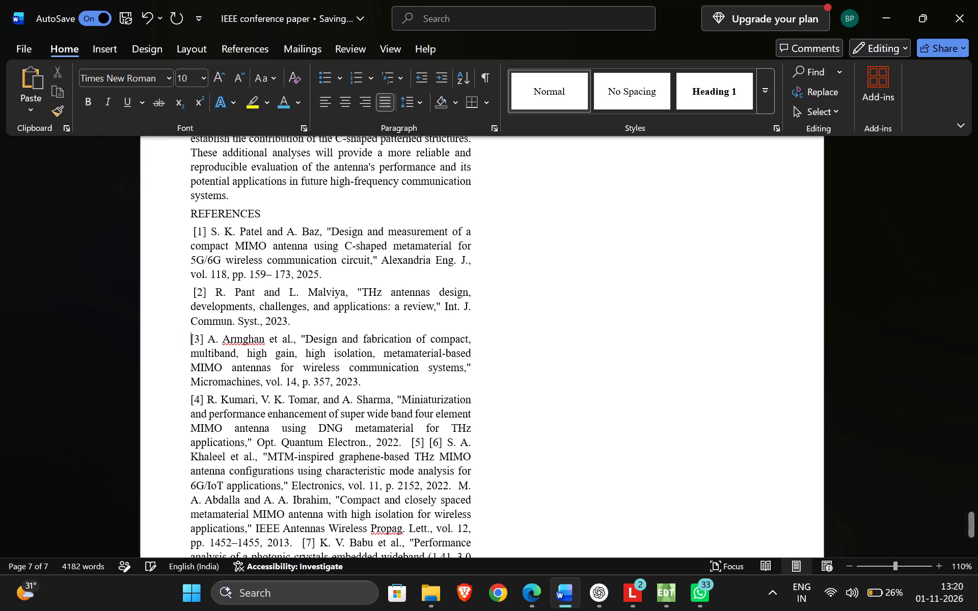
{"action": "left_click", "coordinate": [192, 291]}
{"action": "key", "text": "Right"}
{"action": "key", "text": "BackSpace"}
{"action": "scroll", "coordinate": [273, 301], "scroll_direction": "down", "scroll_amount": 1}
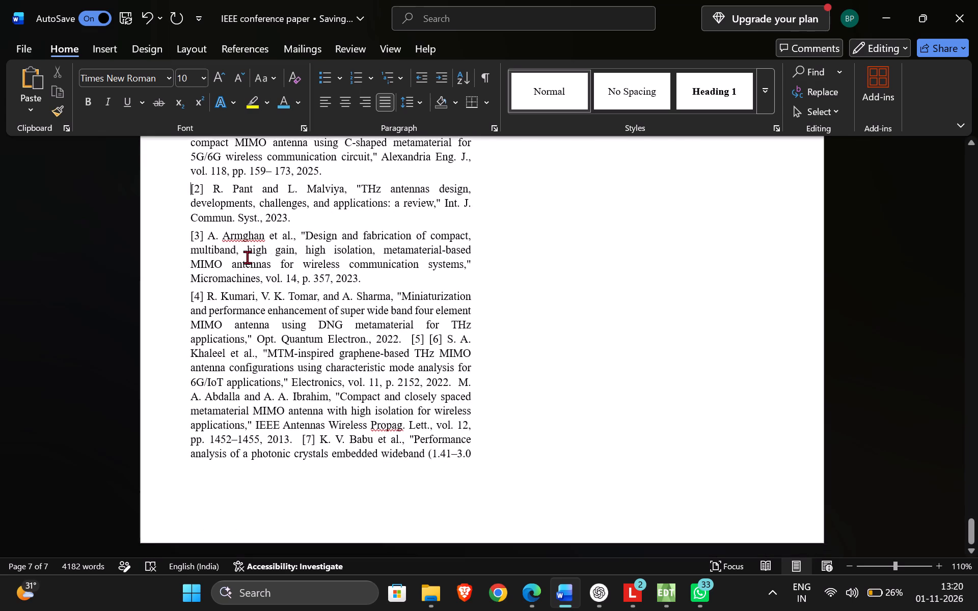
{"action": "scroll", "coordinate": [246, 254], "scroll_direction": "up", "scroll_amount": 1}
{"action": "left_click", "coordinate": [184, 340]}
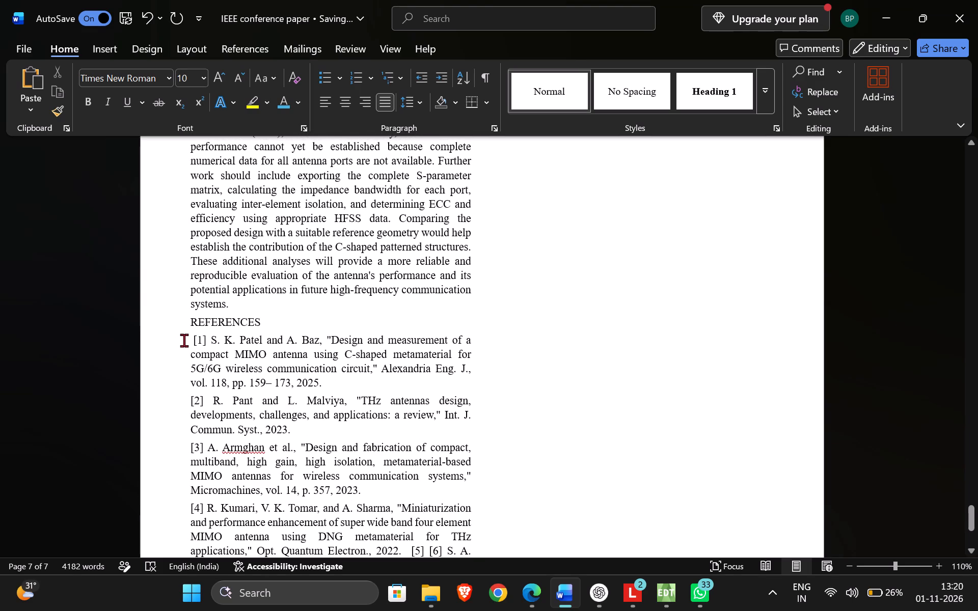
{"action": "key", "text": "Right"}
{"action": "key", "text": "BackSpace"}
Split reference entry [5] from the end of entry [4] onto its own line.
{"action": "scroll", "coordinate": [354, 350], "scroll_direction": "down", "scroll_amount": 1}
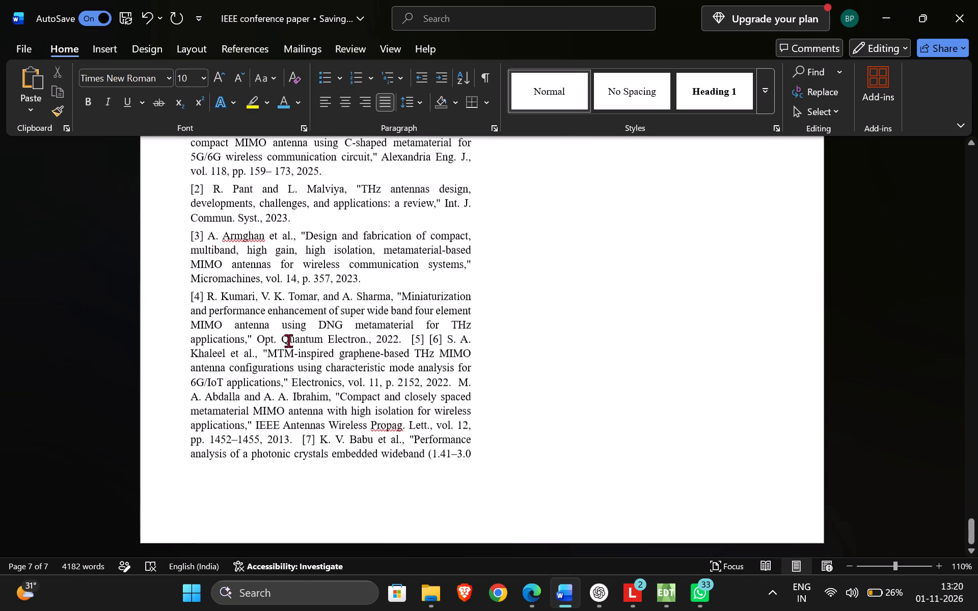
{"action": "left_click", "coordinate": [413, 338]}
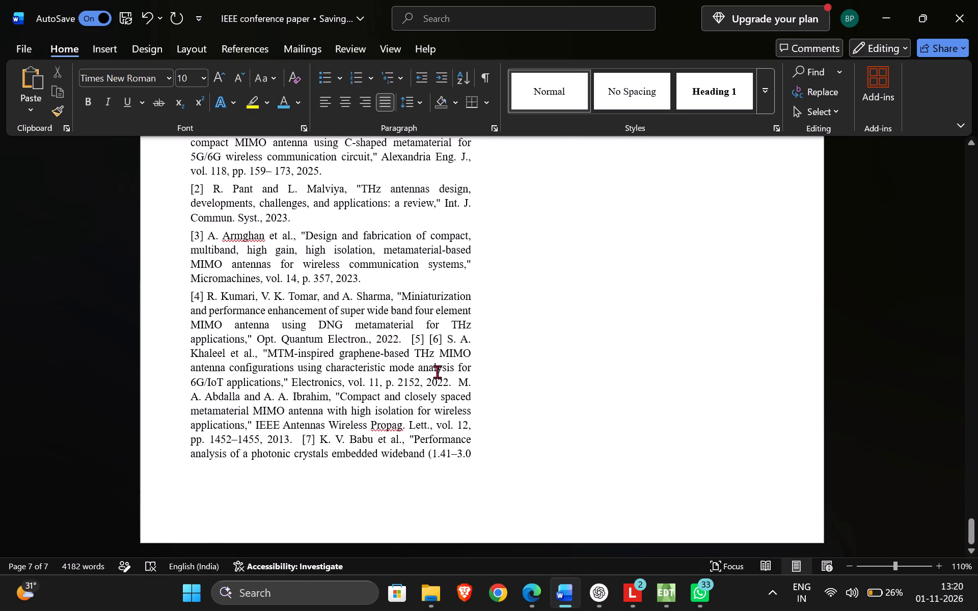
Start reference entry [5] on its own line below the end of entry [4].
{"action": "key", "text": "Left"}
{"action": "key", "text": "Return"}
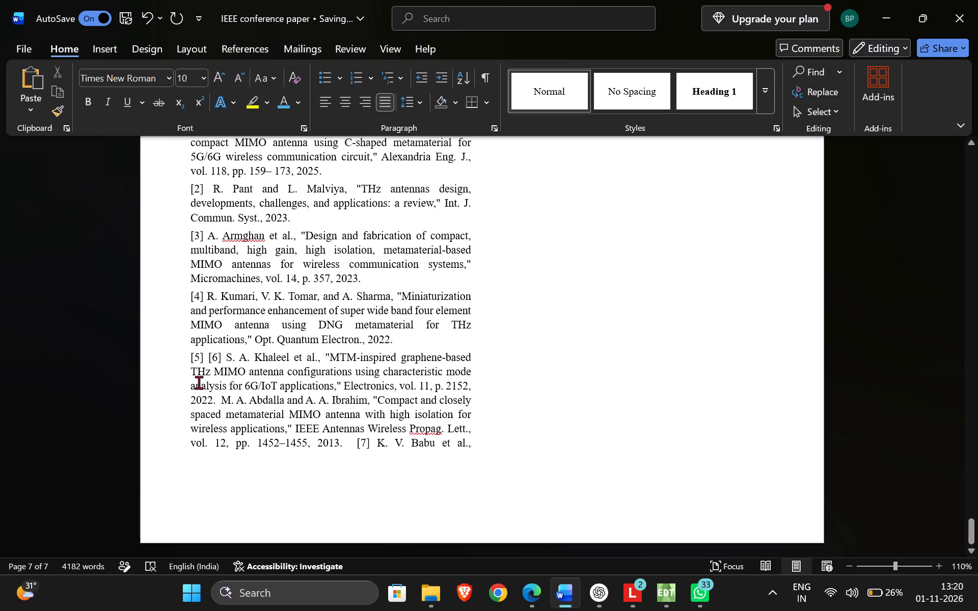
Place the text cursor directly after the [6] marker, before the author name, in the line starting with [5].
{"action": "left_click", "coordinate": [225, 360]}
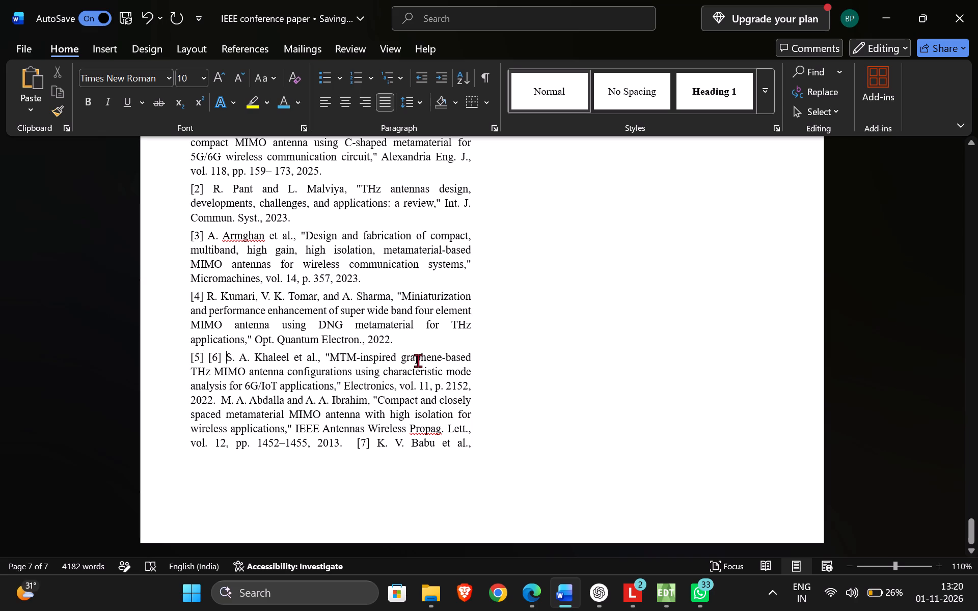
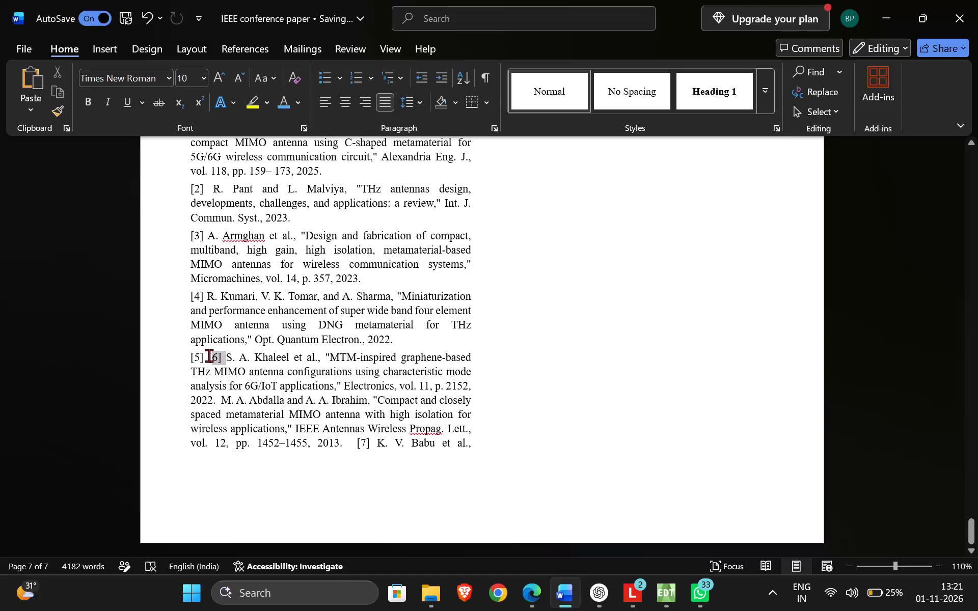
Delete the extra [6] label so the fifth reference begins with [5] only.
{"action": "key", "text": "BackSpace"}
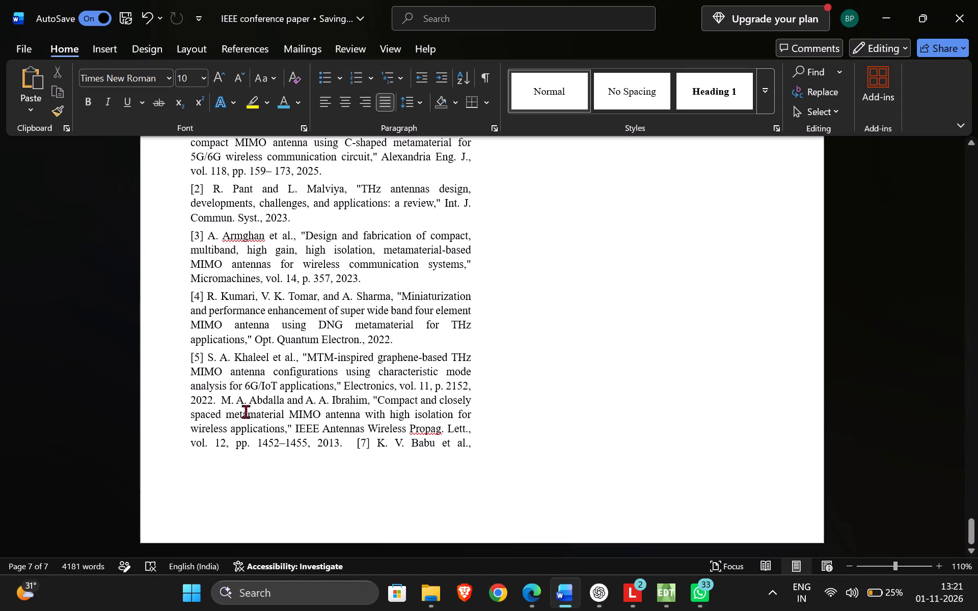
Delete all reference text following "2022." at the end of entry [5] and start a new empty line below it.
{"action": "left_click_drag", "start_coordinate": [220, 400], "coordinate": [257, 415]}
{"action": "left_click_drag", "start_coordinate": [257, 415], "coordinate": [492, 461]}
{"action": "key", "text": "BackSpace"}
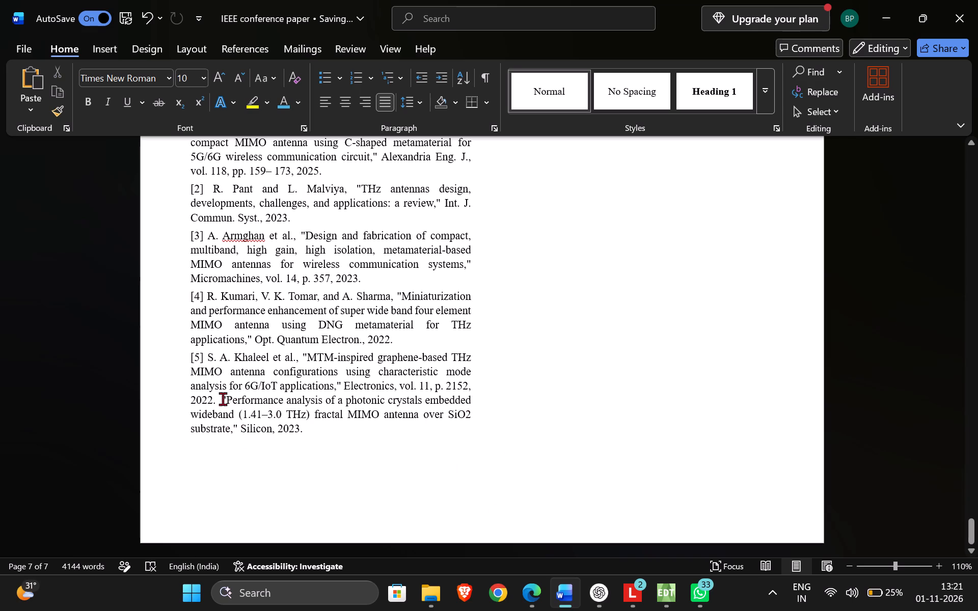
{"action": "left_click_drag", "start_coordinate": [222, 399], "coordinate": [309, 458]}
{"action": "key", "text": "BackSpace"}
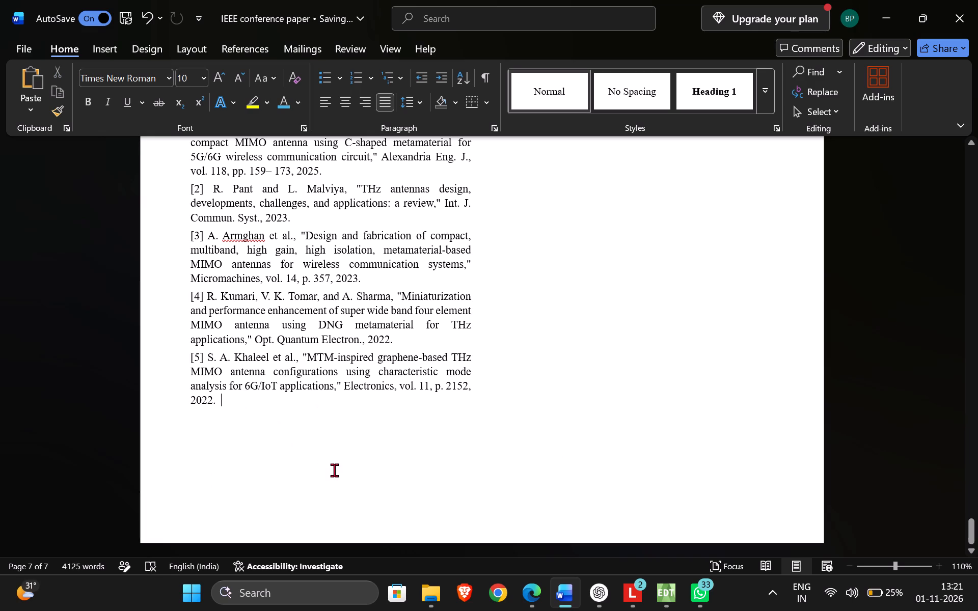
{"action": "key", "text": "Return"}
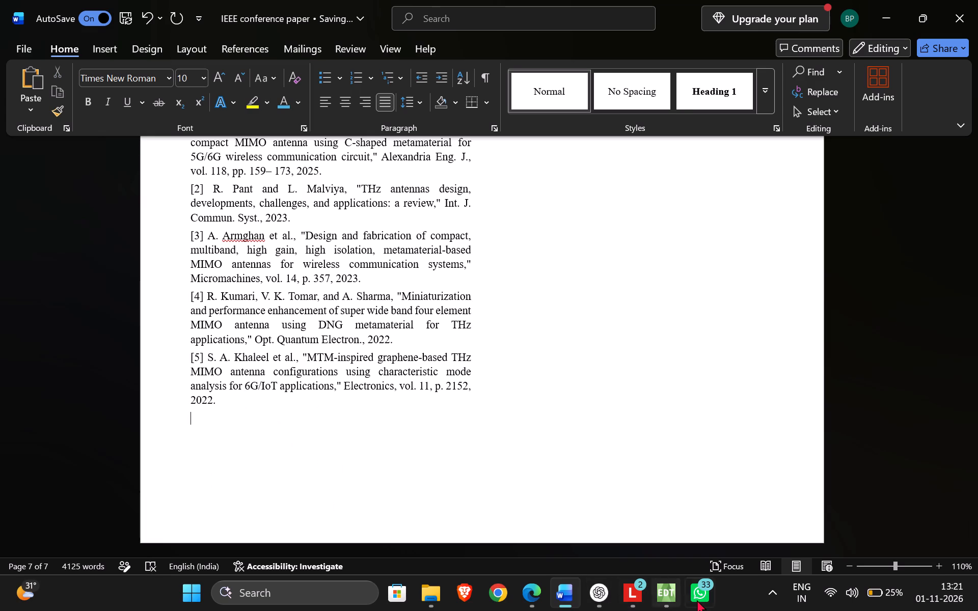
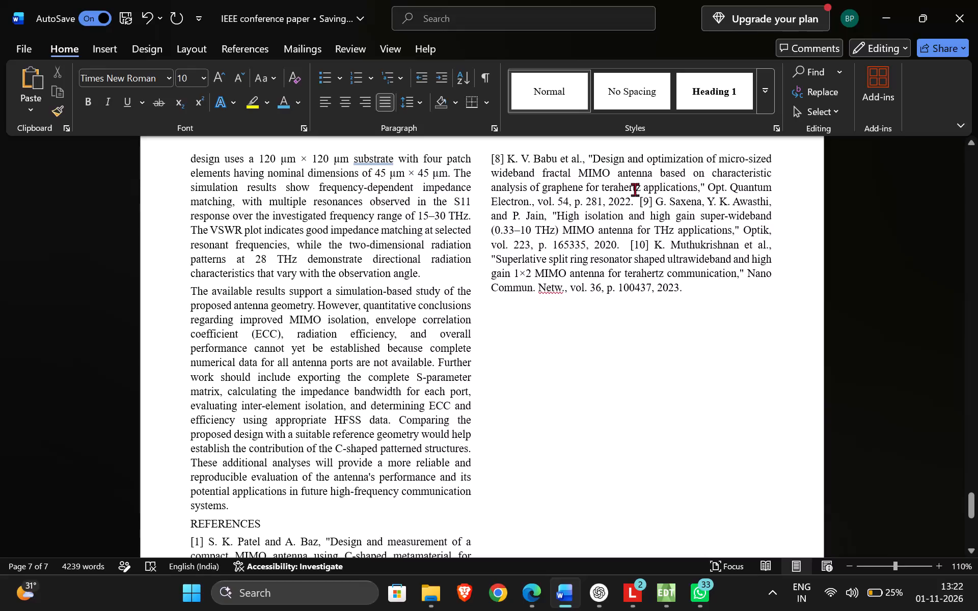
Split reference entries [9] and [10] from the preceding entries so each starts on its own line.
{"action": "left_click", "coordinate": [638, 199]}
{"action": "key", "text": "Return"}
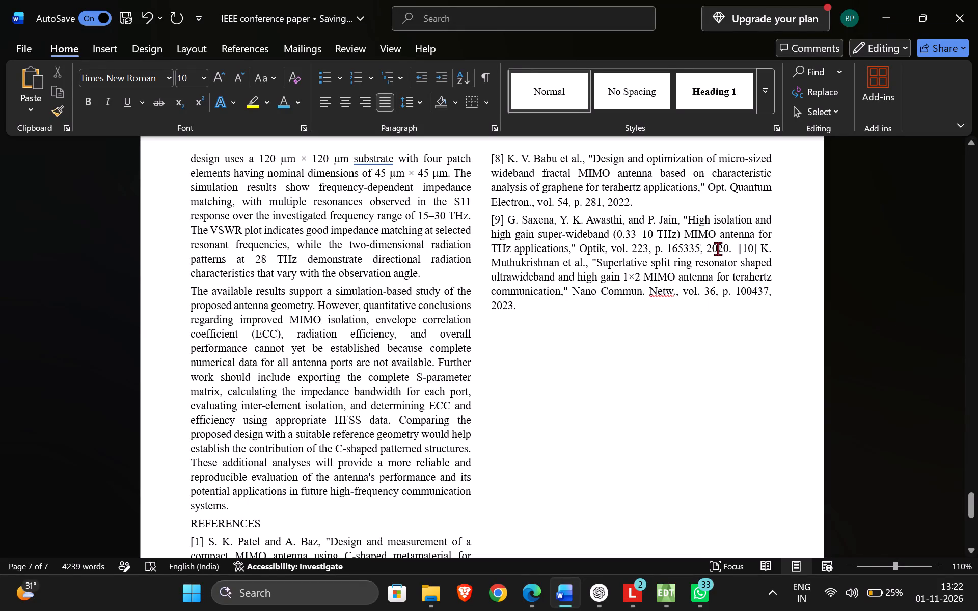
{"action": "left_click", "coordinate": [739, 251]}
{"action": "key", "text": "Return"}
Review the conclusion and reference list, and switch to paper 2.pdf in Edge to examine how its references on page 7 are laid out.
{"action": "scroll", "coordinate": [578, 332], "scroll_direction": "up", "scroll_amount": 2}
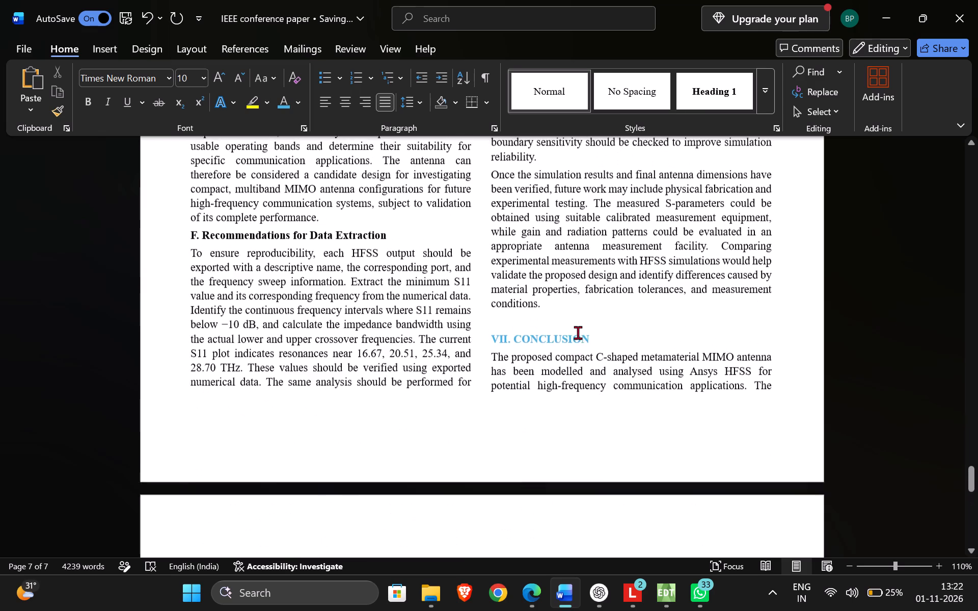
{"action": "scroll", "coordinate": [578, 332], "scroll_direction": "up", "scroll_amount": 3}
{"action": "scroll", "coordinate": [578, 332], "scroll_direction": "down", "scroll_amount": 5}
{"action": "scroll", "coordinate": [515, 494], "scroll_direction": "down", "scroll_amount": 2}
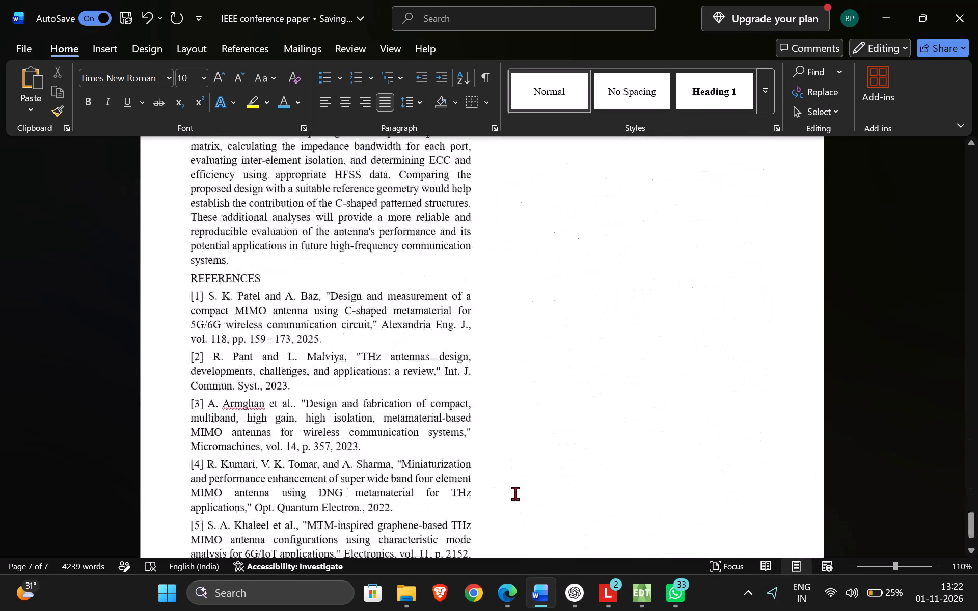
{"action": "left_click", "coordinate": [509, 589]}
{"action": "scroll", "coordinate": [499, 389], "scroll_direction": "down", "scroll_amount": 3}
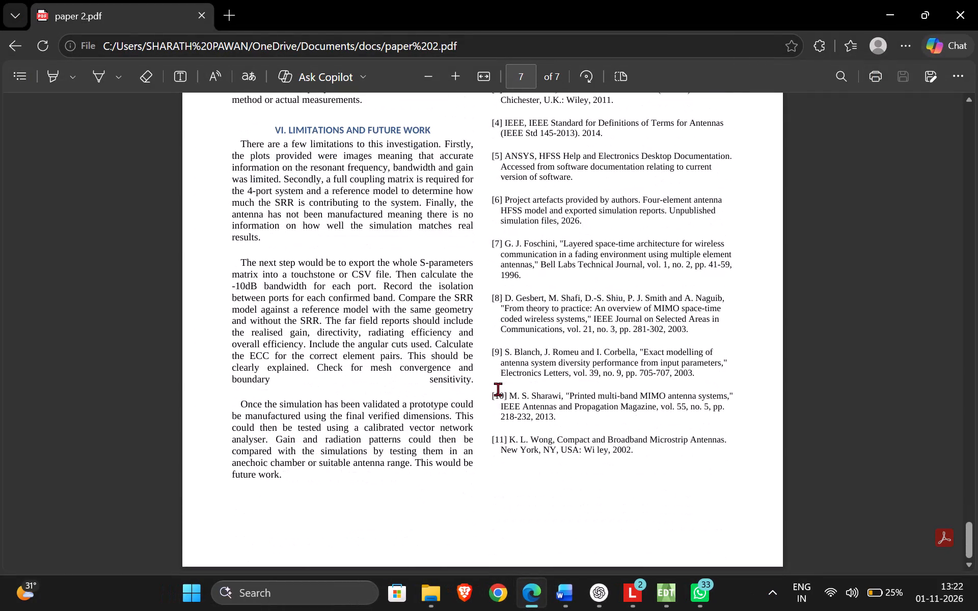
Reduce reference entry [1] in the conference paper in Word to 9 pt.
{"action": "scroll", "coordinate": [498, 389], "scroll_direction": "up", "scroll_amount": 1}
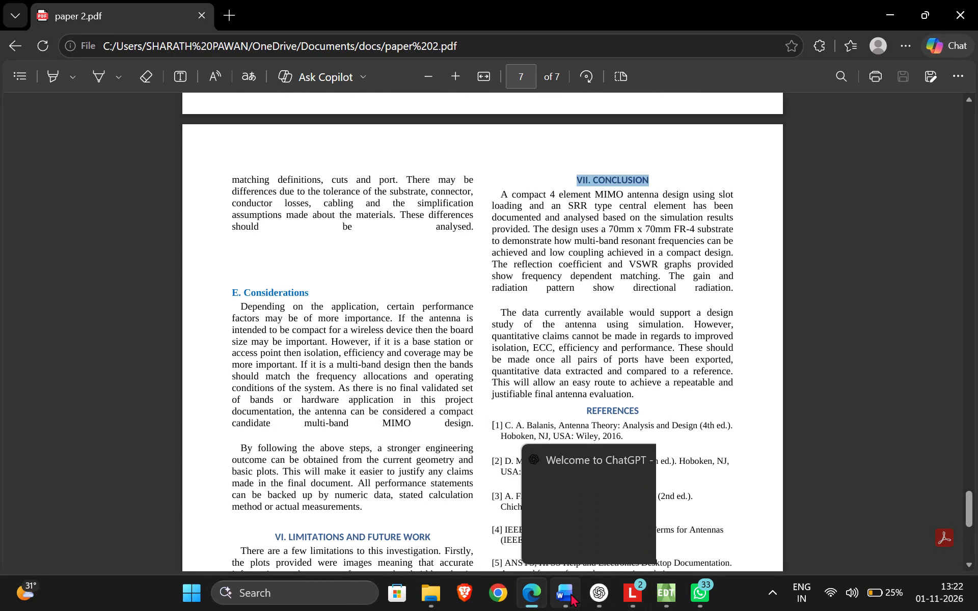
{"action": "left_click", "coordinate": [554, 537]}
{"action": "scroll", "coordinate": [439, 386], "scroll_direction": "up", "scroll_amount": 1}
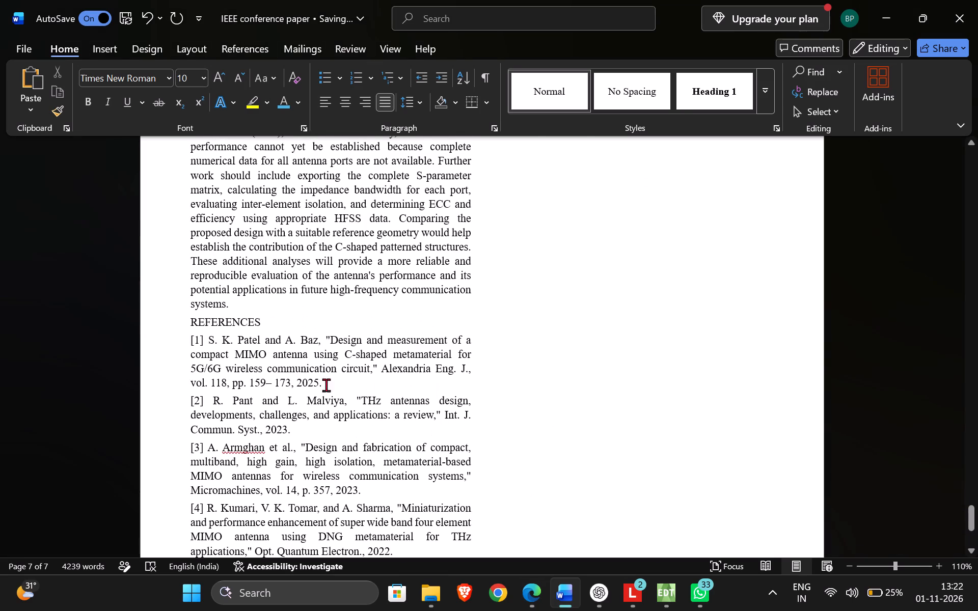
{"action": "left_click_drag", "start_coordinate": [322, 381], "coordinate": [196, 344]}
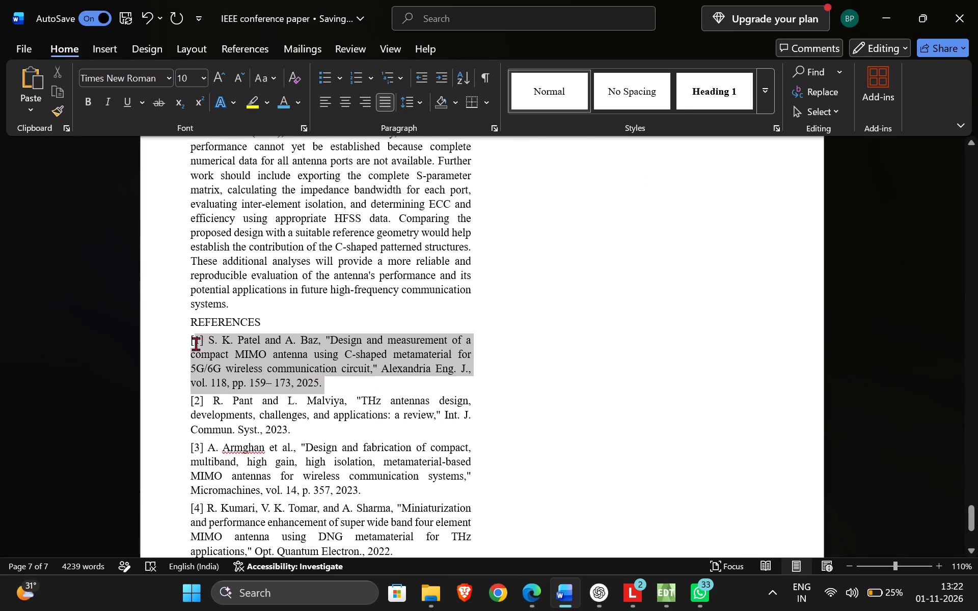
{"action": "left_click_drag", "start_coordinate": [196, 344], "coordinate": [178, 346]}
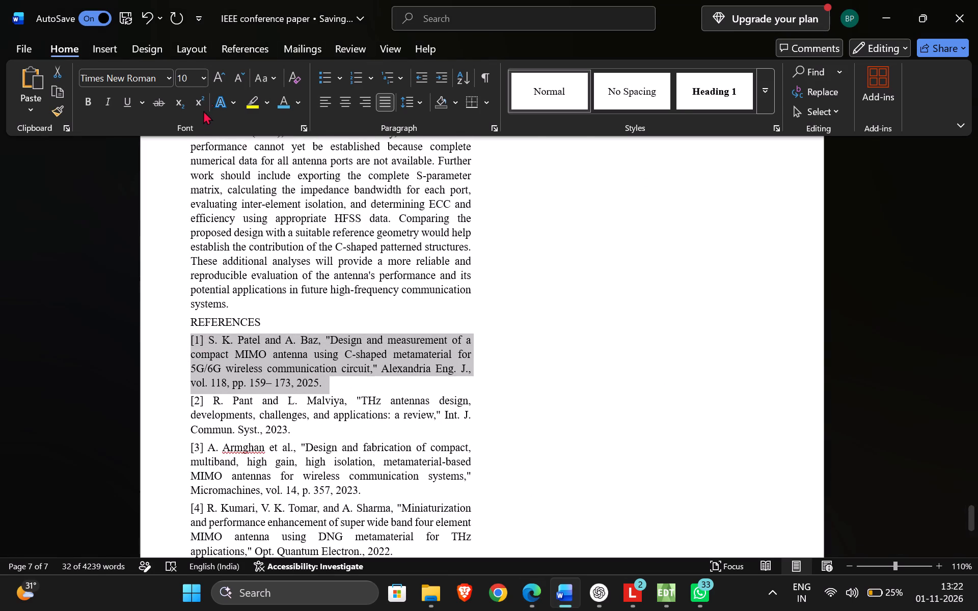
{"action": "left_click", "coordinate": [207, 73]}
{"action": "left_click", "coordinate": [190, 119]}
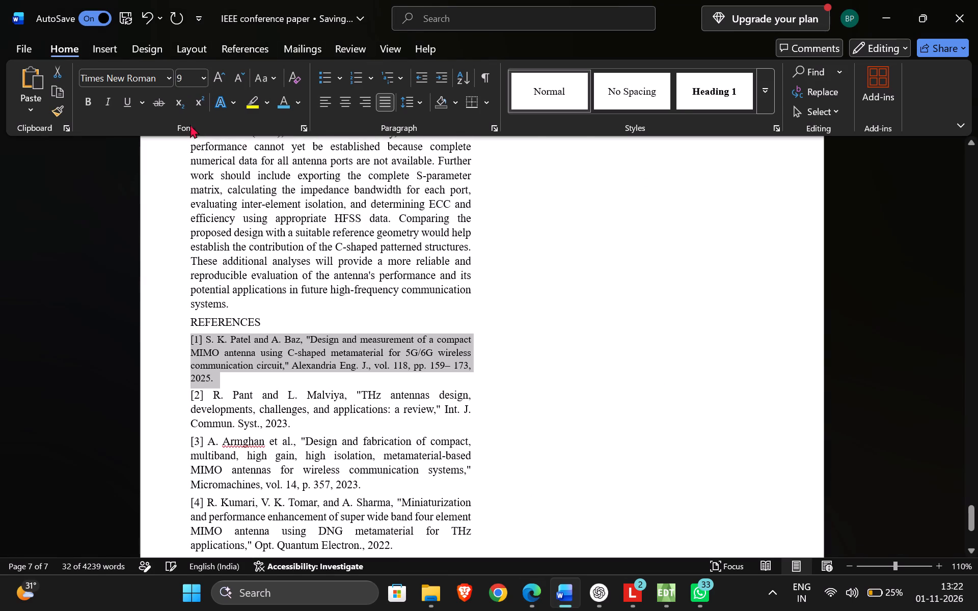
{"action": "left_click", "coordinate": [355, 342]}
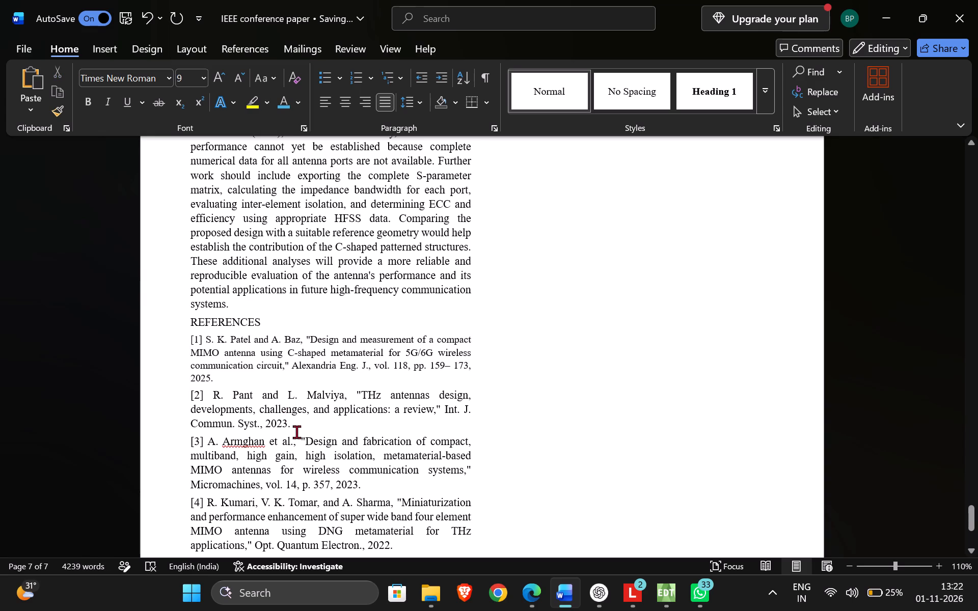
Reduce reference entries [2] to [10] to 9 pt so they match entry [1].
{"action": "left_click_drag", "start_coordinate": [186, 388], "coordinate": [496, 589]}
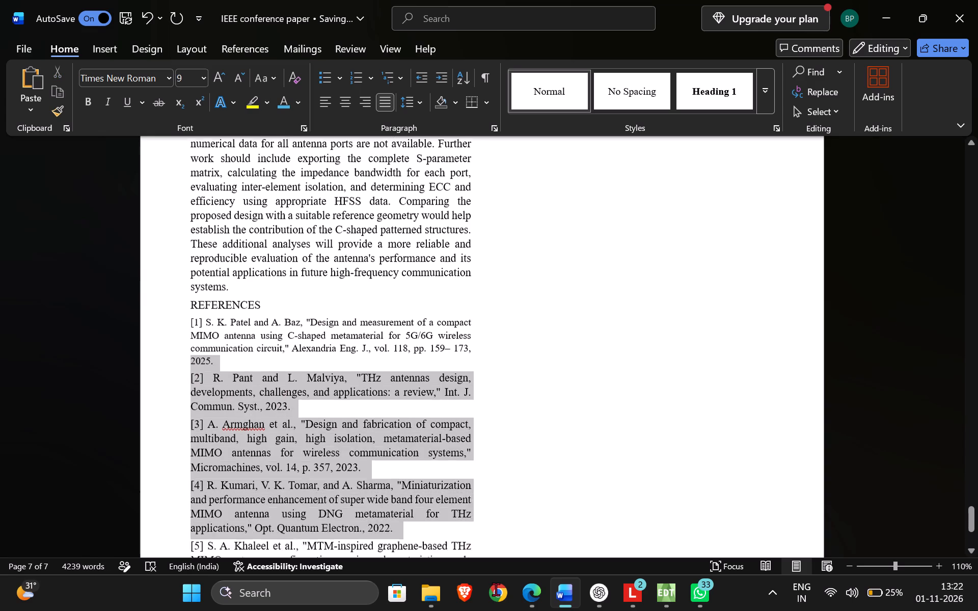
{"action": "left_click_drag", "start_coordinate": [496, 589], "coordinate": [476, 540]}
{"action": "left_click", "coordinate": [226, 209]}
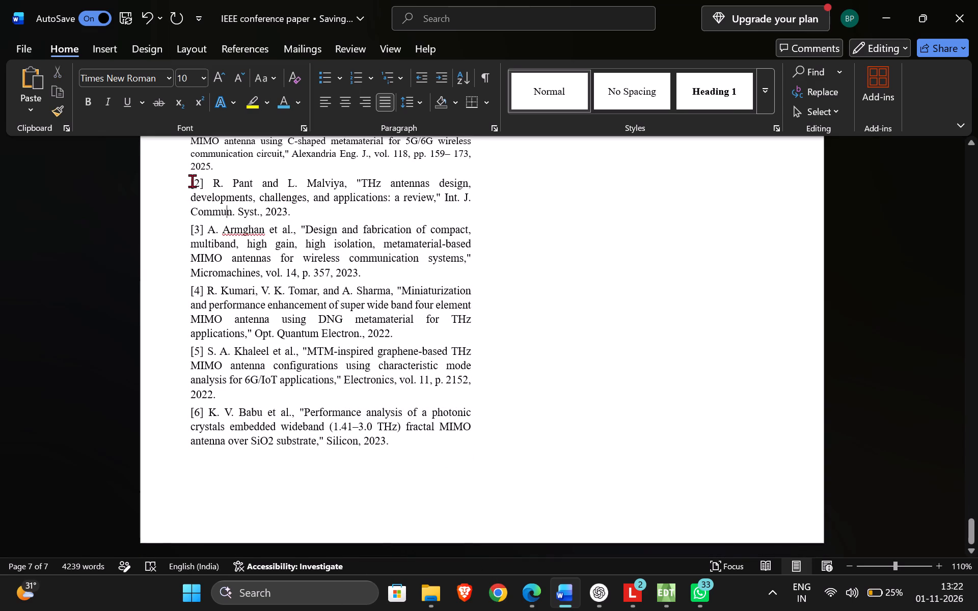
{"action": "left_click_drag", "start_coordinate": [190, 180], "coordinate": [651, 258]}
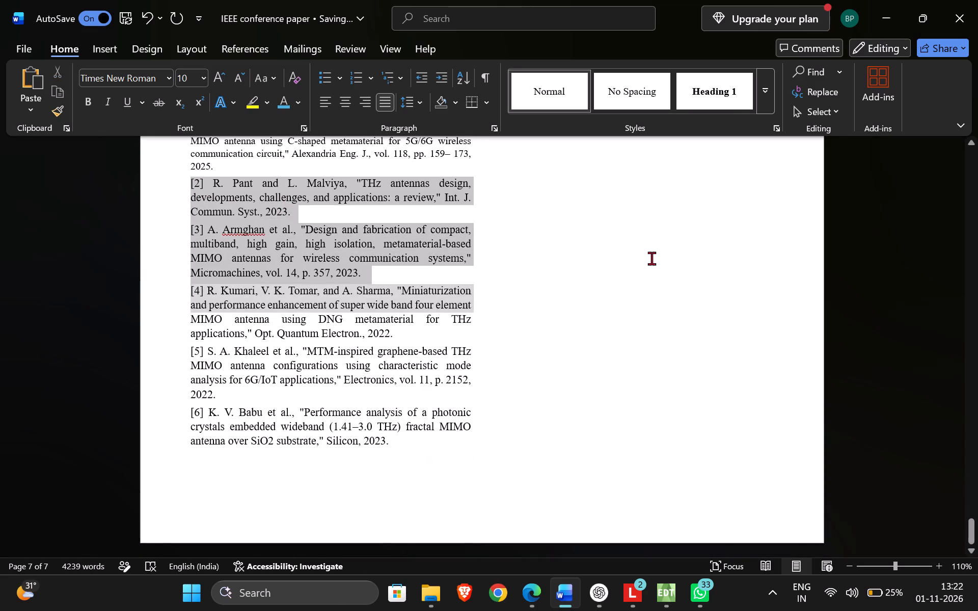
{"action": "left_click_drag", "start_coordinate": [651, 258], "coordinate": [578, 141]}
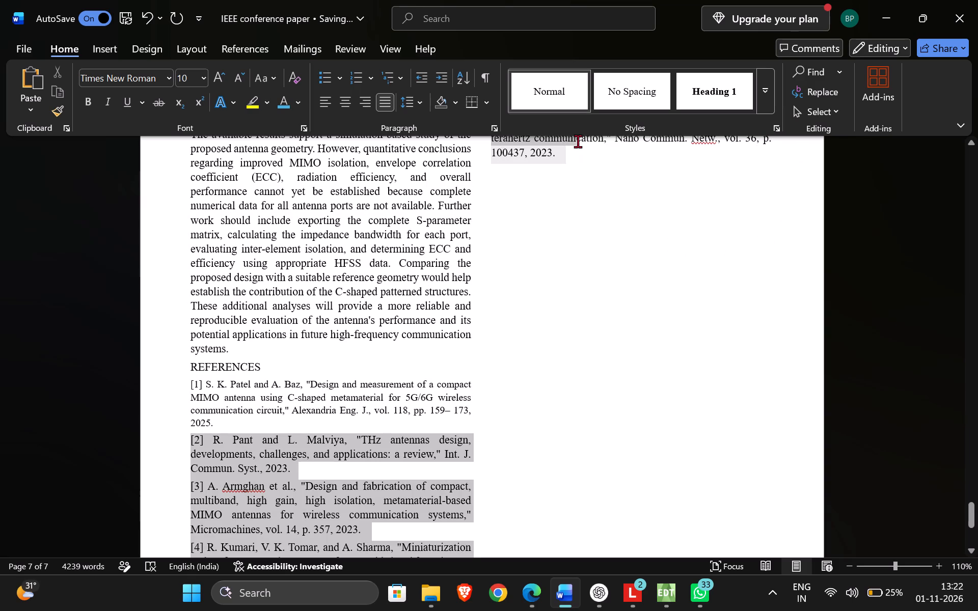
{"action": "left_click_drag", "start_coordinate": [578, 141], "coordinate": [572, 151]}
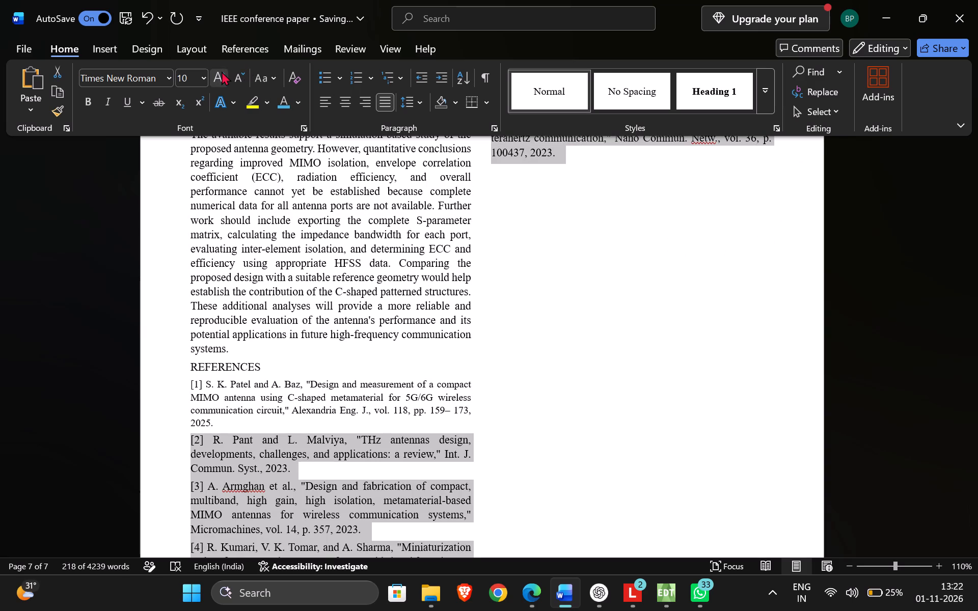
{"action": "left_click", "coordinate": [205, 73]}
{"action": "left_click", "coordinate": [187, 114]}
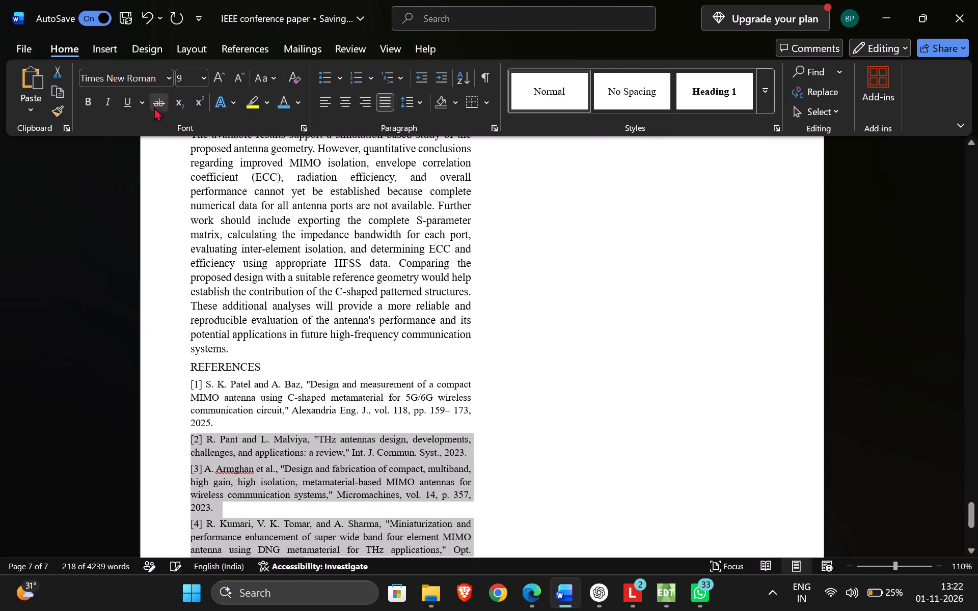
Italicise all the reference entries, first [2] to [10] and then [1].
{"action": "left_click", "coordinate": [106, 100]}
{"action": "left_click", "coordinate": [738, 412]}
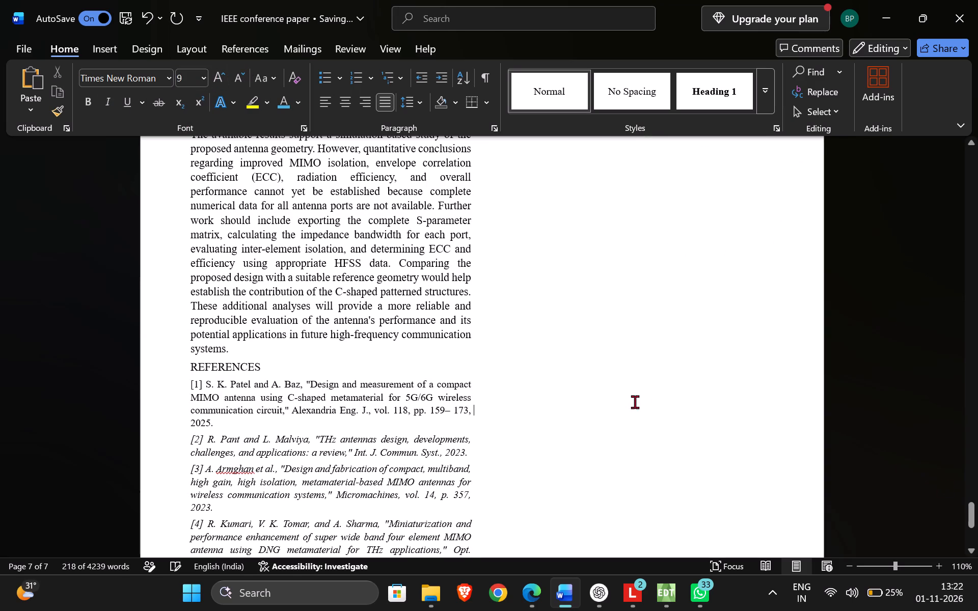
{"action": "left_click_drag", "start_coordinate": [231, 420], "coordinate": [188, 393]}
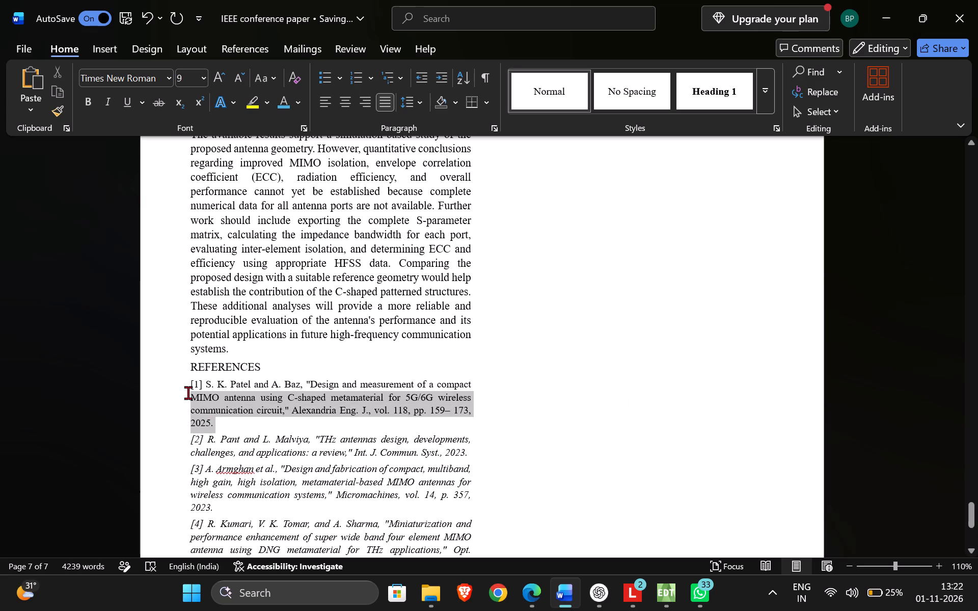
{"action": "left_click_drag", "start_coordinate": [188, 393], "coordinate": [179, 389]}
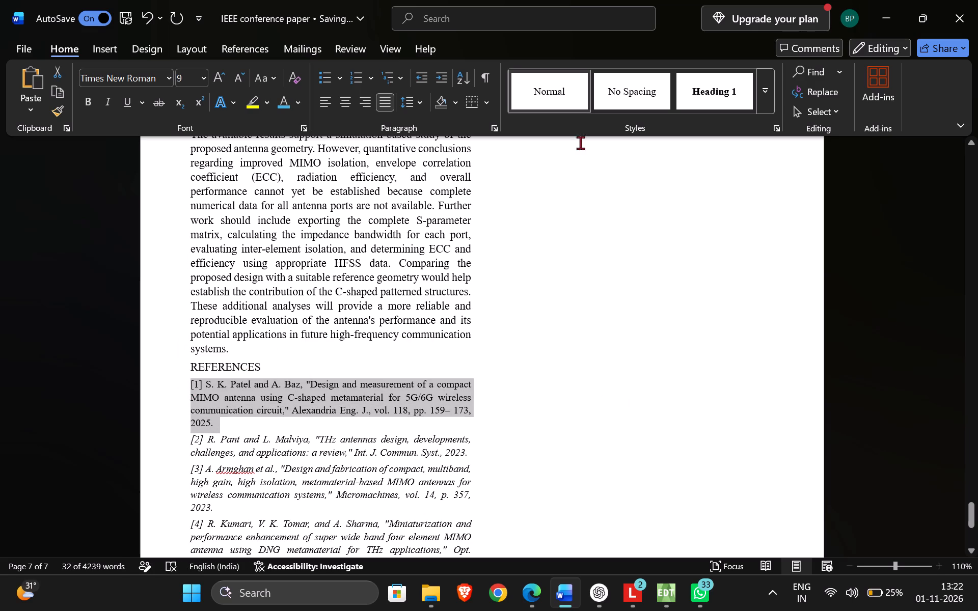
{"action": "left_click", "coordinate": [99, 98]}
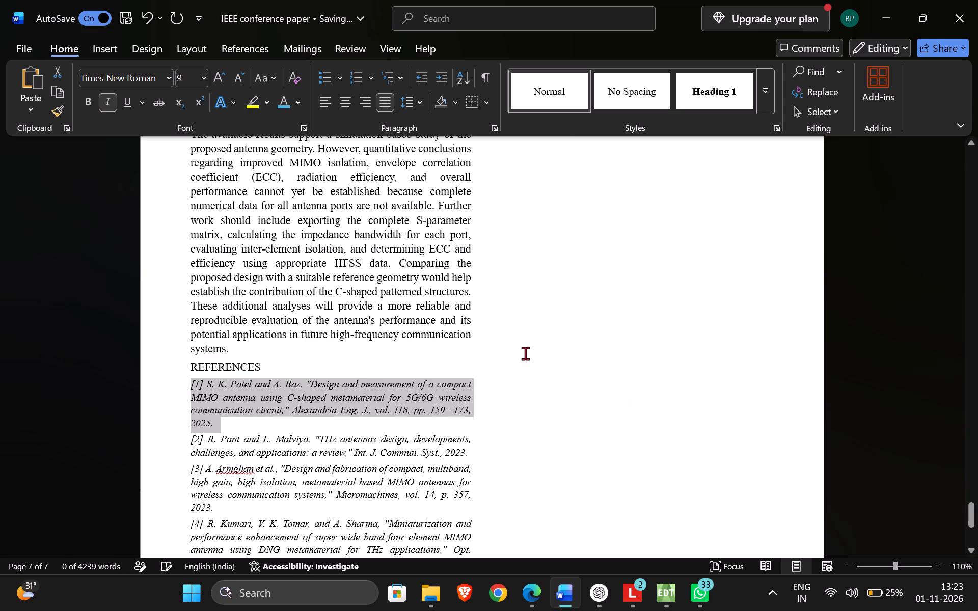
{"action": "left_click", "coordinate": [524, 352]}
Look back through the paper from the references to section V, checking layout and heading formatting.
{"action": "scroll", "coordinate": [524, 352], "scroll_direction": "down", "scroll_amount": 2}
{"action": "scroll", "coordinate": [524, 352], "scroll_direction": "up", "scroll_amount": 3}
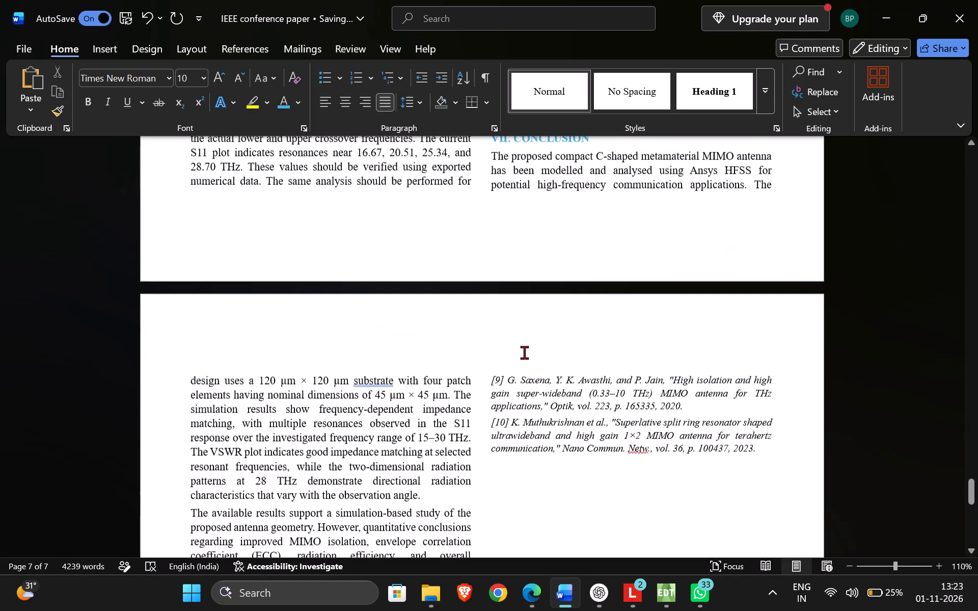
{"action": "scroll", "coordinate": [550, 490], "scroll_direction": "up", "scroll_amount": 2}
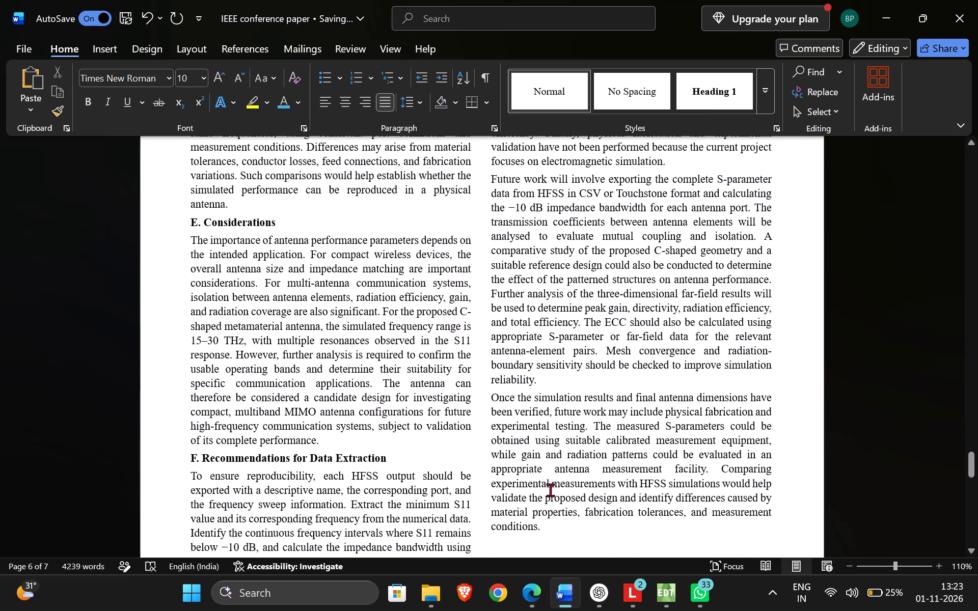
{"action": "scroll", "coordinate": [550, 490], "scroll_direction": "up", "scroll_amount": 5}
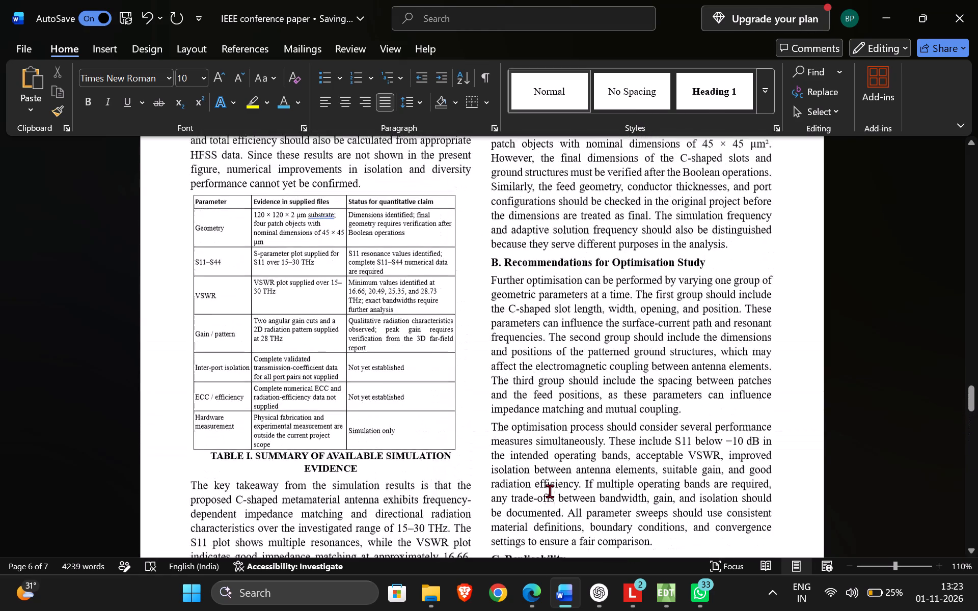
{"action": "scroll", "coordinate": [550, 491], "scroll_direction": "up", "scroll_amount": 3}
{"action": "scroll", "coordinate": [611, 448], "scroll_direction": "up", "scroll_amount": 2}
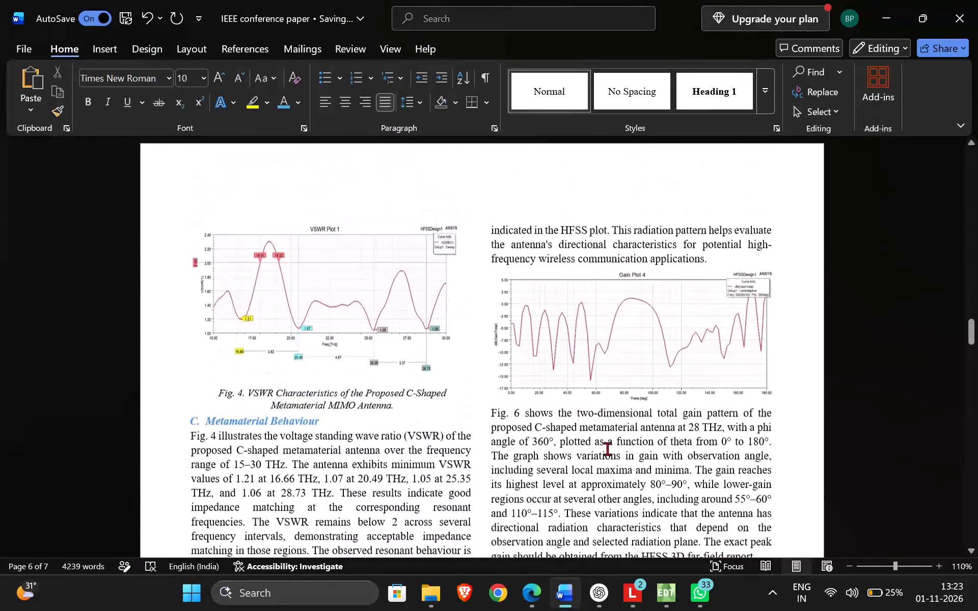
{"action": "scroll", "coordinate": [606, 450], "scroll_direction": "up", "scroll_amount": 4}
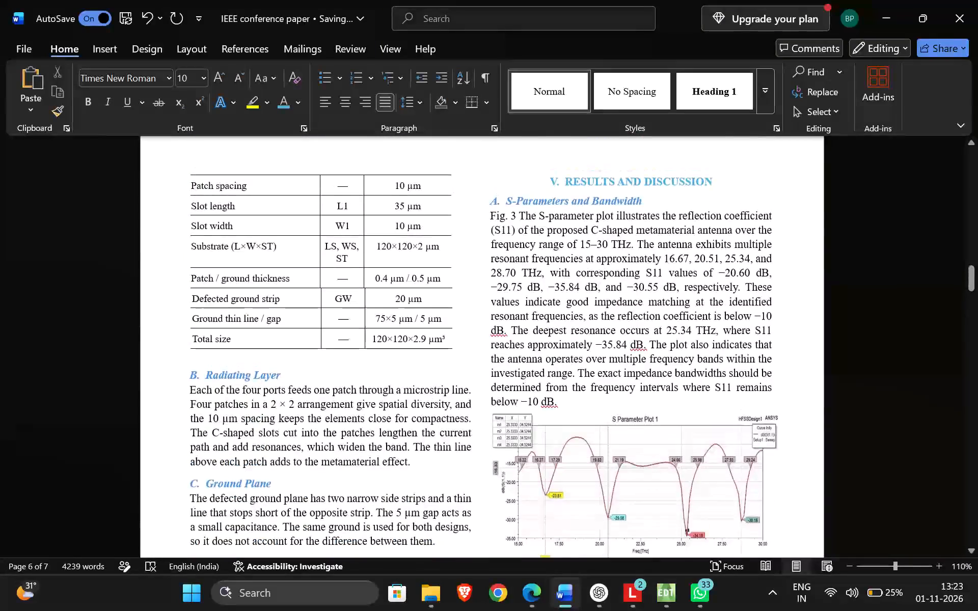
{"action": "scroll", "coordinate": [606, 450], "scroll_direction": "up", "scroll_amount": 1}
Colour the heading "D. SRR Decoupling and MIMO Metrics" blue like the earlier subsection headings.
{"action": "scroll", "coordinate": [606, 450], "scroll_direction": "down", "scroll_amount": 4}
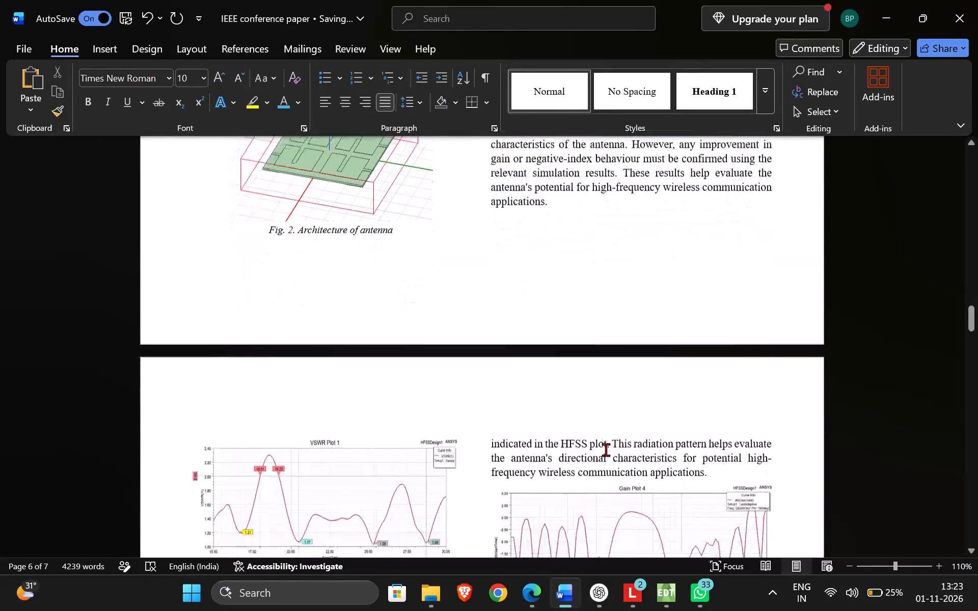
{"action": "scroll", "coordinate": [606, 450], "scroll_direction": "down", "scroll_amount": 3}
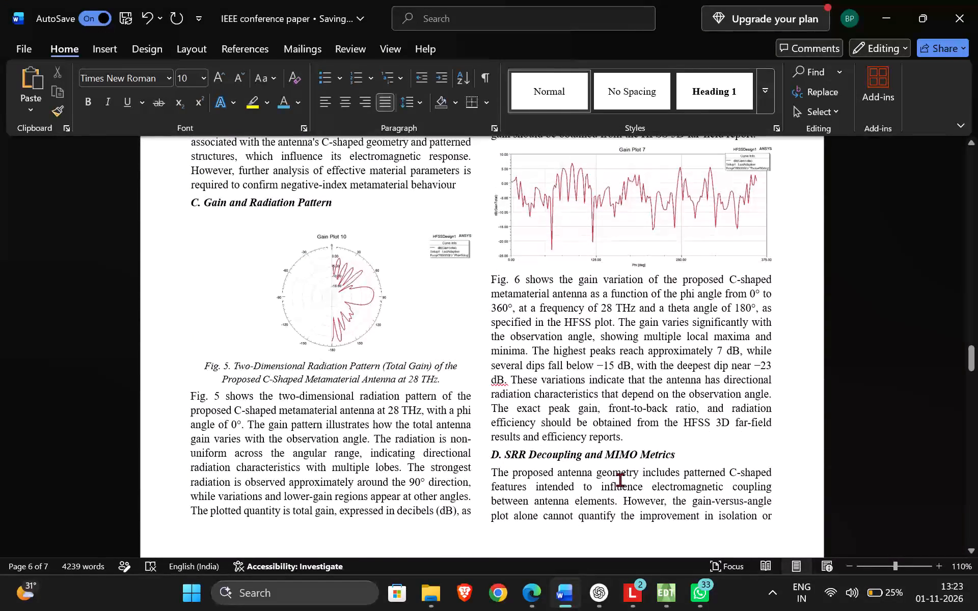
{"action": "left_click_drag", "start_coordinate": [683, 458], "coordinate": [492, 462]}
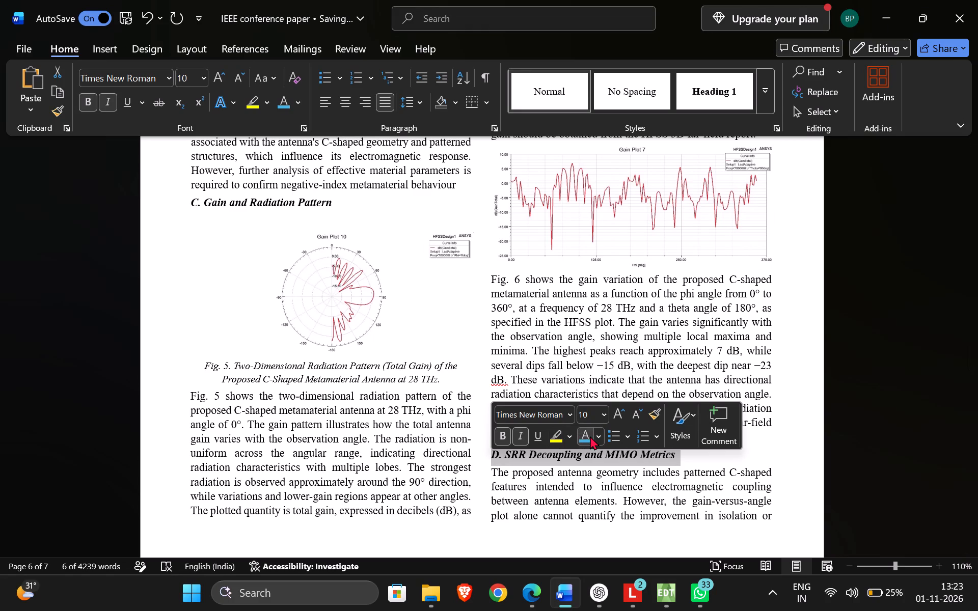
{"action": "left_click", "coordinate": [593, 436]}
{"action": "left_click", "coordinate": [650, 274]}
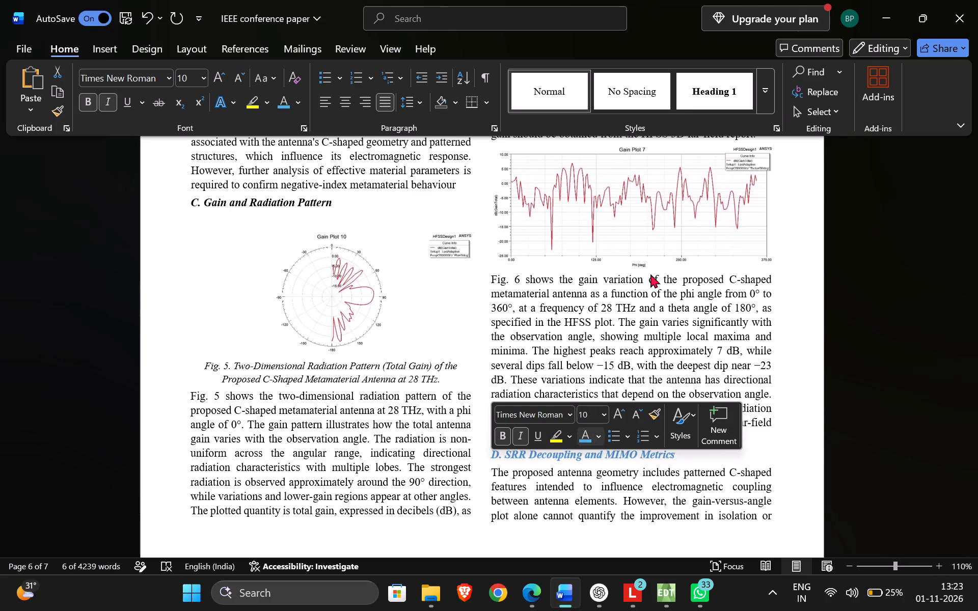
{"action": "left_click", "coordinate": [538, 509]}
Apply the same blue font colour to the heading "A. Limitations of Interpretation" below Table I.
{"action": "scroll", "coordinate": [537, 508], "scroll_direction": "down", "scroll_amount": 1}
{"action": "scroll", "coordinate": [509, 465], "scroll_direction": "down", "scroll_amount": 1}
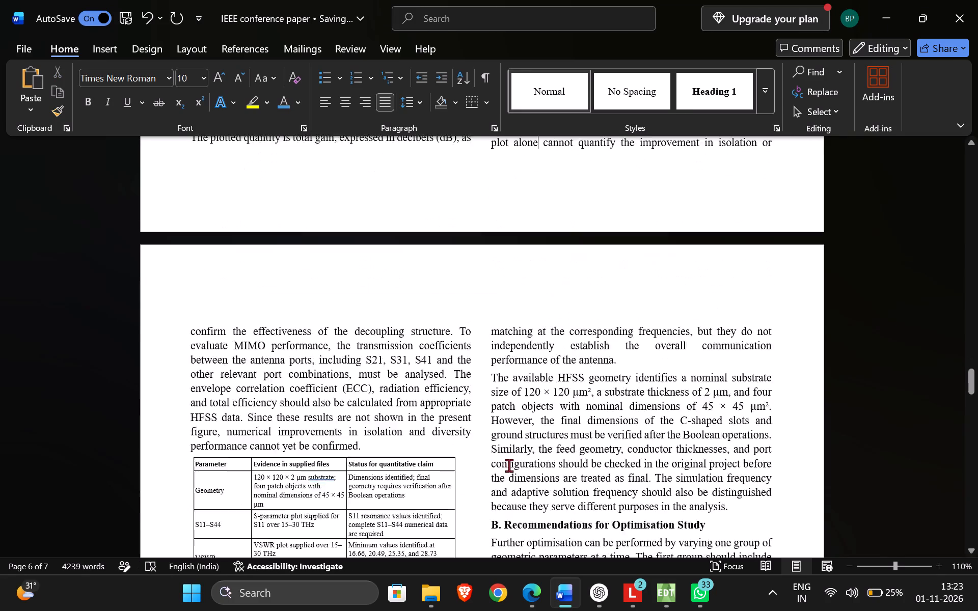
{"action": "scroll", "coordinate": [483, 450], "scroll_direction": "down", "scroll_amount": 1}
{"action": "scroll", "coordinate": [422, 465], "scroll_direction": "down", "scroll_amount": 1}
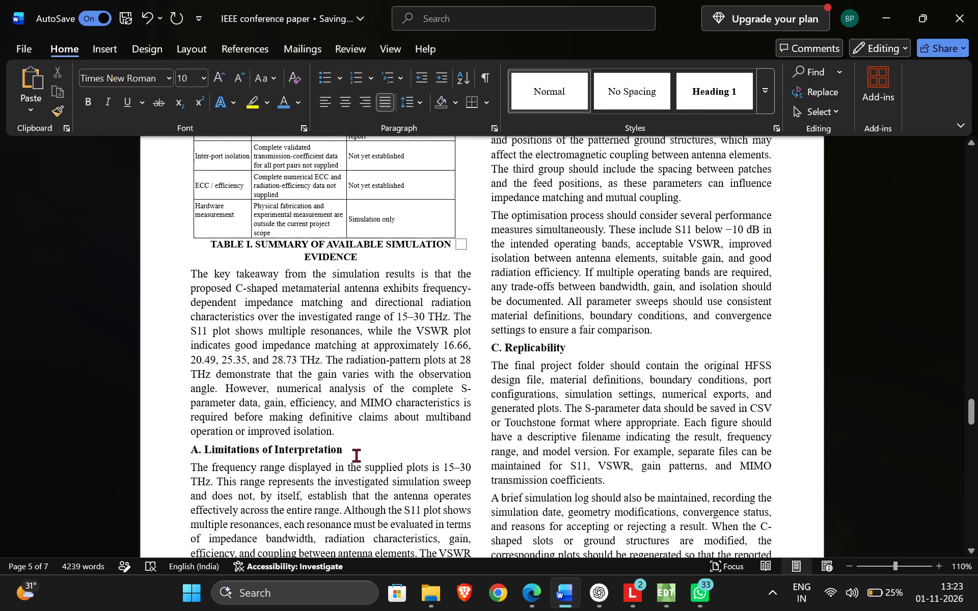
{"action": "left_click_drag", "start_coordinate": [356, 454], "coordinate": [173, 445]}
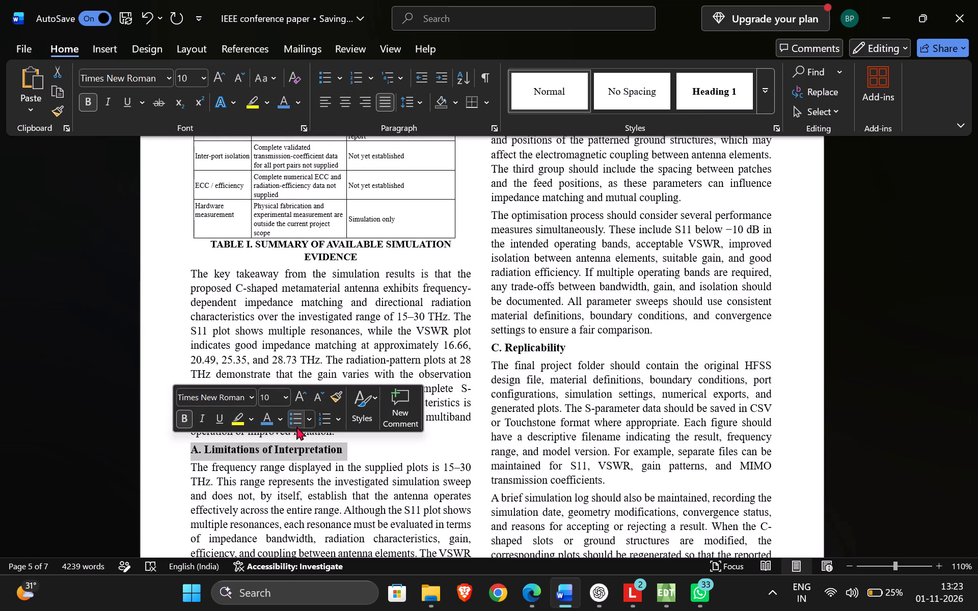
{"action": "left_click", "coordinate": [269, 422]}
{"action": "left_click", "coordinate": [437, 489]}
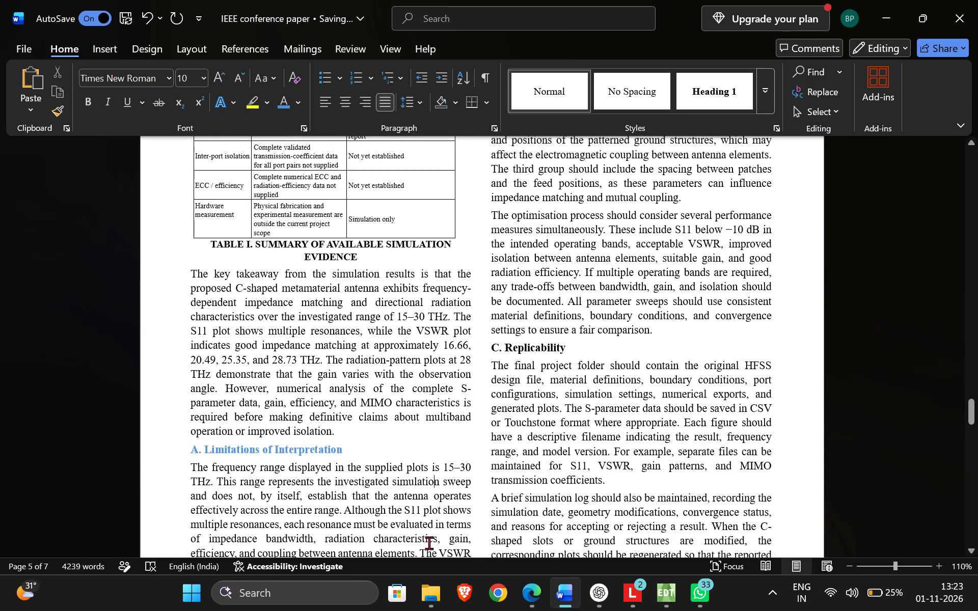
Glance at paper 2's heading style, then colour the heading "B. Recommendations for Optimisation Study" blue.
{"action": "left_click", "coordinate": [539, 591]}
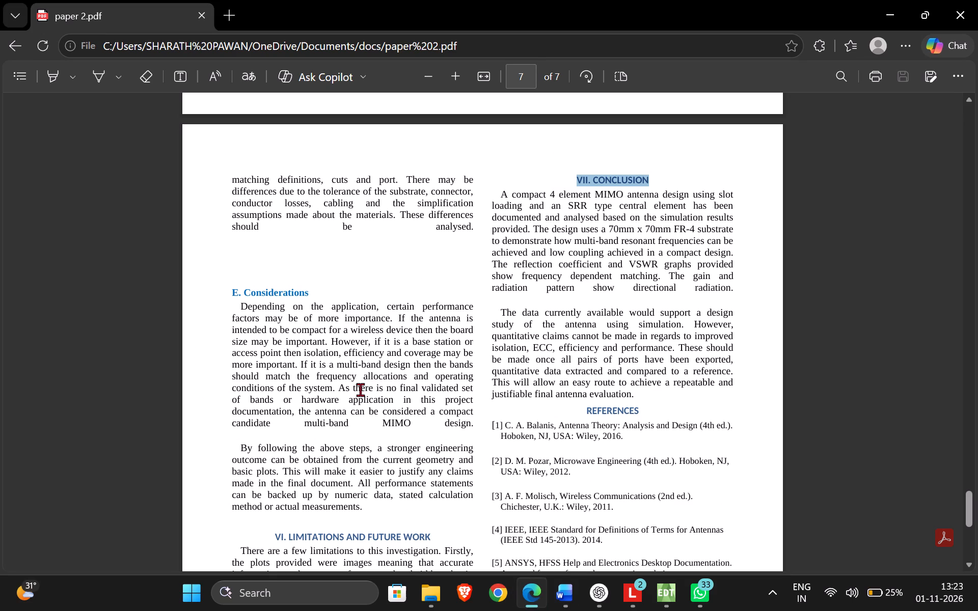
{"action": "left_click", "coordinate": [569, 595]}
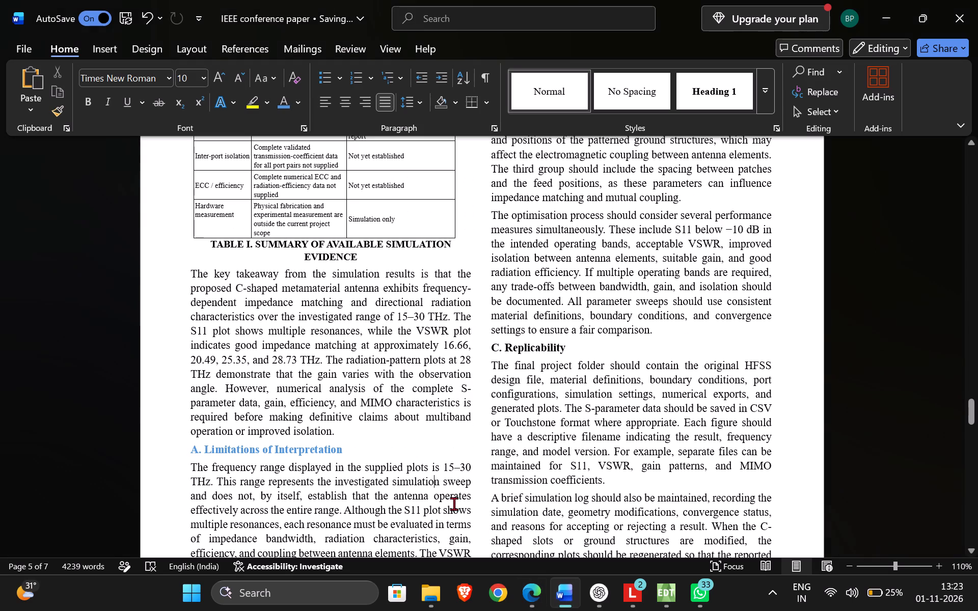
{"action": "scroll", "coordinate": [361, 458], "scroll_direction": "down", "scroll_amount": 1}
{"action": "scroll", "coordinate": [361, 456], "scroll_direction": "up", "scroll_amount": 2}
{"action": "scroll", "coordinate": [432, 429], "scroll_direction": "up", "scroll_amount": 1}
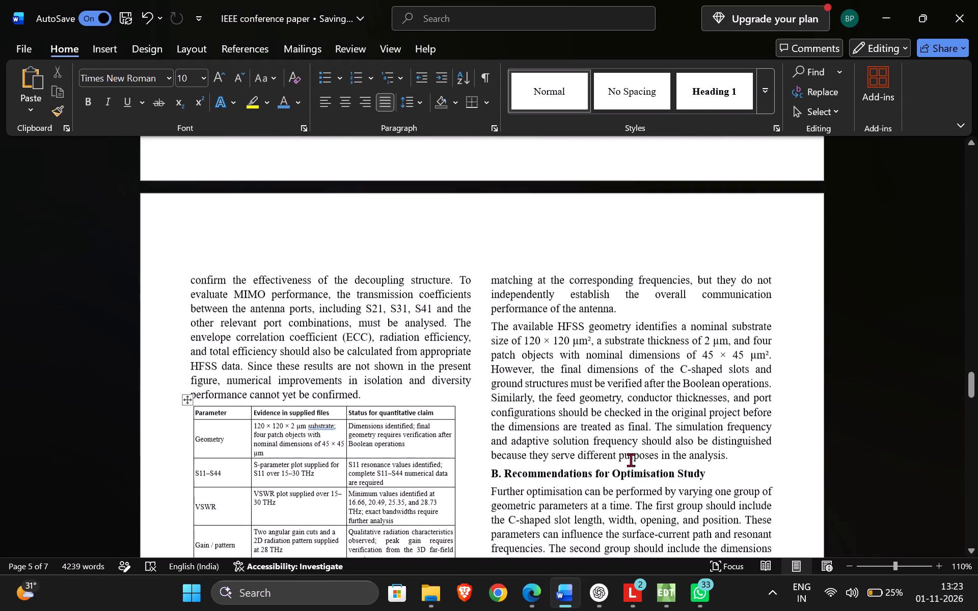
{"action": "left_click_drag", "start_coordinate": [714, 480], "coordinate": [505, 468]}
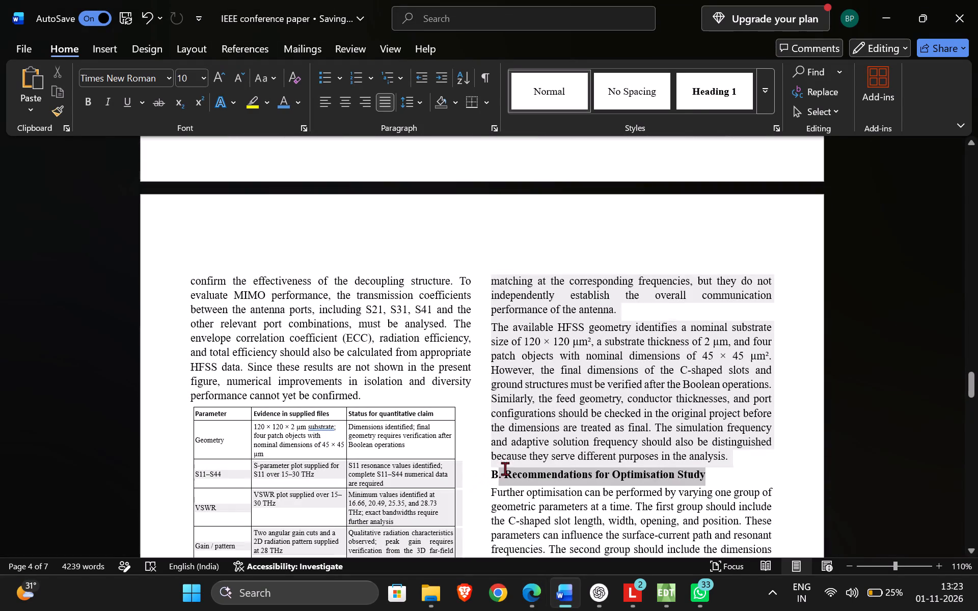
{"action": "left_click_drag", "start_coordinate": [505, 468], "coordinate": [491, 478]}
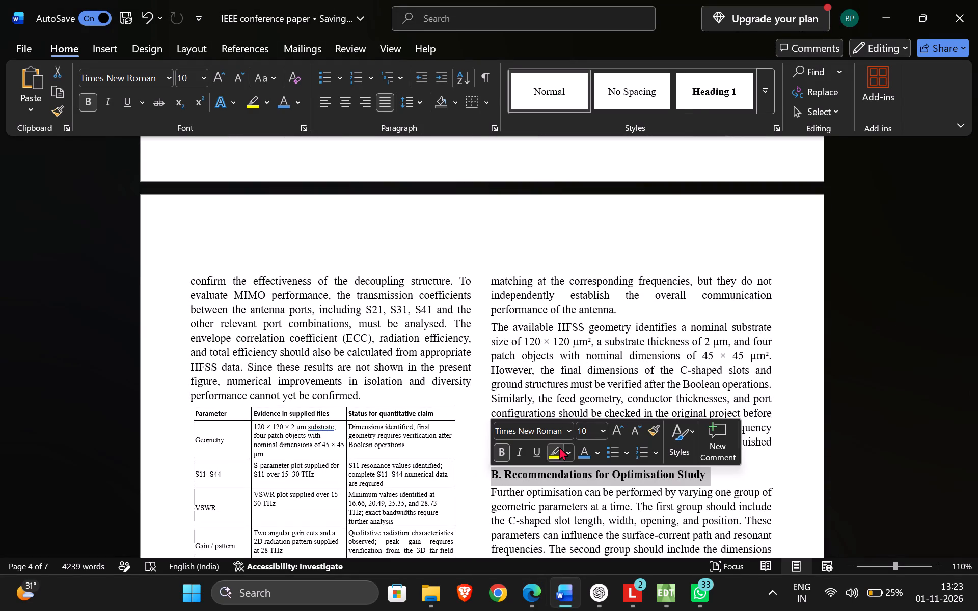
{"action": "left_click", "coordinate": [579, 449]}
{"action": "scroll", "coordinate": [564, 488], "scroll_direction": "down", "scroll_amount": 1}
{"action": "scroll", "coordinate": [637, 446], "scroll_direction": "down", "scroll_amount": 2}
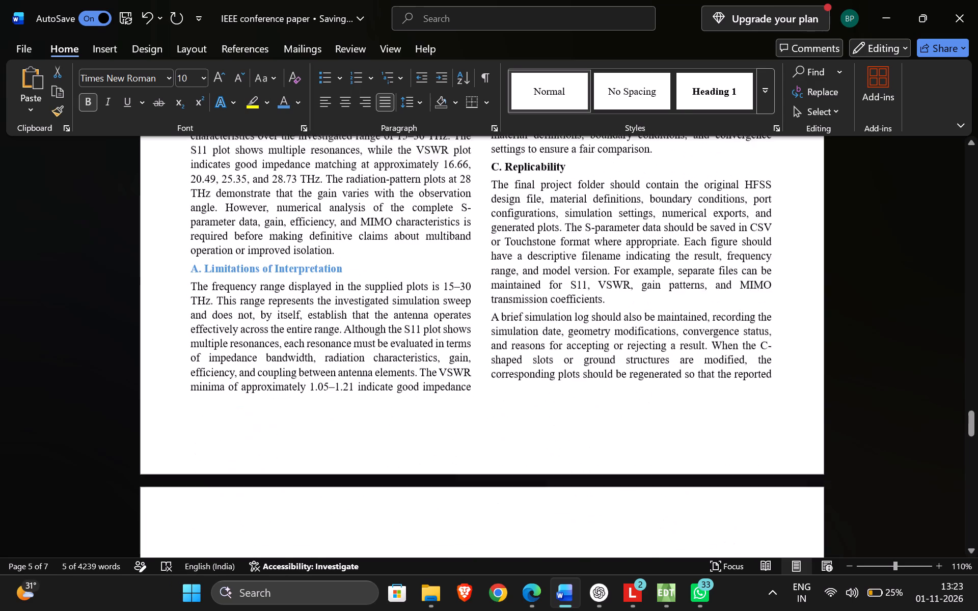
Colour the heading "C. Replicability" blue to match the other subsection headings.
{"action": "scroll", "coordinate": [592, 281], "scroll_direction": "up", "scroll_amount": 1}
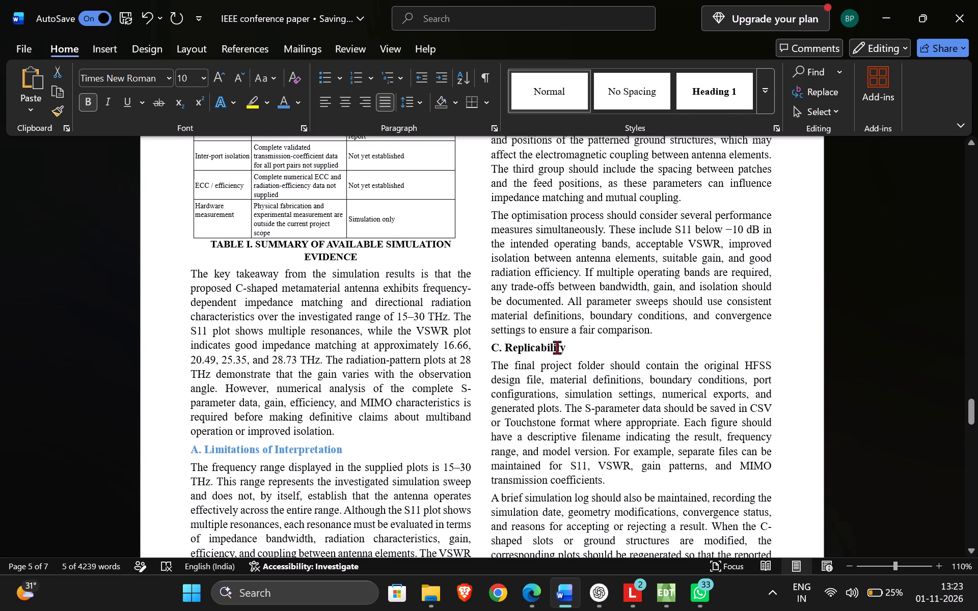
{"action": "left_click_drag", "start_coordinate": [572, 351], "coordinate": [492, 347]}
{"action": "left_click", "coordinate": [580, 316]}
Colour the heading "D. Experimental Validation" with the same blue font colour.
{"action": "scroll", "coordinate": [541, 380], "scroll_direction": "down", "scroll_amount": 2}
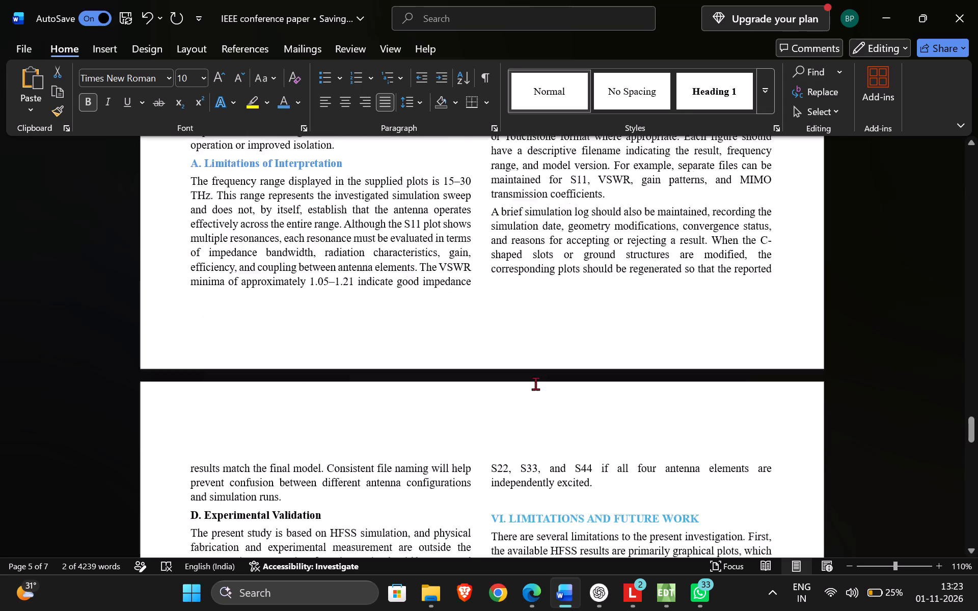
{"action": "left_click_drag", "start_coordinate": [341, 390], "coordinate": [176, 383]}
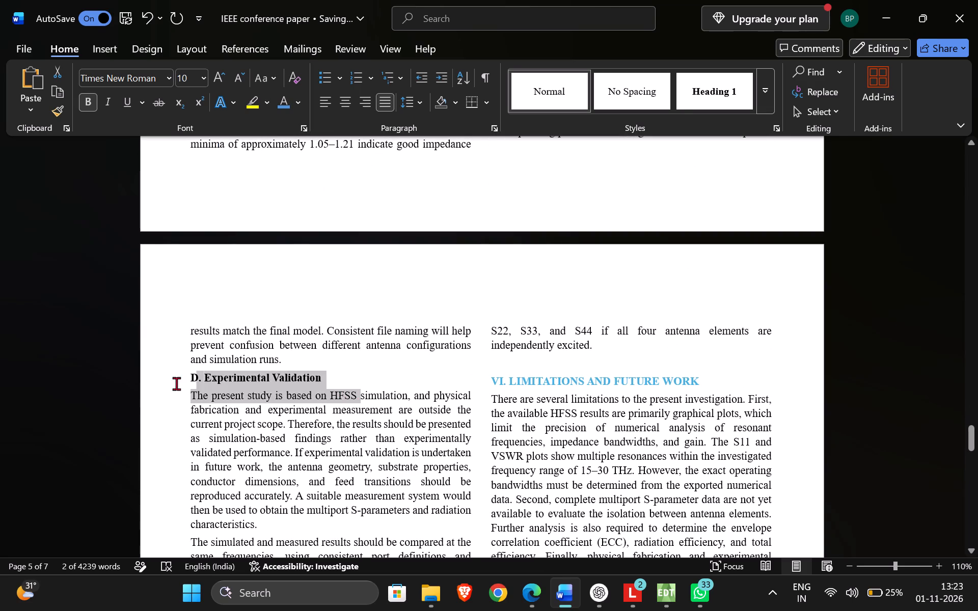
{"action": "left_click_drag", "start_coordinate": [176, 383], "coordinate": [176, 382]}
{"action": "left_click_drag", "start_coordinate": [181, 375], "coordinate": [229, 372]}
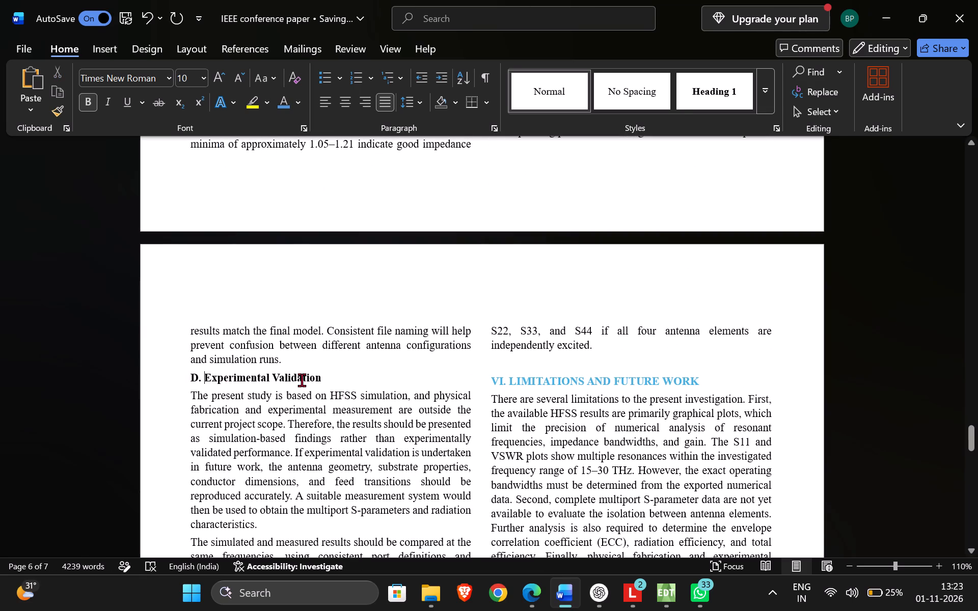
{"action": "left_click_drag", "start_coordinate": [328, 377], "coordinate": [183, 380]}
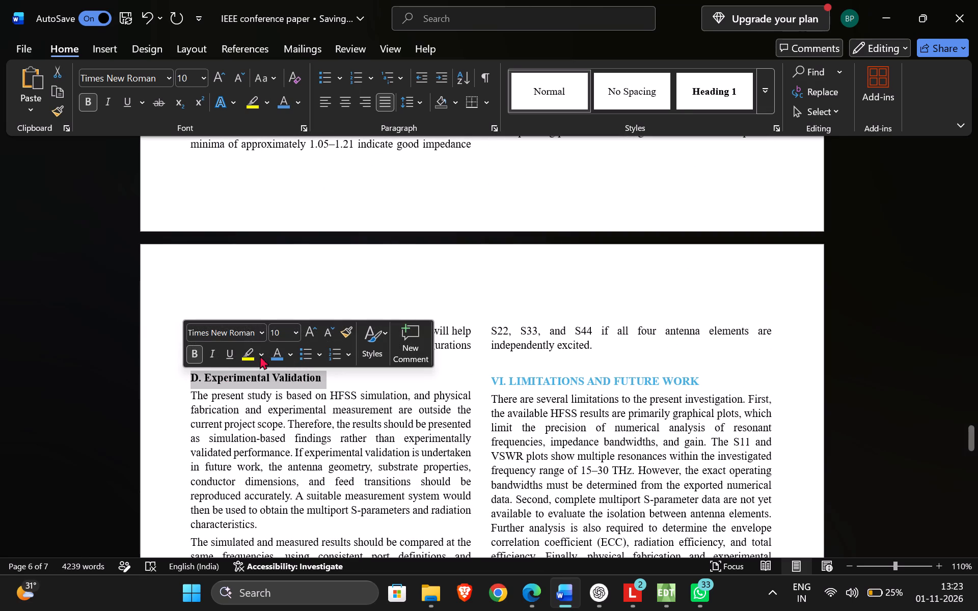
{"action": "left_click", "coordinate": [271, 353]}
Colour the heading "E. Considerations" with the same blue font colour.
{"action": "scroll", "coordinate": [293, 399], "scroll_direction": "down", "scroll_amount": 1}
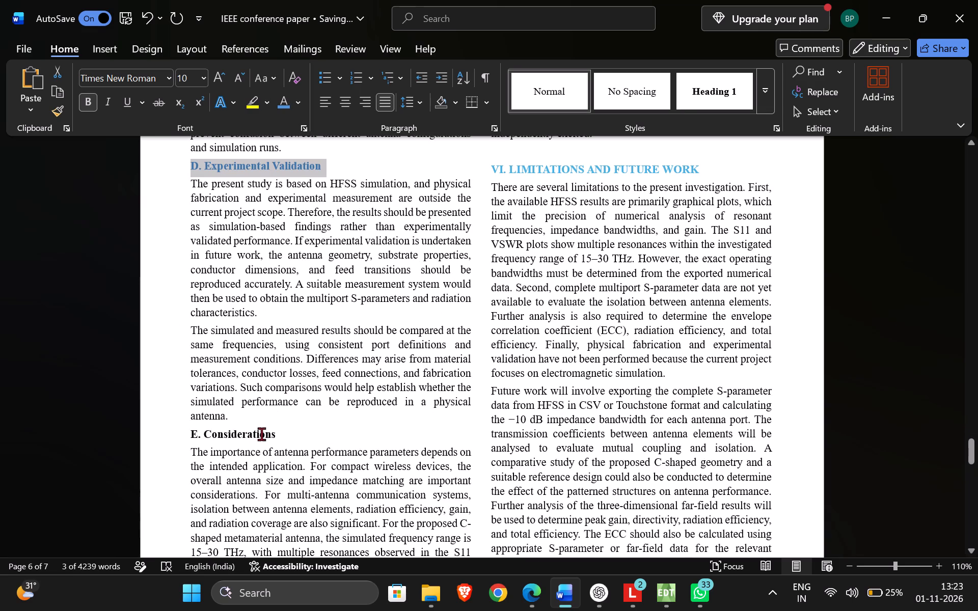
{"action": "left_click_drag", "start_coordinate": [277, 432], "coordinate": [180, 438]}
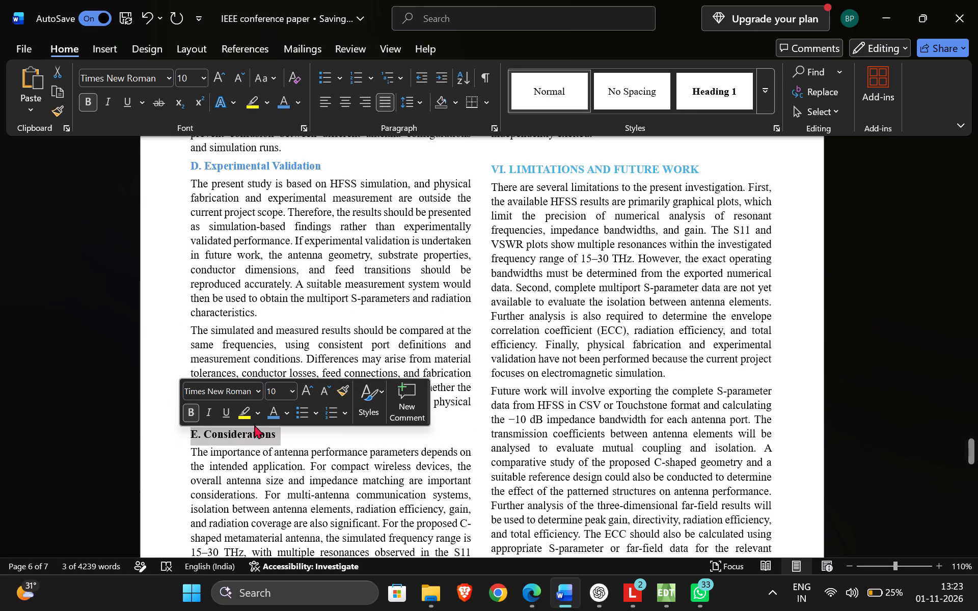
{"action": "left_click", "coordinate": [276, 413]}
Colour the heading "F. Recommendations for Data Extraction" with the same blue font colour.
{"action": "scroll", "coordinate": [296, 412], "scroll_direction": "down", "scroll_amount": 1}
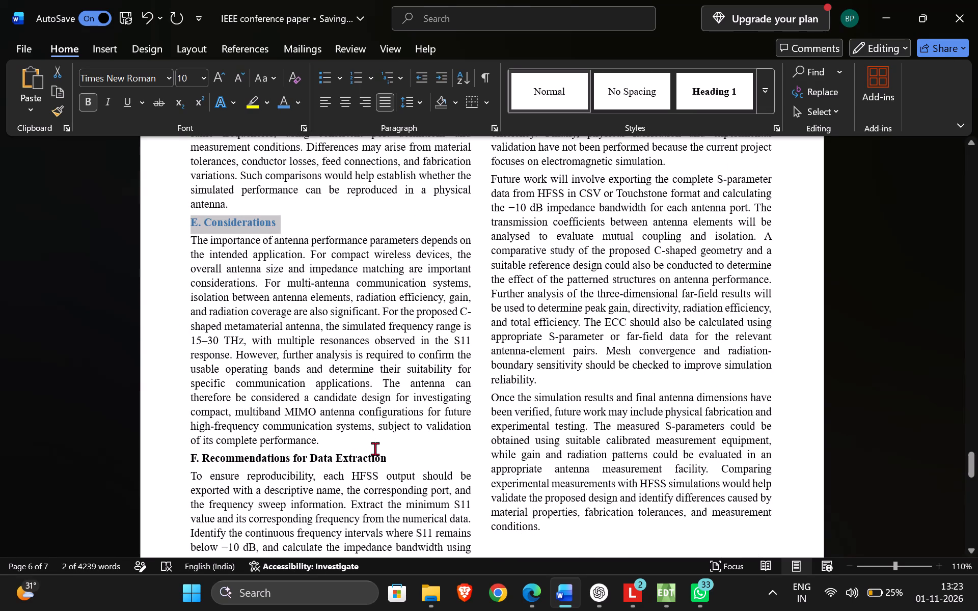
{"action": "left_click_drag", "start_coordinate": [388, 456], "coordinate": [192, 462]}
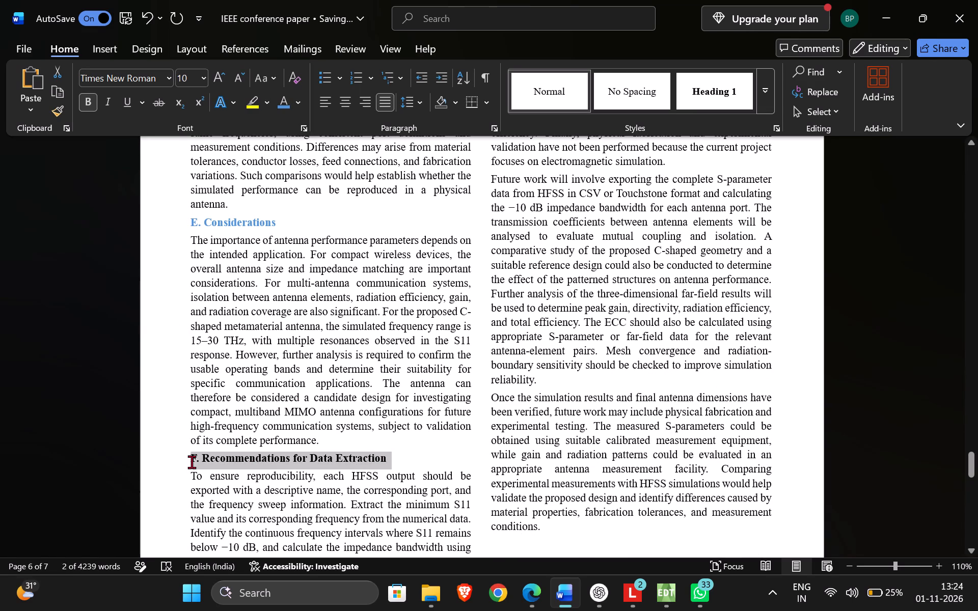
{"action": "left_click_drag", "start_coordinate": [192, 462], "coordinate": [189, 462]}
{"action": "left_click", "coordinate": [284, 434]}
Look through the paper down to the references and back up to the title page, checking heading colours and layout.
{"action": "scroll", "coordinate": [314, 517], "scroll_direction": "down", "scroll_amount": 1}
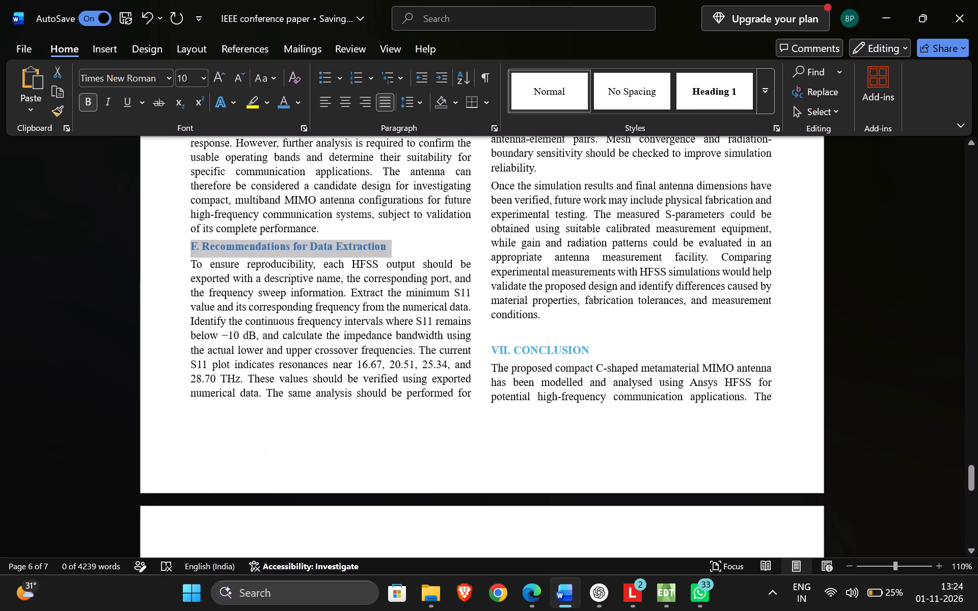
{"action": "scroll", "coordinate": [314, 502], "scroll_direction": "down", "scroll_amount": 1}
{"action": "scroll", "coordinate": [414, 454], "scroll_direction": "up", "scroll_amount": 3}
{"action": "scroll", "coordinate": [566, 459], "scroll_direction": "up", "scroll_amount": 1}
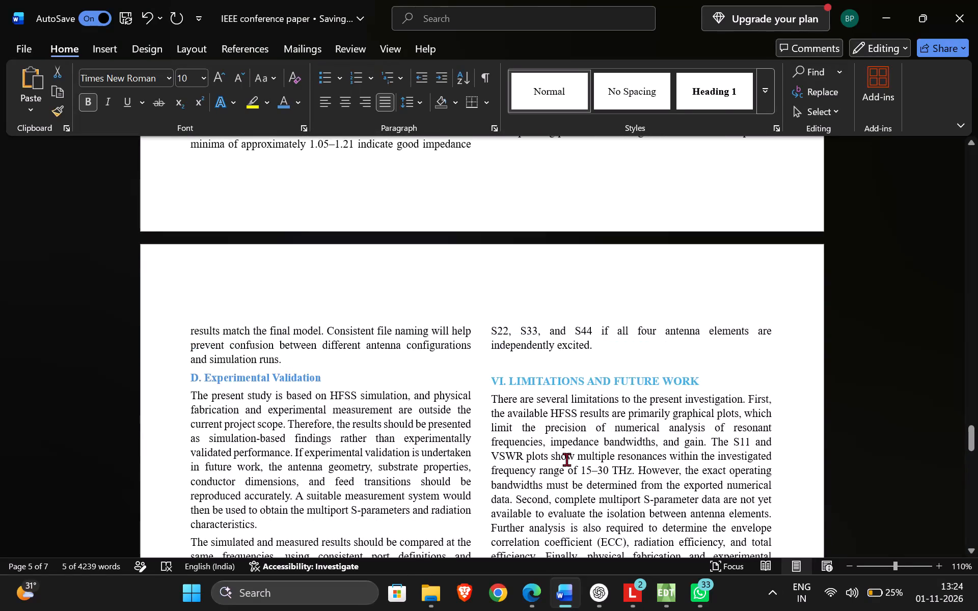
{"action": "scroll", "coordinate": [566, 459], "scroll_direction": "down", "scroll_amount": 2}
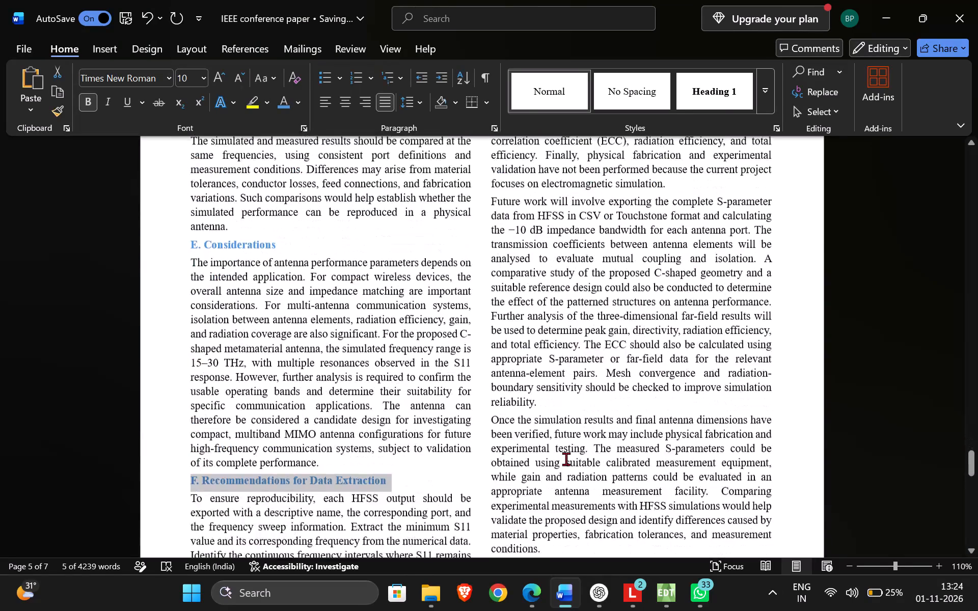
{"action": "scroll", "coordinate": [566, 459], "scroll_direction": "down", "scroll_amount": 5}
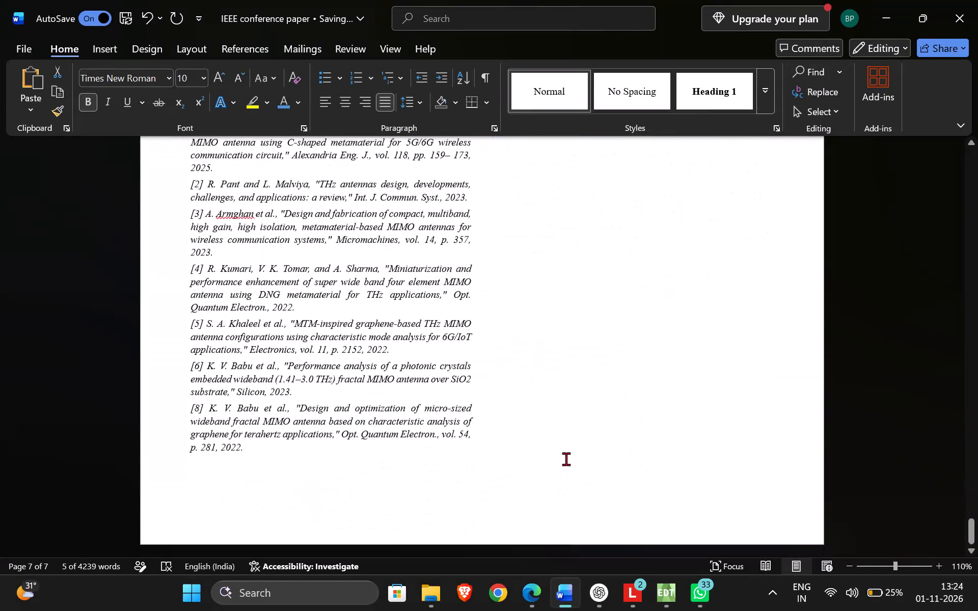
{"action": "scroll", "coordinate": [566, 459], "scroll_direction": "up", "scroll_amount": 2}
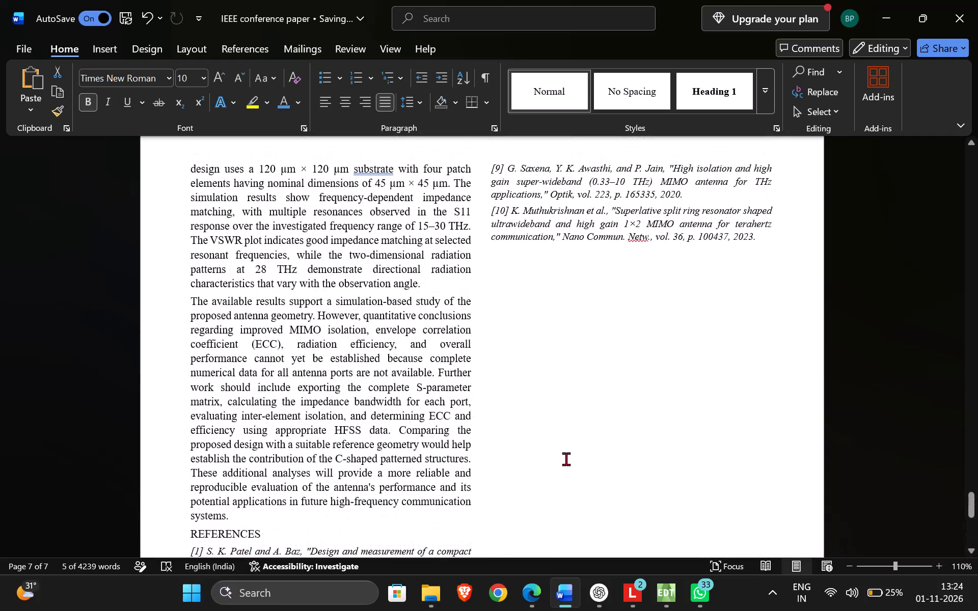
{"action": "scroll", "coordinate": [566, 459], "scroll_direction": "down", "scroll_amount": 3}
{"action": "scroll", "coordinate": [566, 459], "scroll_direction": "up", "scroll_amount": 2}
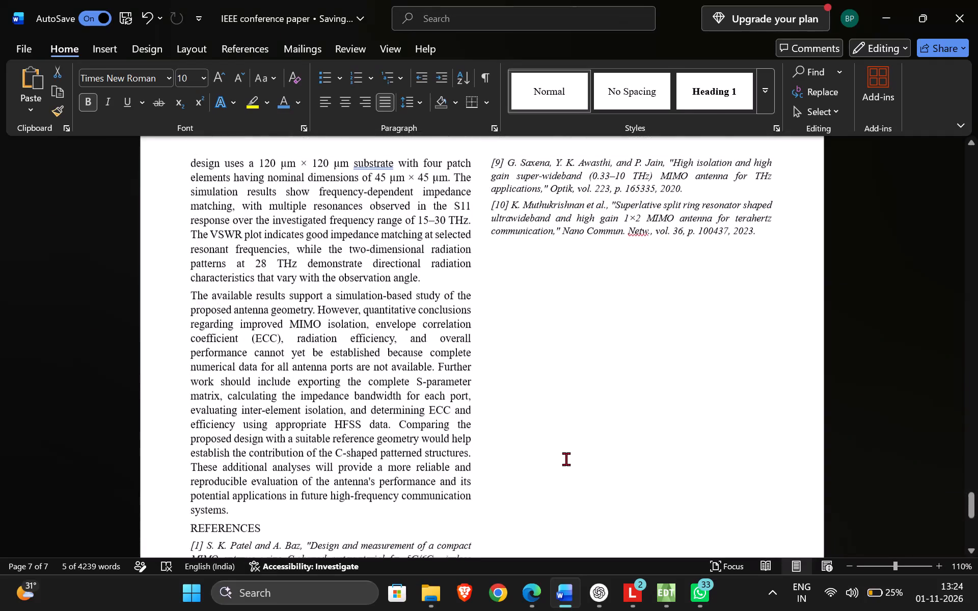
{"action": "scroll", "coordinate": [566, 459], "scroll_direction": "up", "scroll_amount": 5}
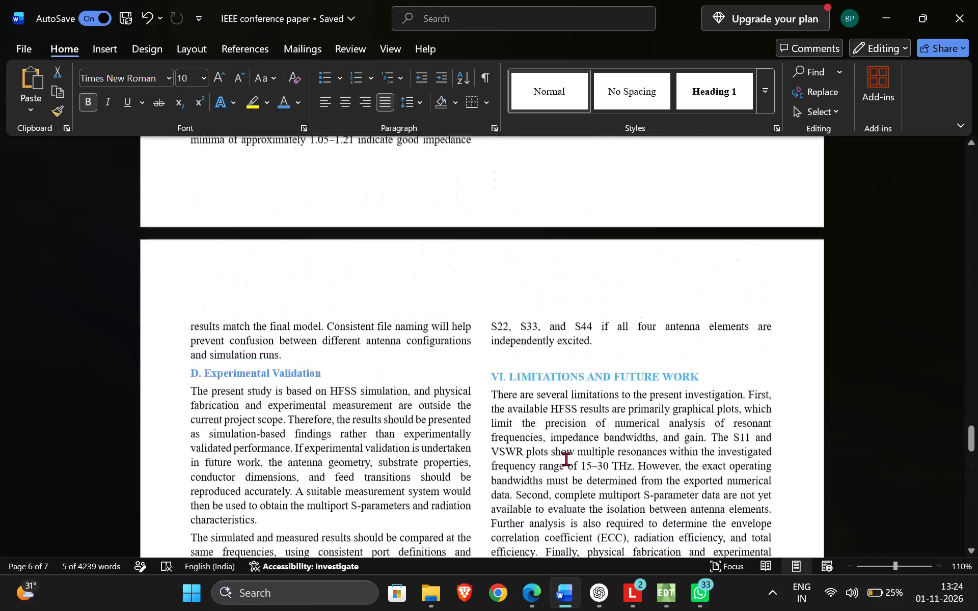
{"action": "scroll", "coordinate": [566, 459], "scroll_direction": "up", "scroll_amount": 14}
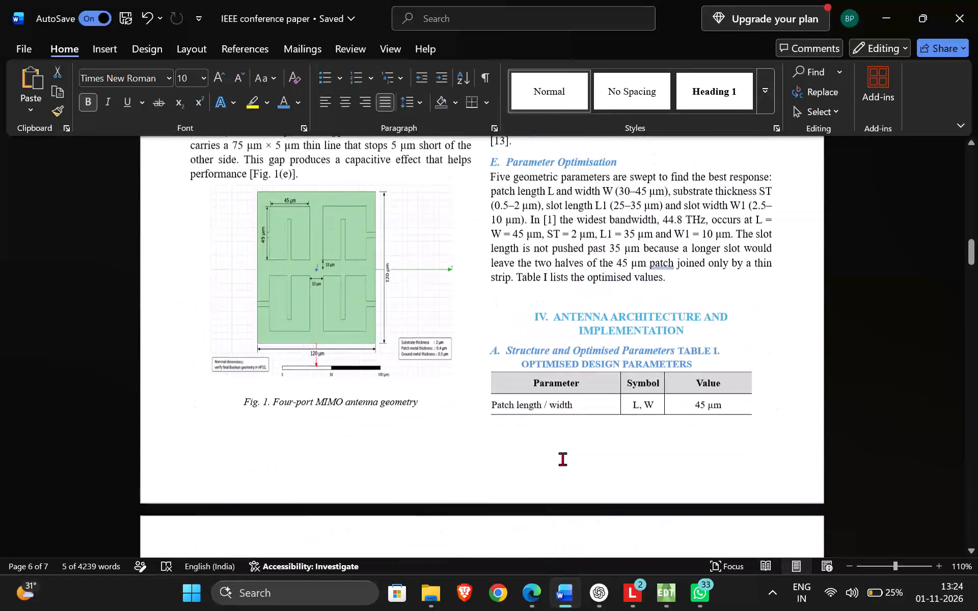
{"action": "scroll", "coordinate": [562, 459], "scroll_direction": "up", "scroll_amount": 8}
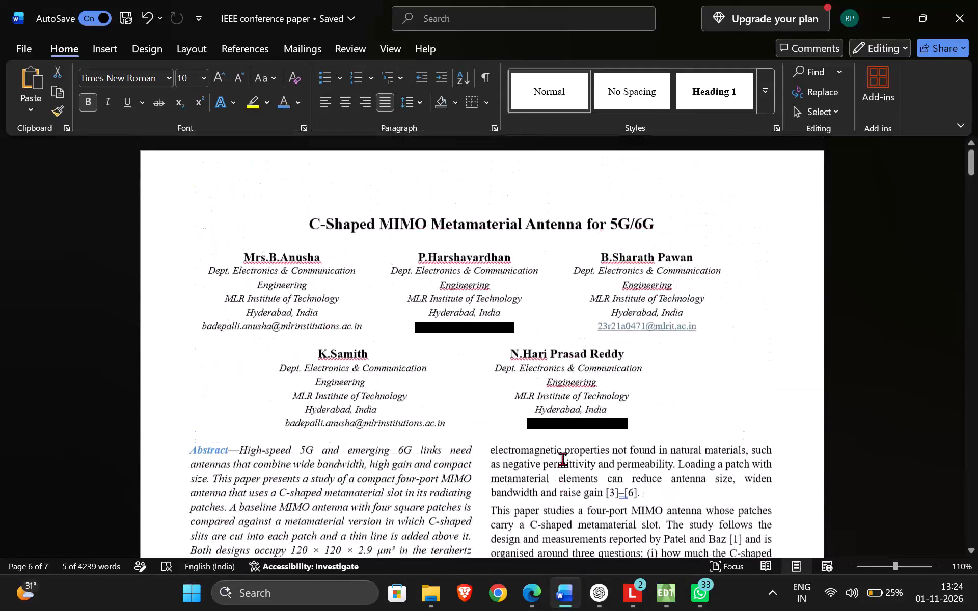
{"action": "scroll", "coordinate": [562, 459], "scroll_direction": "up", "scroll_amount": 1}
Set the font size of the whole author block, covering all five authors' names and affiliations, to 9.
{"action": "left_click", "coordinate": [433, 397]}
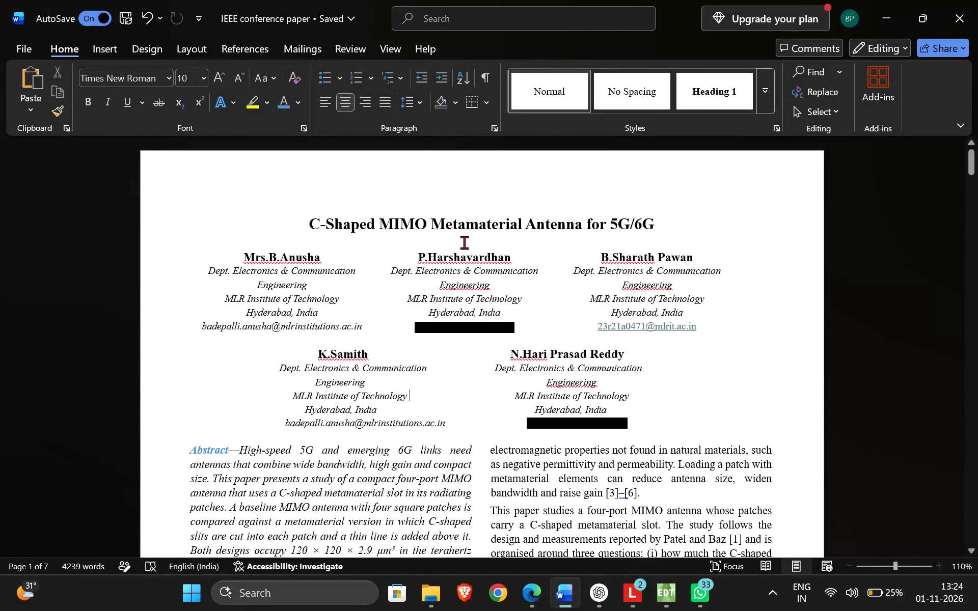
{"action": "left_click", "coordinate": [470, 238]}
{"action": "left_click_drag", "start_coordinate": [646, 428], "coordinate": [282, 266]}
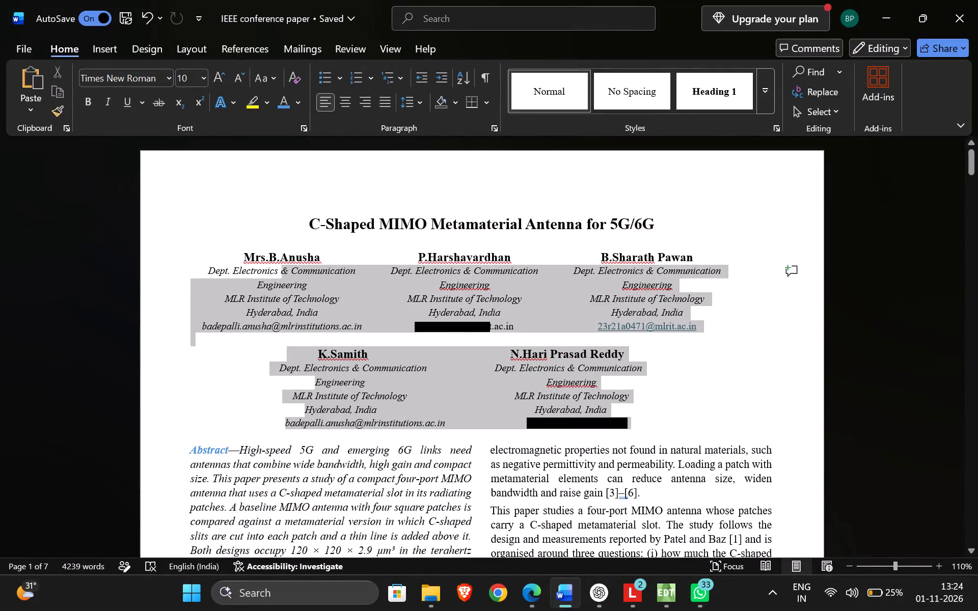
{"action": "left_click_drag", "start_coordinate": [282, 266], "coordinate": [233, 248]}
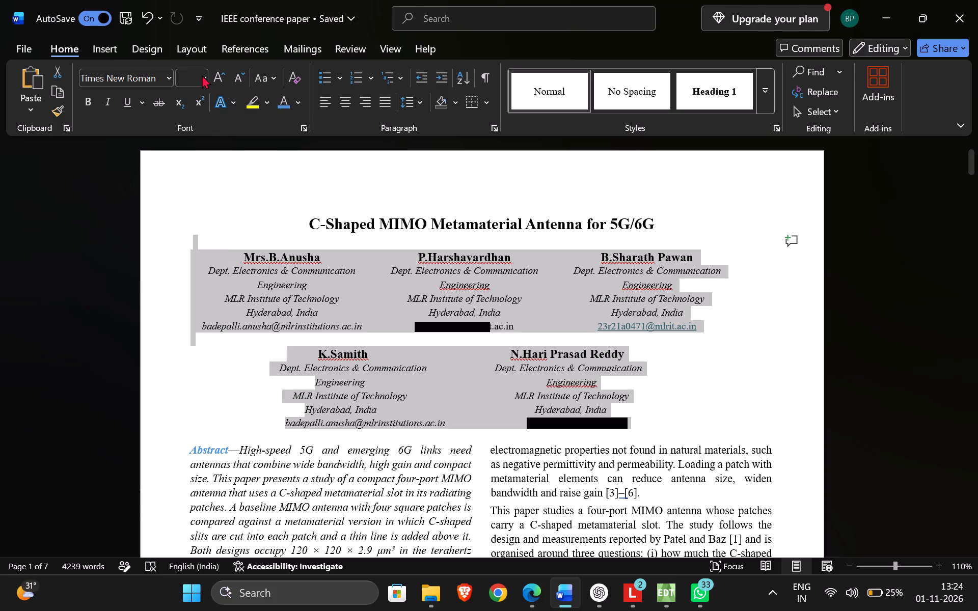
{"action": "left_click", "coordinate": [198, 80]}
{"action": "left_click", "coordinate": [203, 81]}
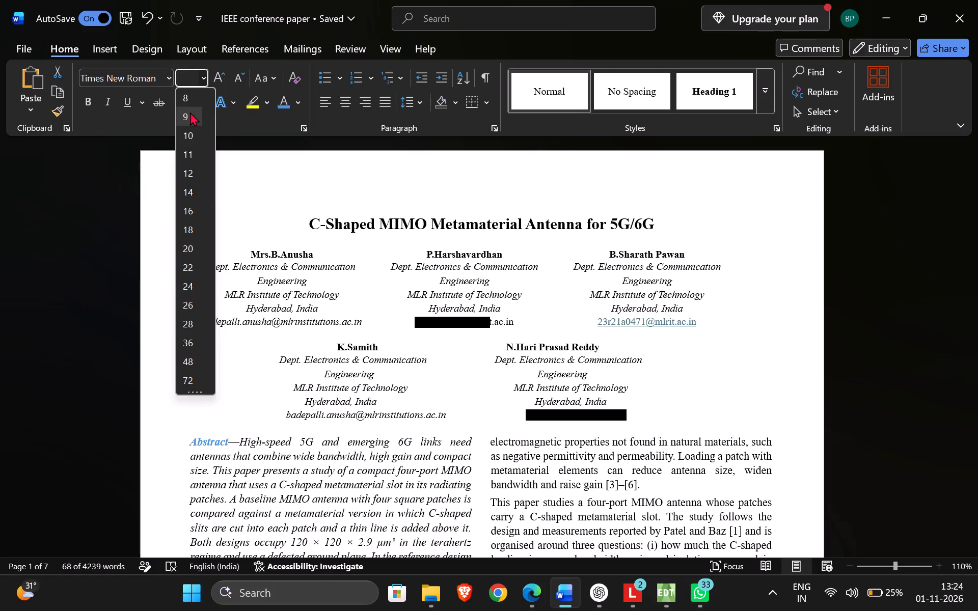
{"action": "left_click", "coordinate": [190, 112]}
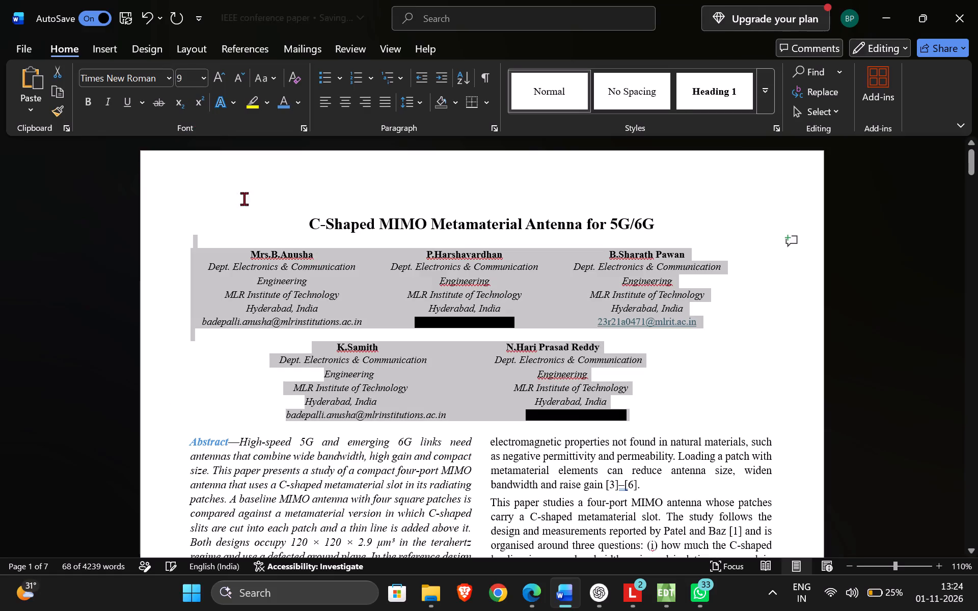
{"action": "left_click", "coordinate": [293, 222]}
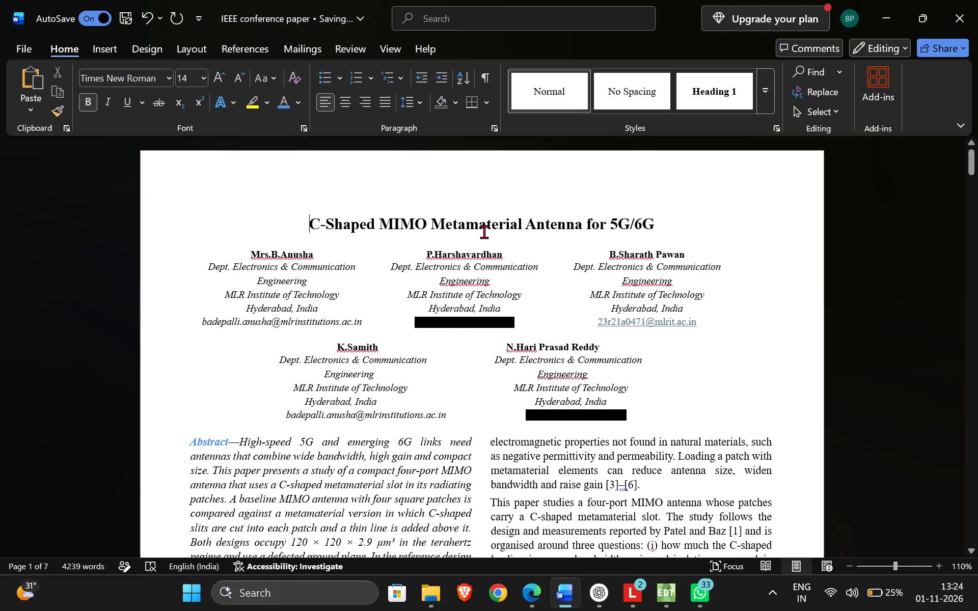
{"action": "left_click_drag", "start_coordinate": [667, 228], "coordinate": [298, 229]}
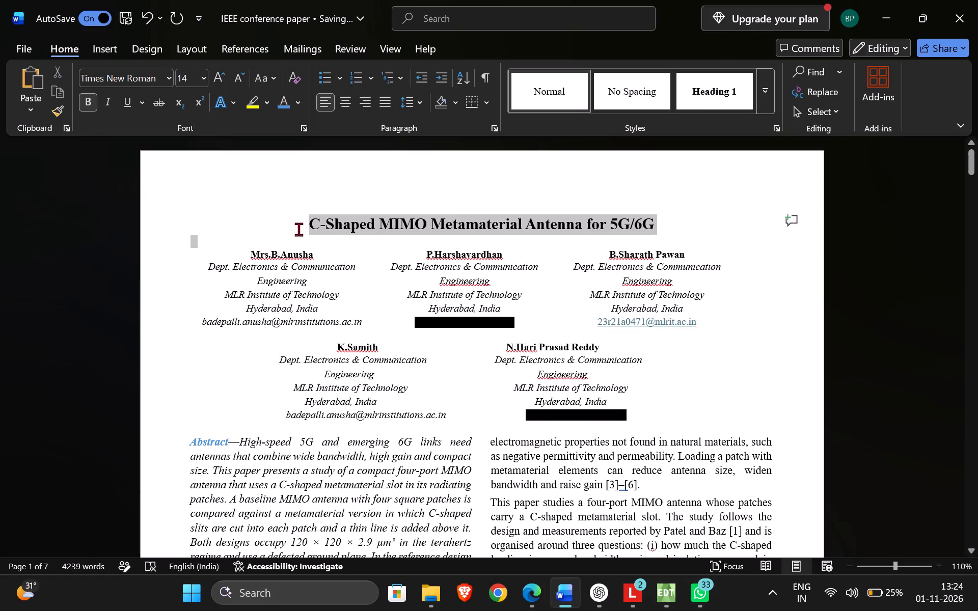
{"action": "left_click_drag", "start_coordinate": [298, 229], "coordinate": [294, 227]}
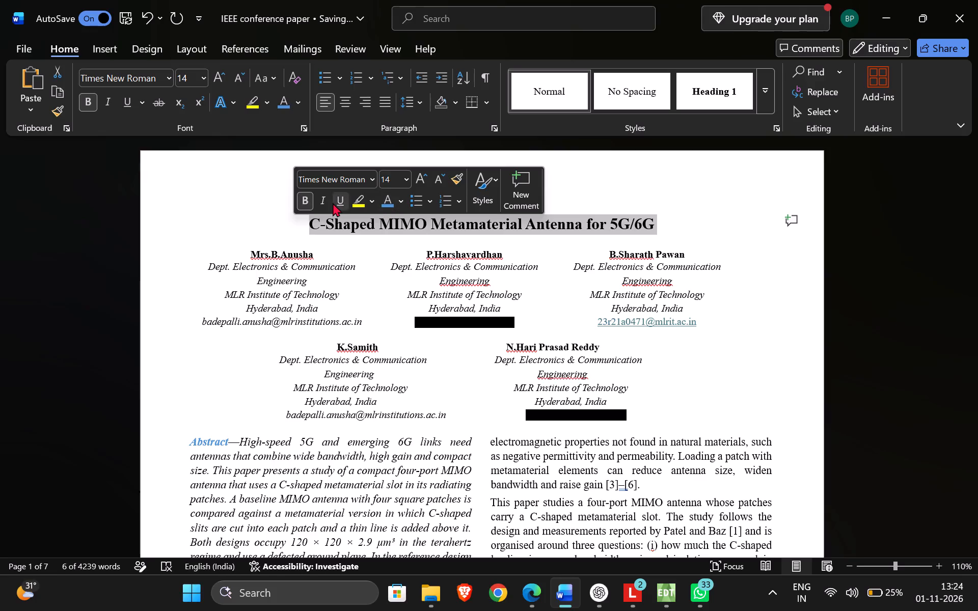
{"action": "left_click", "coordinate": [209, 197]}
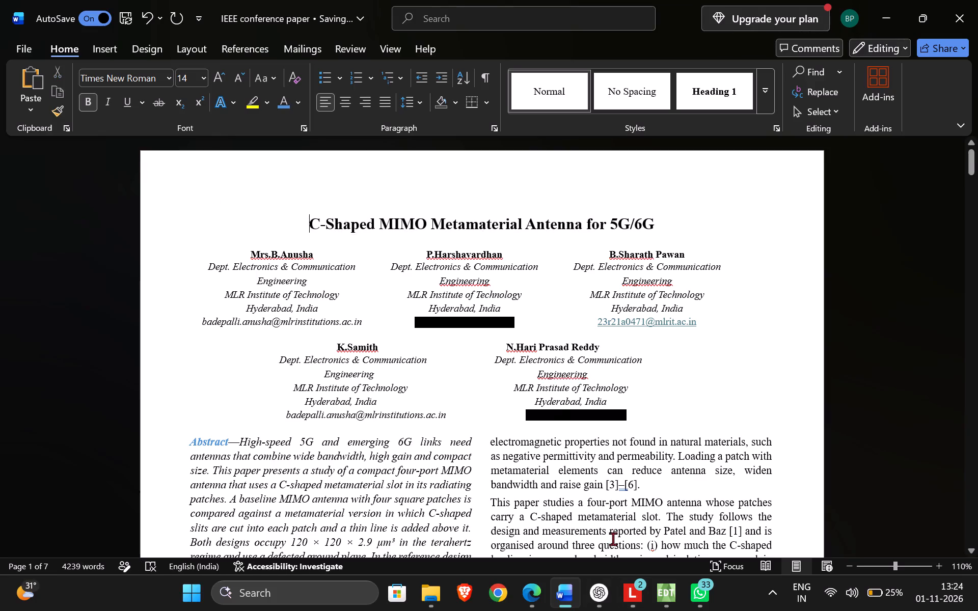
Look over the abstract, introduction, literature survey and methodology pages up to the start of section V, checking layout and headings.
{"action": "scroll", "coordinate": [609, 538], "scroll_direction": "down", "scroll_amount": 5}
{"action": "scroll", "coordinate": [501, 452], "scroll_direction": "up", "scroll_amount": 4}
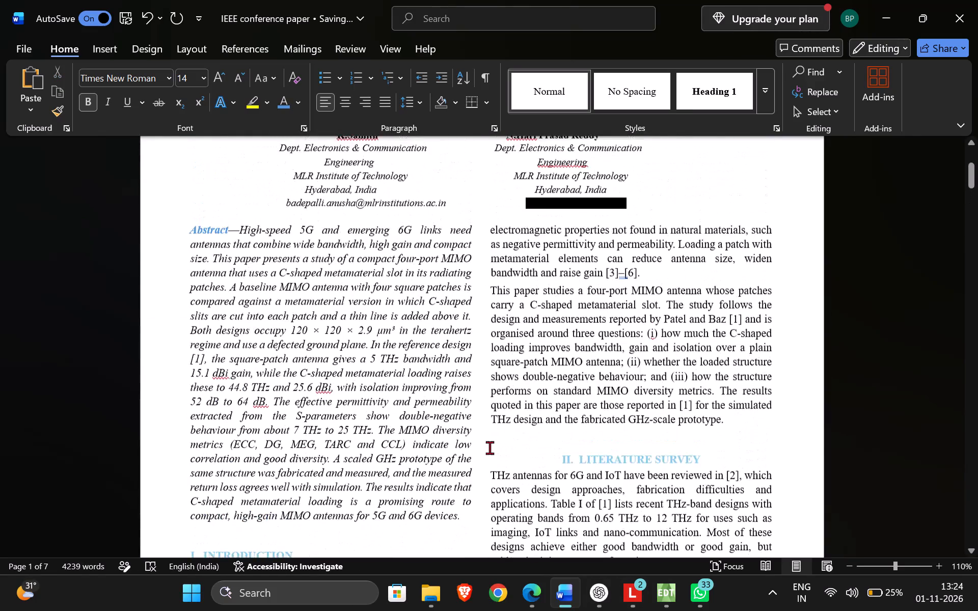
{"action": "scroll", "coordinate": [356, 424], "scroll_direction": "down", "scroll_amount": 1}
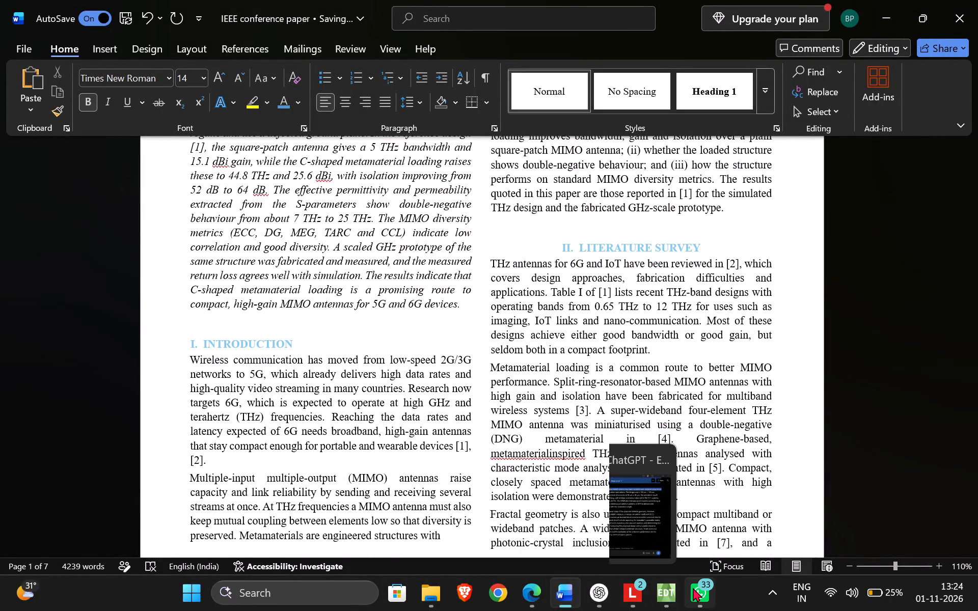
{"action": "left_click", "coordinate": [453, 437]}
{"action": "scroll", "coordinate": [477, 463], "scroll_direction": "up", "scroll_amount": 1}
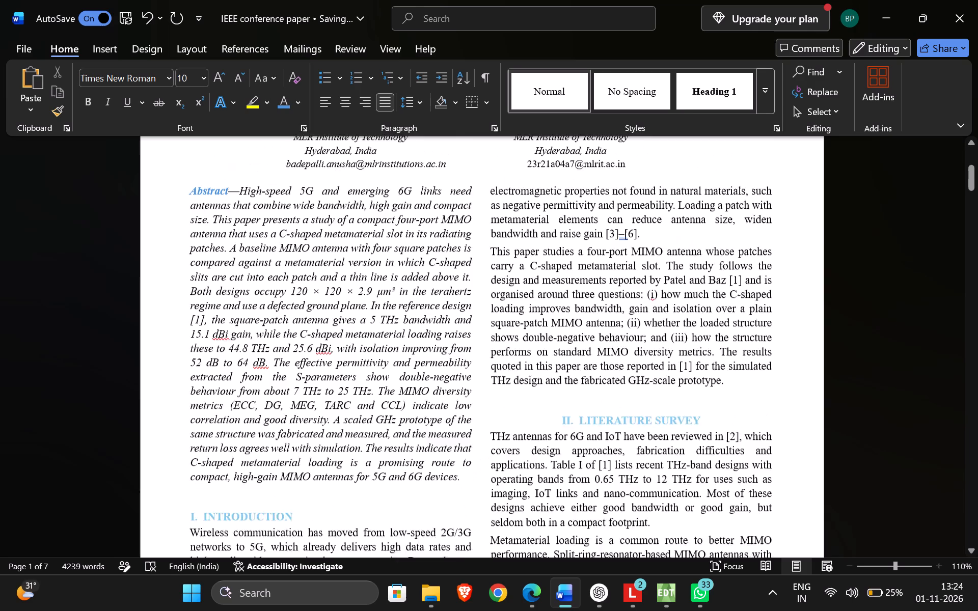
{"action": "scroll", "coordinate": [477, 463], "scroll_direction": "up", "scroll_amount": 1}
{"action": "scroll", "coordinate": [477, 463], "scroll_direction": "down", "scroll_amount": 7}
{"action": "scroll", "coordinate": [478, 462], "scroll_direction": "up", "scroll_amount": 2}
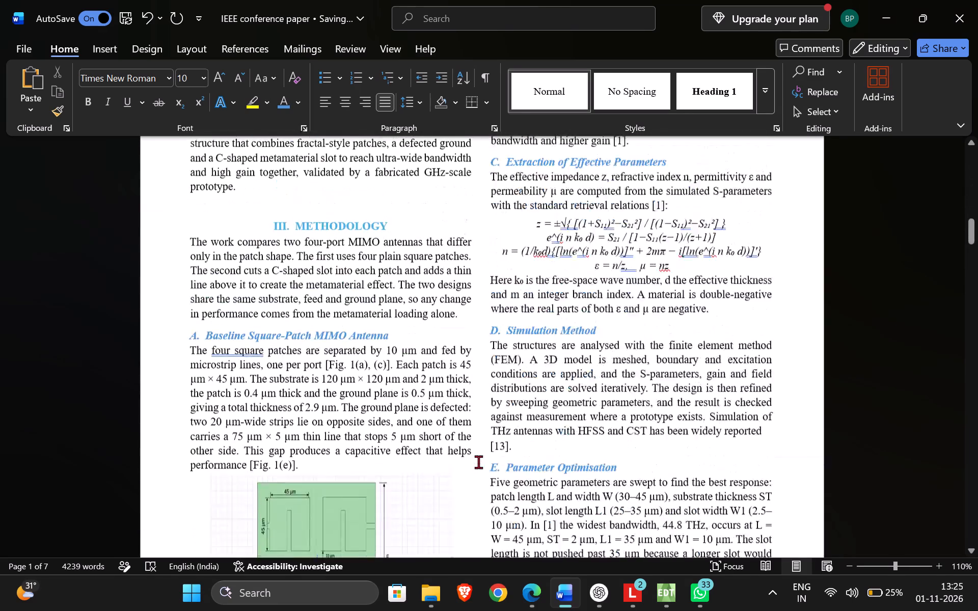
{"action": "scroll", "coordinate": [479, 462], "scroll_direction": "down", "scroll_amount": 3}
{"action": "scroll", "coordinate": [479, 462], "scroll_direction": "up", "scroll_amount": 1}
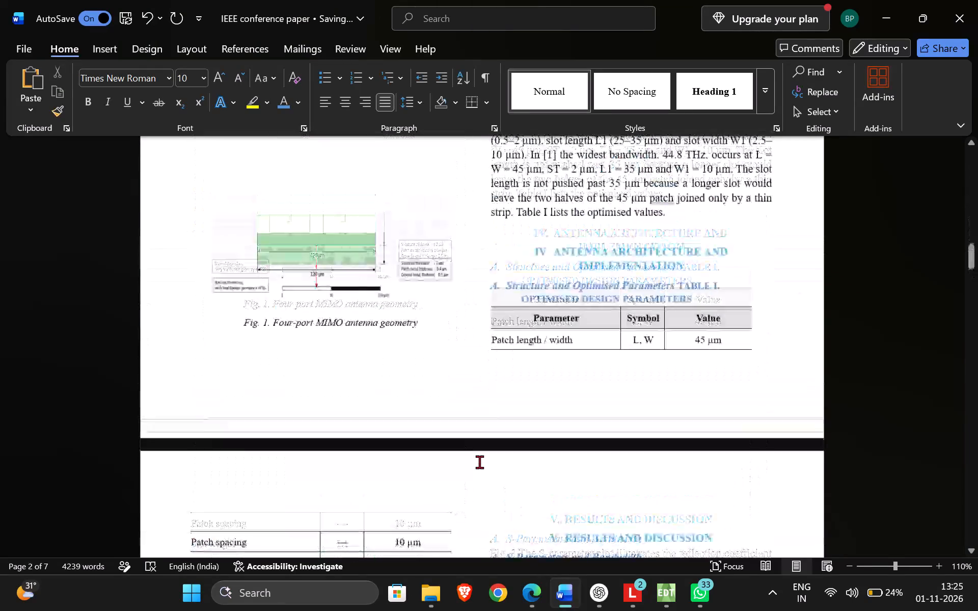
{"action": "scroll", "coordinate": [479, 462], "scroll_direction": "up", "scroll_amount": 2}
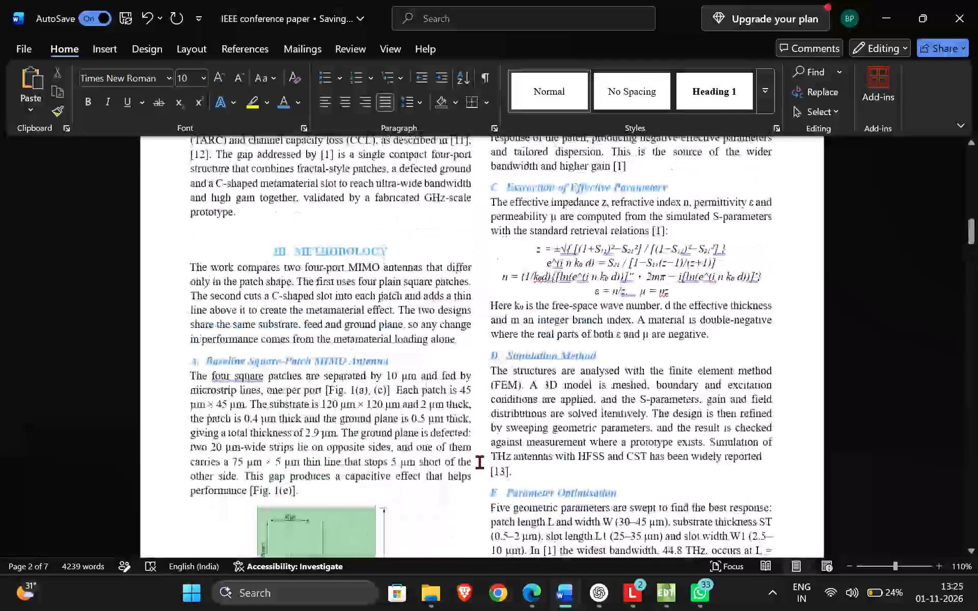
{"action": "scroll", "coordinate": [479, 462], "scroll_direction": "up", "scroll_amount": 2}
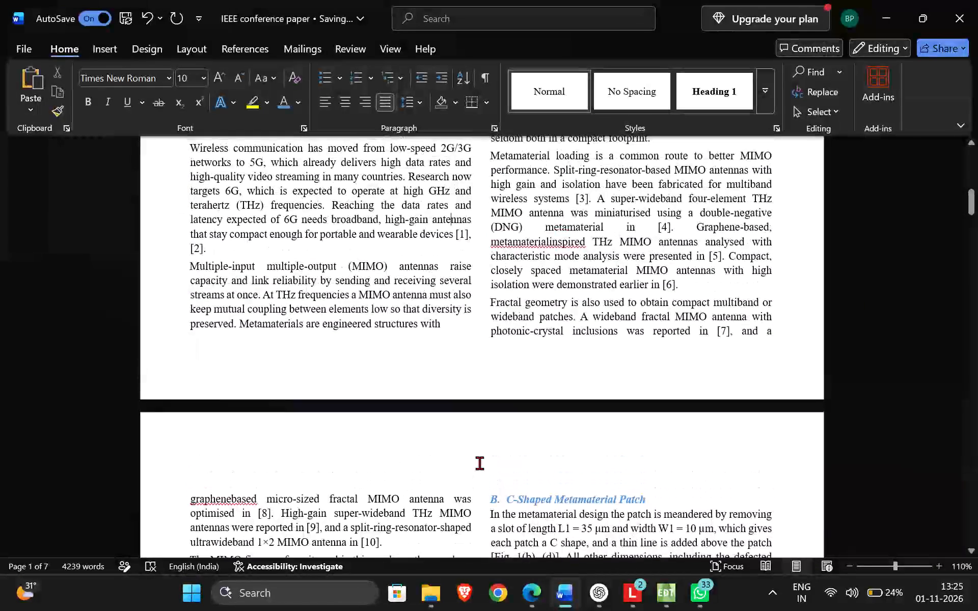
Delete the text from "The observed resonant behaviour" through "patterned structures," in the paragraph under "C. Metamaterial Behaviour".
{"action": "scroll", "coordinate": [479, 463], "scroll_direction": "up", "scroll_amount": 2}
{"action": "scroll", "coordinate": [479, 463], "scroll_direction": "down", "scroll_amount": 4}
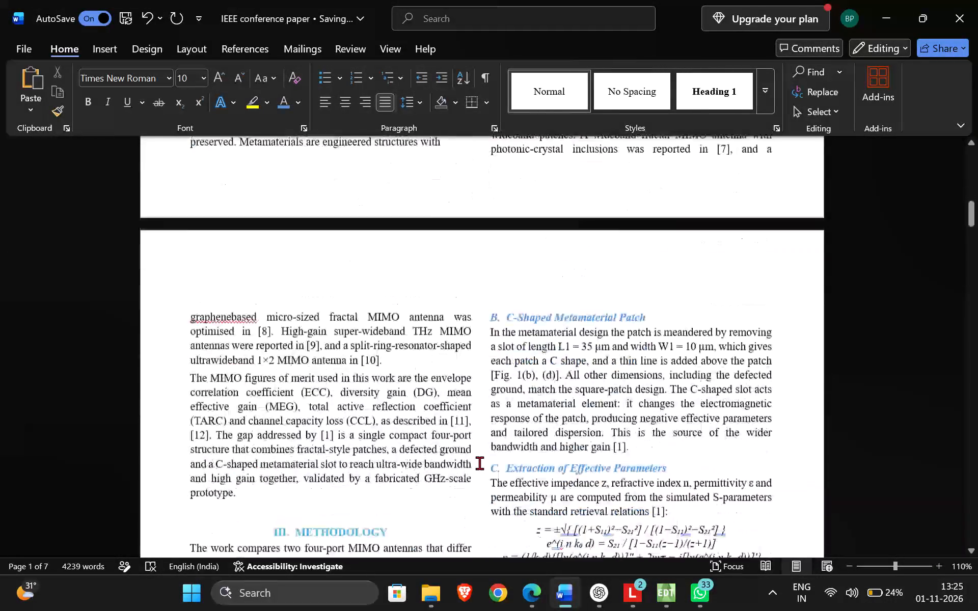
{"action": "scroll", "coordinate": [479, 463], "scroll_direction": "down", "scroll_amount": 8}
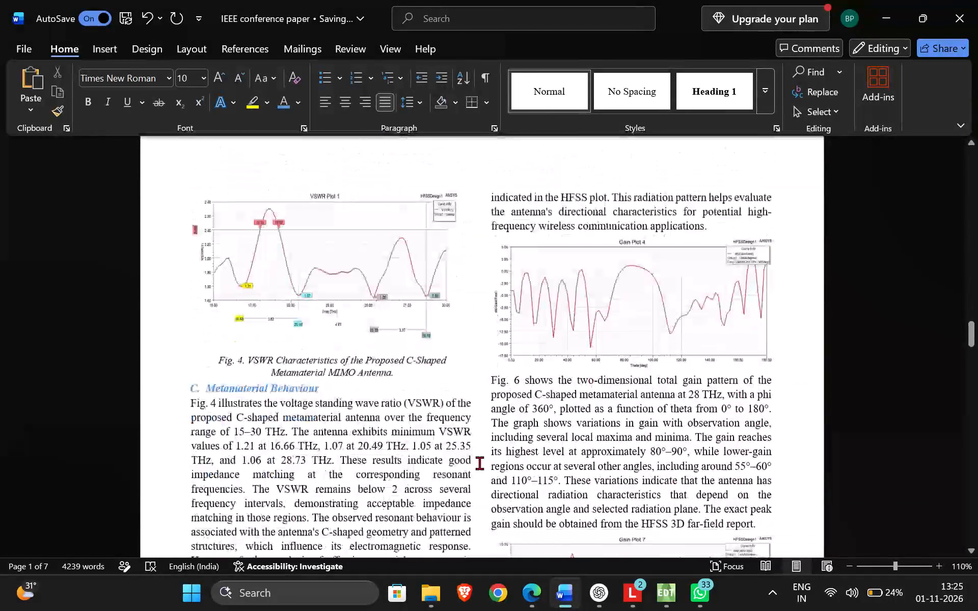
{"action": "scroll", "coordinate": [479, 463], "scroll_direction": "down", "scroll_amount": 1}
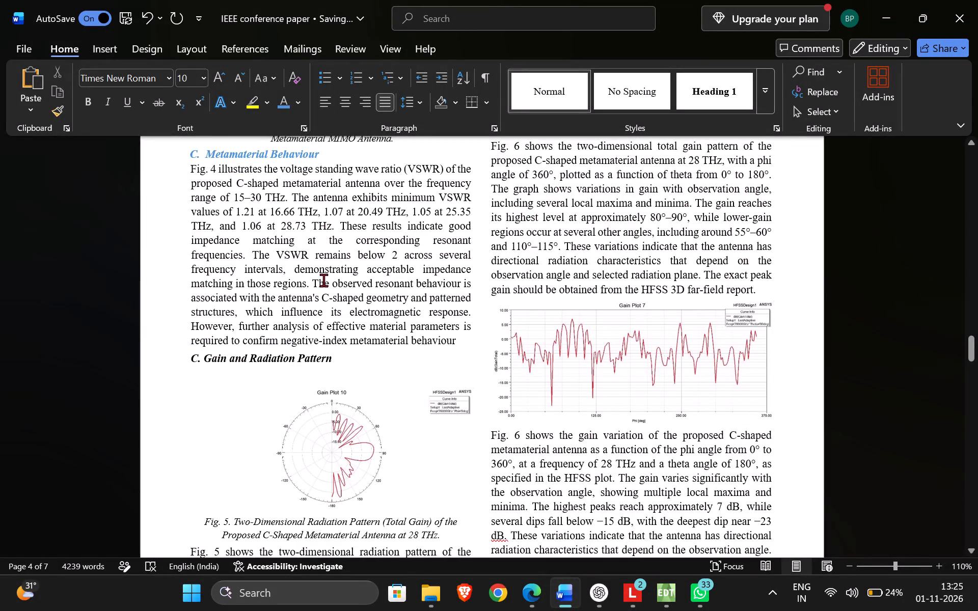
{"action": "left_click_drag", "start_coordinate": [313, 281], "coordinate": [310, 310]}
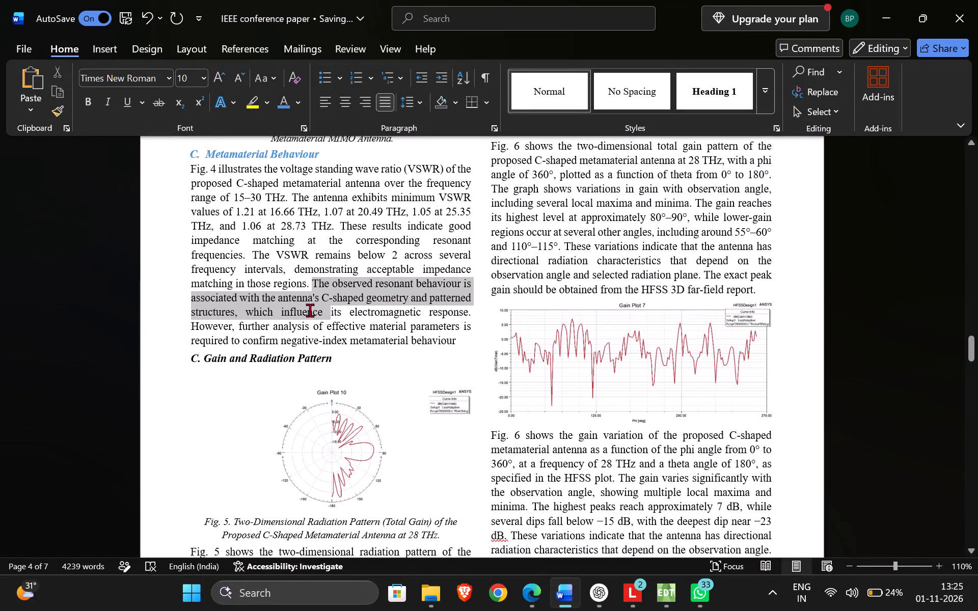
{"action": "left_click_drag", "start_coordinate": [310, 310], "coordinate": [243, 318]}
{"action": "key", "text": "Return"}
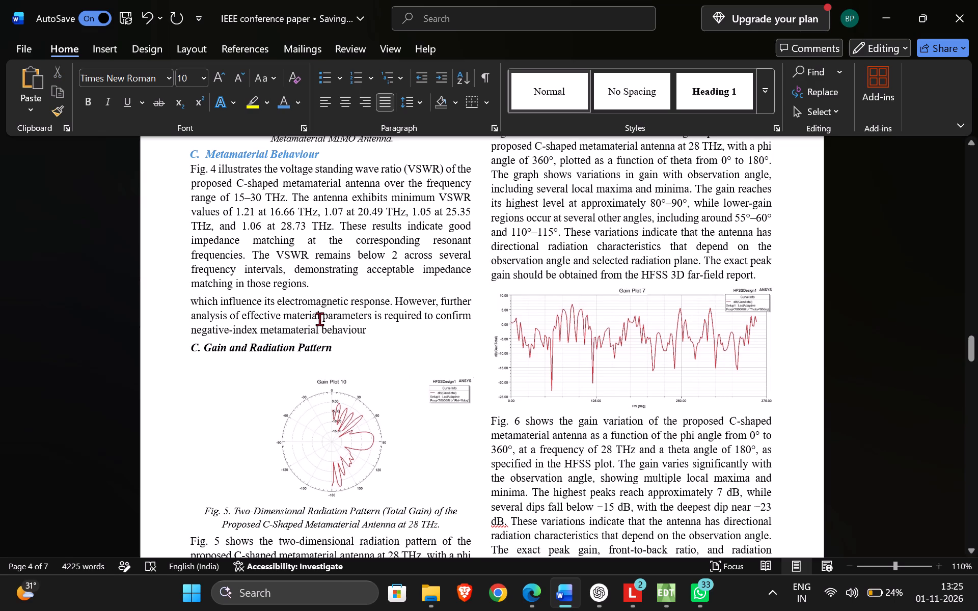
{"action": "key", "text": "ctrl+z"}
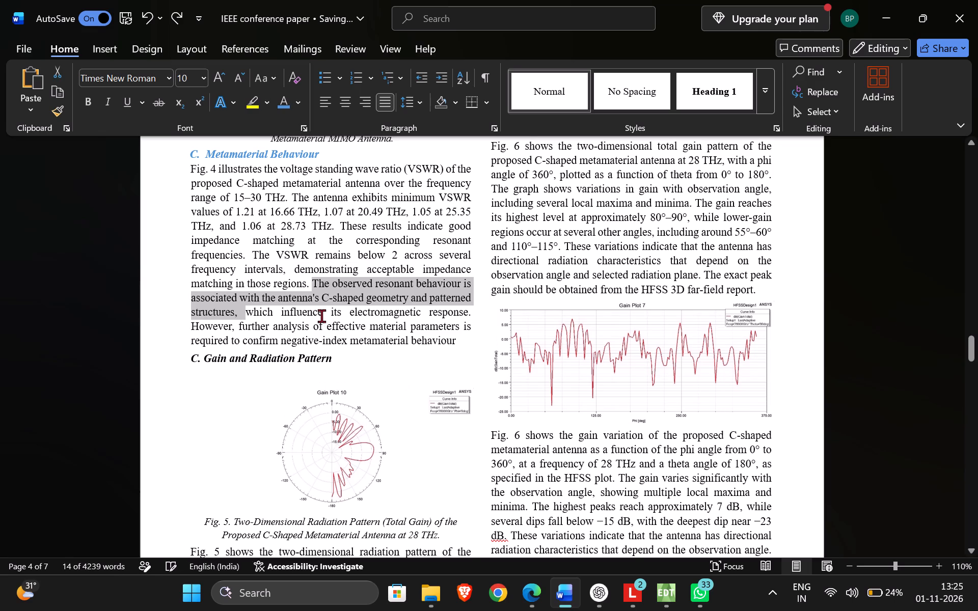
{"action": "key", "text": "BackSpace"}
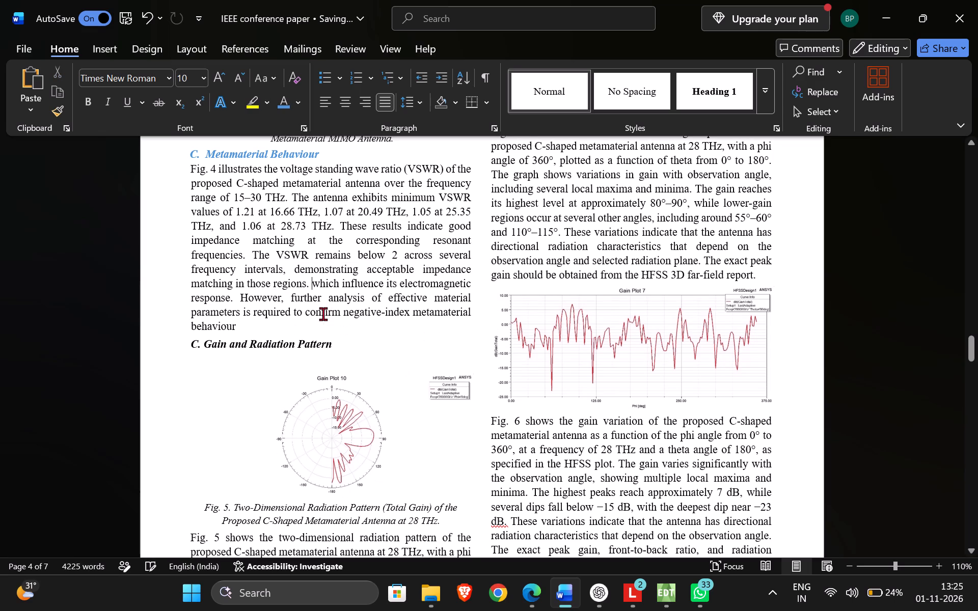
Delete the sentence "These variations indicate…" through "selected radiation plane." and its preceding space from the Fig. 6 paragraph on the theta plot.
{"action": "scroll", "coordinate": [419, 274], "scroll_direction": "up", "scroll_amount": 1}
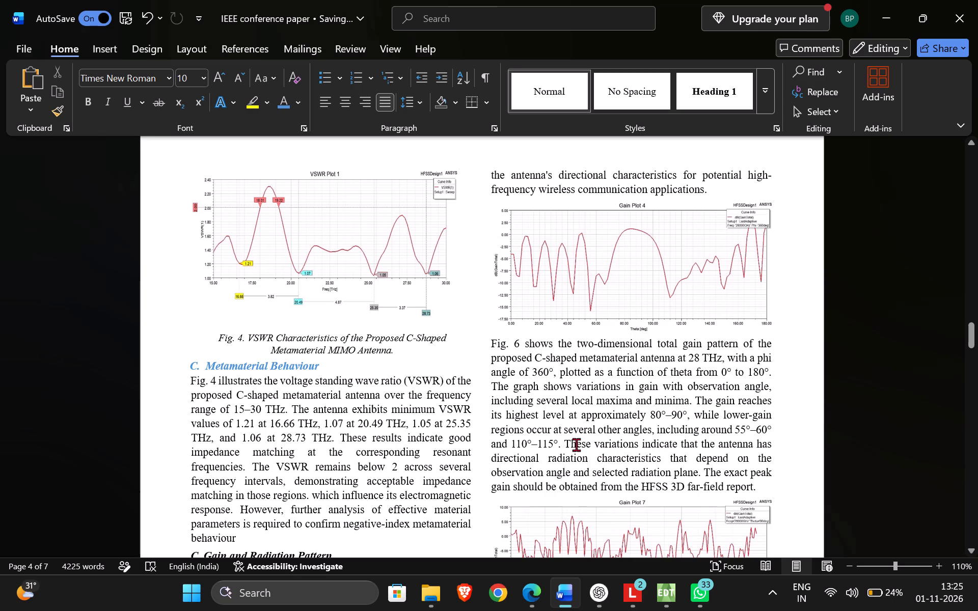
{"action": "left_click_drag", "start_coordinate": [565, 443], "coordinate": [700, 467]}
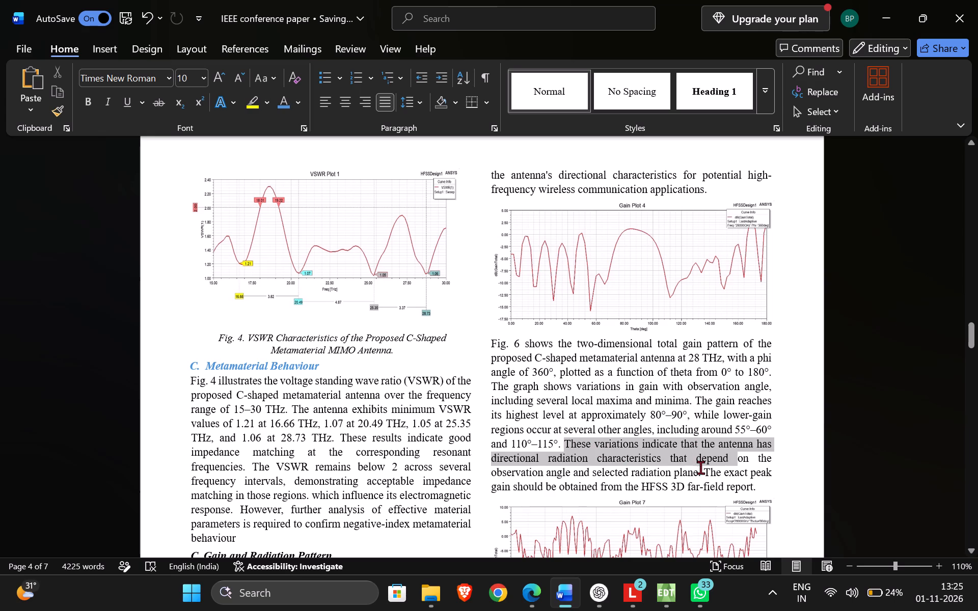
{"action": "left_click_drag", "start_coordinate": [700, 467], "coordinate": [704, 474]}
{"action": "key", "text": "BackSpace"}
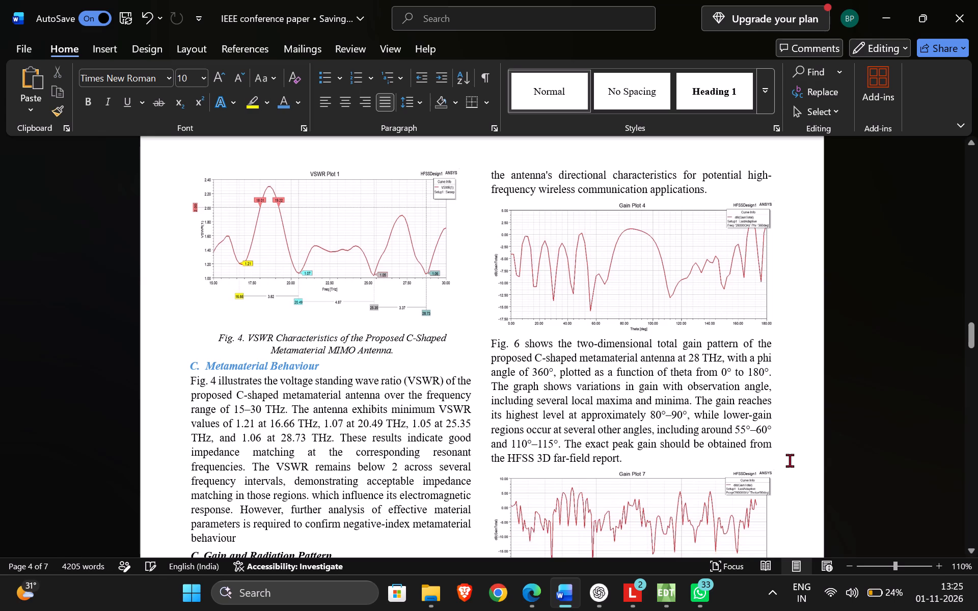
{"action": "key", "text": "BackSpace"}
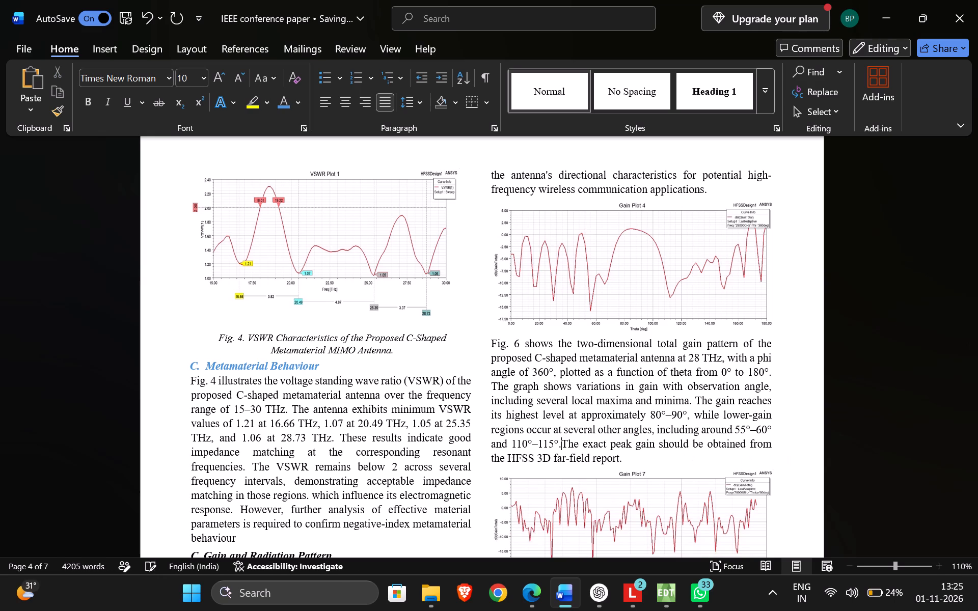
Delete the sentence "The radiation is non-uniform across the angular range…" through "multiple lobes" from the Fig. 5 radiation pattern paragraph.
{"action": "scroll", "coordinate": [566, 393], "scroll_direction": "down", "scroll_amount": 2}
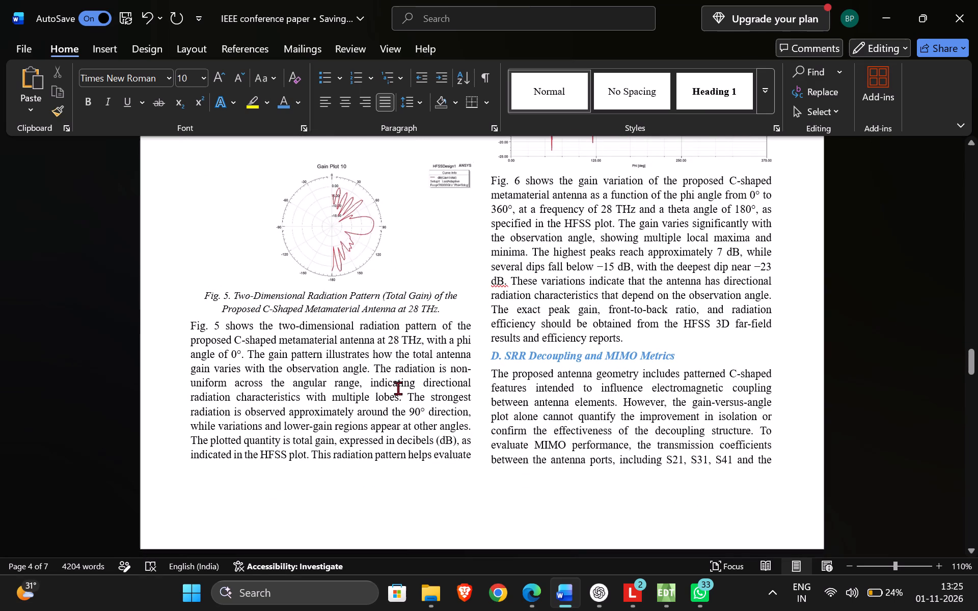
{"action": "left_click_drag", "start_coordinate": [376, 369], "coordinate": [395, 396]}
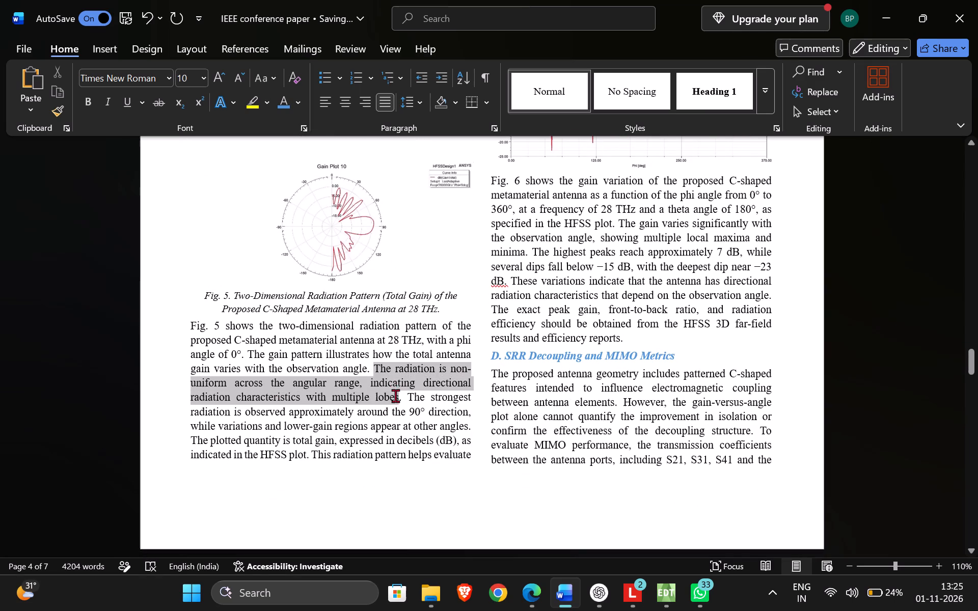
{"action": "left_click_drag", "start_coordinate": [395, 396], "coordinate": [399, 399]}
{"action": "key", "text": "BackSpace"}
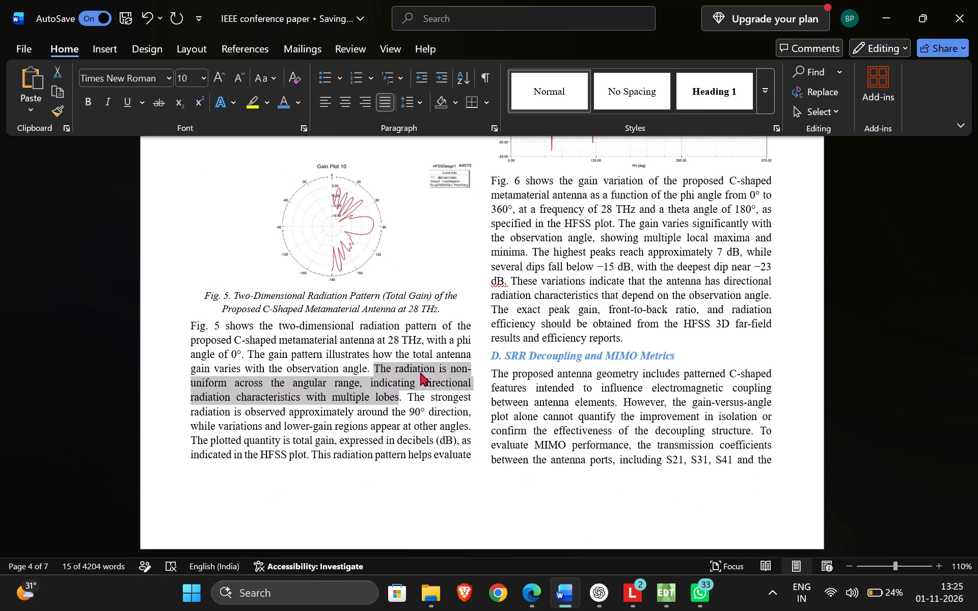
{"action": "key", "text": "BackSpace"}
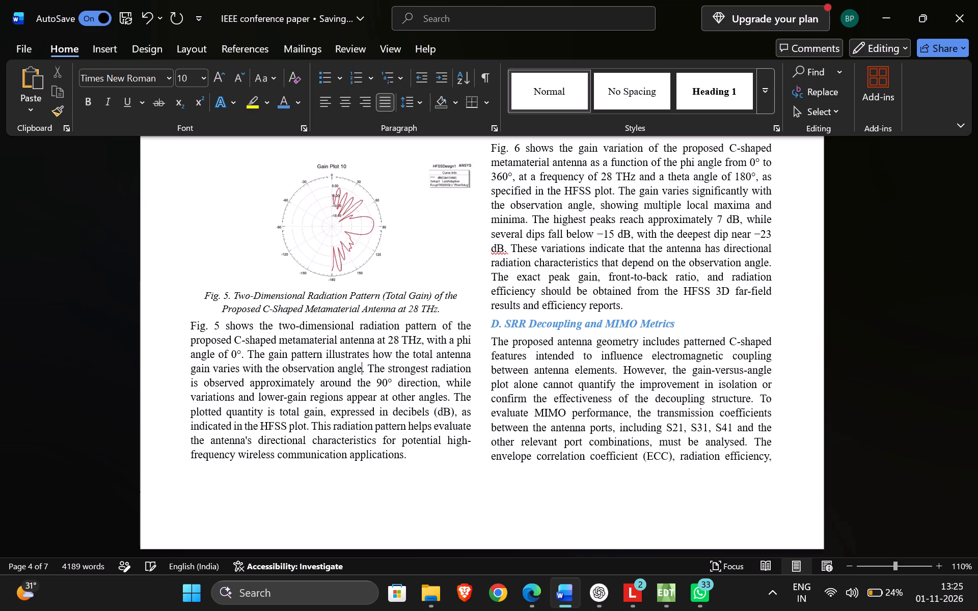
Delete the sentence "The gain varies significantly…" through "local maxima and minima." from the paragraph describing gain variation with phi angle.
{"action": "scroll", "coordinate": [695, 308], "scroll_direction": "up", "scroll_amount": 1}
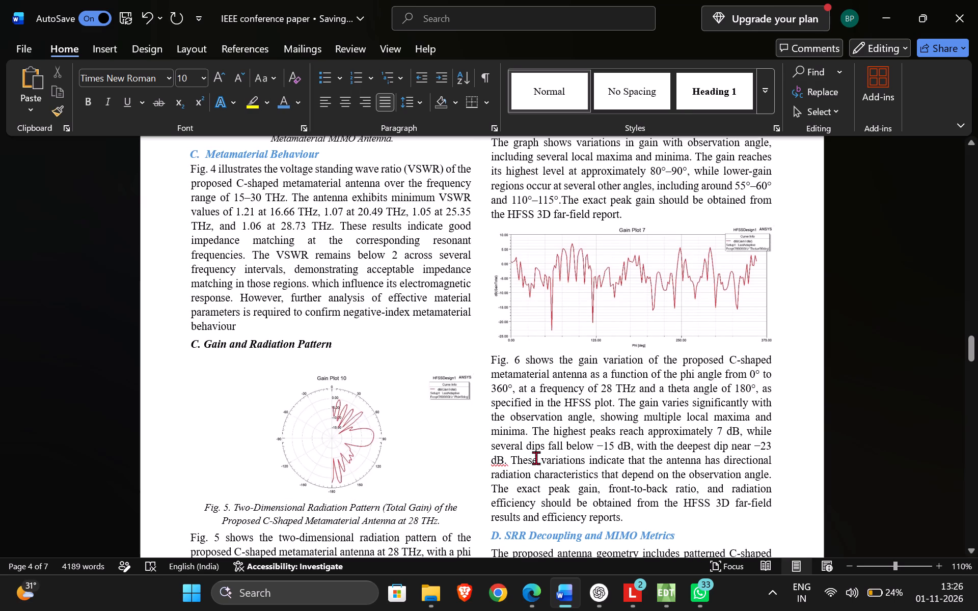
{"action": "left_click_drag", "start_coordinate": [529, 431], "coordinate": [643, 415]}
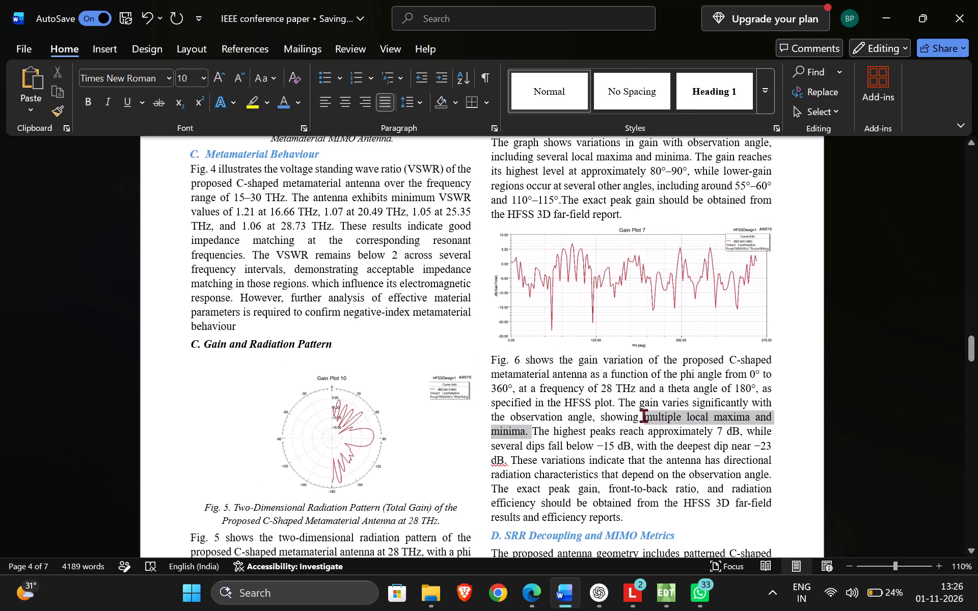
{"action": "left_click_drag", "start_coordinate": [643, 415], "coordinate": [620, 401]}
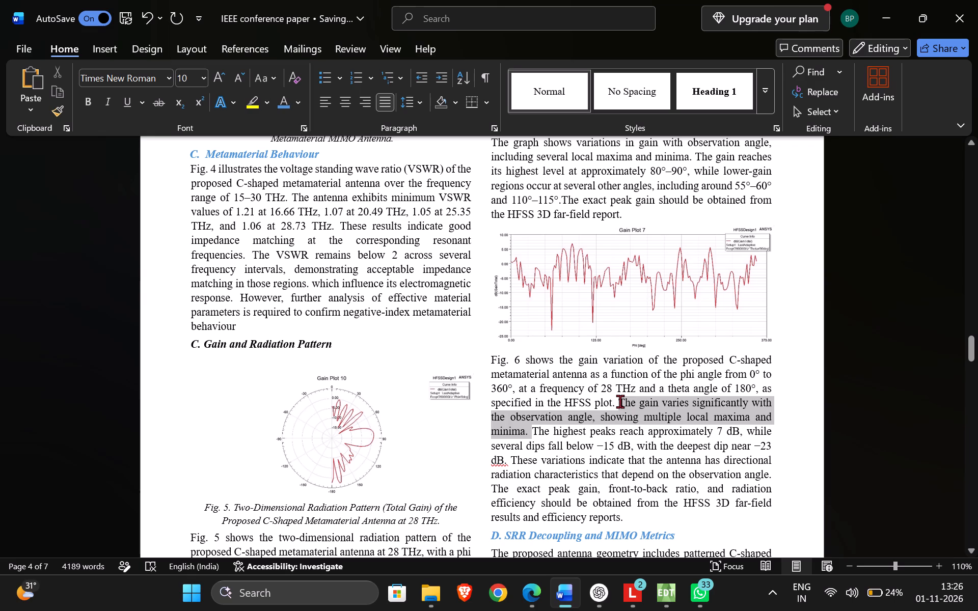
{"action": "left_click_drag", "start_coordinate": [620, 401], "coordinate": [618, 401]}
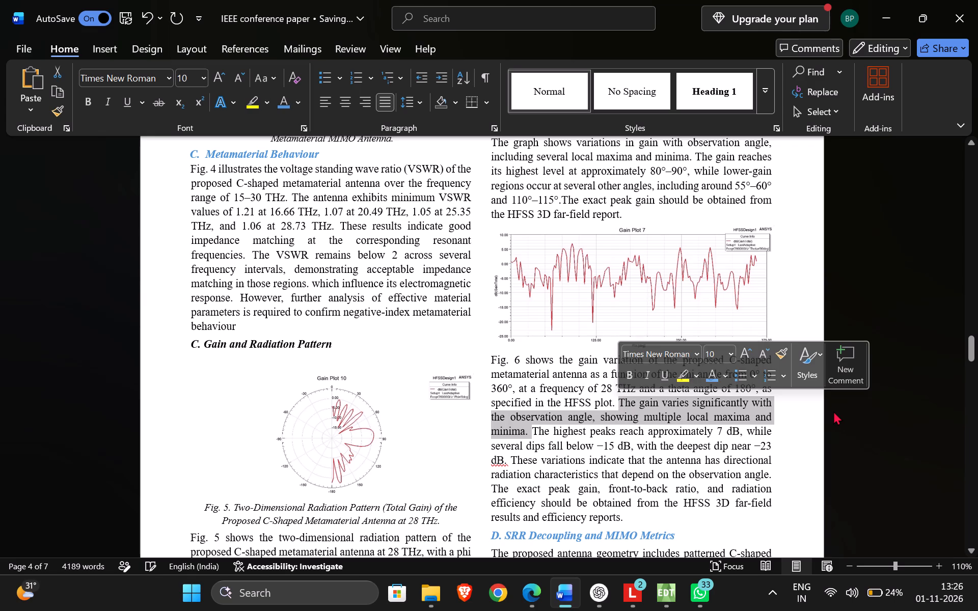
{"action": "key", "text": "BackSpace"}
Delete the sentence "However, the gain-versus-angle plot alone…" through "decoupling structure." and its preceding space under "D. SRR Decoupling and MIMO Metrics".
{"action": "scroll", "coordinate": [787, 413], "scroll_direction": "down", "scroll_amount": 1}
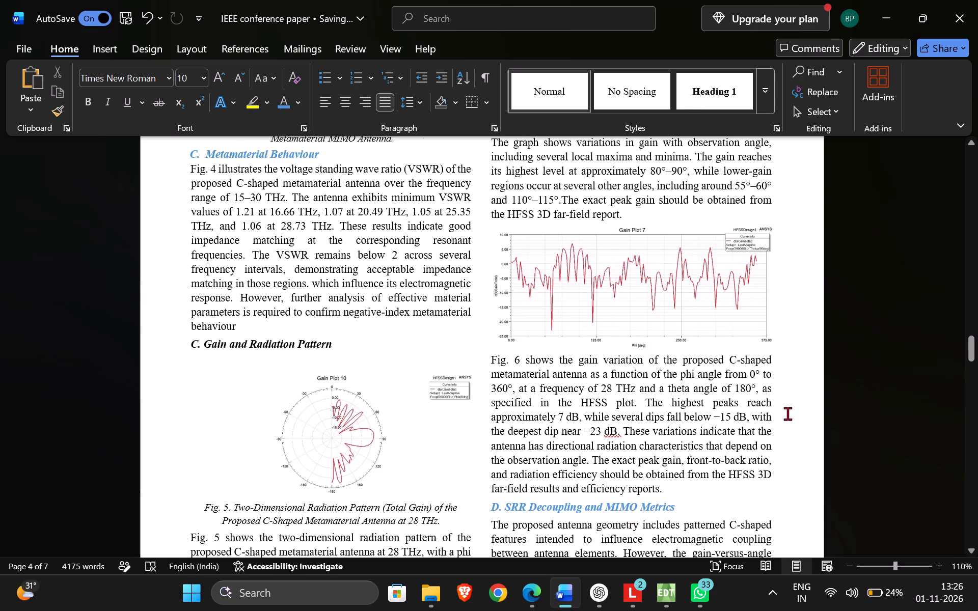
{"action": "scroll", "coordinate": [741, 404], "scroll_direction": "down", "scroll_amount": 1}
{"action": "scroll", "coordinate": [697, 202], "scroll_direction": "up", "scroll_amount": 1}
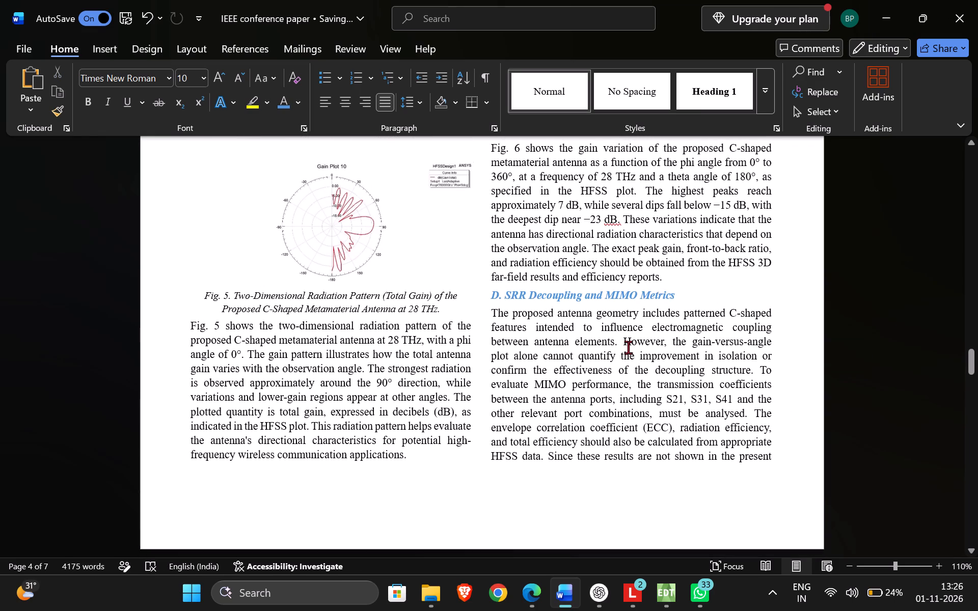
{"action": "left_click_drag", "start_coordinate": [623, 338], "coordinate": [630, 360]}
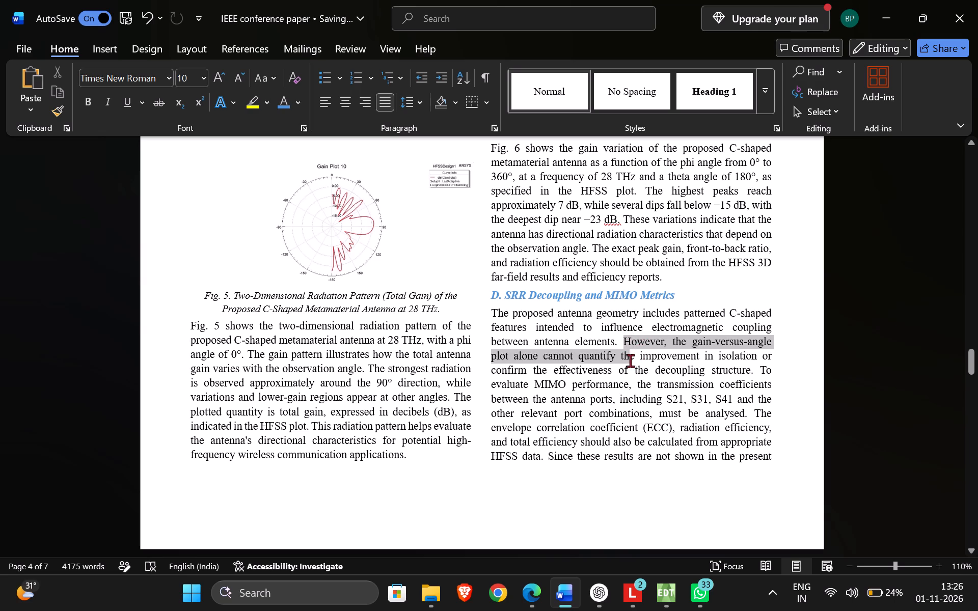
{"action": "left_click_drag", "start_coordinate": [630, 360], "coordinate": [753, 372]}
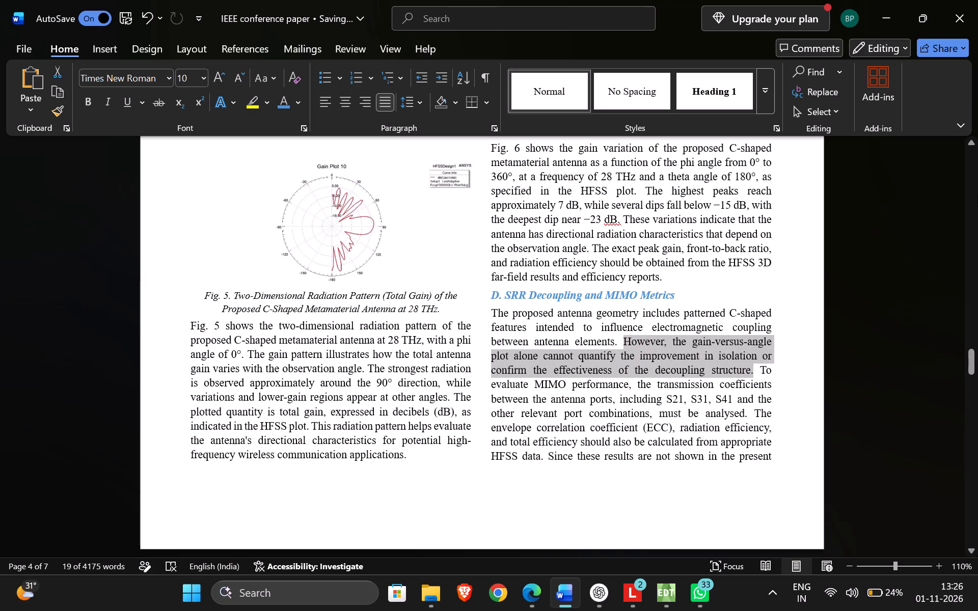
{"action": "key", "text": "BackSpace"}
{"action": "key", "text": "BackSpace"}
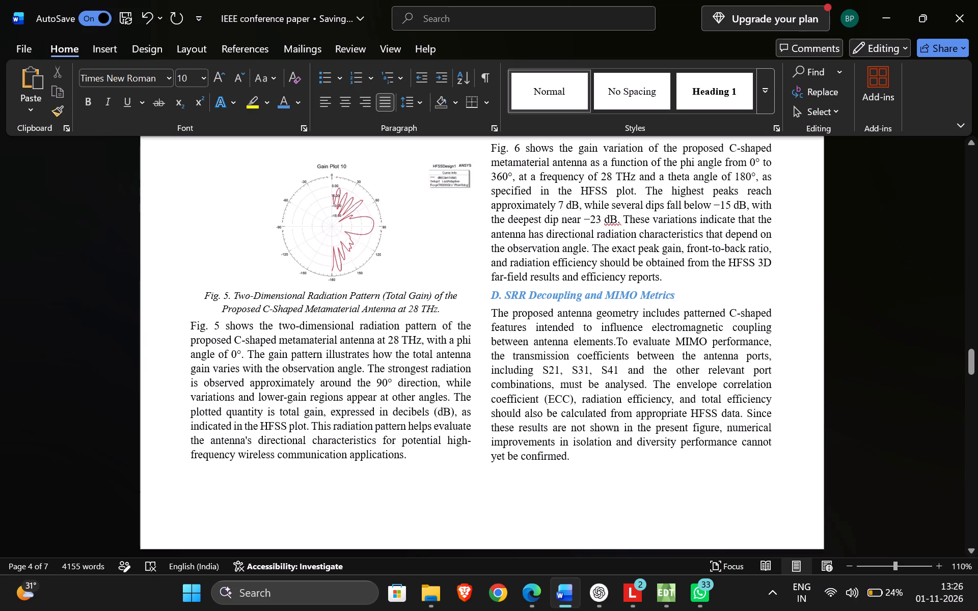
Delete the clause "which may affect the electromagnetic coupling between antenna elements." under "B. Recommendations for Optimisation Study".
{"action": "scroll", "coordinate": [684, 372], "scroll_direction": "down", "scroll_amount": 2}
{"action": "scroll", "coordinate": [563, 329], "scroll_direction": "down", "scroll_amount": 1}
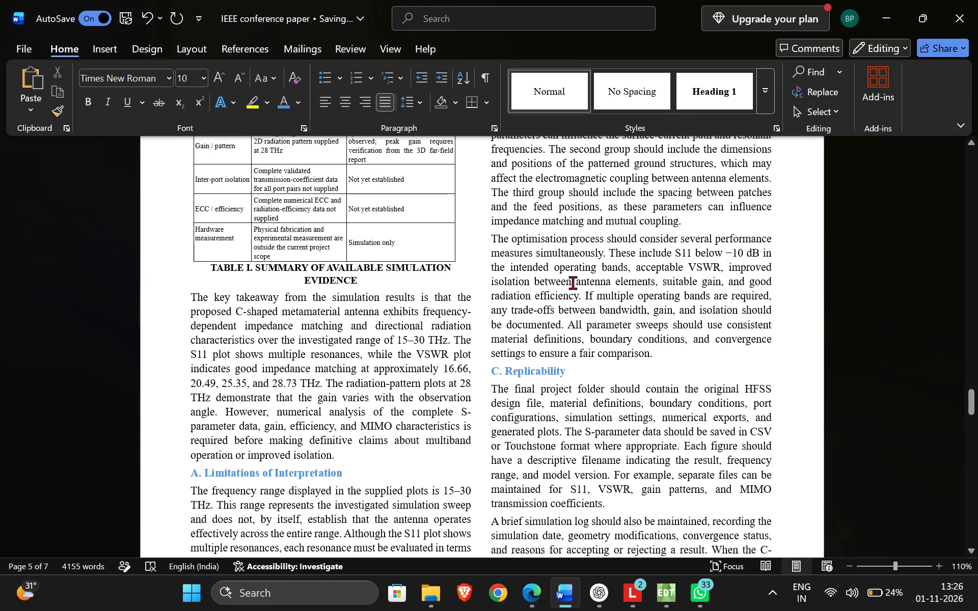
{"action": "scroll", "coordinate": [639, 246], "scroll_direction": "up", "scroll_amount": 1}
{"action": "left_click", "coordinate": [698, 360]}
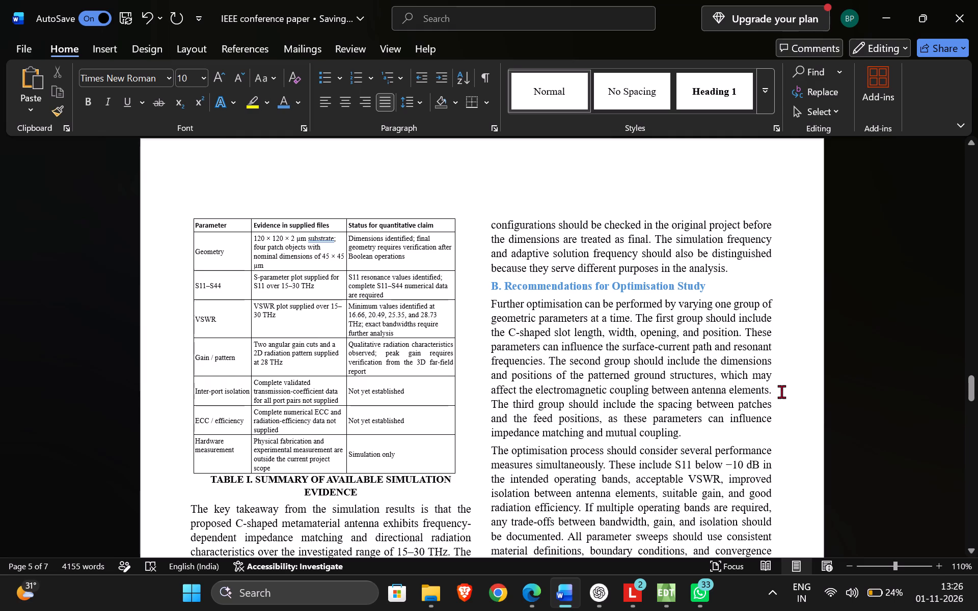
{"action": "left_click_drag", "start_coordinate": [773, 388], "coordinate": [727, 373]}
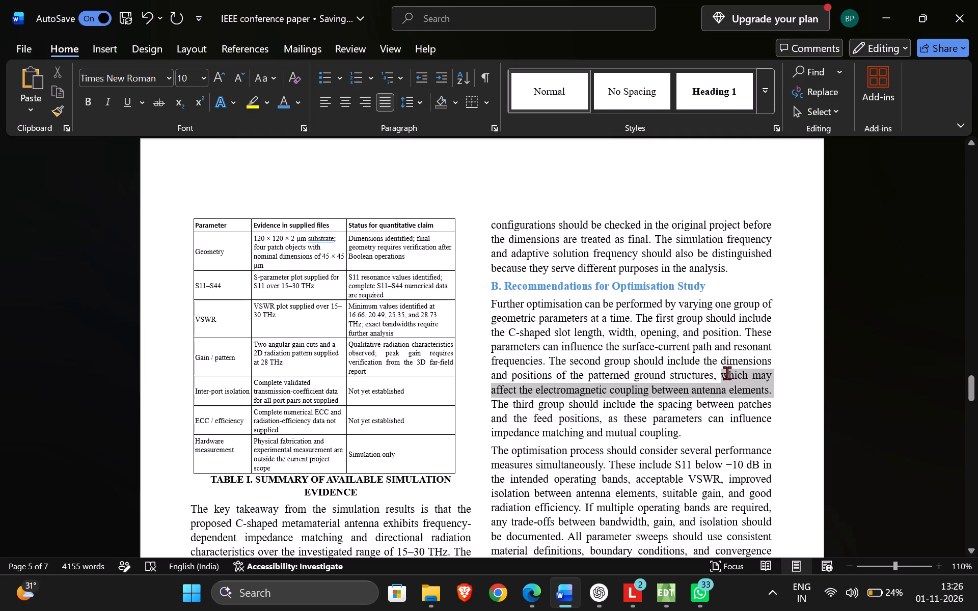
{"action": "left_click_drag", "start_coordinate": [727, 373], "coordinate": [726, 375]}
{"action": "key", "text": "BackSpace"}
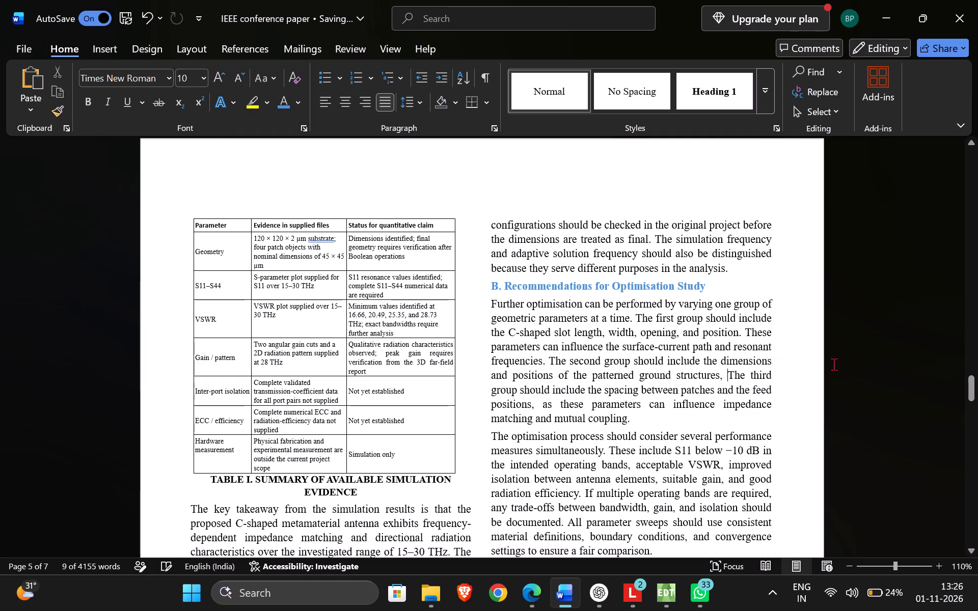
Delete the text "However, the final dimensions…" through "treated as final" and the leftover duplicate period under "A. Limitations of Interpretation".
{"action": "scroll", "coordinate": [398, 466], "scroll_direction": "down", "scroll_amount": 1}
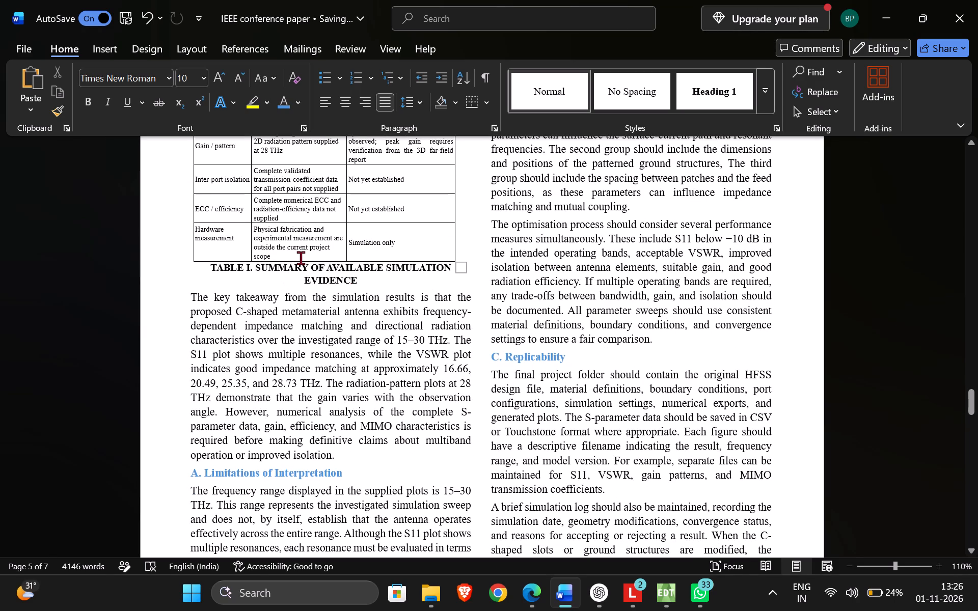
{"action": "scroll", "coordinate": [301, 258], "scroll_direction": "up", "scroll_amount": 2, "text": "ctrl"}
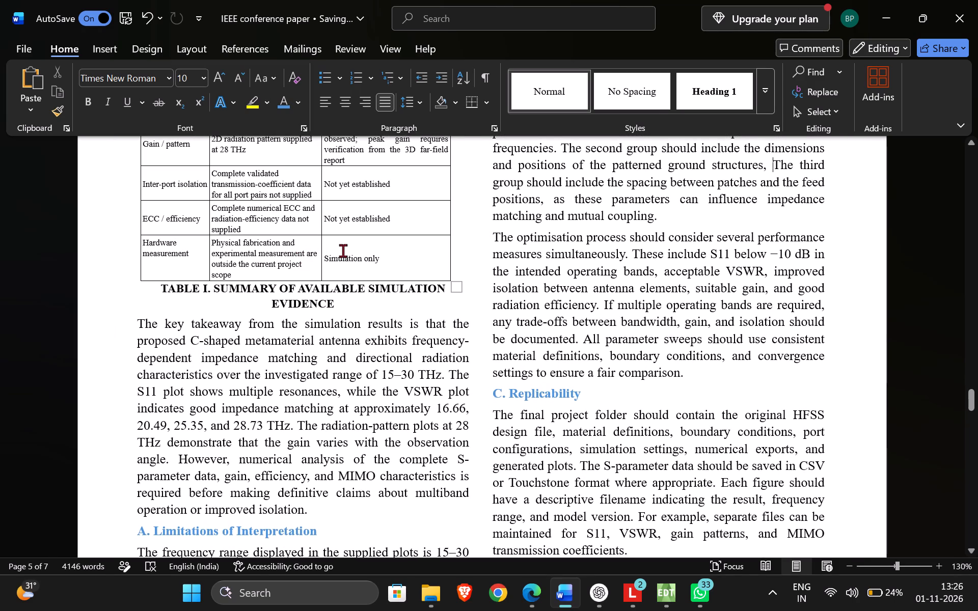
{"action": "left_click", "coordinate": [296, 406]}
{"action": "scroll", "coordinate": [372, 432], "scroll_direction": "down", "scroll_amount": 2}
{"action": "scroll", "coordinate": [372, 432], "scroll_direction": "up", "scroll_amount": 1}
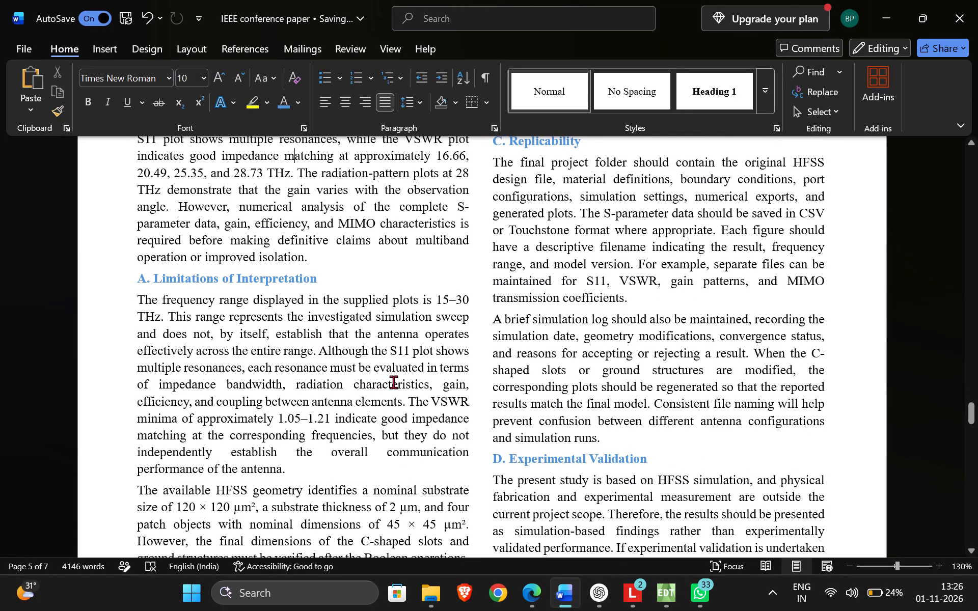
{"action": "scroll", "coordinate": [386, 386], "scroll_direction": "down", "scroll_amount": 1}
{"action": "scroll", "coordinate": [372, 335], "scroll_direction": "up", "scroll_amount": 2}
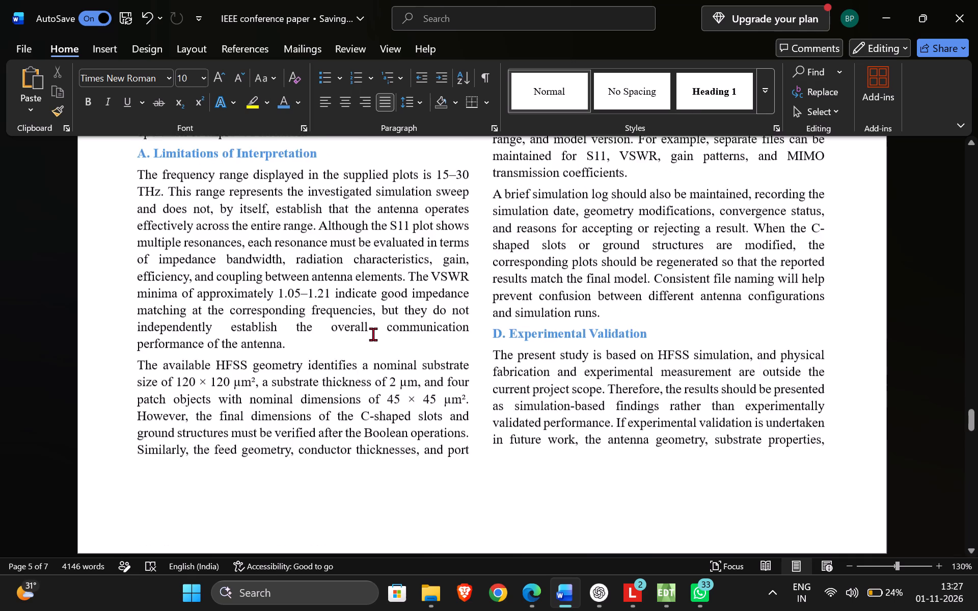
{"action": "scroll", "coordinate": [544, 354], "scroll_direction": "up", "scroll_amount": 1}
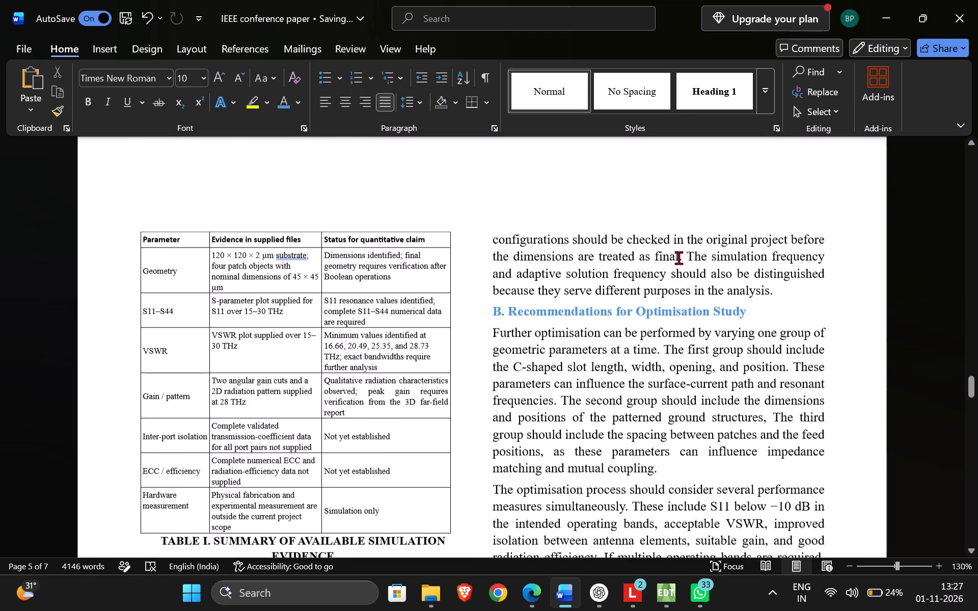
{"action": "left_click_drag", "start_coordinate": [678, 258], "coordinate": [290, 554]}
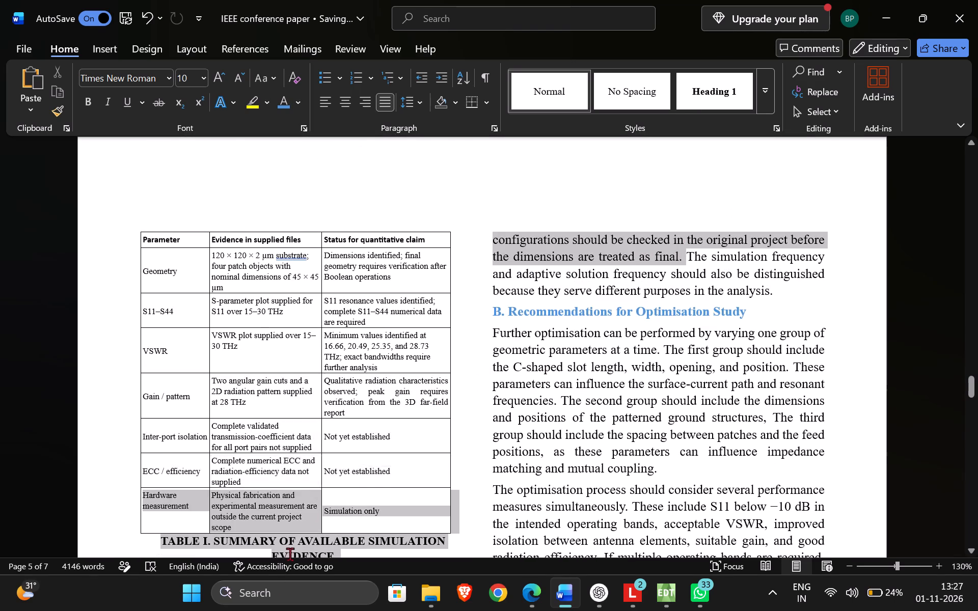
{"action": "left_click_drag", "start_coordinate": [290, 554], "coordinate": [184, 435]}
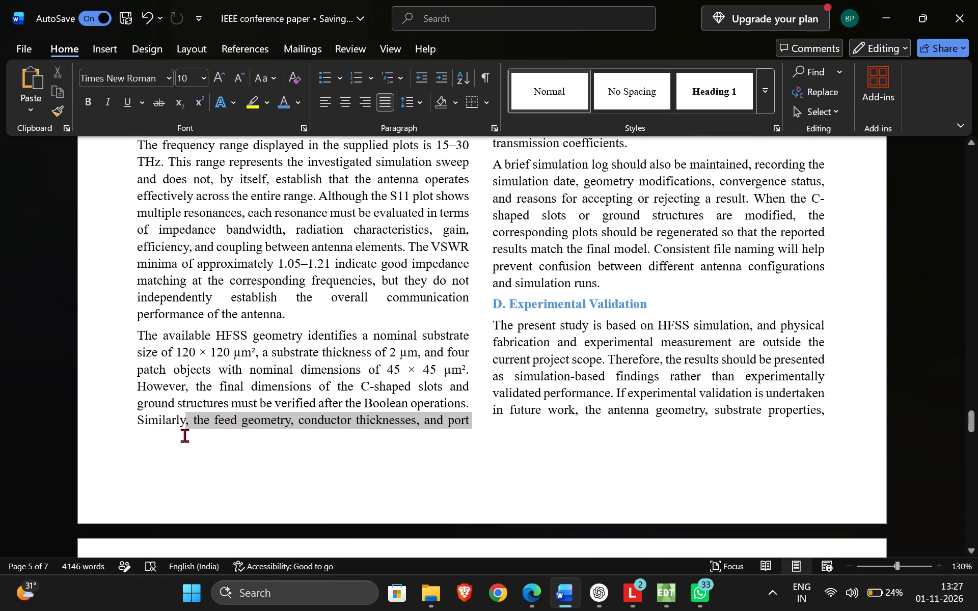
{"action": "left_click_drag", "start_coordinate": [184, 435], "coordinate": [440, 441]}
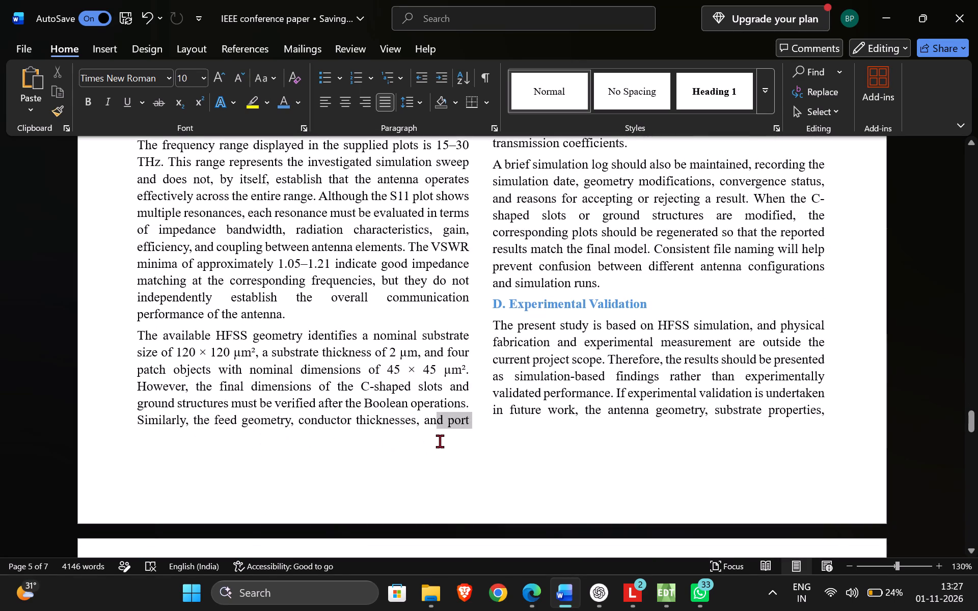
{"action": "left_click_drag", "start_coordinate": [440, 441], "coordinate": [181, 382]}
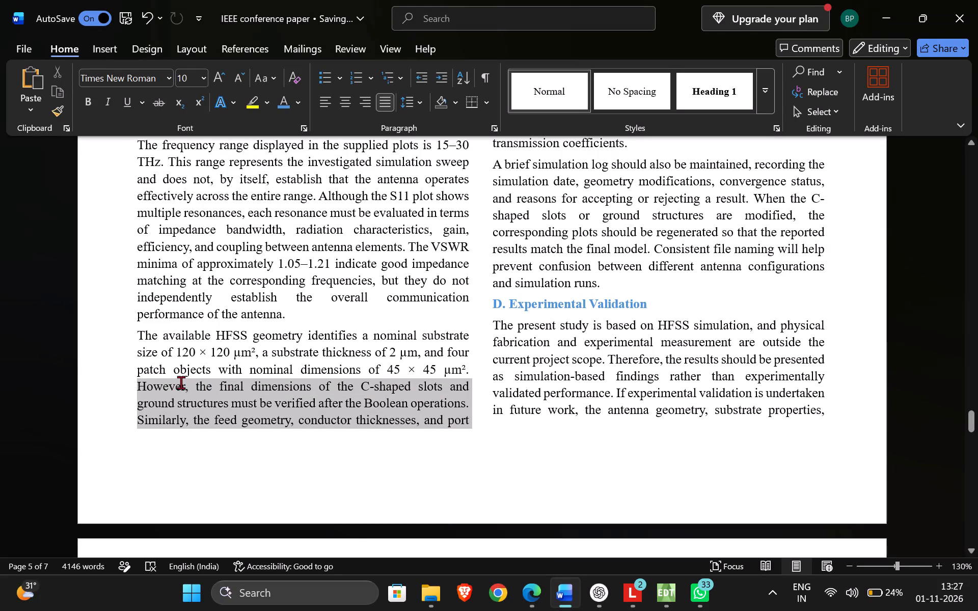
{"action": "left_click_drag", "start_coordinate": [181, 382], "coordinate": [146, 387]}
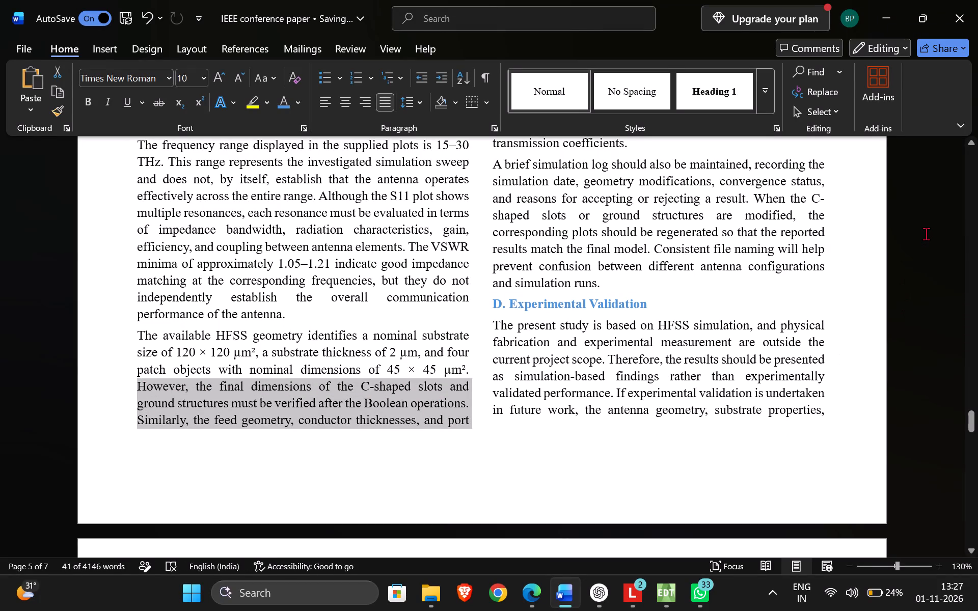
{"action": "key", "text": "BackSpace"}
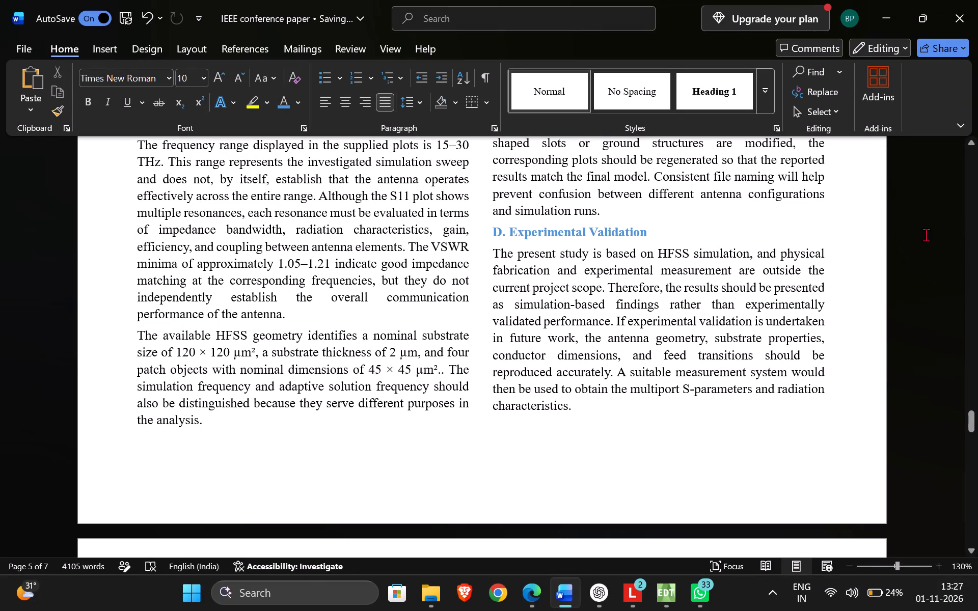
{"action": "key", "text": "BackSpace"}
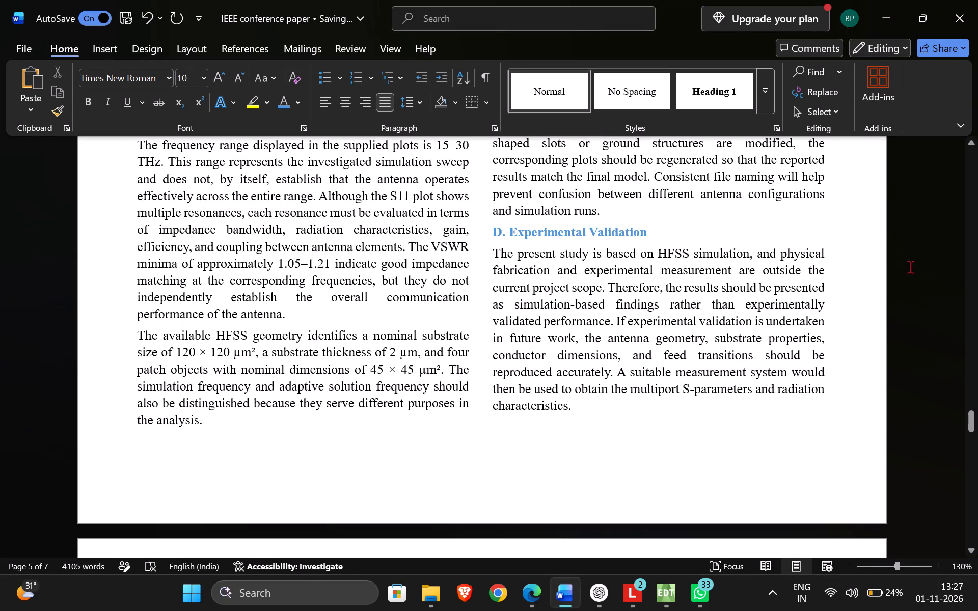
Delete the sentence "If multiple operating bands are required…" through "be documented." and its preceding space under "B. Recommendations for Optimisation Study".
{"action": "scroll", "coordinate": [747, 386], "scroll_direction": "up", "scroll_amount": 3}
{"action": "scroll", "coordinate": [747, 386], "scroll_direction": "down", "scroll_amount": 1}
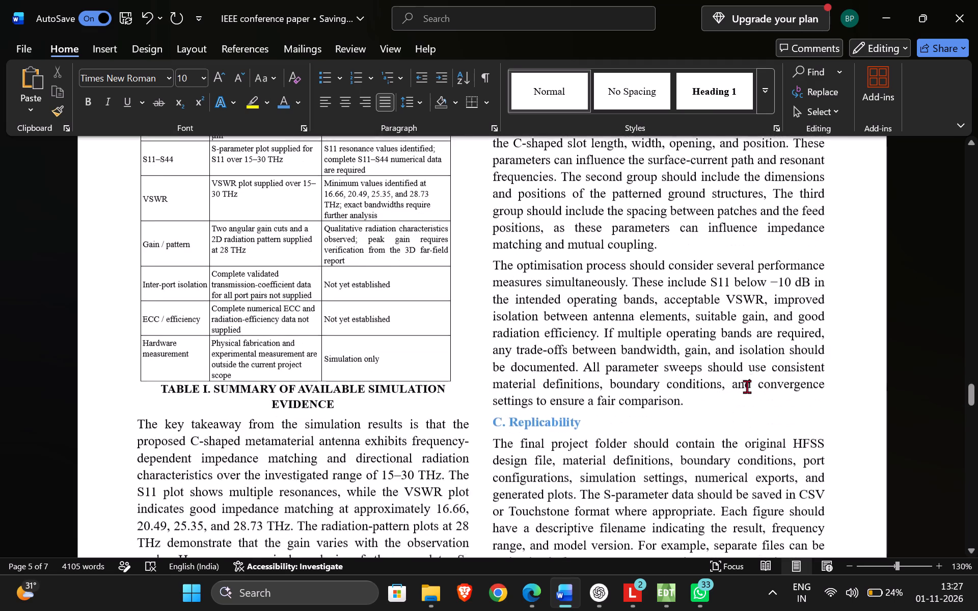
{"action": "scroll", "coordinate": [747, 386], "scroll_direction": "down", "scroll_amount": 1}
{"action": "scroll", "coordinate": [747, 385], "scroll_direction": "up", "scroll_amount": 1}
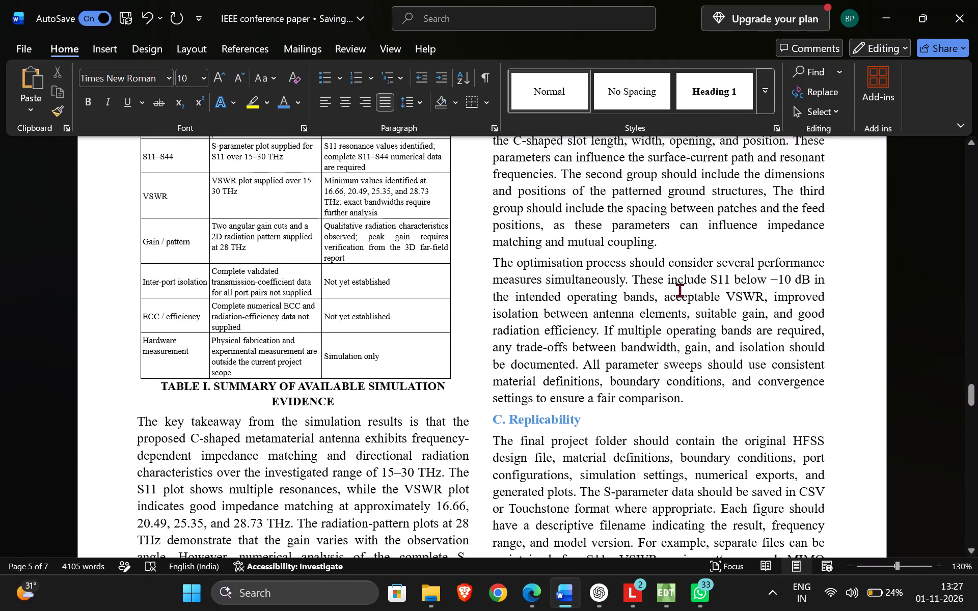
{"action": "left_click_drag", "start_coordinate": [604, 334], "coordinate": [569, 367]}
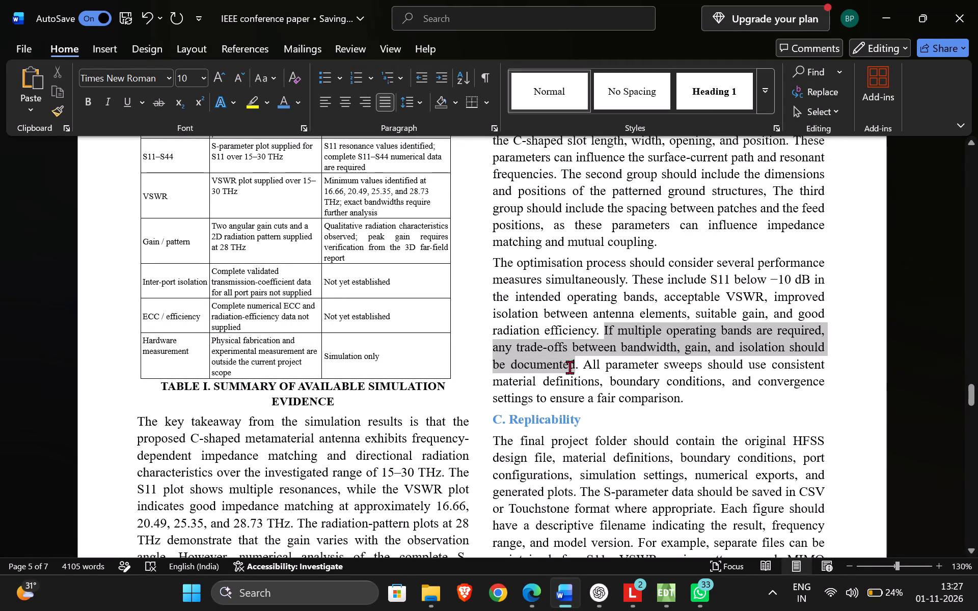
{"action": "left_click_drag", "start_coordinate": [569, 367], "coordinate": [584, 370]}
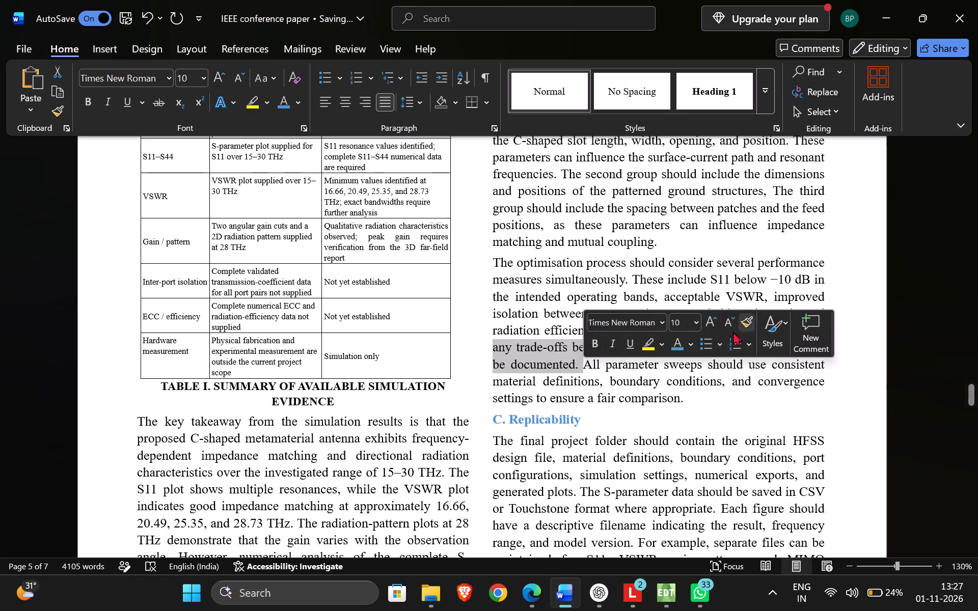
{"action": "key", "text": "BackSpace"}
{"action": "key", "text": "BackSpace"}
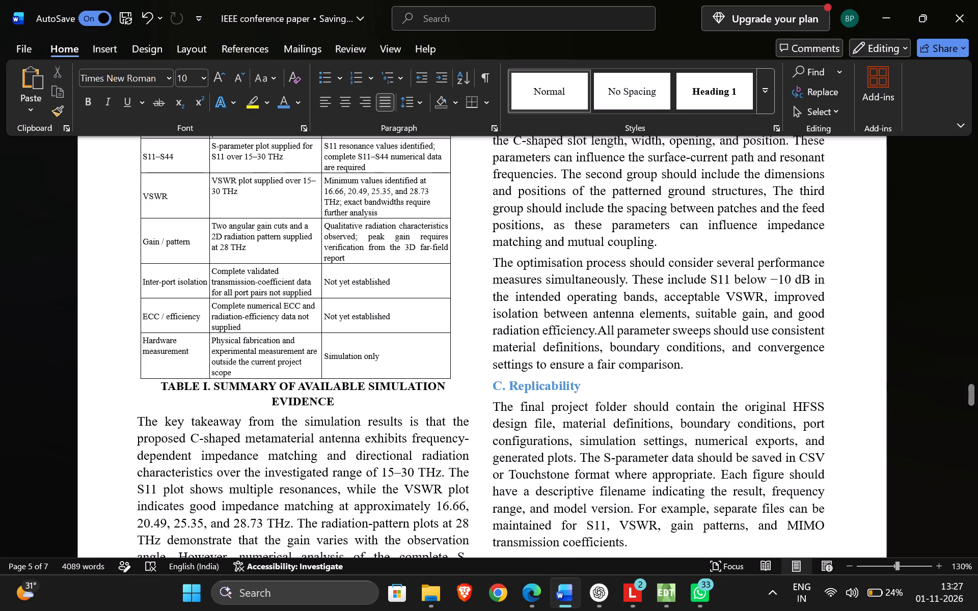
Delete the sentence "Each figure should have a descriptive filename…" through "model version." under "C. Replicability".
{"action": "scroll", "coordinate": [645, 401], "scroll_direction": "down", "scroll_amount": 1}
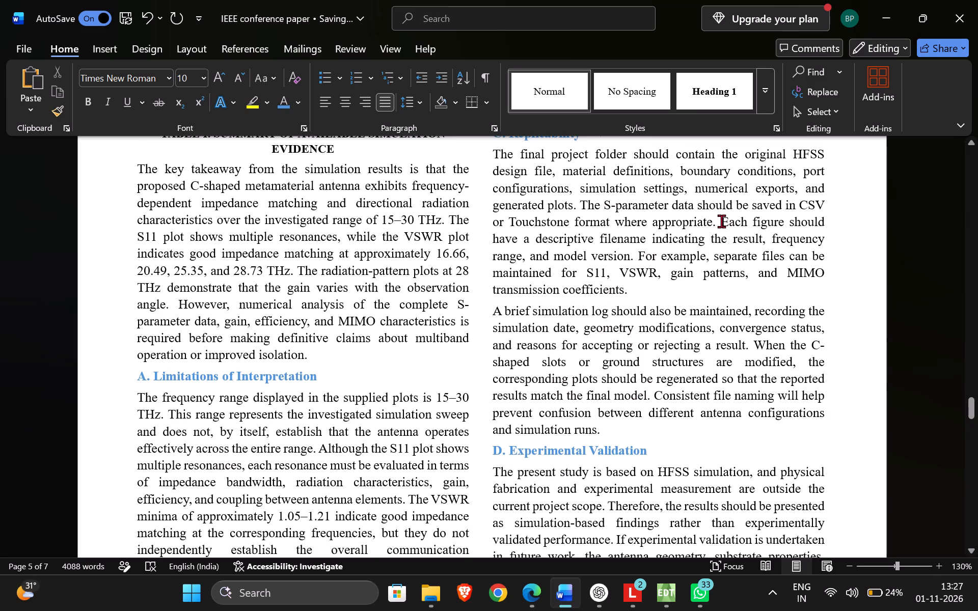
{"action": "left_click_drag", "start_coordinate": [721, 221], "coordinate": [633, 258]}
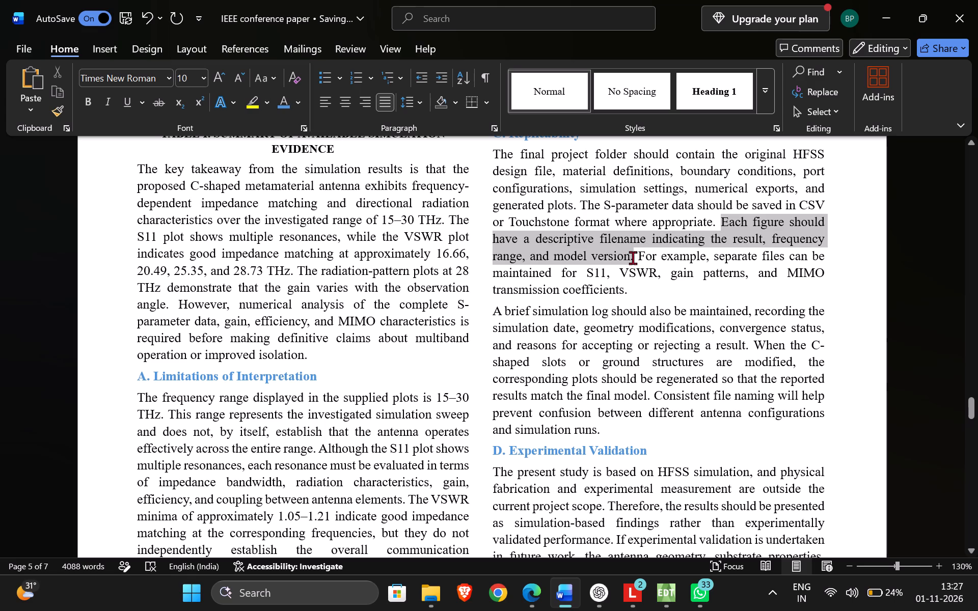
{"action": "left_click_drag", "start_coordinate": [633, 258], "coordinate": [635, 256]}
{"action": "left_click_drag", "start_coordinate": [635, 256], "coordinate": [637, 254]}
{"action": "key", "text": "BackSpace"}
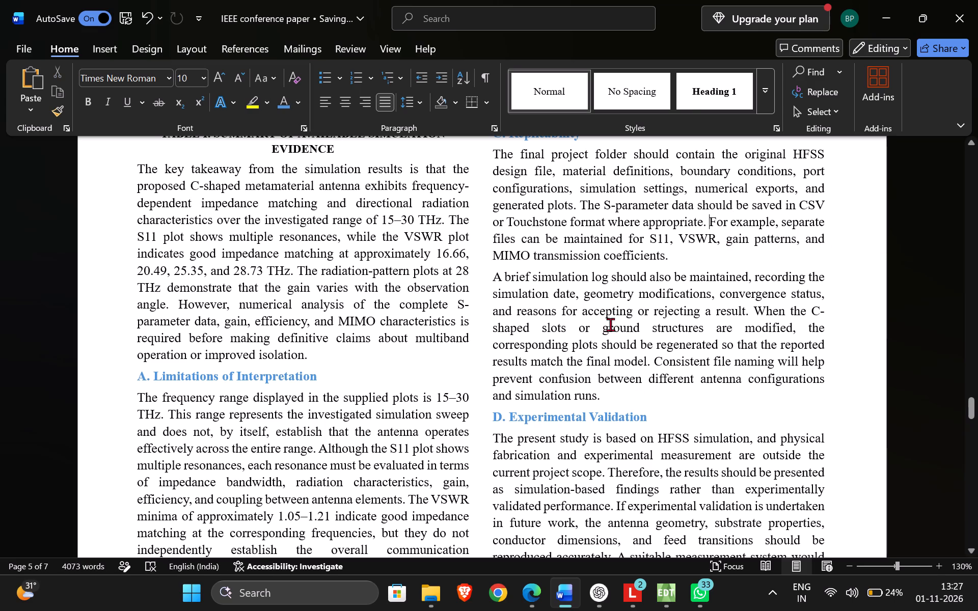
Delete the sentence "A suitable measurement system…" through "radiation characteristics." under "D. Experimental Validation".
{"action": "scroll", "coordinate": [629, 358], "scroll_direction": "down", "scroll_amount": 2}
{"action": "scroll", "coordinate": [628, 358], "scroll_direction": "up", "scroll_amount": 1}
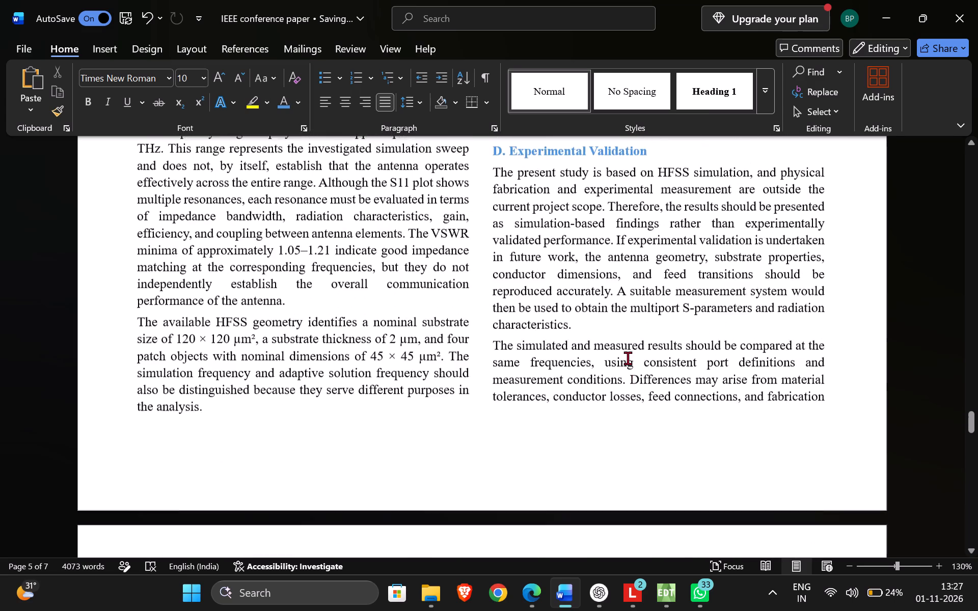
{"action": "scroll", "coordinate": [628, 358], "scroll_direction": "up", "scroll_amount": 1}
{"action": "scroll", "coordinate": [628, 358], "scroll_direction": "down", "scroll_amount": 1}
{"action": "scroll", "coordinate": [633, 314], "scroll_direction": "up", "scroll_amount": 1}
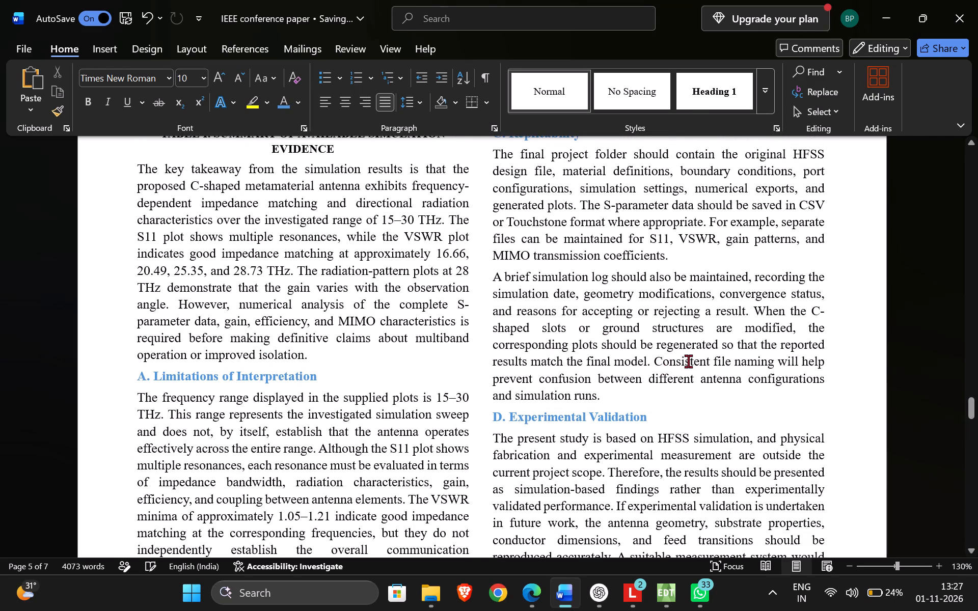
{"action": "scroll", "coordinate": [650, 367], "scroll_direction": "up", "scroll_amount": 1}
{"action": "scroll", "coordinate": [650, 367], "scroll_direction": "down", "scroll_amount": 1}
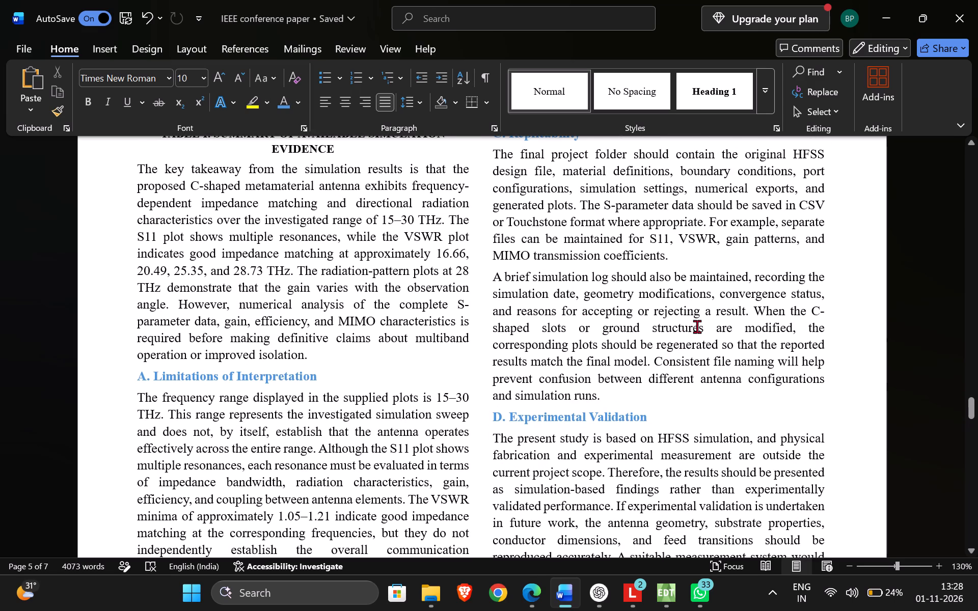
{"action": "scroll", "coordinate": [668, 323], "scroll_direction": "down", "scroll_amount": 1}
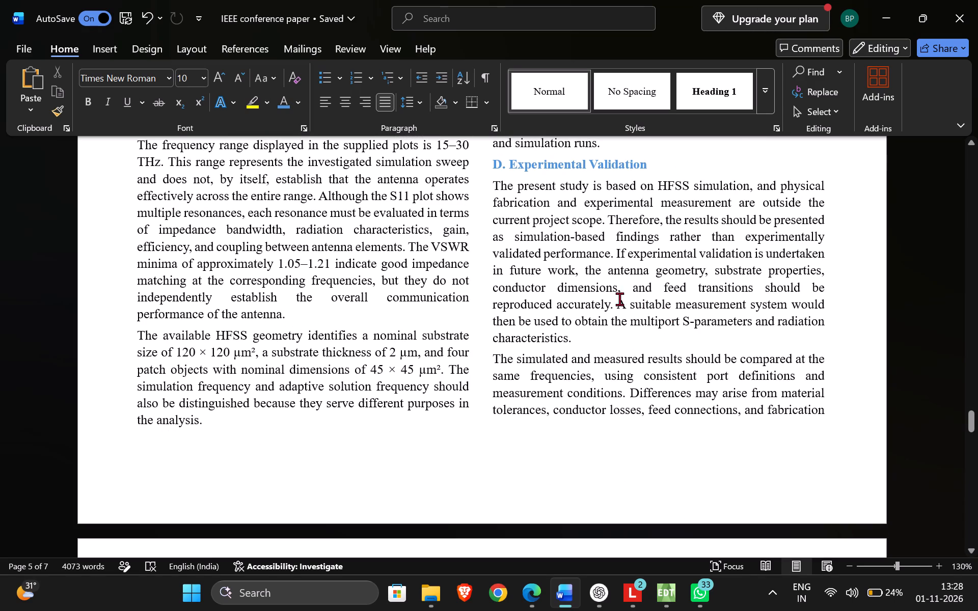
{"action": "left_click_drag", "start_coordinate": [619, 302], "coordinate": [580, 342]}
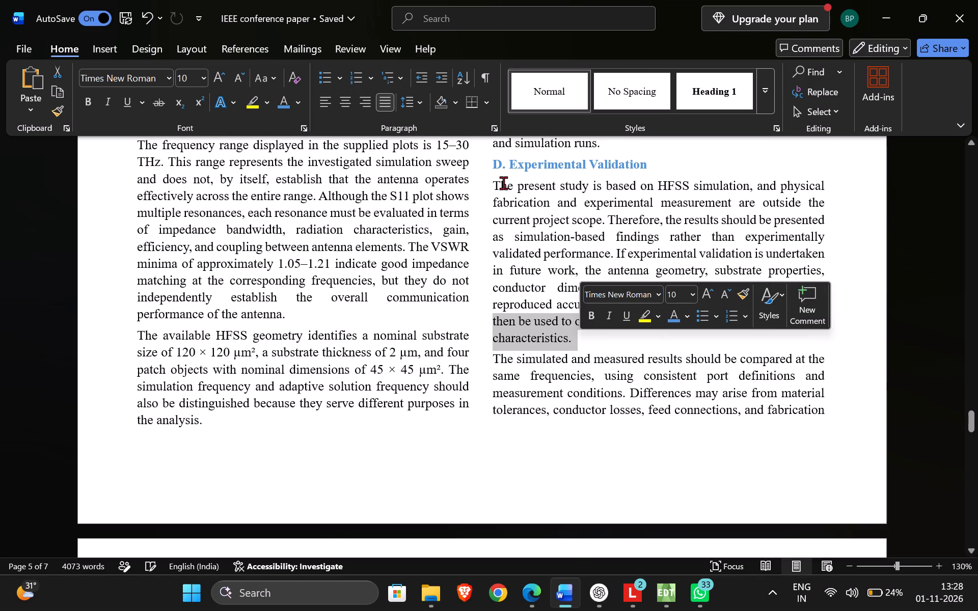
{"action": "key", "text": "BackSpace"}
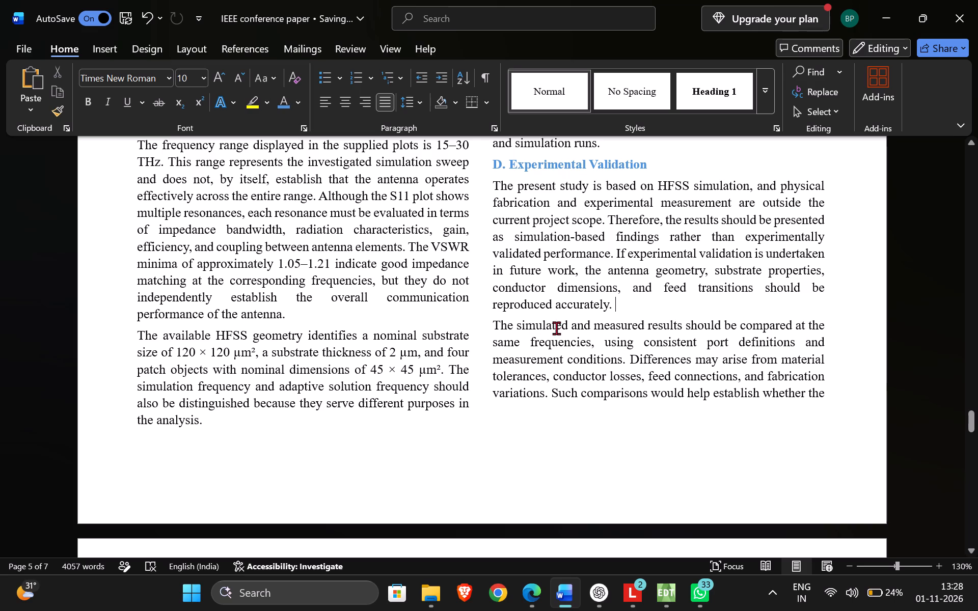
Indent the first line of the paragraph starting "The simulated and measured results" under "D. Experimental Validation" with leading spaces.
{"action": "left_click", "coordinate": [704, 318]}
{"action": "left_click", "coordinate": [483, 321]}
{"action": "left_click", "coordinate": [520, 328]}
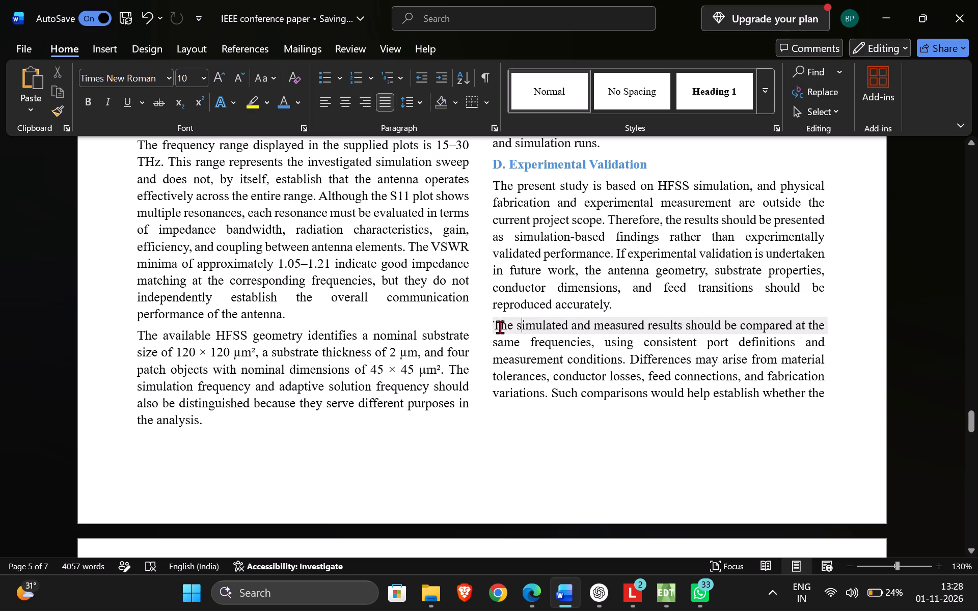
{"action": "left_click", "coordinate": [495, 318]}
{"action": "key", "text": "space"}
{"action": "key", "text": "space"}
{"action": "key", "text": "space"}
{"action": "key", "text": "space"}
{"action": "key", "text": "space"}
{"action": "key", "text": "space"}
{"action": "key", "text": "space"}
{"action": "key", "text": "space"}
{"action": "key", "text": "space"}
{"action": "key", "text": "space"}
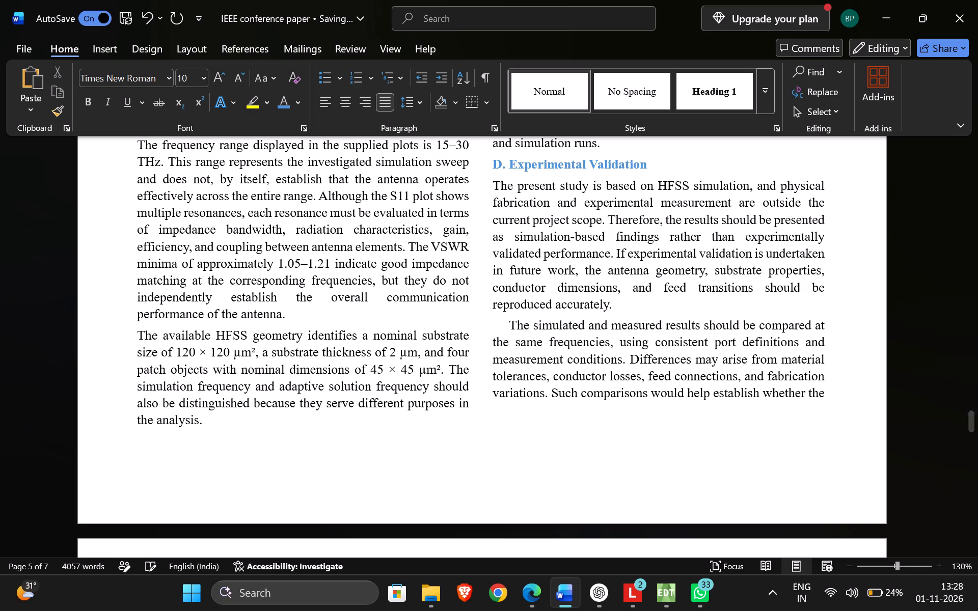
{"action": "key", "text": "space"}
{"action": "key", "text": "space"}
{"action": "key", "text": "space"}
{"action": "key", "text": "space"}
{"action": "key", "text": "space"}
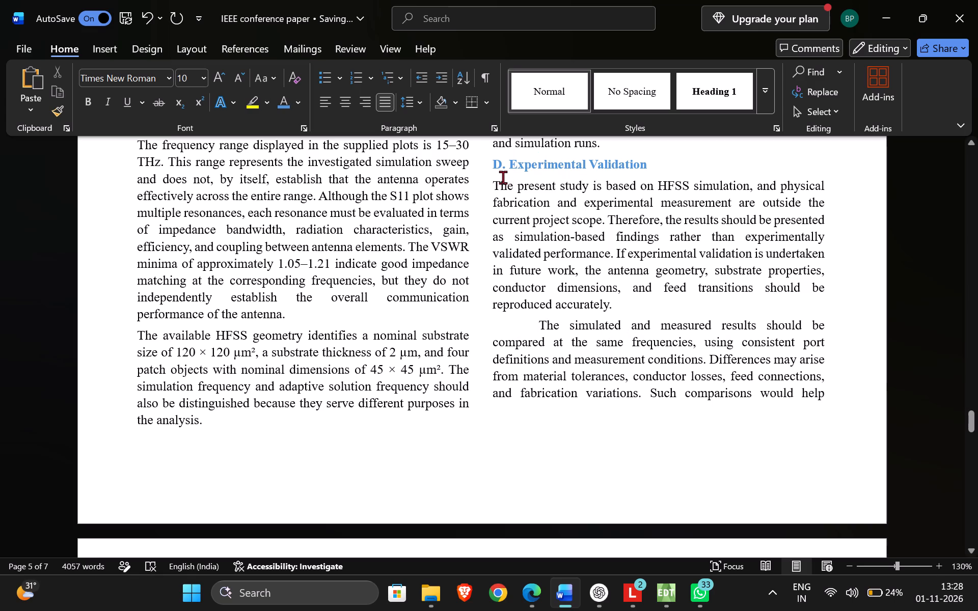
{"action": "left_click", "coordinate": [488, 176]}
Delete the sentence "For compact wireless devices…" through "important considerations." under "E. Considerations".
{"action": "scroll", "coordinate": [586, 328], "scroll_direction": "down", "scroll_amount": 1}
{"action": "scroll", "coordinate": [587, 327], "scroll_direction": "up", "scroll_amount": 1}
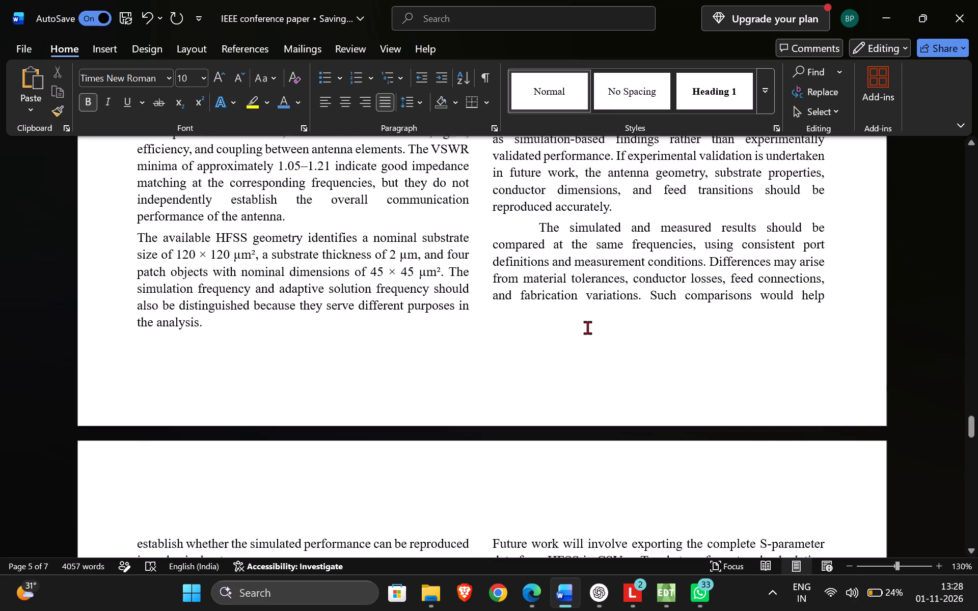
{"action": "scroll", "coordinate": [587, 327], "scroll_direction": "down", "scroll_amount": 2}
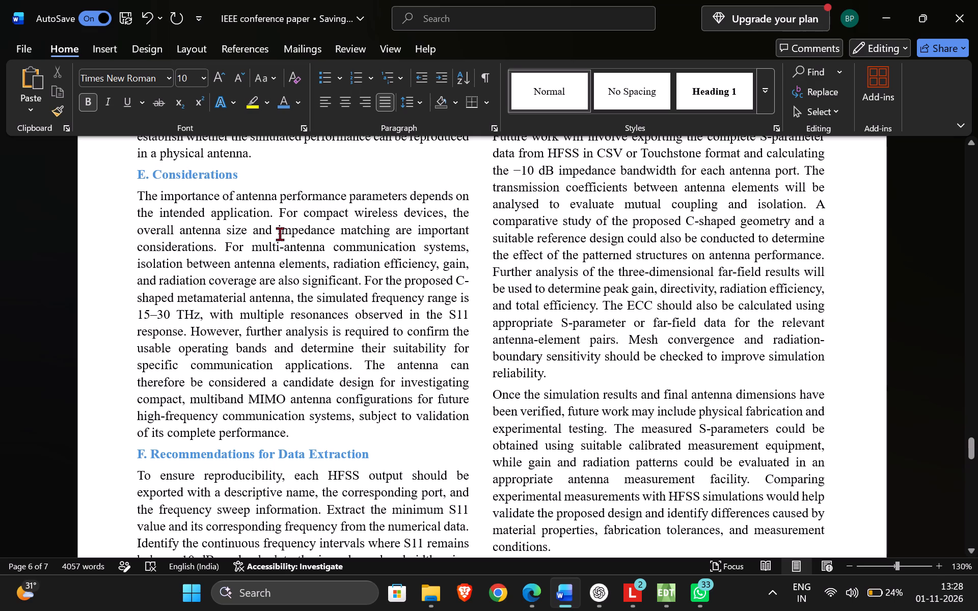
{"action": "left_click_drag", "start_coordinate": [280, 216], "coordinate": [215, 239]}
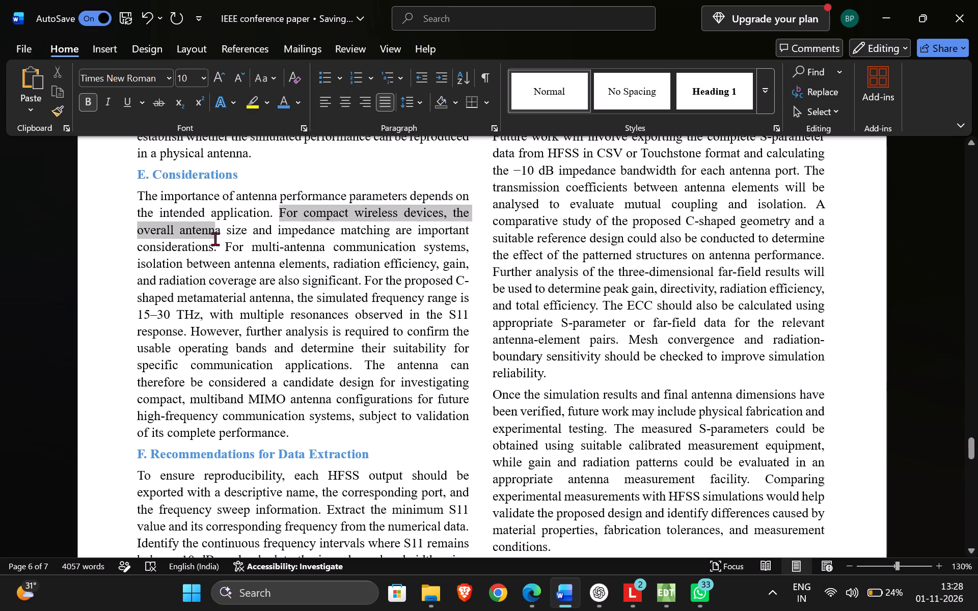
{"action": "left_click_drag", "start_coordinate": [215, 239], "coordinate": [219, 247]}
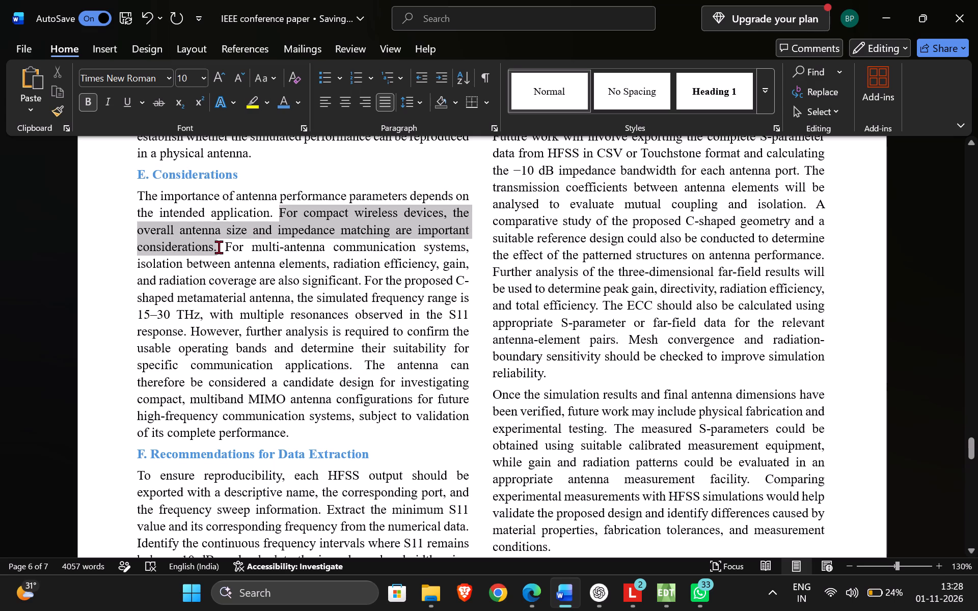
{"action": "left_click_drag", "start_coordinate": [219, 247], "coordinate": [223, 249]}
{"action": "key", "text": "BackSpace"}
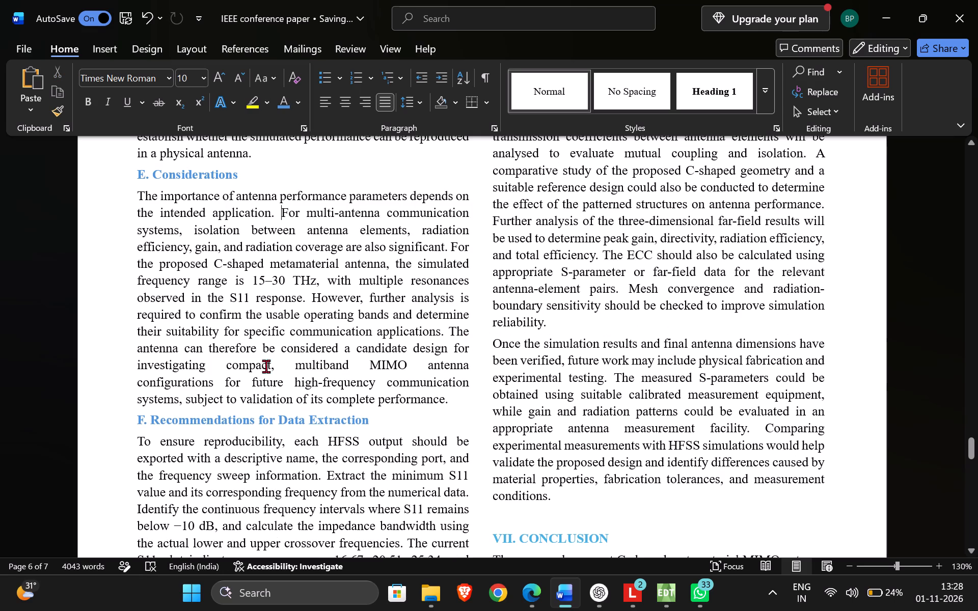
{"action": "left_click", "coordinate": [368, 358]}
{"action": "key", "text": "BackSpace"}
{"action": "key", "text": "space"}
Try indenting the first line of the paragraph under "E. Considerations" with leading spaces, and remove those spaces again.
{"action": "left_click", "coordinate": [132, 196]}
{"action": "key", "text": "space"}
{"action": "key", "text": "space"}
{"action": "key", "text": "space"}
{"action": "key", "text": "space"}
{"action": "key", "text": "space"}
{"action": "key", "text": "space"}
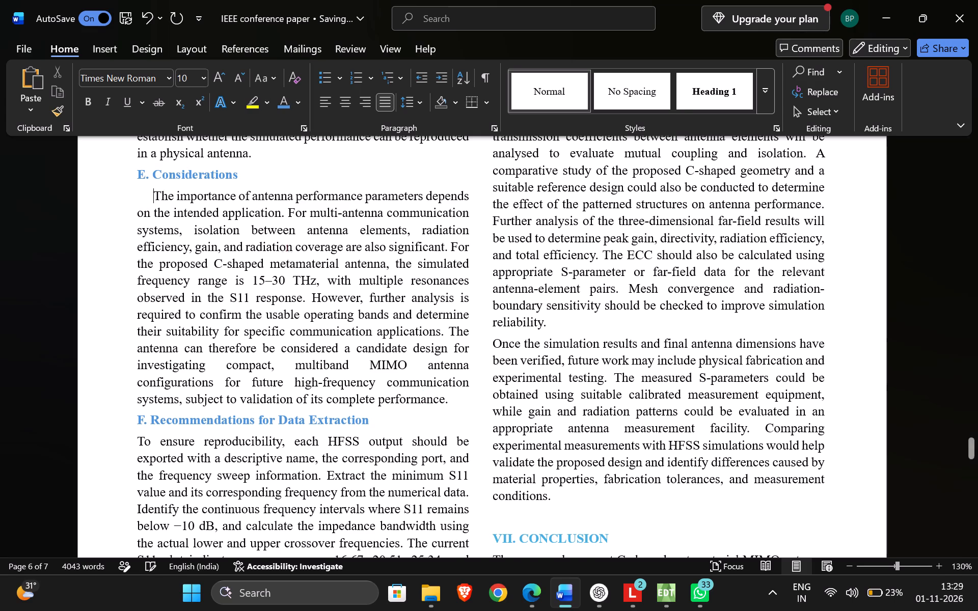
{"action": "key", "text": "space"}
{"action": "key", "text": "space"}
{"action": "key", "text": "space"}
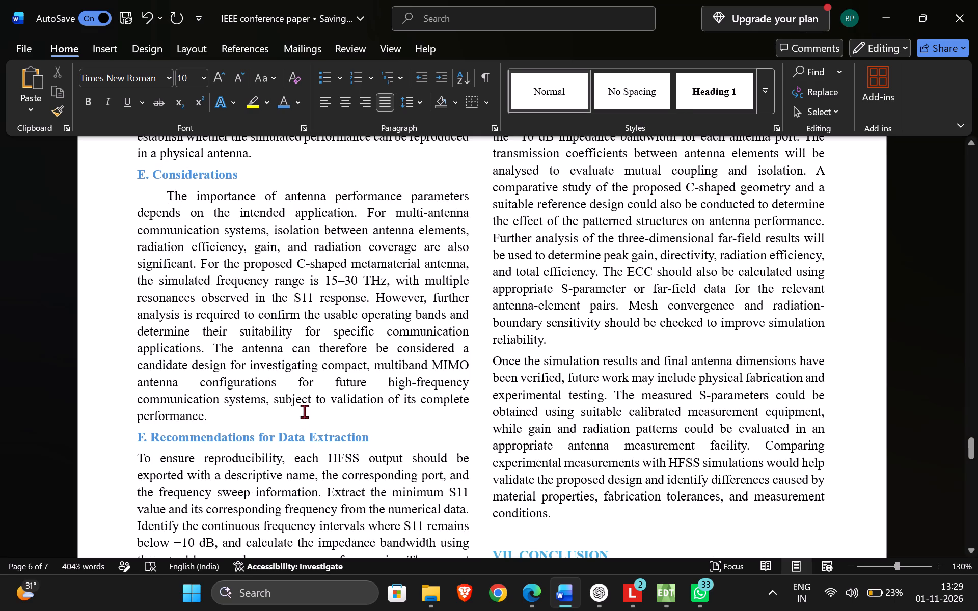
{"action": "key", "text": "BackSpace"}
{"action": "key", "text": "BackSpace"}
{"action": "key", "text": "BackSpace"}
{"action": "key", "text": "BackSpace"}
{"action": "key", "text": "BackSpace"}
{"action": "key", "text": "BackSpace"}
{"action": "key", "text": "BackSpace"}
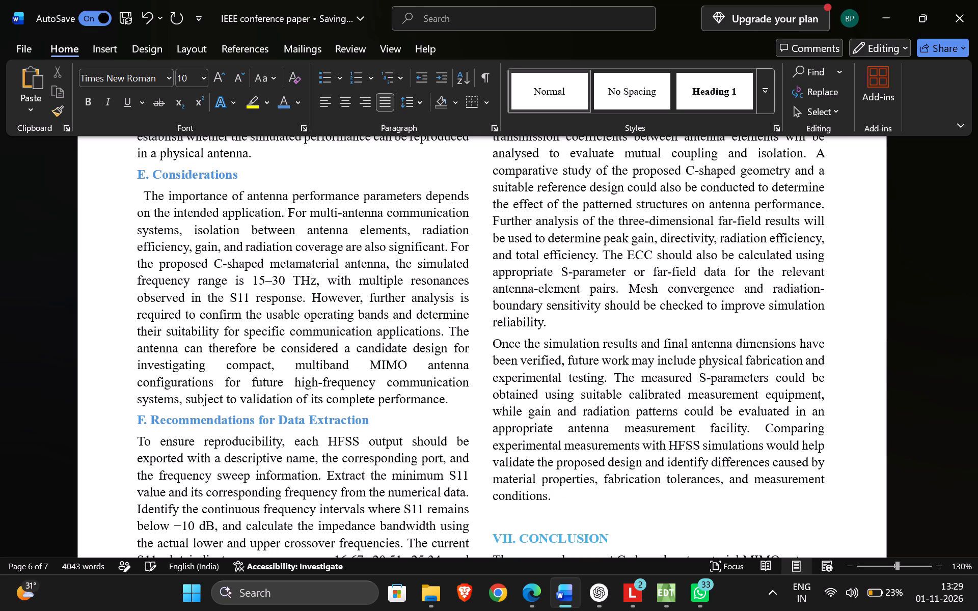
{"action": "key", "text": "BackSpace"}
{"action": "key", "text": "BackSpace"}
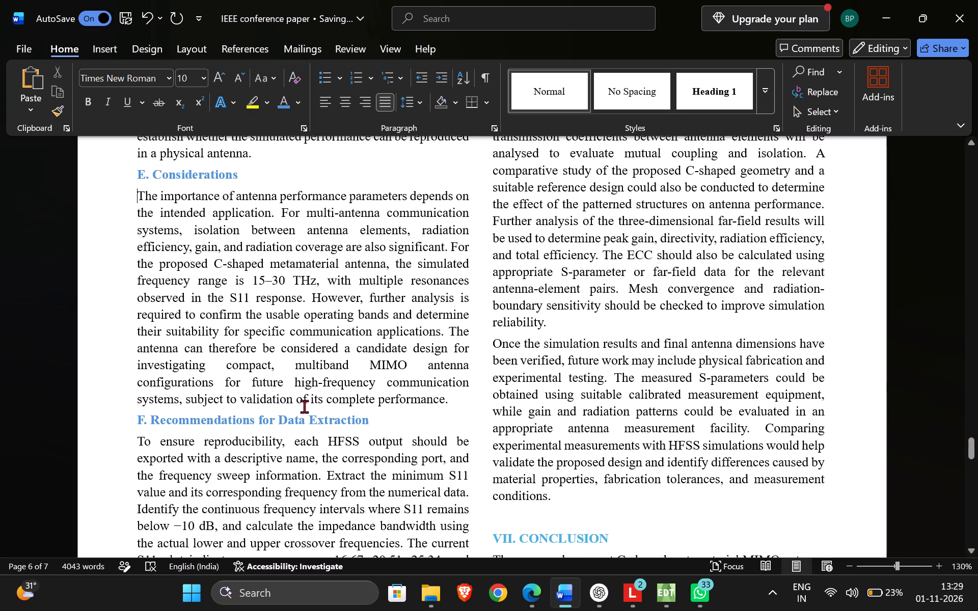
Delete the two sentences from "However, the exact operating bandwidths…" through "between antenna elements." in the first paragraph of "VI. Limitations and Future Work".
{"action": "scroll", "coordinate": [373, 436], "scroll_direction": "down", "scroll_amount": 1}
{"action": "scroll", "coordinate": [386, 338], "scroll_direction": "down", "scroll_amount": 2}
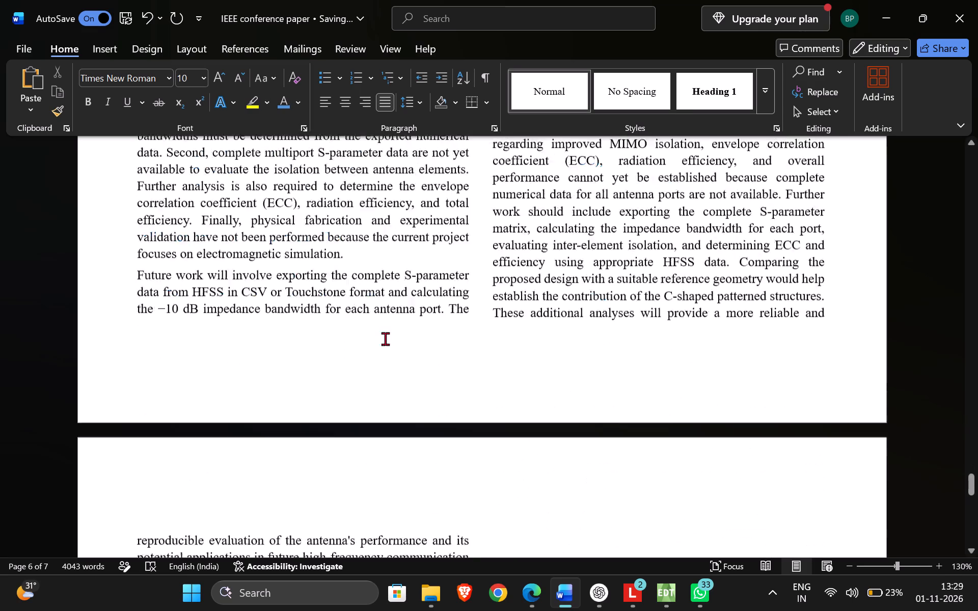
{"action": "scroll", "coordinate": [385, 339], "scroll_direction": "up", "scroll_amount": 1}
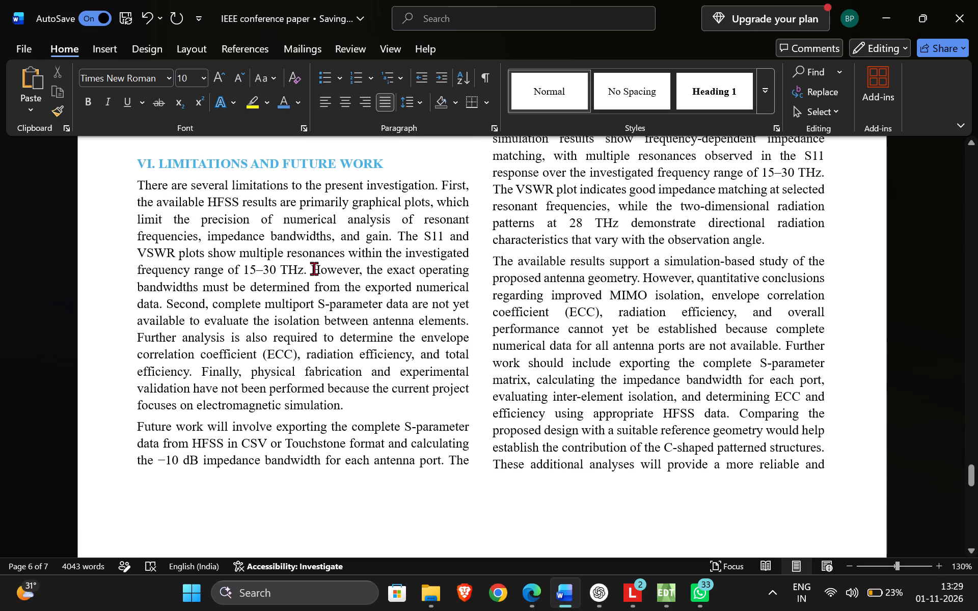
{"action": "left_click_drag", "start_coordinate": [315, 267], "coordinate": [310, 318]}
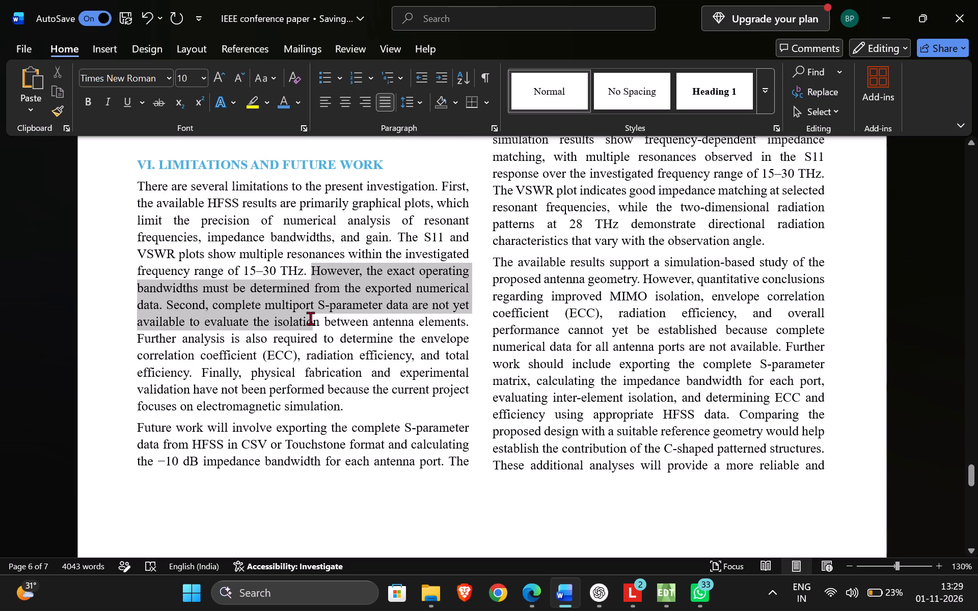
{"action": "left_click_drag", "start_coordinate": [310, 318], "coordinate": [470, 323]}
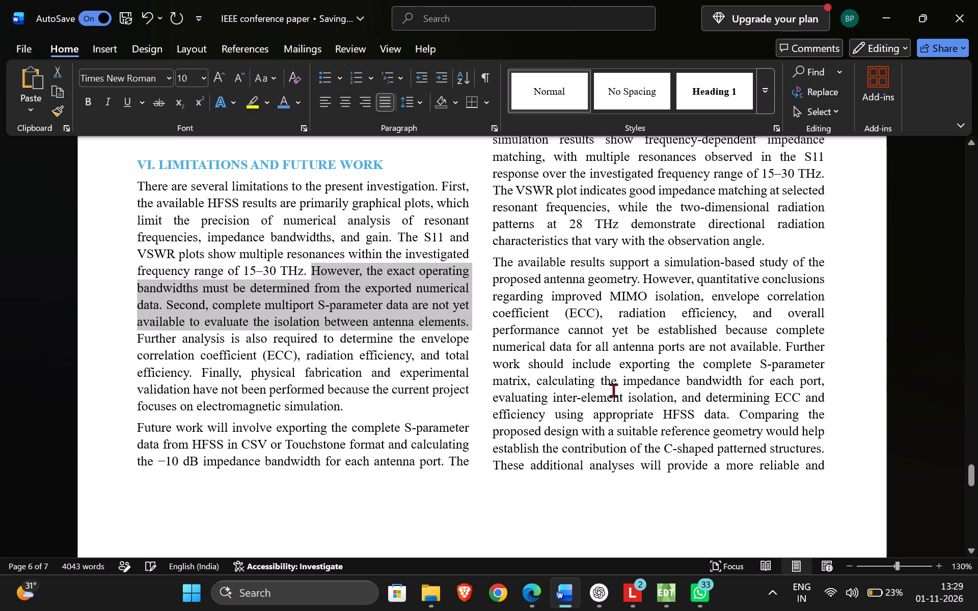
{"action": "key", "text": "BackSpace"}
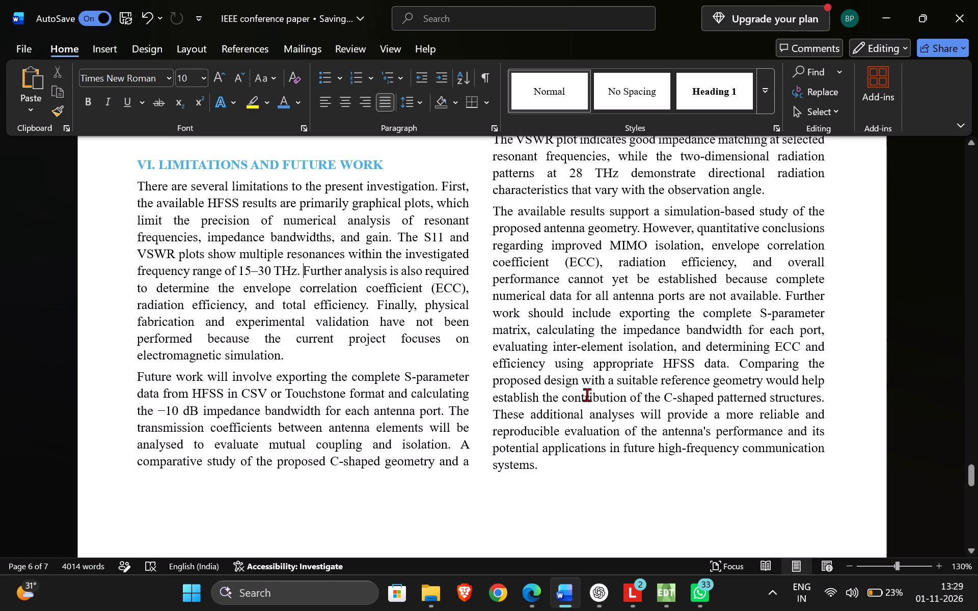
Delete the sentence "The measured S-parameters could be…" through "antenna measurement facility." in the paragraph just before "VII. Conclusion".
{"action": "scroll", "coordinate": [317, 396], "scroll_direction": "up", "scroll_amount": 1}
{"action": "scroll", "coordinate": [420, 406], "scroll_direction": "up", "scroll_amount": 2}
{"action": "scroll", "coordinate": [618, 481], "scroll_direction": "down", "scroll_amount": 1}
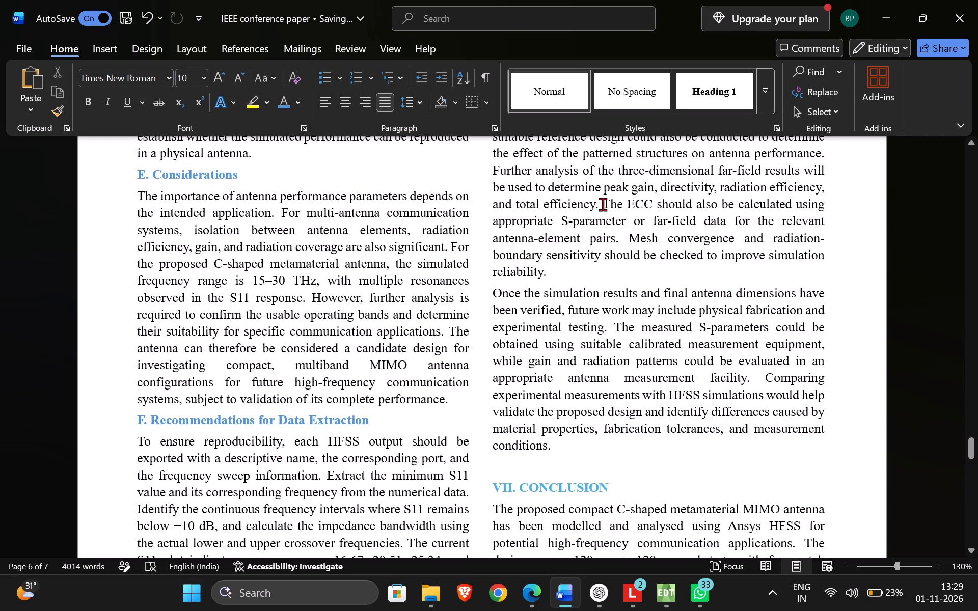
{"action": "scroll", "coordinate": [604, 200], "scroll_direction": "up", "scroll_amount": 1}
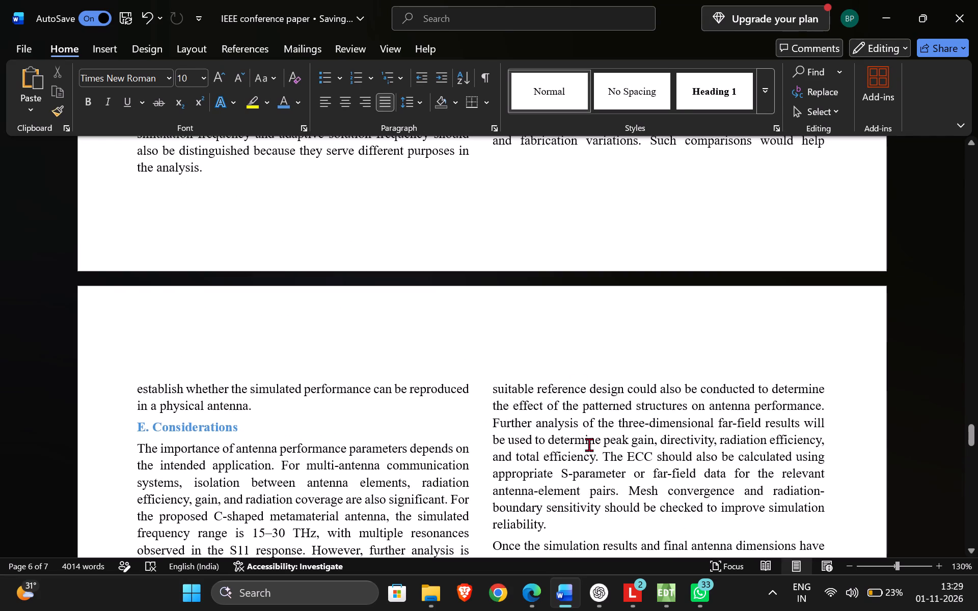
{"action": "scroll", "coordinate": [709, 425], "scroll_direction": "down", "scroll_amount": 1}
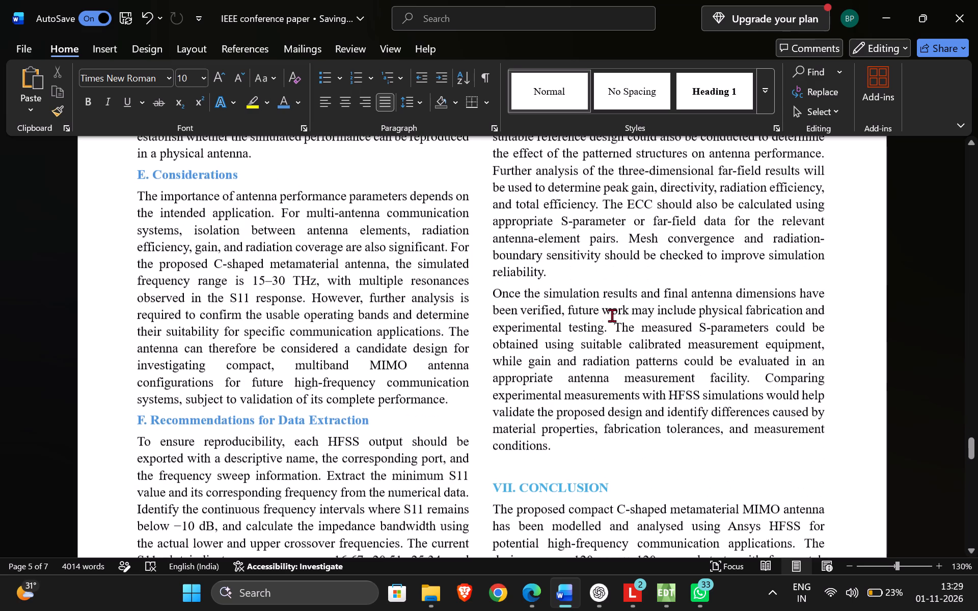
{"action": "left_click_drag", "start_coordinate": [614, 325], "coordinate": [614, 324]}
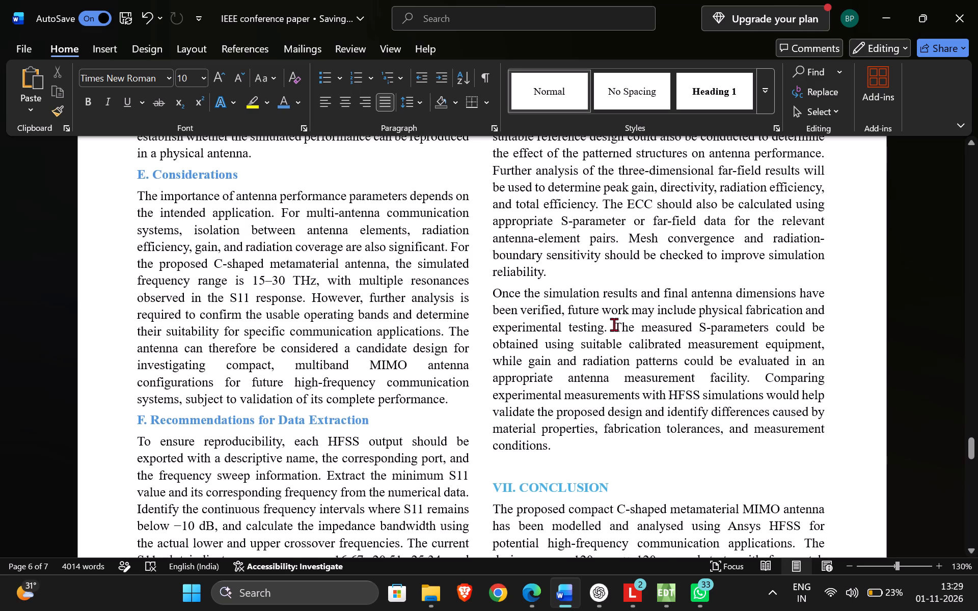
{"action": "left_click_drag", "start_coordinate": [614, 324], "coordinate": [756, 377]}
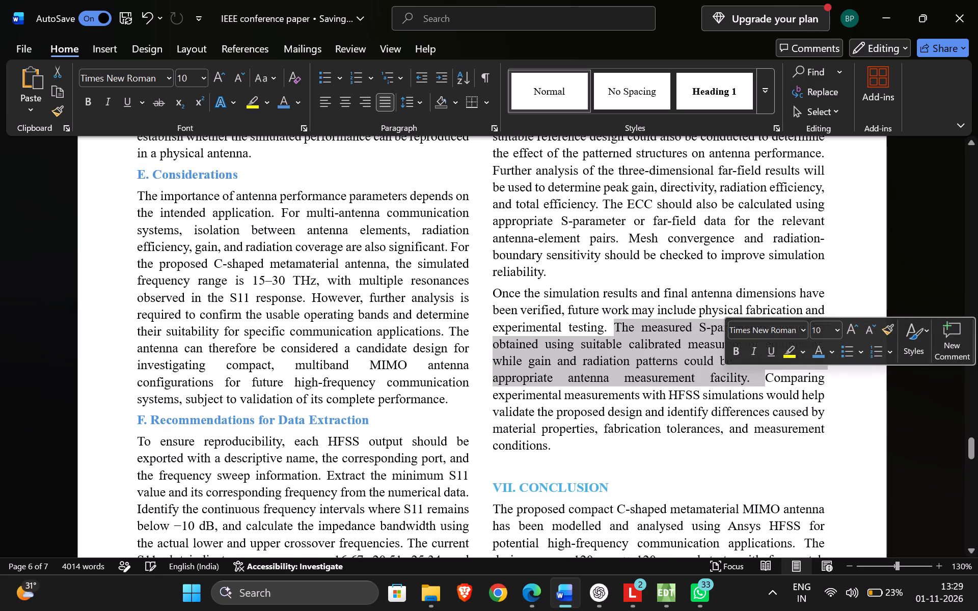
{"action": "key", "text": "BackSpace"}
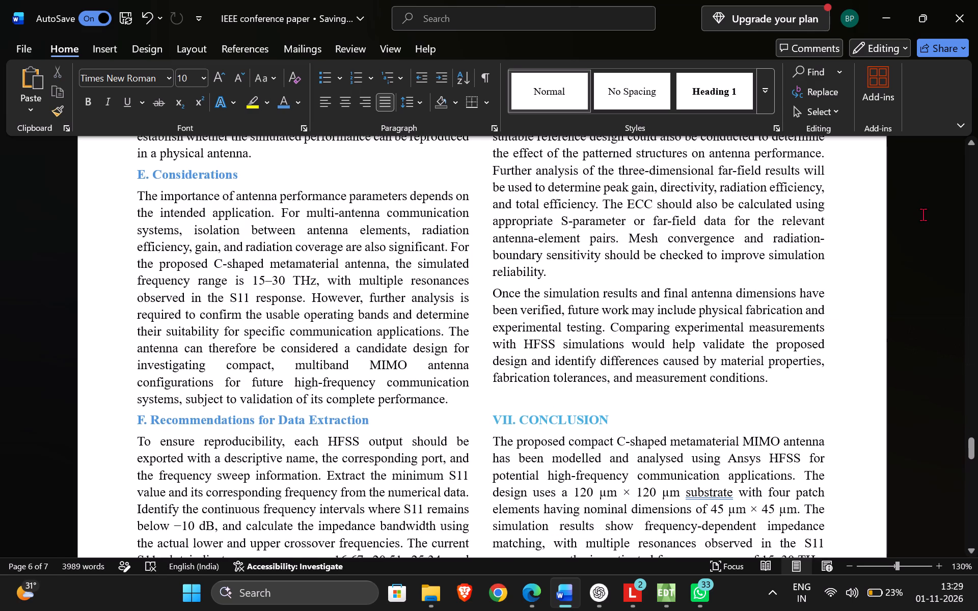
Delete the sentence "Comparing the proposed design…" through "C-shaped patterned structures." in the Conclusion, leaving one space before "These additional analyses".
{"action": "scroll", "coordinate": [660, 409], "scroll_direction": "down", "scroll_amount": 1}
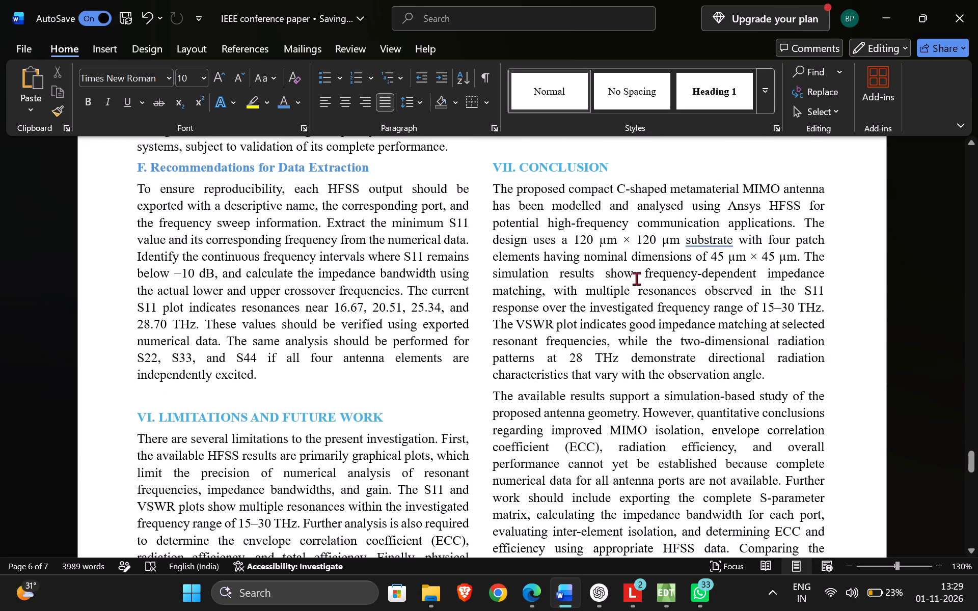
{"action": "scroll", "coordinate": [620, 369], "scroll_direction": "down", "scroll_amount": 1}
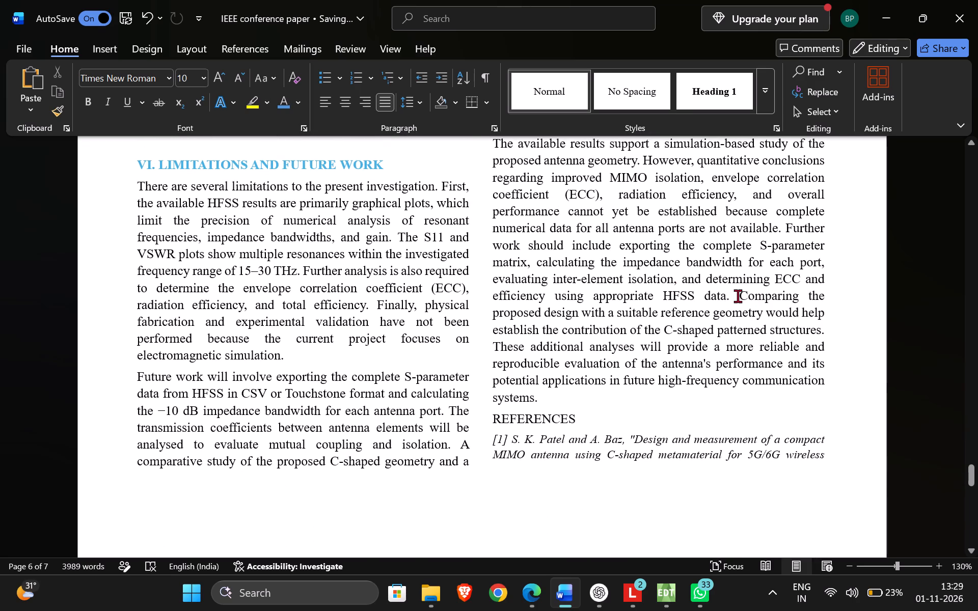
{"action": "left_click_drag", "start_coordinate": [738, 296], "coordinate": [833, 327]}
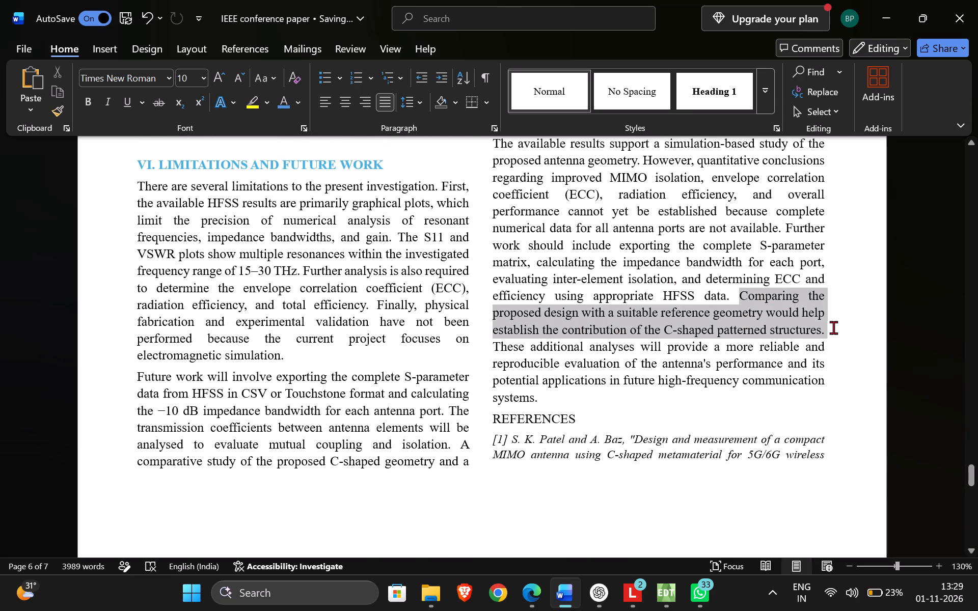
{"action": "left_click_drag", "start_coordinate": [833, 327], "coordinate": [834, 327]}
{"action": "key", "text": "BackSpace"}
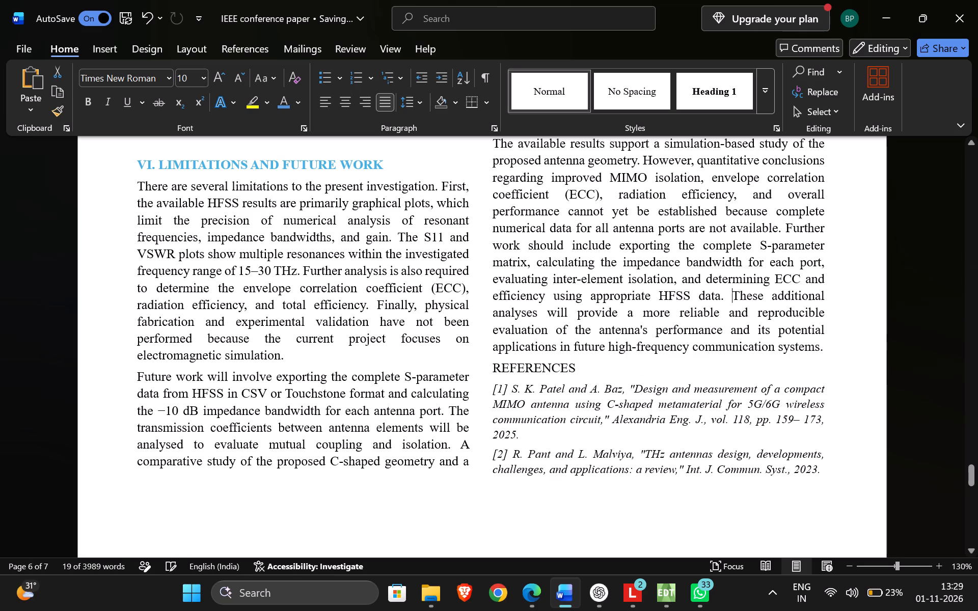
{"action": "key", "text": "BackSpace"}
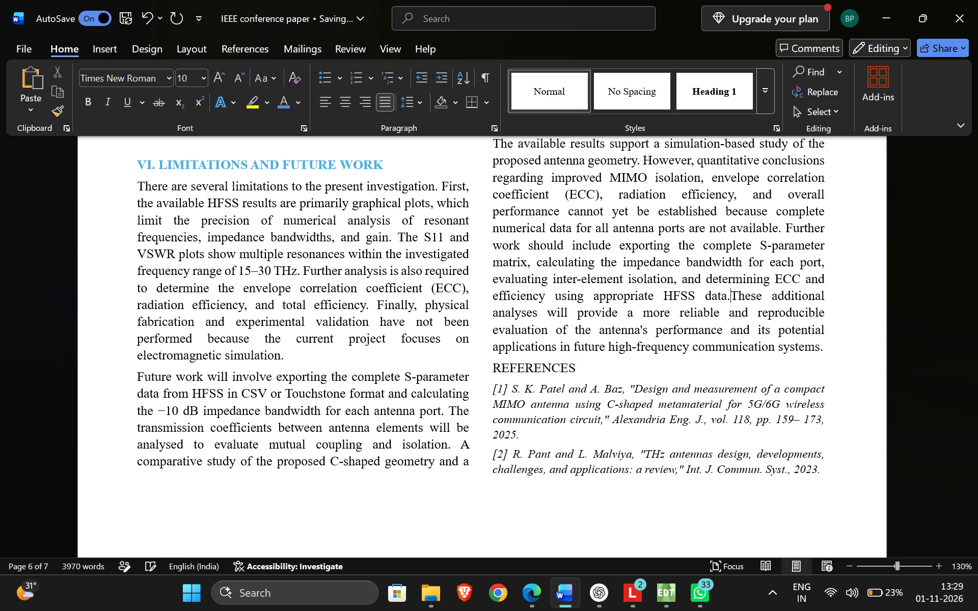
{"action": "key", "text": "space"}
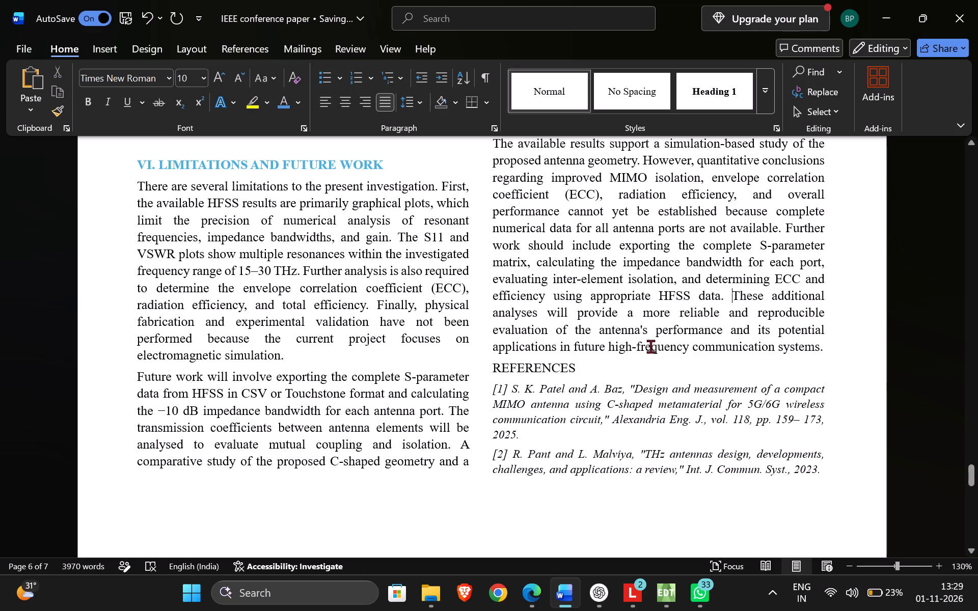
Review the paper from the Conclusion to its last page and back to the "IV. Antenna Architecture and Implementation" section.
{"action": "scroll", "coordinate": [656, 338], "scroll_direction": "up", "scroll_amount": 1}
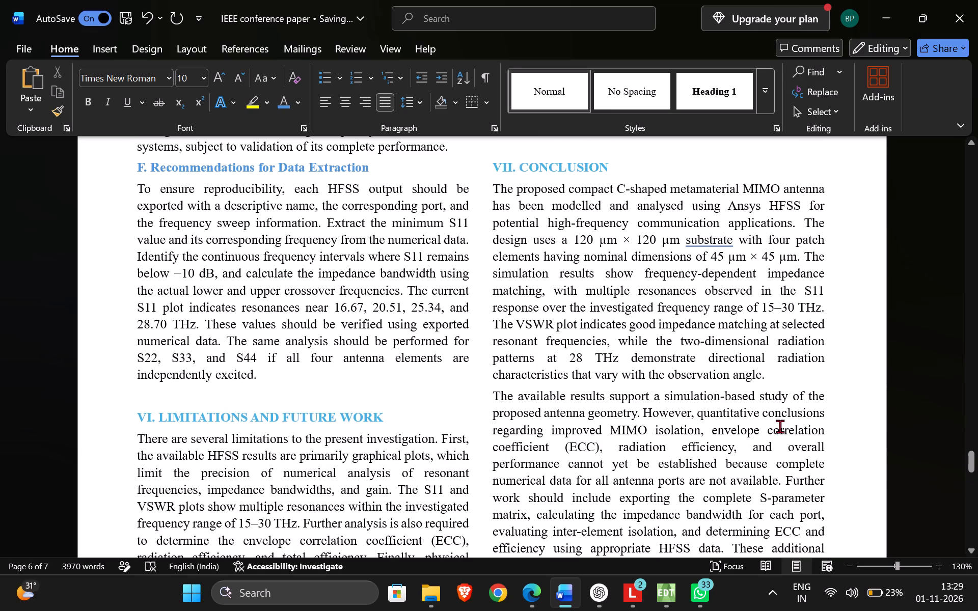
{"action": "scroll", "coordinate": [621, 454], "scroll_direction": "down", "scroll_amount": 1}
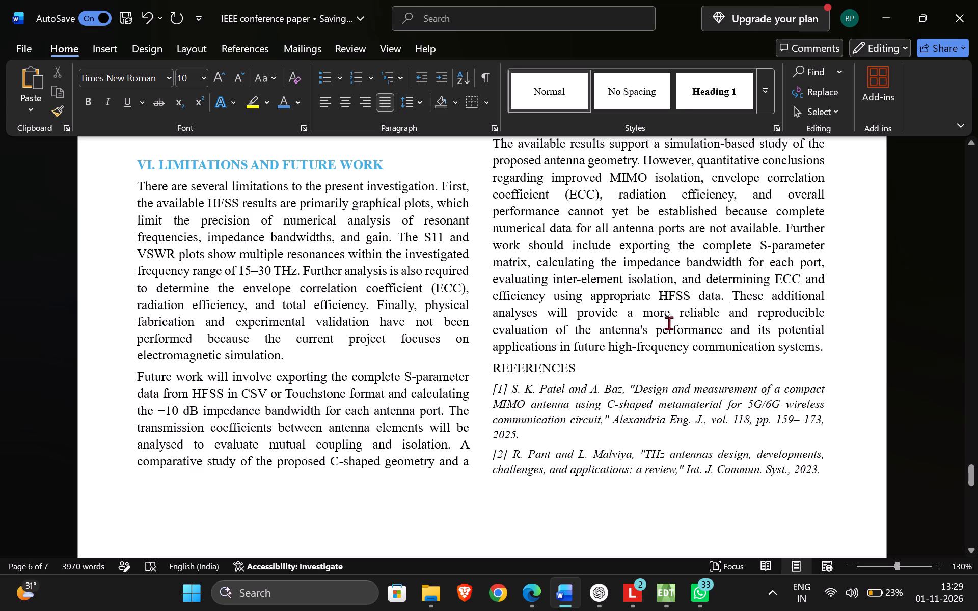
{"action": "scroll", "coordinate": [636, 369], "scroll_direction": "down", "scroll_amount": 2}
{"action": "scroll", "coordinate": [585, 332], "scroll_direction": "down", "scroll_amount": 2}
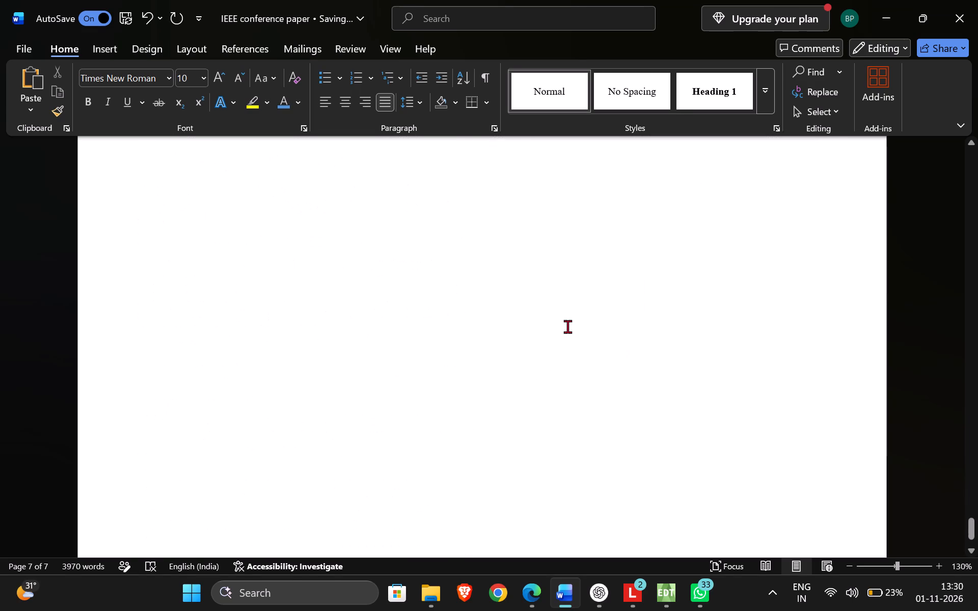
{"action": "scroll", "coordinate": [567, 326], "scroll_direction": "up", "scroll_amount": 13}
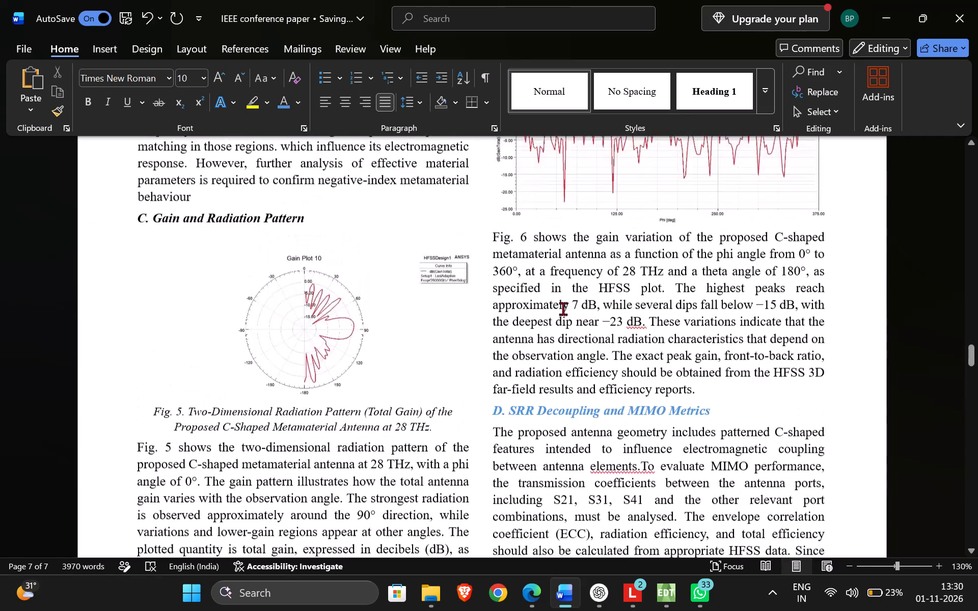
{"action": "scroll", "coordinate": [562, 306], "scroll_direction": "up", "scroll_amount": 8}
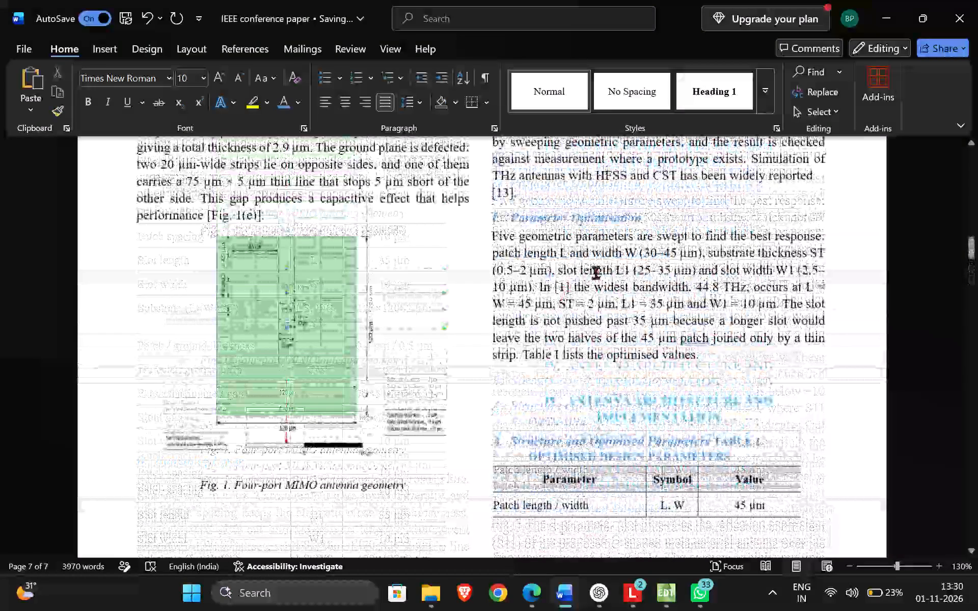
{"action": "scroll", "coordinate": [646, 250], "scroll_direction": "down", "scroll_amount": 2}
{"action": "scroll", "coordinate": [646, 251], "scroll_direction": "up", "scroll_amount": 2}
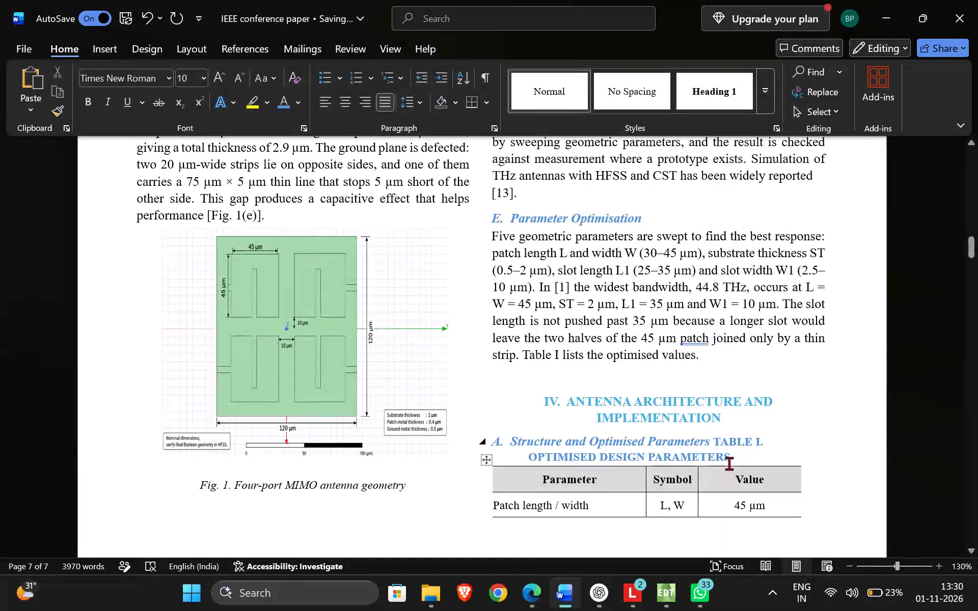
Italicise the "OPTIMISED DESIGN PARAMETERS" title line above the Table I parameter table.
{"action": "left_click_drag", "start_coordinate": [733, 458], "coordinate": [532, 454]}
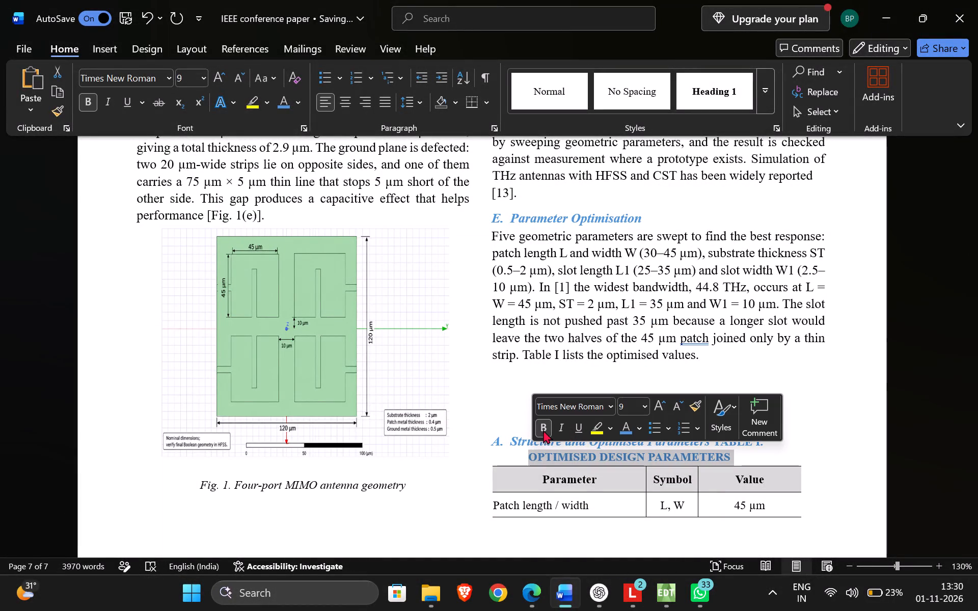
{"action": "left_click", "coordinate": [558, 425]}
{"action": "left_click", "coordinate": [626, 529]}
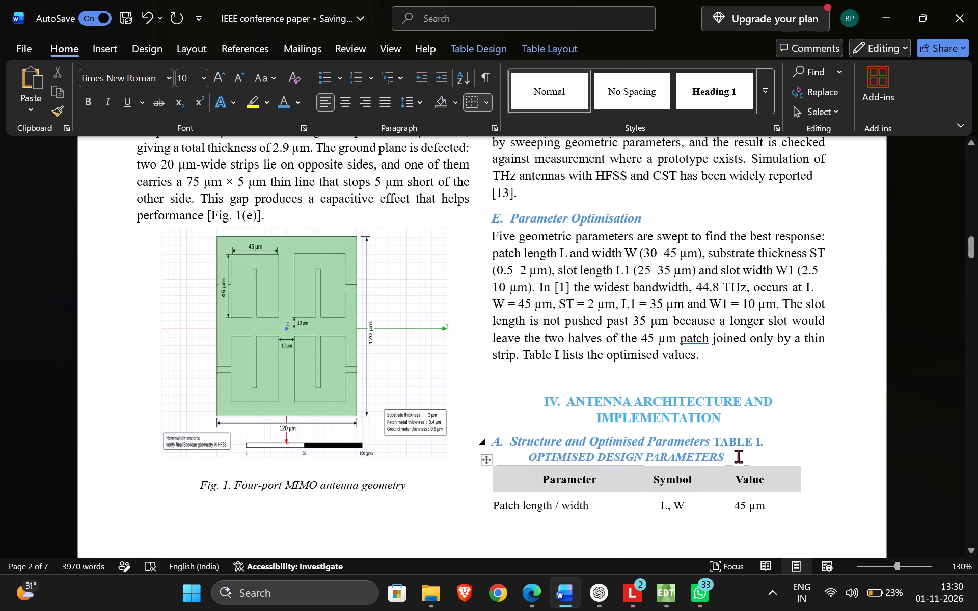
Insert a blank line after "performance [Fig. 1(e)]." to separate the paragraph from the Fig. 1 antenna geometry image.
{"action": "scroll", "coordinate": [687, 432], "scroll_direction": "down", "scroll_amount": 1}
{"action": "scroll", "coordinate": [682, 428], "scroll_direction": "up", "scroll_amount": 1}
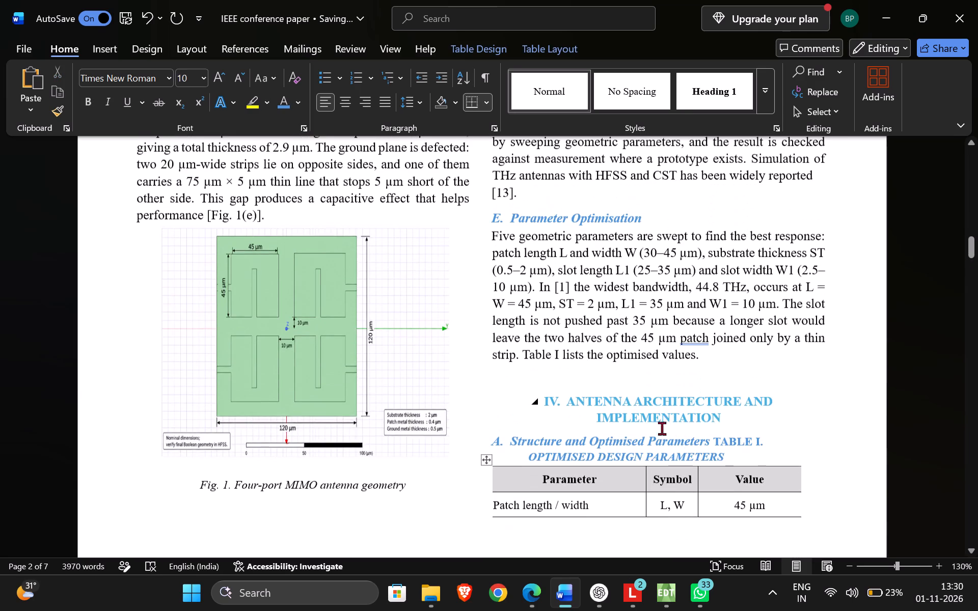
{"action": "scroll", "coordinate": [554, 391], "scroll_direction": "up", "scroll_amount": 1}
{"action": "scroll", "coordinate": [558, 388], "scroll_direction": "down", "scroll_amount": 2}
{"action": "scroll", "coordinate": [558, 388], "scroll_direction": "up", "scroll_amount": 1}
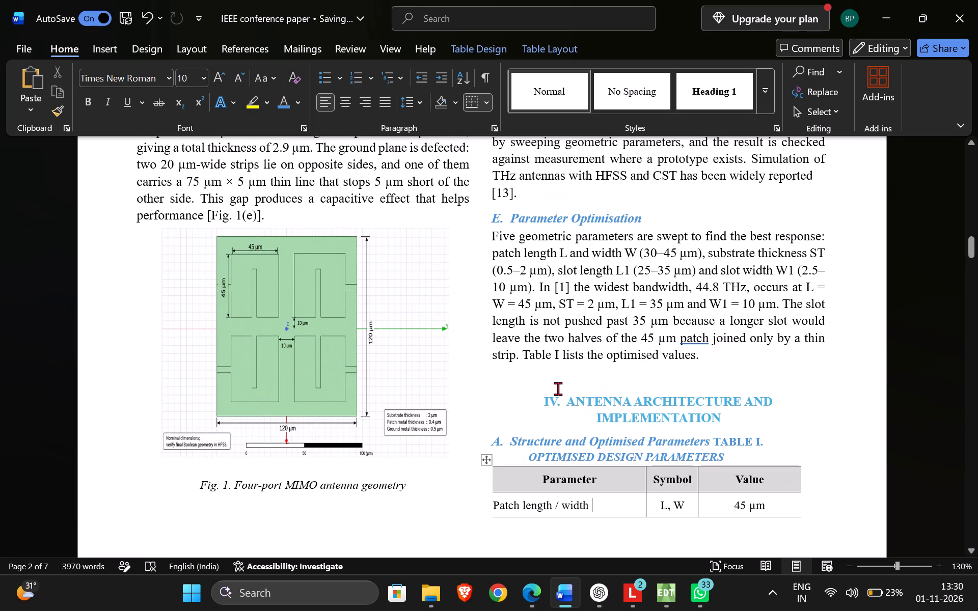
{"action": "scroll", "coordinate": [560, 388], "scroll_direction": "up", "scroll_amount": 2}
{"action": "scroll", "coordinate": [560, 388], "scroll_direction": "down", "scroll_amount": 1}
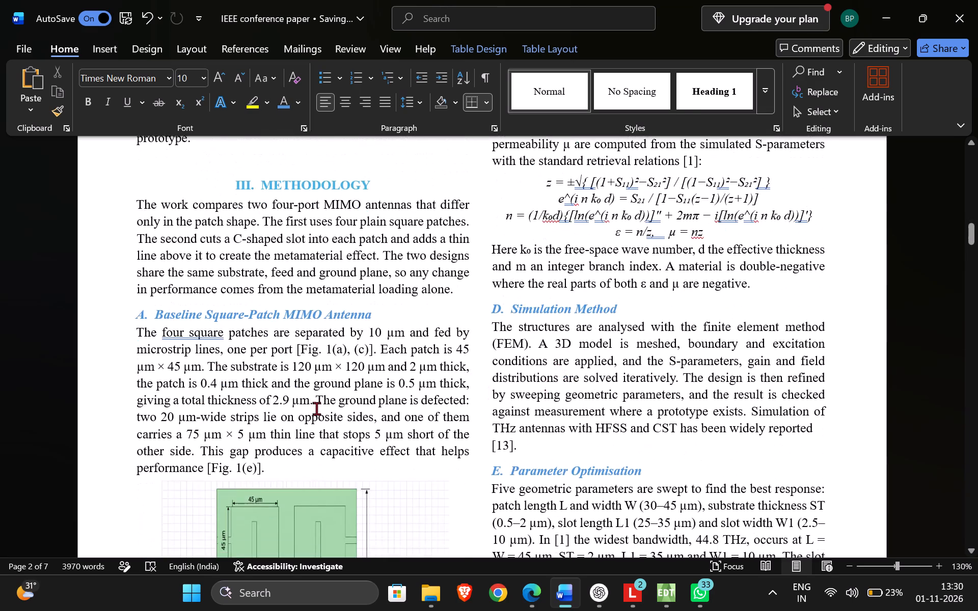
{"action": "left_click", "coordinate": [312, 484]}
{"action": "left_click", "coordinate": [271, 468]}
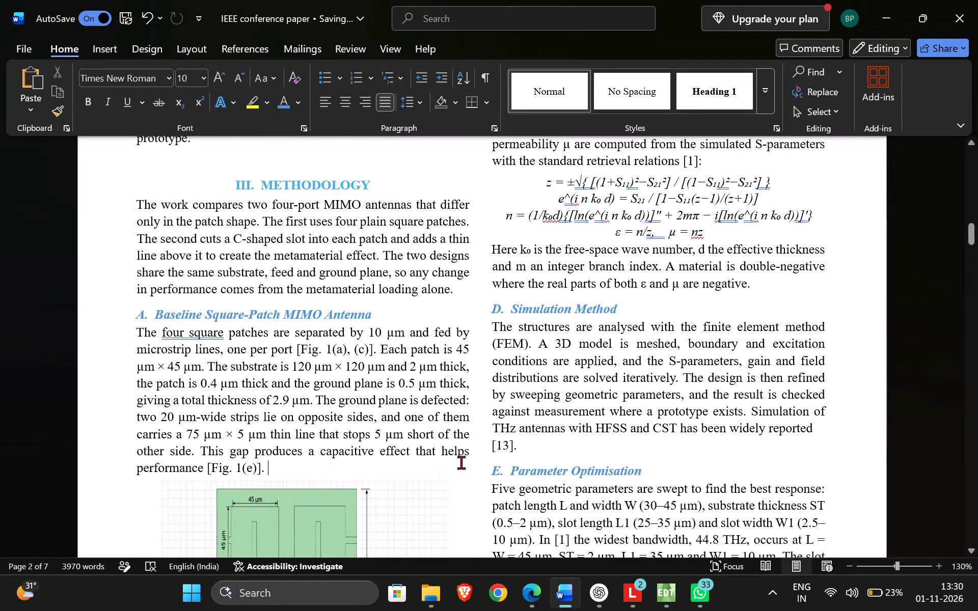
{"action": "key", "text": "Return"}
Check the layout around Fig. 1, the start of Table I and the transition between the first two pages.
{"action": "scroll", "coordinate": [523, 435], "scroll_direction": "down", "scroll_amount": 2}
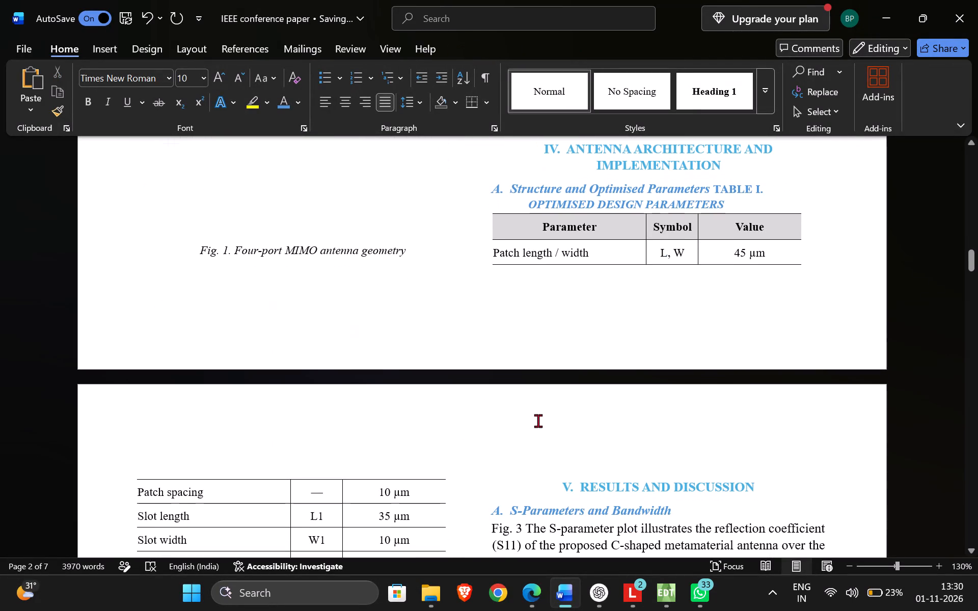
{"action": "scroll", "coordinate": [597, 351], "scroll_direction": "up", "scroll_amount": 3}
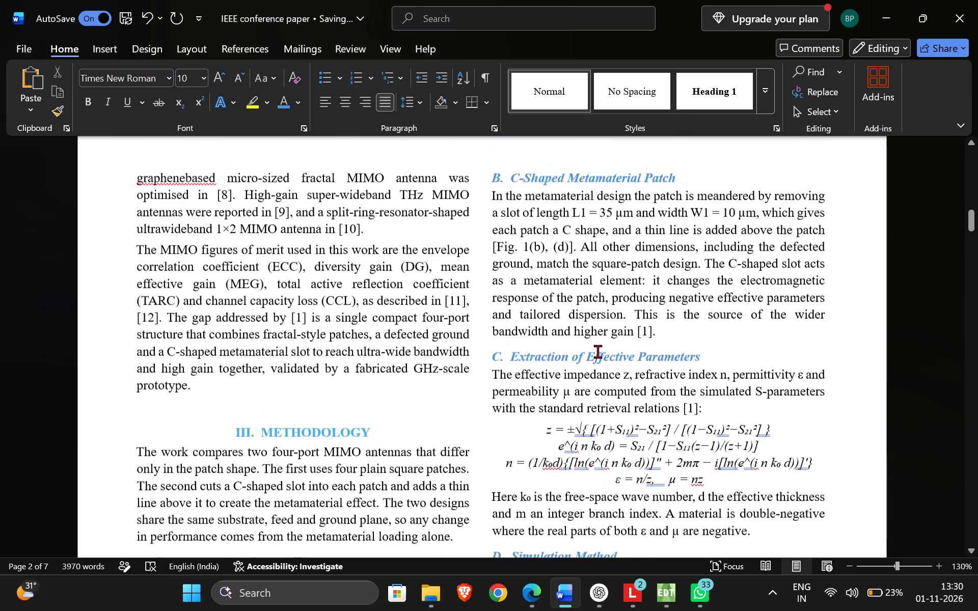
{"action": "scroll", "coordinate": [597, 351], "scroll_direction": "up", "scroll_amount": 3}
{"action": "scroll", "coordinate": [597, 351], "scroll_direction": "down", "scroll_amount": 2}
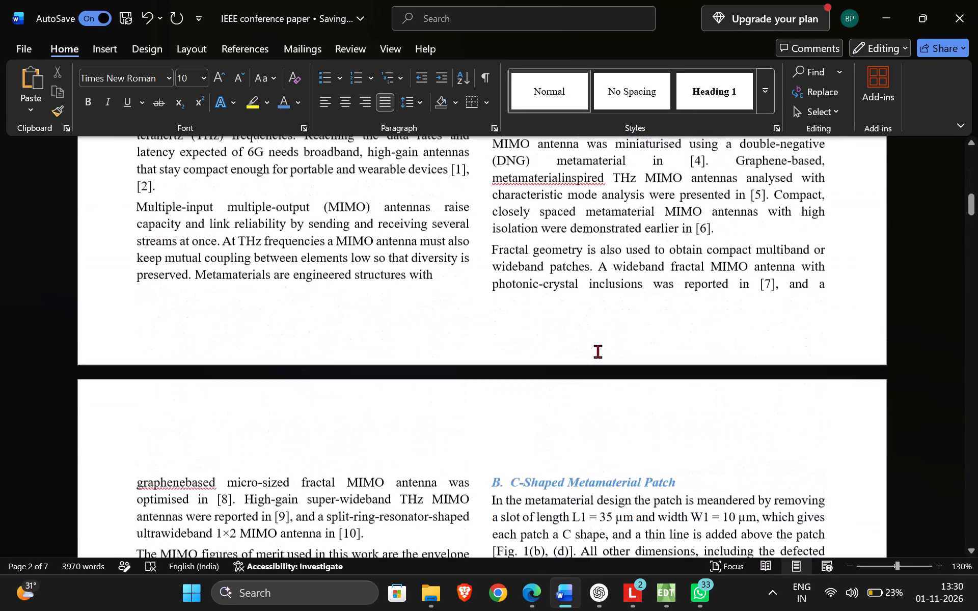
{"action": "scroll", "coordinate": [597, 351], "scroll_direction": "down", "scroll_amount": 1}
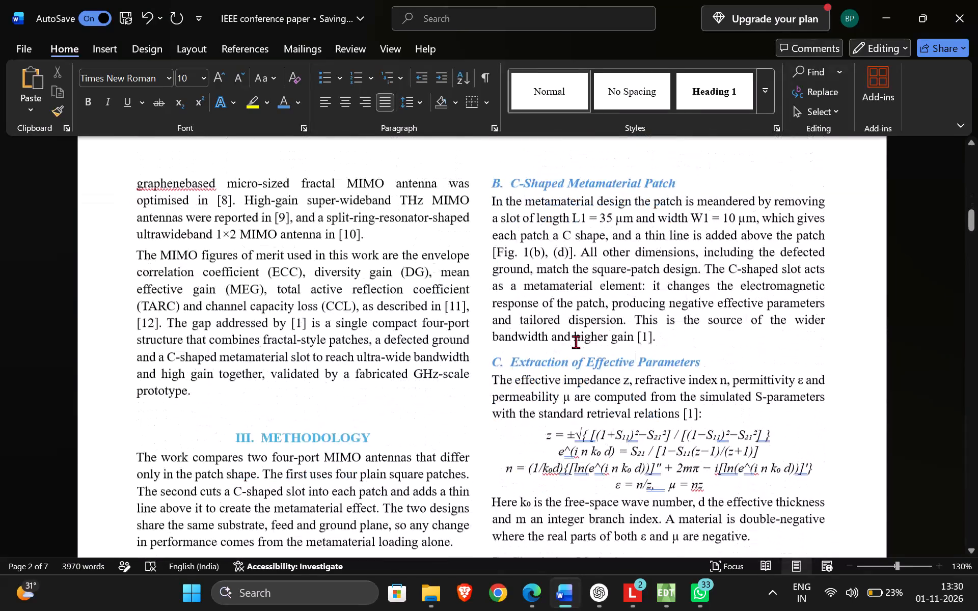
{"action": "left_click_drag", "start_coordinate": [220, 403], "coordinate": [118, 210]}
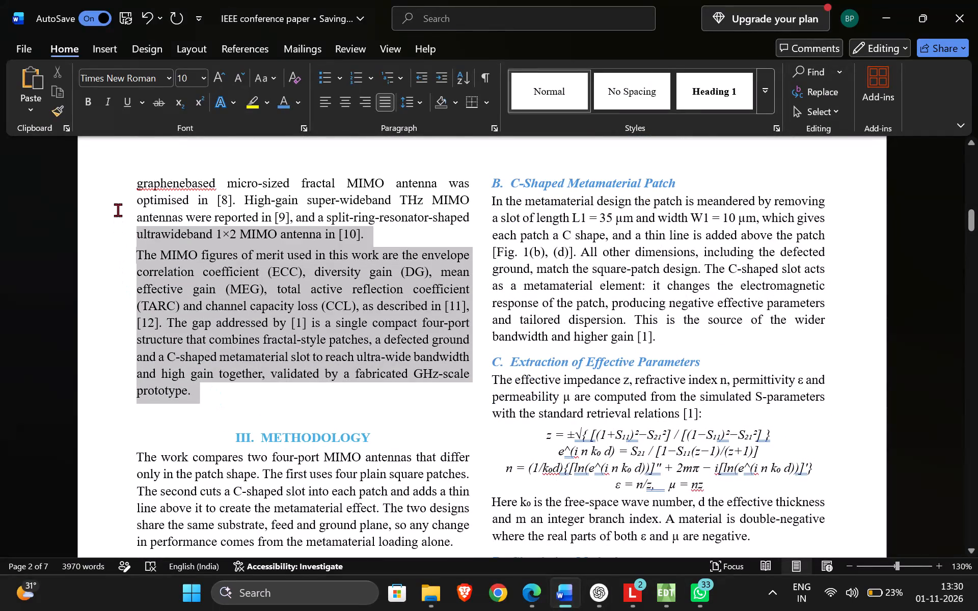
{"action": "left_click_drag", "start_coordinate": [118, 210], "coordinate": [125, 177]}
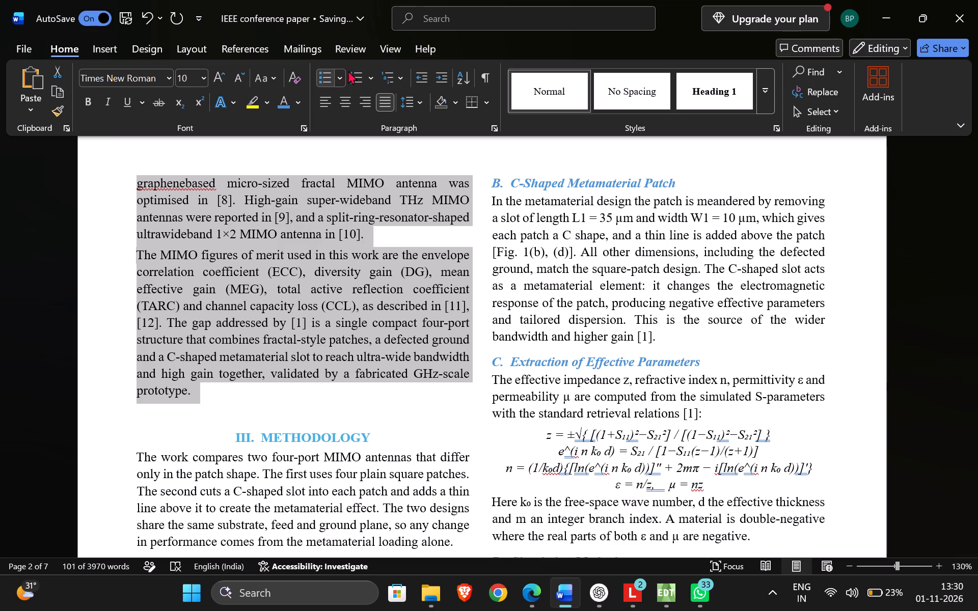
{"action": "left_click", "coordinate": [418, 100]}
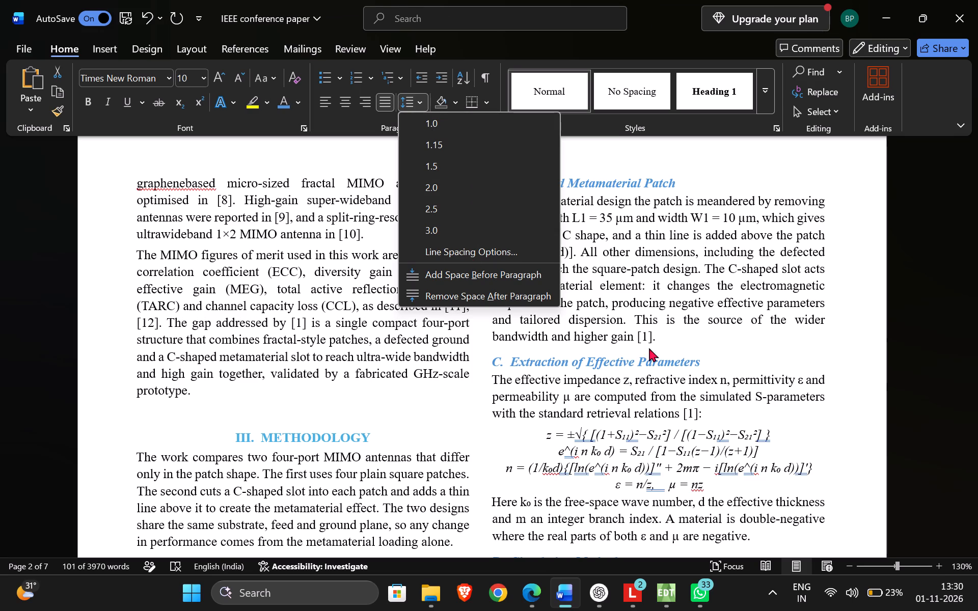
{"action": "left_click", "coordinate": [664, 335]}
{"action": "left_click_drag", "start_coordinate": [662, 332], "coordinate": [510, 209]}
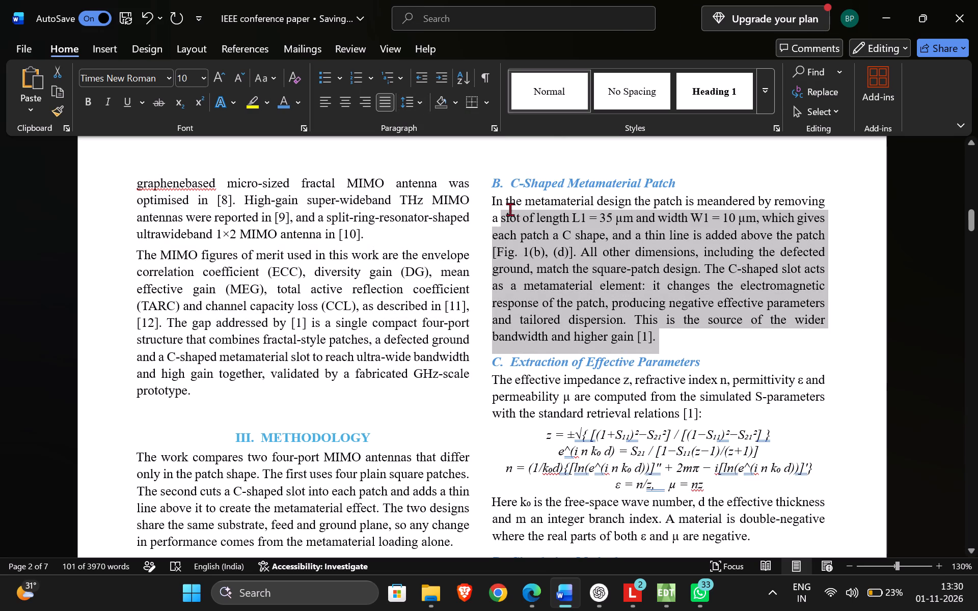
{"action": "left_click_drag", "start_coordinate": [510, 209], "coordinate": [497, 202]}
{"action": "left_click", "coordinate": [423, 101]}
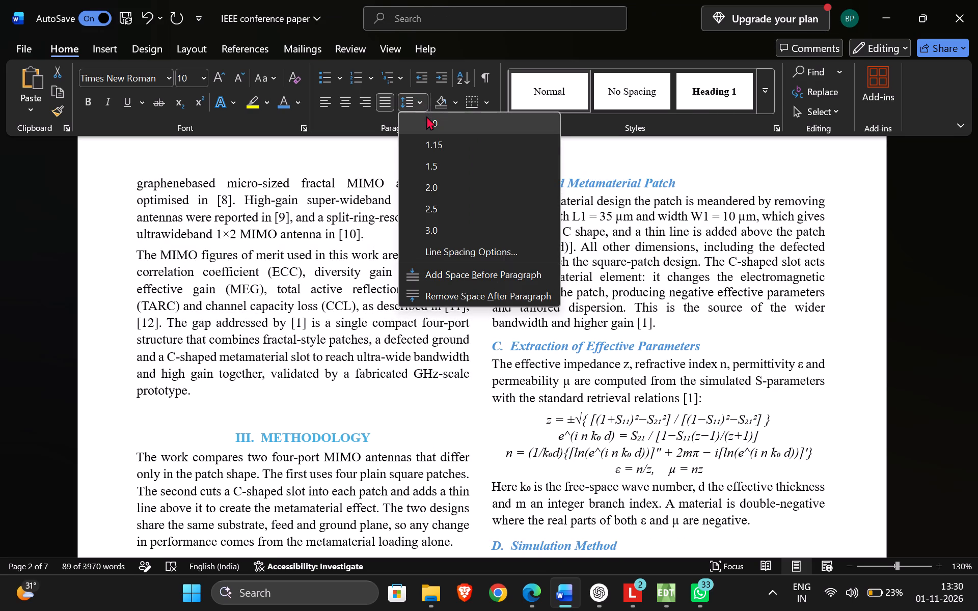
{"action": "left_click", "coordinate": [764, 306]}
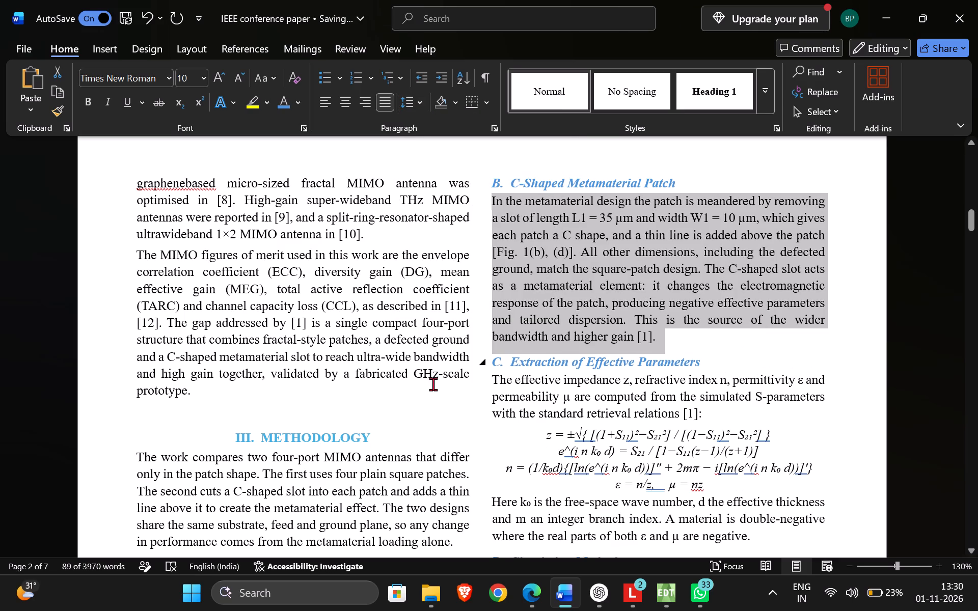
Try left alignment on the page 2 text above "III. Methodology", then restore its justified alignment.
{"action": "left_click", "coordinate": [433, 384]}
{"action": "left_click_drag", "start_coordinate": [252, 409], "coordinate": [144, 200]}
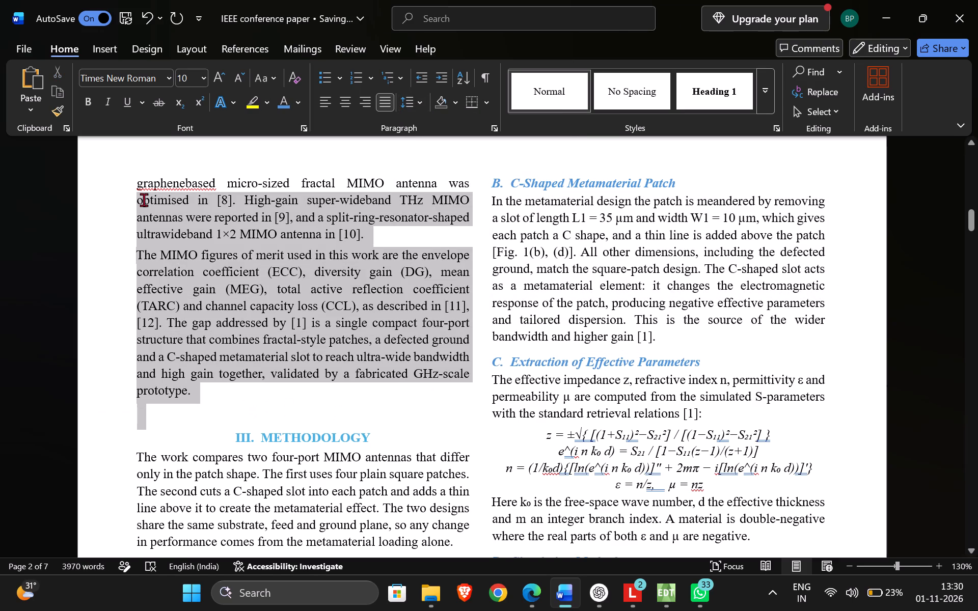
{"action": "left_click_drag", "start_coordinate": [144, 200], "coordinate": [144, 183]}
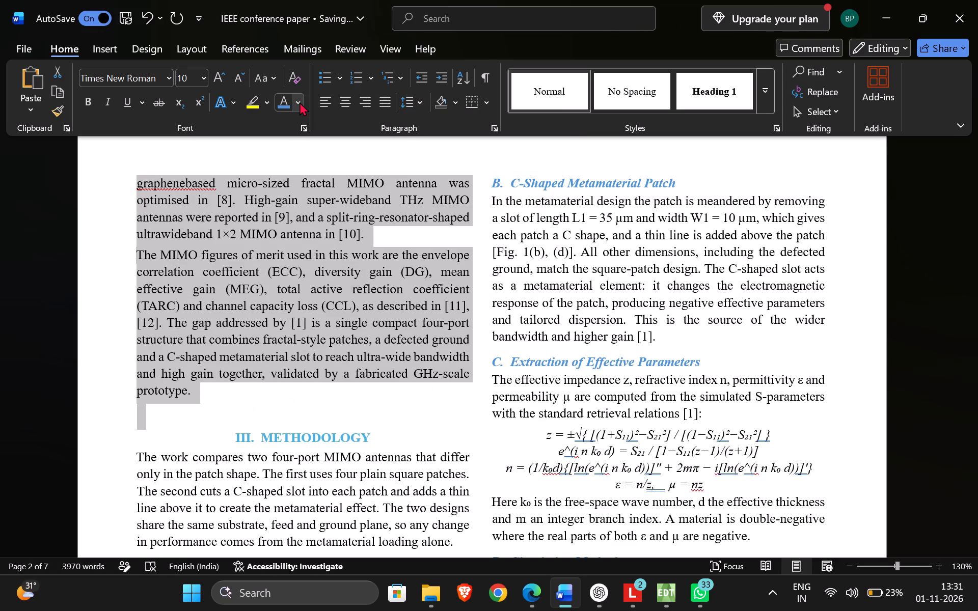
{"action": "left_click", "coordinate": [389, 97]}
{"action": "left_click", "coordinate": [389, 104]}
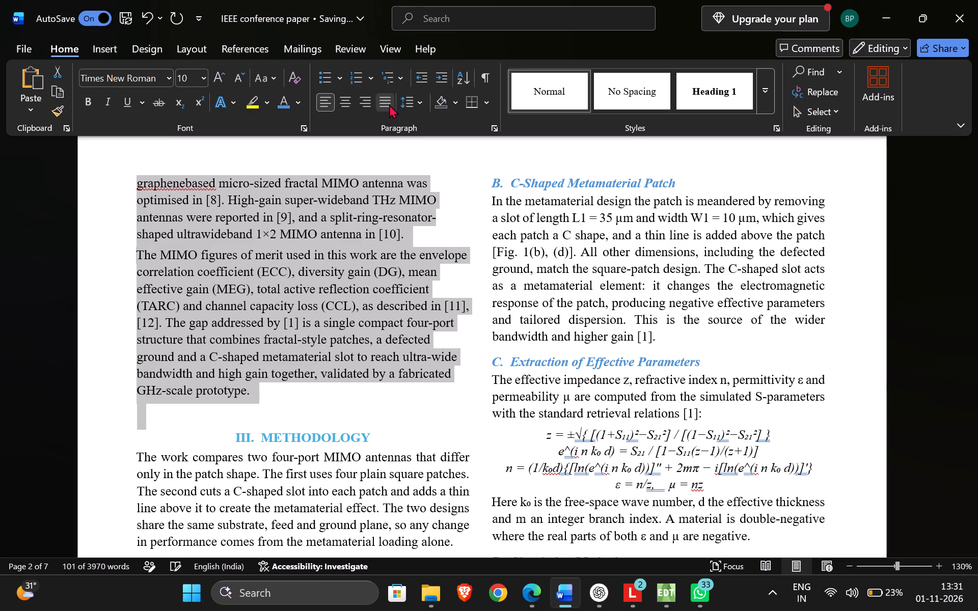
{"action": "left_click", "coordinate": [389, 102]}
Review the Introduction and Literature Survey text and its alignment on the first page.
{"action": "scroll", "coordinate": [519, 311], "scroll_direction": "up", "scroll_amount": 2}
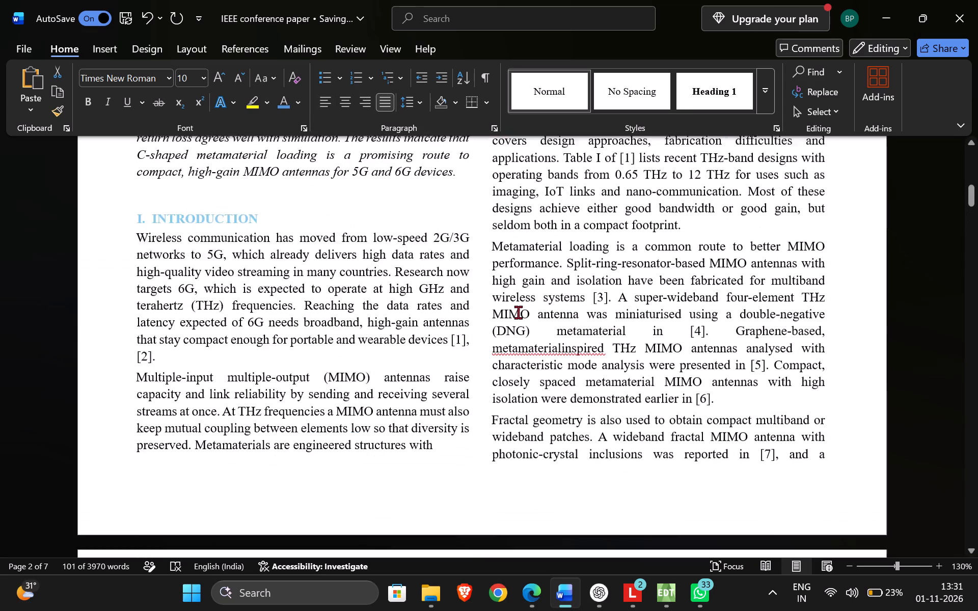
{"action": "left_click", "coordinate": [573, 415]}
{"action": "scroll", "coordinate": [579, 409], "scroll_direction": "up", "scroll_amount": 1}
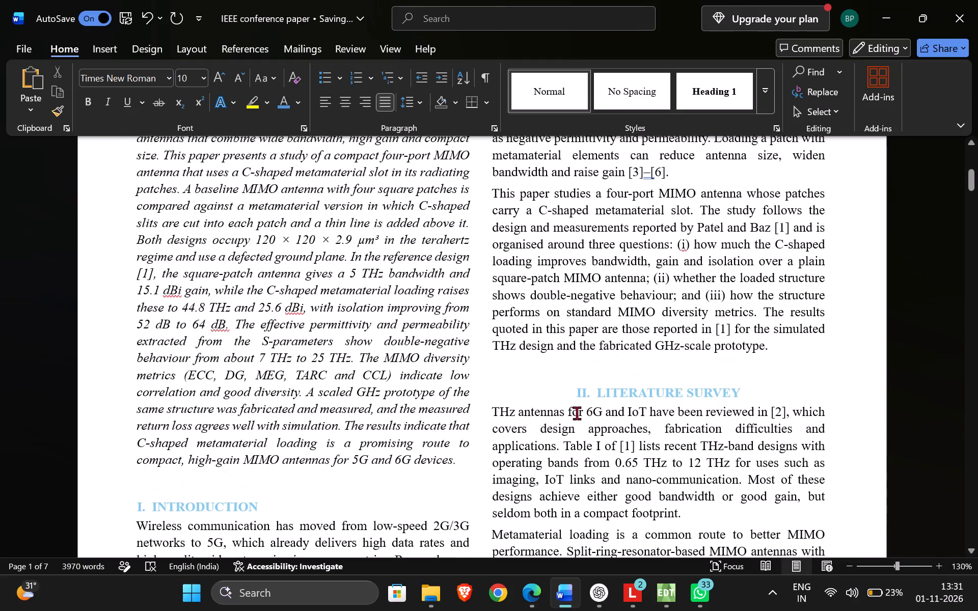
{"action": "left_click_drag", "start_coordinate": [576, 423], "coordinate": [688, 449]}
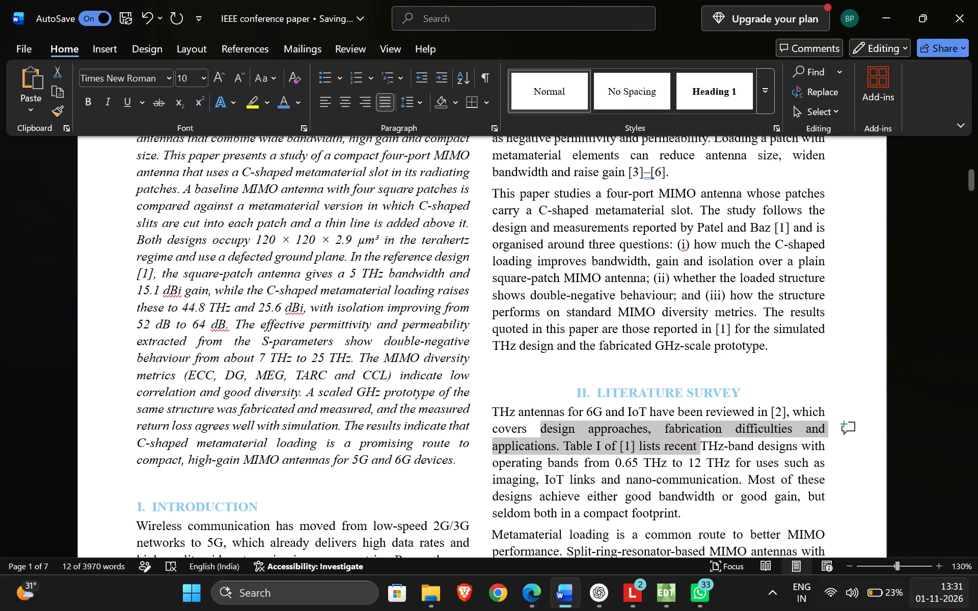
{"action": "left_click", "coordinate": [737, 307]}
{"action": "scroll", "coordinate": [740, 332], "scroll_direction": "up", "scroll_amount": 2}
{"action": "scroll", "coordinate": [741, 336], "scroll_direction": "down", "scroll_amount": 3}
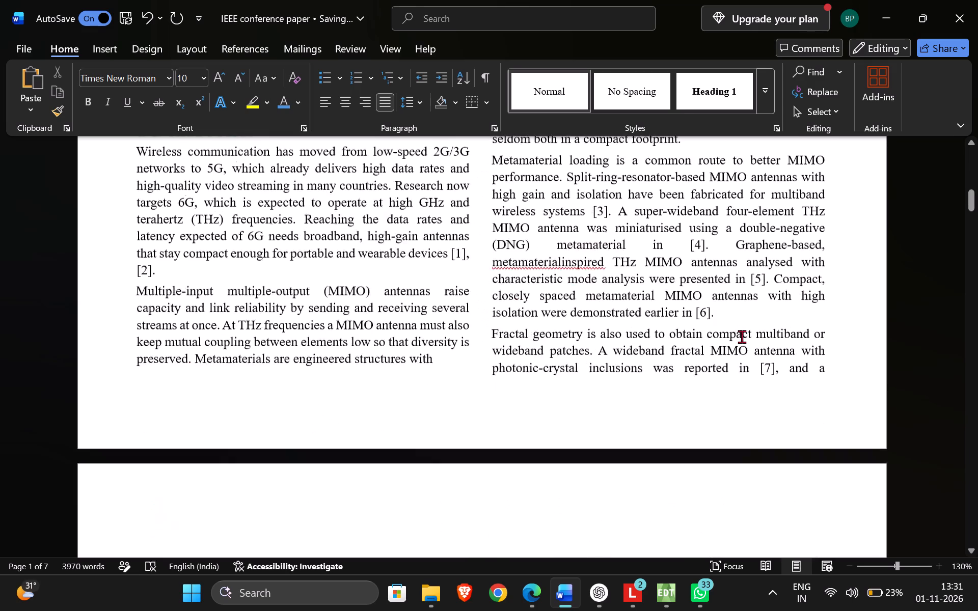
Review the figures, tables, headings and page layout from the Methodology section through to the final references at a reduced zoom.
{"action": "scroll", "coordinate": [742, 337], "scroll_direction": "down", "scroll_amount": 6}
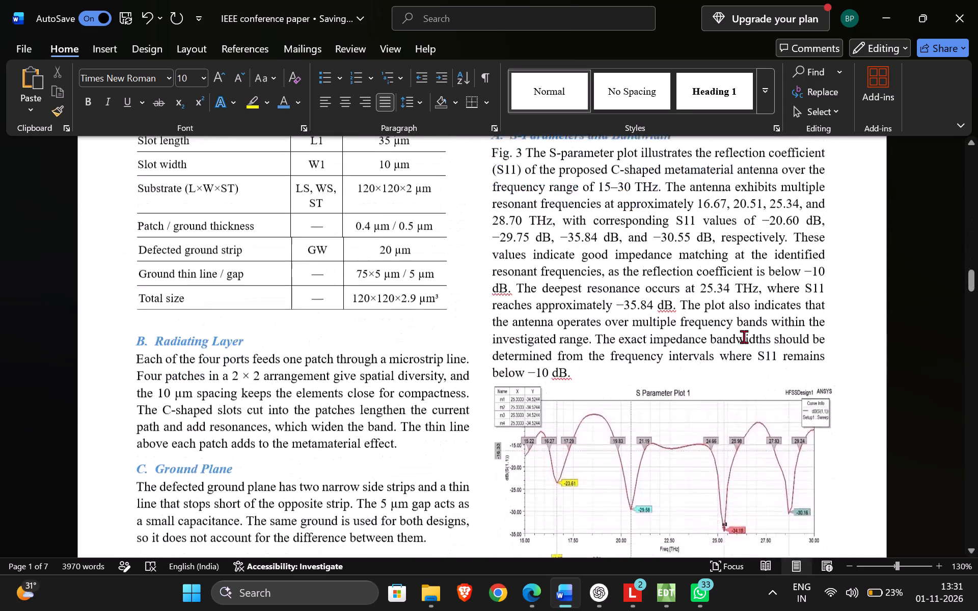
{"action": "scroll", "coordinate": [744, 337], "scroll_direction": "down", "scroll_amount": 3}
{"action": "scroll", "coordinate": [744, 337], "scroll_direction": "down", "scroll_amount": 2, "text": "ctrl"}
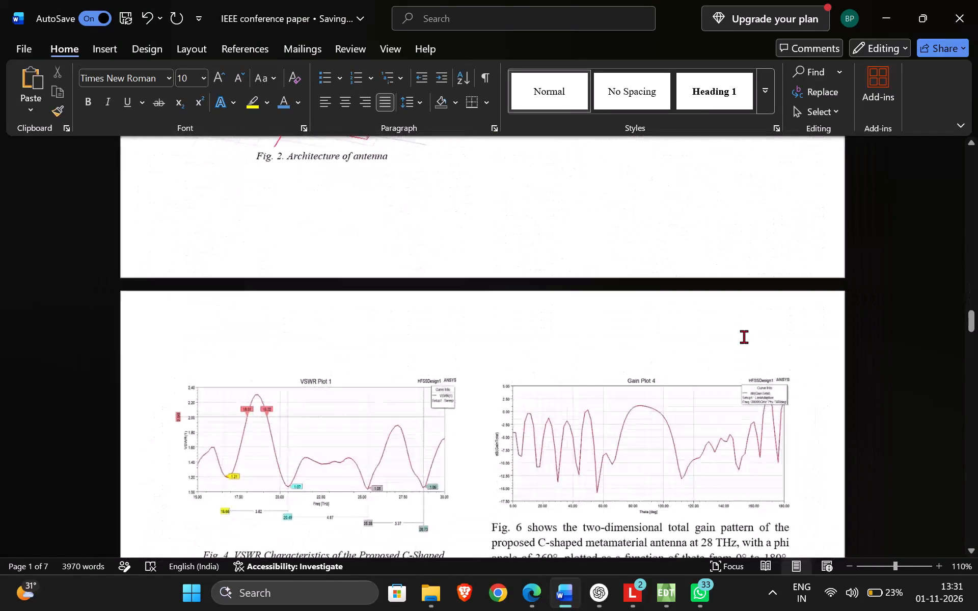
{"action": "scroll", "coordinate": [744, 337], "scroll_direction": "down", "scroll_amount": 4, "text": "ctrl"}
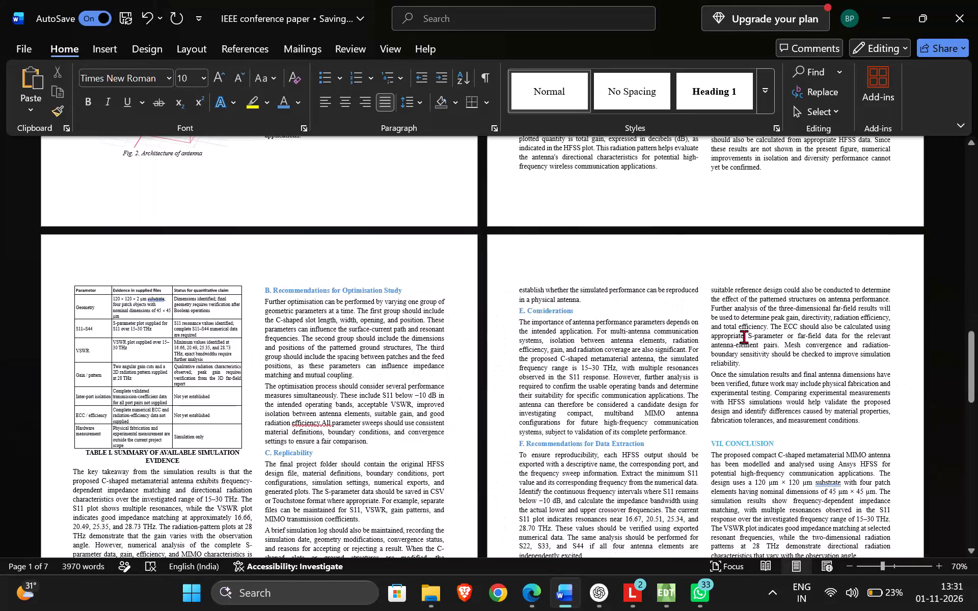
{"action": "scroll", "coordinate": [744, 337], "scroll_direction": "up", "scroll_amount": 1, "text": "ctrl"}
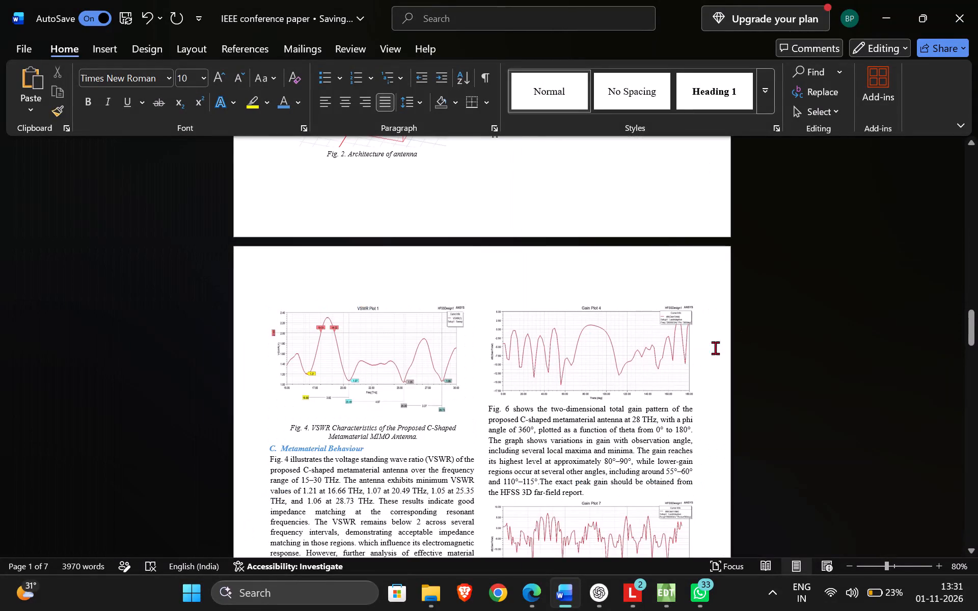
{"action": "scroll", "coordinate": [579, 381], "scroll_direction": "down", "scroll_amount": 2}
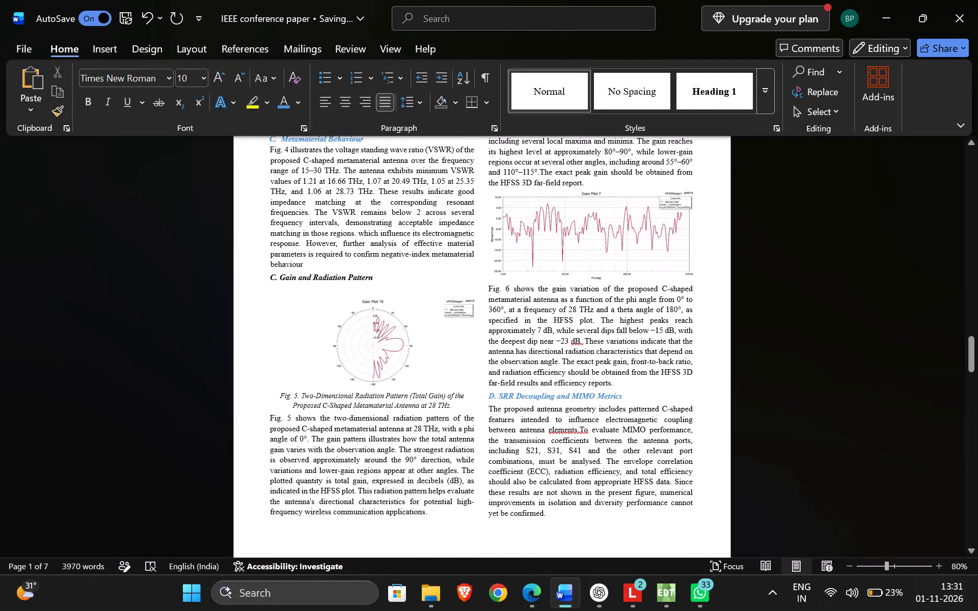
{"action": "scroll", "coordinate": [338, 406], "scroll_direction": "up", "scroll_amount": 2}
{"action": "scroll", "coordinate": [423, 402], "scroll_direction": "up", "scroll_amount": 1}
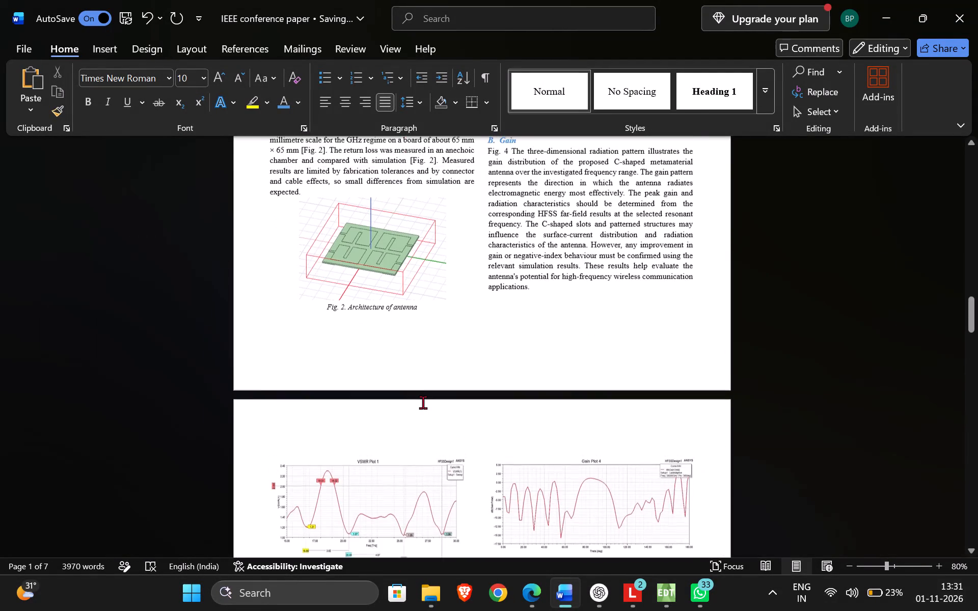
{"action": "scroll", "coordinate": [423, 402], "scroll_direction": "up", "scroll_amount": 6}
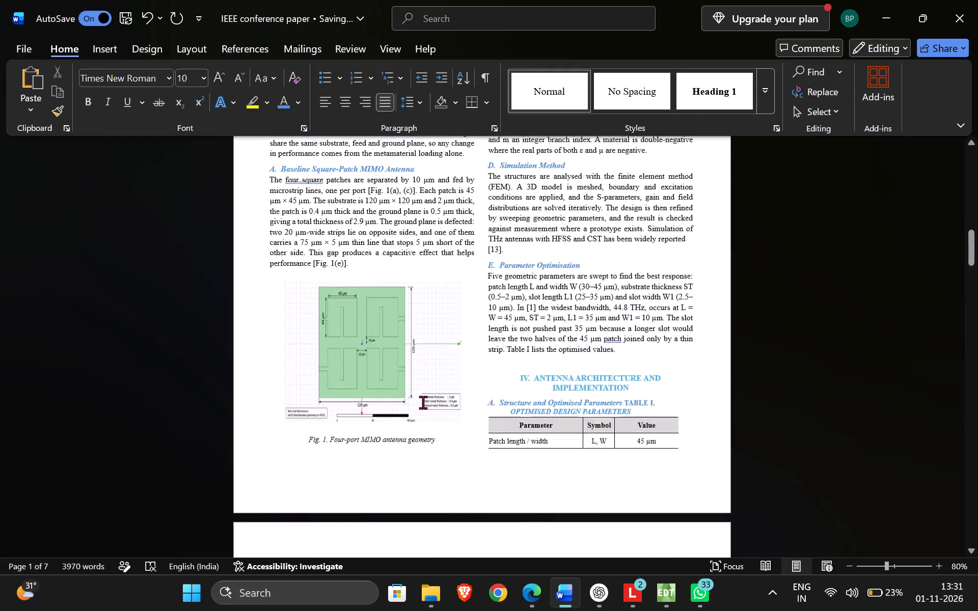
{"action": "scroll", "coordinate": [423, 402], "scroll_direction": "up", "scroll_amount": 6}
{"action": "scroll", "coordinate": [423, 399], "scroll_direction": "down", "scroll_amount": 12}
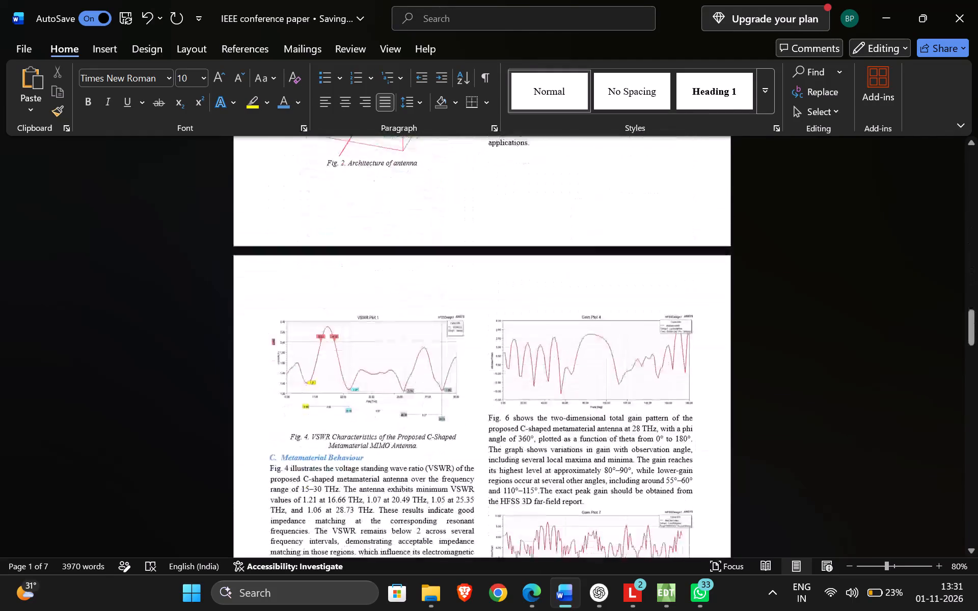
{"action": "scroll", "coordinate": [423, 399], "scroll_direction": "down", "scroll_amount": 6}
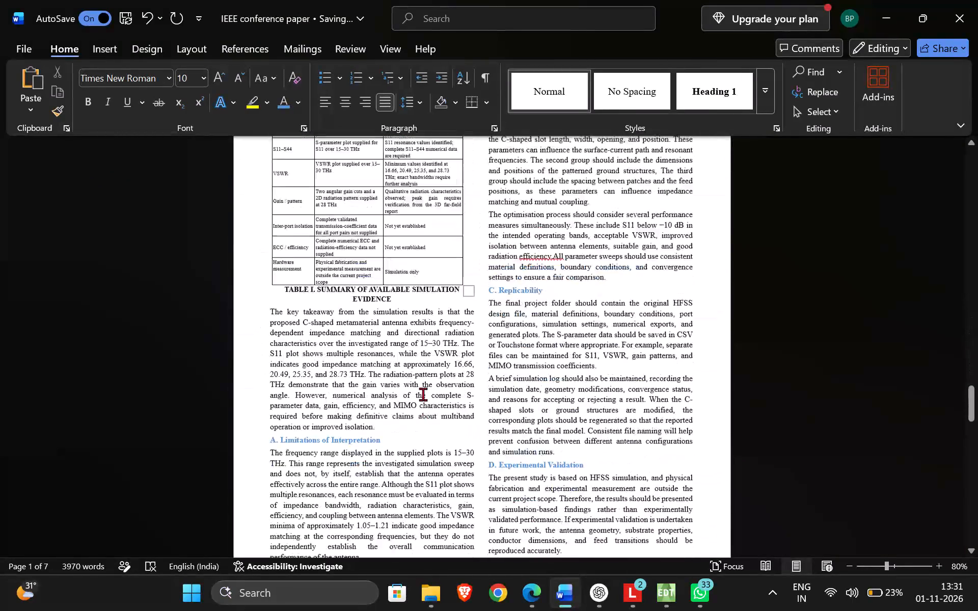
{"action": "scroll", "coordinate": [423, 394], "scroll_direction": "down", "scroll_amount": 2}
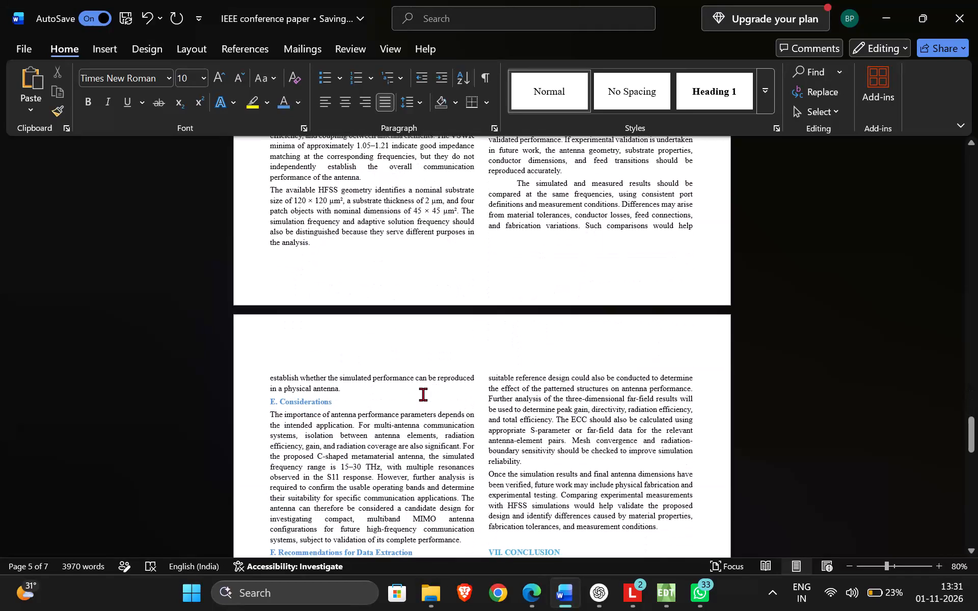
{"action": "scroll", "coordinate": [423, 393], "scroll_direction": "down", "scroll_amount": 1}
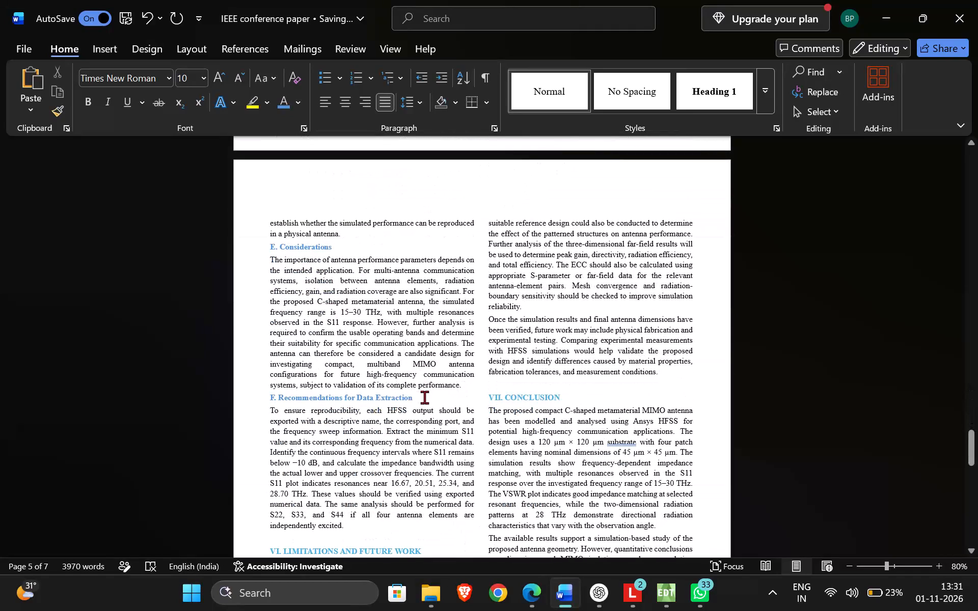
{"action": "scroll", "coordinate": [424, 397], "scroll_direction": "down", "scroll_amount": 5}
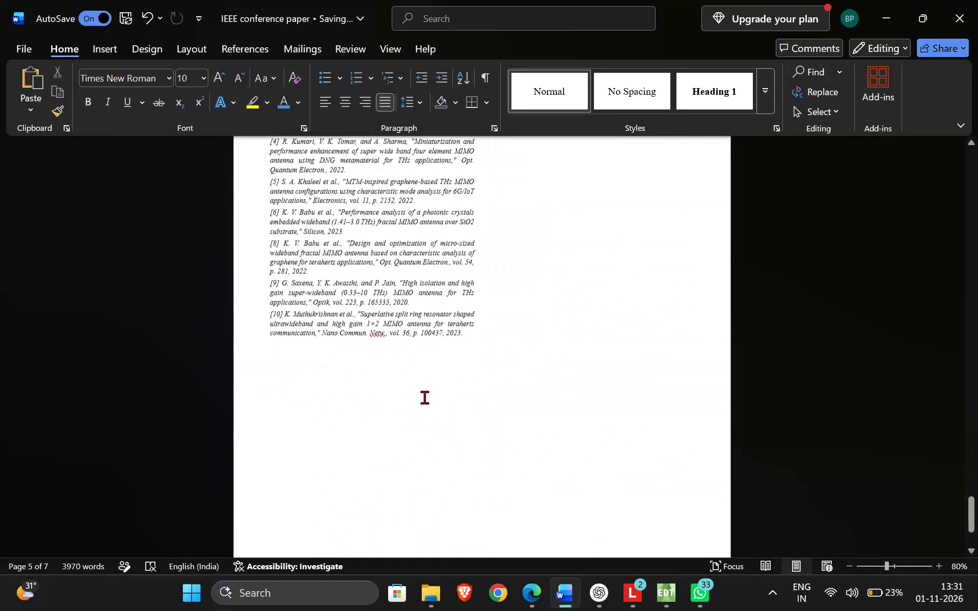
Start exporting the finished conference paper as a PDF document, up to the publishing dialog.
{"action": "scroll", "coordinate": [424, 397], "scroll_direction": "up", "scroll_amount": 10}
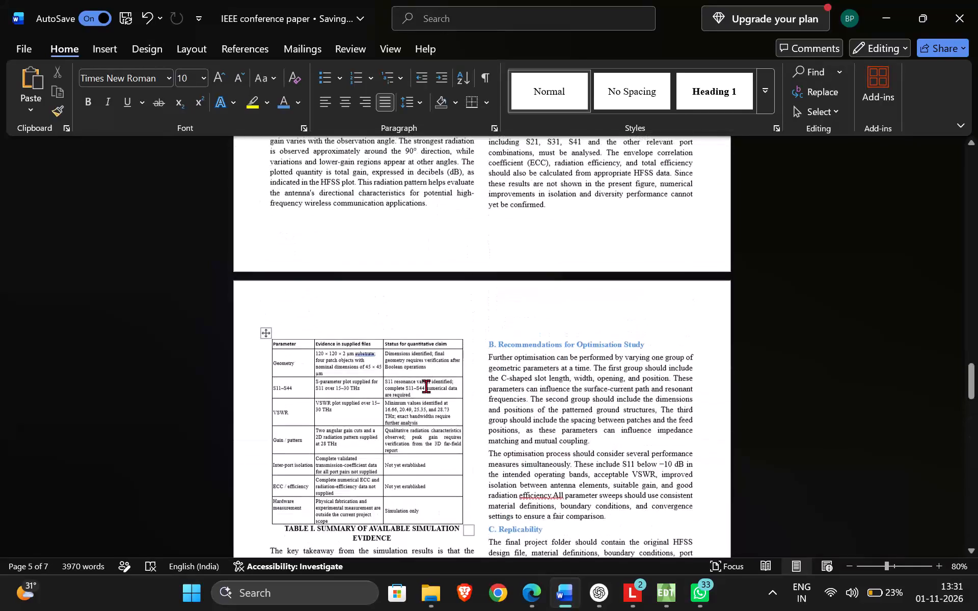
{"action": "scroll", "coordinate": [426, 386], "scroll_direction": "up", "scroll_amount": 10}
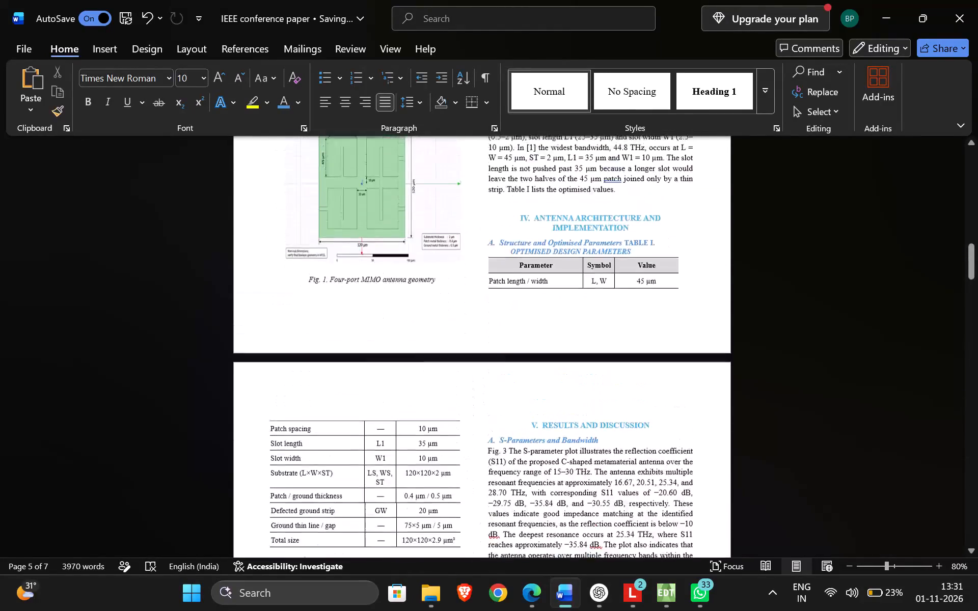
{"action": "scroll", "coordinate": [428, 363], "scroll_direction": "up", "scroll_amount": 7}
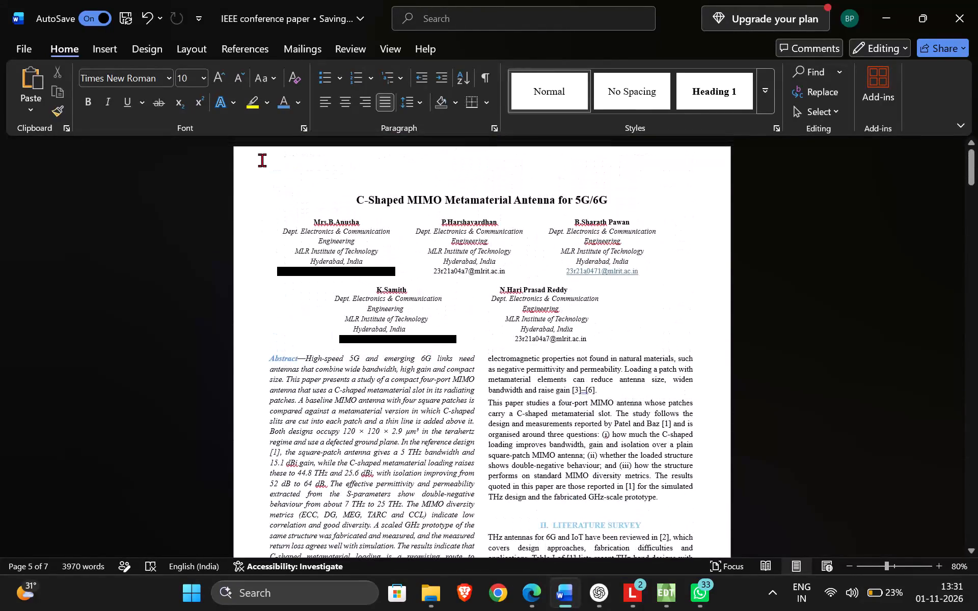
{"action": "left_click", "coordinate": [34, 45]}
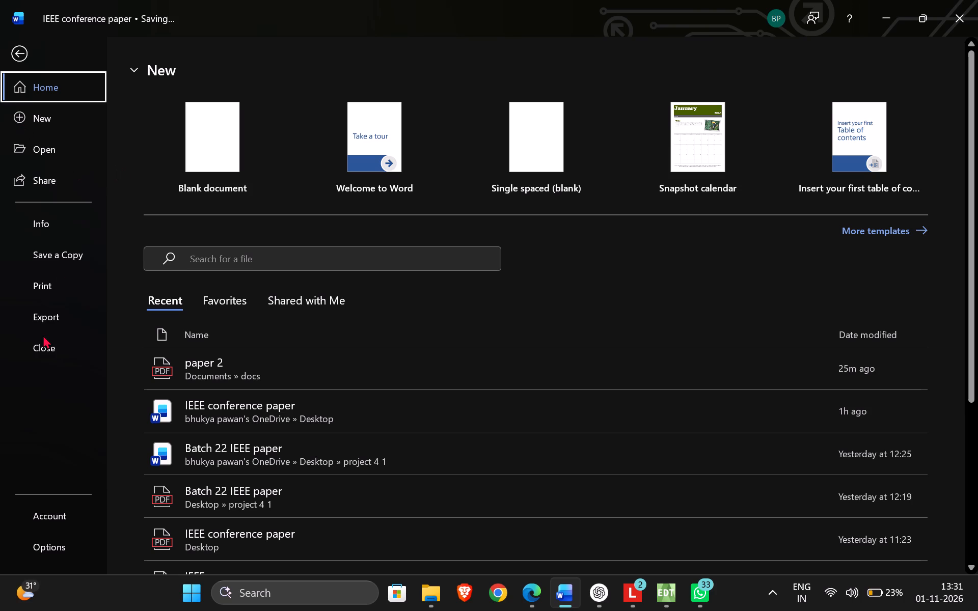
{"action": "left_click", "coordinate": [63, 316]}
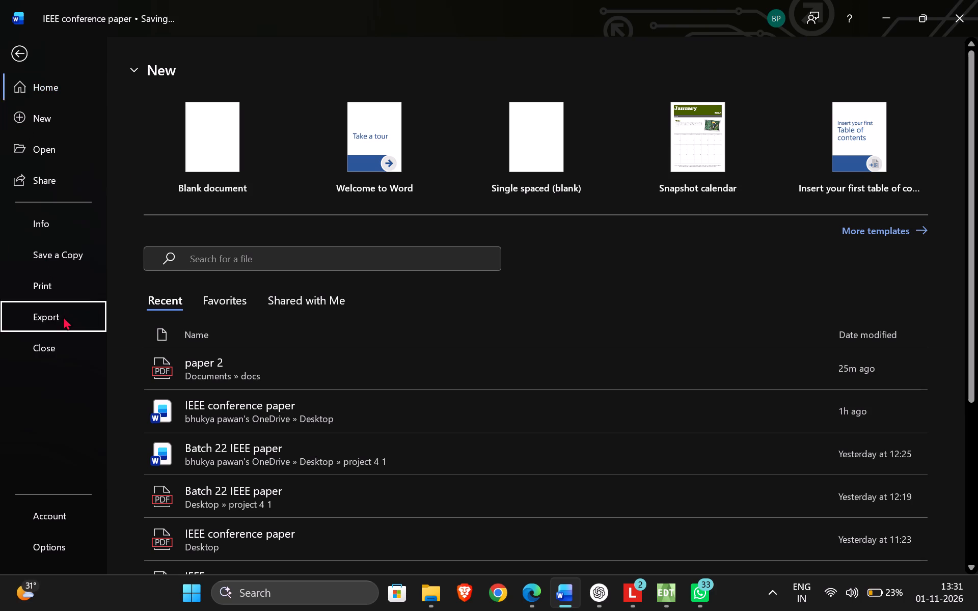
{"action": "left_click", "coordinate": [436, 205]}
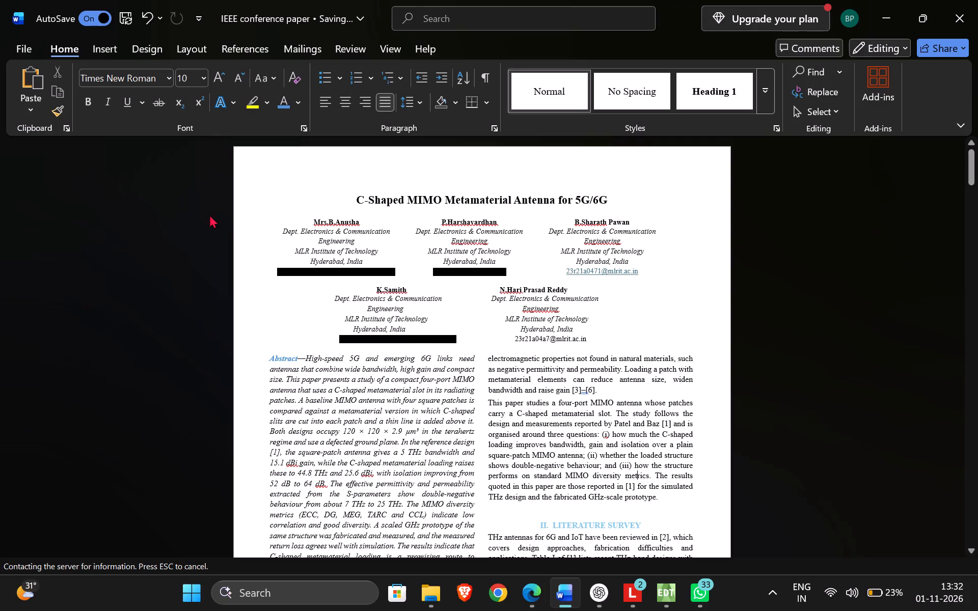
{"action": "left_click", "coordinate": [23, 45]}
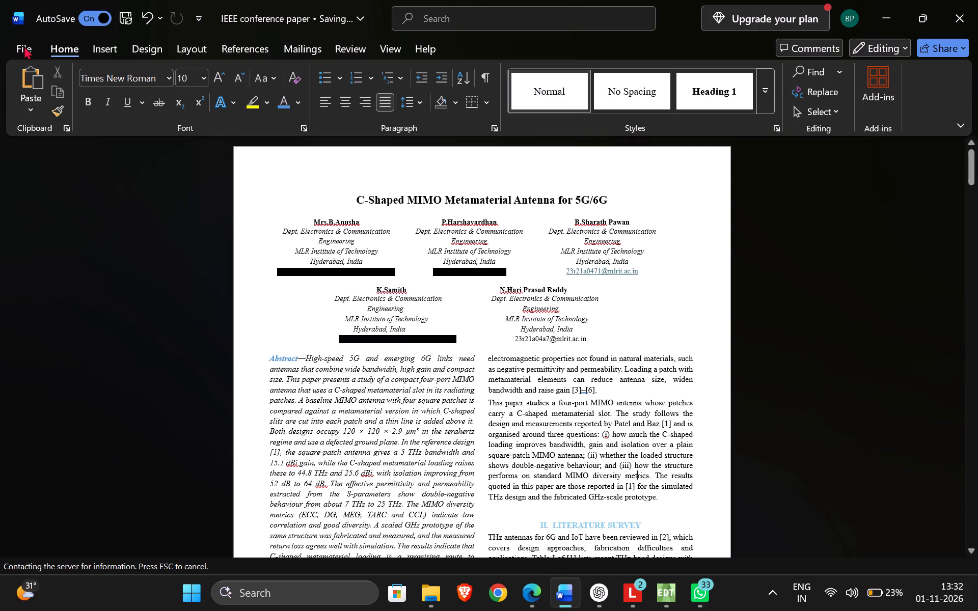
{"action": "left_click", "coordinate": [24, 46]}
{"action": "double_click", "coordinate": [24, 43]}
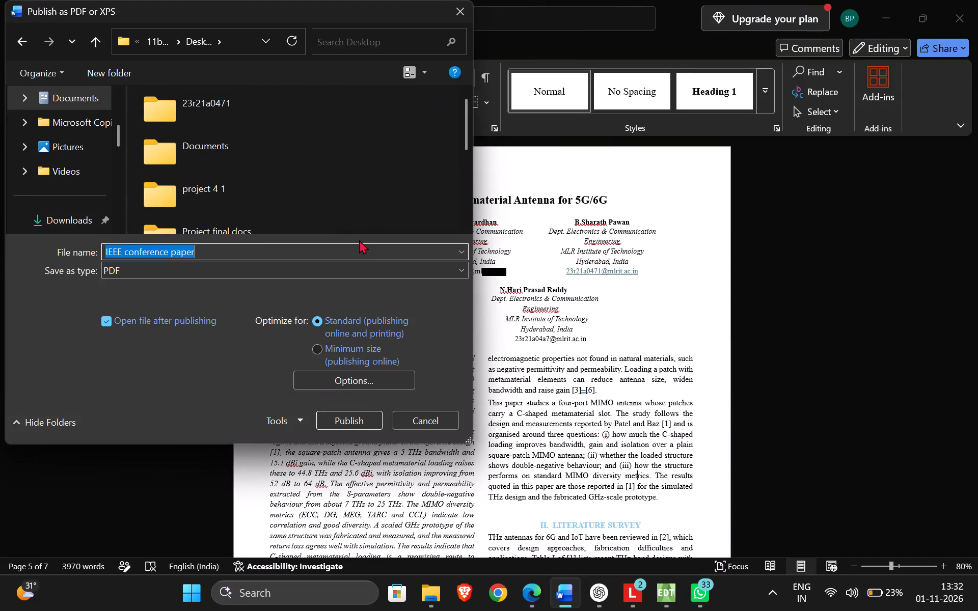
Name the PDF "Batch 22 IEEE paper" and publish it to the Desktop folder.
{"action": "left_click", "coordinate": [212, 241]}
{"action": "left_click_drag", "start_coordinate": [213, 242], "coordinate": [137, 247]}
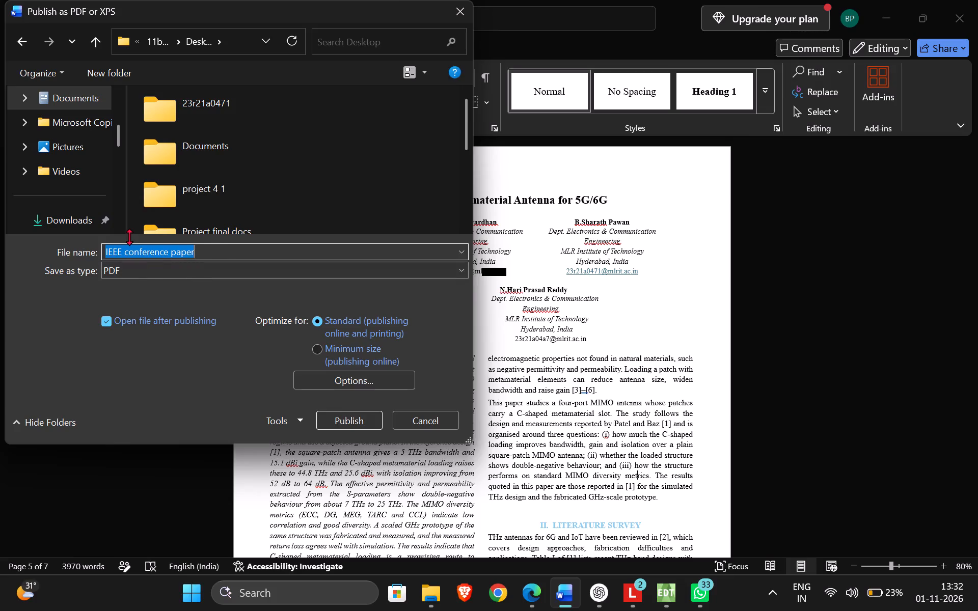
{"action": "left_click", "coordinate": [129, 237]}
{"action": "left_click_drag", "start_coordinate": [207, 245], "coordinate": [41, 253]}
{"action": "type", "text": "Batch 22"}
{"action": "key", "text": "space"}
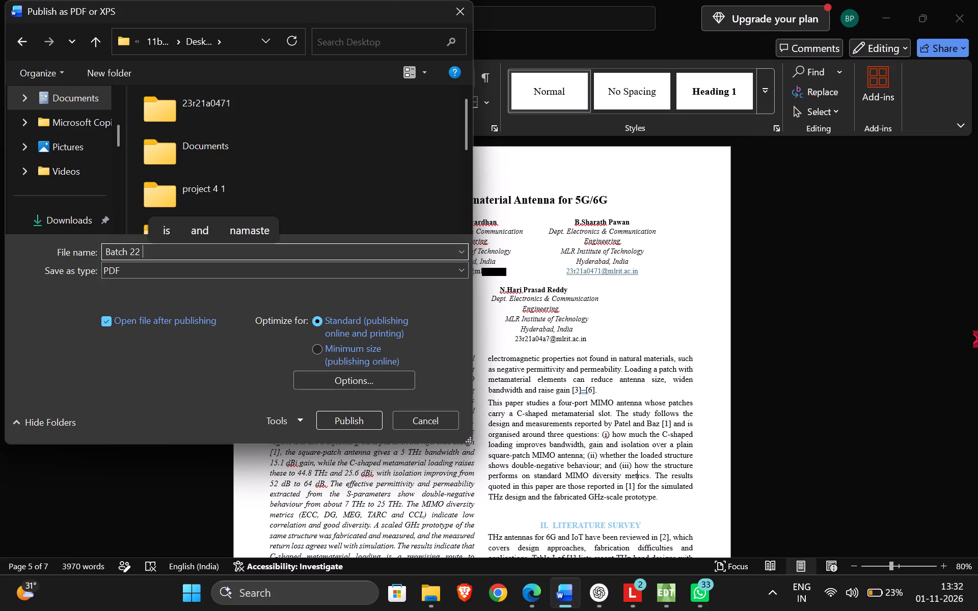
{"action": "type", "text": "ieee"}
{"action": "key", "text": "space"}
{"action": "key", "text": "BackSpace"}
{"action": "key", "text": "BackSpace"}
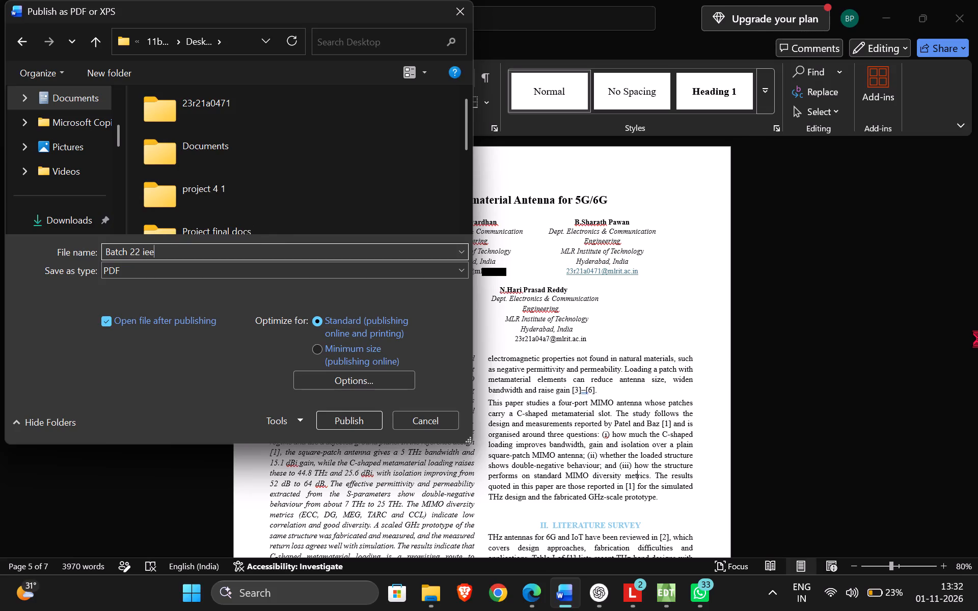
{"action": "key", "text": "BackSpace"}
{"action": "key", "text": "BackSpace"}
{"action": "key", "text": "BackSpace"}
{"action": "type", "text": "Ieee"}
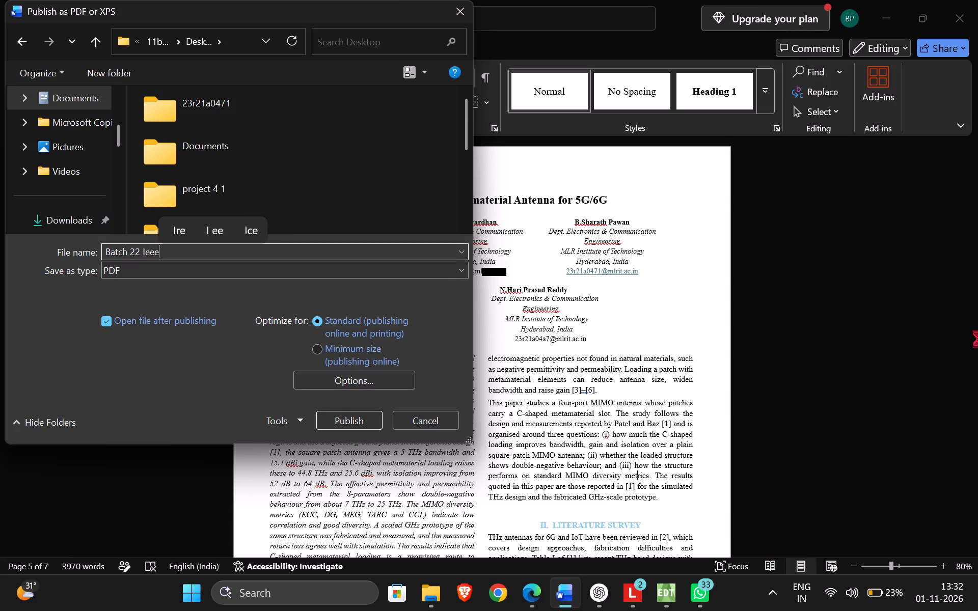
{"action": "key", "text": "space"}
{"action": "key", "text": "BackSpace"}
{"action": "key", "text": "BackSpace"}
{"action": "key", "text": "BackSpace"}
{"action": "key", "text": "BackSpace"}
{"action": "key", "text": "BackSpace"}
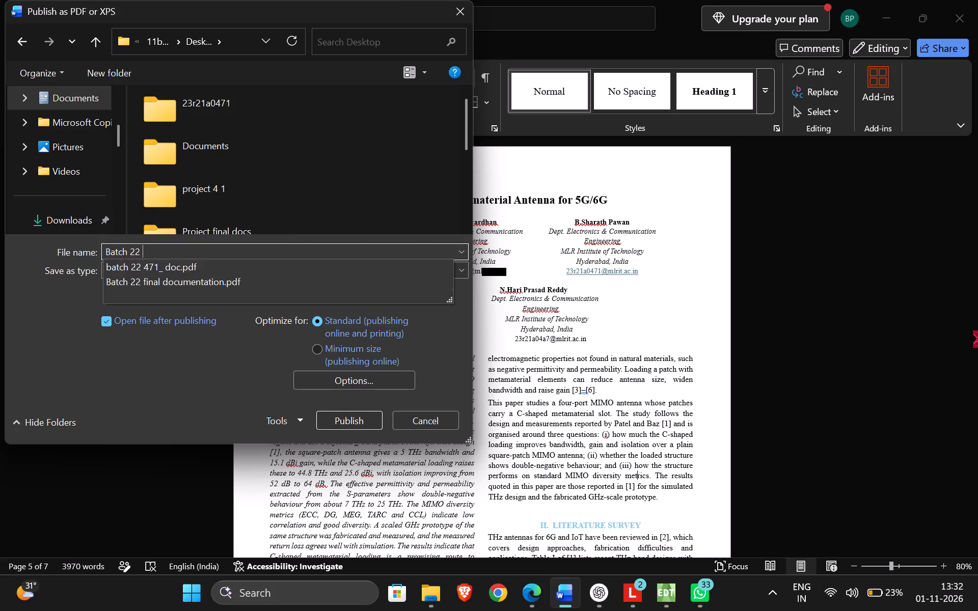
{"action": "type", "text": "IEEE paper"}
{"action": "key", "text": "space"}
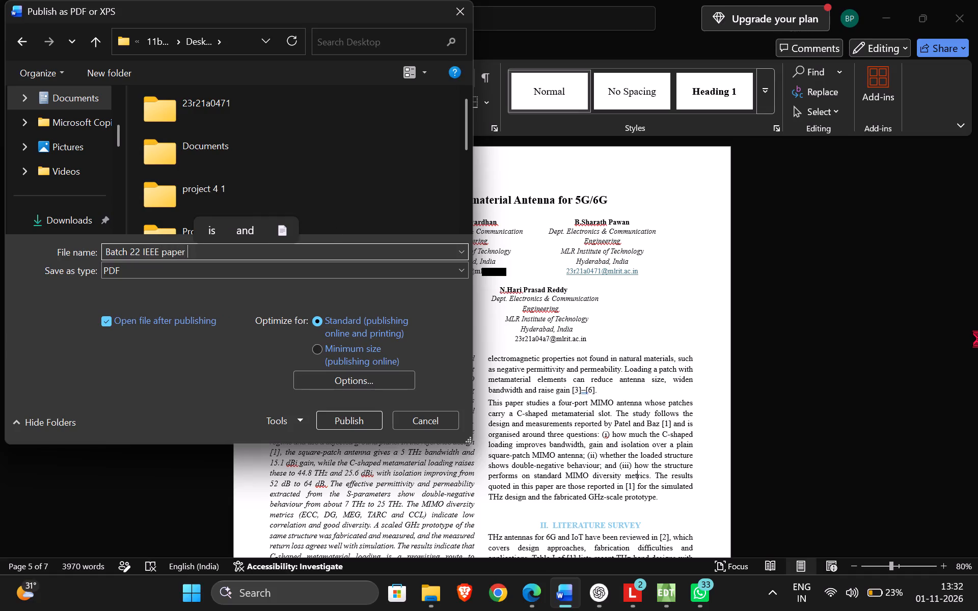
{"action": "left_click", "coordinate": [337, 416]}
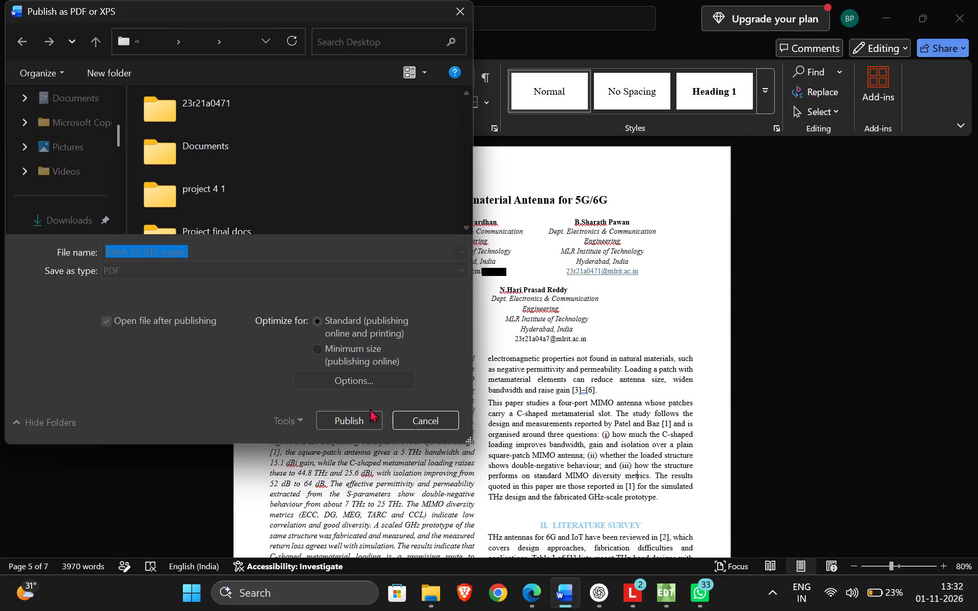
{"action": "left_click", "coordinate": [356, 420]}
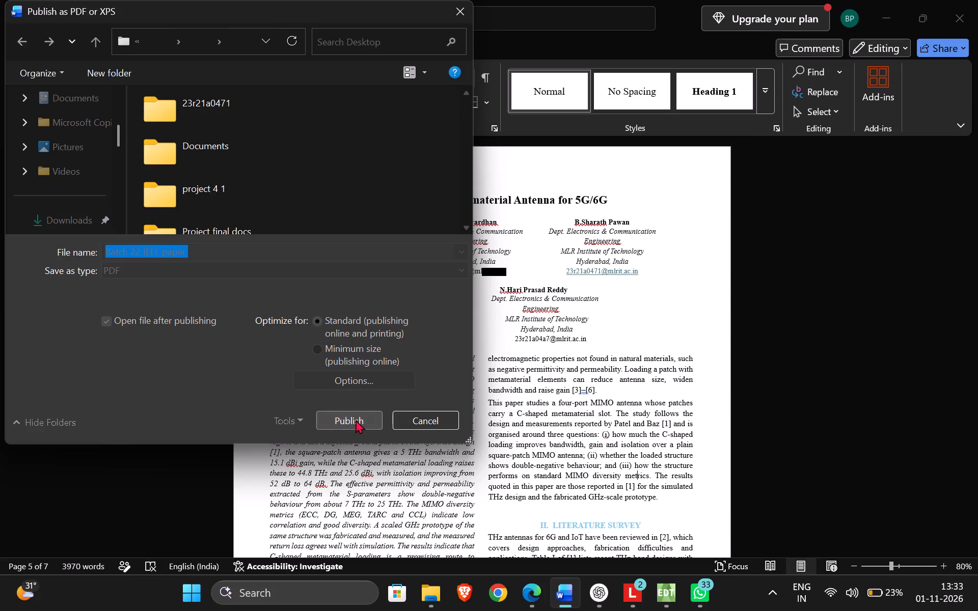
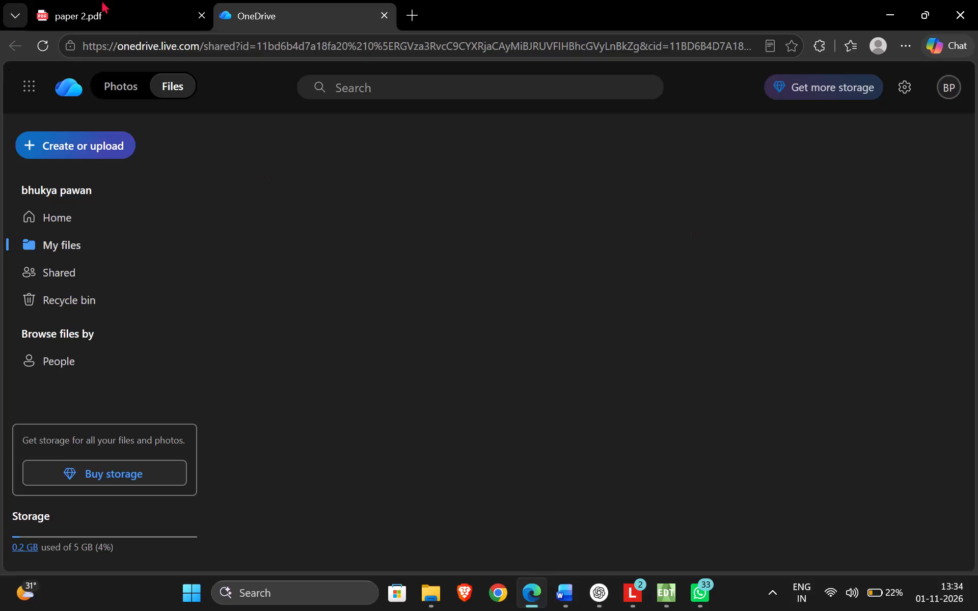
Close the OneDrive page and open the recent PDF "Batch 22 IEEE paper" from the project 4 1 folder.
{"action": "left_click", "coordinate": [385, 15]}
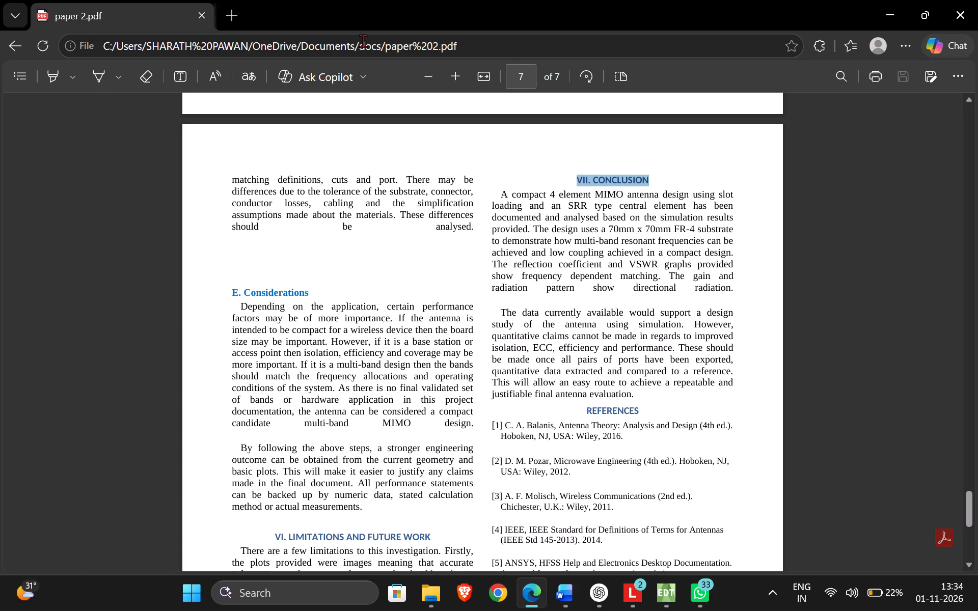
{"action": "key", "text": "super+e"}
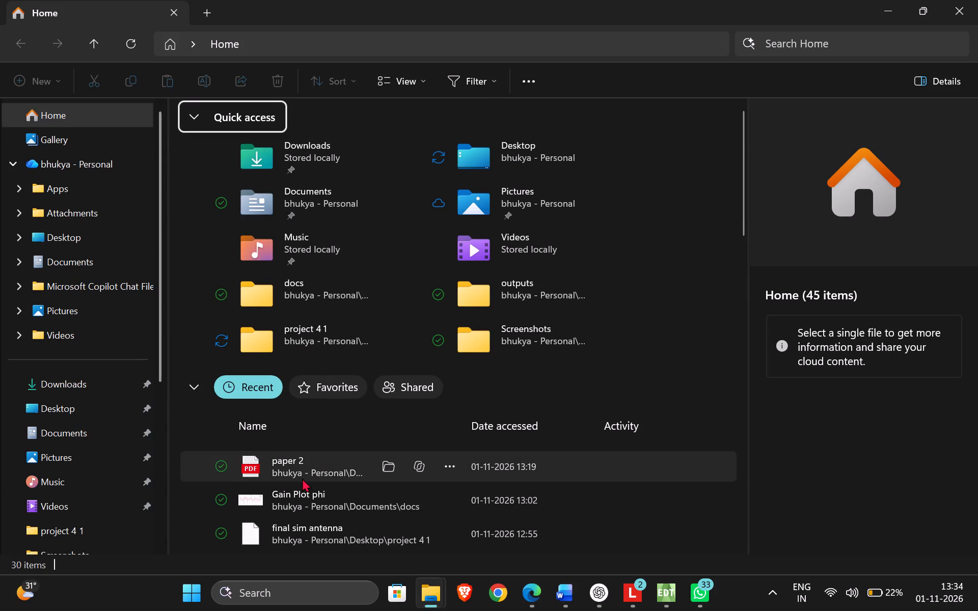
{"action": "scroll", "coordinate": [302, 478], "scroll_direction": "down", "scroll_amount": 1}
{"action": "scroll", "coordinate": [302, 475], "scroll_direction": "up", "scroll_amount": 1}
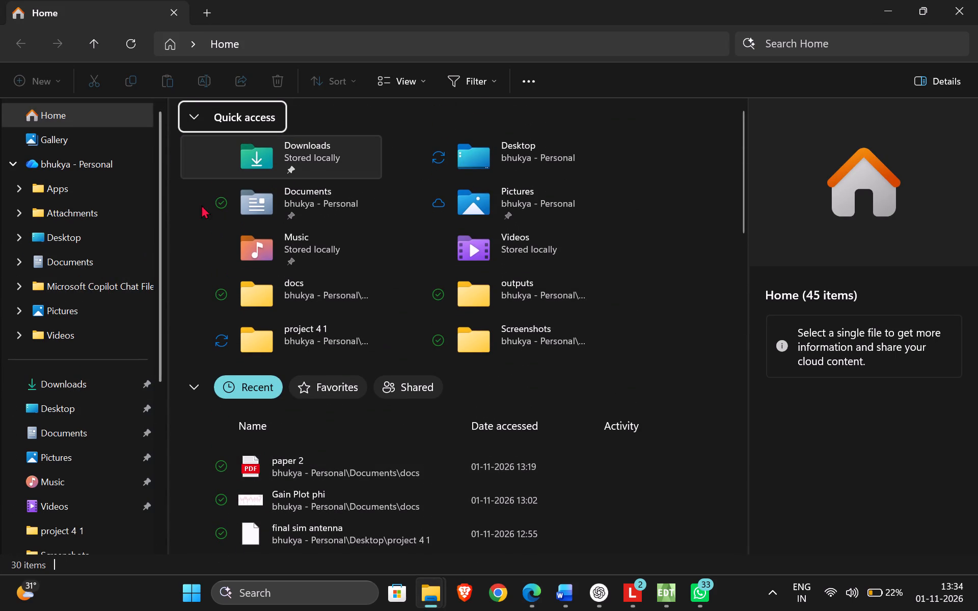
{"action": "double_click", "coordinate": [78, 117]}
{"action": "left_click", "coordinate": [136, 42]}
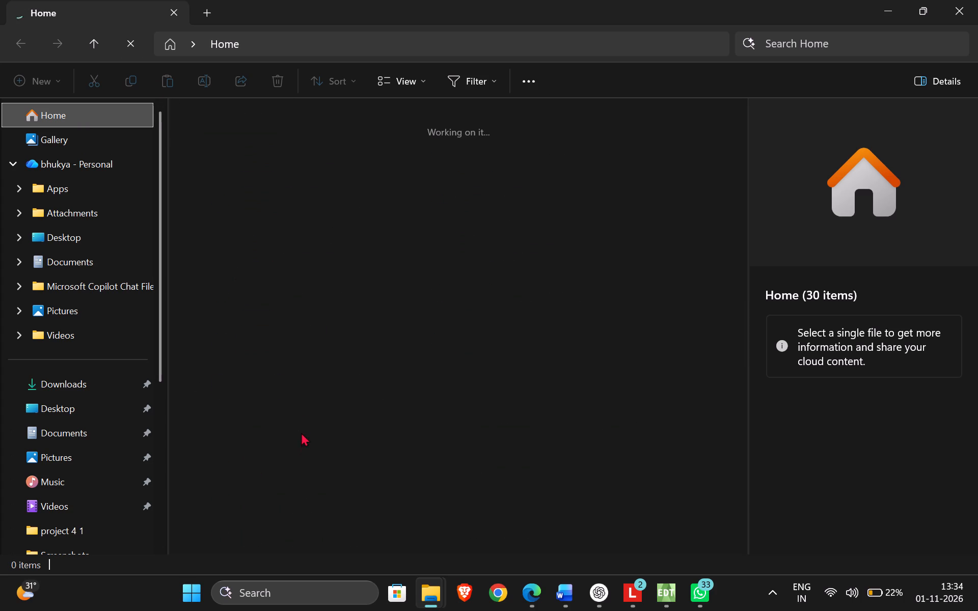
{"action": "scroll", "coordinate": [298, 460], "scroll_direction": "down", "scroll_amount": 1}
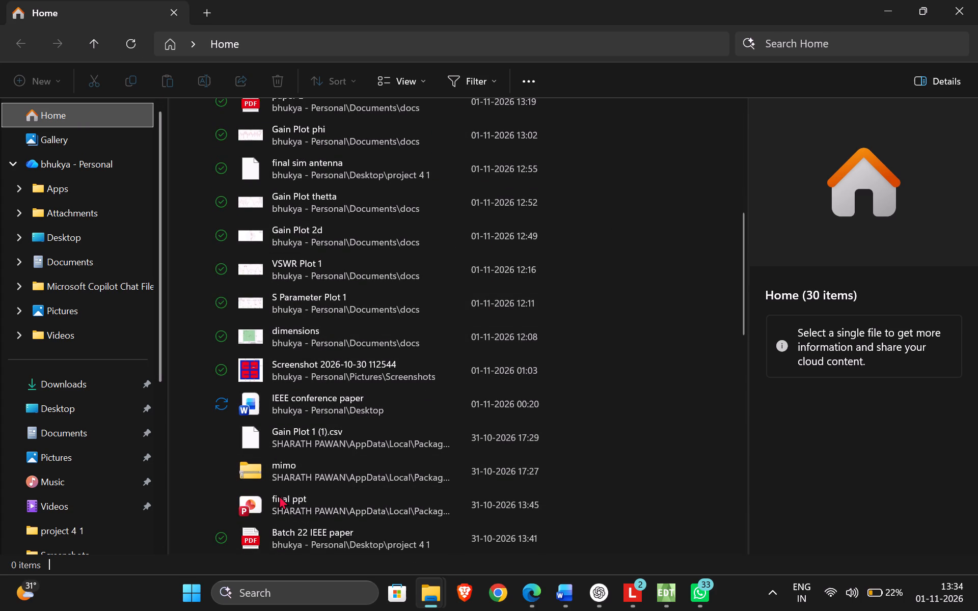
{"action": "left_click", "coordinate": [282, 542]}
{"action": "left_click", "coordinate": [284, 538]}
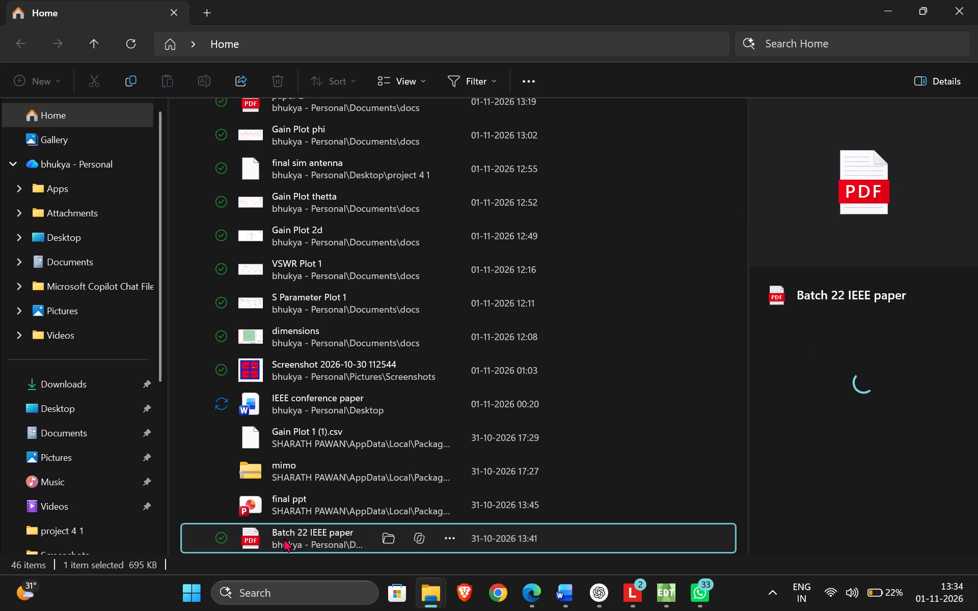
{"action": "double_click", "coordinate": [284, 538]}
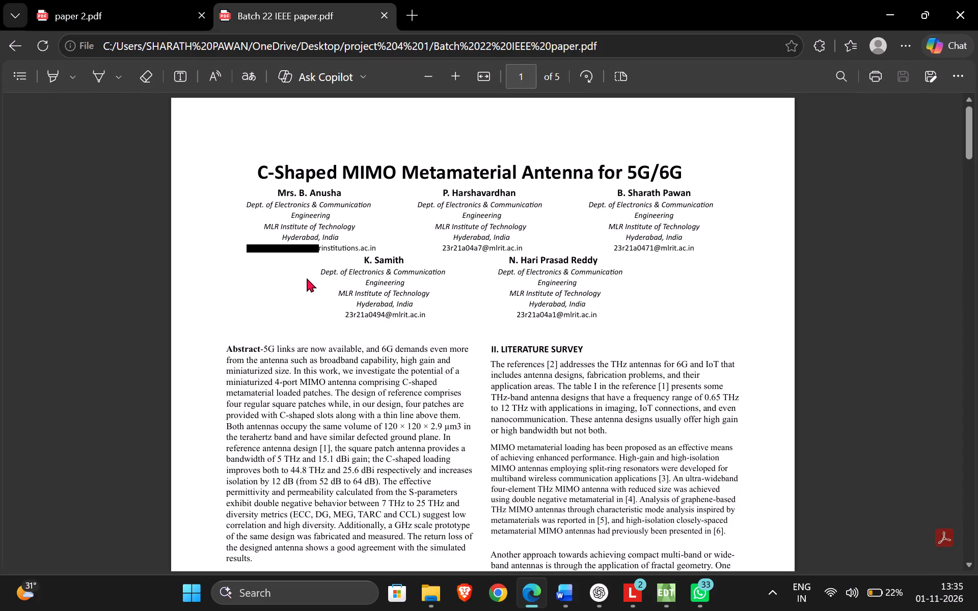
Skim the Batch 22 IEEE paper and paper 2 PDFs, closing each one.
{"action": "scroll", "coordinate": [363, 277], "scroll_direction": "down", "scroll_amount": 2}
{"action": "scroll", "coordinate": [363, 277], "scroll_direction": "up", "scroll_amount": 2}
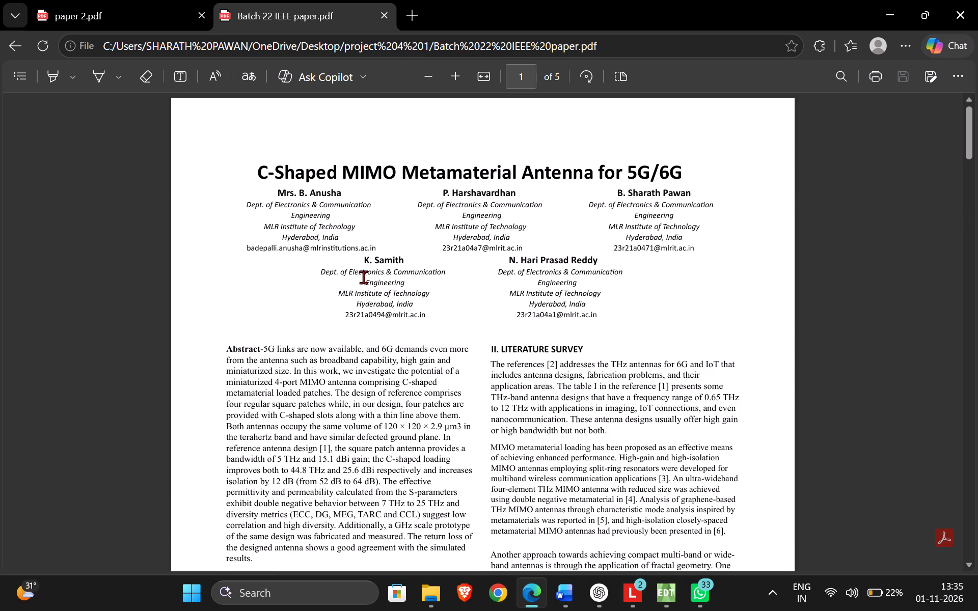
{"action": "scroll", "coordinate": [363, 277], "scroll_direction": "down", "scroll_amount": 6}
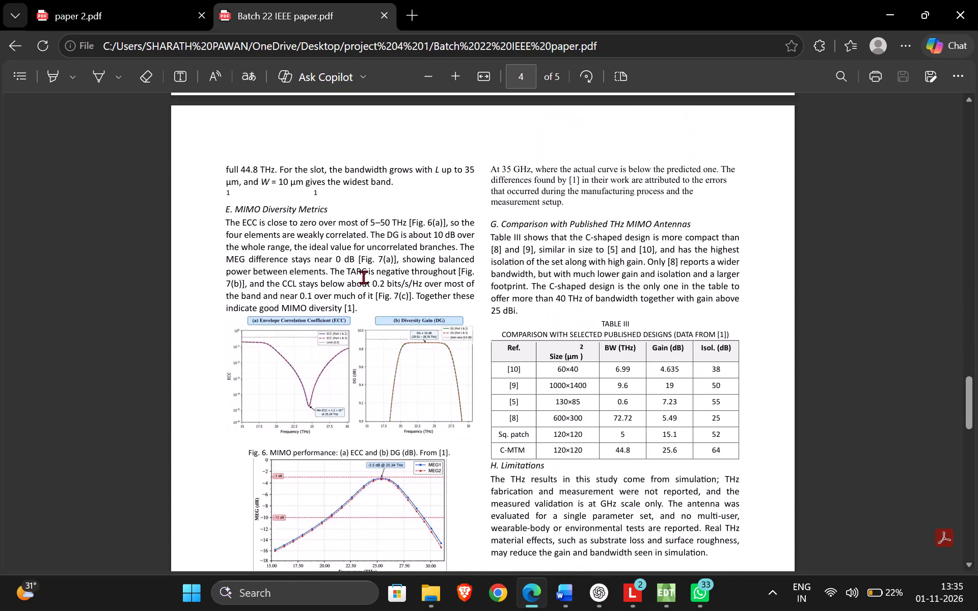
{"action": "scroll", "coordinate": [363, 277], "scroll_direction": "down", "scroll_amount": 3}
{"action": "left_click", "coordinate": [389, 16]}
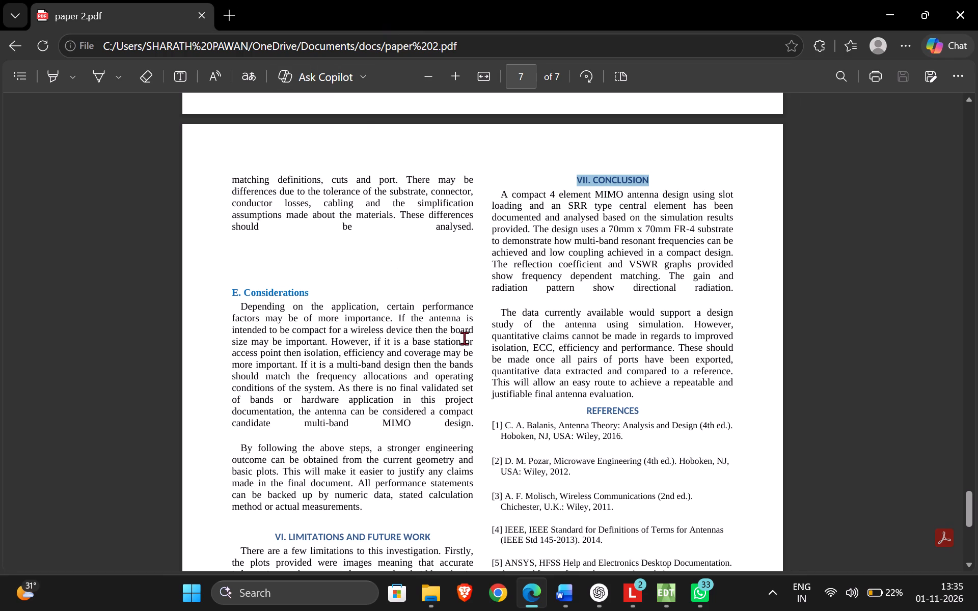
{"action": "scroll", "coordinate": [442, 326], "scroll_direction": "up", "scroll_amount": 4}
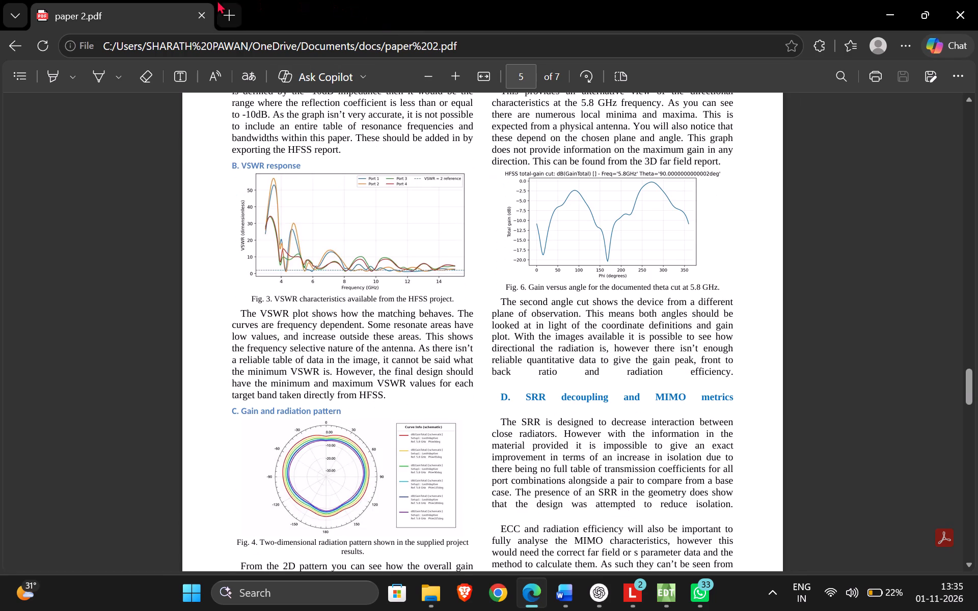
{"action": "left_click", "coordinate": [205, 12]}
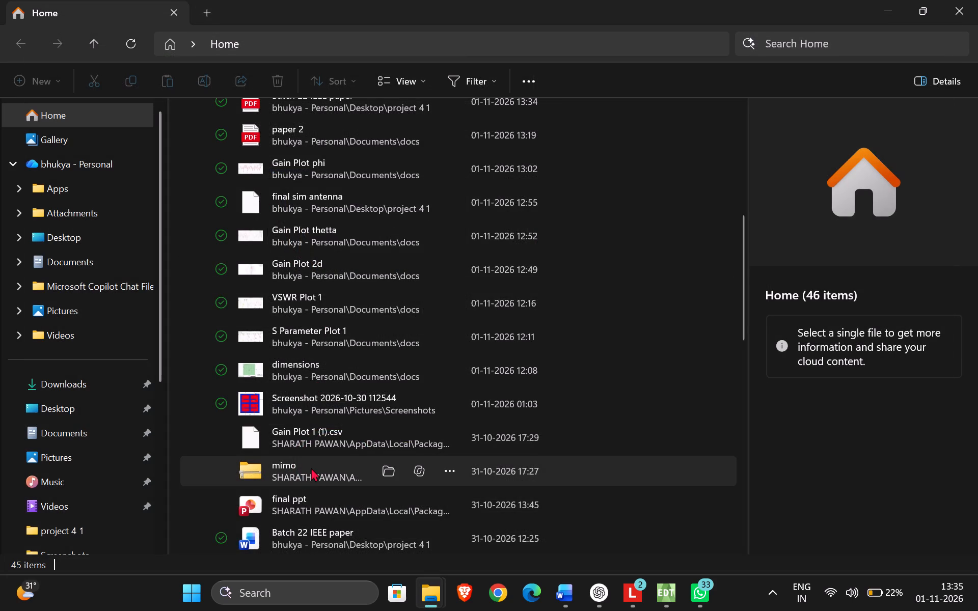
Reopen the "Batch 22 IEEE paper" PDF from the project 4 1 folder, review its text and figures, and close it.
{"action": "scroll", "coordinate": [289, 355], "scroll_direction": "up", "scroll_amount": 1}
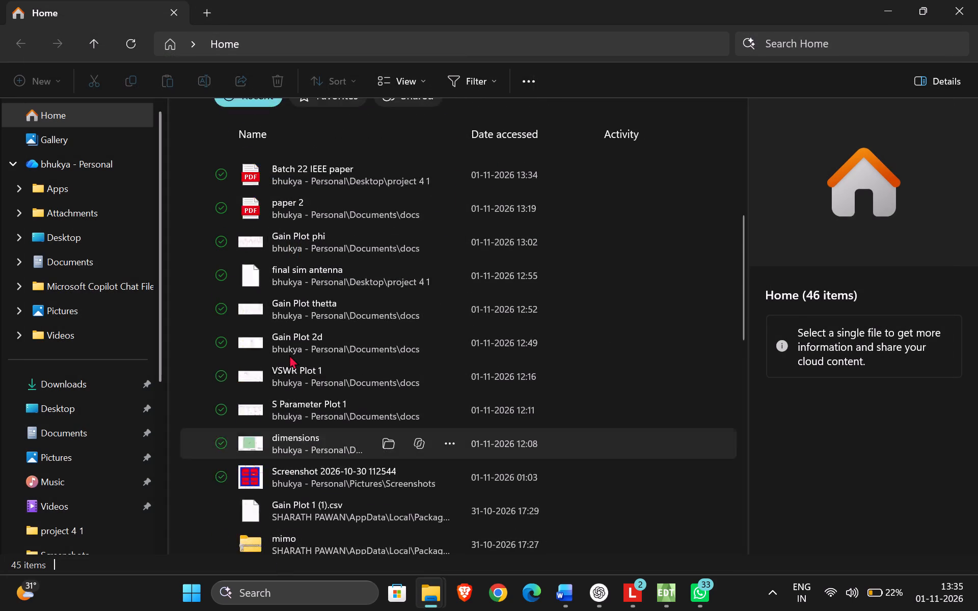
{"action": "scroll", "coordinate": [289, 355], "scroll_direction": "up", "scroll_amount": 1}
{"action": "double_click", "coordinate": [300, 456]}
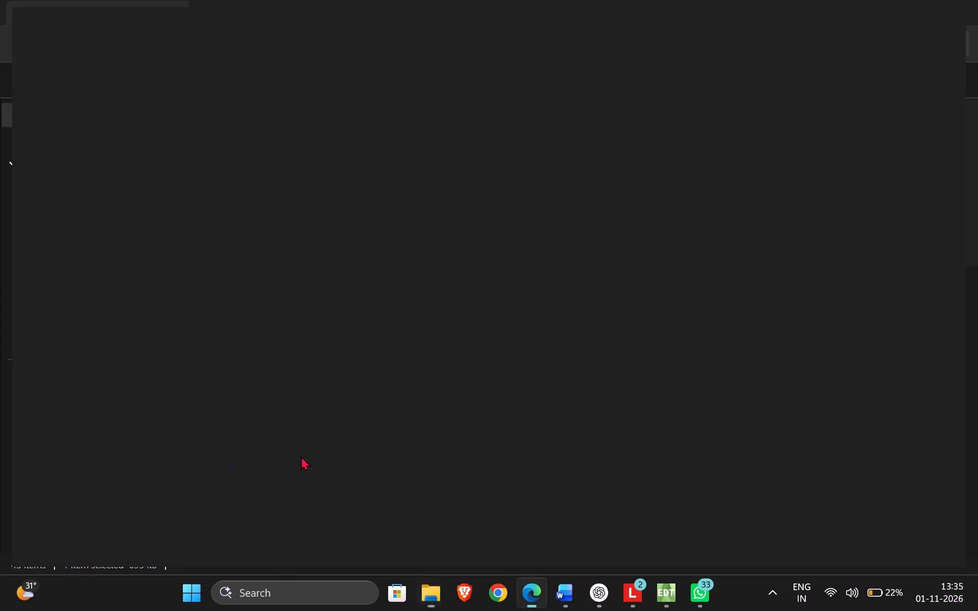
{"action": "scroll", "coordinate": [572, 259], "scroll_direction": "down", "scroll_amount": 8}
{"action": "scroll", "coordinate": [552, 300], "scroll_direction": "up", "scroll_amount": 3}
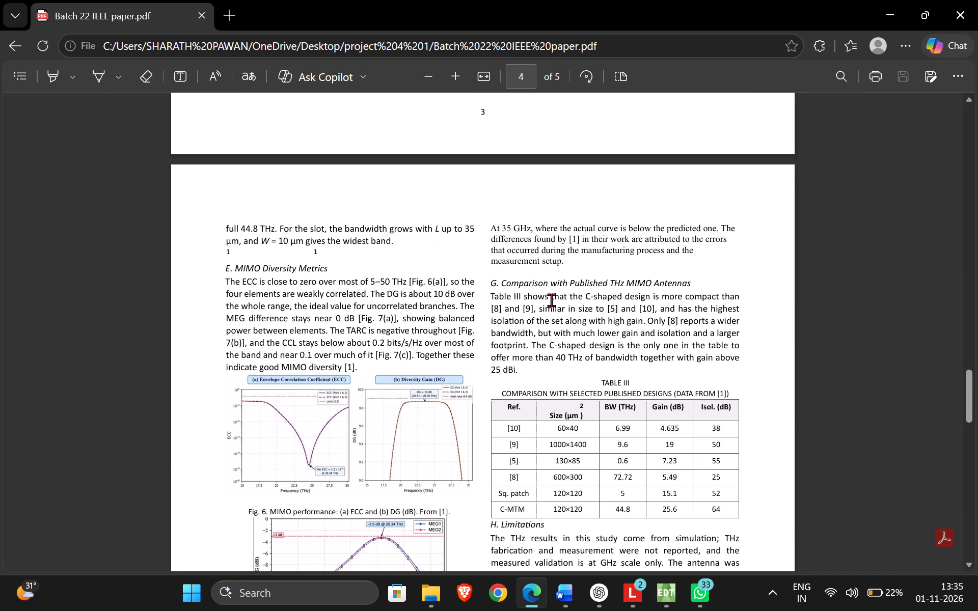
{"action": "scroll", "coordinate": [551, 300], "scroll_direction": "down", "scroll_amount": 2}
{"action": "scroll", "coordinate": [551, 300], "scroll_direction": "up", "scroll_amount": 3}
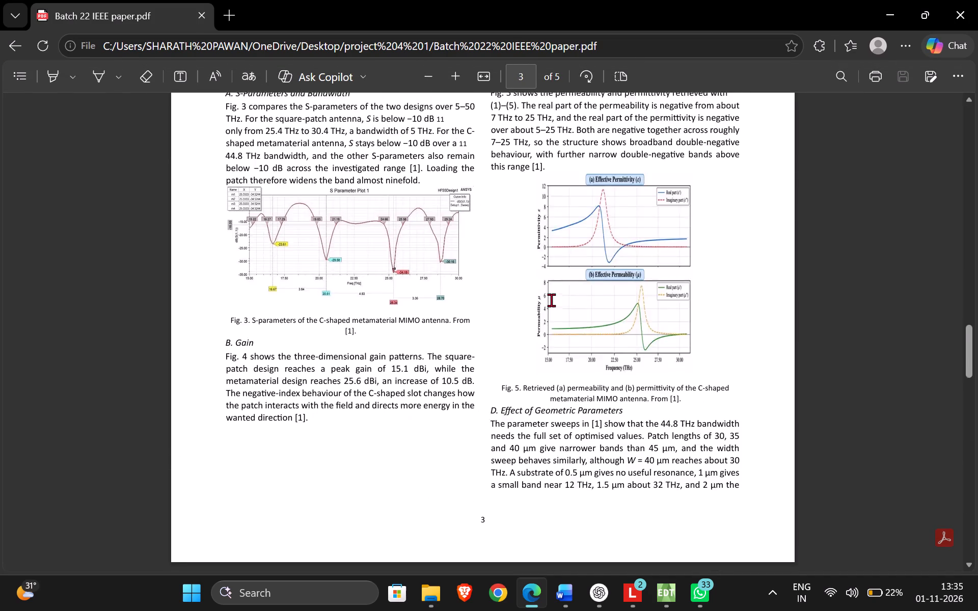
{"action": "scroll", "coordinate": [551, 300], "scroll_direction": "up", "scroll_amount": 4}
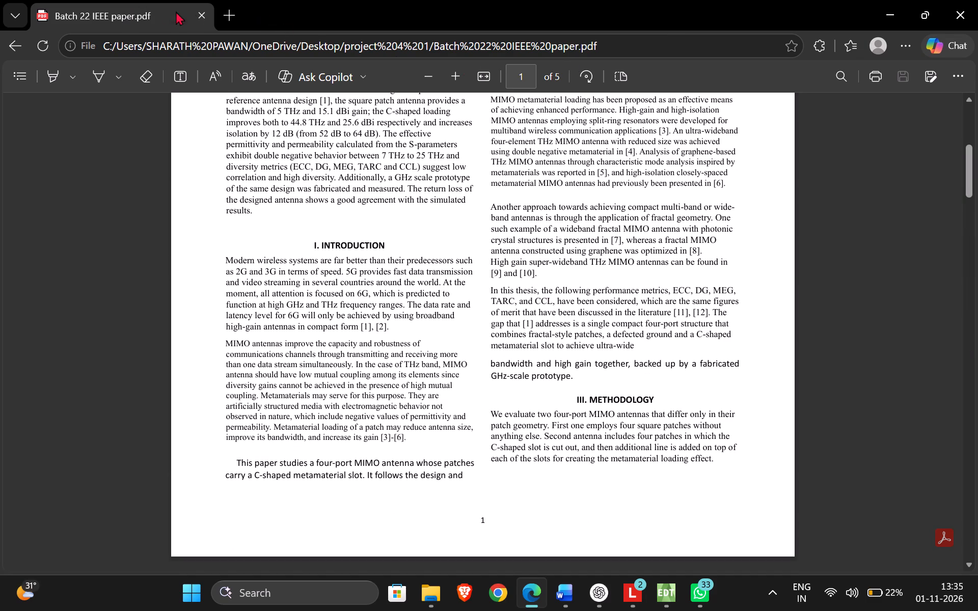
{"action": "left_click", "coordinate": [199, 13]}
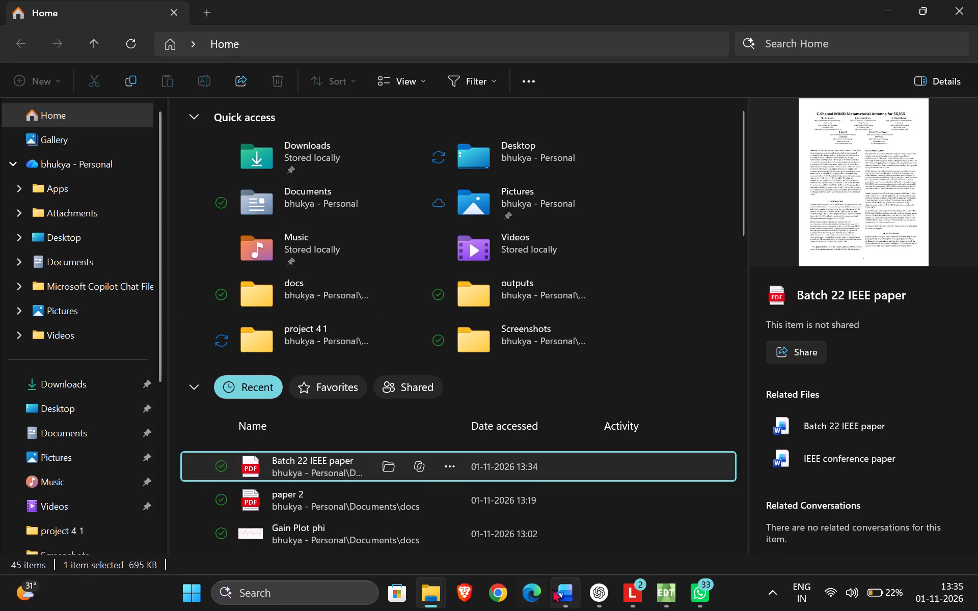
Export the IEEE conference paper as PDF under the existing Desktop name "Batch 22 IEEE paper.pdf", but decline replacing that file.
{"action": "left_click", "coordinate": [558, 588]}
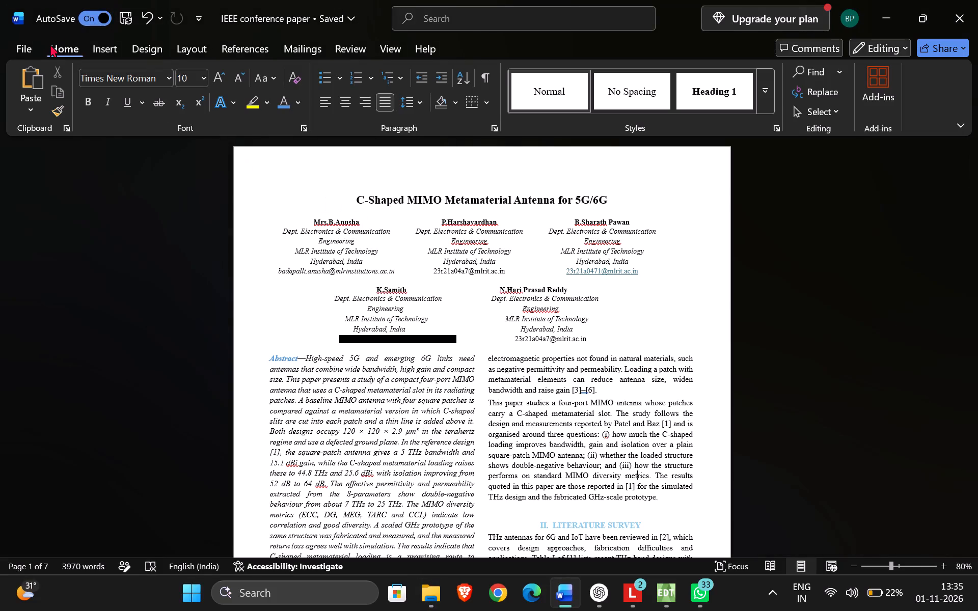
{"action": "left_click", "coordinate": [30, 48]}
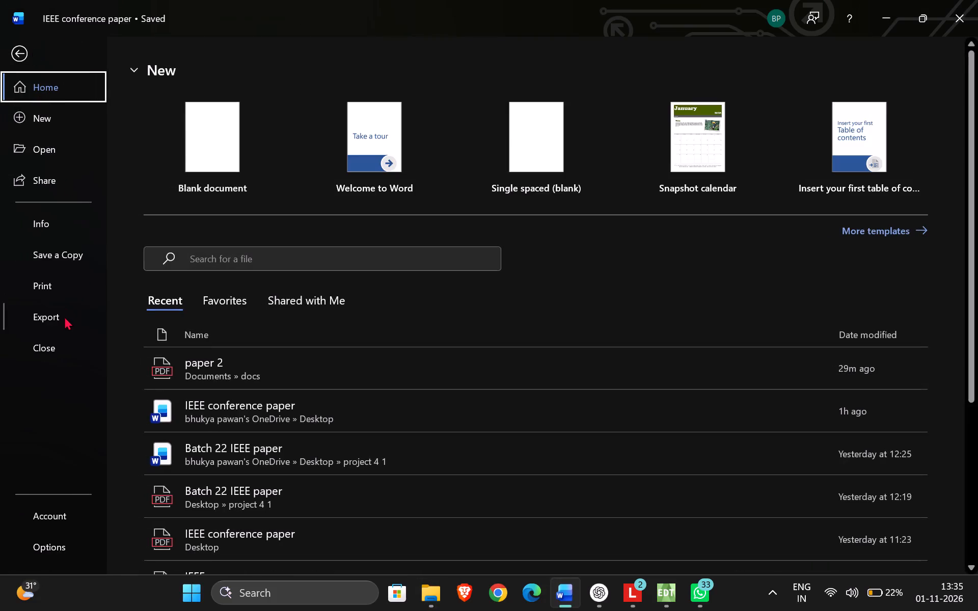
{"action": "left_click", "coordinate": [64, 316]}
{"action": "left_click", "coordinate": [452, 200]}
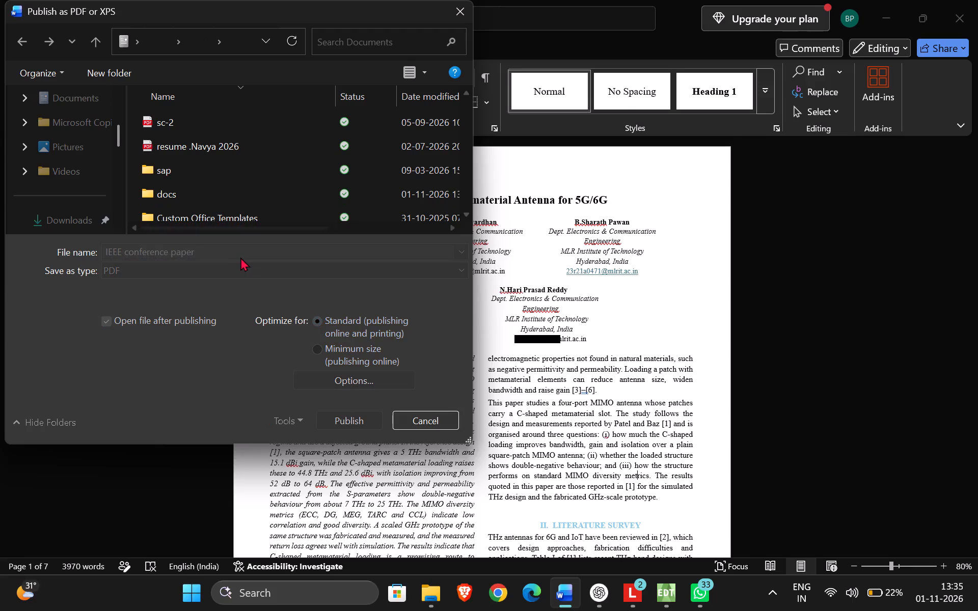
{"action": "left_click", "coordinate": [240, 248]}
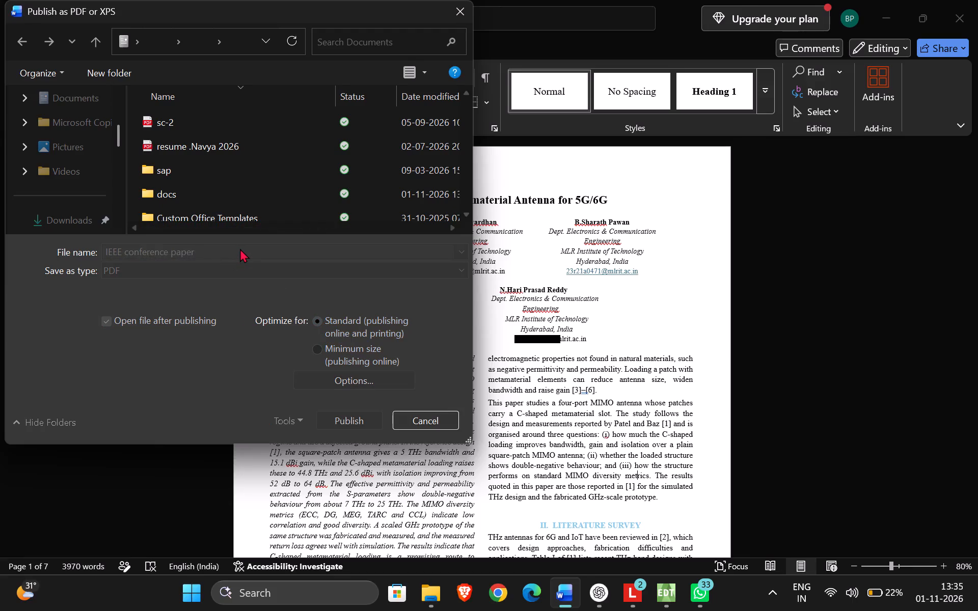
{"action": "left_click", "coordinate": [240, 248]}
{"action": "scroll", "coordinate": [257, 180], "scroll_direction": "down", "scroll_amount": 3}
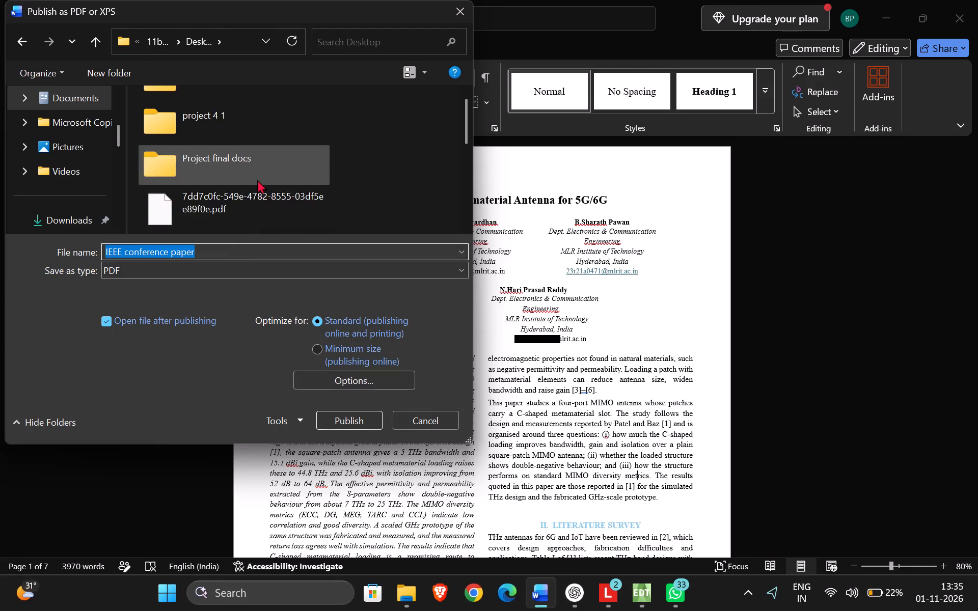
{"action": "scroll", "coordinate": [257, 180], "scroll_direction": "down", "scroll_amount": 5}
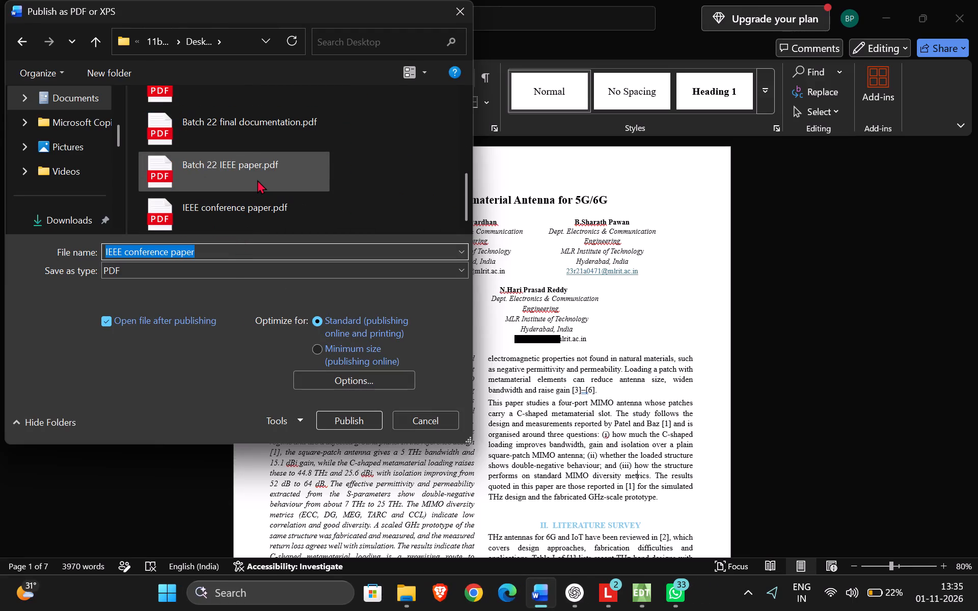
{"action": "left_click", "coordinate": [257, 180]}
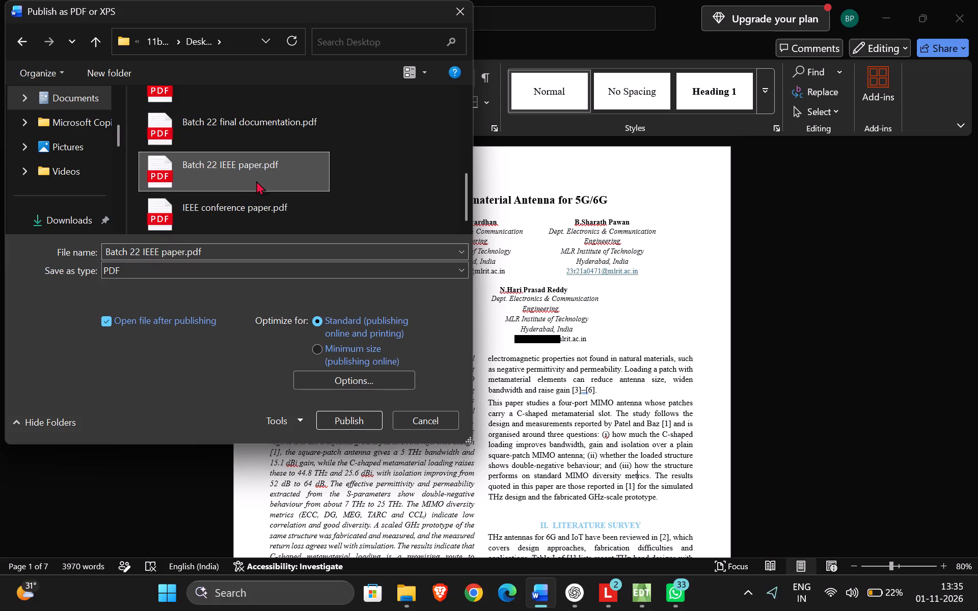
{"action": "left_click", "coordinate": [337, 419]}
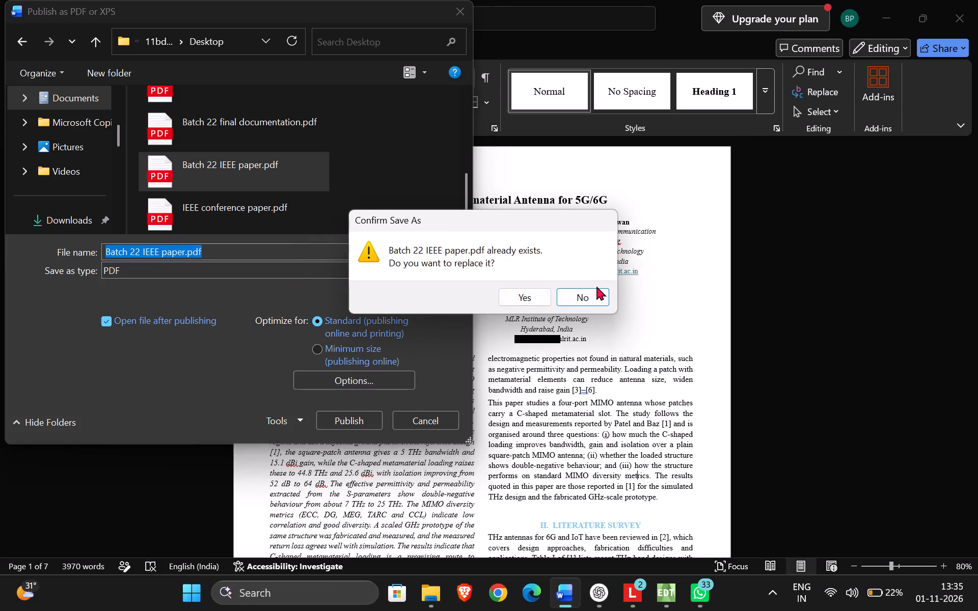
{"action": "left_click_drag", "start_coordinate": [591, 291], "coordinate": [590, 298]}
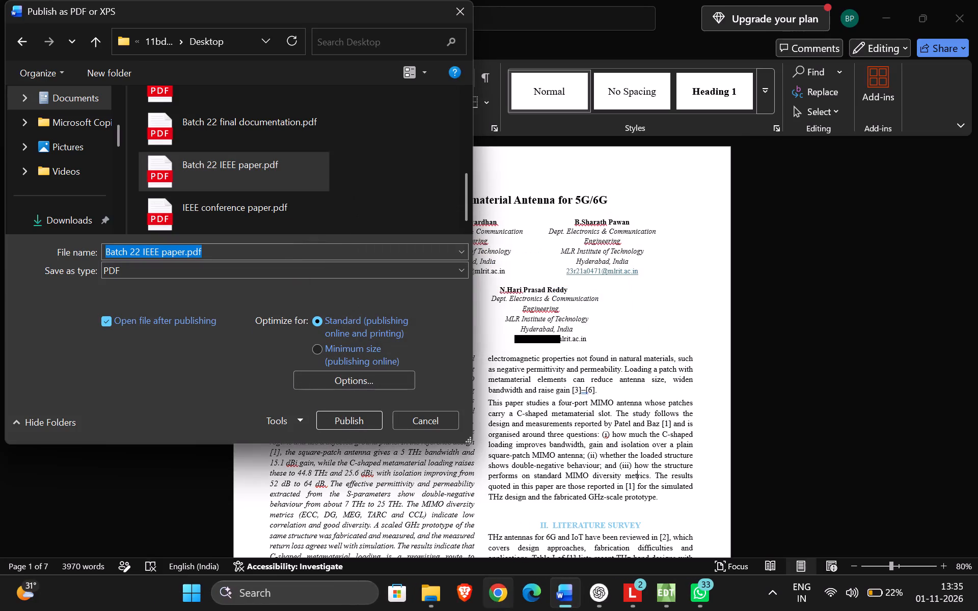
Examine the OneDrive Documents, docs and Desktop folders and the Desktop's Documents subfolder, and return to Word's publishing dialog.
{"action": "left_click", "coordinate": [430, 598]}
{"action": "left_click", "coordinate": [381, 512]}
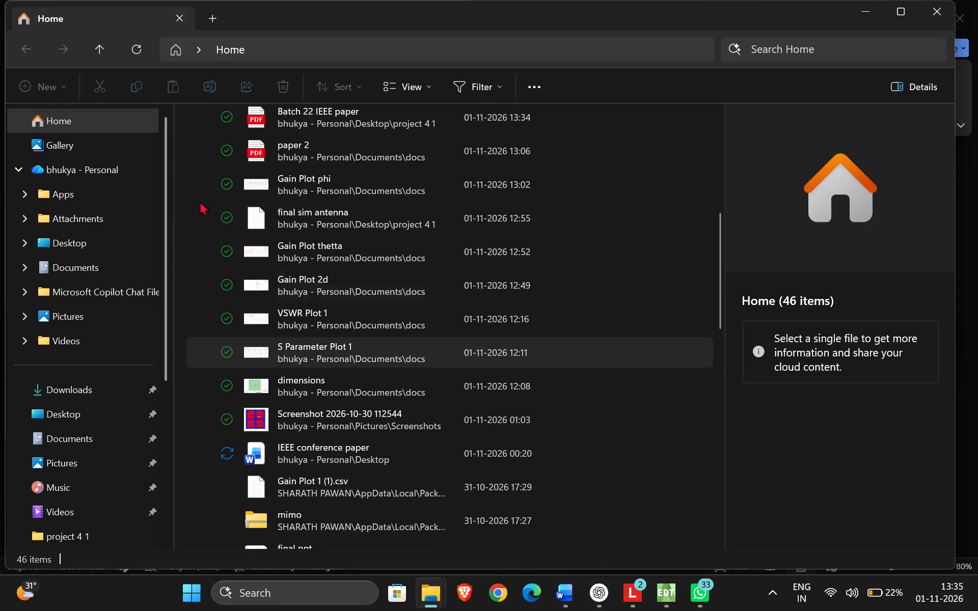
{"action": "left_click", "coordinate": [59, 269]}
{"action": "left_click", "coordinate": [62, 265]}
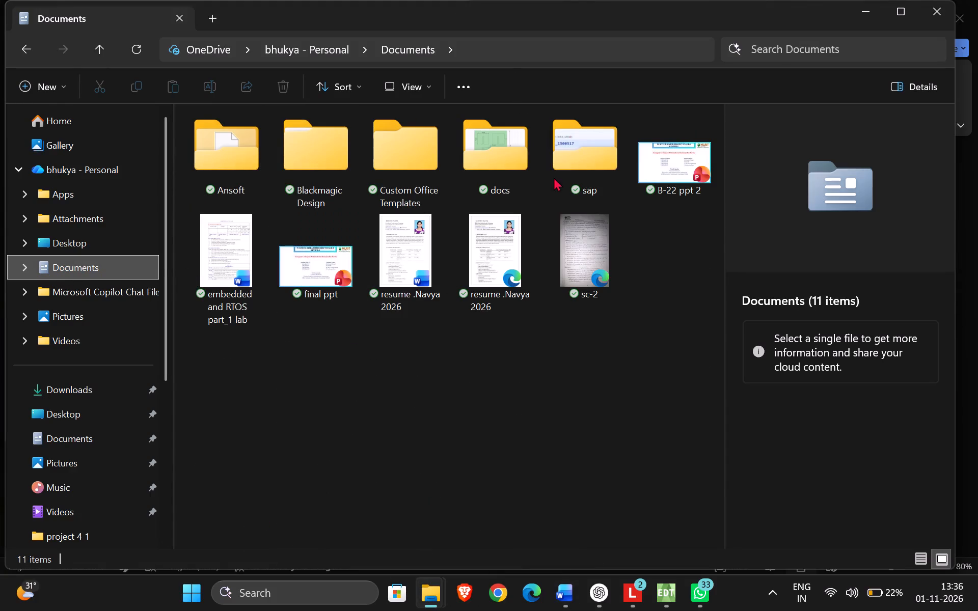
{"action": "double_click", "coordinate": [499, 183]}
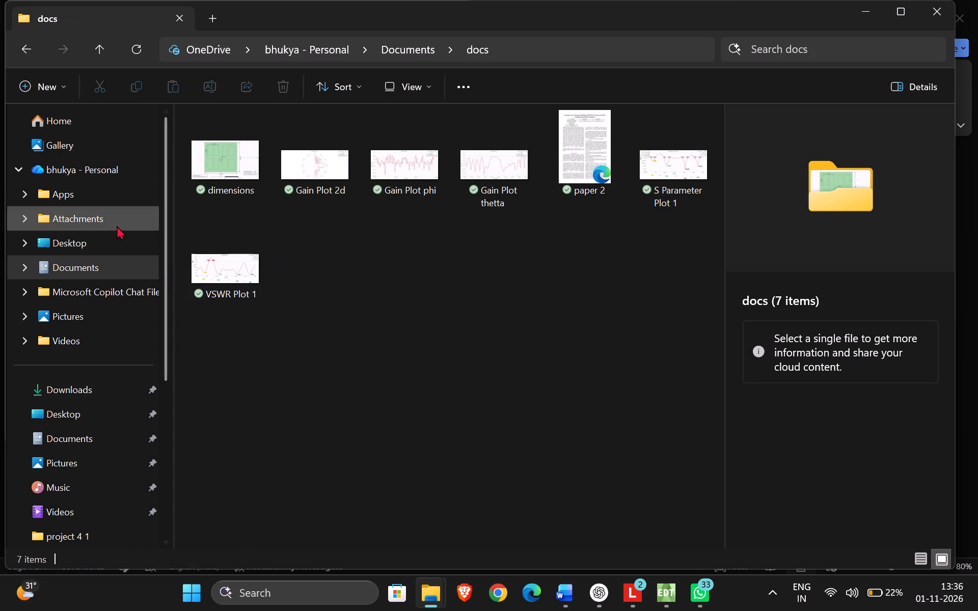
{"action": "double_click", "coordinate": [89, 241]}
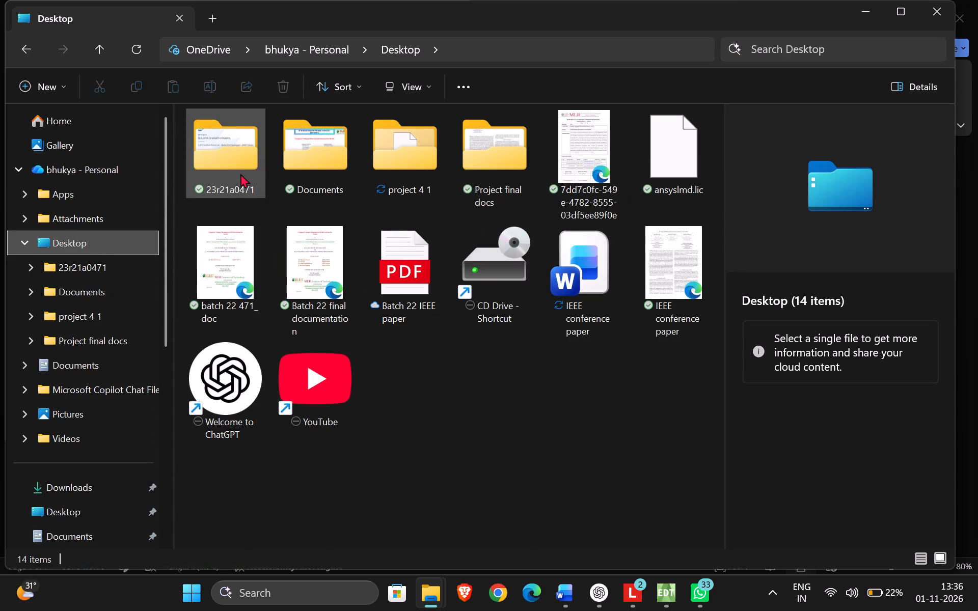
{"action": "double_click", "coordinate": [343, 182]}
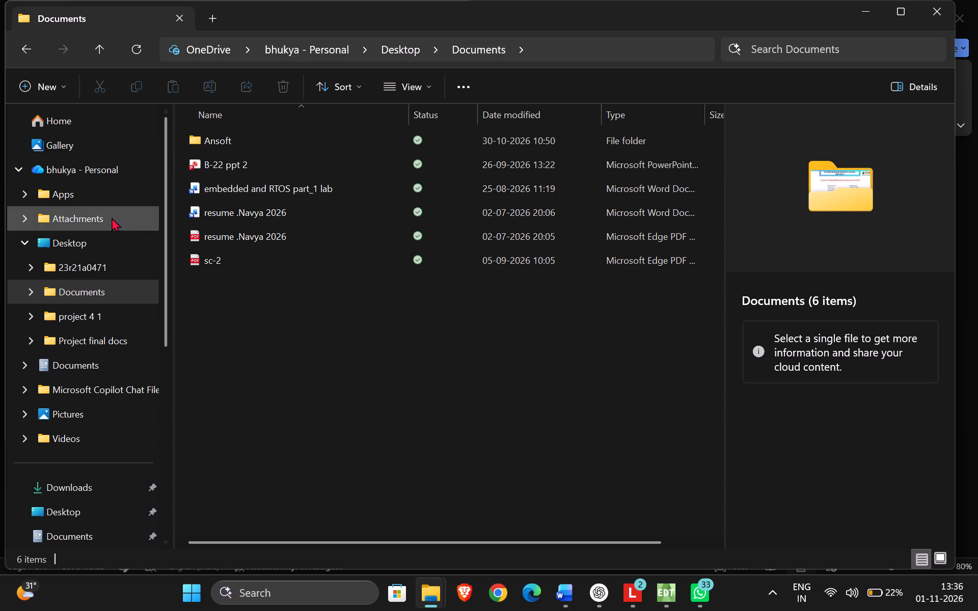
{"action": "left_click", "coordinate": [437, 606]}
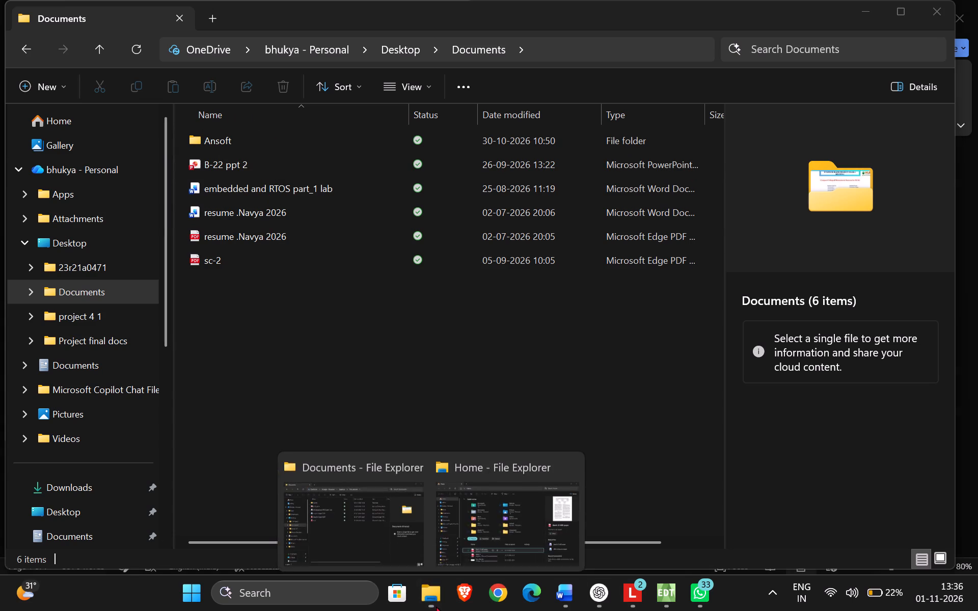
{"action": "left_click", "coordinate": [377, 527]}
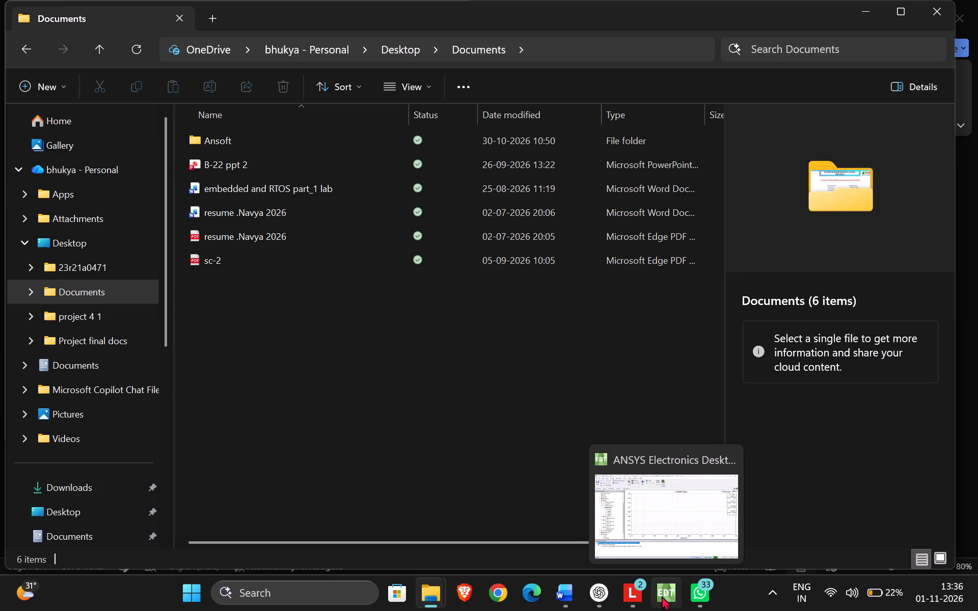
{"action": "left_click", "coordinate": [554, 597]}
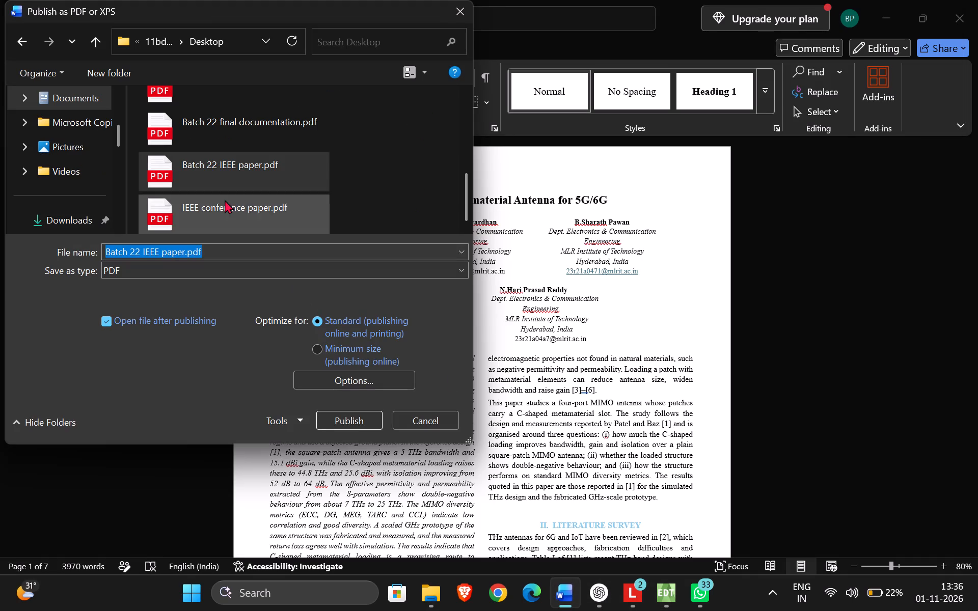
Publish the paper as PDF over the existing "Batch 22 IEEE paper.pdf" on the Desktop, accepting the replacement.
{"action": "scroll", "coordinate": [224, 152], "scroll_direction": "up", "scroll_amount": 4}
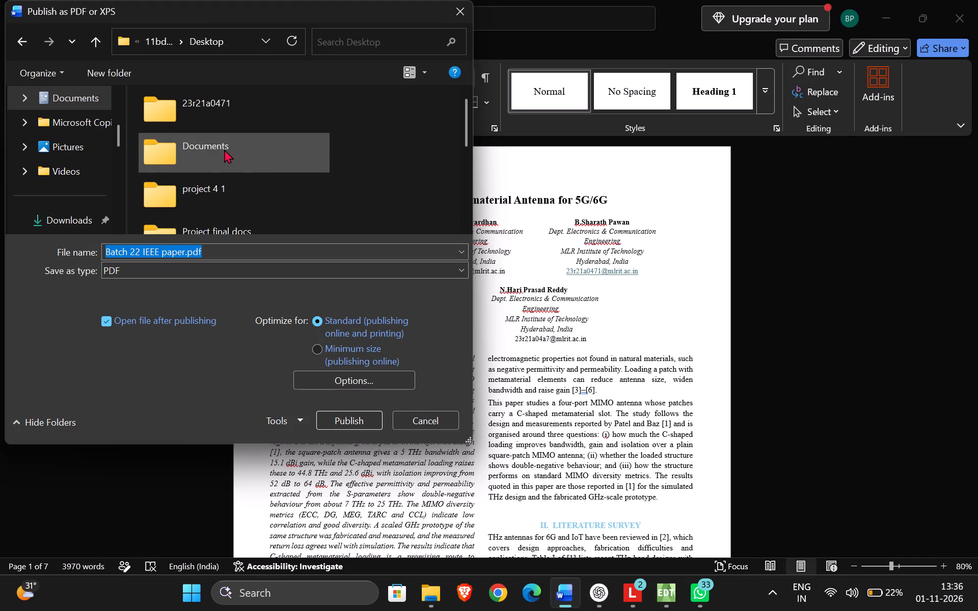
{"action": "scroll", "coordinate": [224, 149], "scroll_direction": "down", "scroll_amount": 4}
{"action": "scroll", "coordinate": [224, 148], "scroll_direction": "up", "scroll_amount": 9}
{"action": "scroll", "coordinate": [223, 146], "scroll_direction": "down", "scroll_amount": 5}
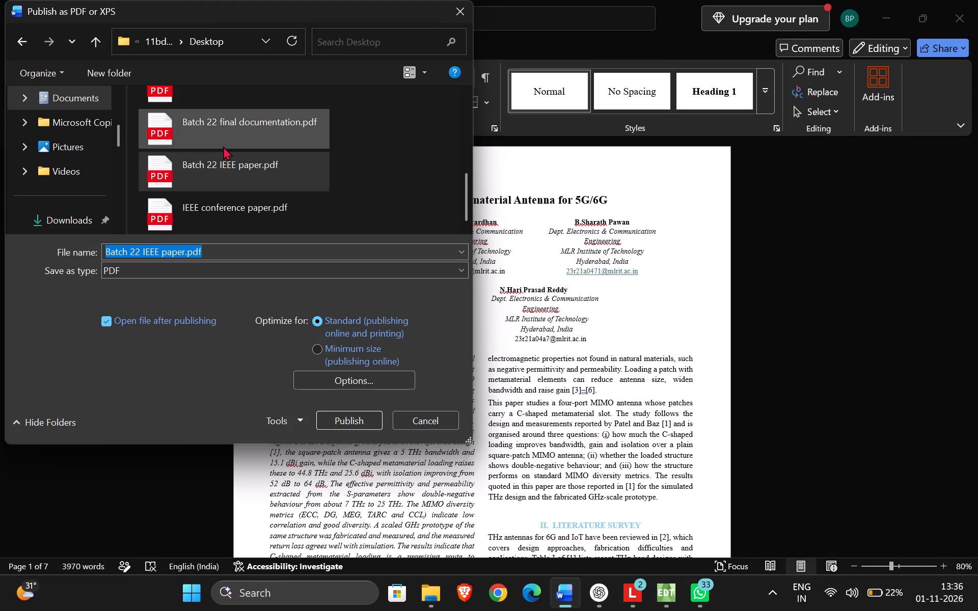
{"action": "scroll", "coordinate": [223, 146], "scroll_direction": "down", "scroll_amount": 5}
{"action": "left_click", "coordinate": [224, 177]}
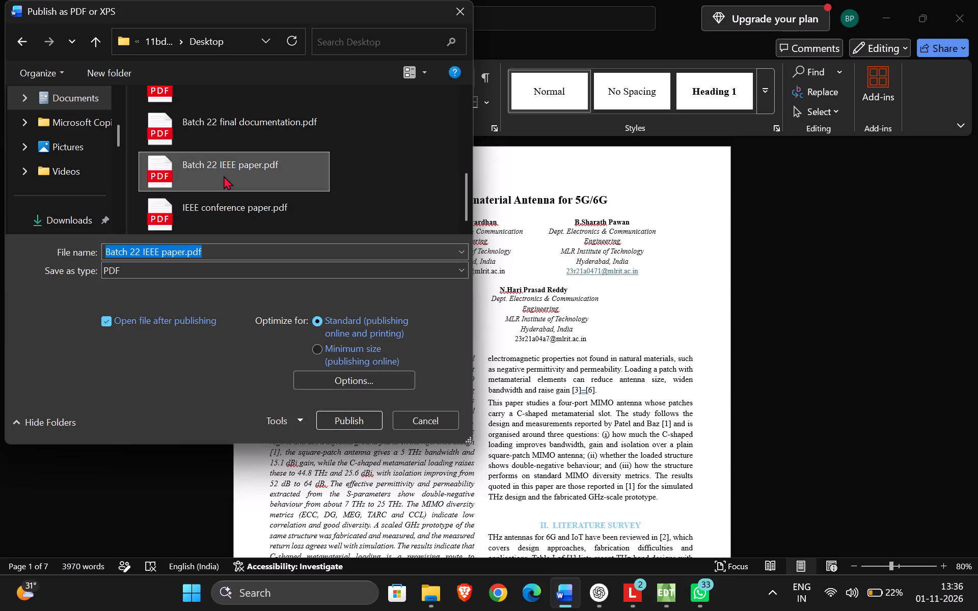
{"action": "left_click", "coordinate": [224, 176]}
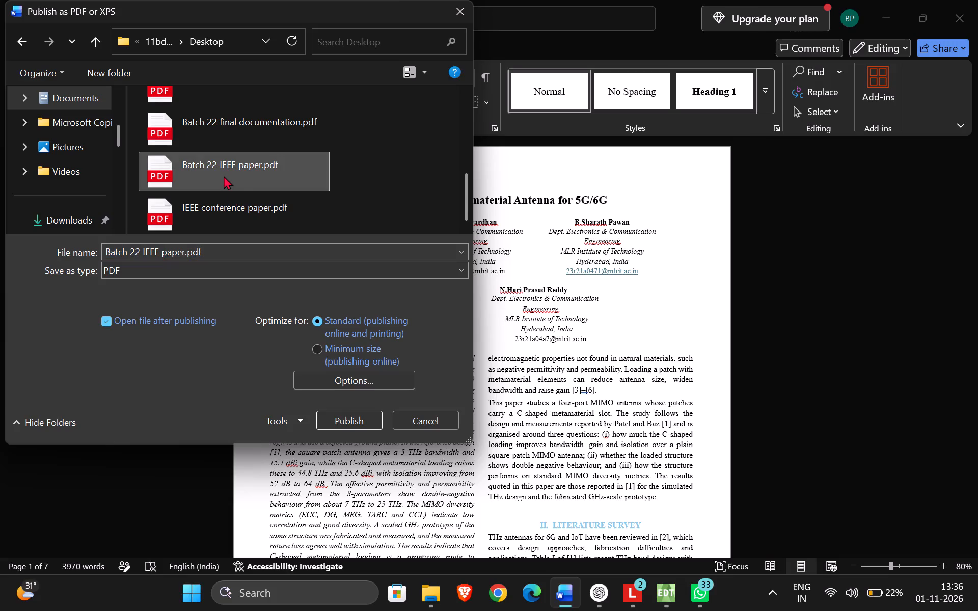
{"action": "left_click", "coordinate": [338, 420]}
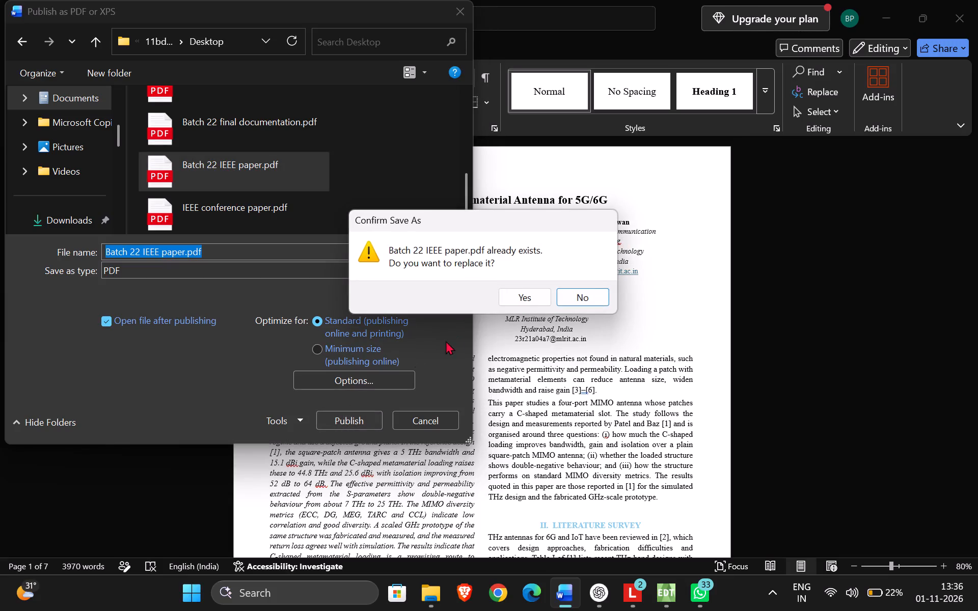
{"action": "left_click", "coordinate": [513, 292]}
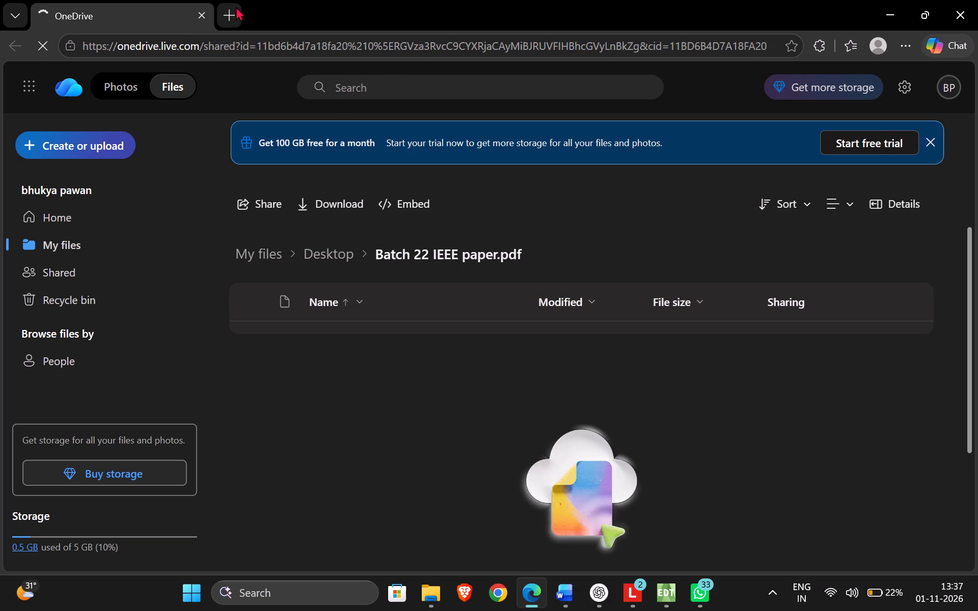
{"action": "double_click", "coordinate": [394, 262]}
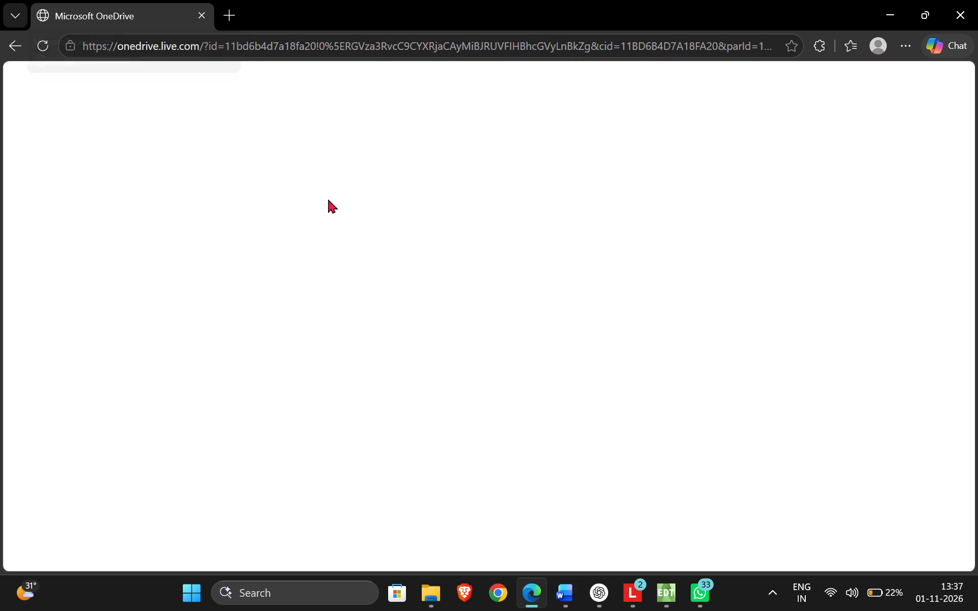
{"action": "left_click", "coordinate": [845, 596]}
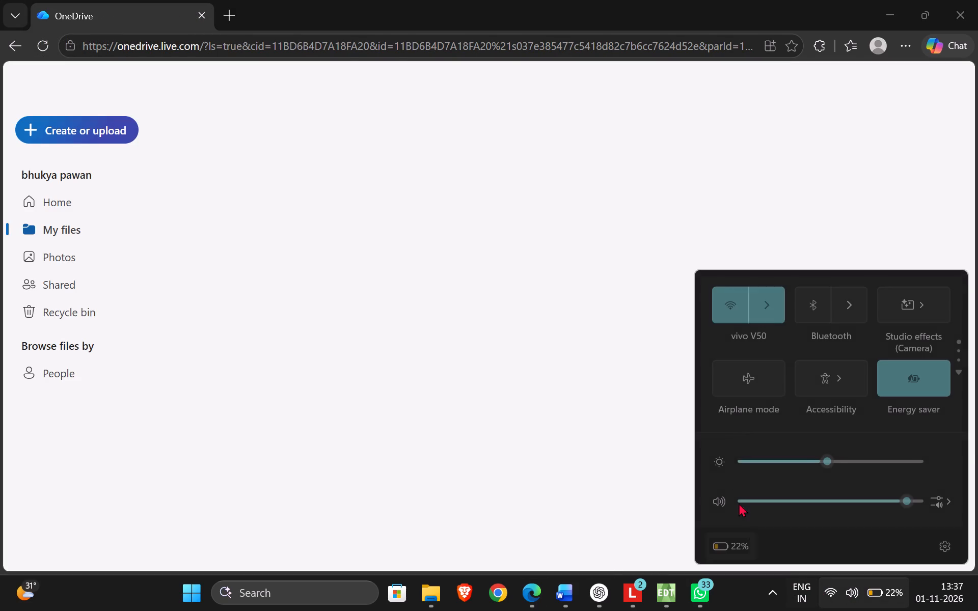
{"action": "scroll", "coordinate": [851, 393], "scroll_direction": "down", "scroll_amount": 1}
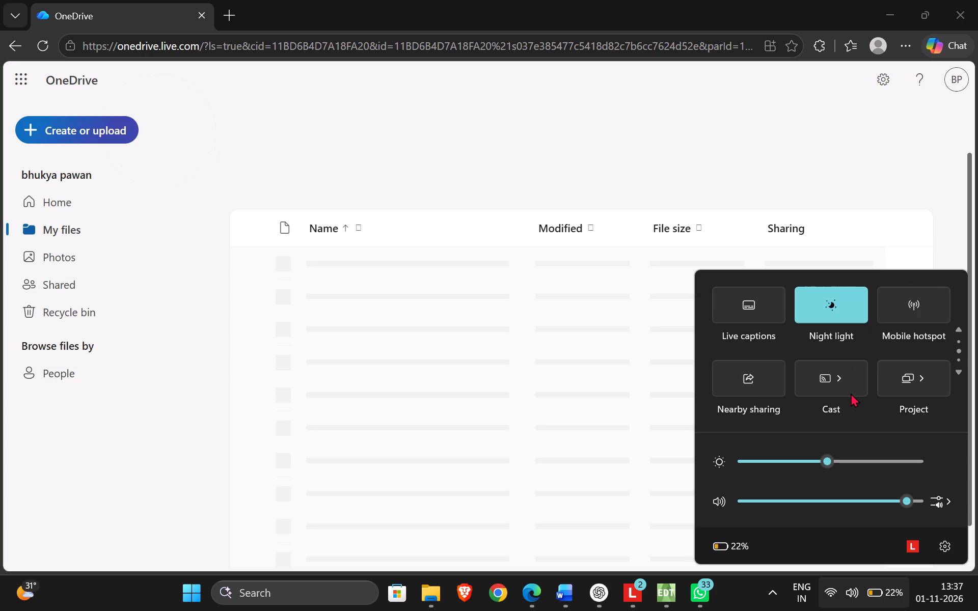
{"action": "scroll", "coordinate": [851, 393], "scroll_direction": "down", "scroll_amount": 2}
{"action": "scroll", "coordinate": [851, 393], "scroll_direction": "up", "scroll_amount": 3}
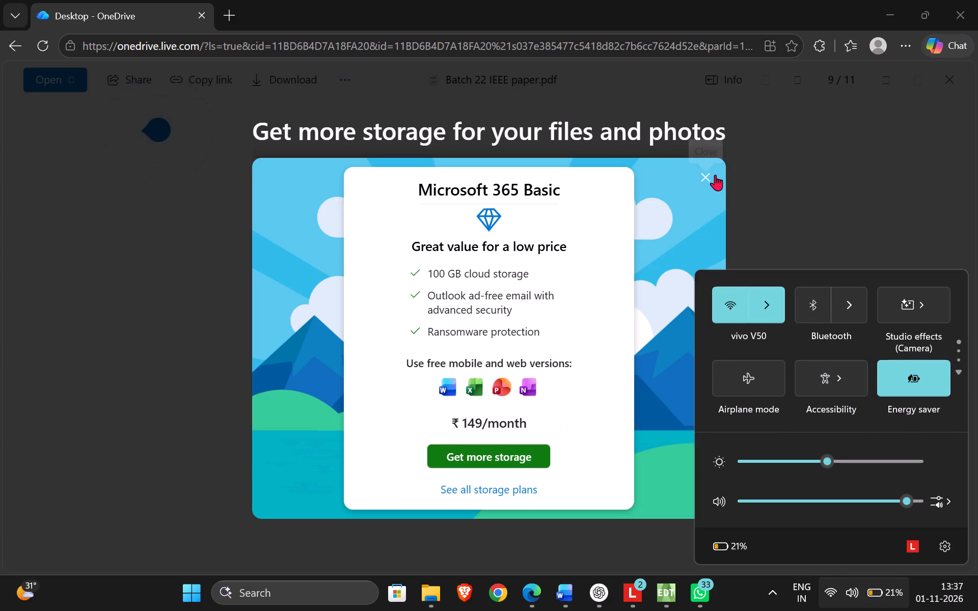
Dismiss the OneDrive storage offer, open the published "Batch 22 IEEE paper.pdf" in its own browser tab, and return to the Word paper.
{"action": "left_click", "coordinate": [705, 179]}
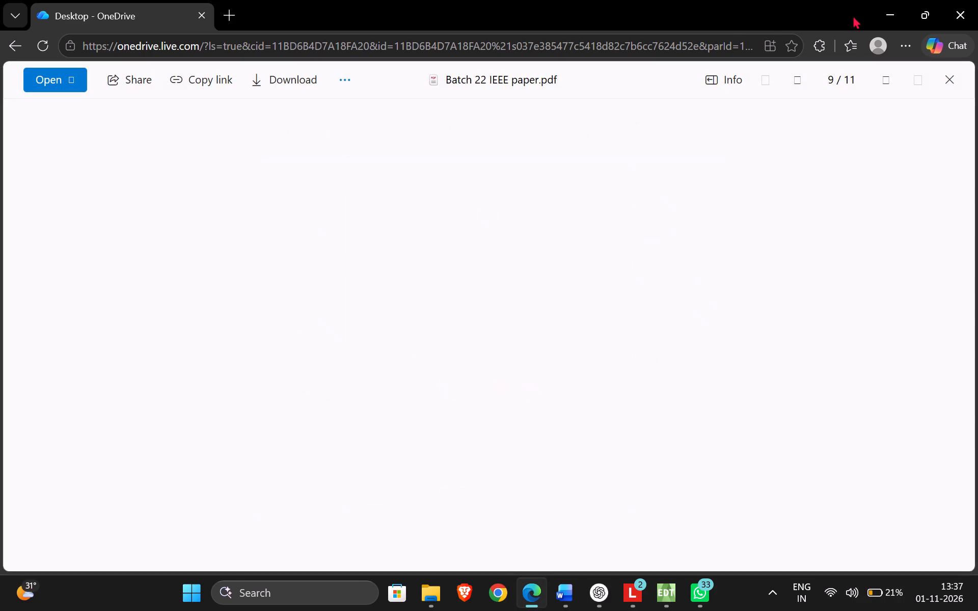
{"action": "left_click", "coordinate": [48, 72]}
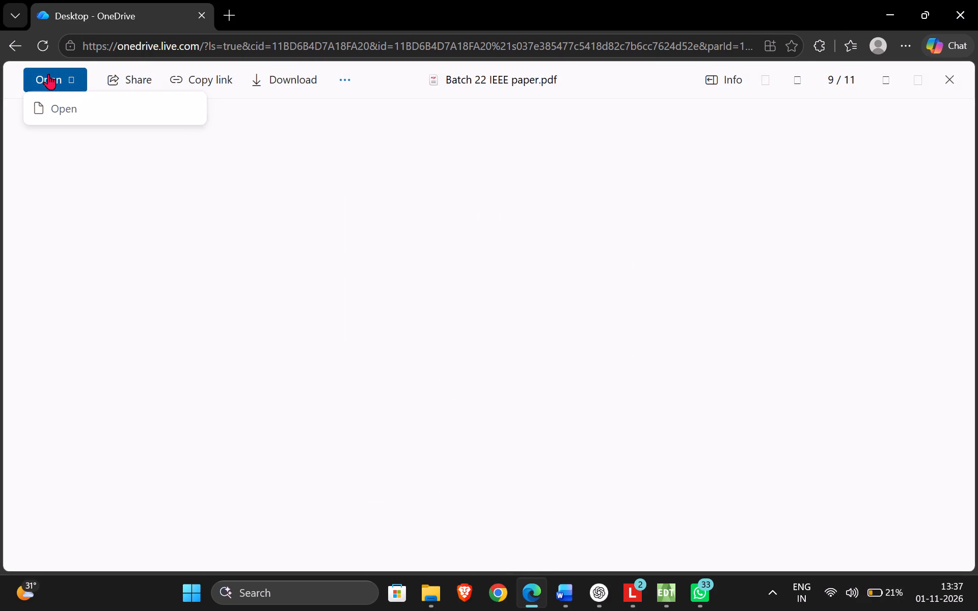
{"action": "left_click", "coordinate": [93, 114]}
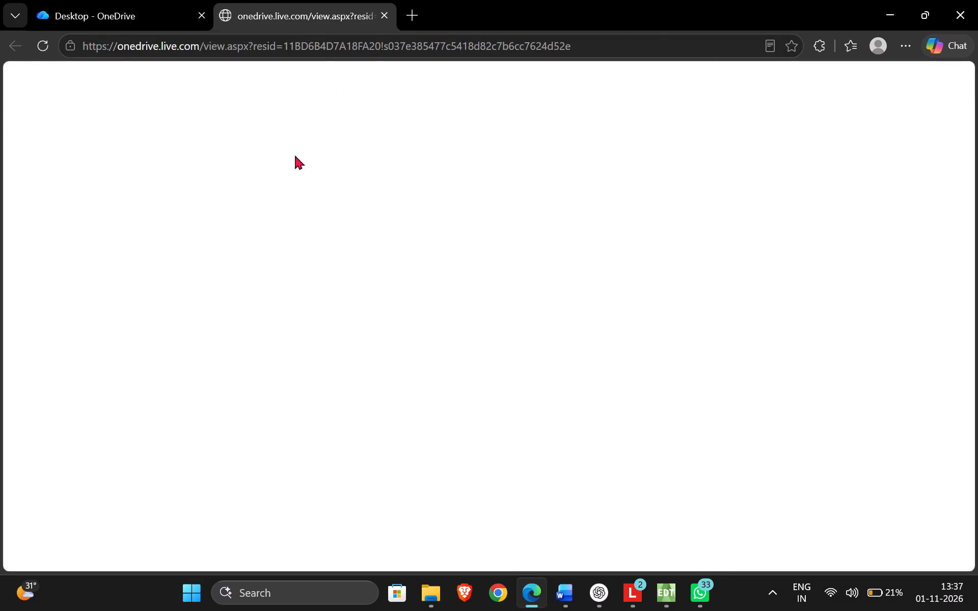
{"action": "scroll", "coordinate": [295, 155], "scroll_direction": "down", "scroll_amount": 2}
{"action": "left_click", "coordinate": [895, 12]}
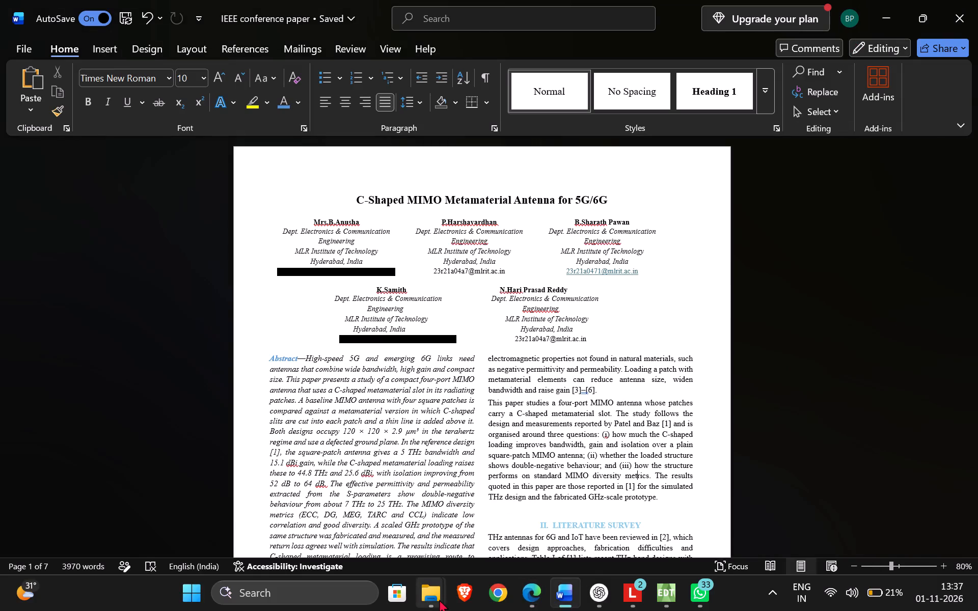
Open the "Batch 22 IEEE paper" PDF from the OneDrive Desktop folder, review its pages from title to references, and close it.
{"action": "left_click", "coordinate": [418, 533]}
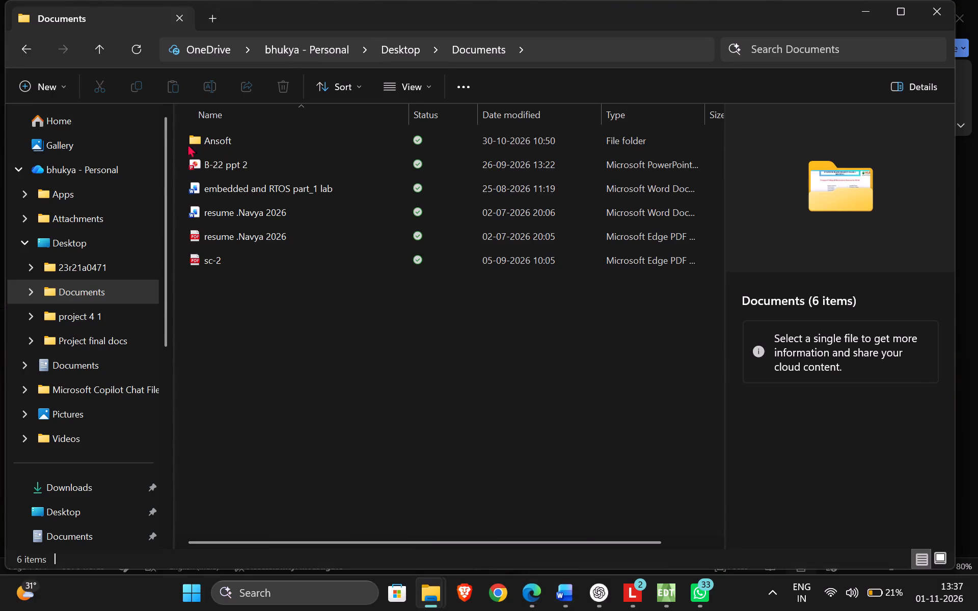
{"action": "double_click", "coordinate": [404, 50]}
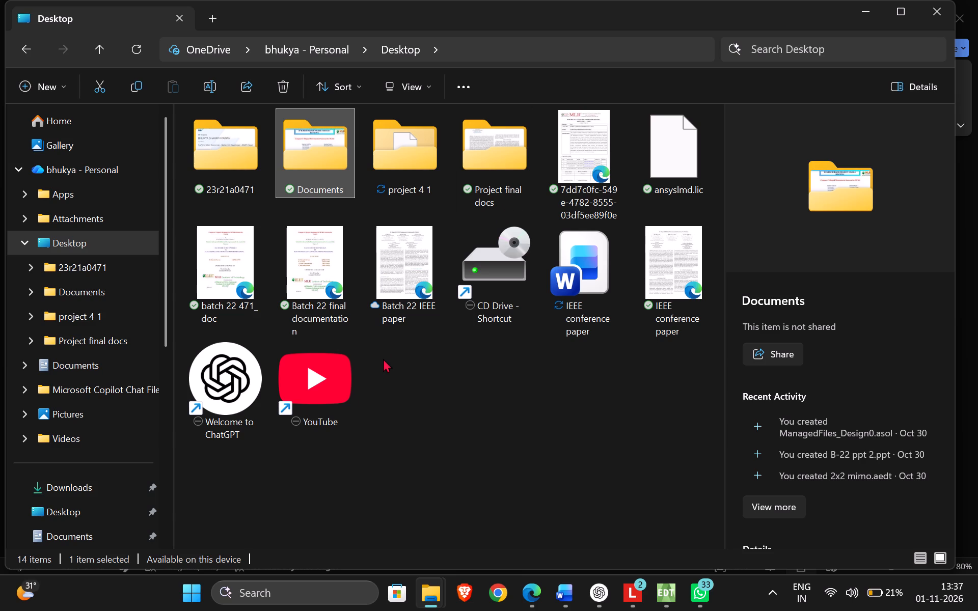
{"action": "double_click", "coordinate": [391, 301]}
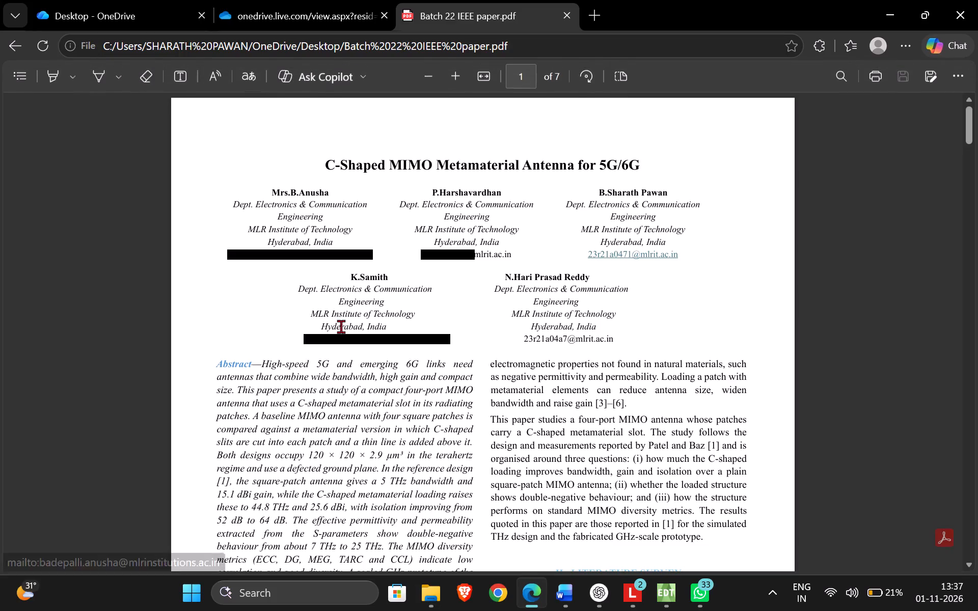
{"action": "scroll", "coordinate": [509, 208], "scroll_direction": "down", "scroll_amount": 2}
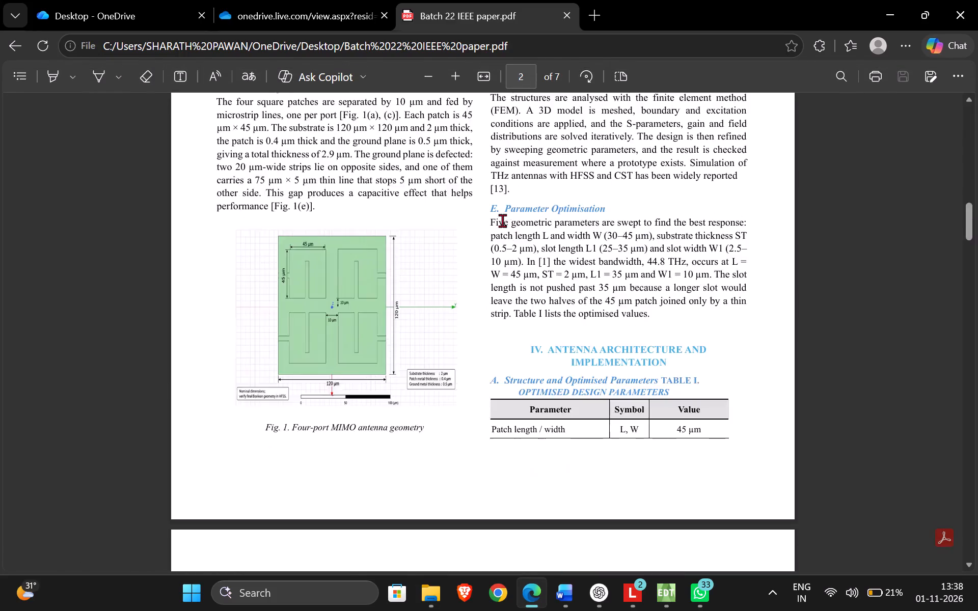
{"action": "scroll", "coordinate": [502, 220], "scroll_direction": "down", "scroll_amount": 4}
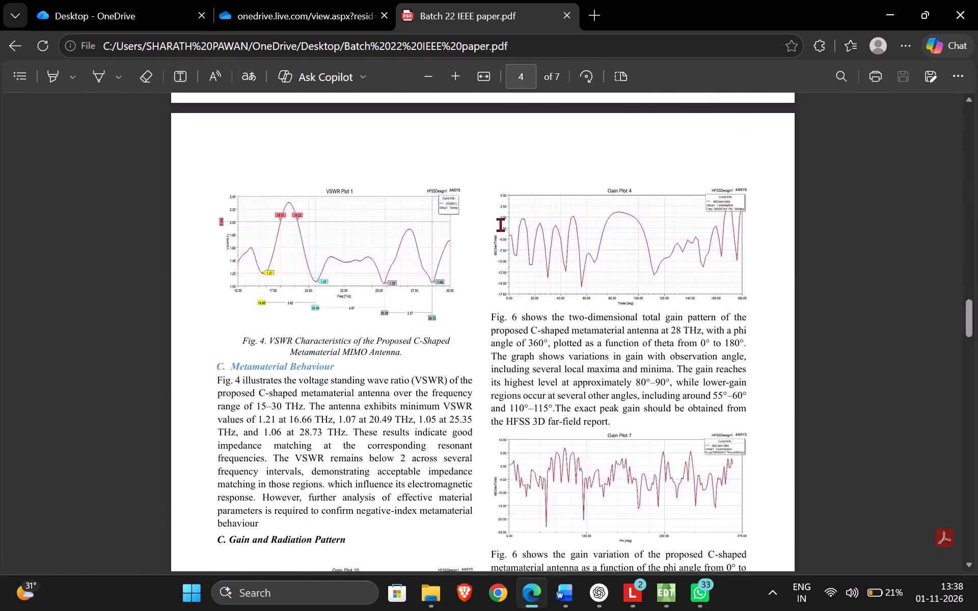
{"action": "scroll", "coordinate": [500, 225], "scroll_direction": "down", "scroll_amount": 6}
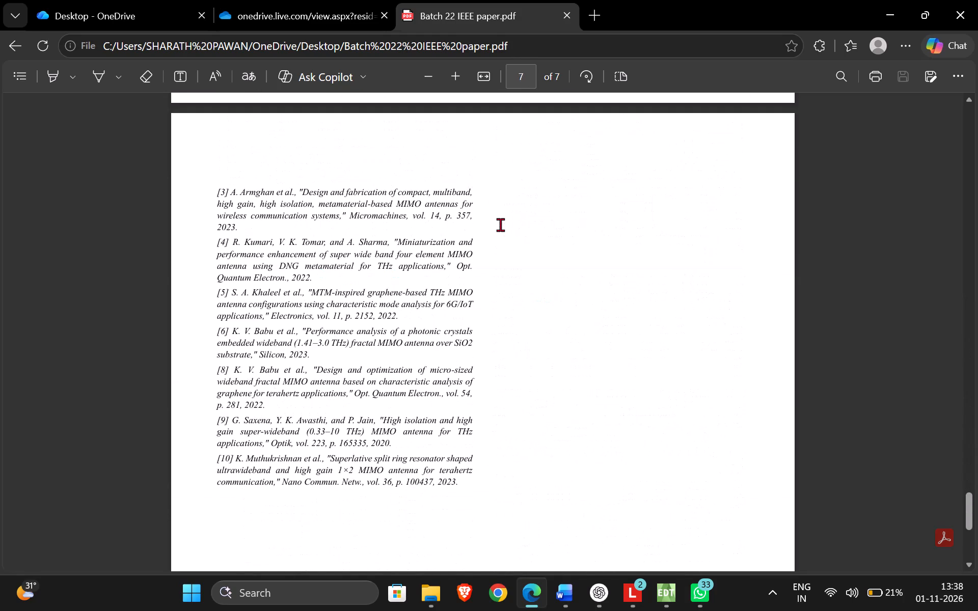
{"action": "scroll", "coordinate": [500, 225], "scroll_direction": "up", "scroll_amount": 3}
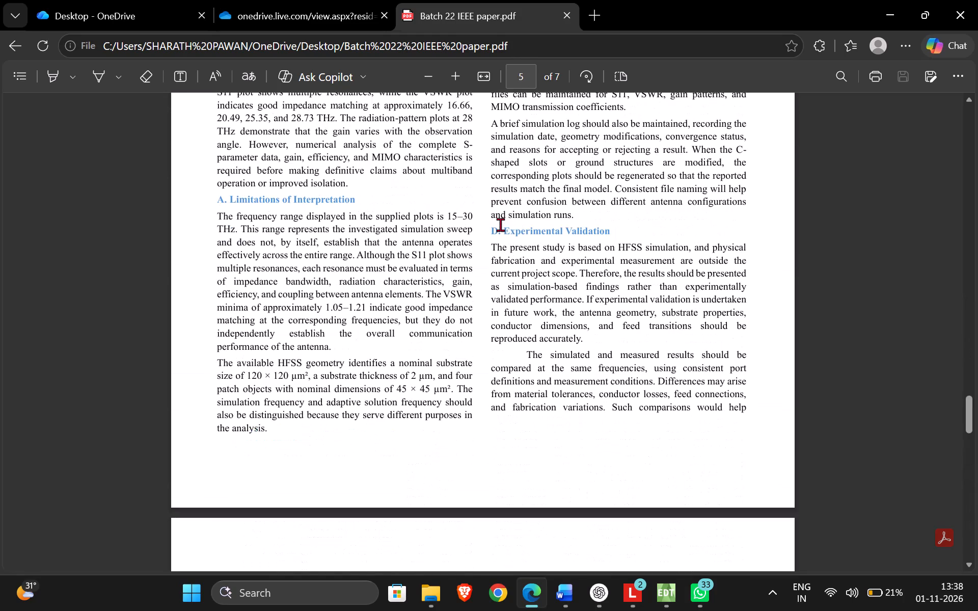
{"action": "scroll", "coordinate": [500, 225], "scroll_direction": "up", "scroll_amount": 6}
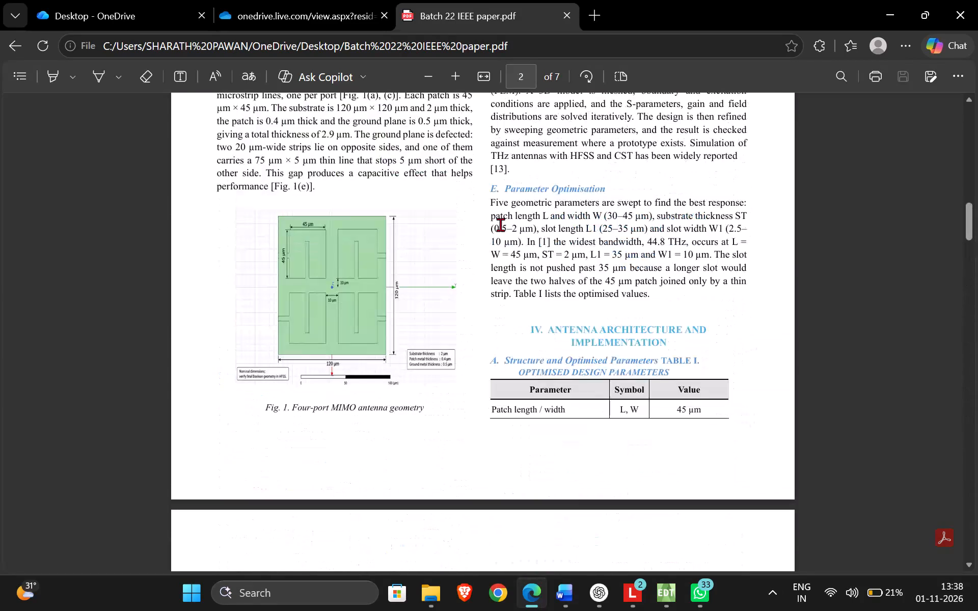
{"action": "scroll", "coordinate": [500, 225], "scroll_direction": "down", "scroll_amount": 6}
{"action": "scroll", "coordinate": [500, 225], "scroll_direction": "up", "scroll_amount": 1}
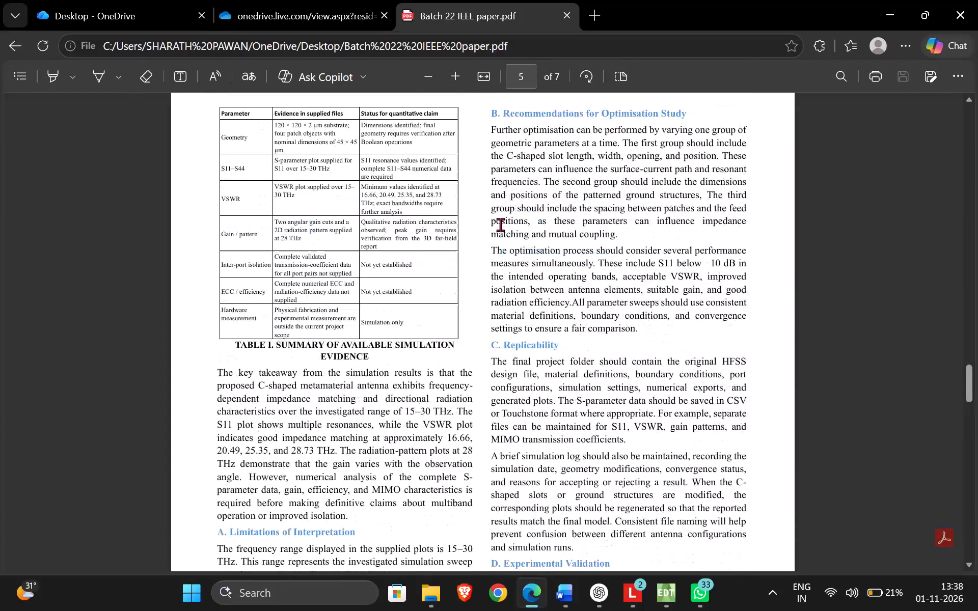
{"action": "scroll", "coordinate": [500, 225], "scroll_direction": "down", "scroll_amount": 6}
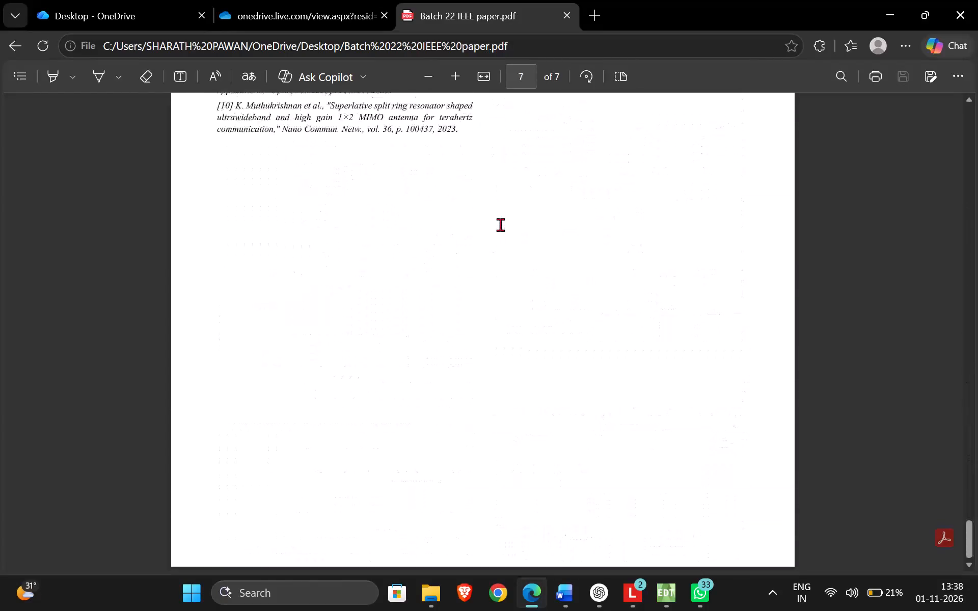
{"action": "scroll", "coordinate": [500, 225], "scroll_direction": "down", "scroll_amount": 1}
{"action": "scroll", "coordinate": [500, 225], "scroll_direction": "up", "scroll_amount": 10}
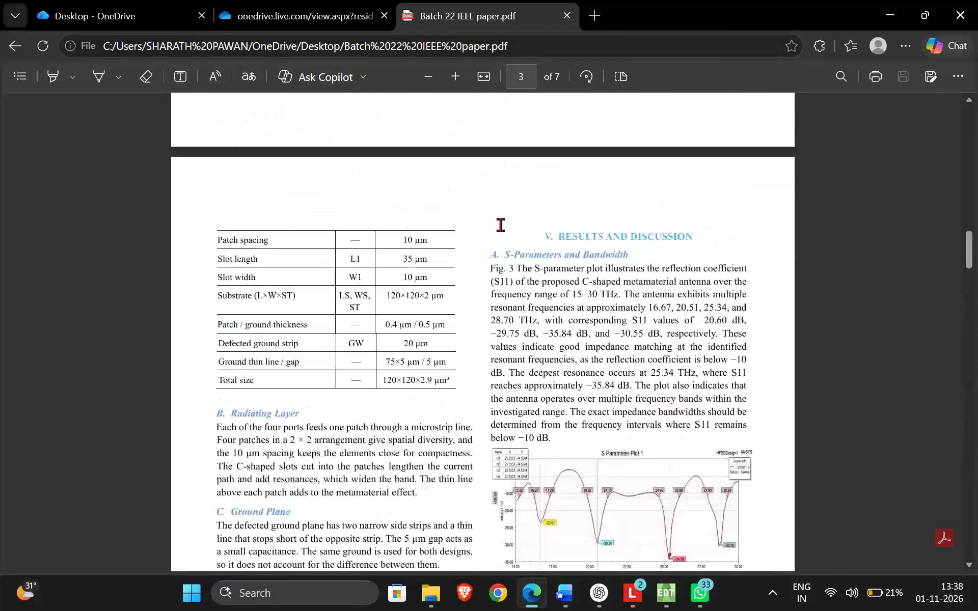
{"action": "scroll", "coordinate": [500, 225], "scroll_direction": "up", "scroll_amount": 5}
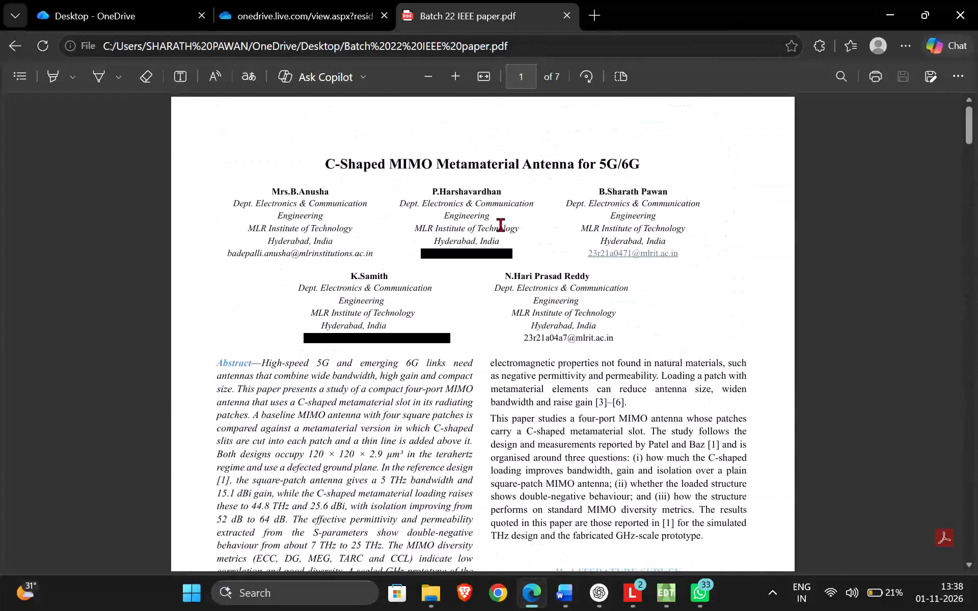
{"action": "scroll", "coordinate": [500, 225], "scroll_direction": "down", "scroll_amount": 6}
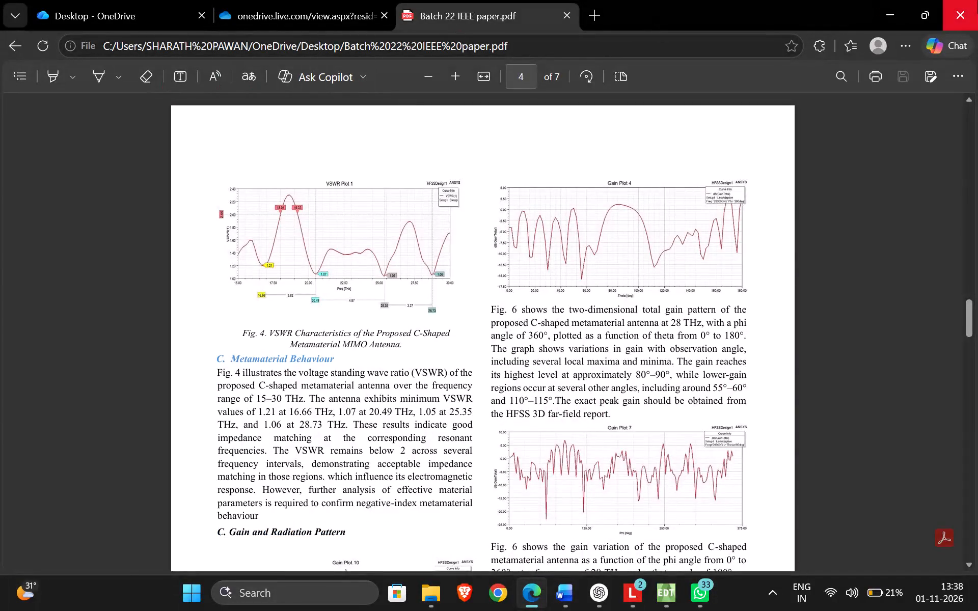
{"action": "left_click", "coordinate": [977, 0]}
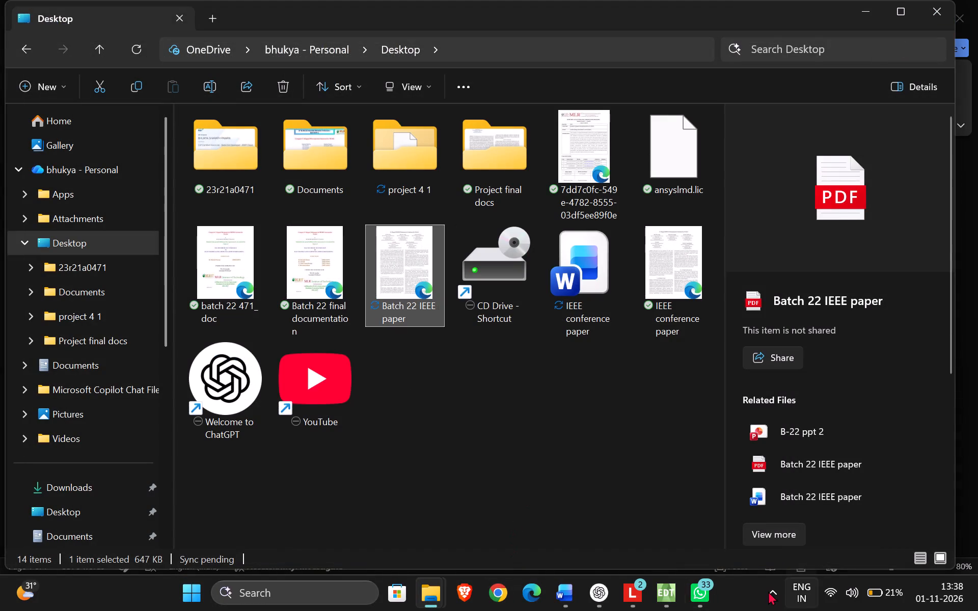
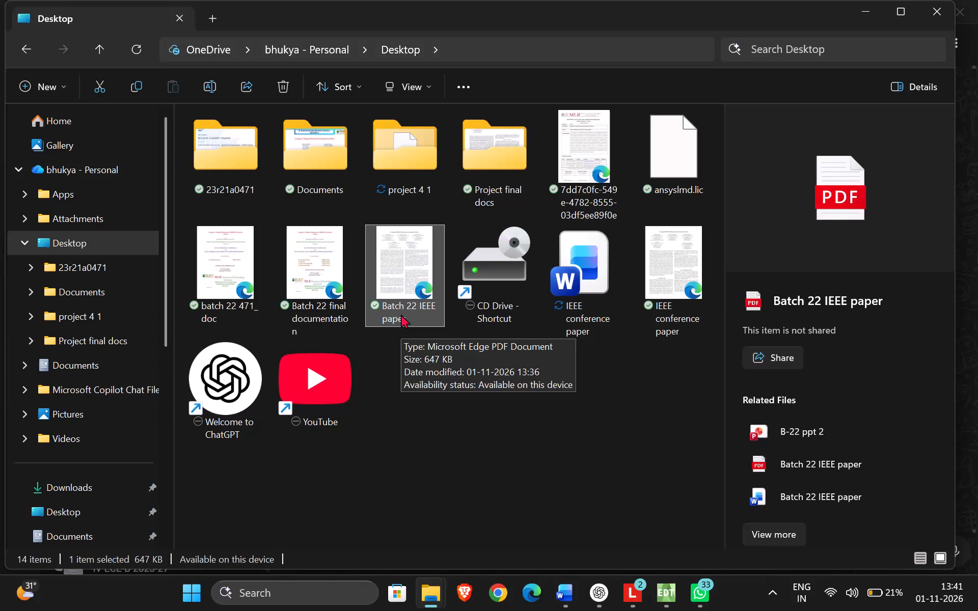
Reopen the "Batch 22 IEEE paper" PDF from the Desktop folder and examine its results figures and the surrounding text.
{"action": "double_click", "coordinate": [406, 290]}
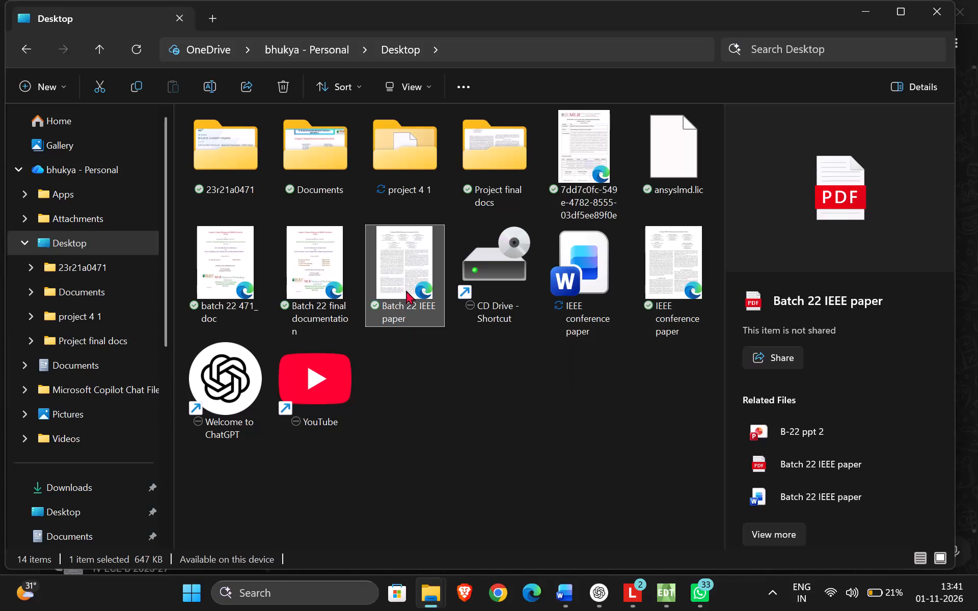
{"action": "scroll", "coordinate": [356, 296], "scroll_direction": "down", "scroll_amount": 3}
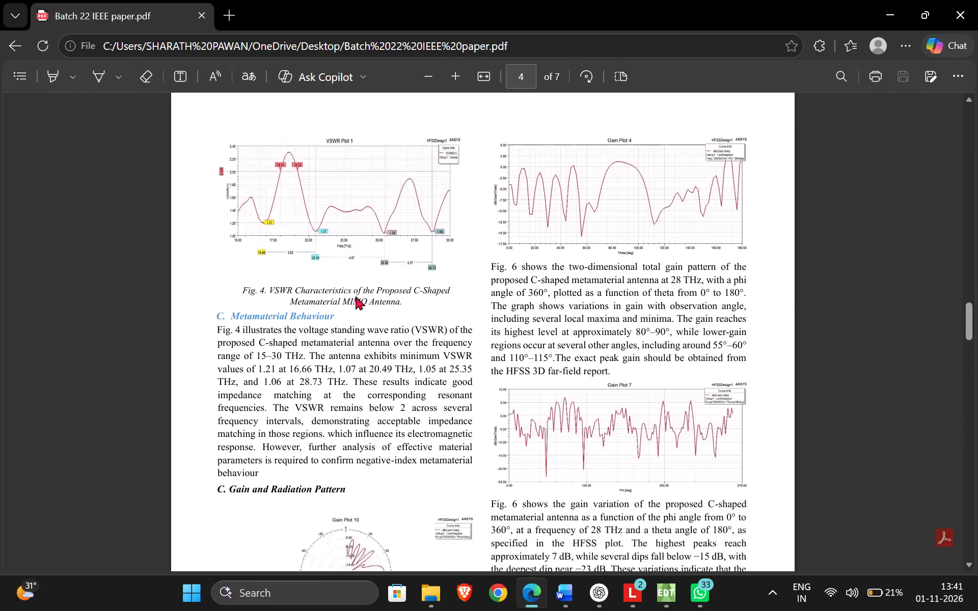
{"action": "scroll", "coordinate": [356, 296], "scroll_direction": "down", "scroll_amount": 15}
{"action": "scroll", "coordinate": [356, 296], "scroll_direction": "up", "scroll_amount": 20}
{"action": "scroll", "coordinate": [356, 296], "scroll_direction": "up", "scroll_amount": 10}
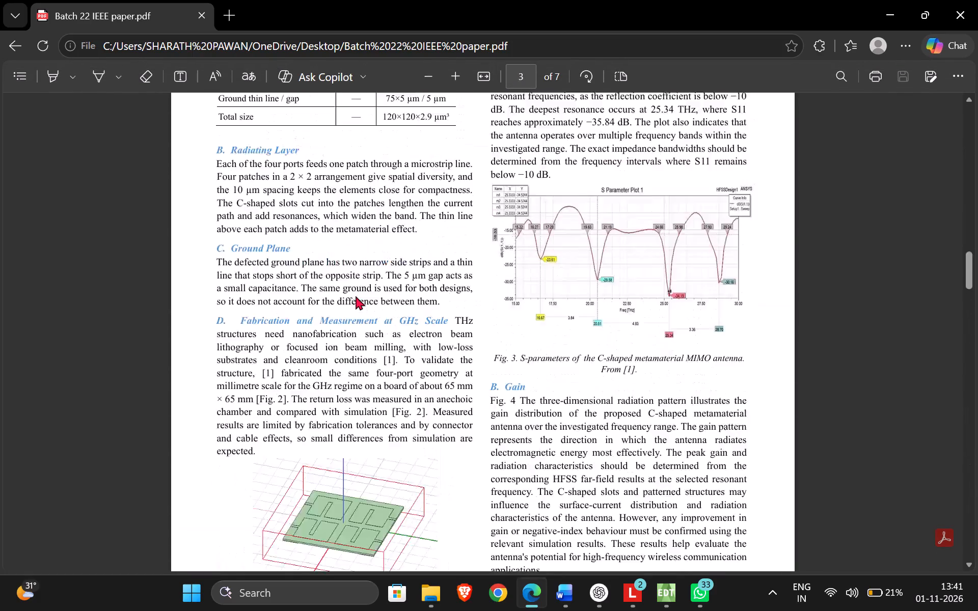
Finish checking the "Batch 22 IEEE paper" PDF around its results section and close it.
{"action": "scroll", "coordinate": [356, 296], "scroll_direction": "up", "scroll_amount": 3}
{"action": "left_click", "coordinate": [952, 0]}
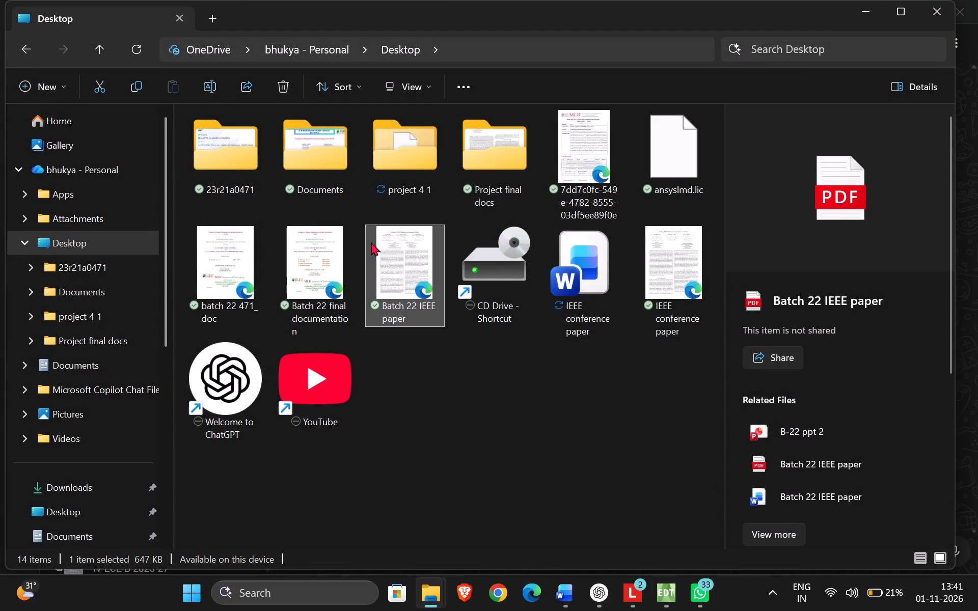
Copy the "Batch 22 IEEE paper" PDF file from the OneDrive Desktop folder to the clipboard.
{"action": "key", "text": "ctrl+c"}
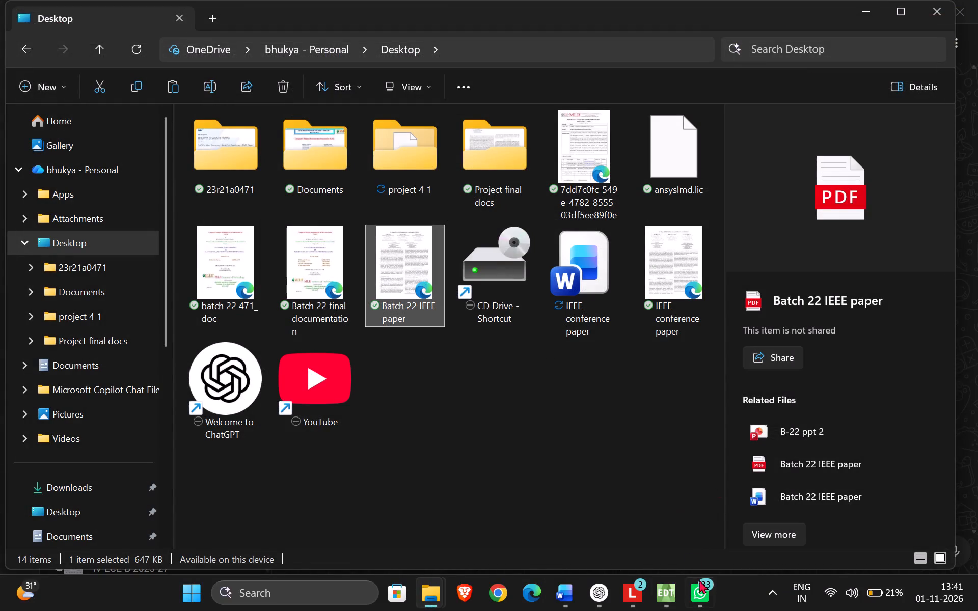
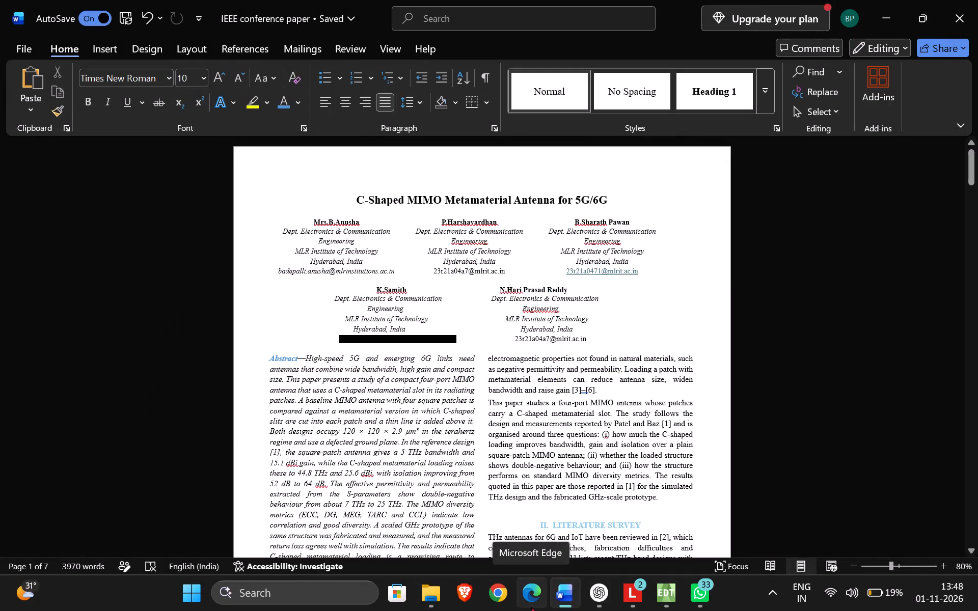
Switch to Chrome, open it with the first user profile, and go to gmail.com.
{"action": "left_click", "coordinate": [498, 589]}
{"action": "left_click", "coordinate": [278, 380]}
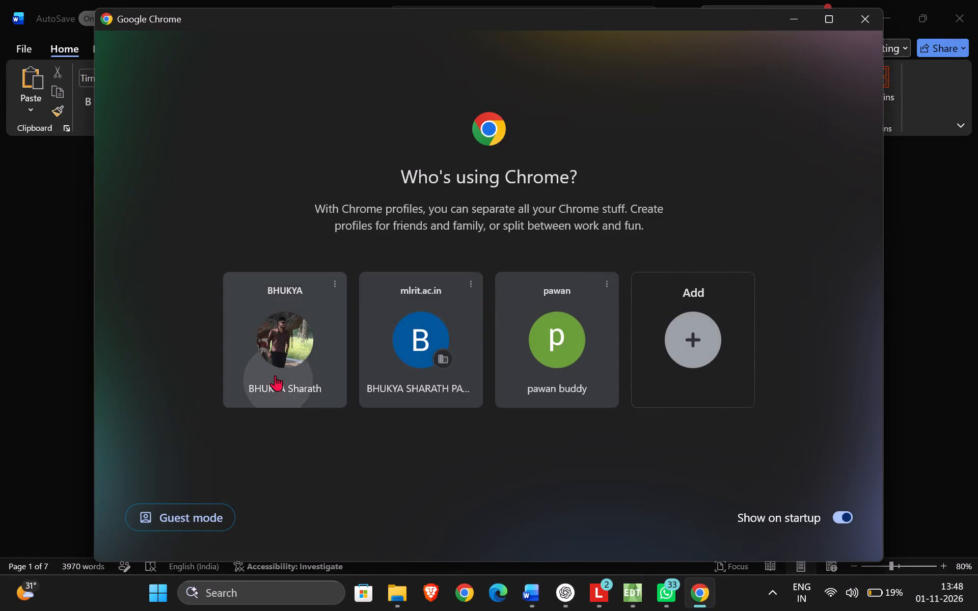
{"action": "left_click", "coordinate": [311, 48]}
{"action": "left_click", "coordinate": [977, 104]}
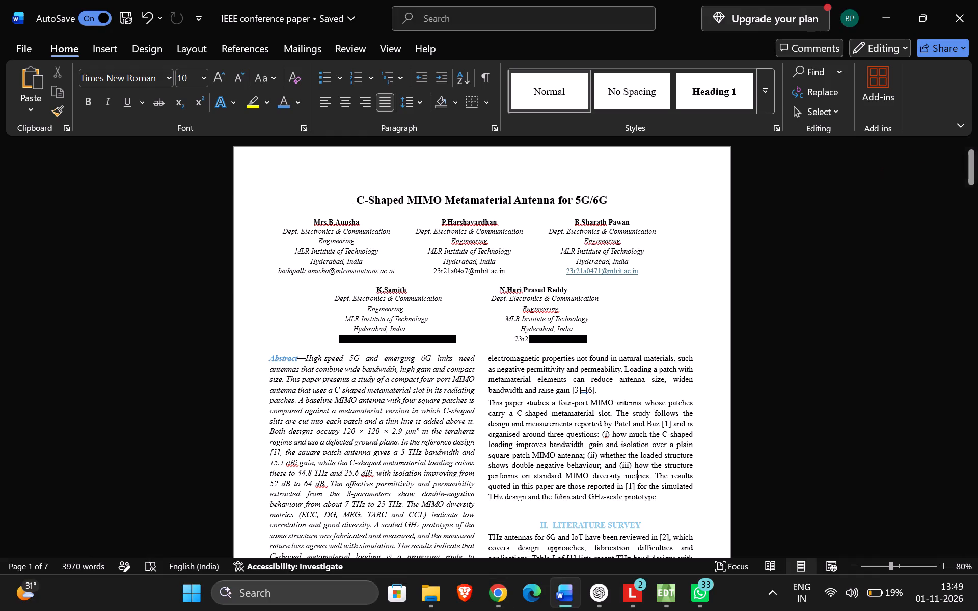
{"action": "left_click", "coordinate": [493, 598]}
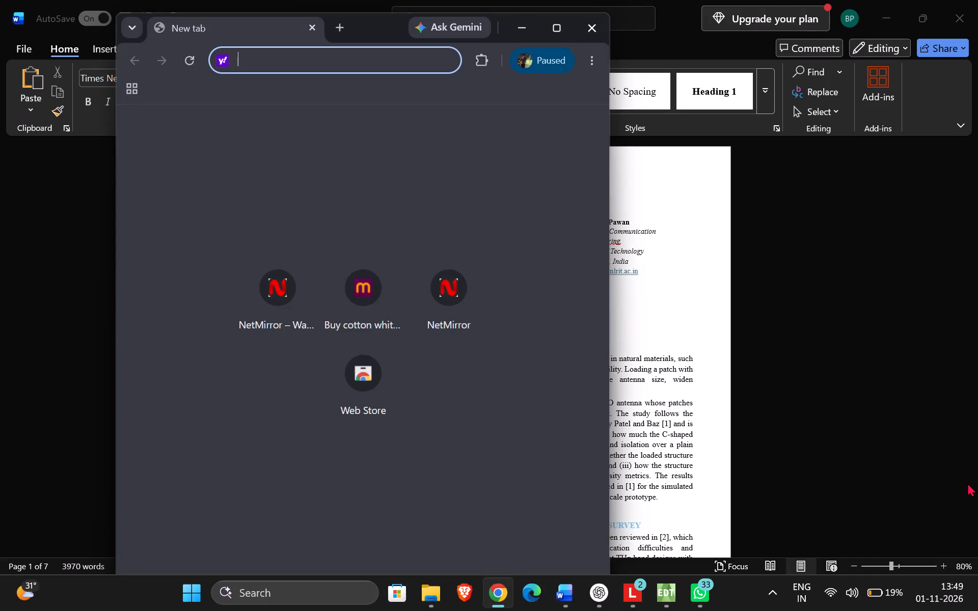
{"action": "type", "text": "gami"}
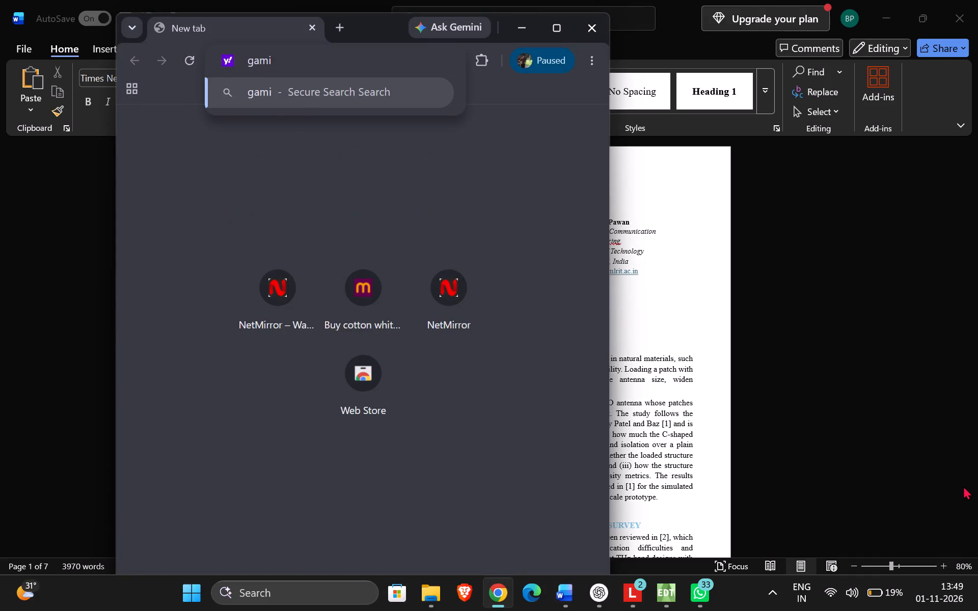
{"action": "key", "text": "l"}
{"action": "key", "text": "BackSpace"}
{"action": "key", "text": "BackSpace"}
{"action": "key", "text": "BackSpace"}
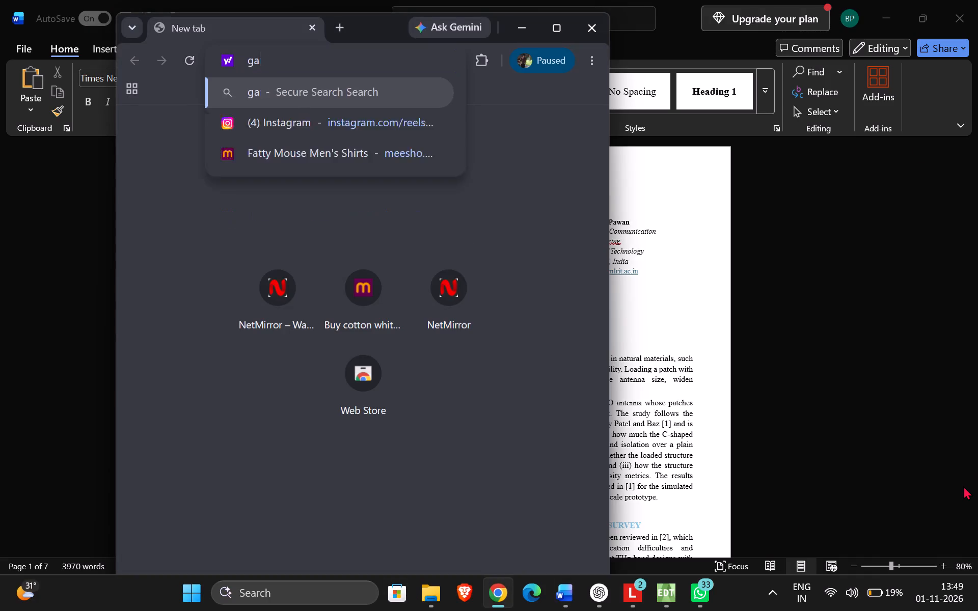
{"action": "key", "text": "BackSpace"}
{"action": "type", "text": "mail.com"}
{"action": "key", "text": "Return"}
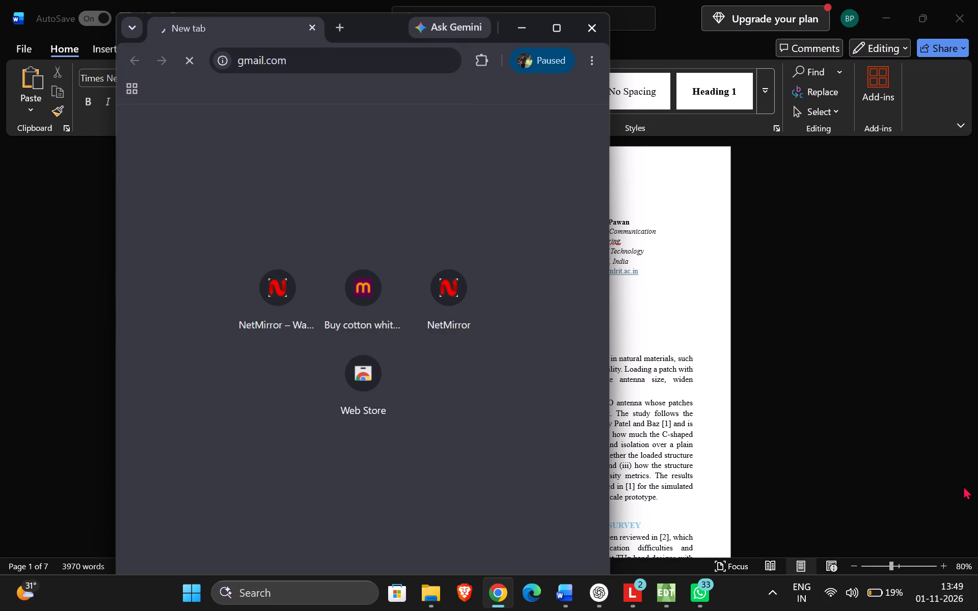
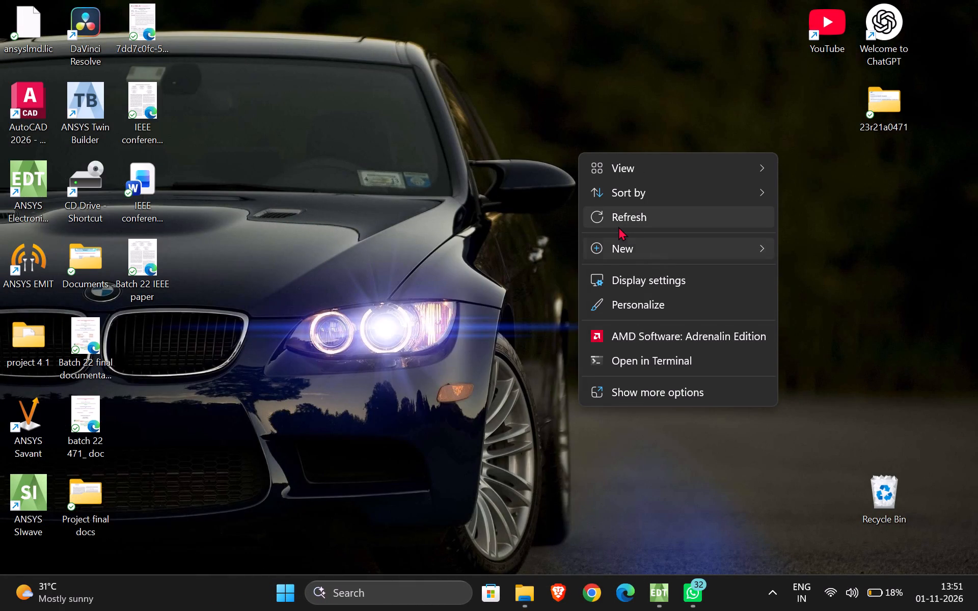
Refresh the desktop and close the open File Explorer window.
{"action": "left_click", "coordinate": [618, 227]}
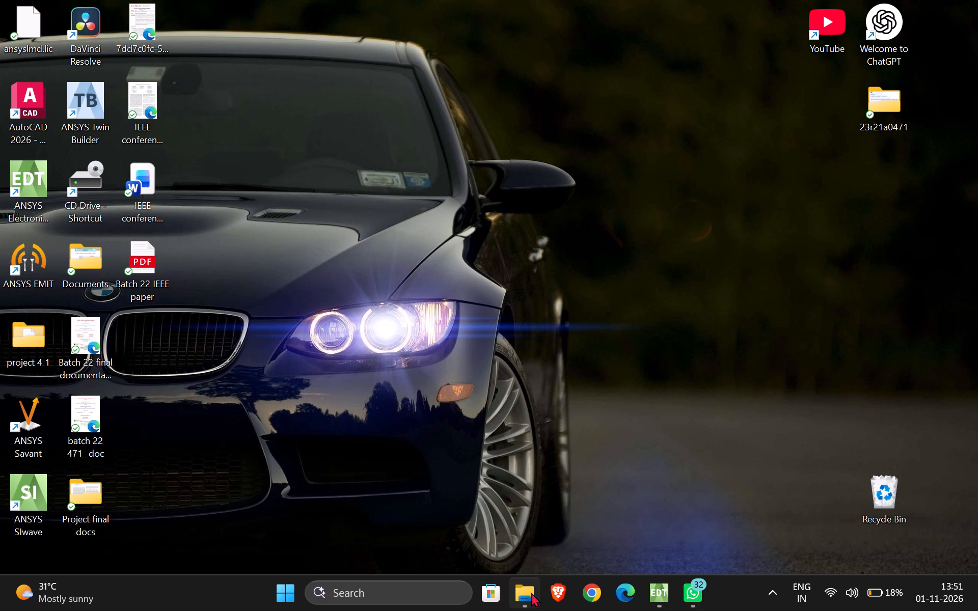
{"action": "left_click", "coordinate": [583, 456]}
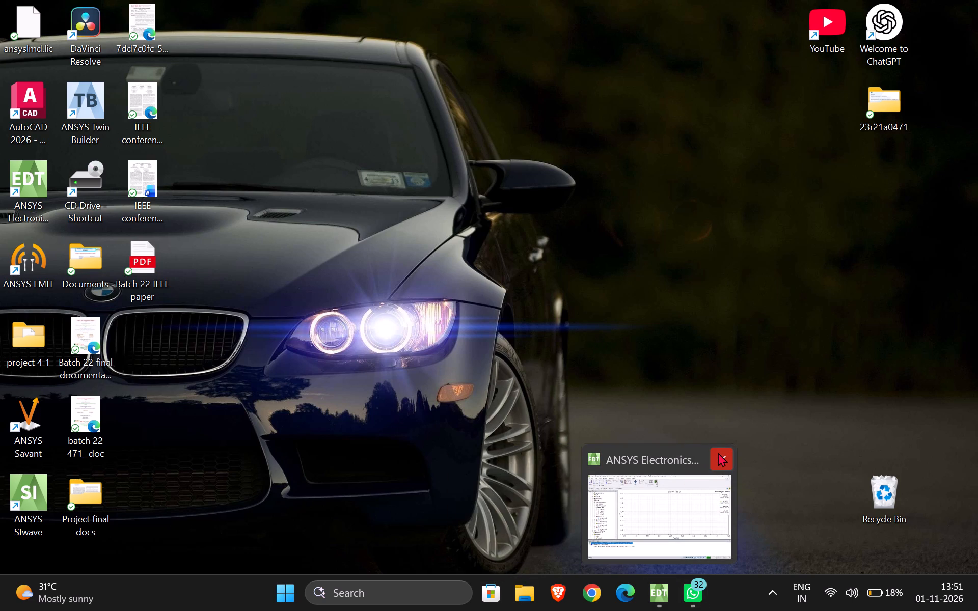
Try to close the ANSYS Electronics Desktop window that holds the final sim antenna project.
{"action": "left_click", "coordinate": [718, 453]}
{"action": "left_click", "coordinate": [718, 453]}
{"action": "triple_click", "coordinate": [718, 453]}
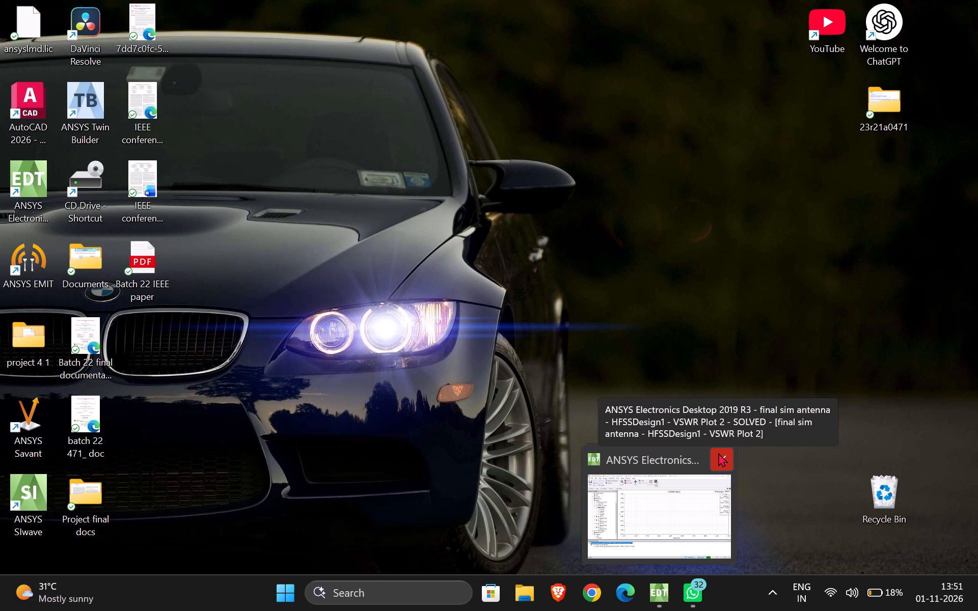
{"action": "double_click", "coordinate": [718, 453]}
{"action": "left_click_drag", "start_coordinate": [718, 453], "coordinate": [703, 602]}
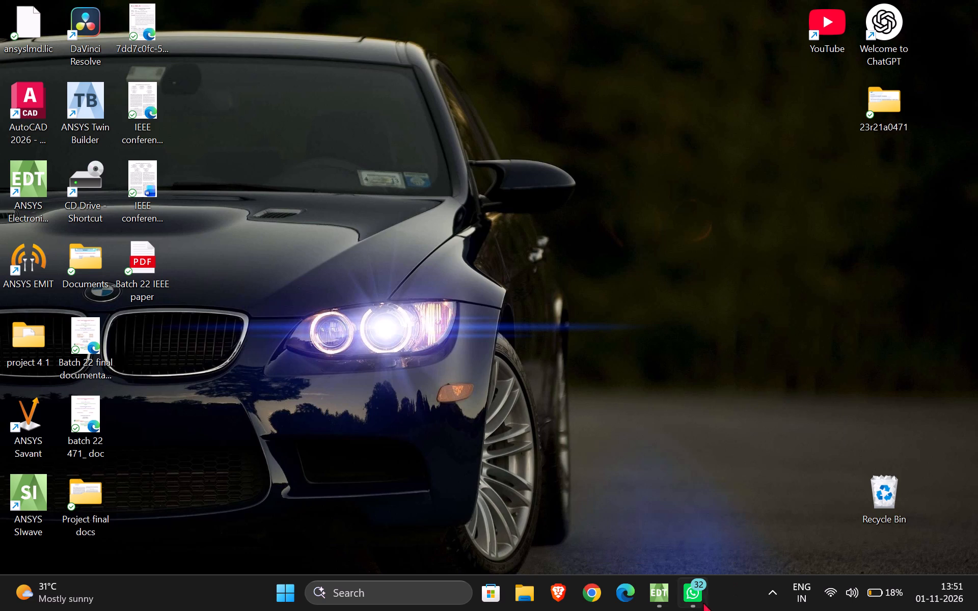
Close the WhatsApp window.
{"action": "left_click_drag", "start_coordinate": [703, 602], "coordinate": [699, 587]}
{"action": "left_click", "coordinate": [759, 449]}
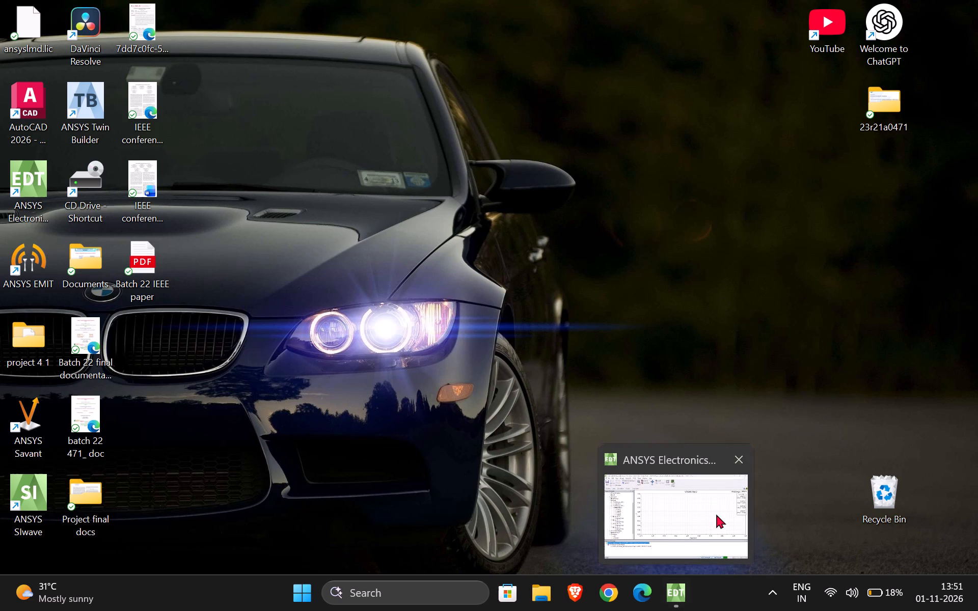
Close ANSYS Electronics Desktop without saving the changes to the final sim antenna project.
{"action": "left_click", "coordinate": [735, 457]}
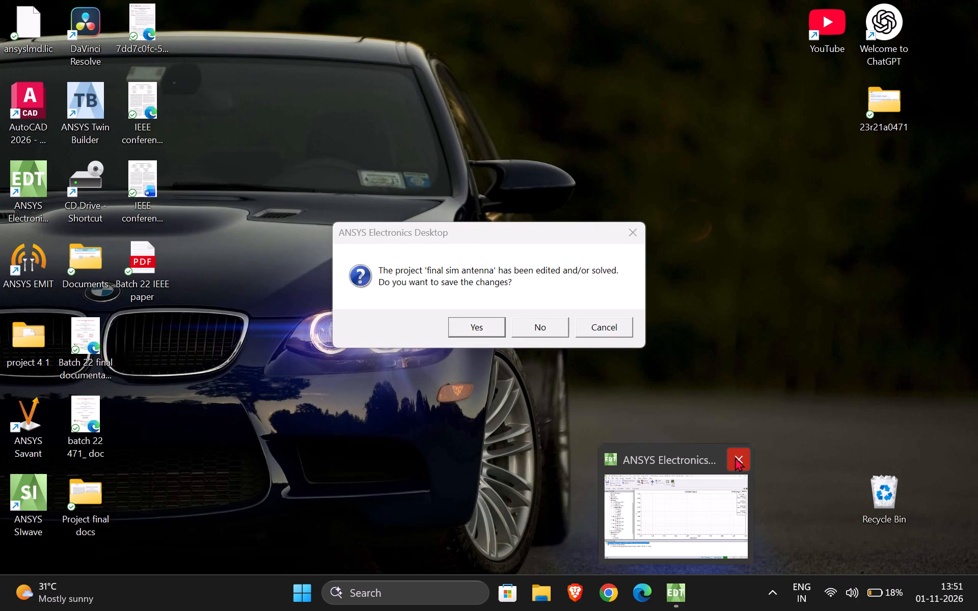
{"action": "left_click", "coordinate": [536, 327]}
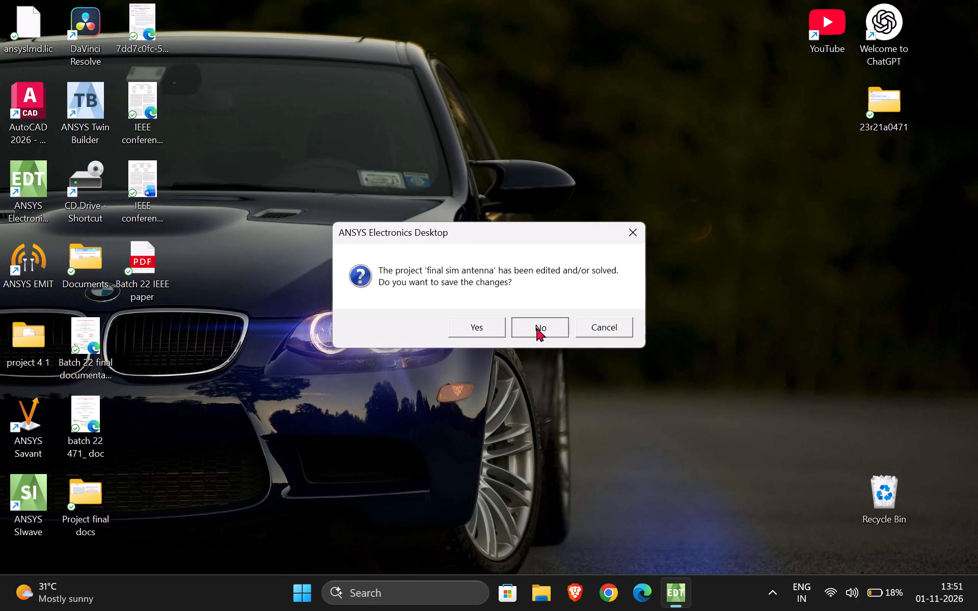
Refresh the desktop and shut down the computer.
{"action": "right_click", "coordinate": [667, 367]}
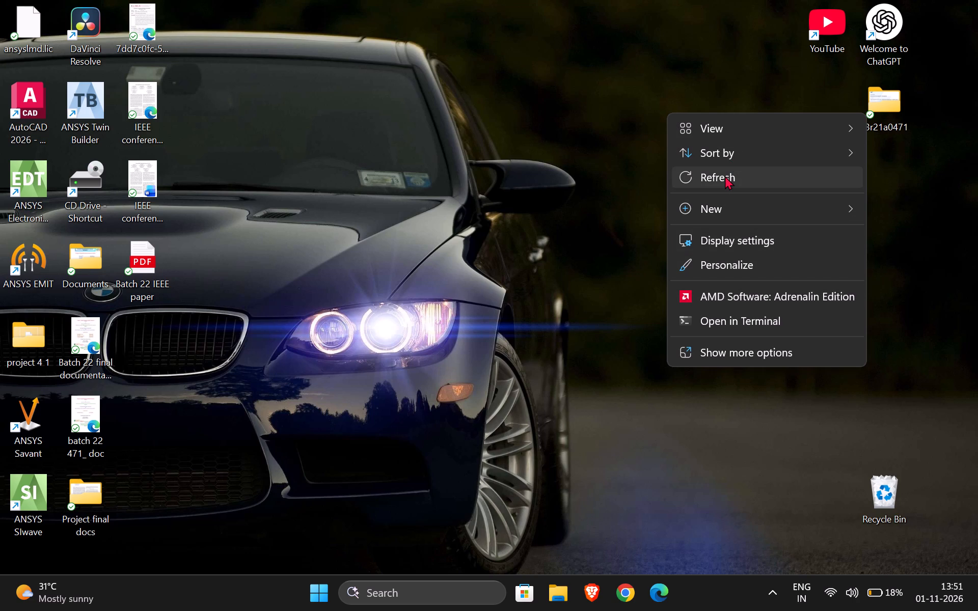
{"action": "left_click", "coordinate": [725, 176]}
{"action": "key", "text": "super+x"}
{"action": "type", "text": "uu"}
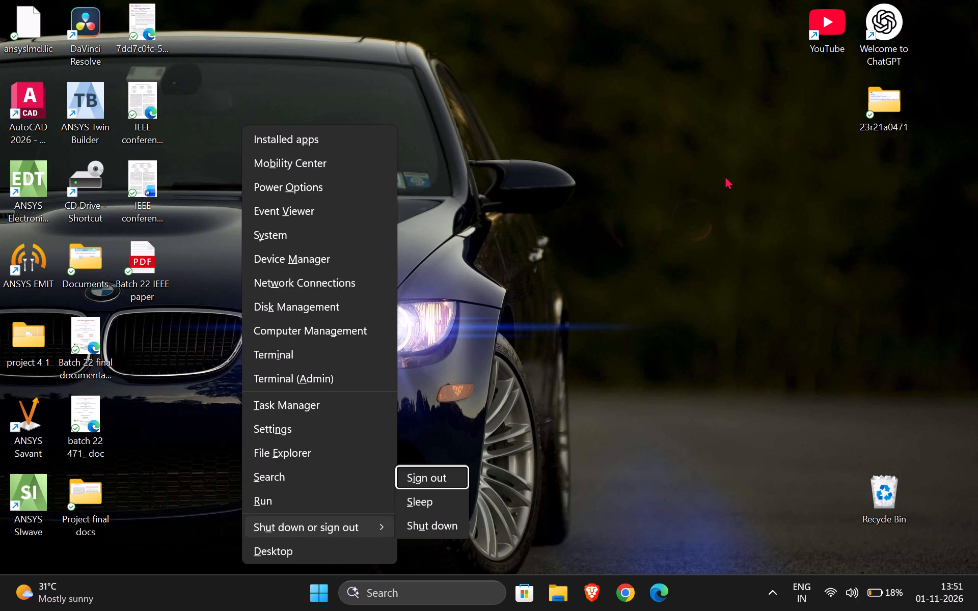